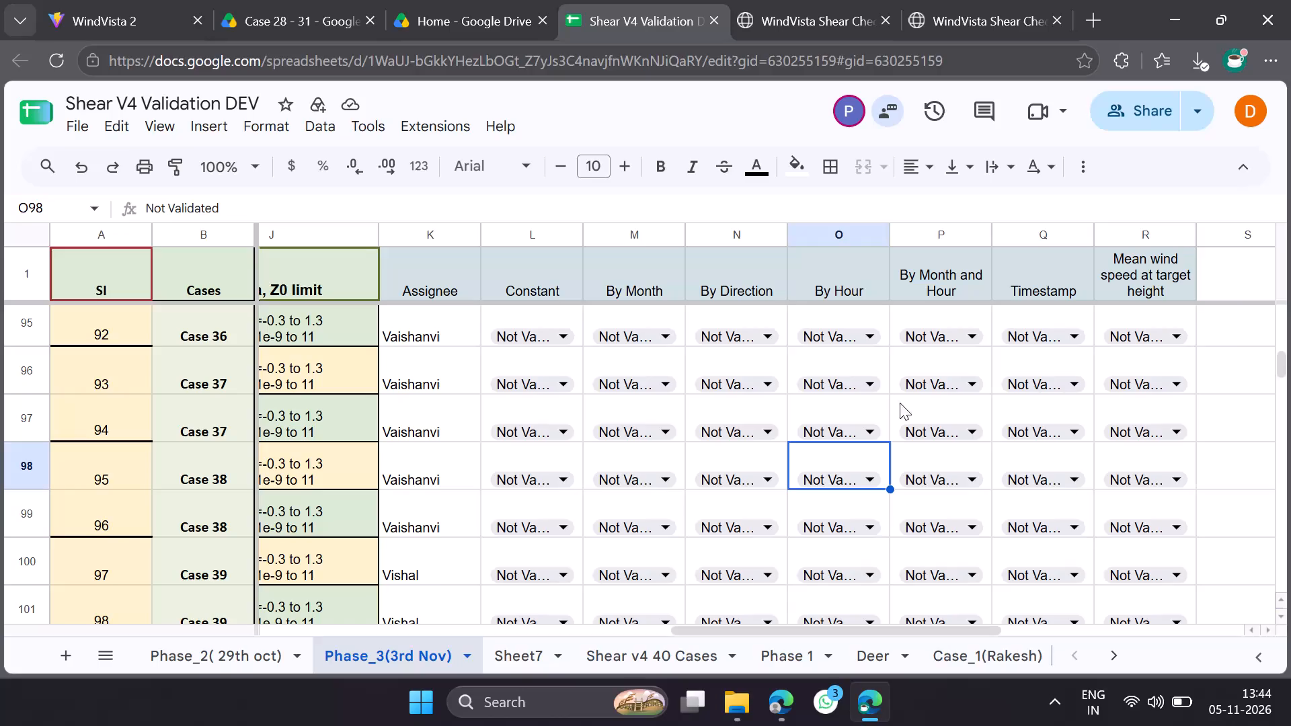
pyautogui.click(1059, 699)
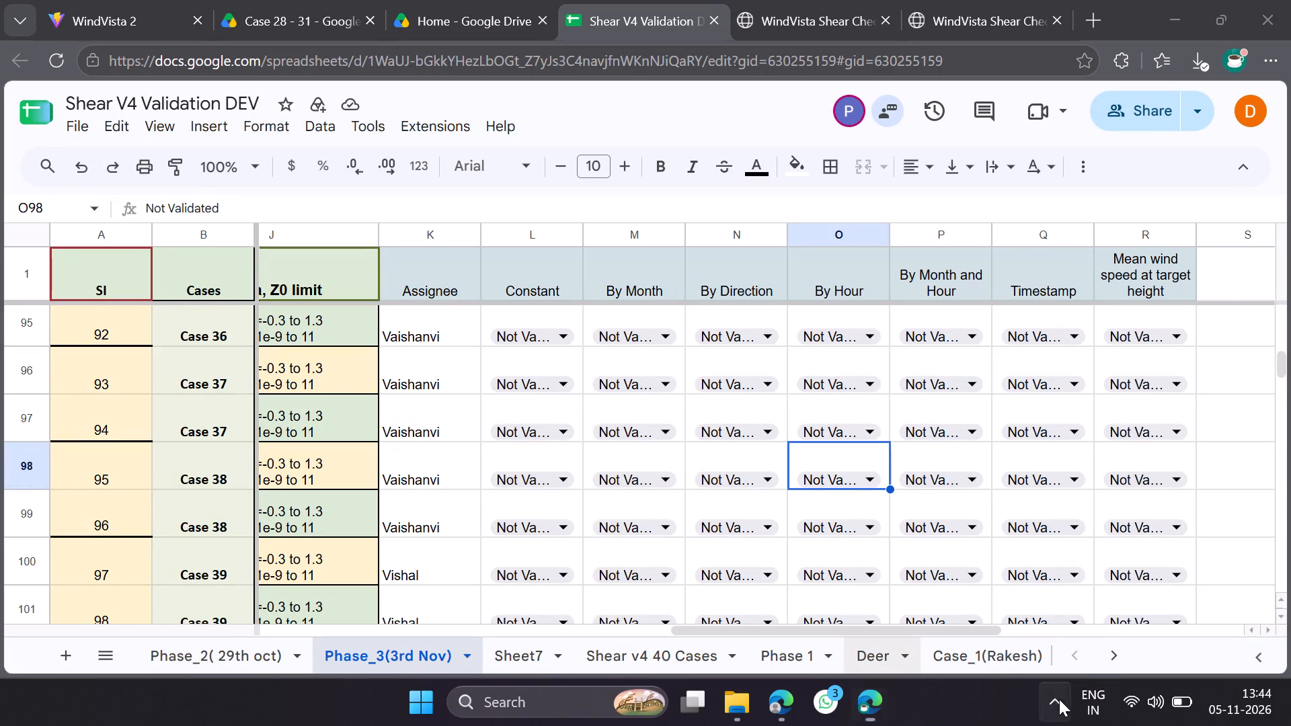
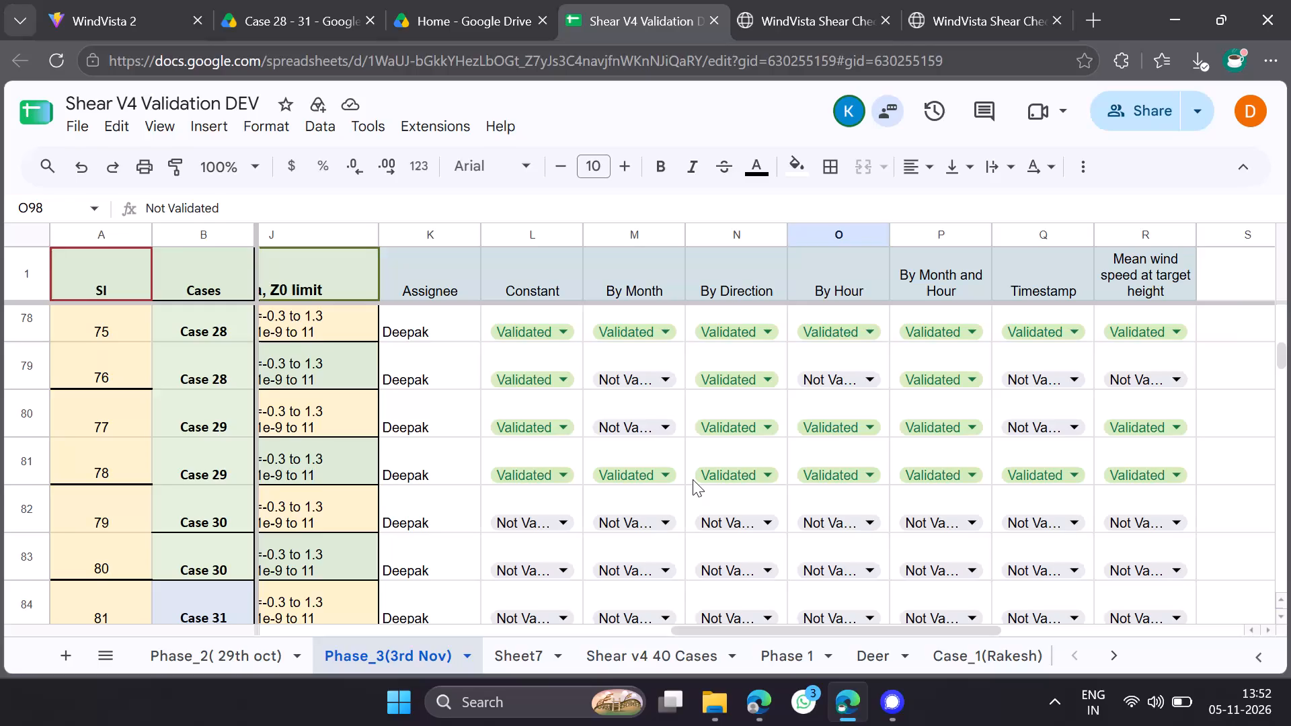
# Review the assignees and validation statuses of the shear cases throughout the Phase_3(3rd Nov) sheet, down to Case 40.
pyautogui.scroll(3, 693, 479)
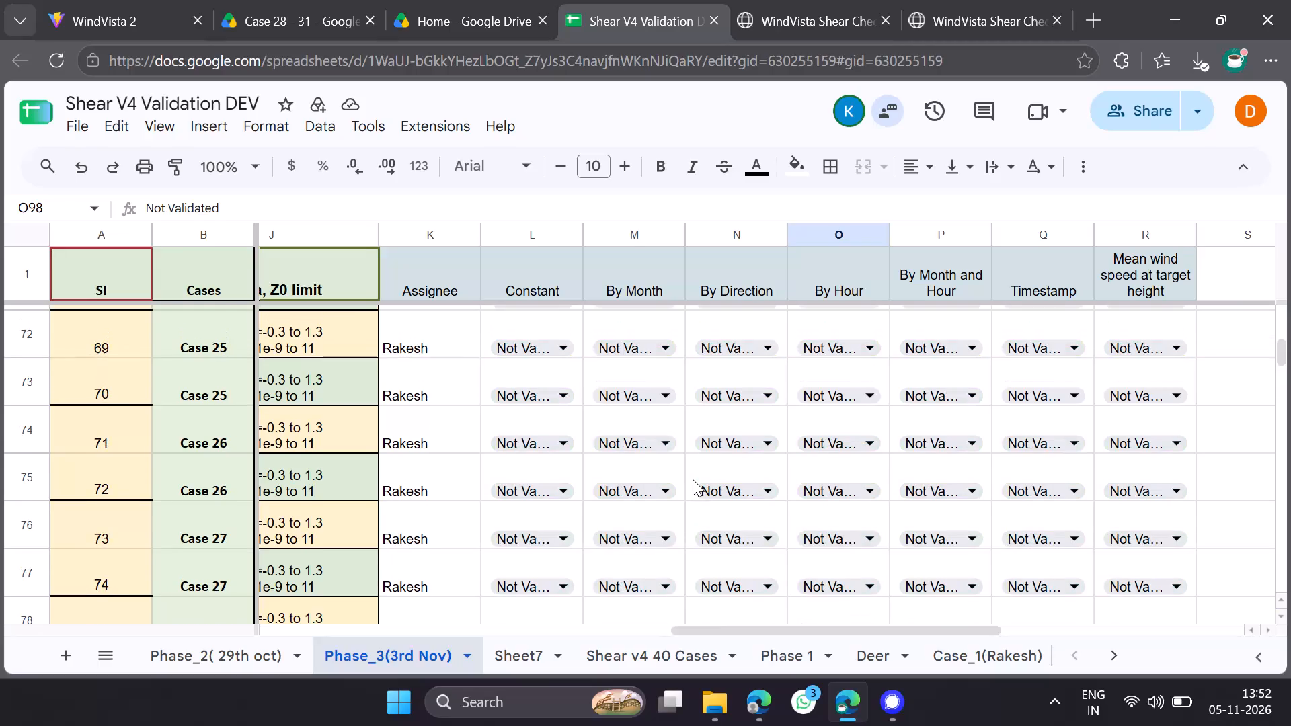
pyautogui.scroll(4, 693, 479)
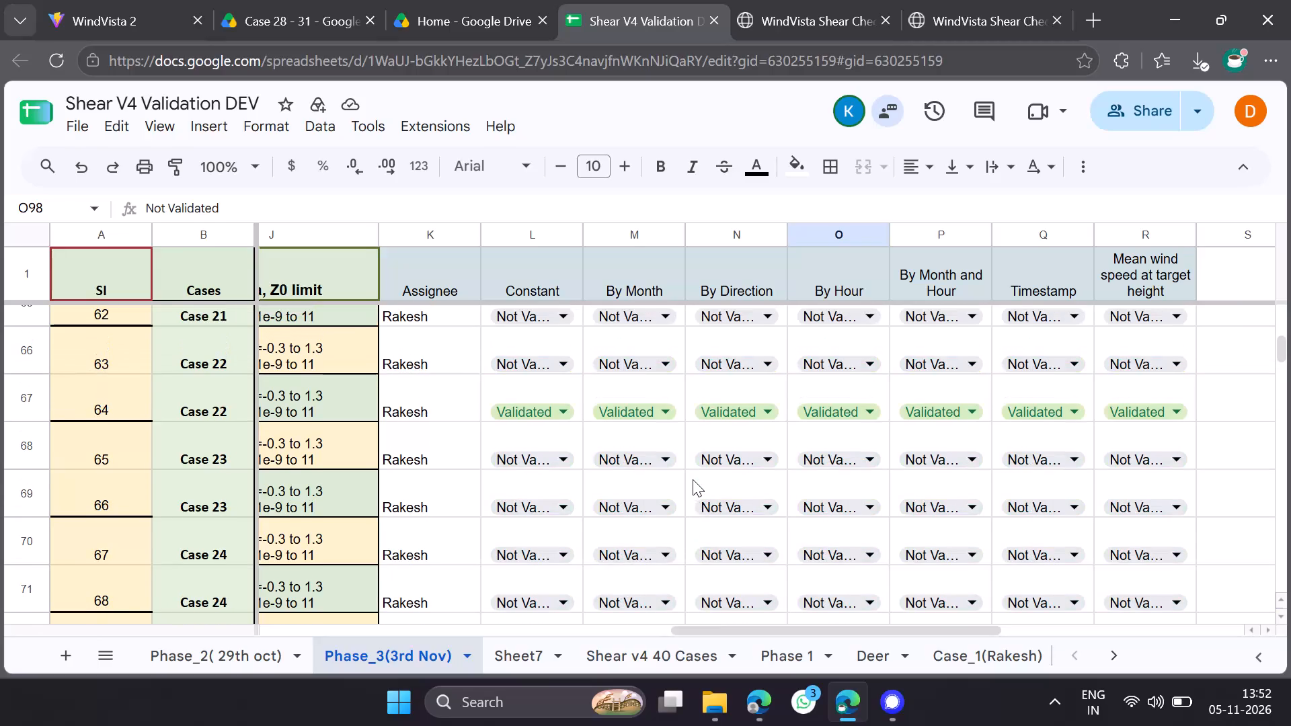
pyautogui.scroll(4, 693, 479)
pyautogui.scroll(-3, 693, 479)
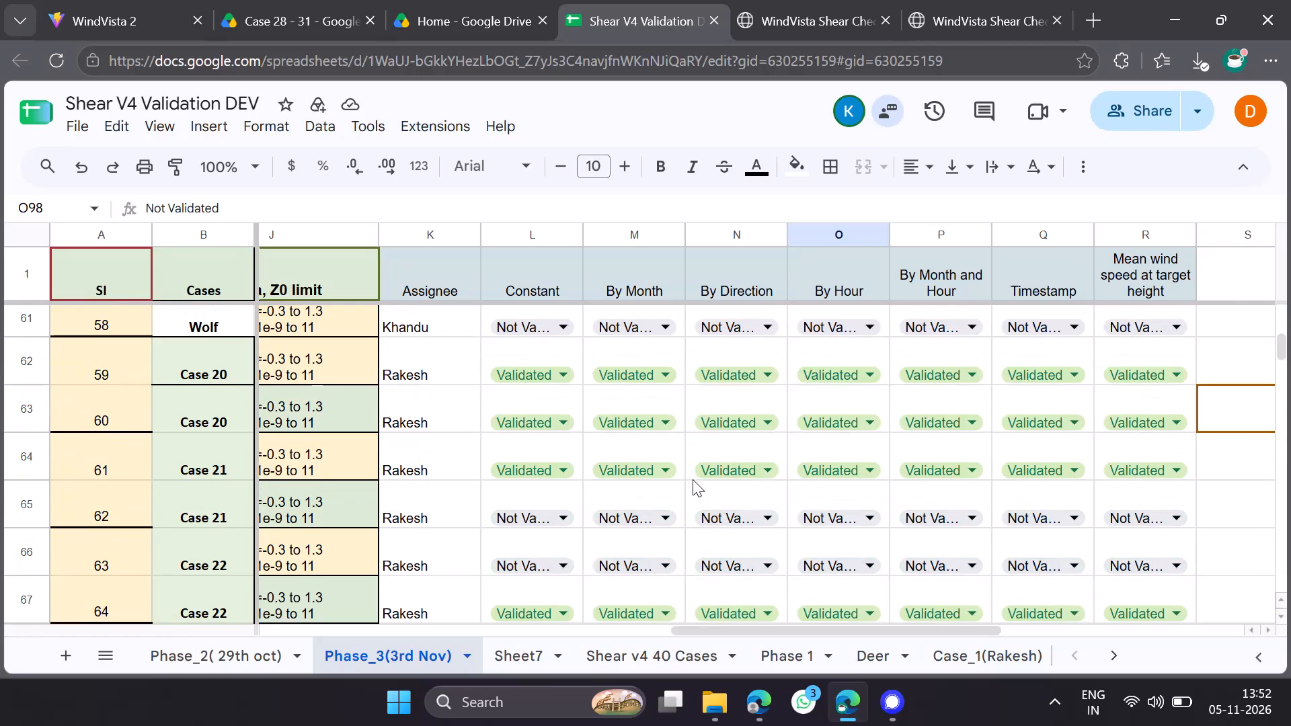
pyautogui.scroll(5, 693, 479)
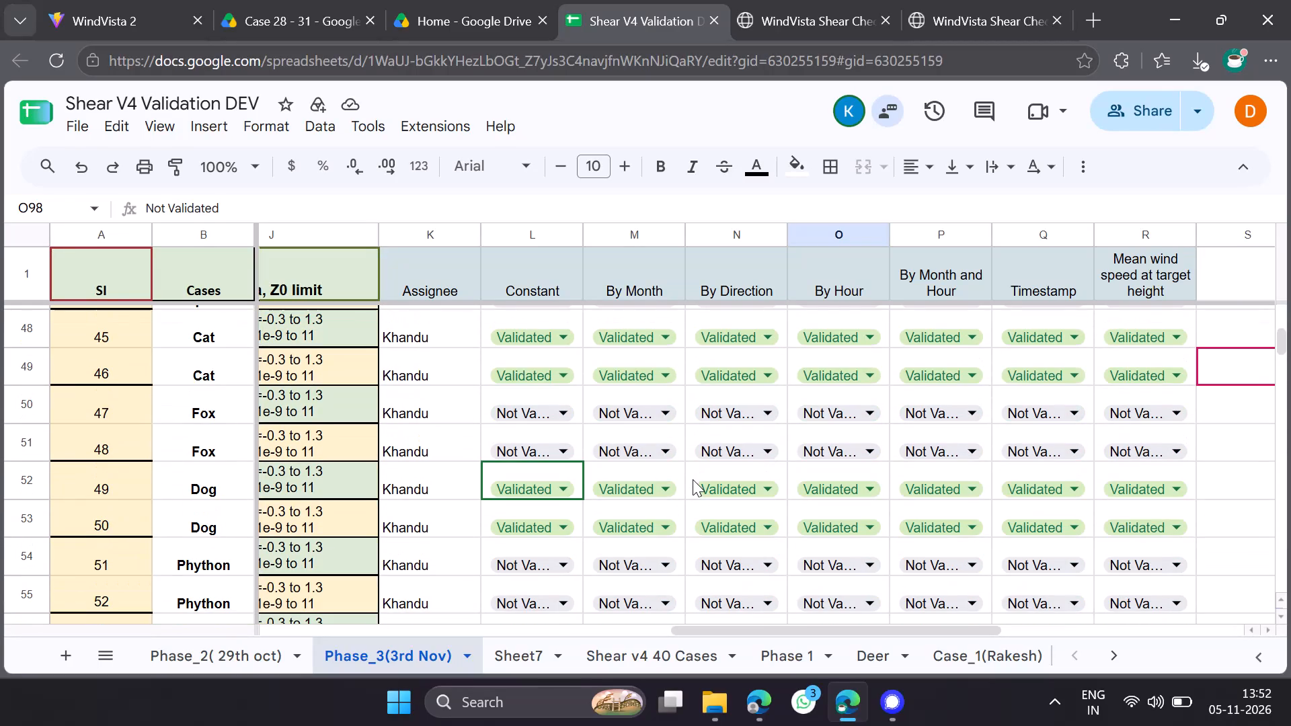
pyautogui.scroll(-11, 696, 477)
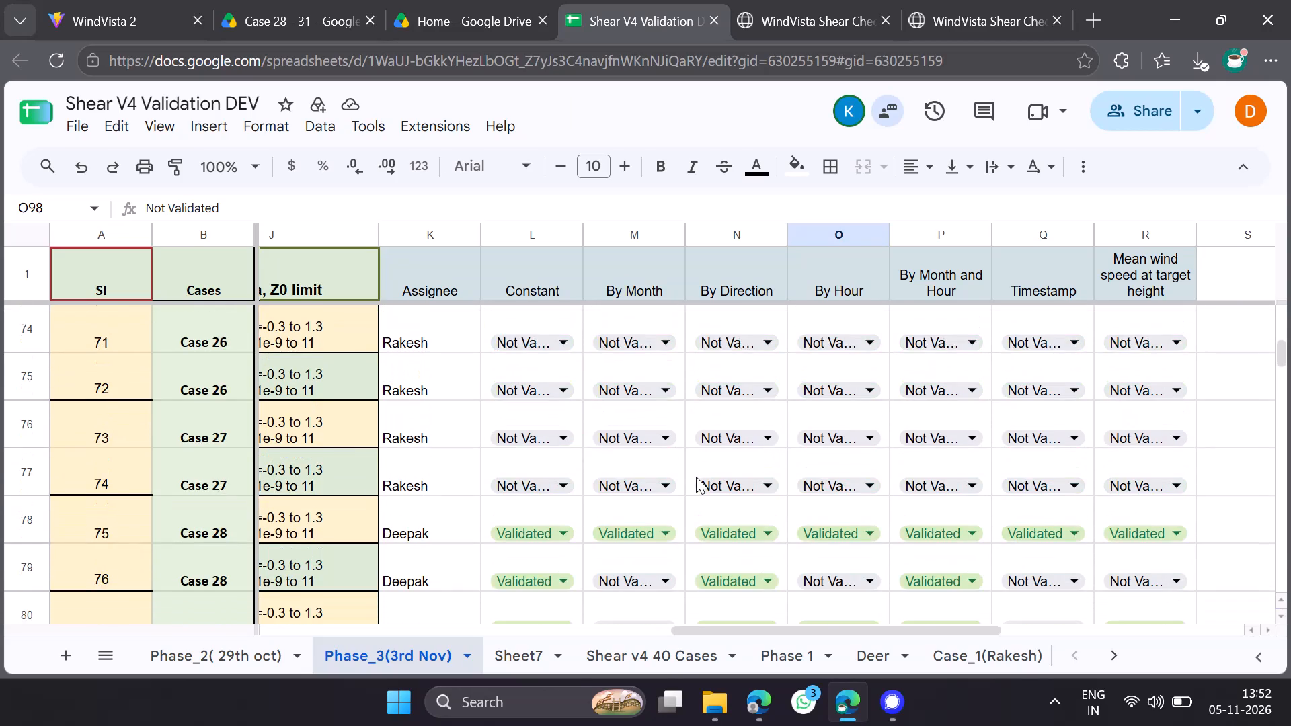
pyautogui.scroll(-13, 696, 477)
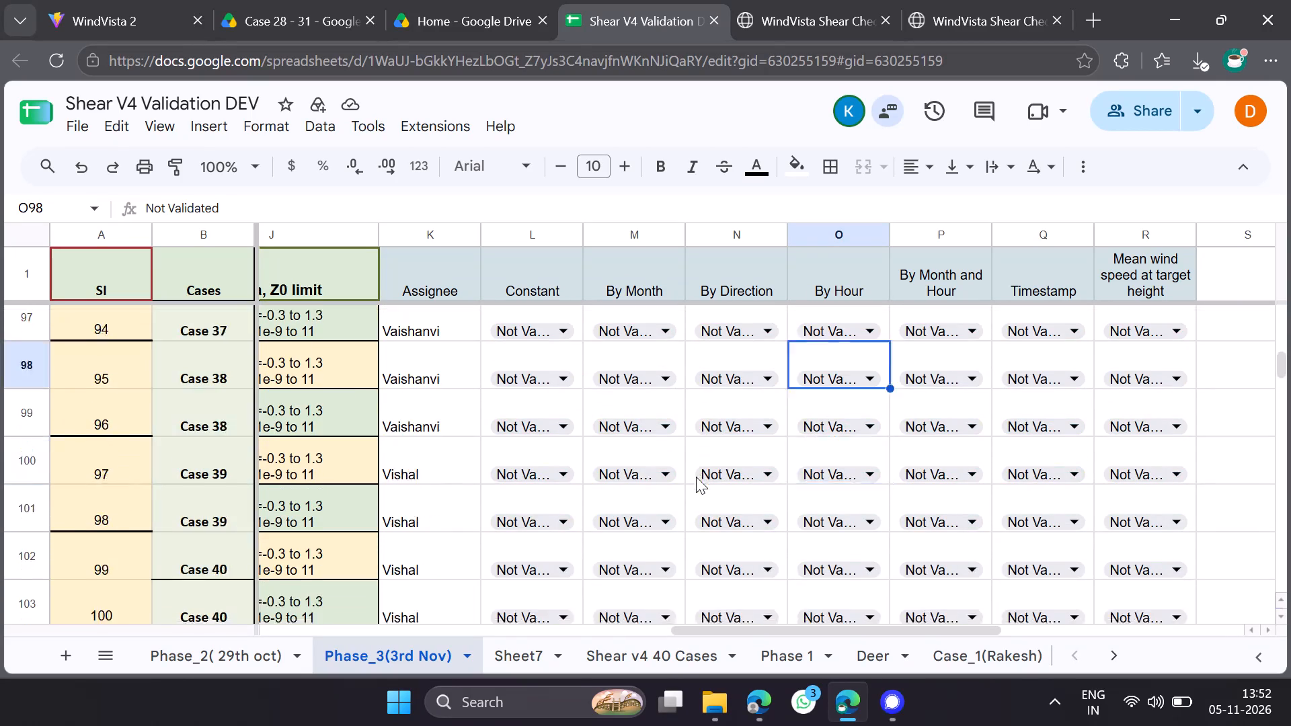
pyautogui.scroll(-3, 696, 477)
pyautogui.scroll(7, 696, 477)
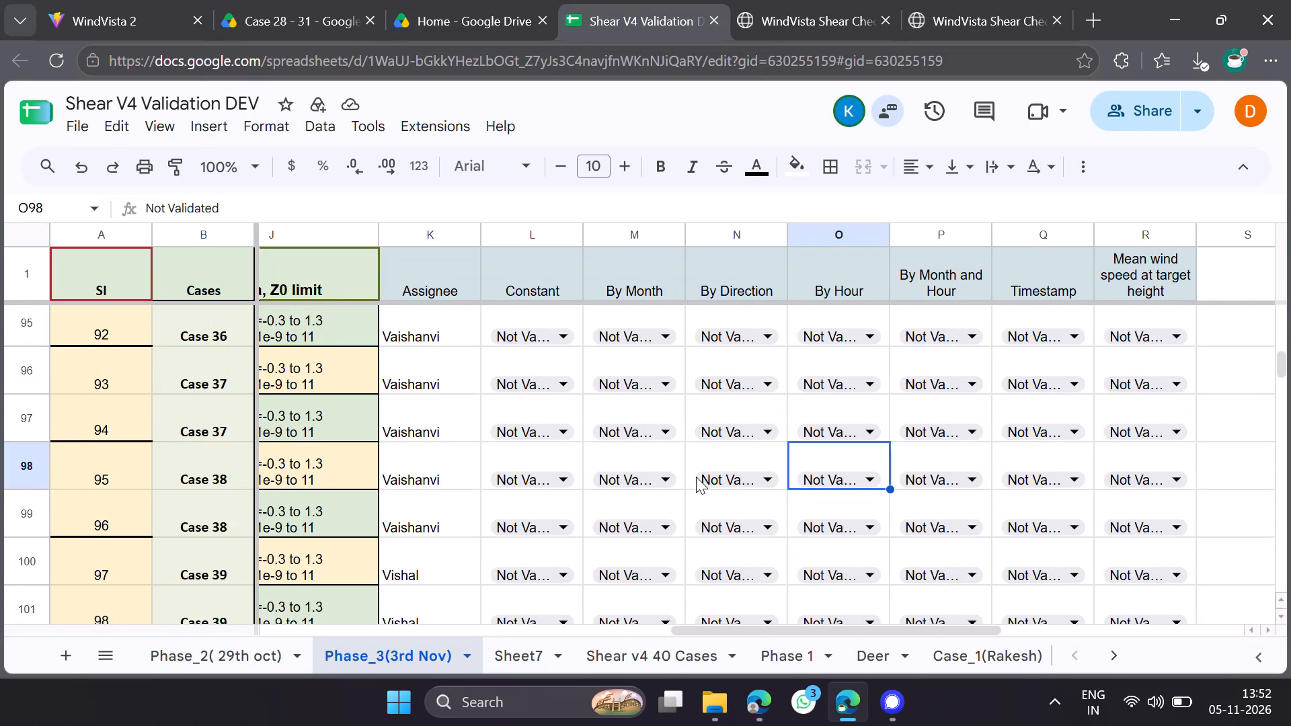
pyautogui.scroll(-5, 696, 477)
pyautogui.scroll(2, 696, 477)
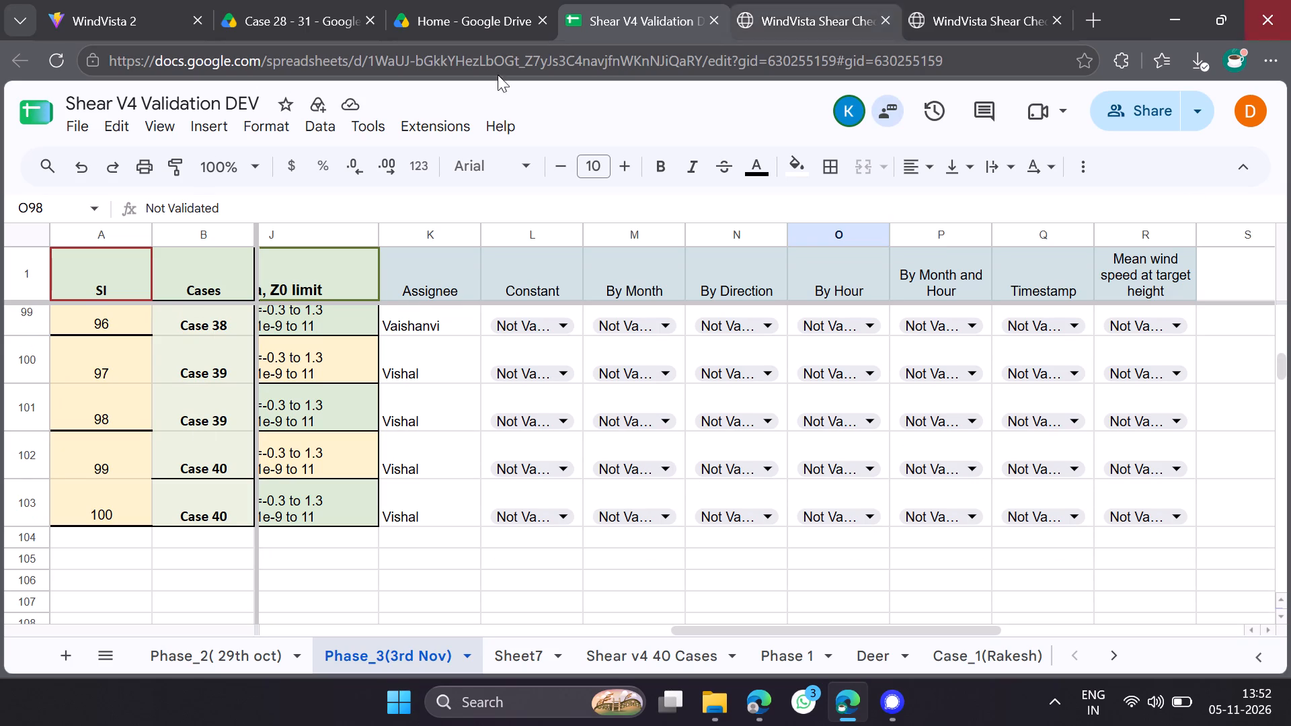
pyautogui.click(1243, 415)
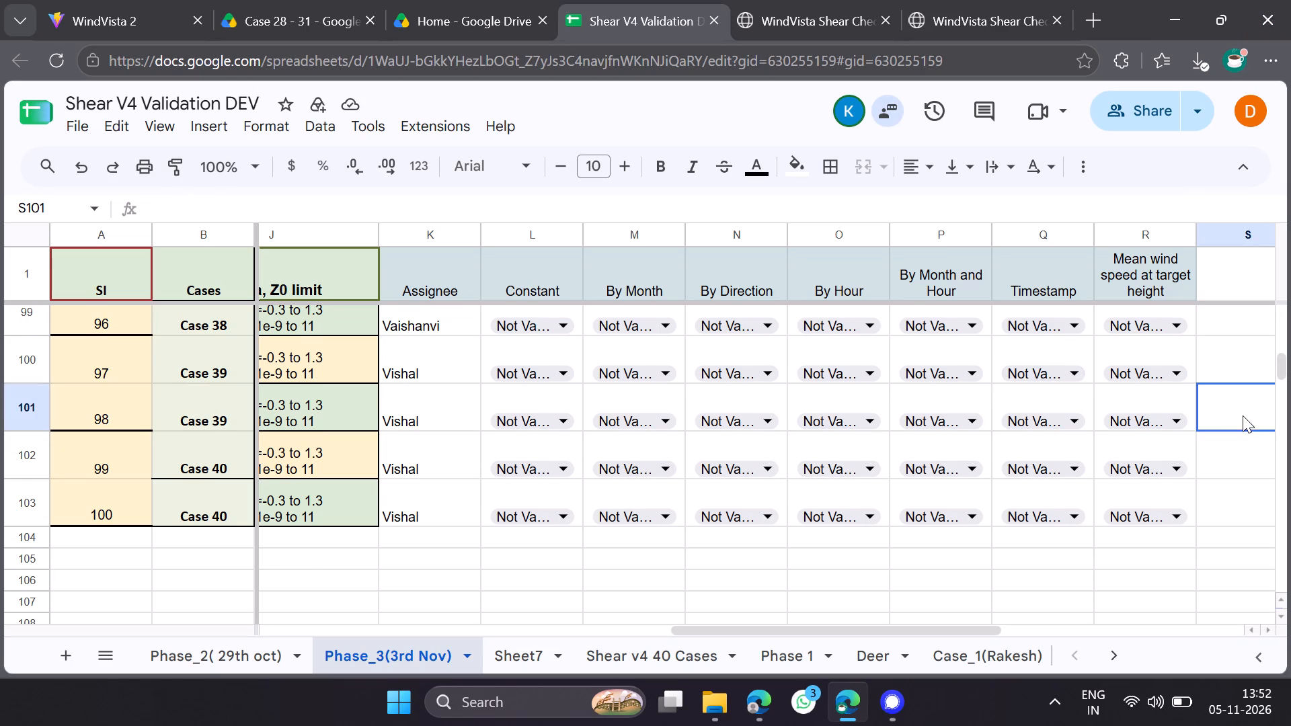
pyautogui.scroll(15, 1227, 471)
pyautogui.scroll(6, 1227, 471)
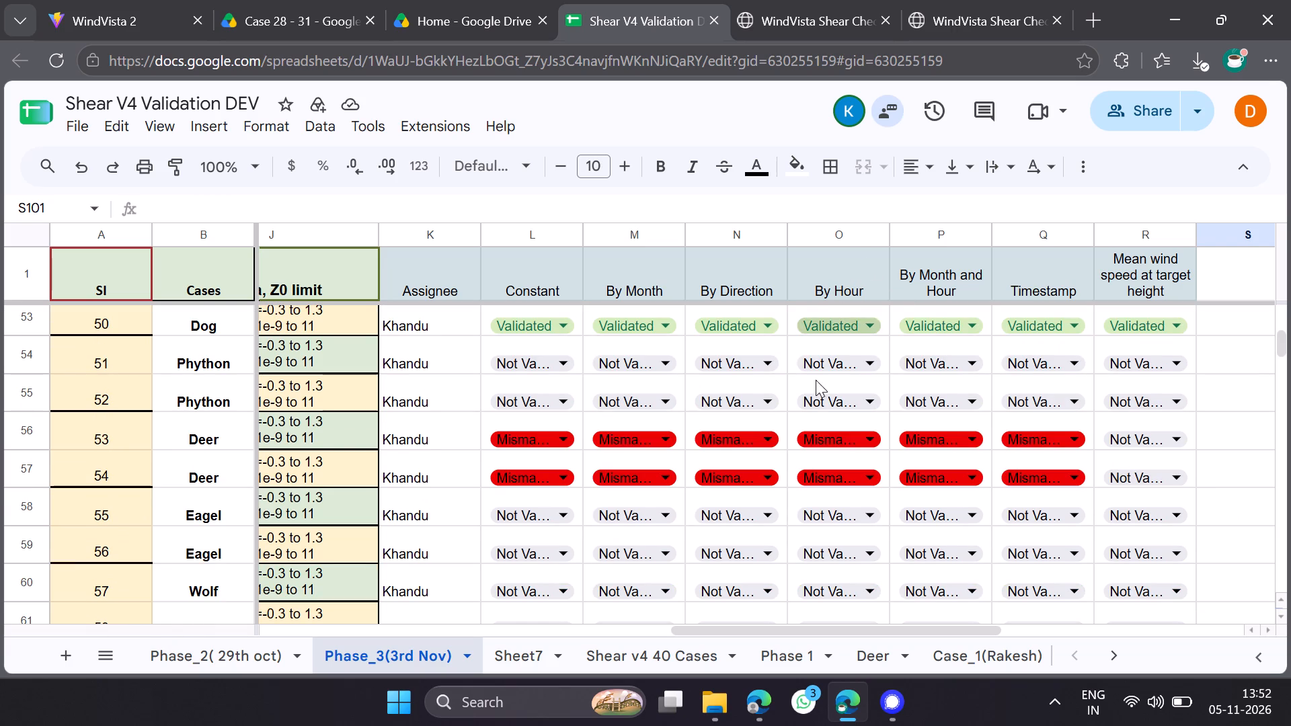
# Switch to the WindVista Shear Check page and examine the comparison results for Case_28_without_NA-Shear.
pyautogui.click(980, 0)
pyautogui.click(829, 0)
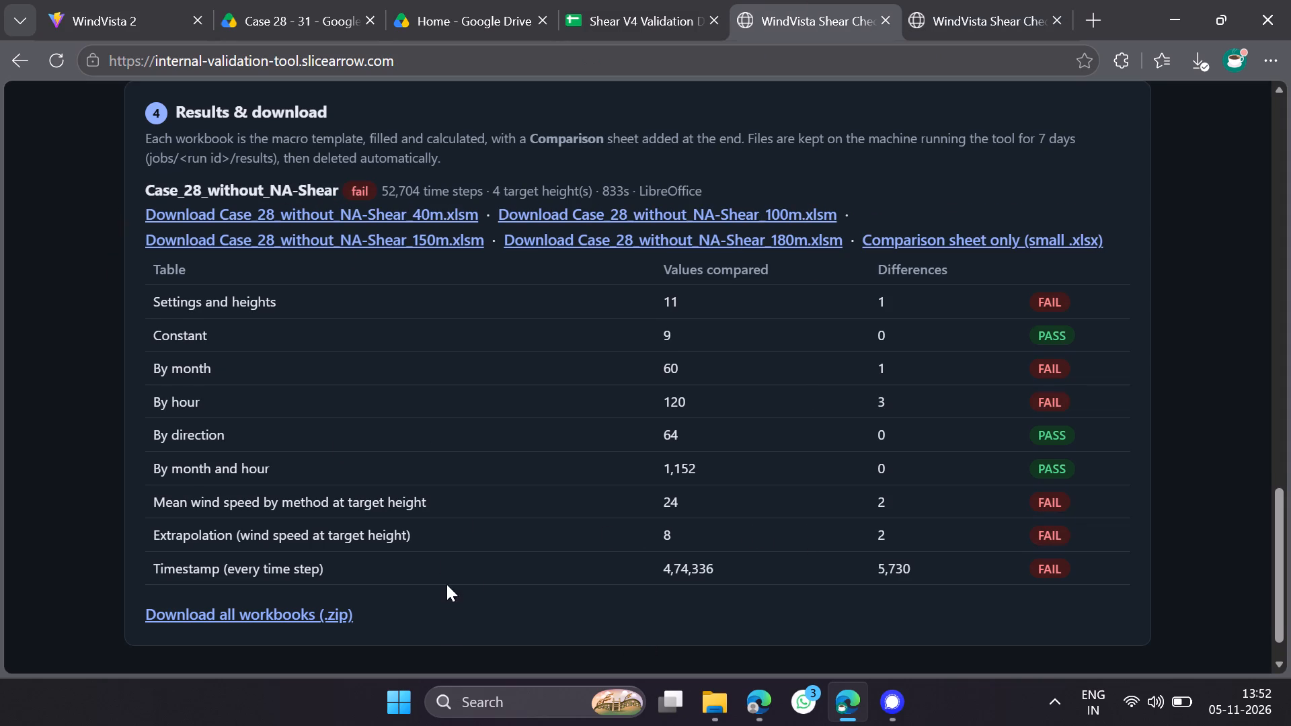
# In File Explorer, view the contents of the Results 28-31 folder in Downloads, and close the window.
pyautogui.click(716, 706)
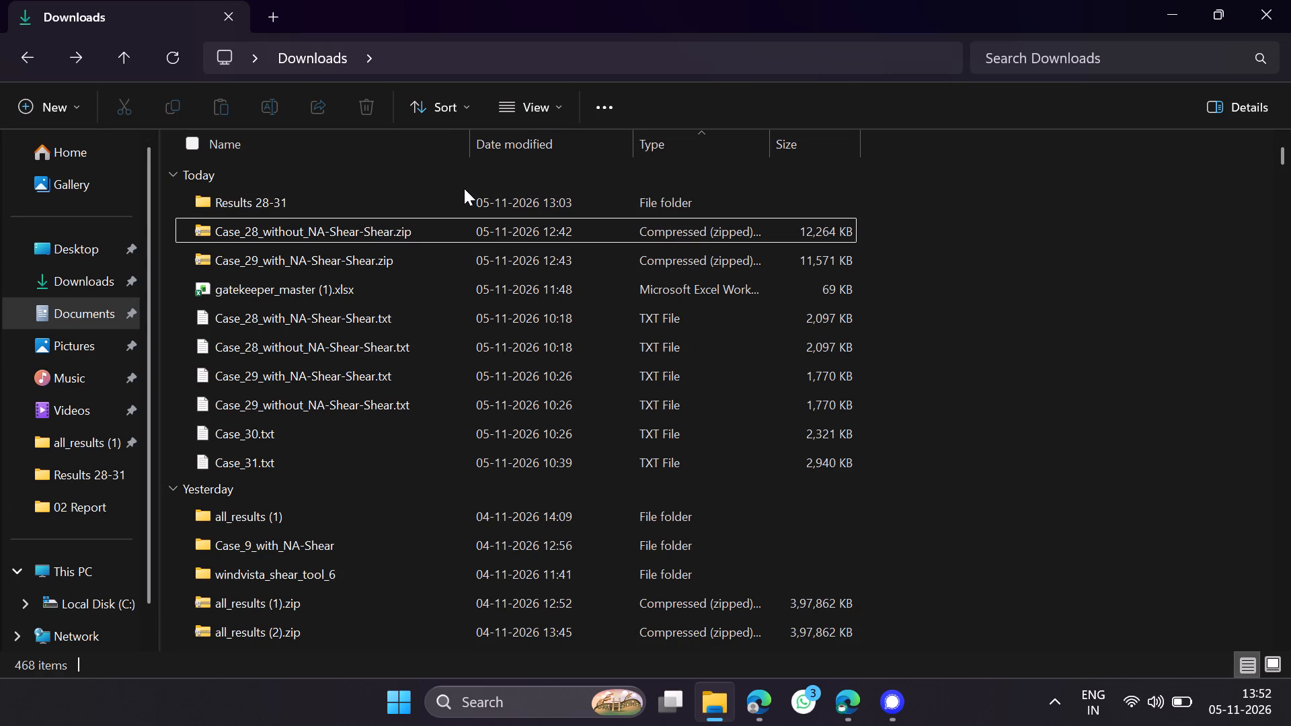
pyautogui.doubleClick(349, 207)
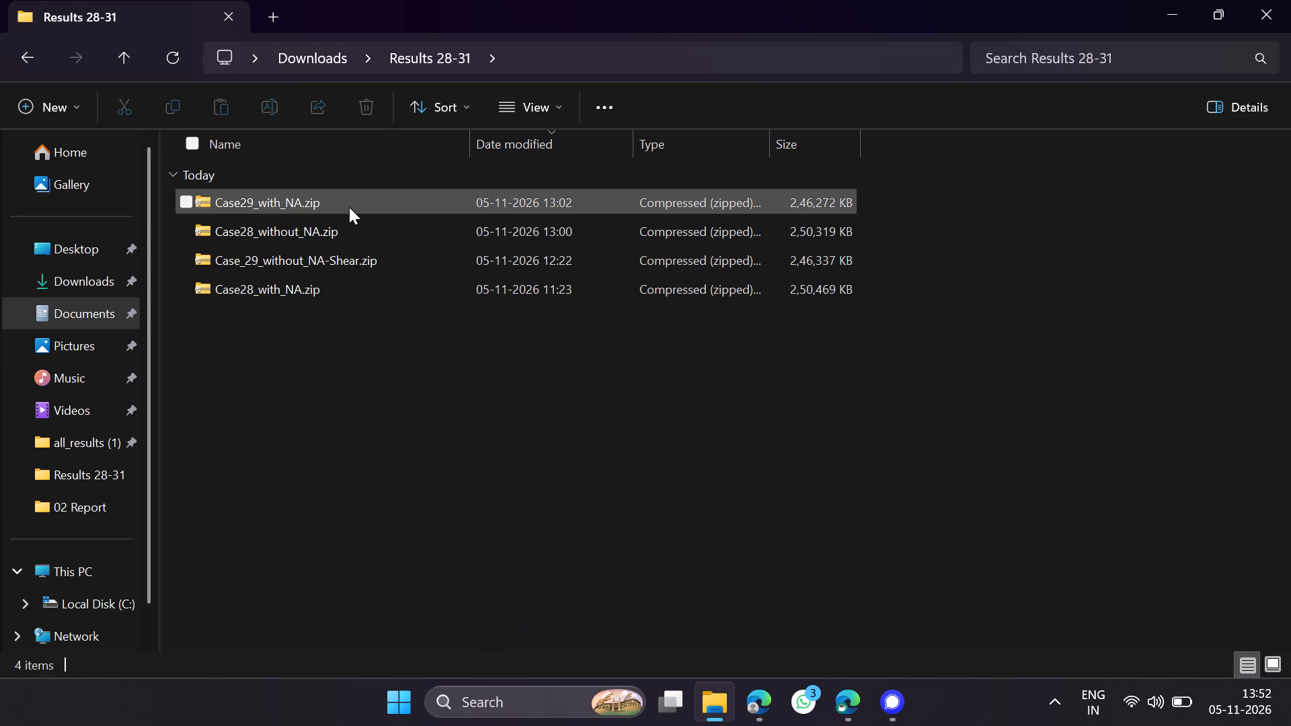
pyautogui.click(1290, 0)
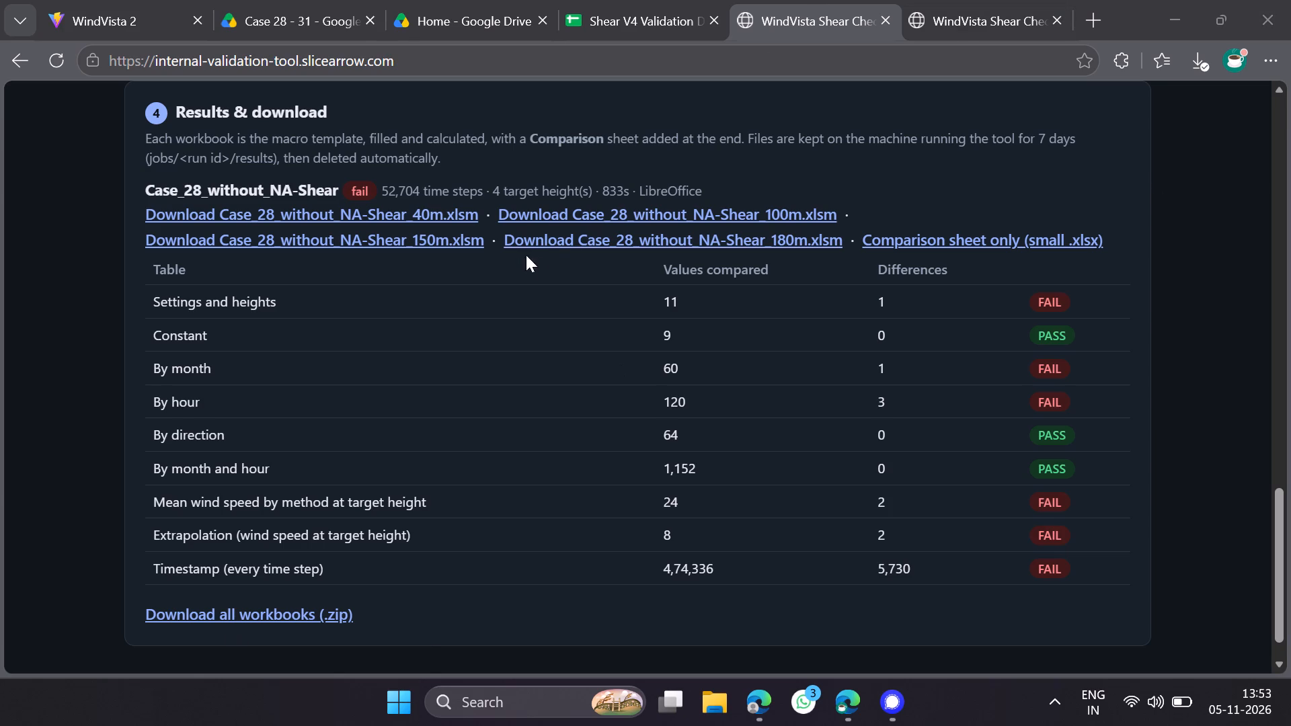
pyautogui.click(788, 415)
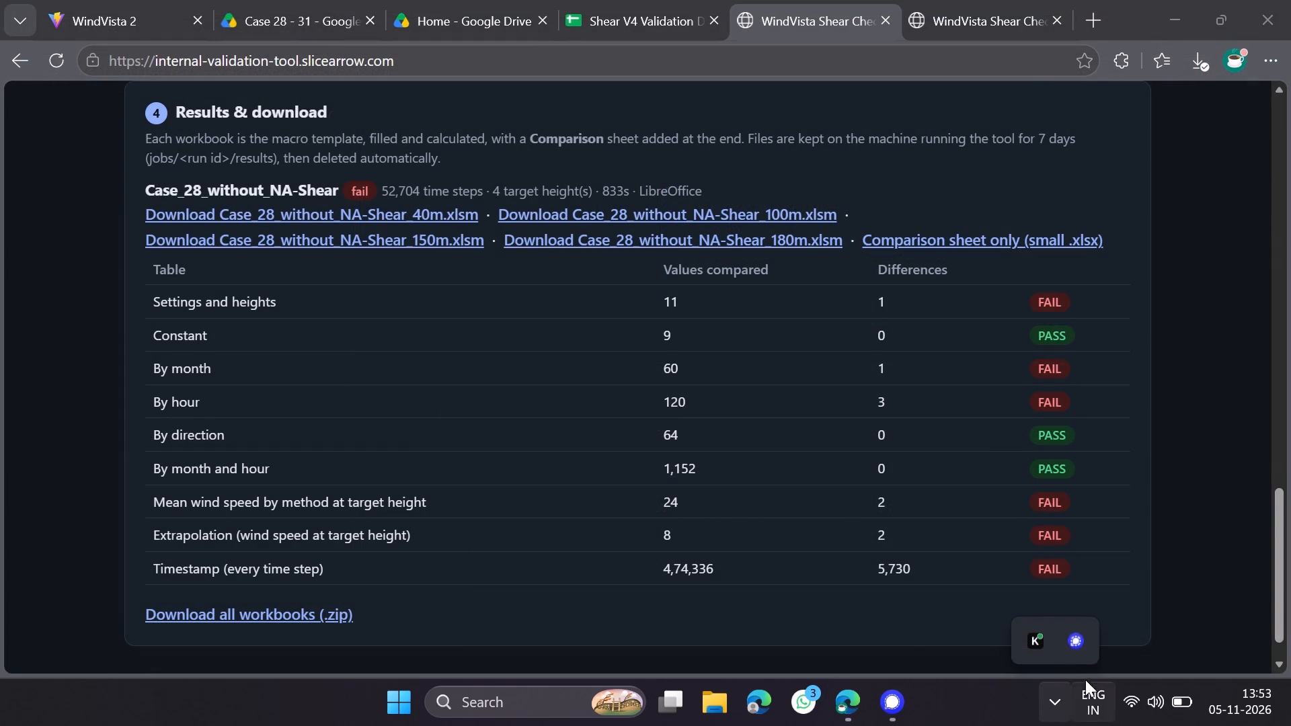
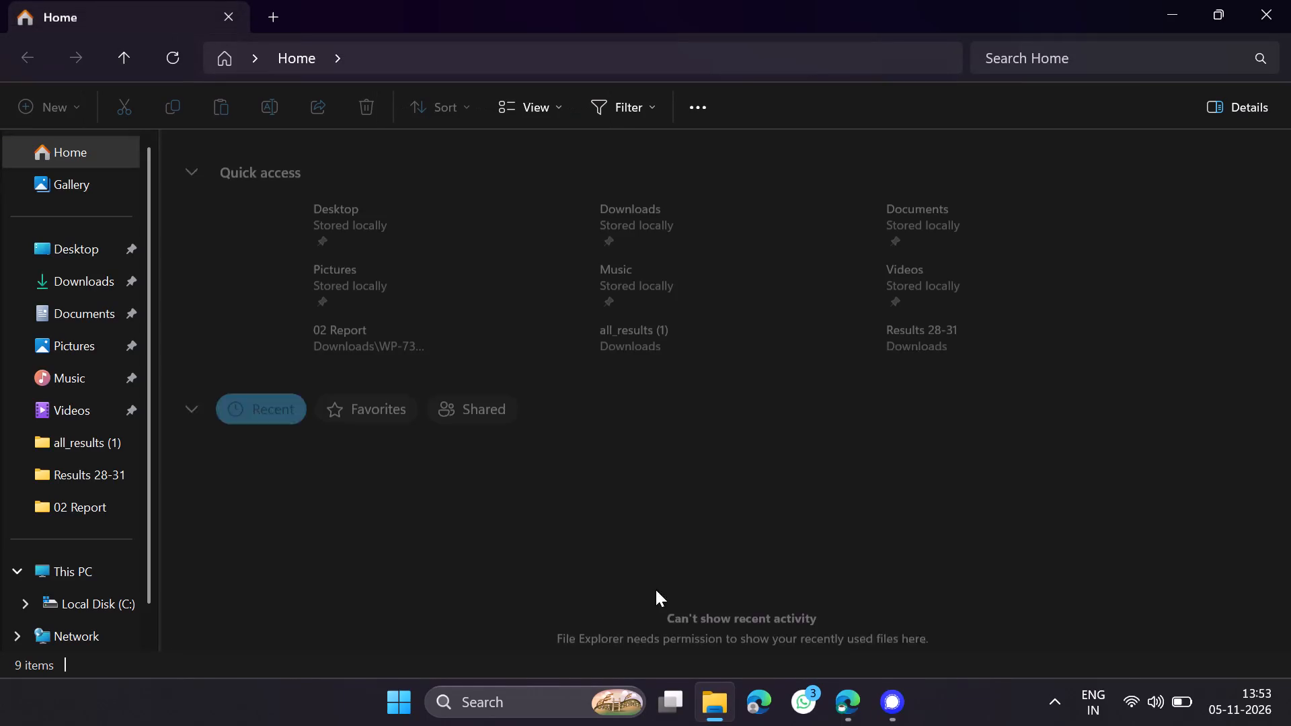
# In File Explorer, open the Results 28-31 folder in Downloads, refresh its listing, and close the window.
pyautogui.click(71, 281)
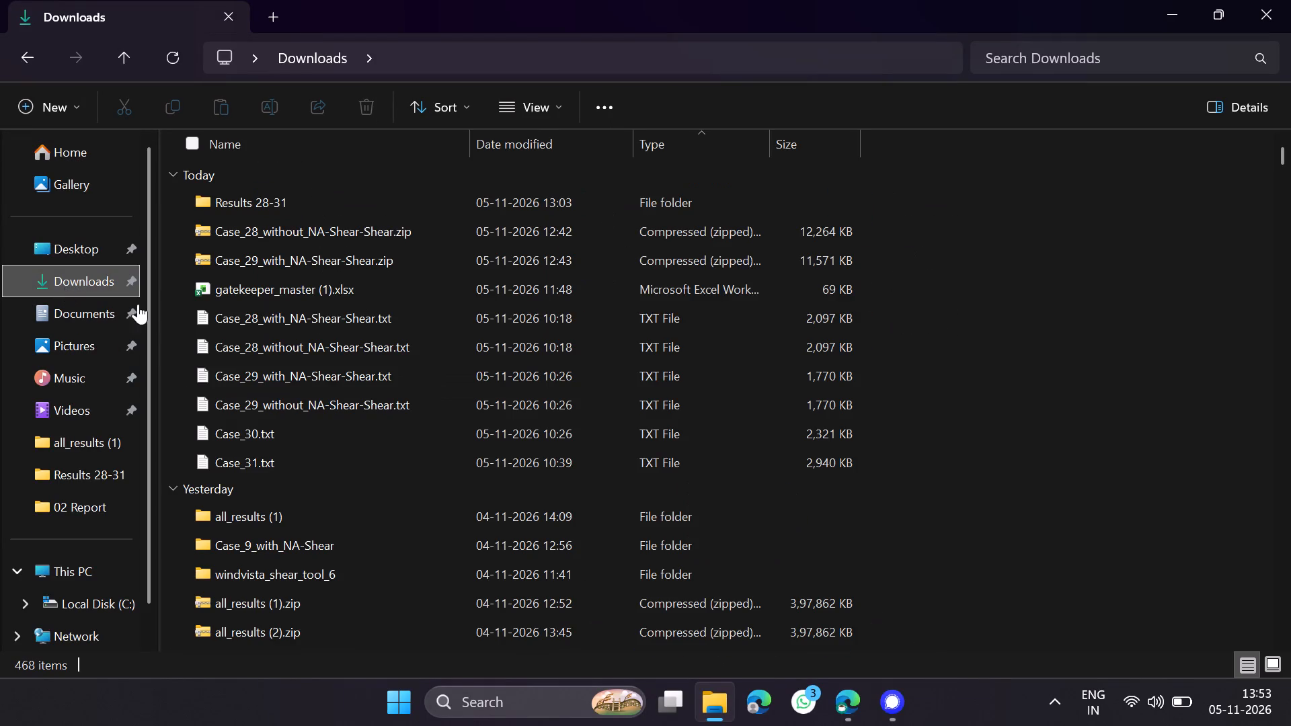
pyautogui.doubleClick(292, 199)
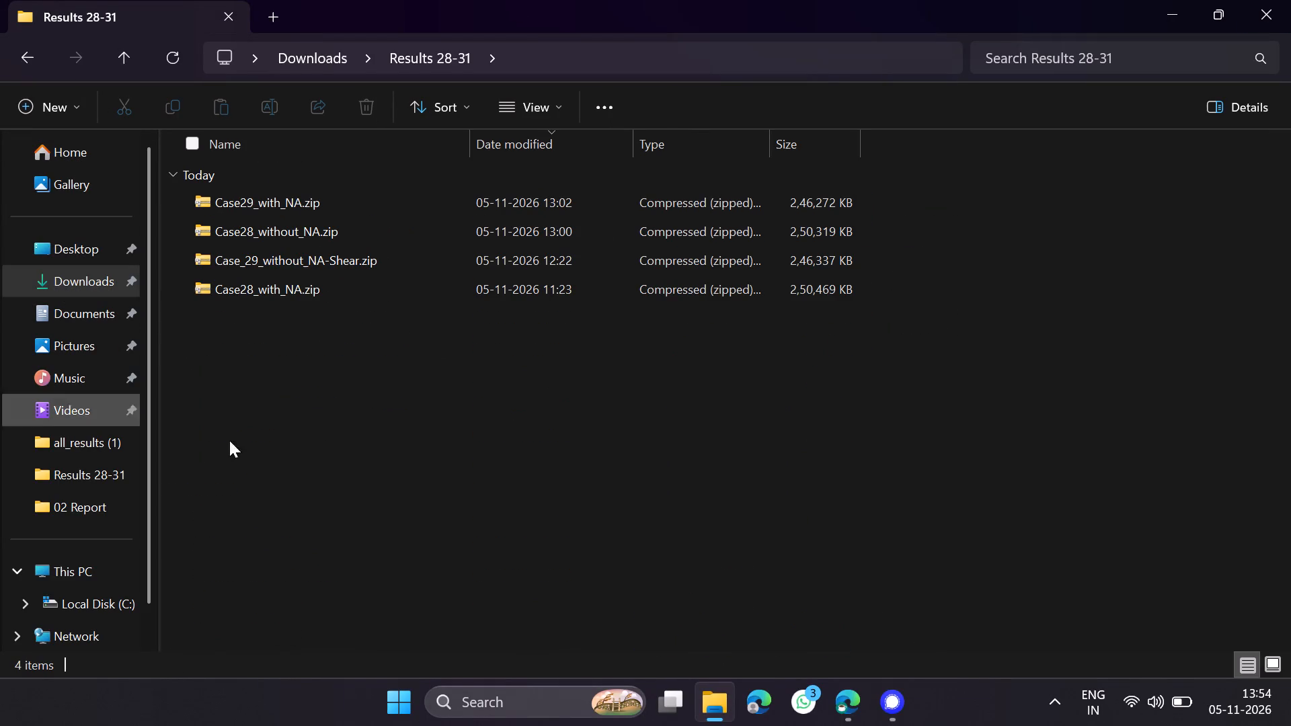
pyautogui.click(496, 334)
pyautogui.rightClick(697, 348)
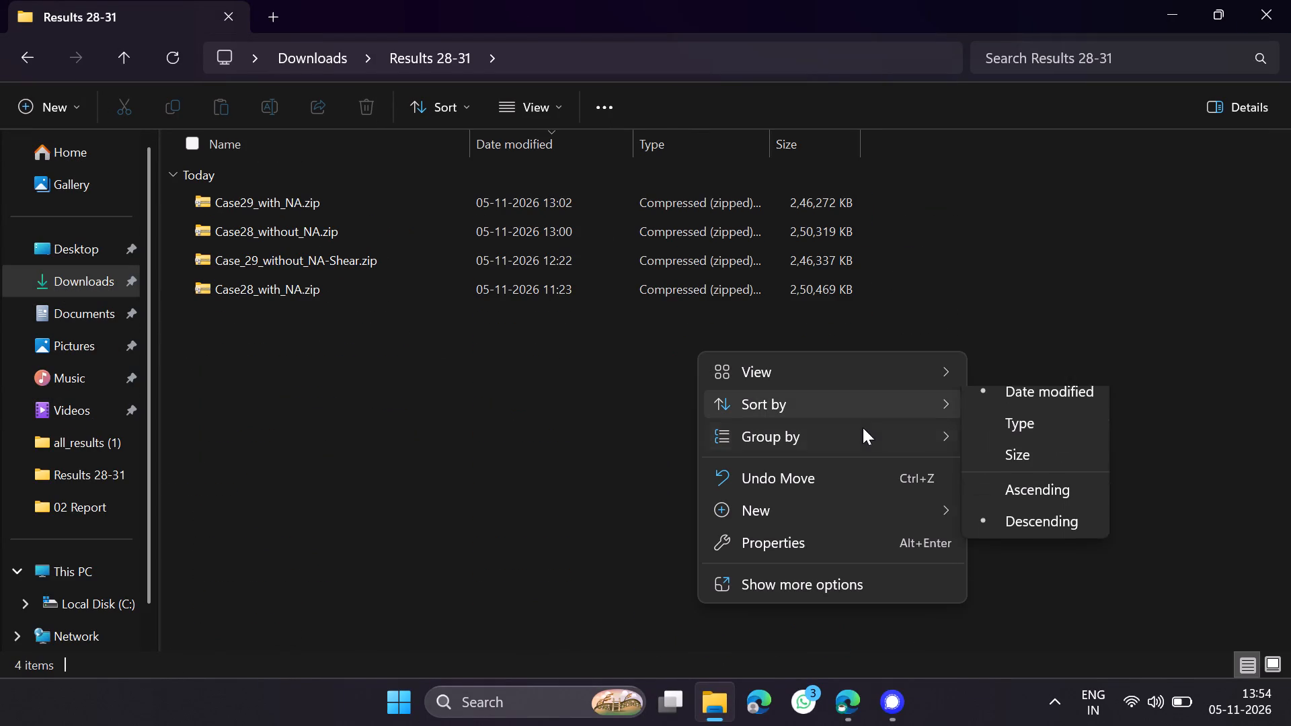
pyautogui.click(817, 588)
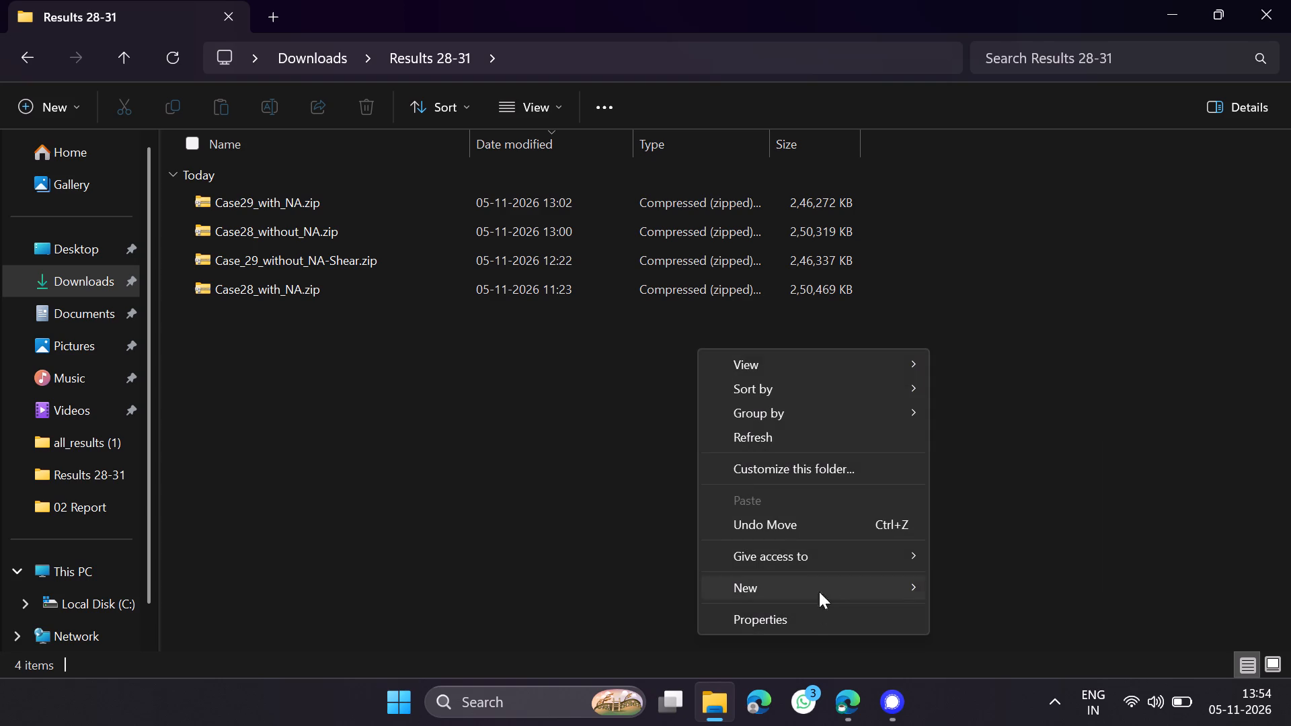
pyautogui.click(794, 438)
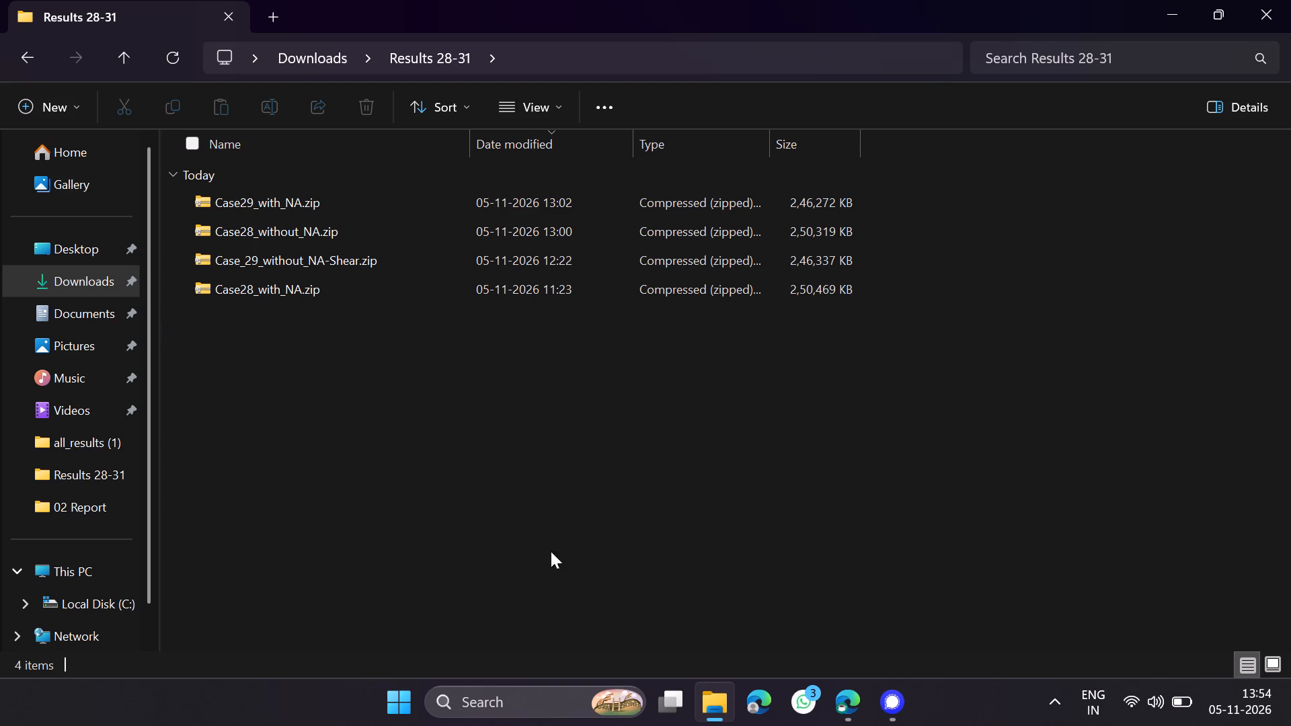
pyautogui.click(1290, 0)
pyautogui.click(1290, 266)
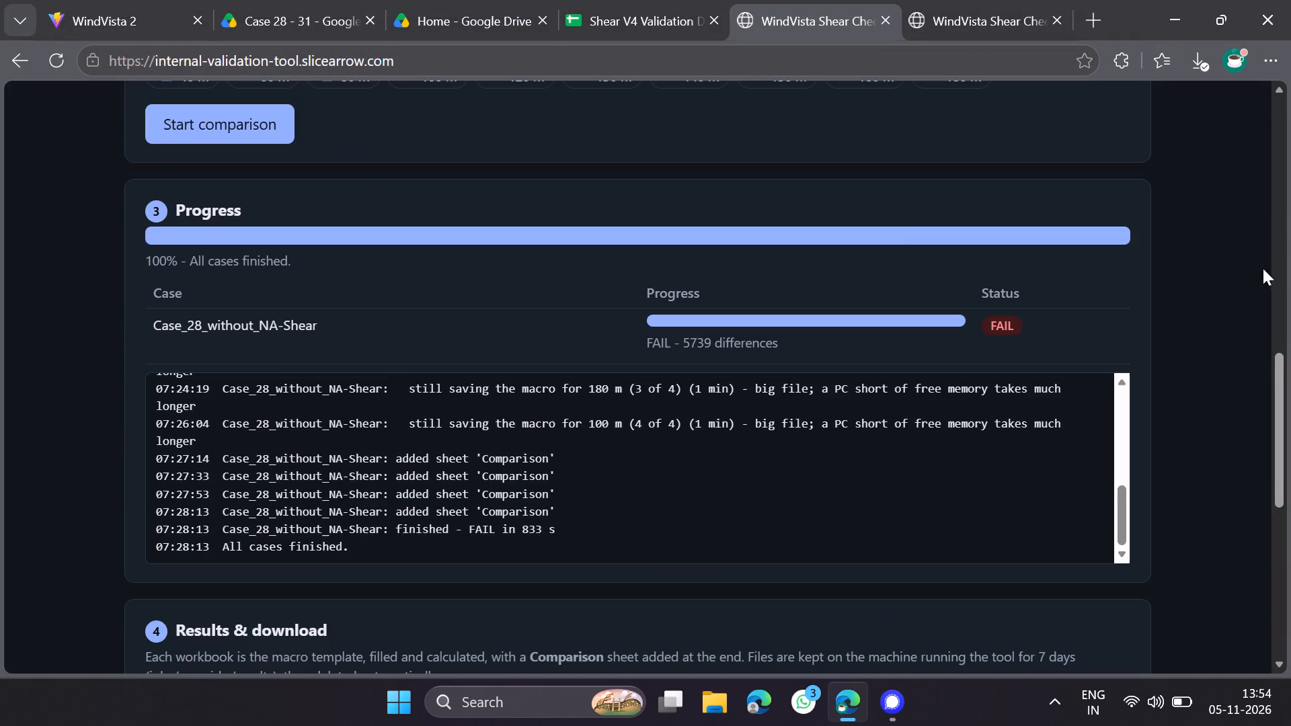
# Switch the browser to the WindVista 2 system page for Case_29_with_NA-Shear.
pyautogui.click(971, 0)
pyautogui.click(642, 0)
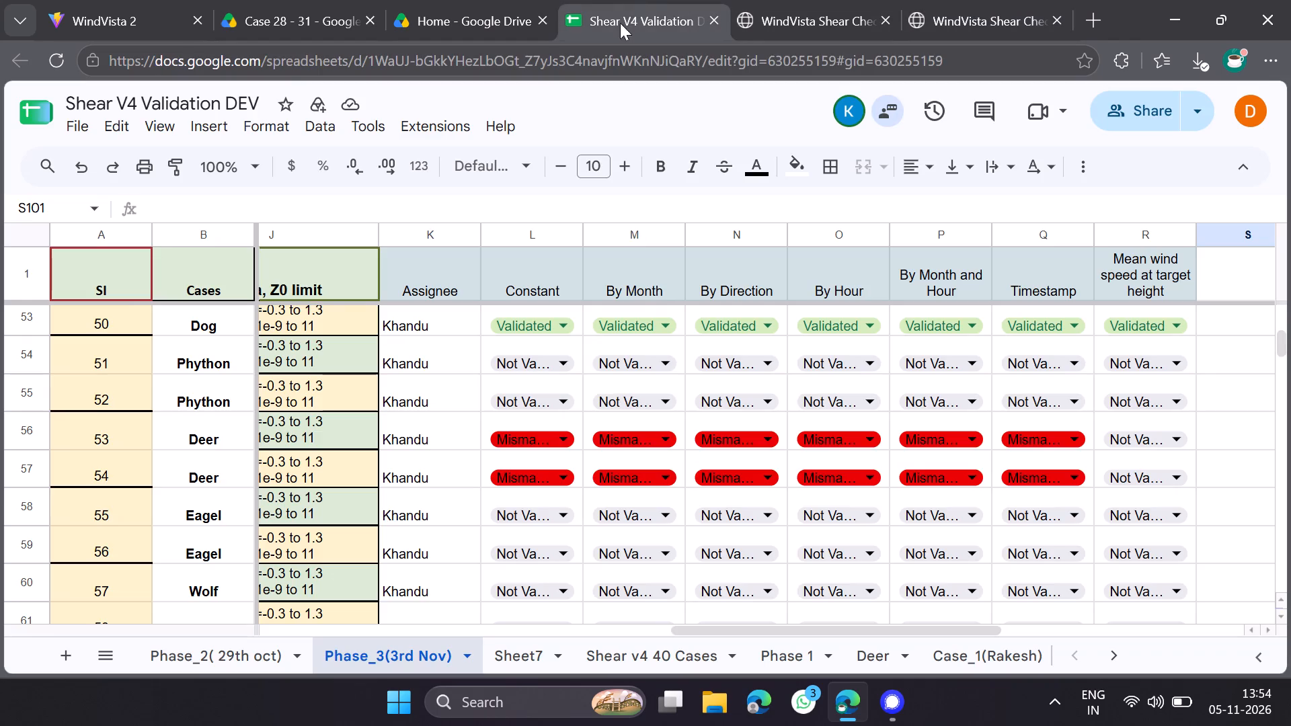
pyautogui.click(445, 0)
pyautogui.click(301, 0)
pyautogui.click(14, 0)
pyautogui.click(134, 0)
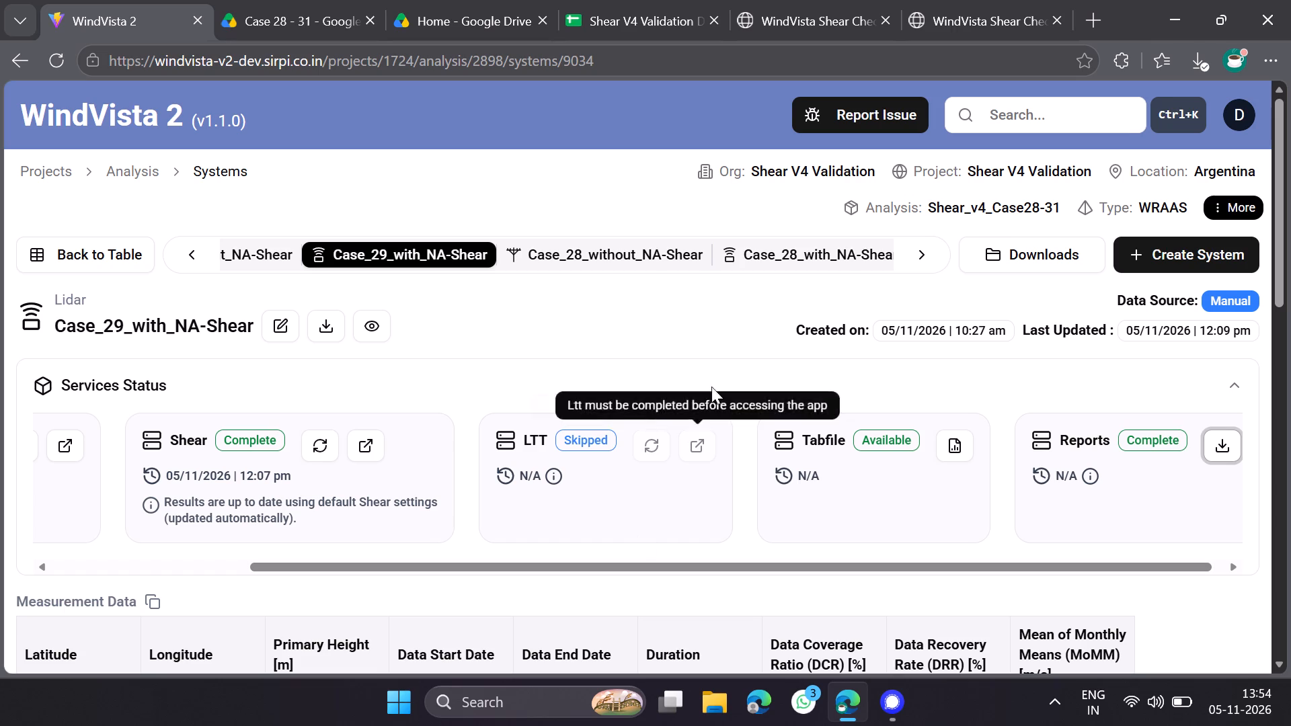
# Browse the systems of the Shear_v4_Case28-31 analysis and open Case_30_with_NA-Shear.
pyautogui.click(729, 280)
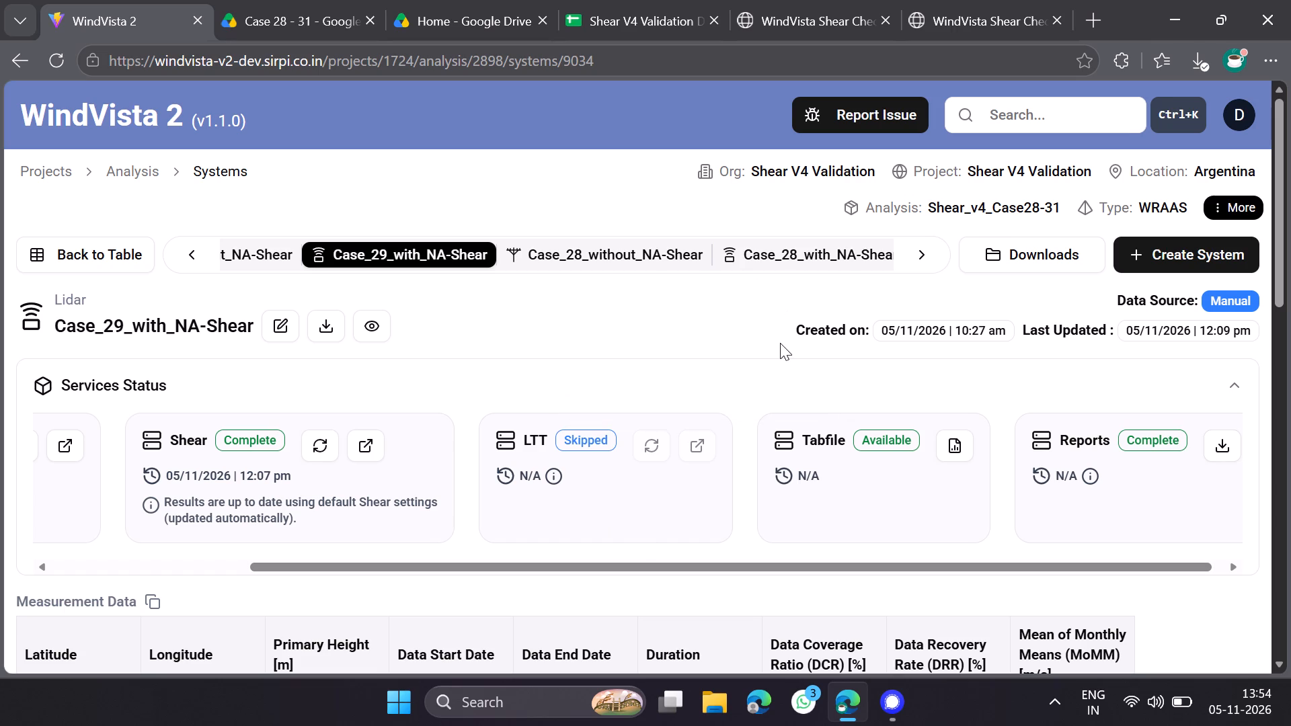
pyautogui.click(906, 244)
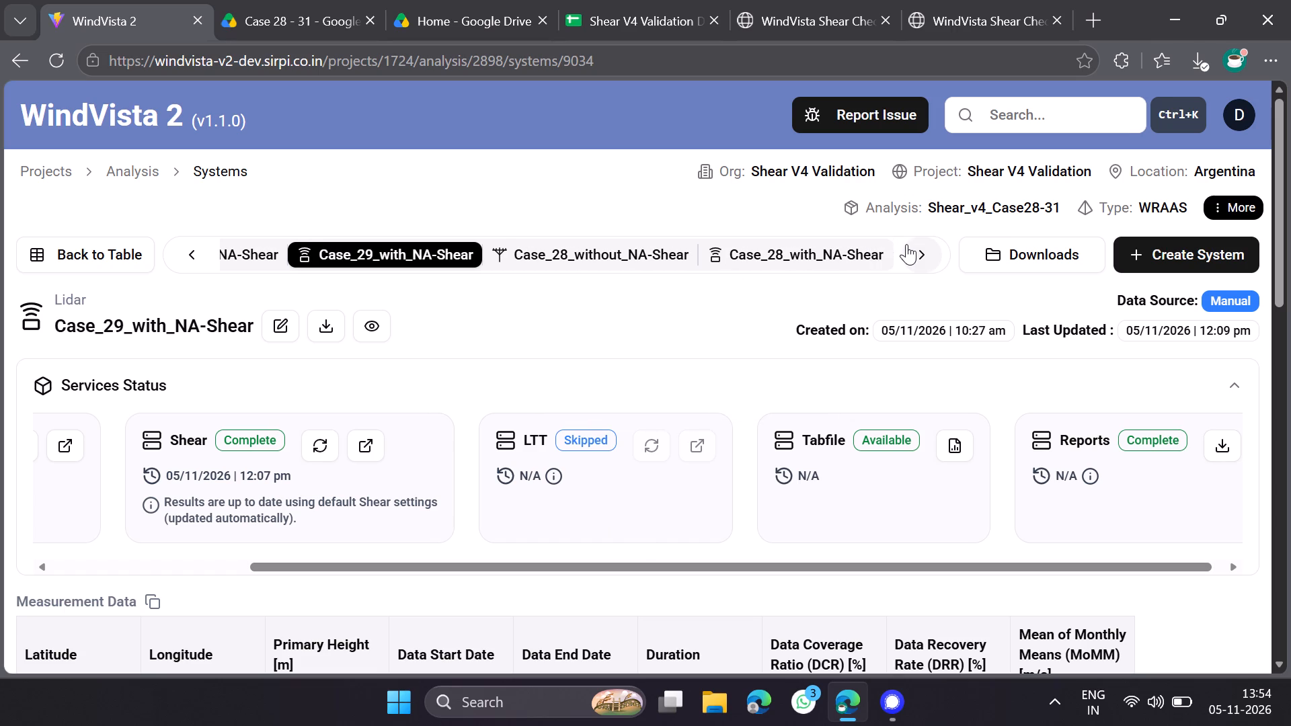
pyautogui.tripleClick(906, 244)
pyautogui.tripleClick(906, 244)
pyautogui.doubleClick(906, 244)
pyautogui.tripleClick(194, 259)
pyautogui.doubleClick(194, 259)
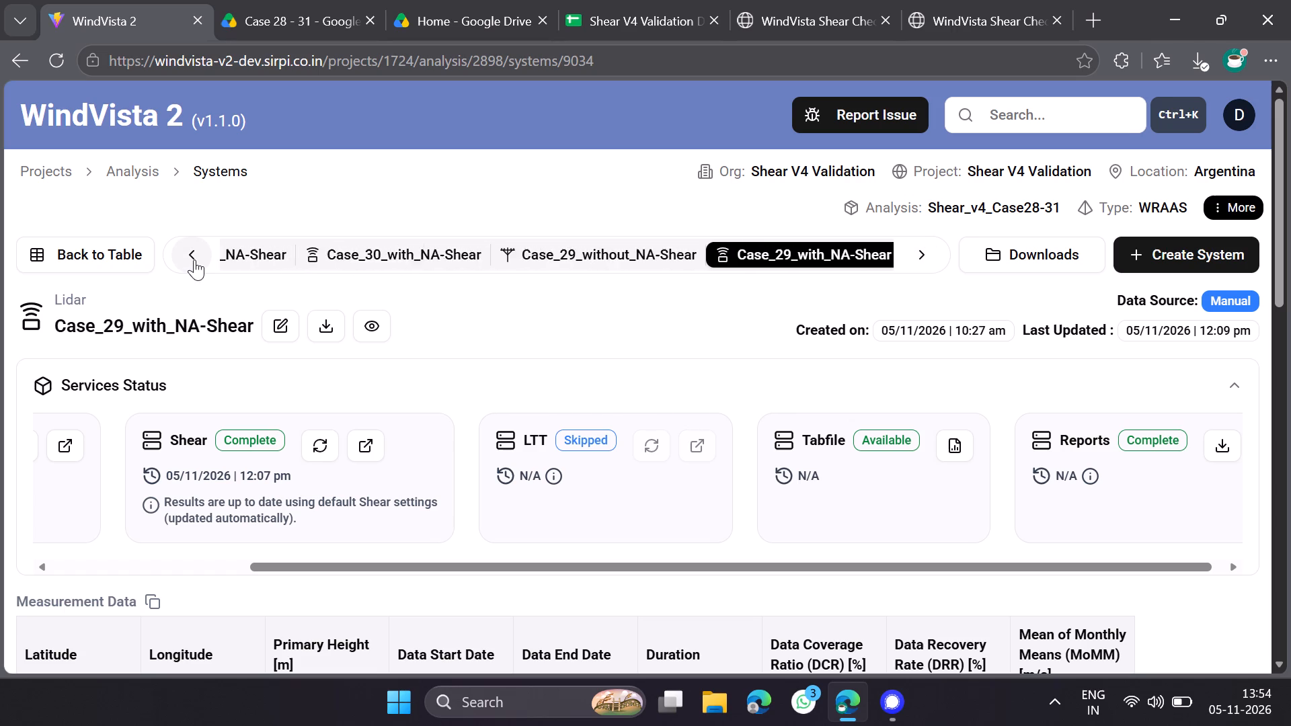
pyautogui.tripleClick(194, 259)
pyautogui.click(194, 259)
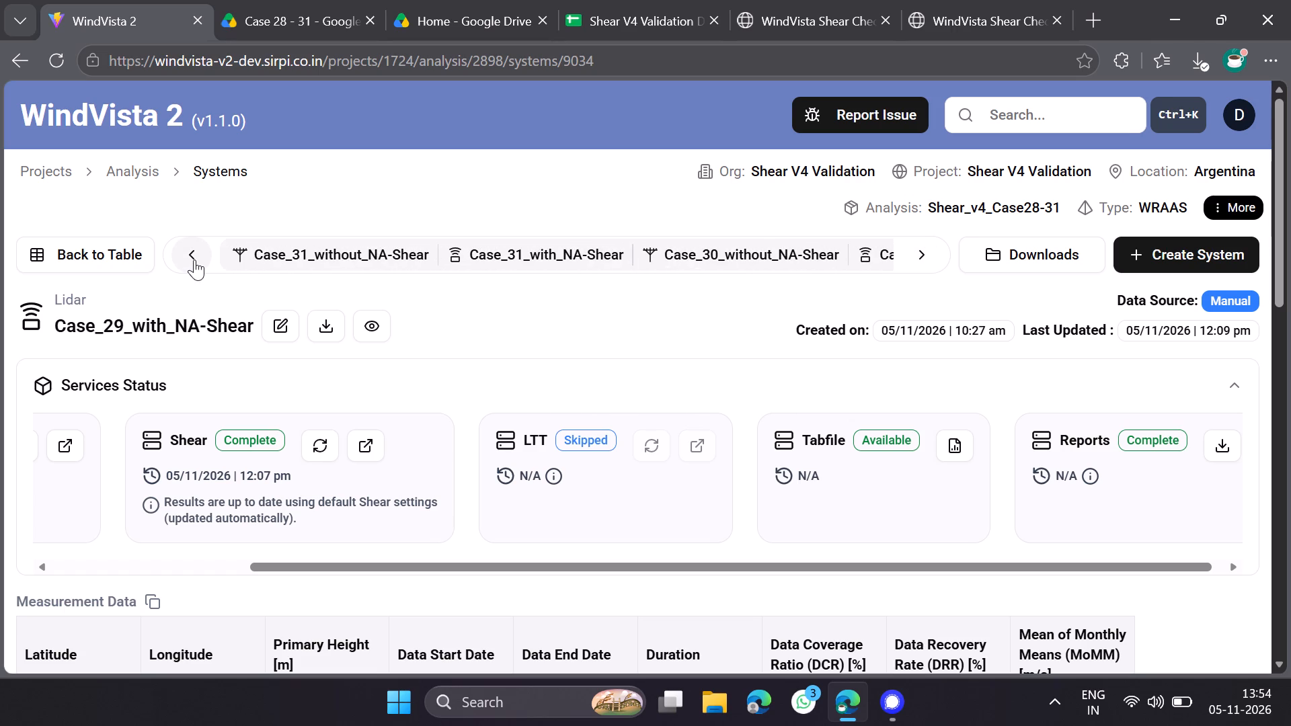
pyautogui.doubleClick(194, 259)
pyautogui.click(580, 300)
pyautogui.doubleClick(923, 259)
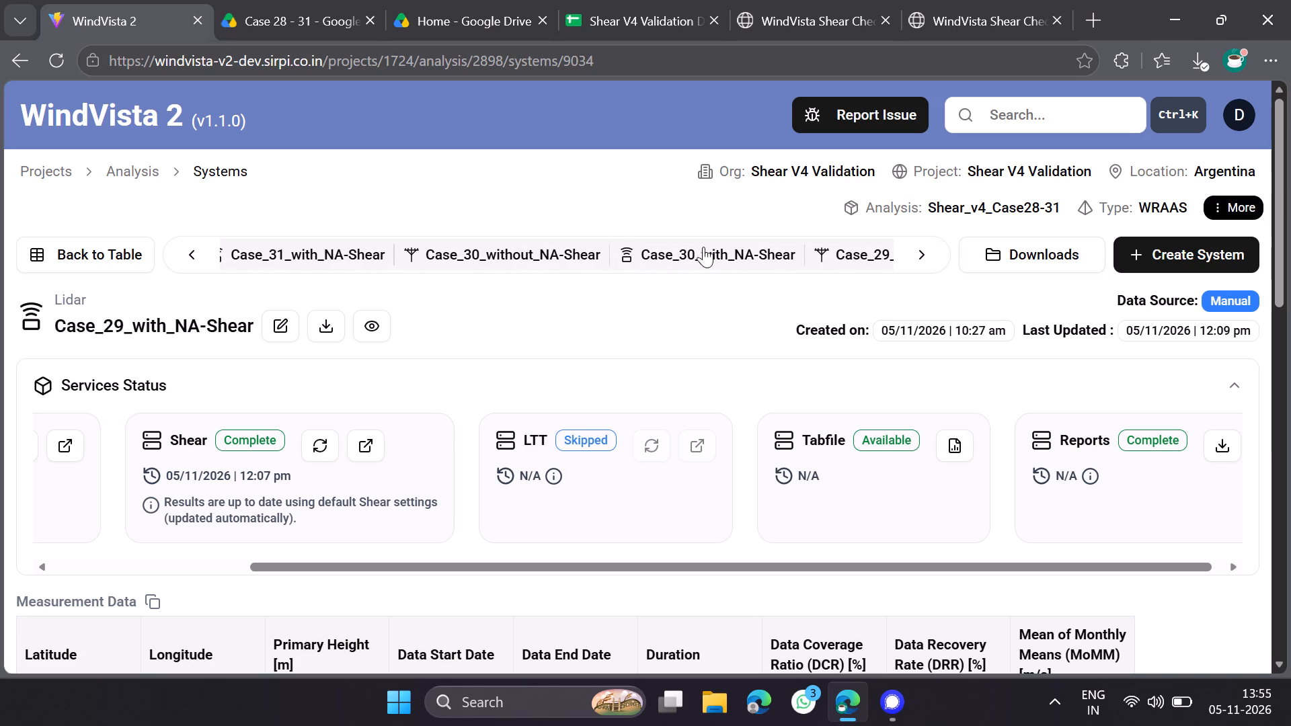
pyautogui.click(722, 253)
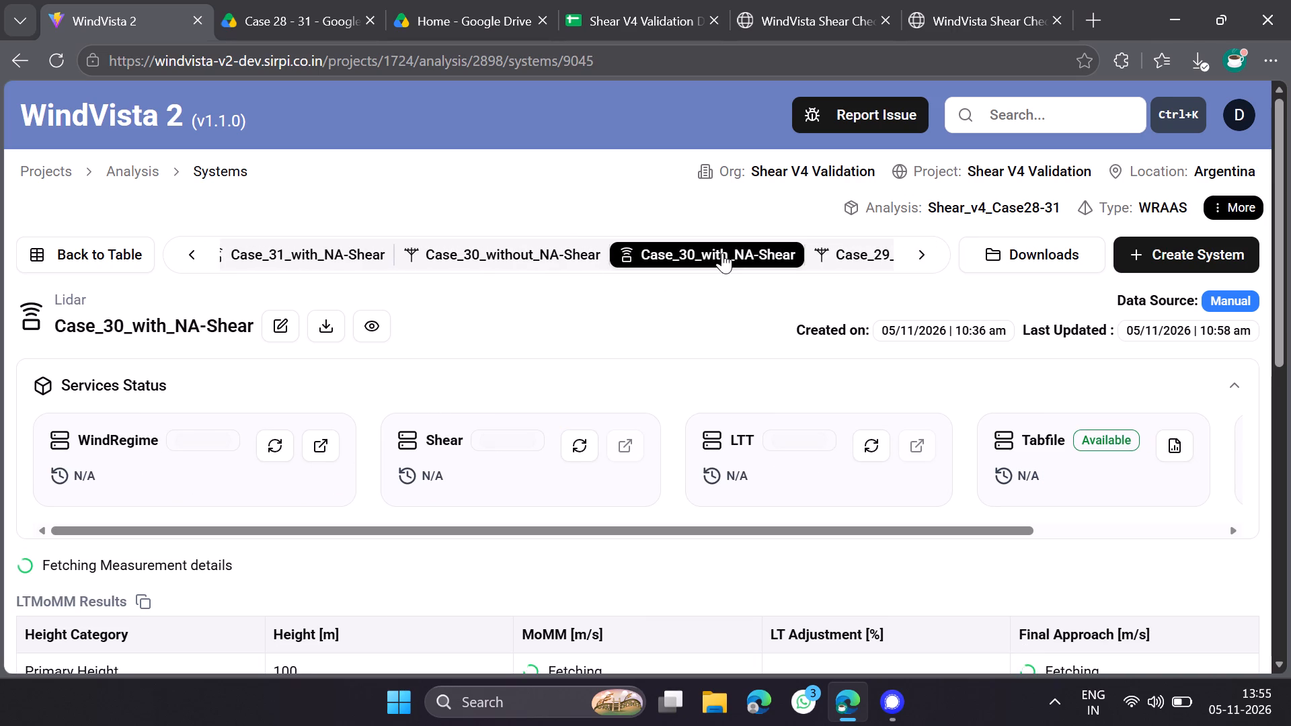
pyautogui.click(650, 285)
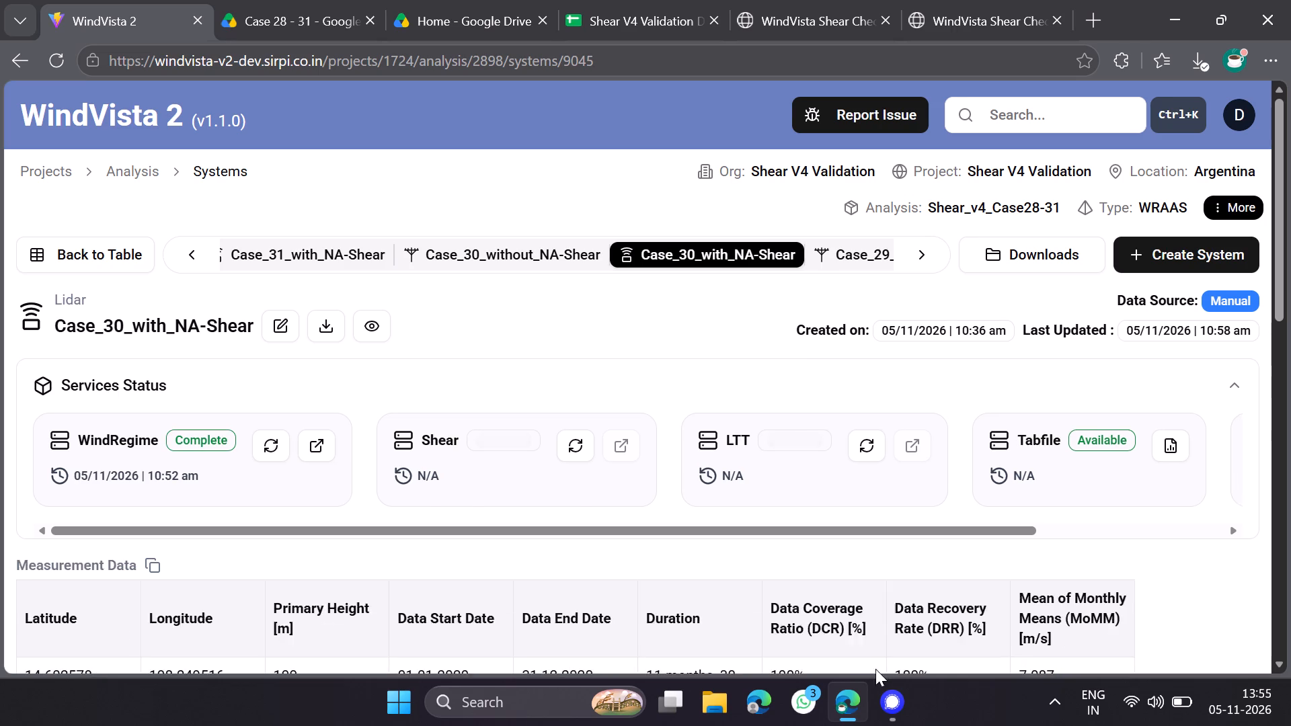
pyautogui.click(598, 350)
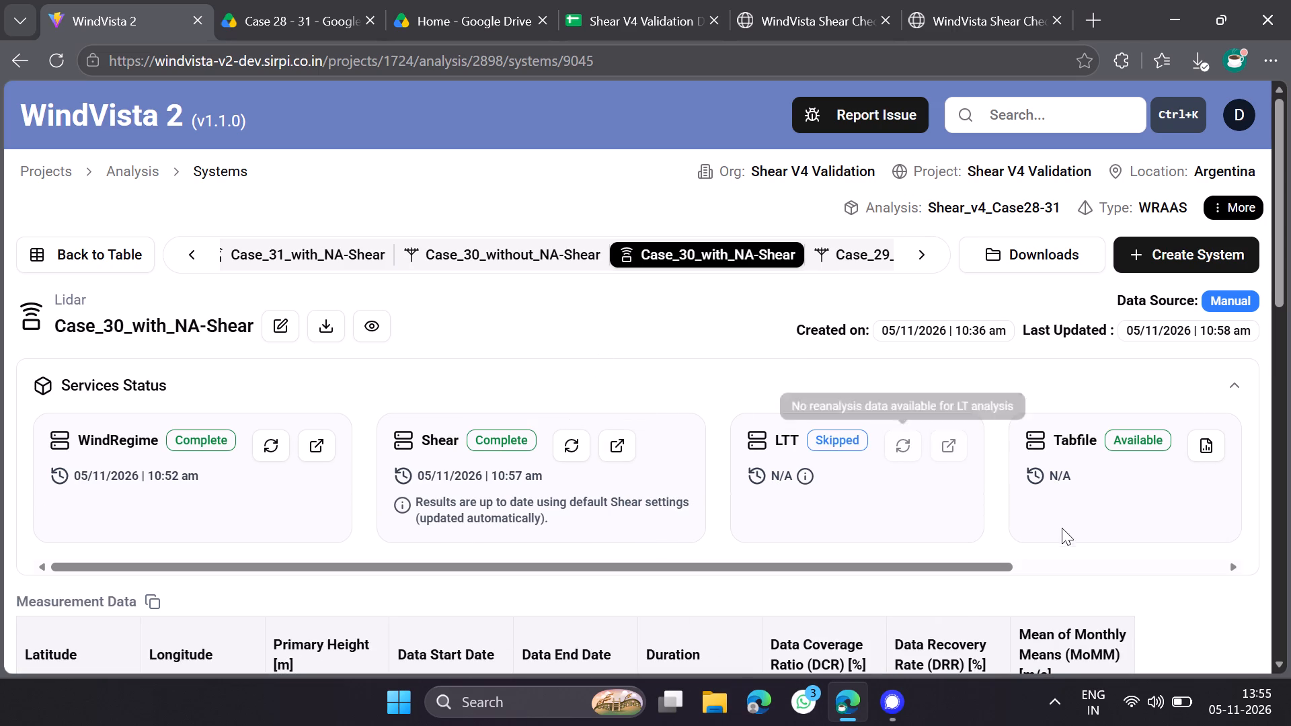
# Download only the Shear Report for Case_30_with_NA-Shear from its Reports service, and close the report selection.
pyautogui.moveTo(968, 574); pyautogui.dragTo(1182, 553)
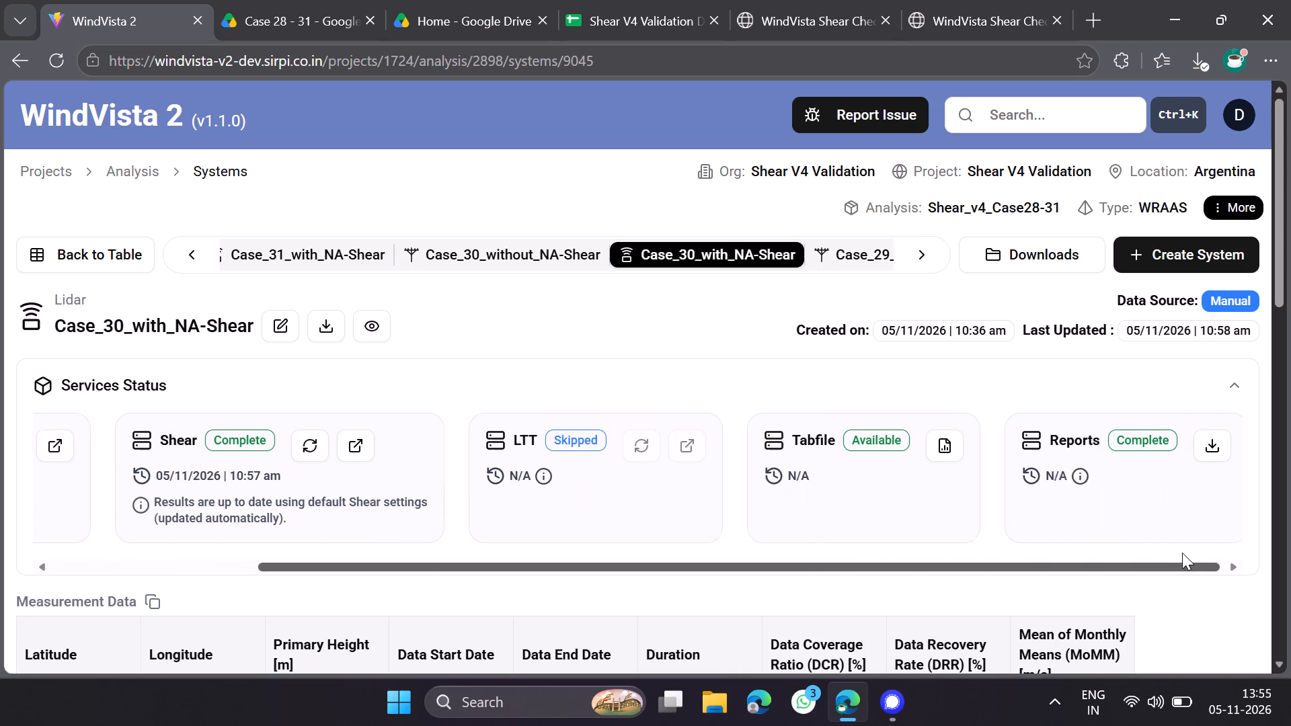
pyautogui.moveTo(1182, 553); pyautogui.dragTo(1198, 551)
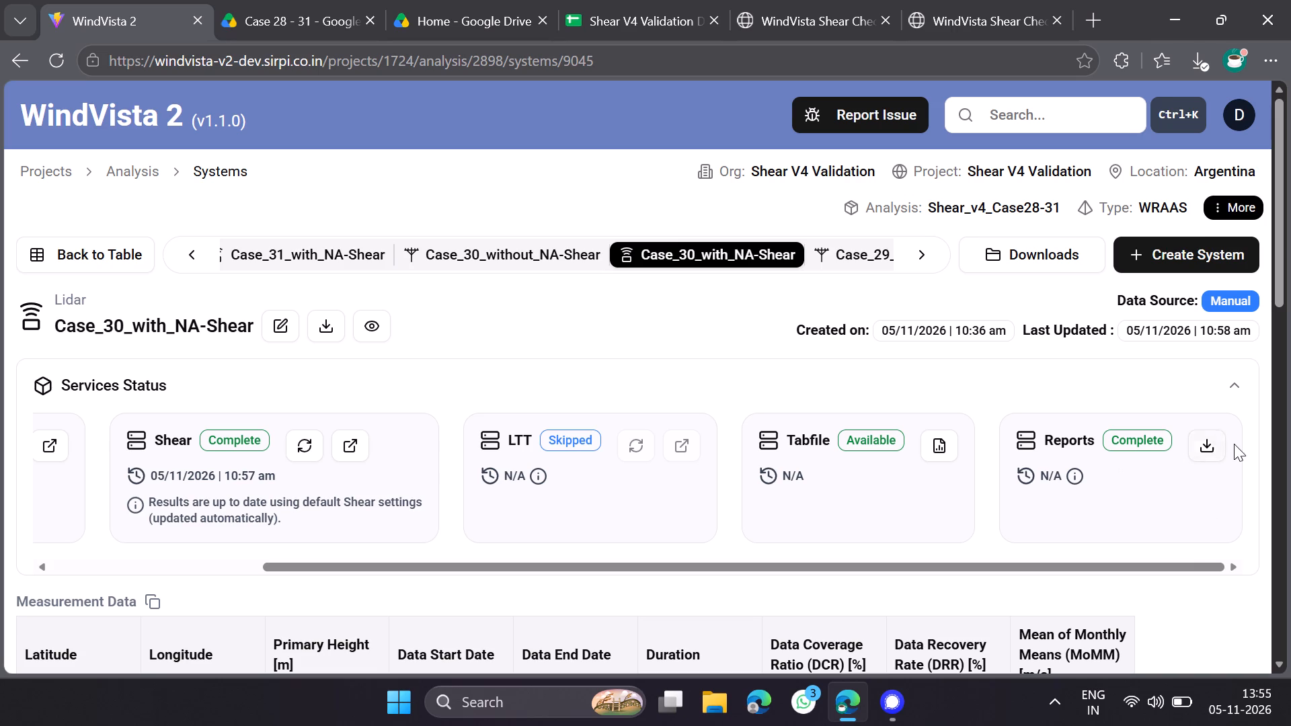
pyautogui.click(1208, 447)
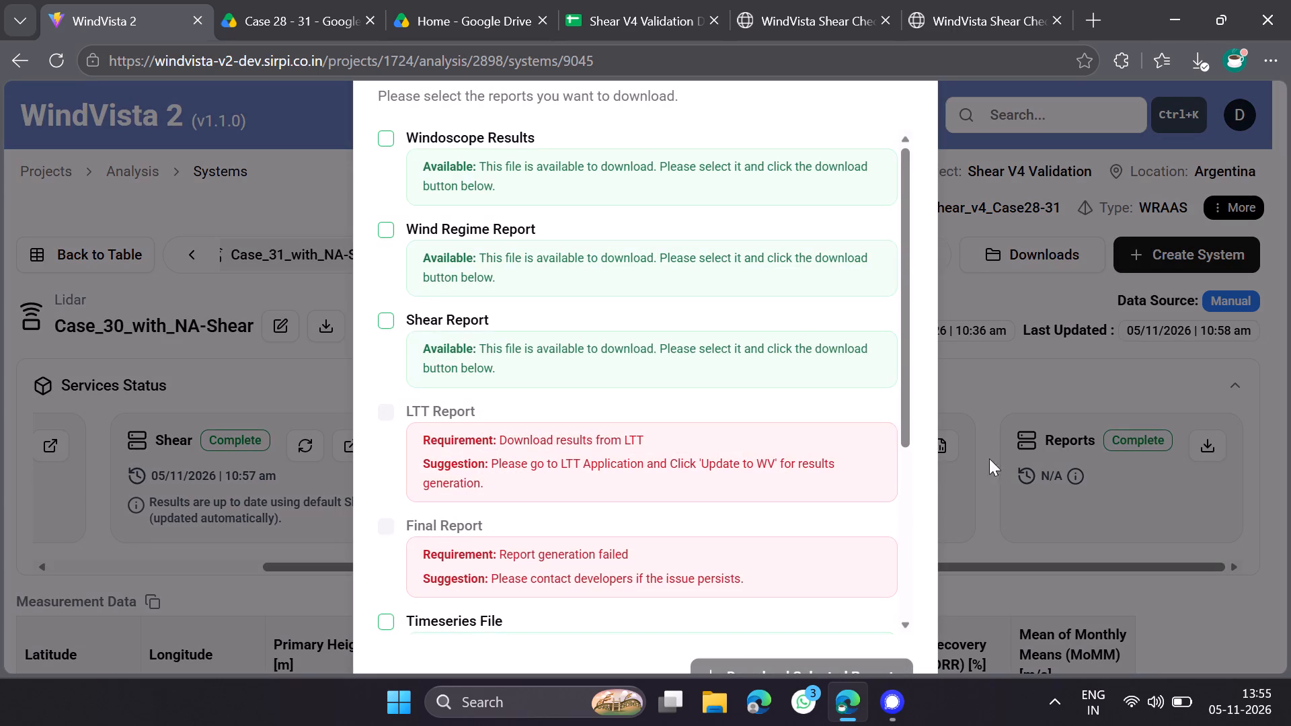
pyautogui.scroll(-7, 711, 413)
pyautogui.scroll(6, 711, 413)
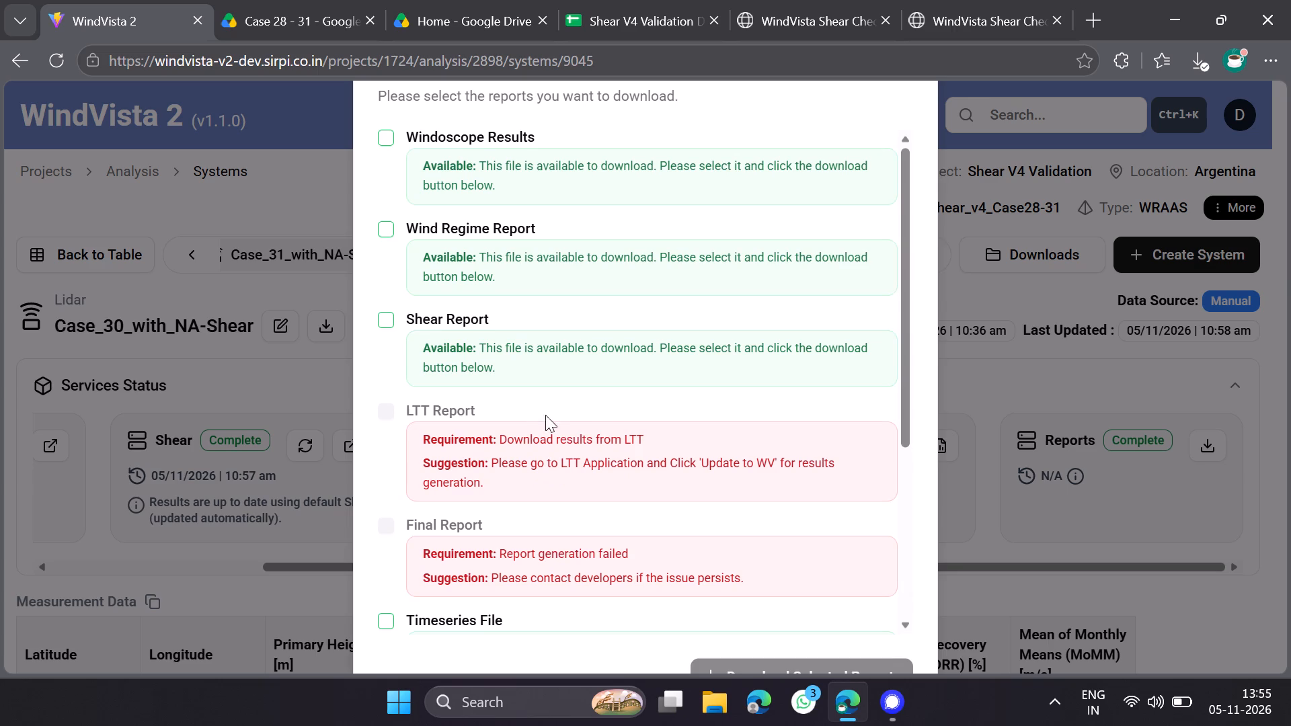
pyautogui.click(463, 316)
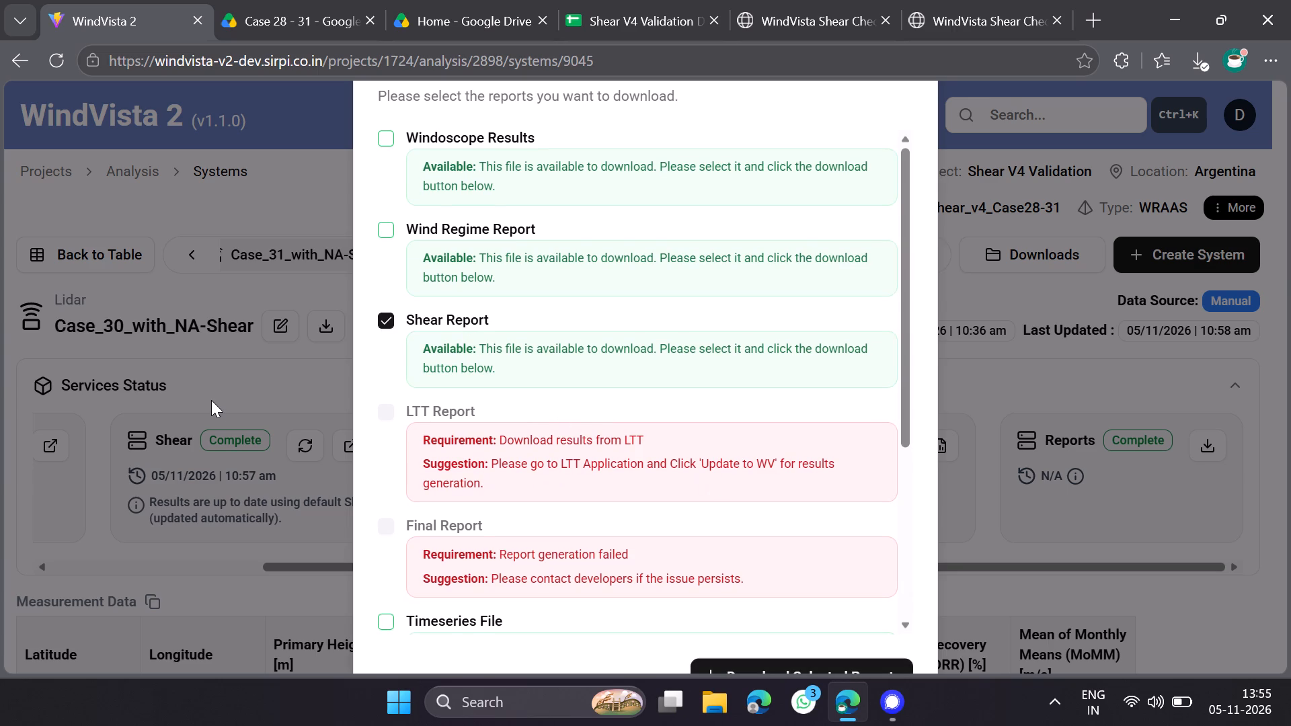
pyautogui.scroll(-4, 836, 583)
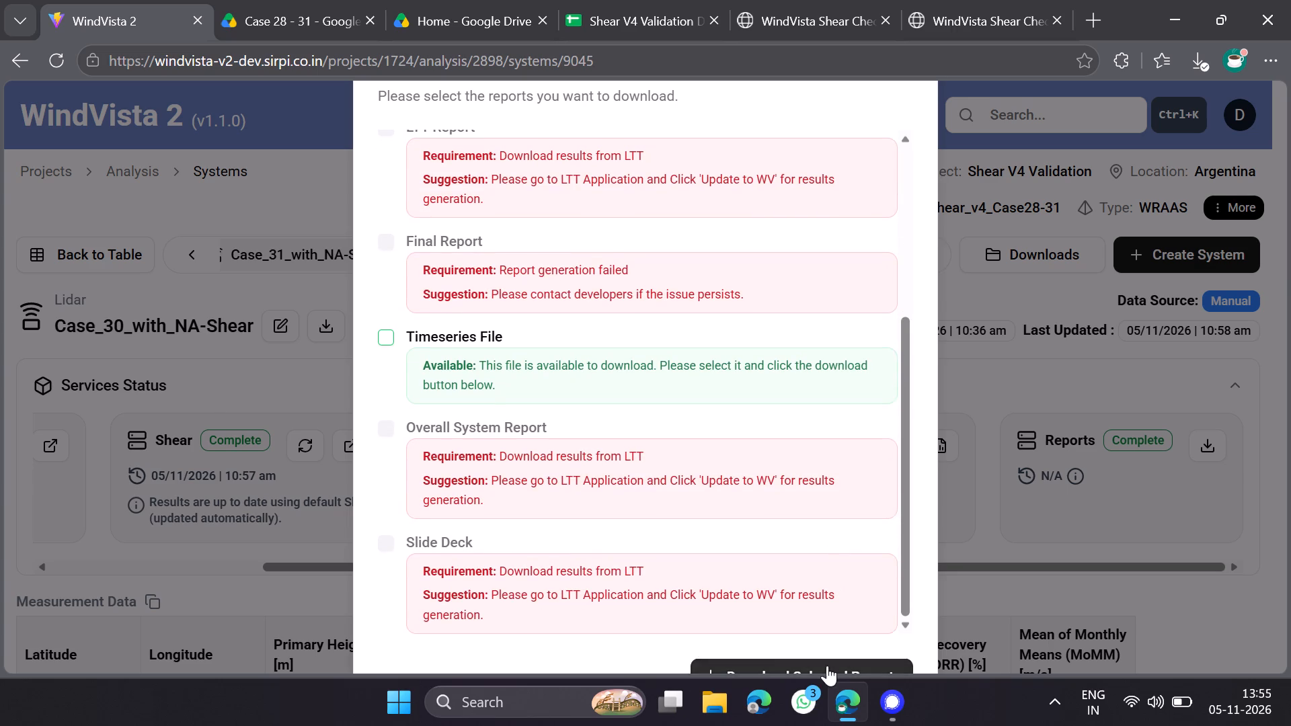
pyautogui.click(827, 665)
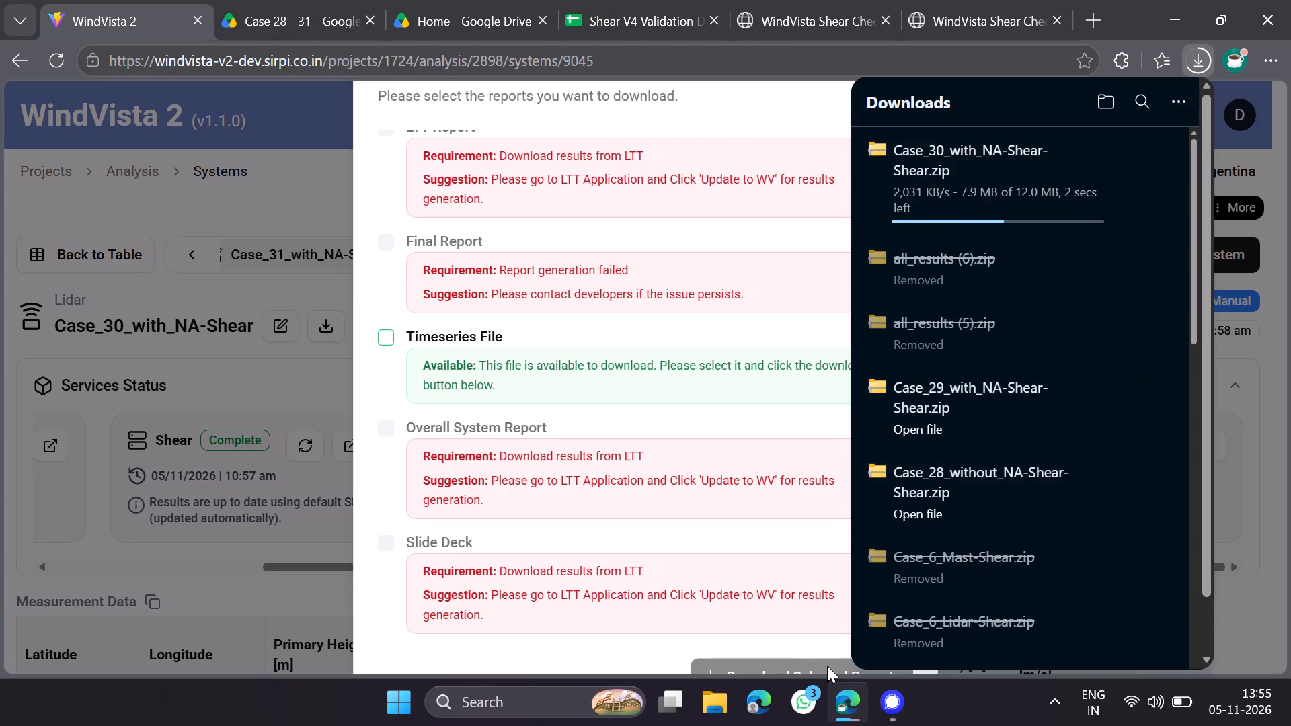
pyautogui.click(740, 119)
pyautogui.scroll(15, 765, 280)
pyautogui.click(1074, 320)
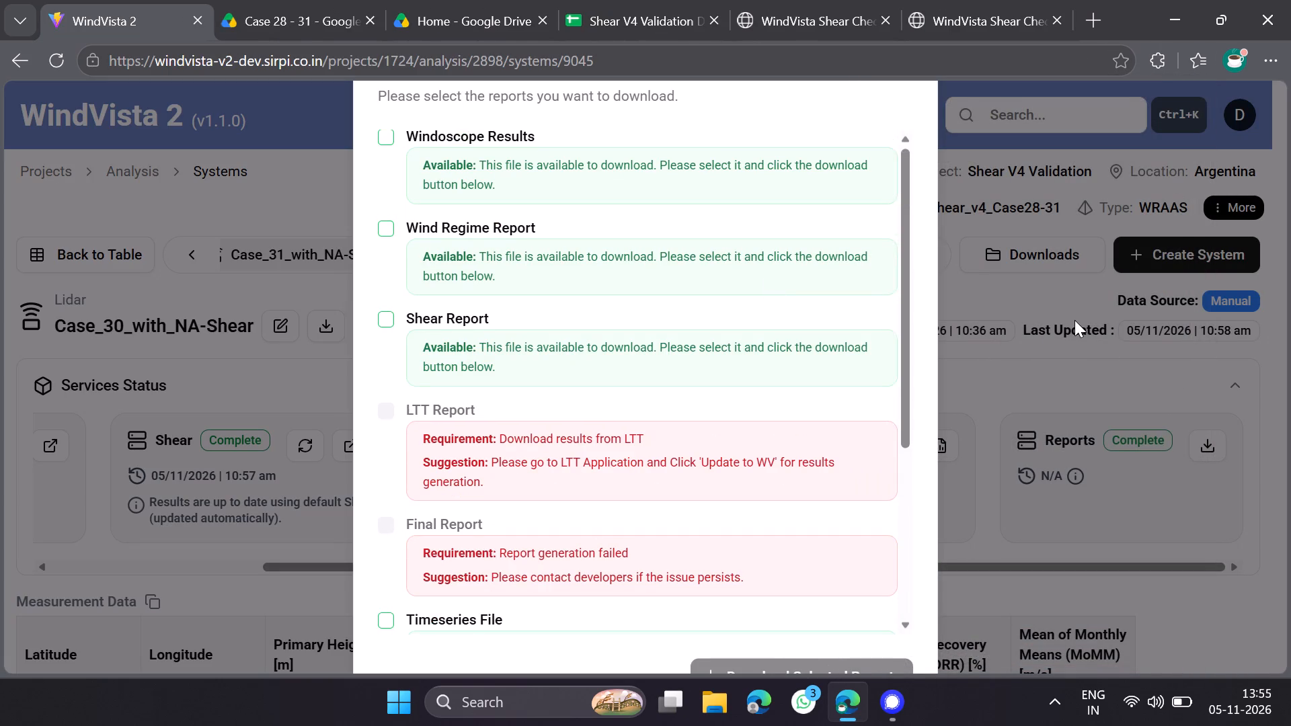
pyautogui.press('Escape')
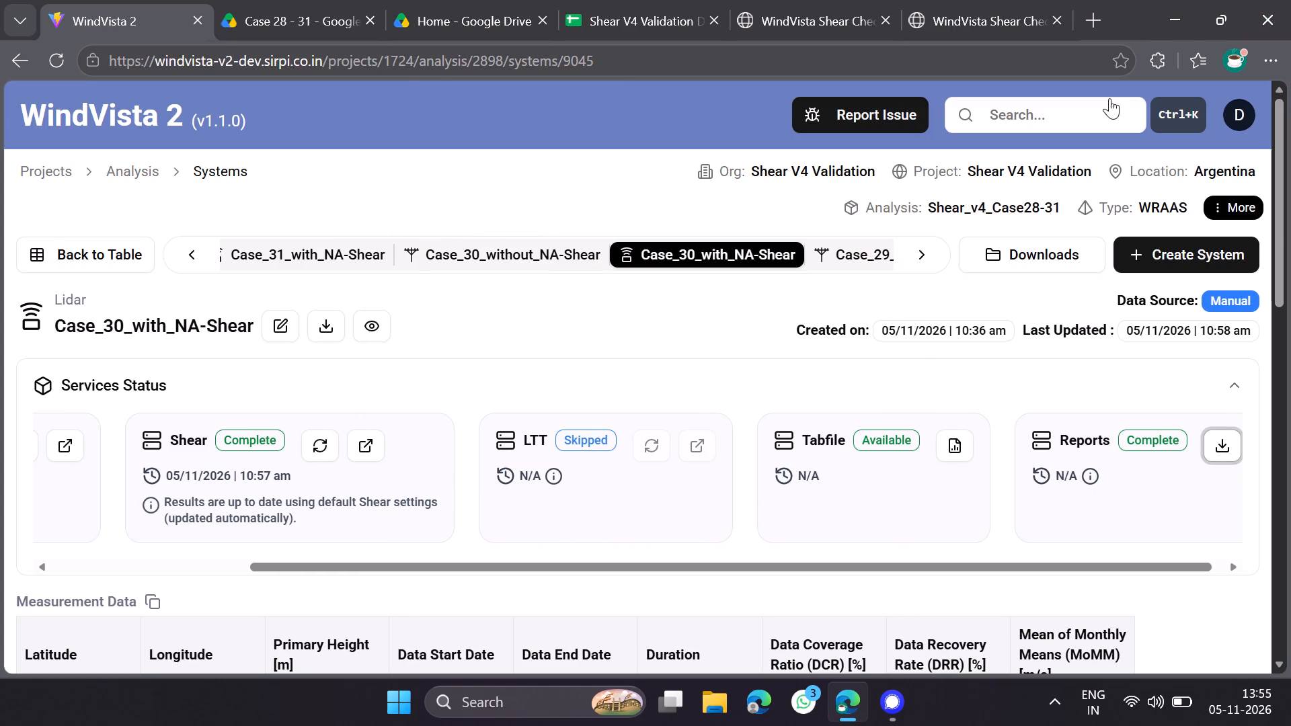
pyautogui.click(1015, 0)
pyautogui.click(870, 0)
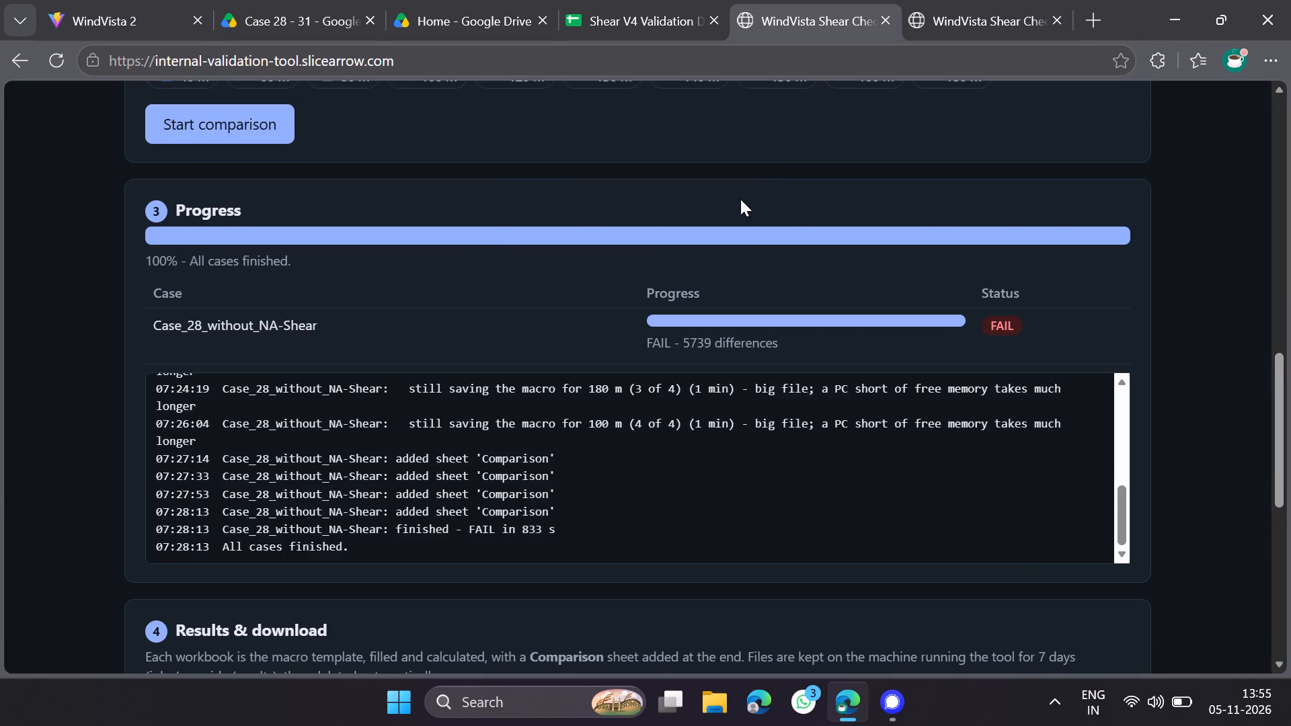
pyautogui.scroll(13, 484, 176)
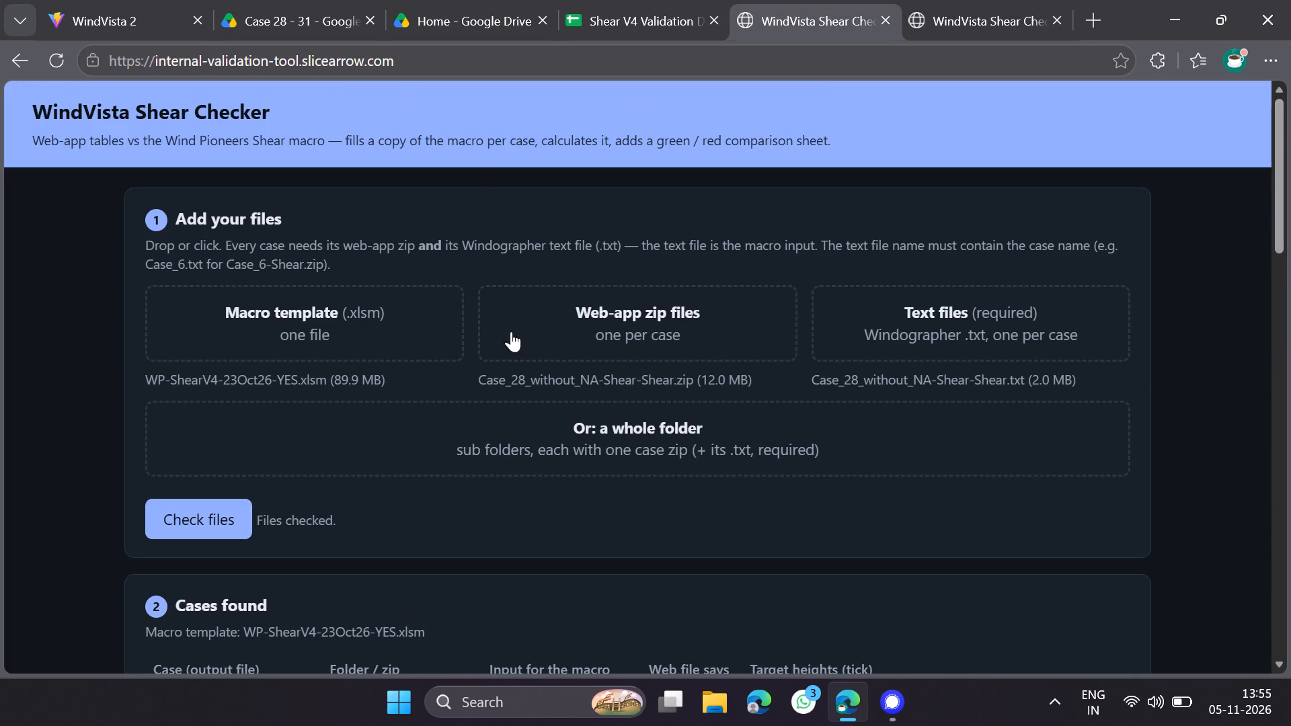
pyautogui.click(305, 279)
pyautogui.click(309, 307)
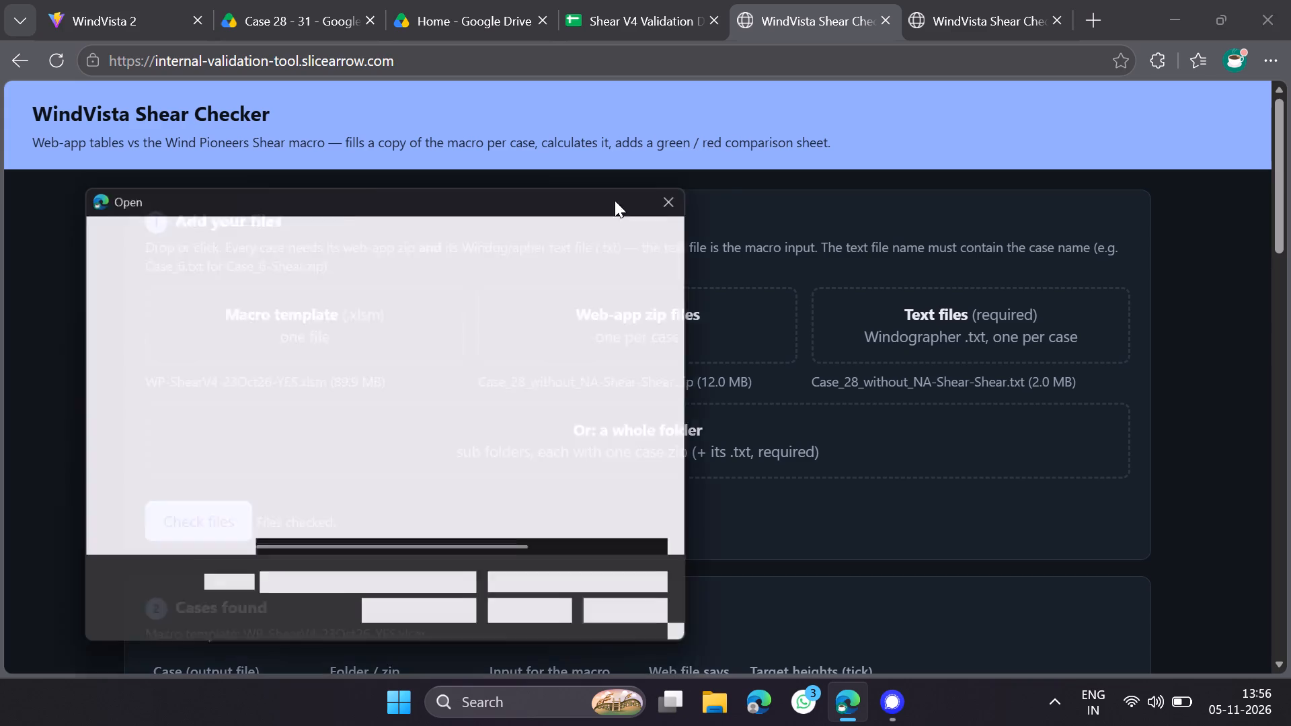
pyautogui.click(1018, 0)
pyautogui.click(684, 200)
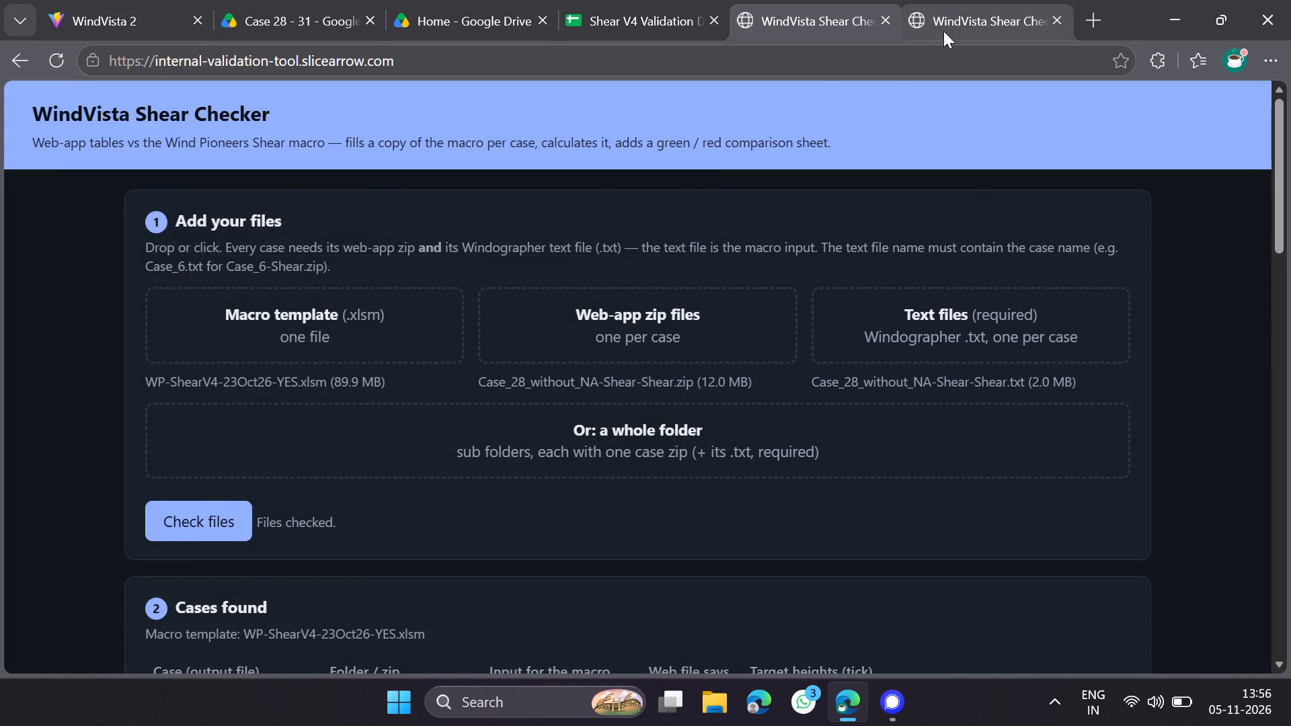
# Switch to the WindVista Shear Checker page loaded with the Case_29_with_NA-Shear files.
pyautogui.click(962, 0)
pyautogui.scroll(20, 476, 337)
pyautogui.scroll(2, 476, 337)
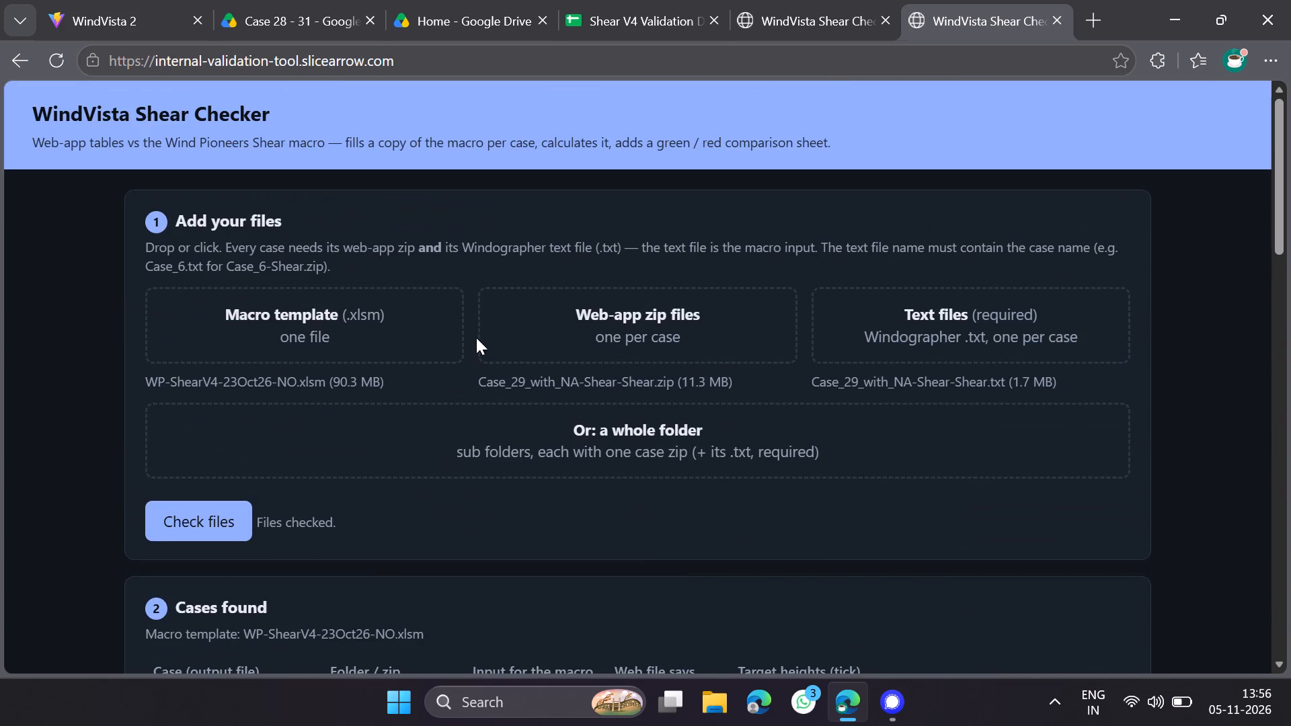
pyautogui.click(843, 0)
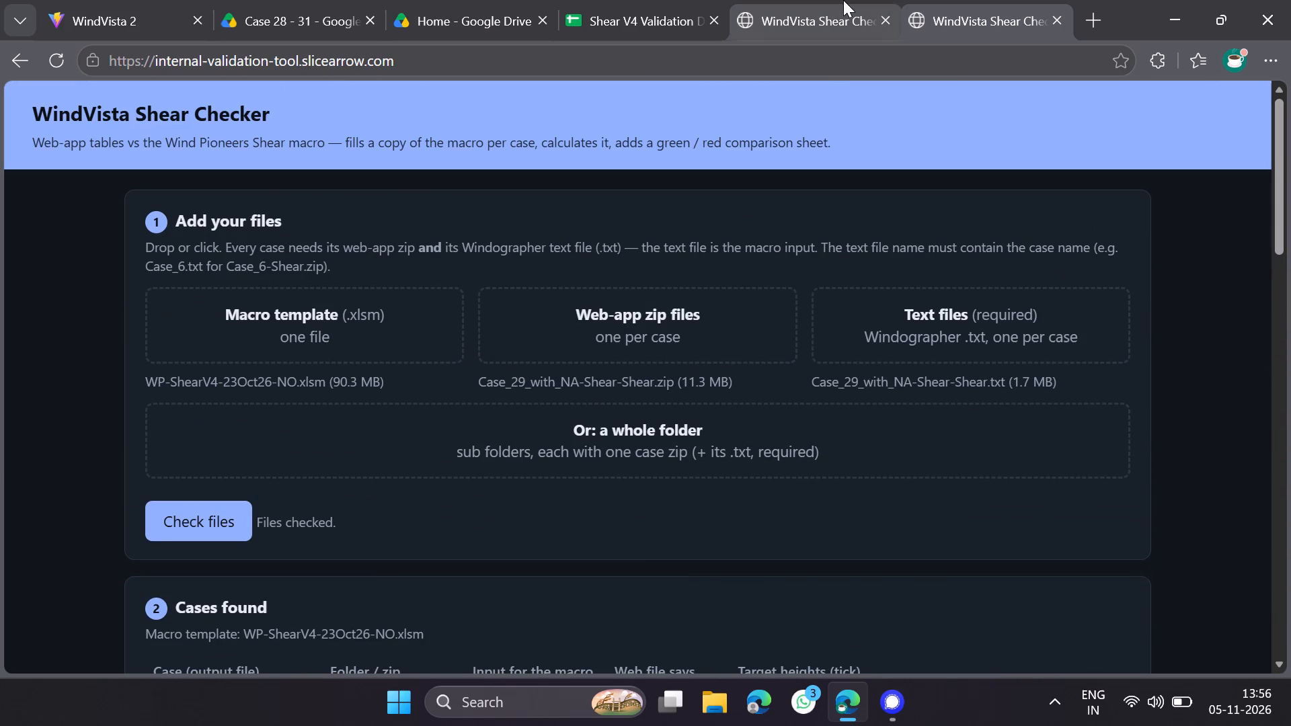
pyautogui.click(1010, 0)
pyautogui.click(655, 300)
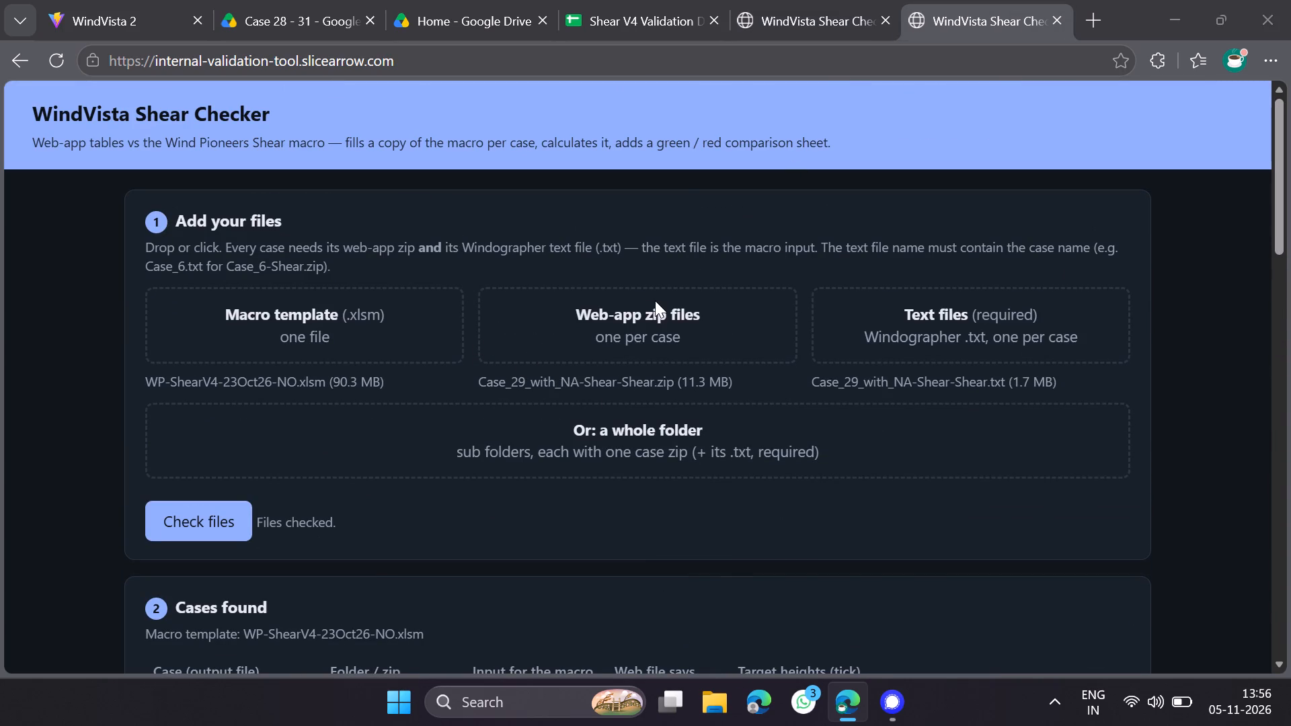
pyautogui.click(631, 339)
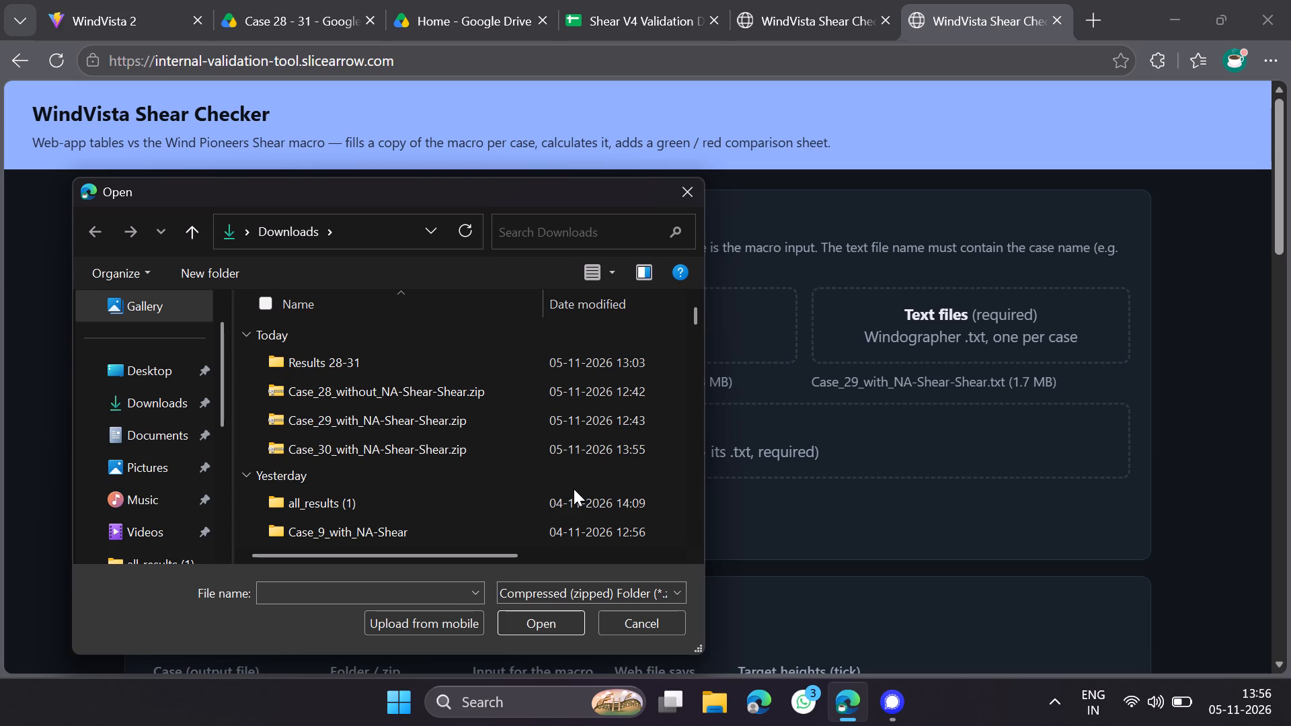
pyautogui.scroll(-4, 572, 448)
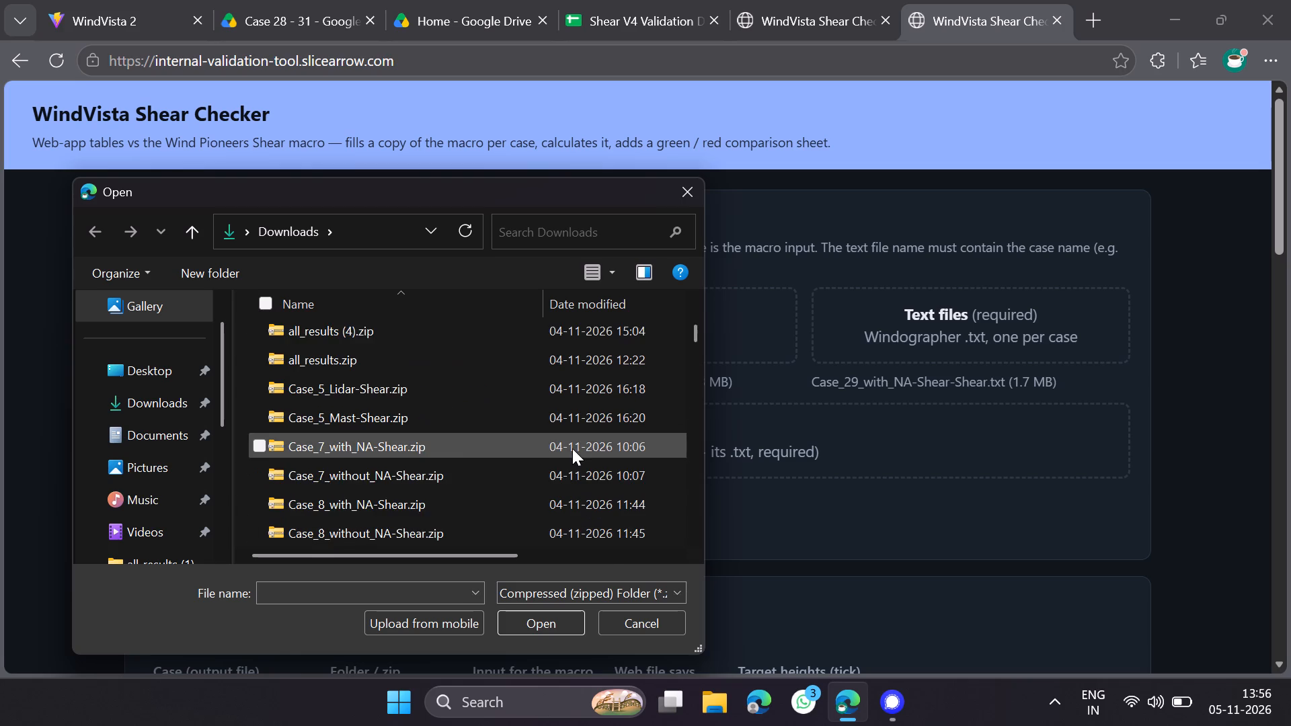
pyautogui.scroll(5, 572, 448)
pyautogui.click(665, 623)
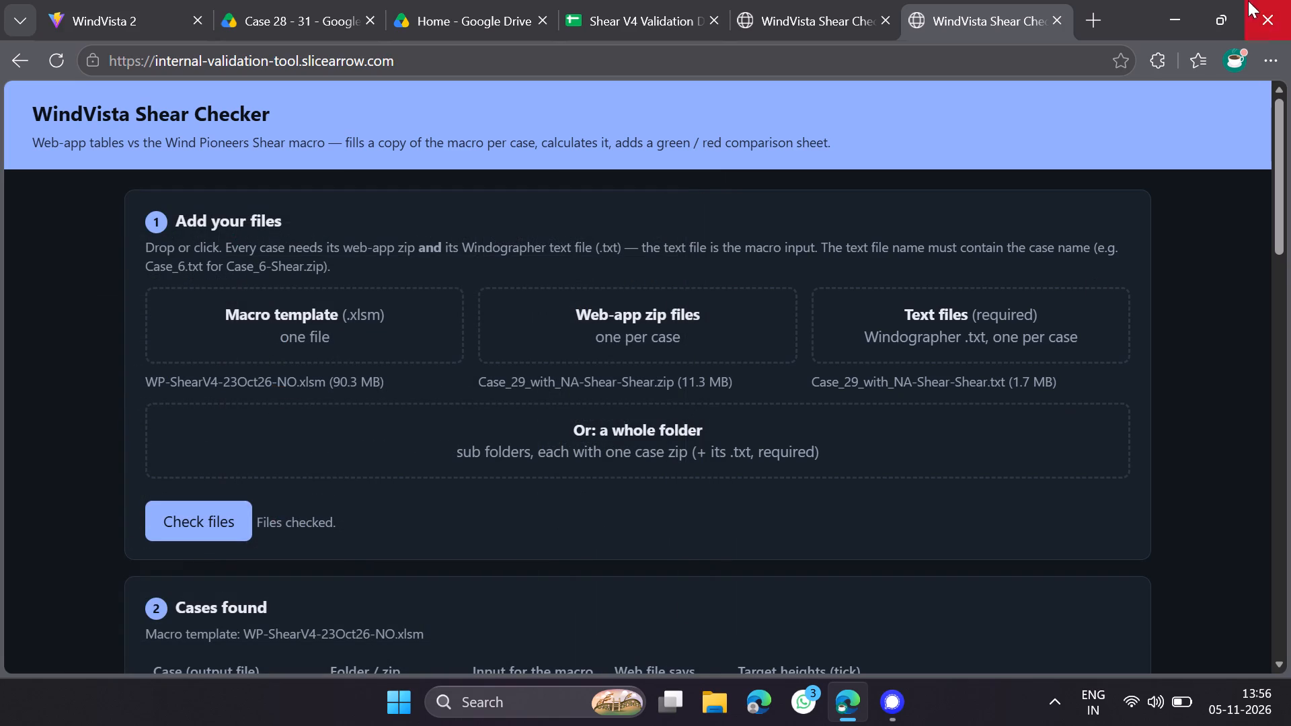
# Open a new InPrivate browser window and search the web for "pragati plywood".
pyautogui.click(1268, 57)
pyautogui.click(1004, 171)
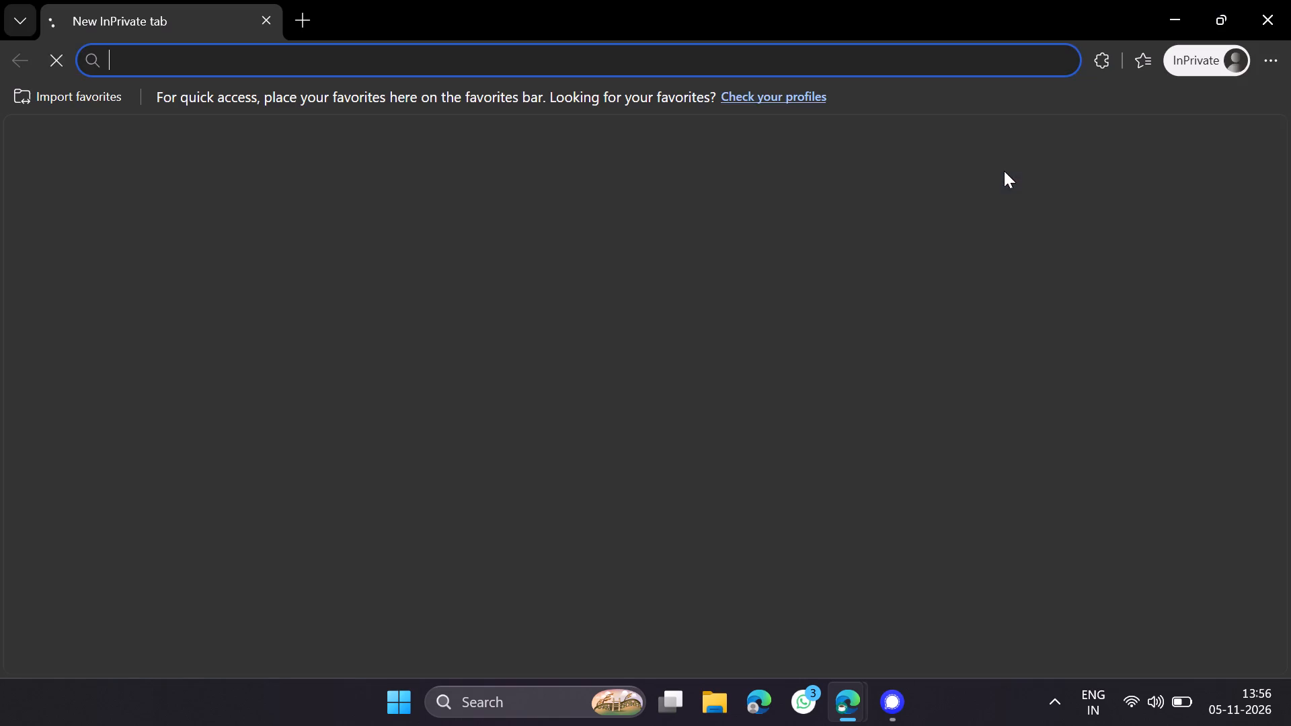
pyautogui.write('pragatu')
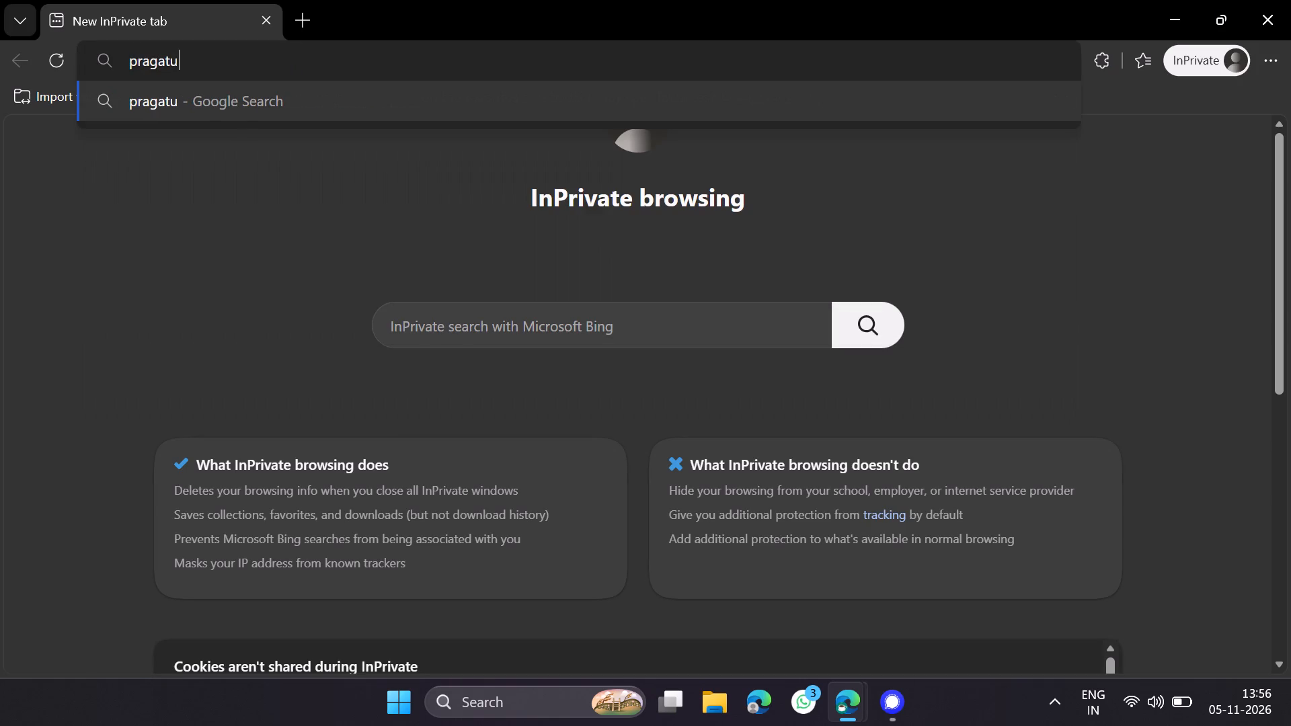
pyautogui.press('space')
pyautogui.press('BackSpace')
pyautogui.press('BackSpace')
pyautogui.write('i plywood')
pyautogui.press('Return')
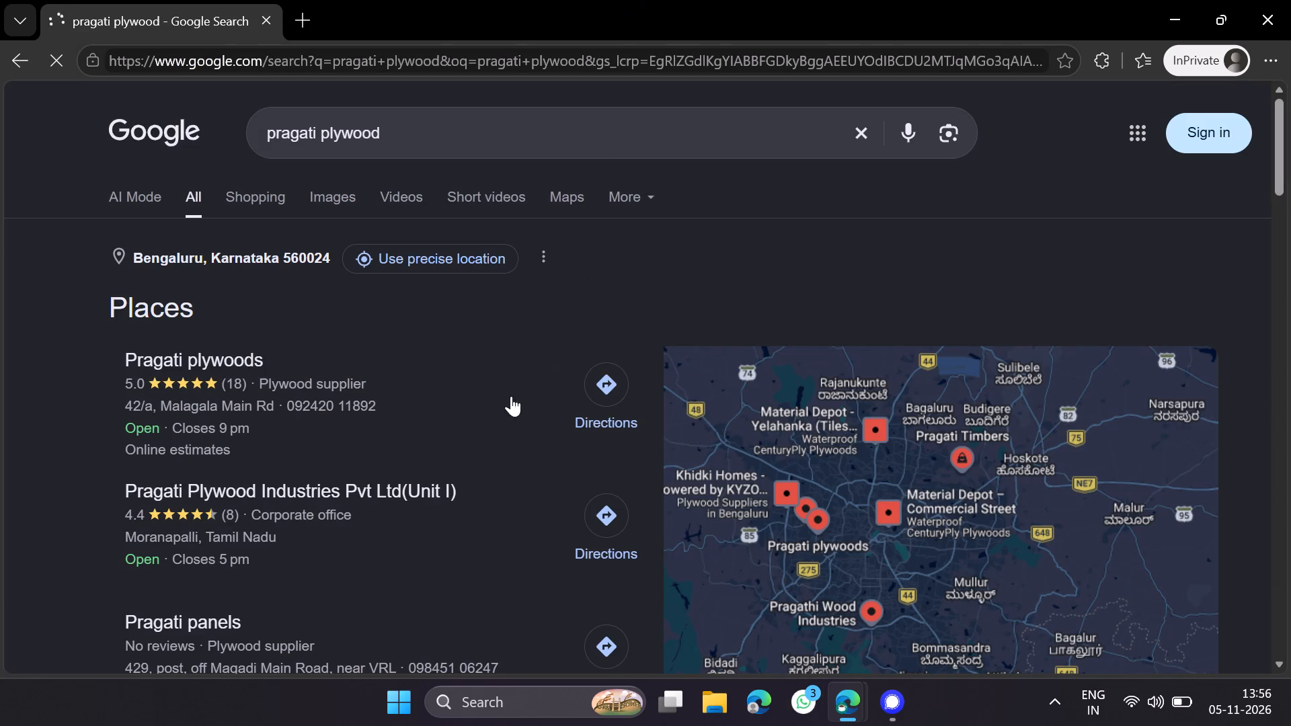
# Refine the web search to "pragati plywood ambala".
pyautogui.click(442, 138)
pyautogui.press('space')
pyautogui.write('ambala')
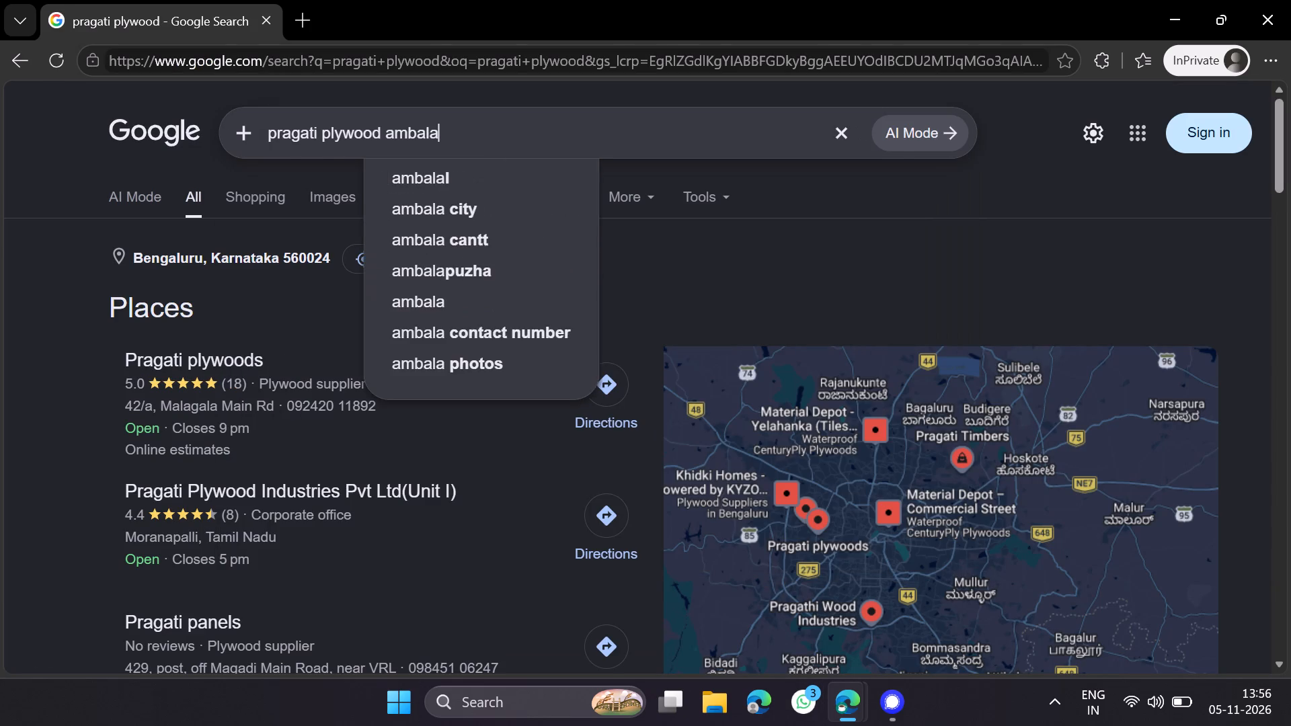
pyautogui.press('Return')
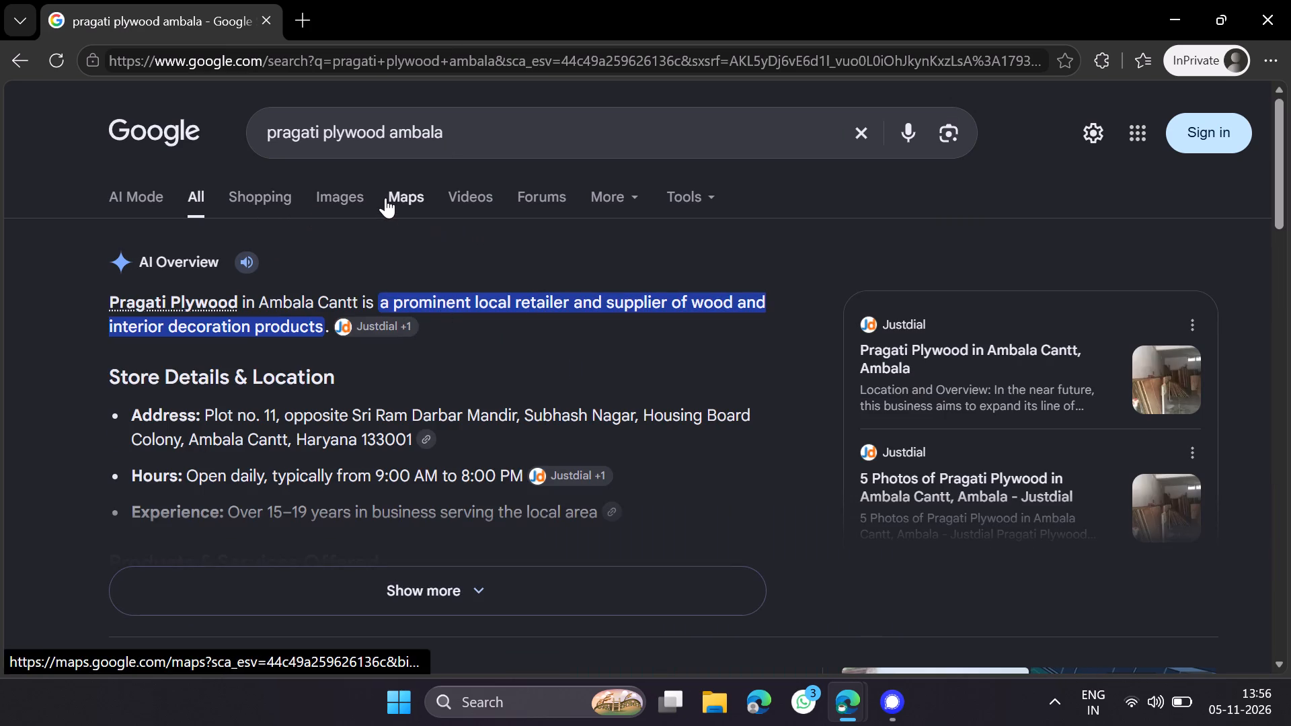
# Look through the image results of the "pragati plywood ambala" search.
pyautogui.click(338, 194)
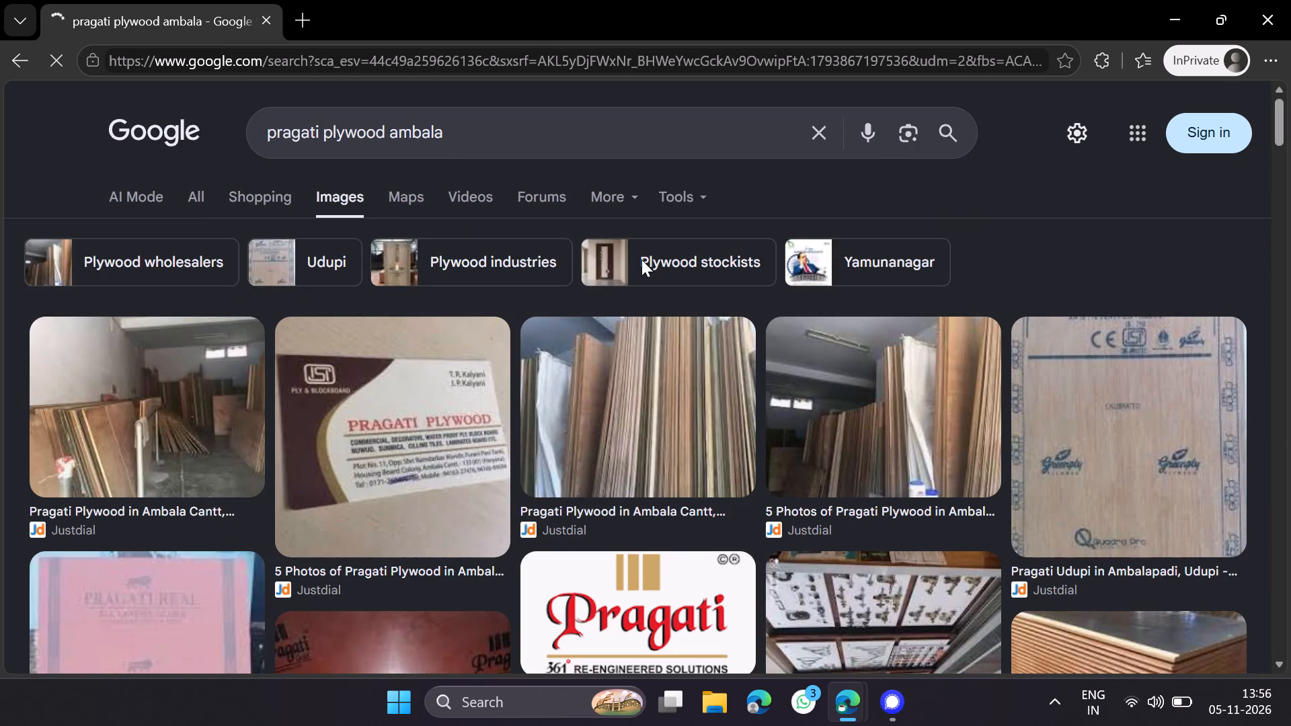
pyautogui.scroll(-16, 706, 438)
pyautogui.scroll(11, 706, 438)
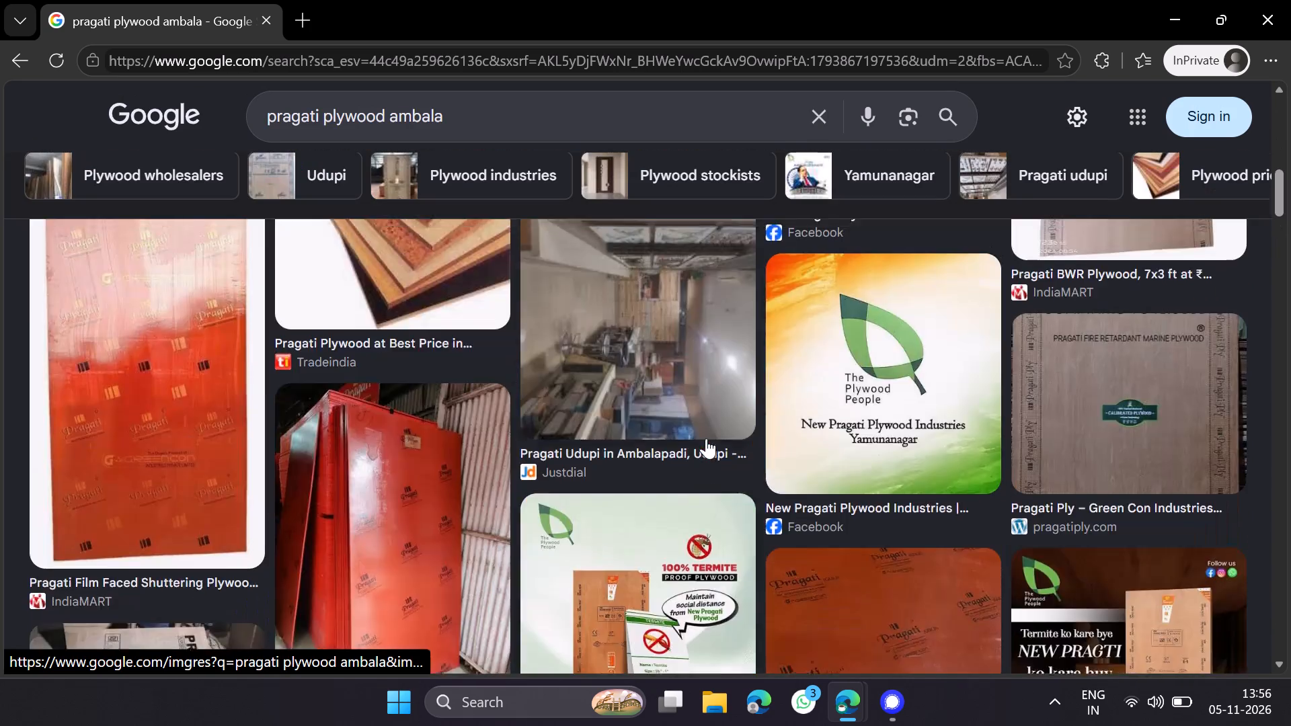
pyautogui.scroll(3, 706, 438)
pyautogui.scroll(16, 434, 229)
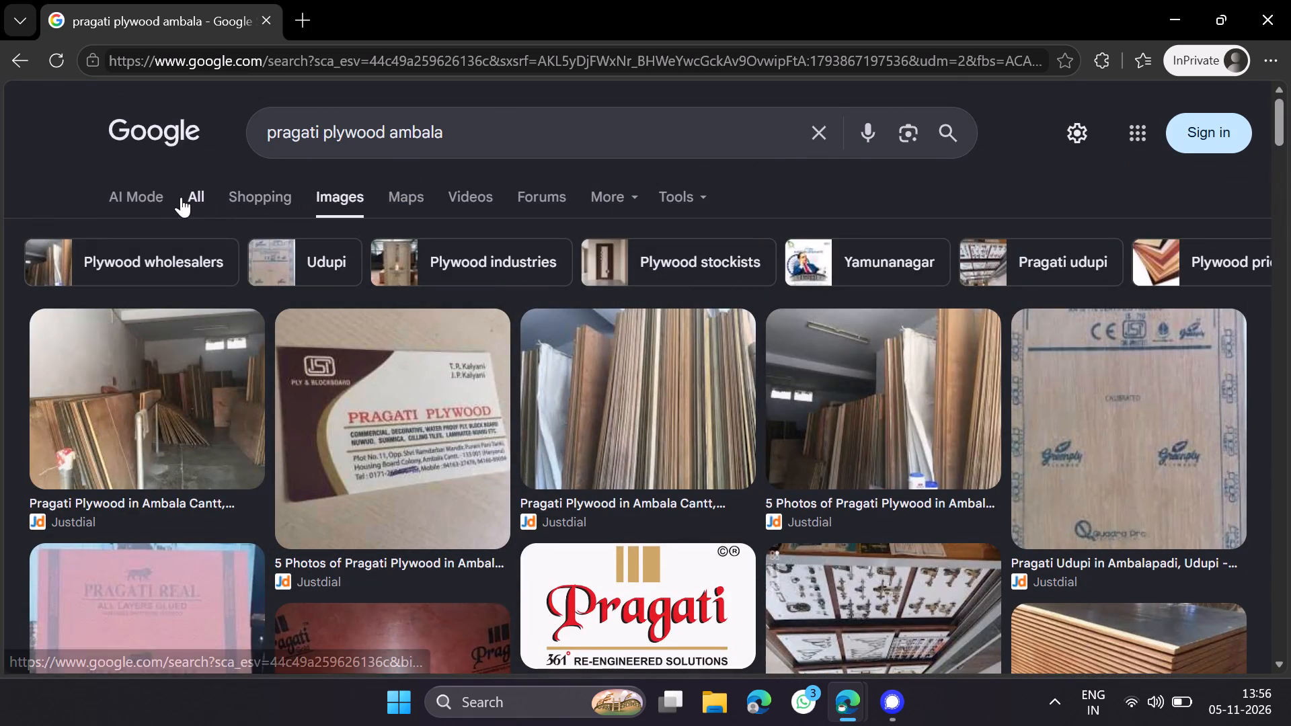
# Return to all search results and open the photos in the Pragati Plywood business listing.
pyautogui.click(202, 195)
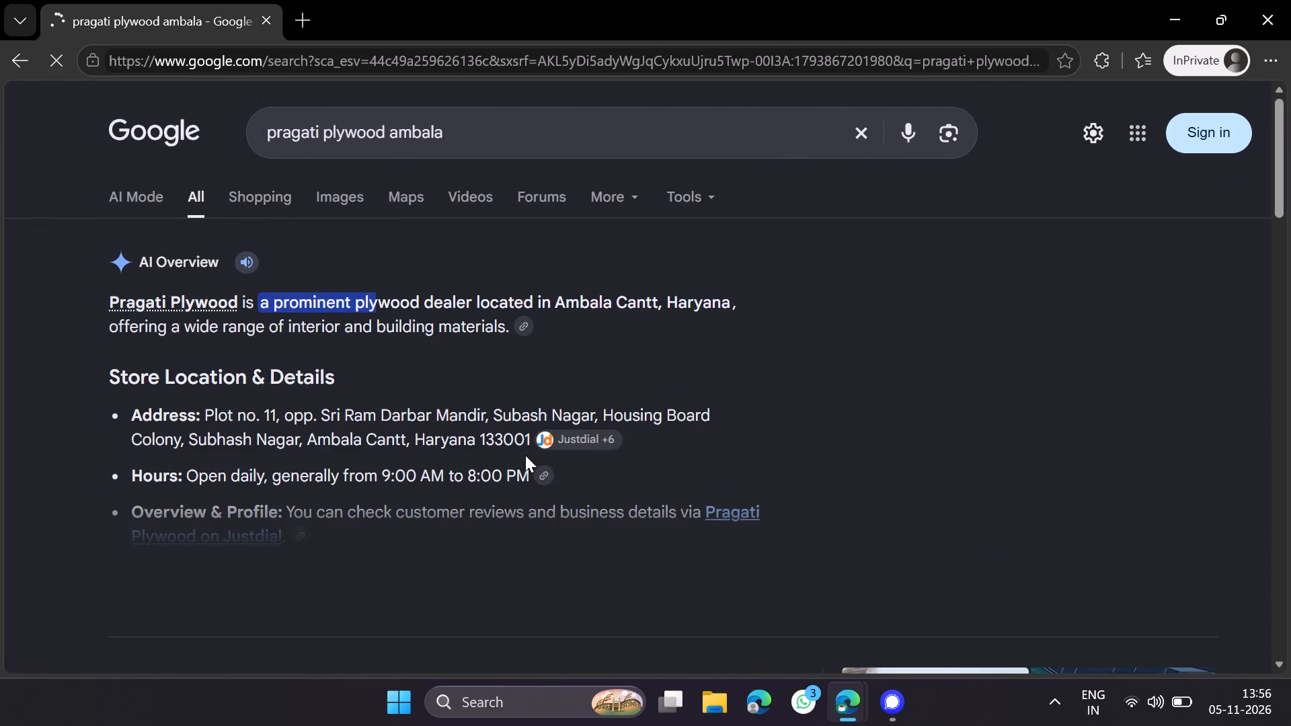
pyautogui.scroll(-9, 525, 455)
pyautogui.scroll(7, 525, 455)
pyautogui.scroll(-3, 525, 455)
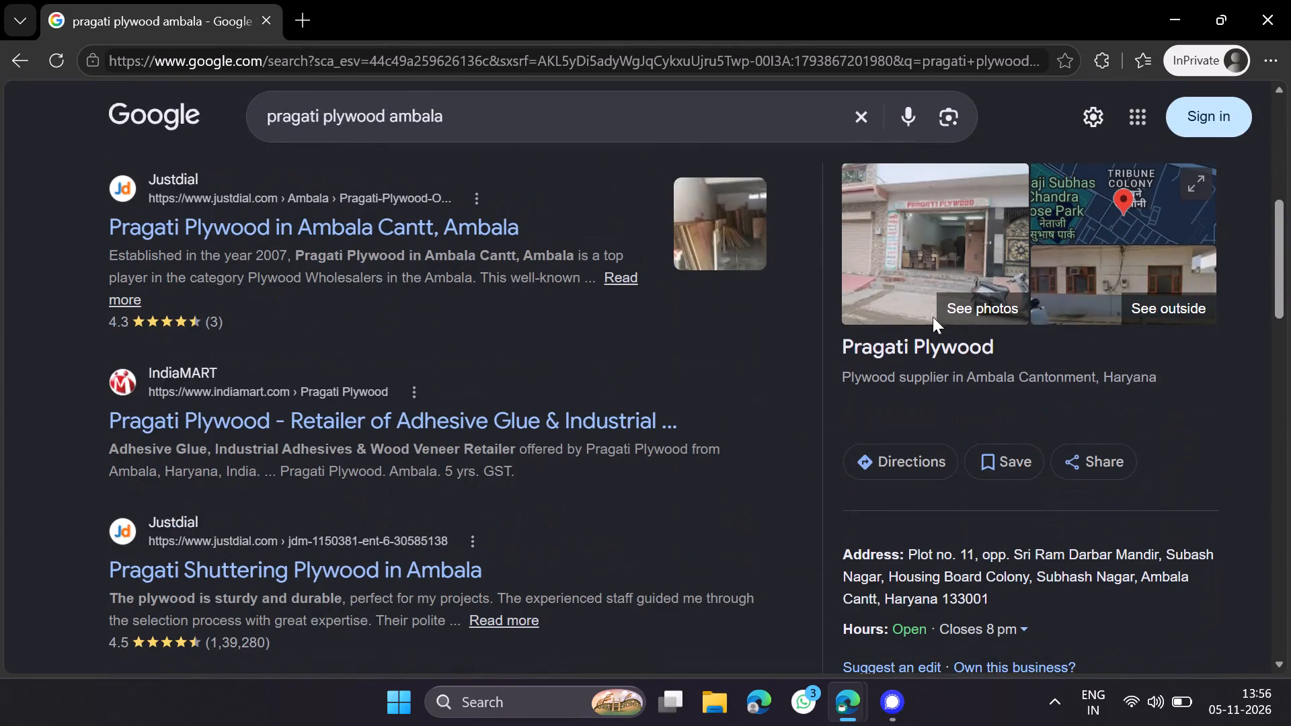
pyautogui.click(927, 217)
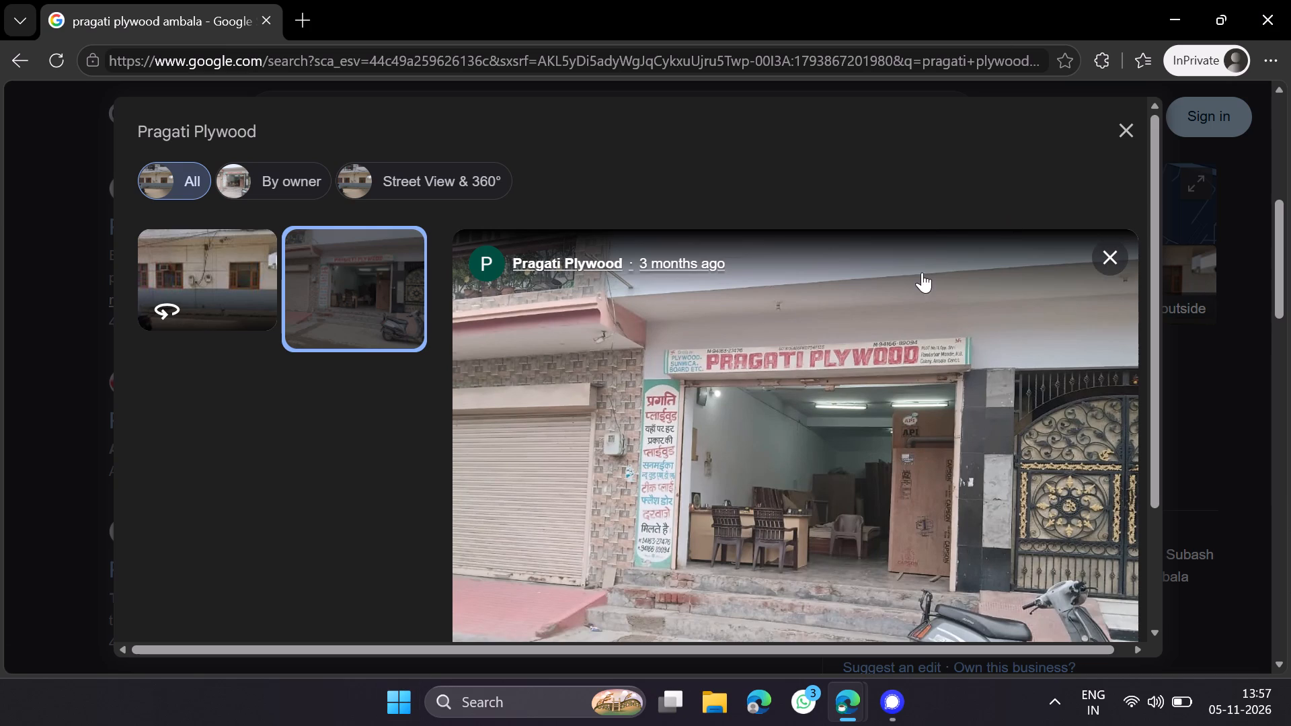
# Look around the street in the shop's 360° Street View image, and close the photo viewer and the InPrivate window.
pyautogui.click(217, 266)
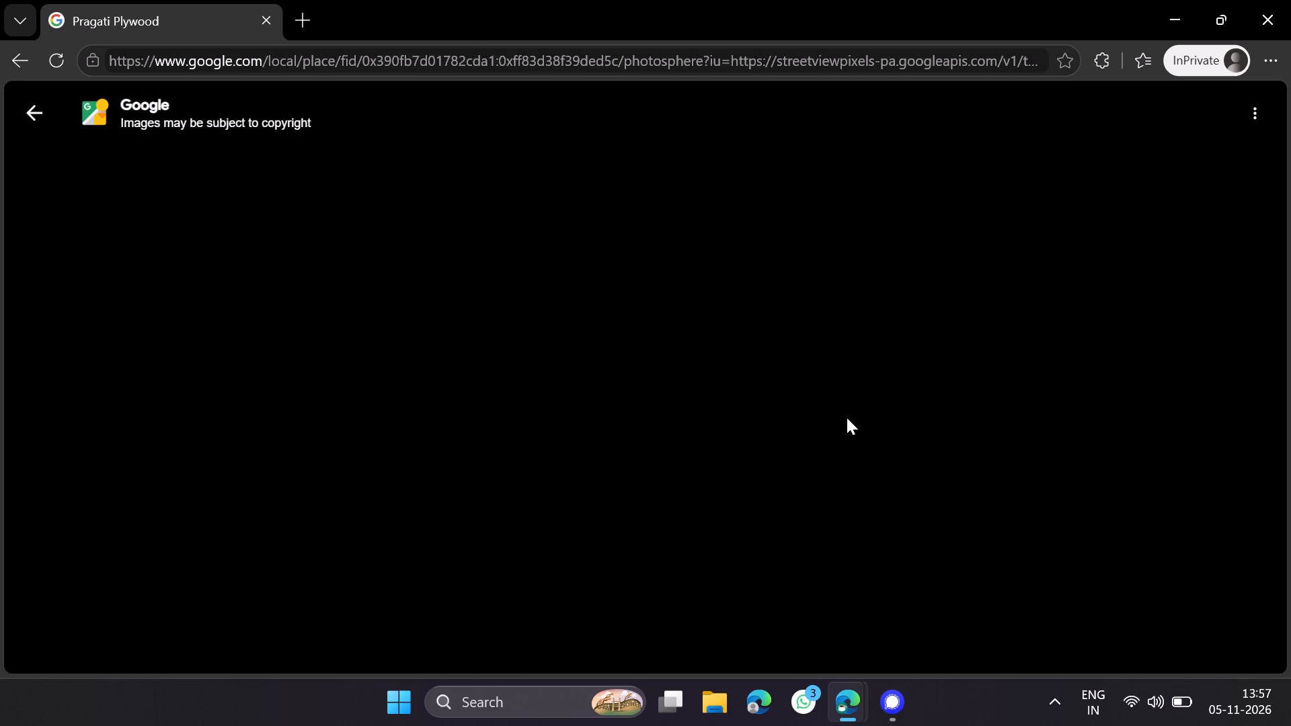
pyautogui.moveTo(570, 368); pyautogui.dragTo(1099, 399)
pyautogui.moveTo(377, 350); pyautogui.dragTo(937, 376)
pyautogui.moveTo(707, 374); pyautogui.dragTo(1209, 481)
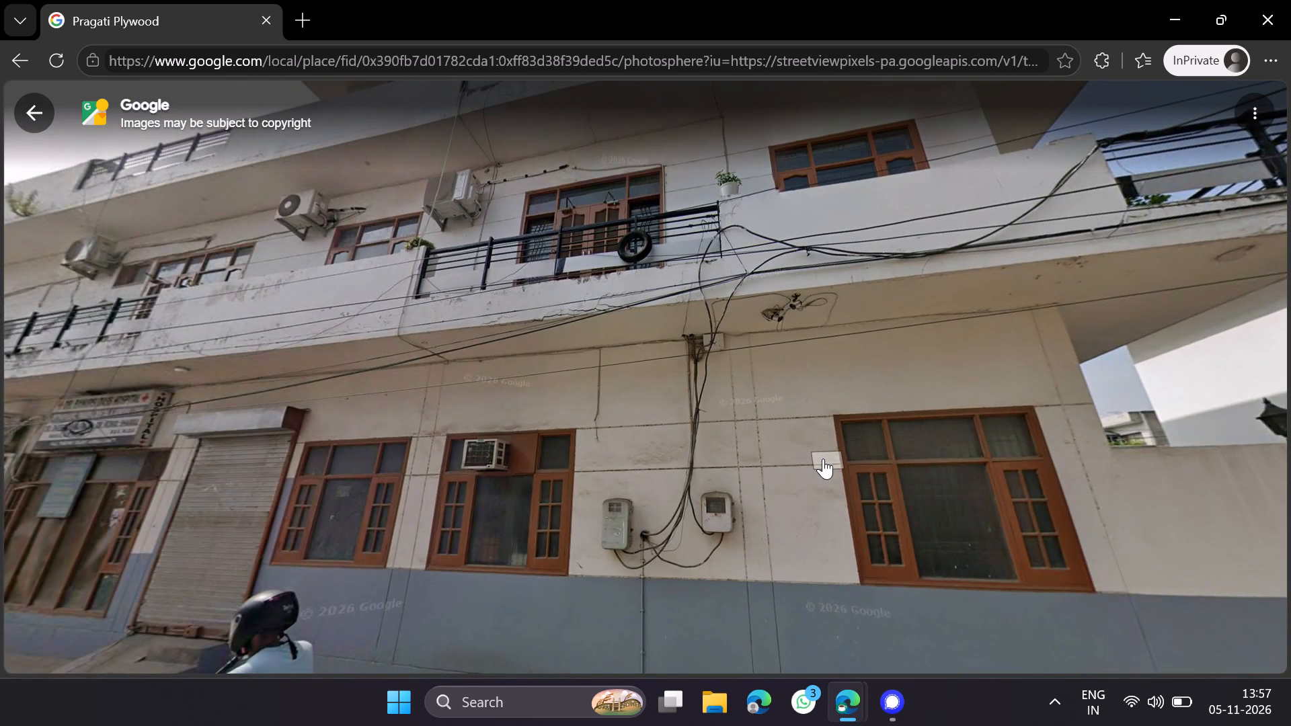
pyautogui.moveTo(1020, 439); pyautogui.dragTo(350, 110)
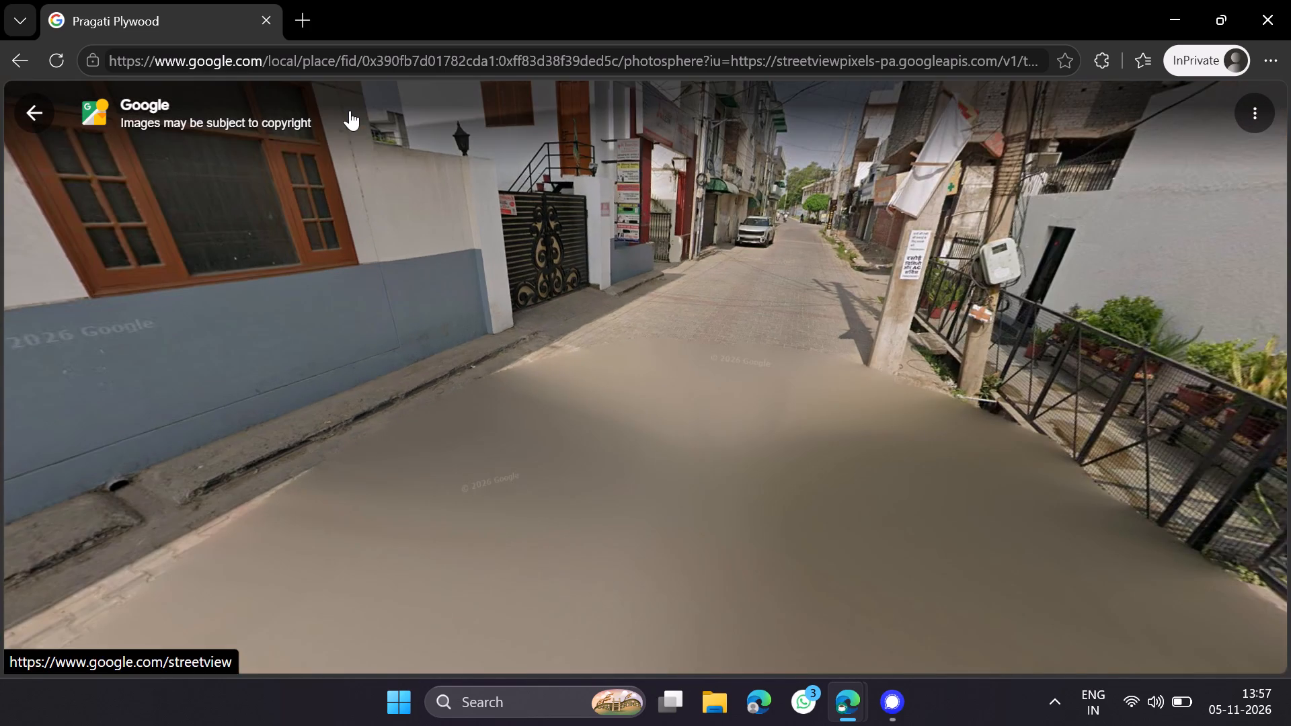
pyautogui.moveTo(350, 110); pyautogui.dragTo(1107, 466)
pyautogui.moveTo(783, 421); pyautogui.dragTo(872, 82)
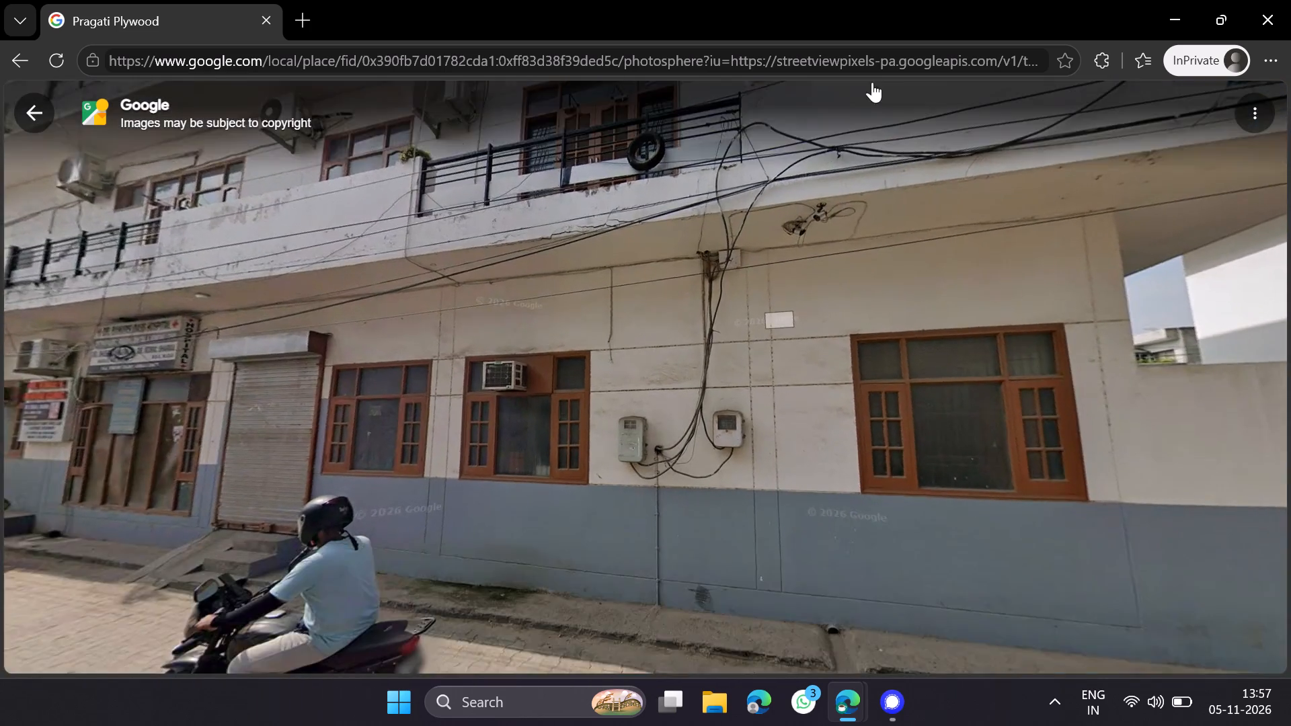
pyautogui.moveTo(872, 82); pyautogui.dragTo(886, 58)
pyautogui.moveTo(131, 433); pyautogui.dragTo(1169, 419)
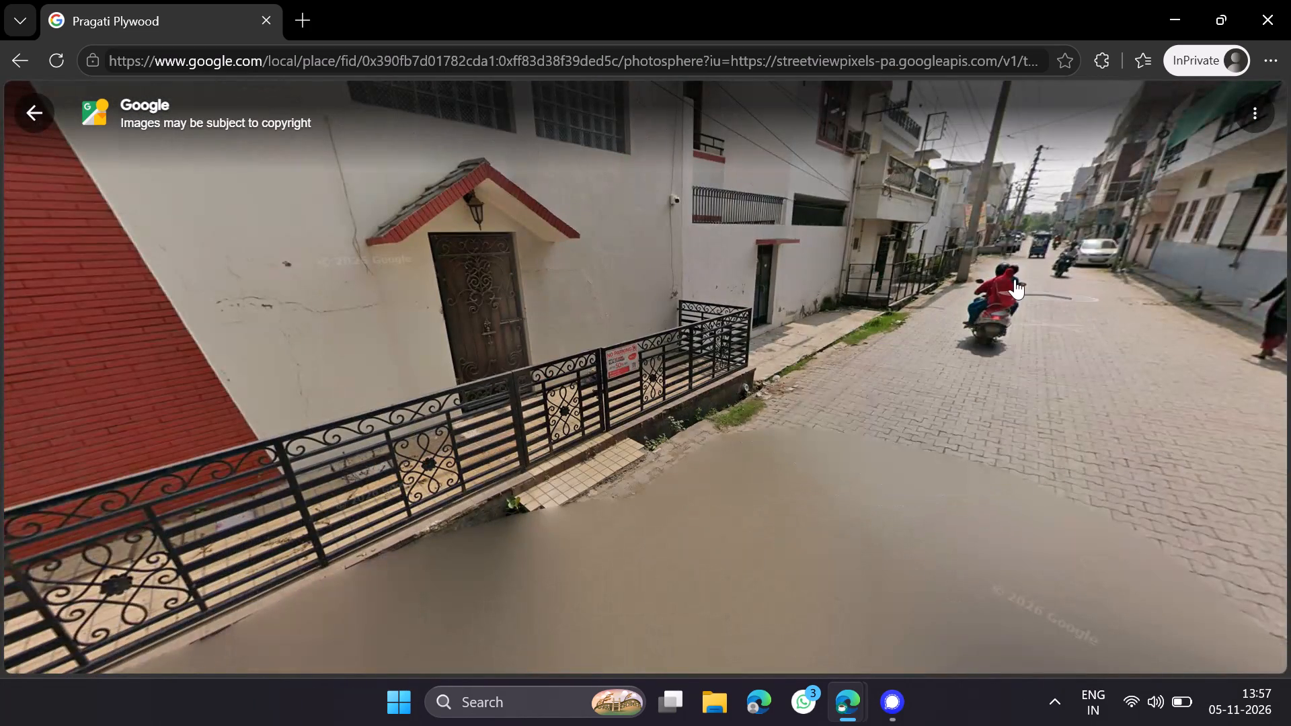
pyautogui.click(1015, 279)
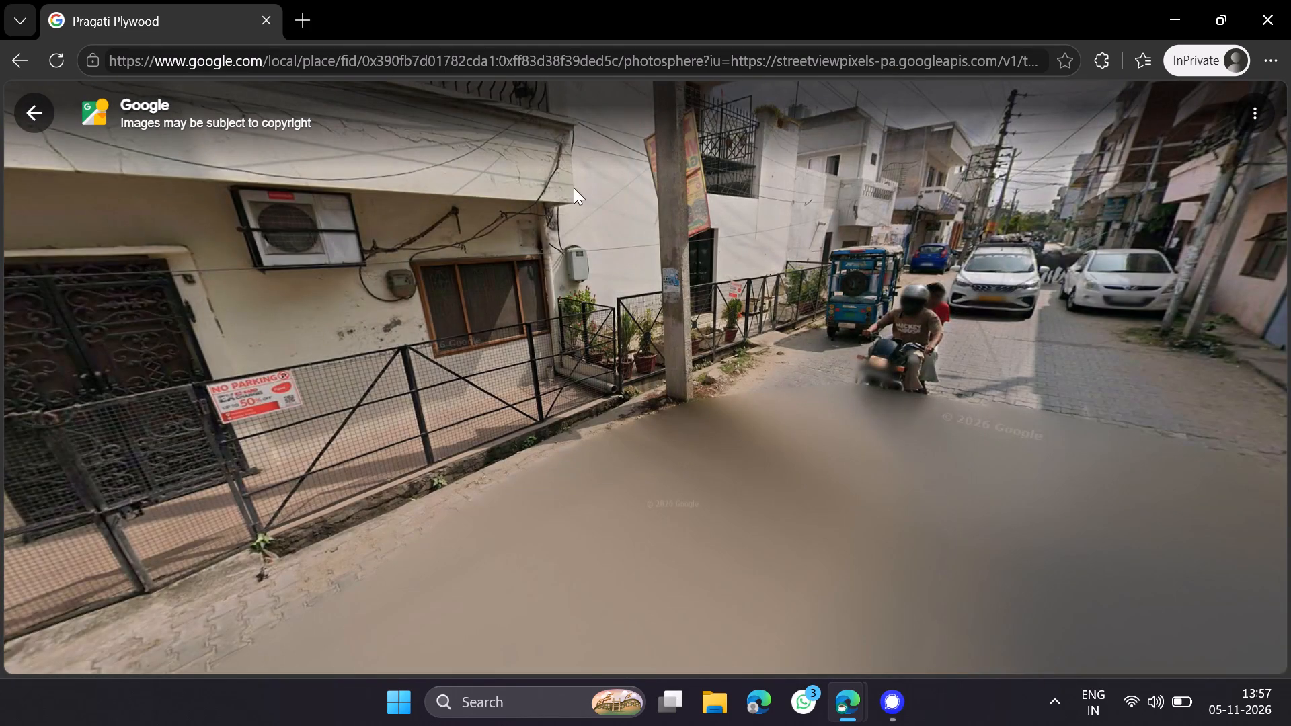
pyautogui.click(23, 106)
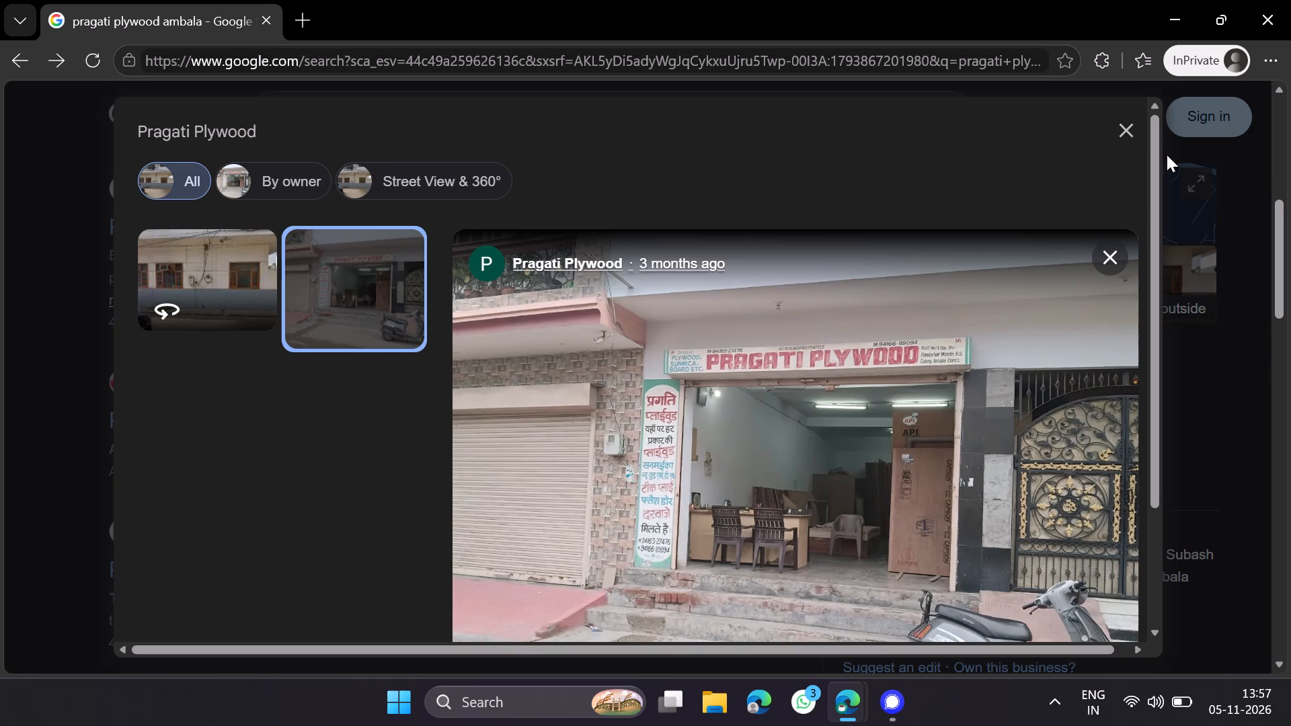
pyautogui.click(1134, 127)
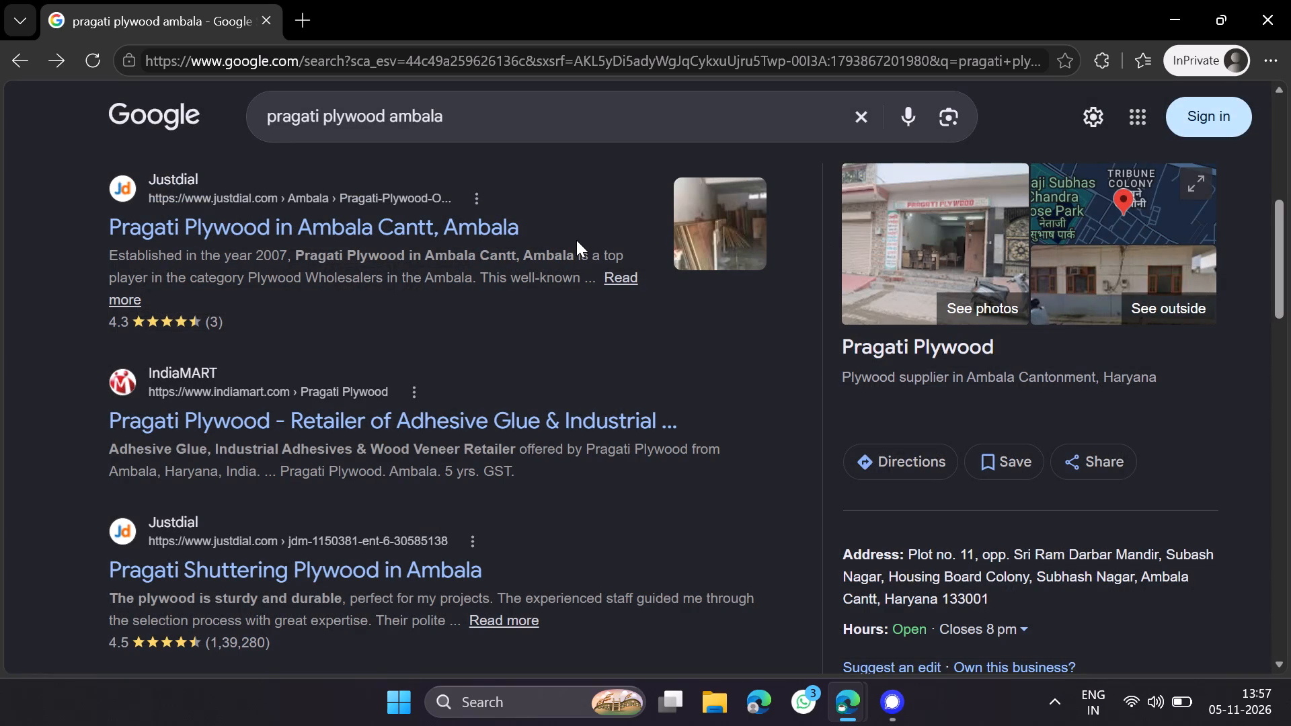
pyautogui.click(1290, 0)
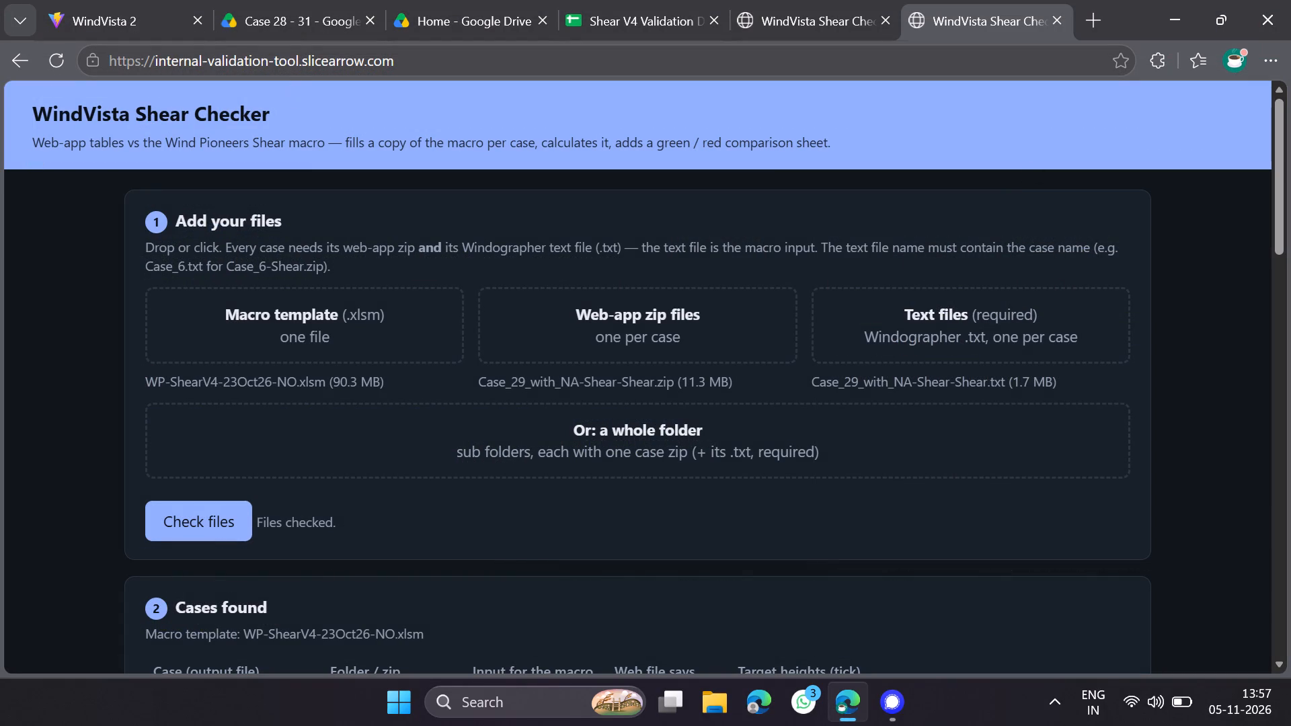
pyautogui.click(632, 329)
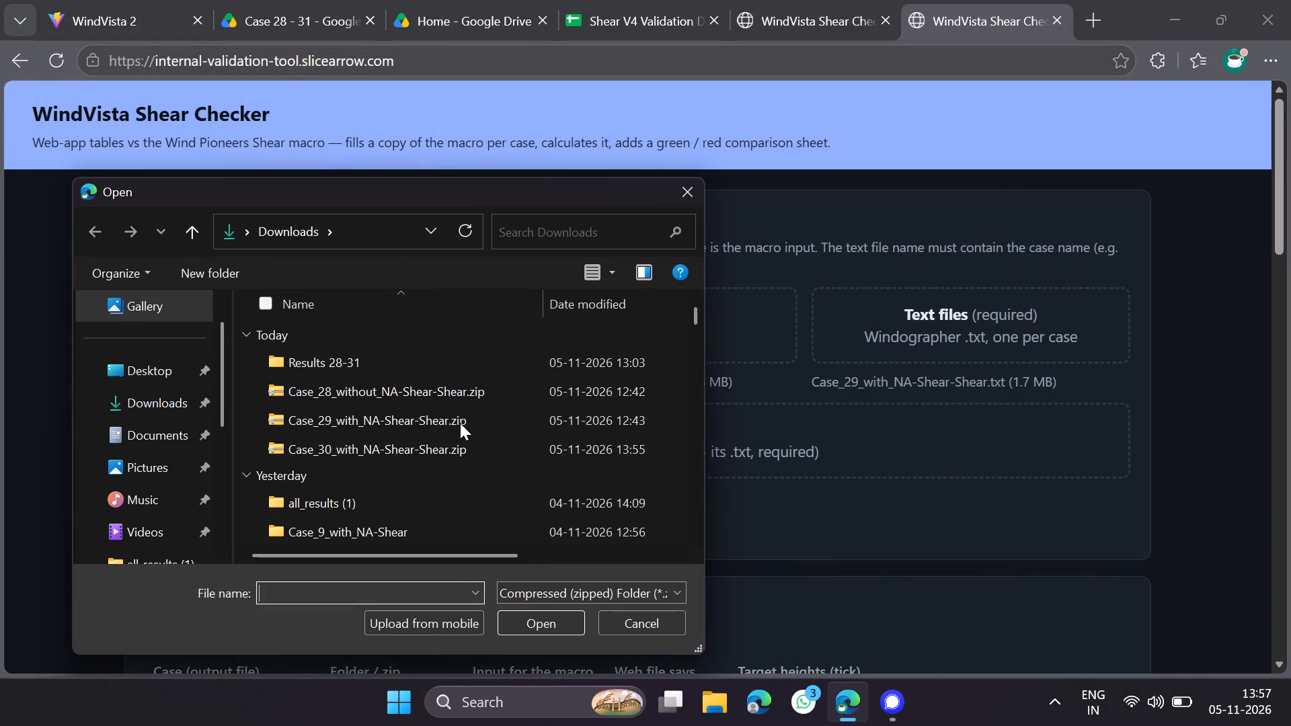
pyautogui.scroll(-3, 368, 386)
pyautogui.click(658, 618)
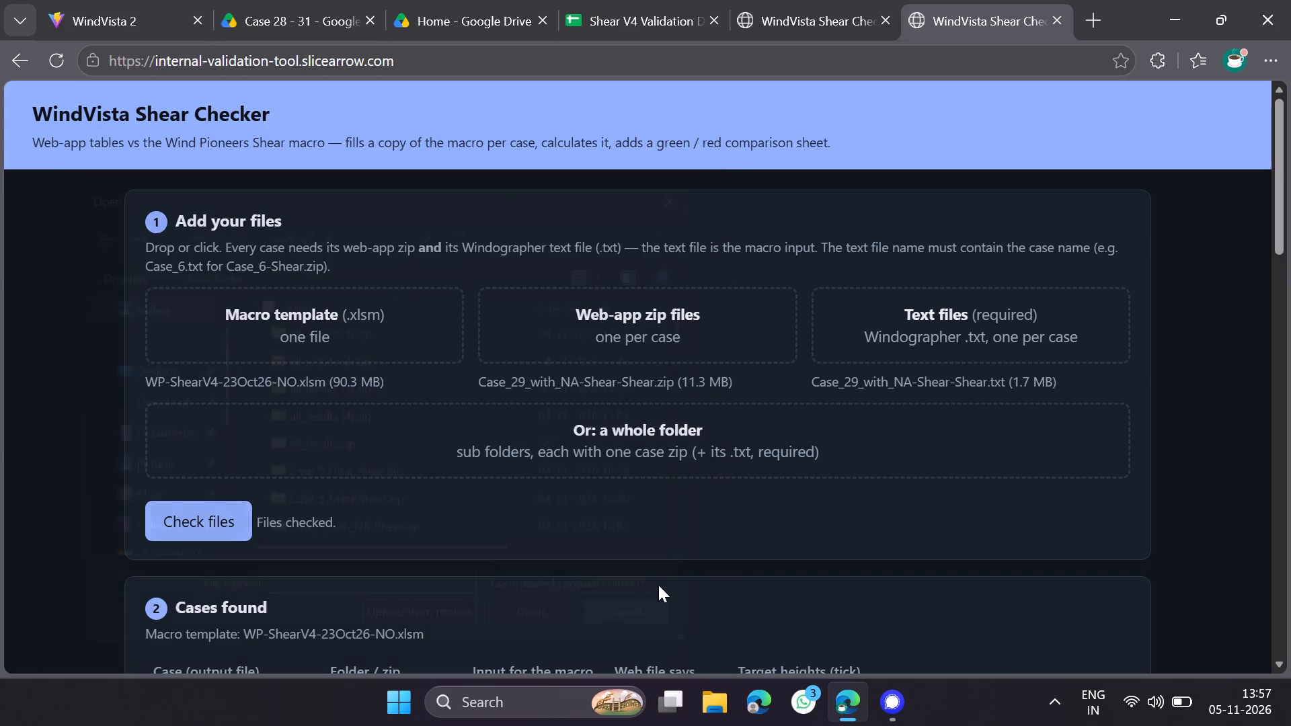
# Check the case files in the Downloads folder in File Explorer, and close the window.
pyautogui.click(719, 696)
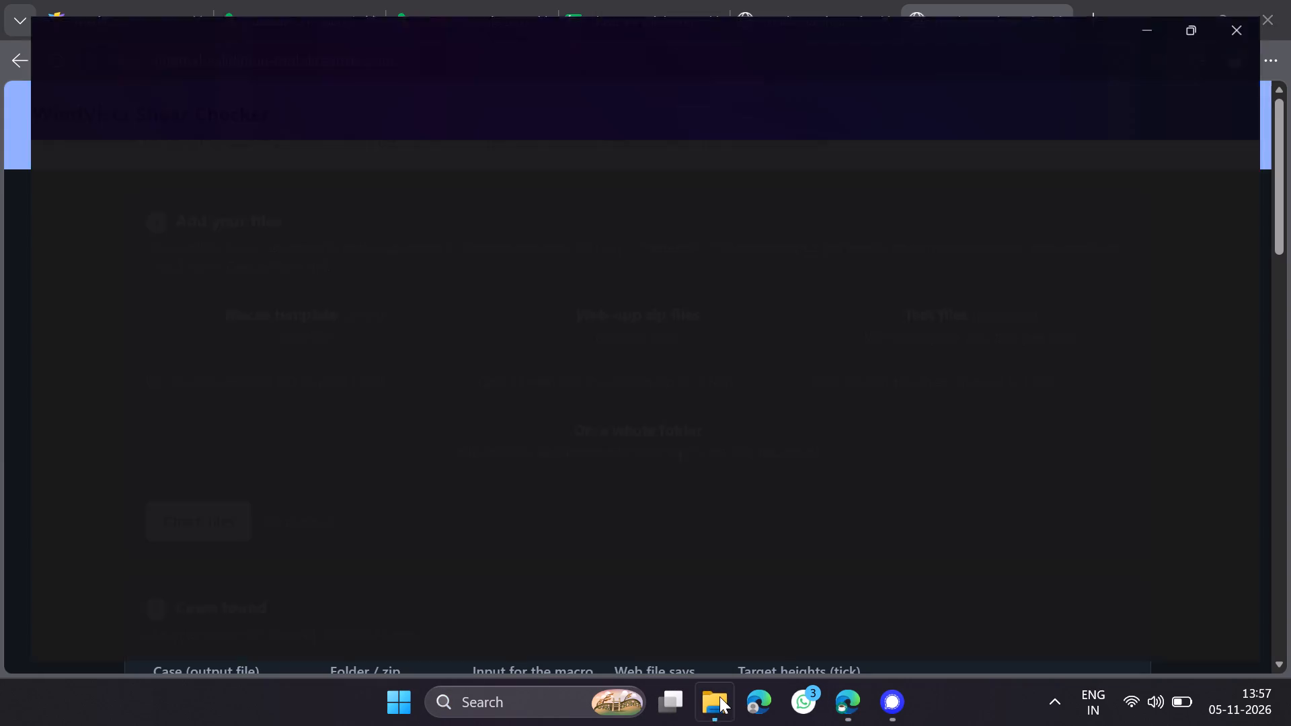
pyautogui.click(78, 263)
pyautogui.click(78, 278)
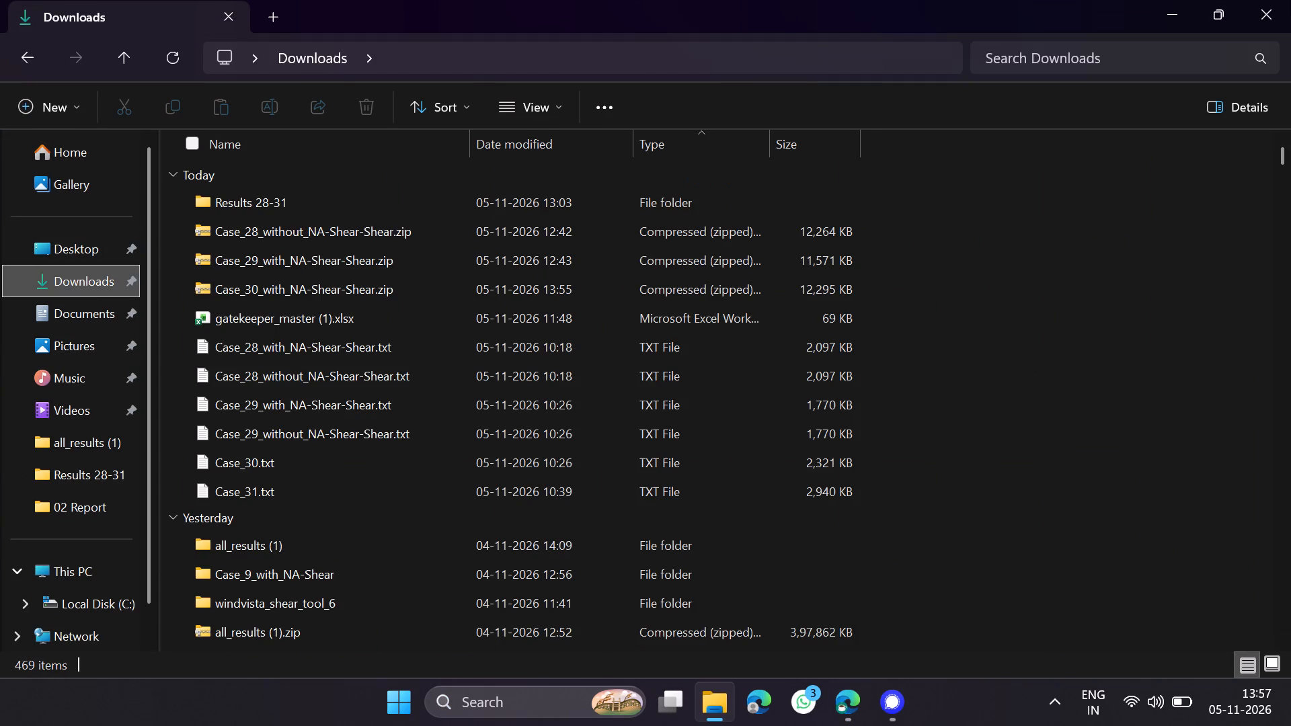
pyautogui.click(1290, 0)
# In the Shear Checker, set Case_30_with_NA-Shear-Shear.zip from Downloads as the web-app zip file.
pyautogui.click(616, 319)
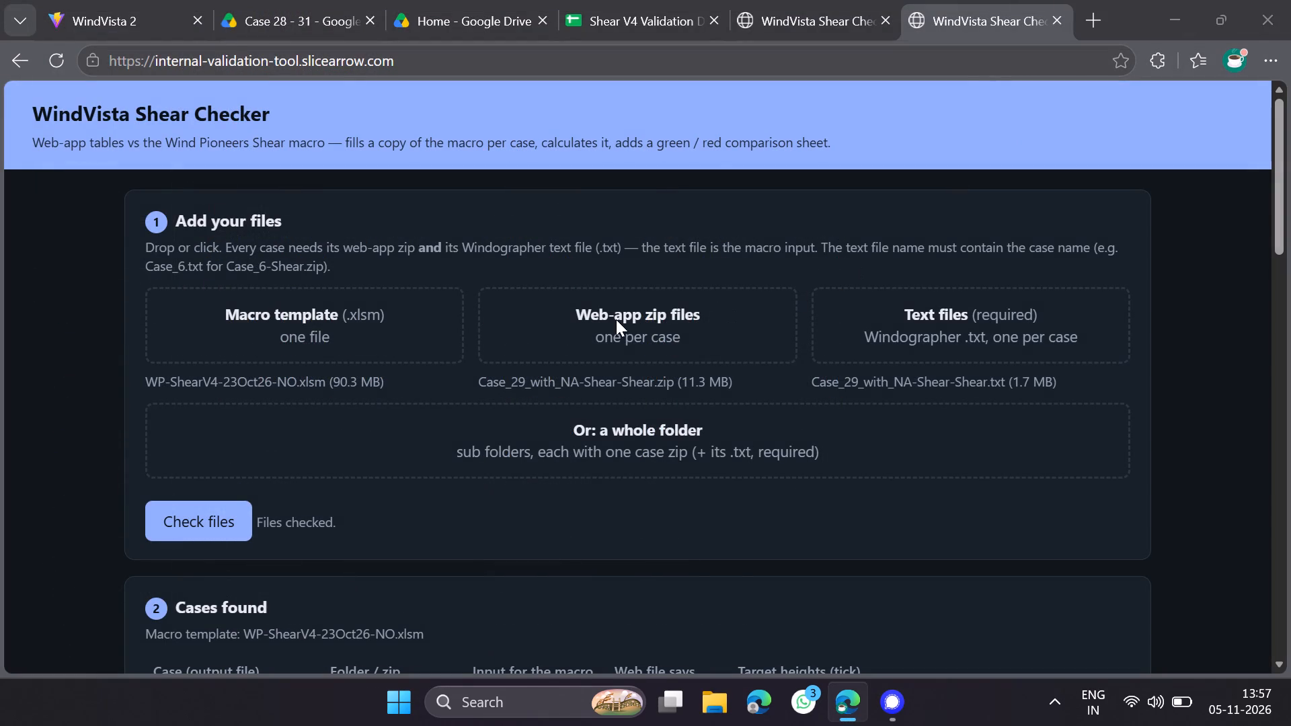
pyautogui.click(323, 454)
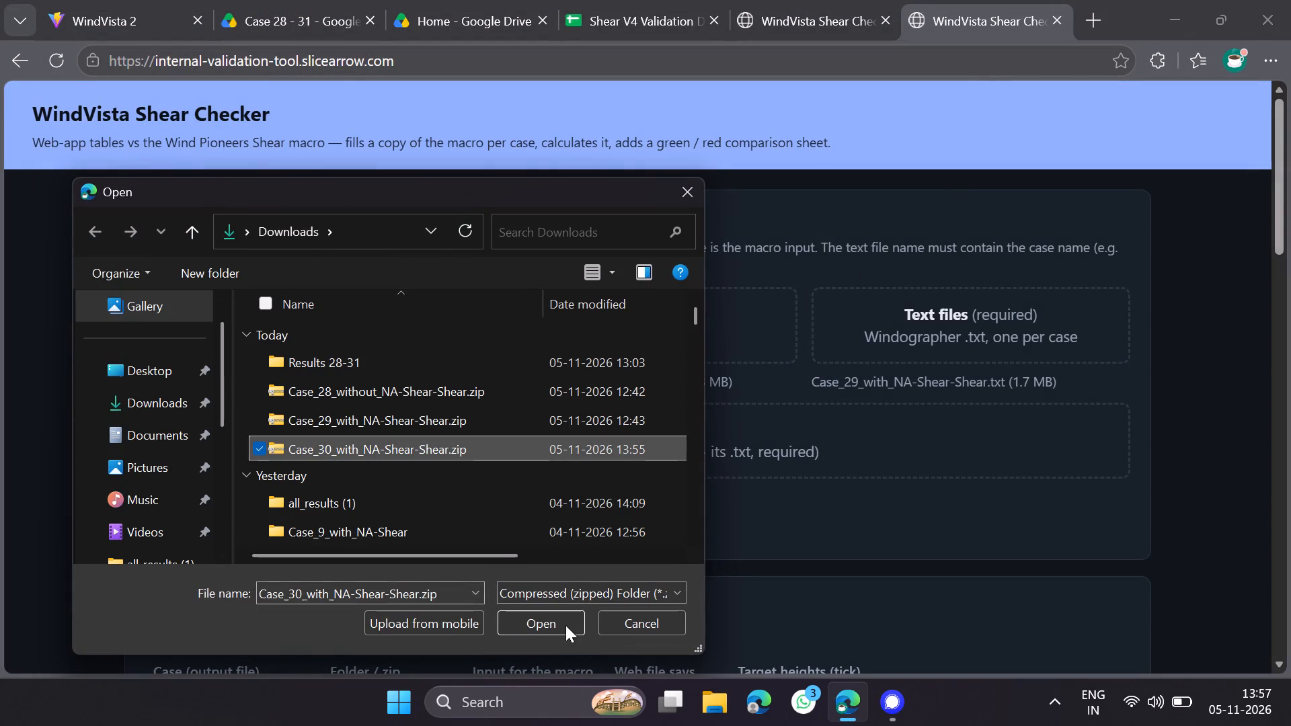
pyautogui.click(559, 622)
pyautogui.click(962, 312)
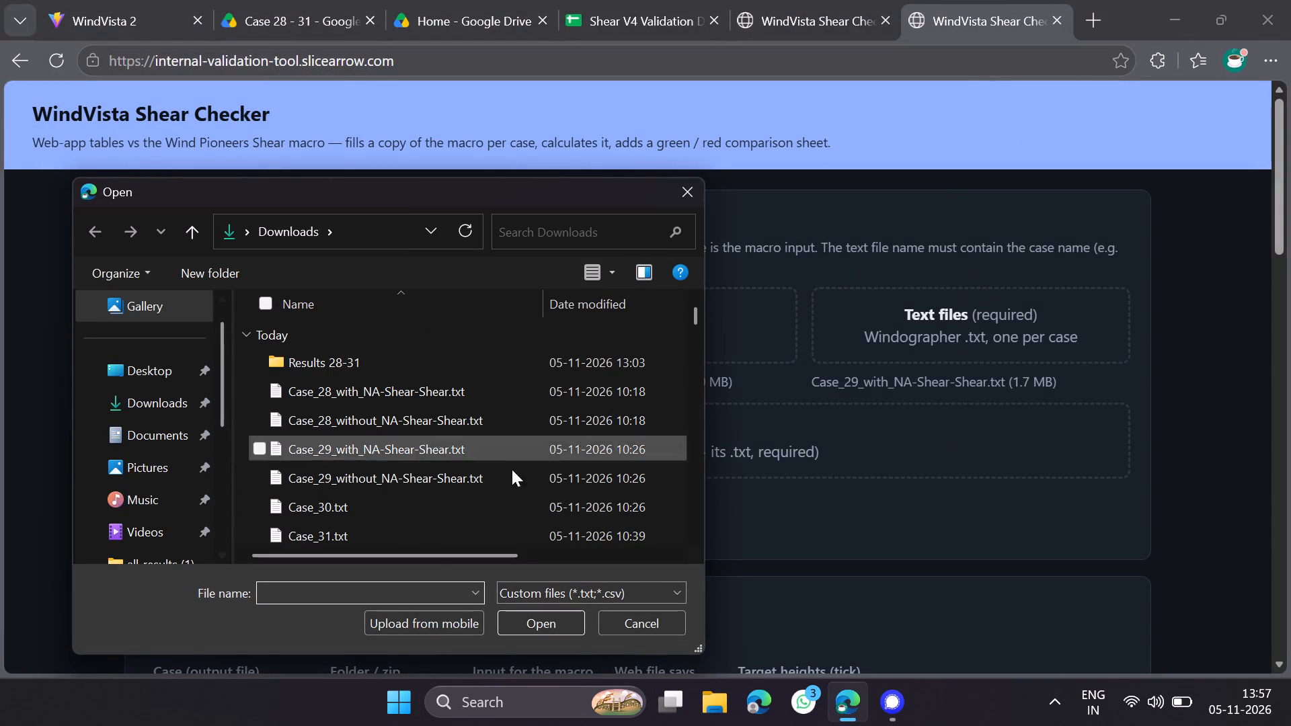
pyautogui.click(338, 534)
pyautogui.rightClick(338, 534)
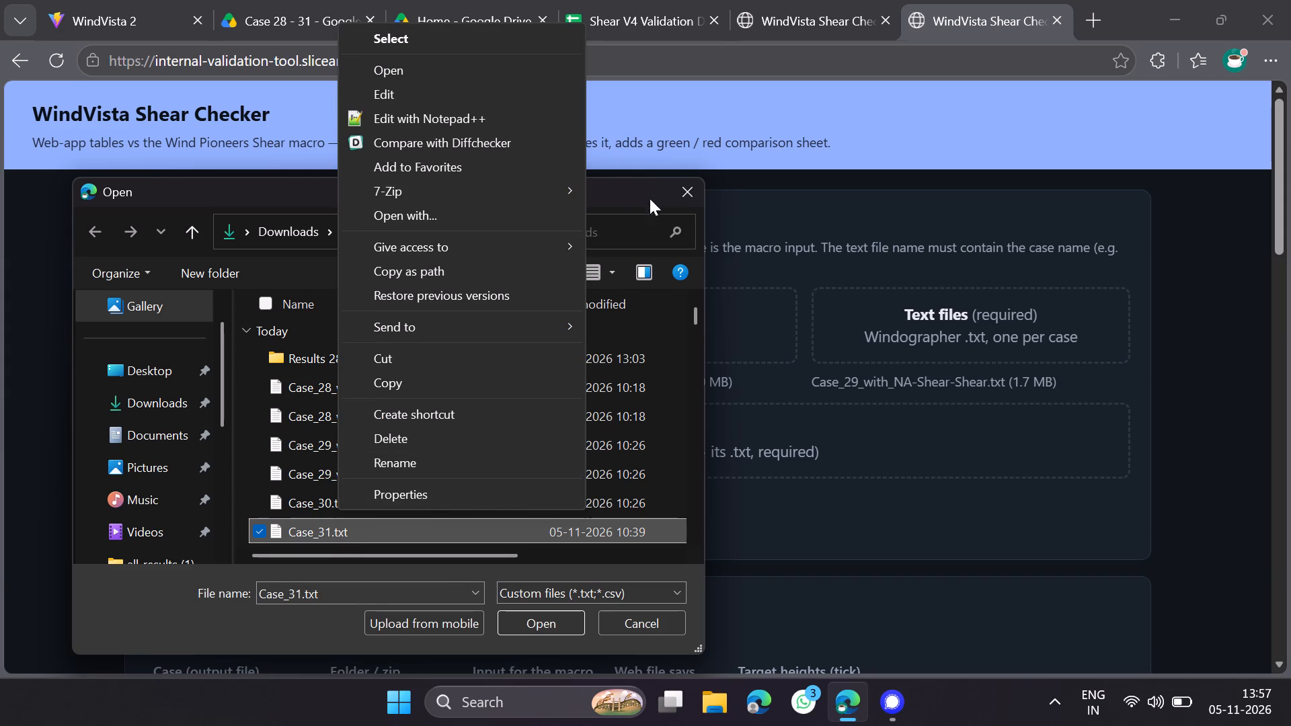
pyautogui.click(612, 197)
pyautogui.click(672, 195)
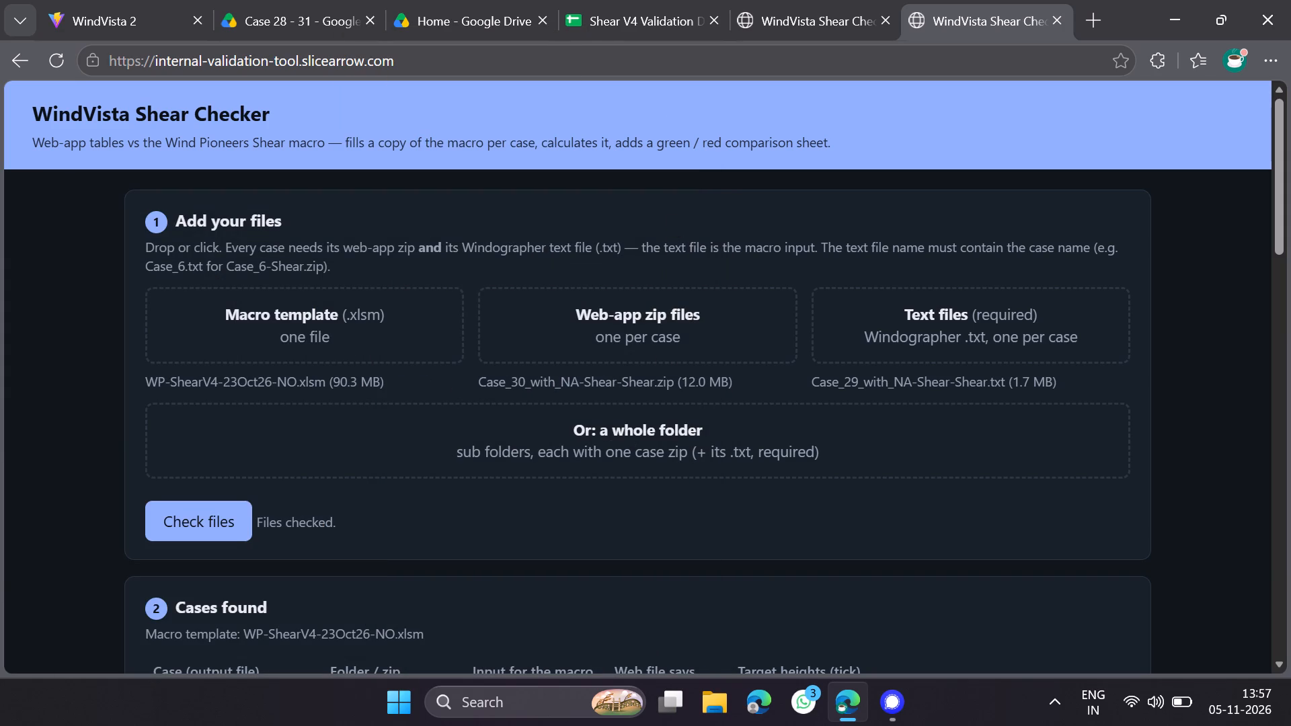
# Copy the base name Case_30_with_NA-Shear-Shear from the loaded zip and rename Case_30.txt in Downloads to Case_30_with_NA-Shear-Shear.txt.
pyautogui.moveTo(481, 387); pyautogui.dragTo(655, 385)
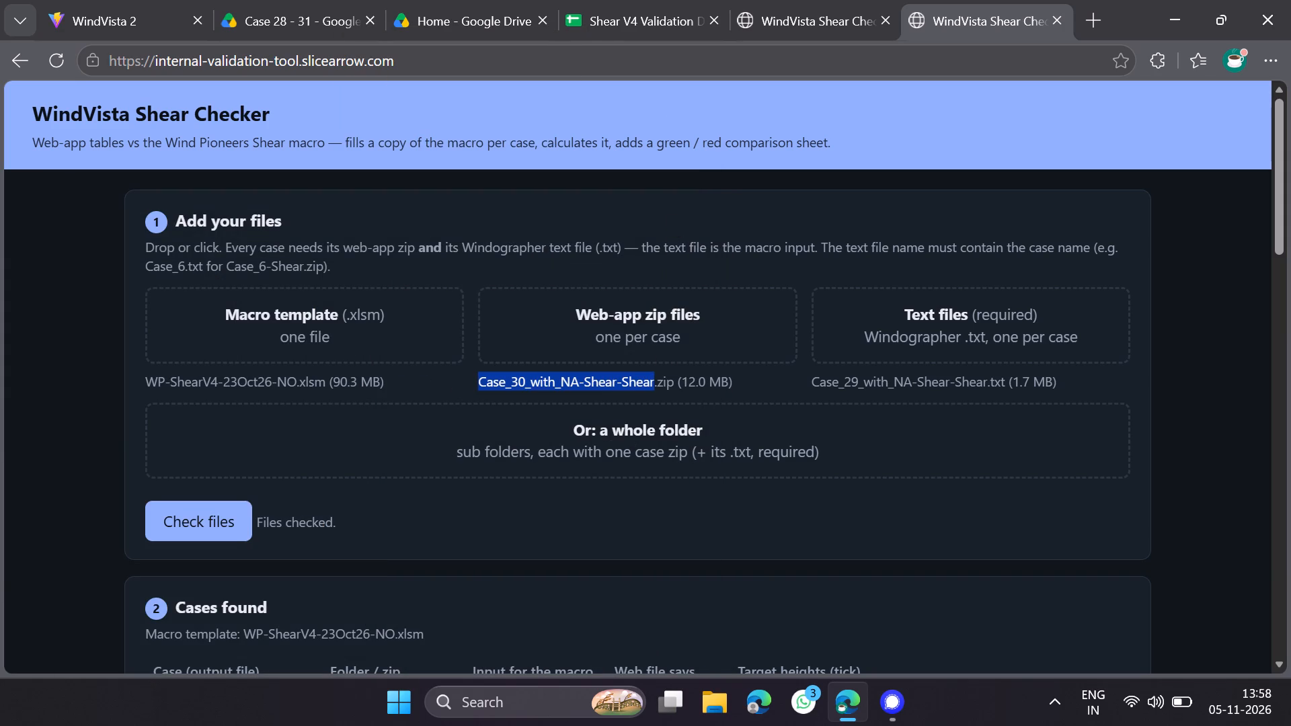
pyautogui.moveTo(655, 385); pyautogui.dragTo(656, 385)
pyautogui.click(695, 319)
pyautogui.click(914, 329)
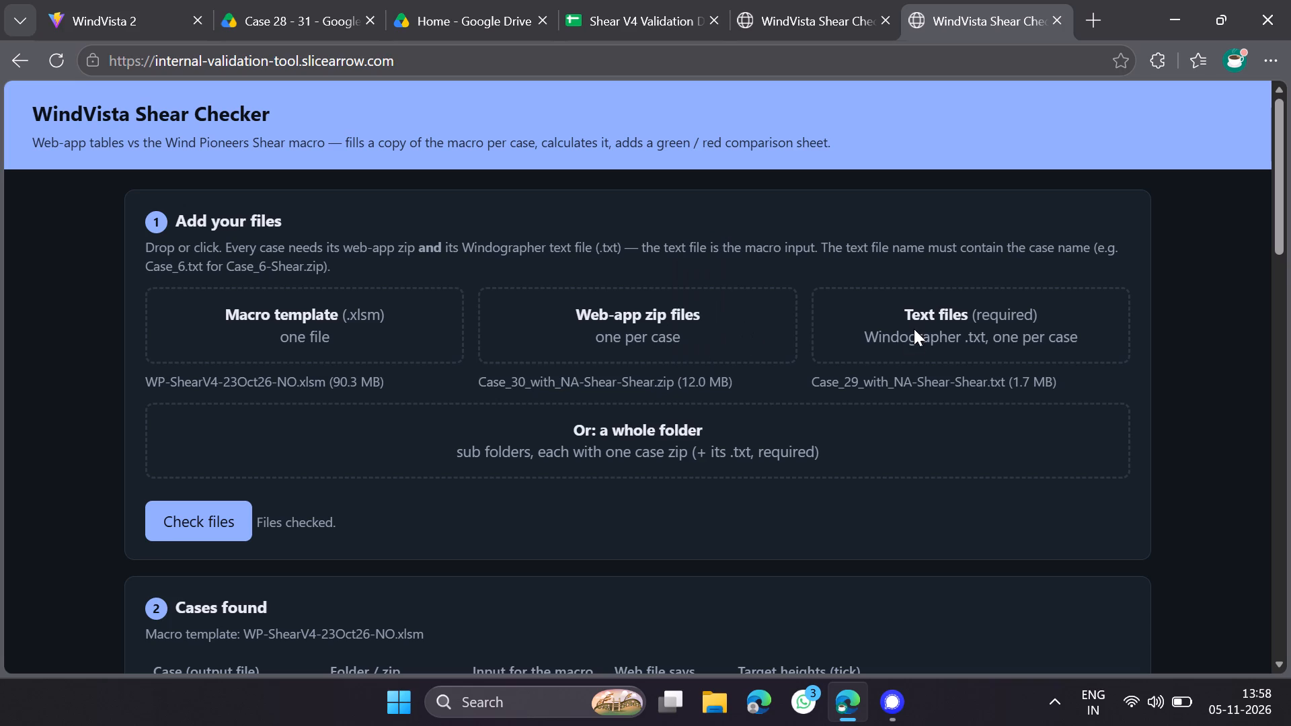
pyautogui.click(295, 528)
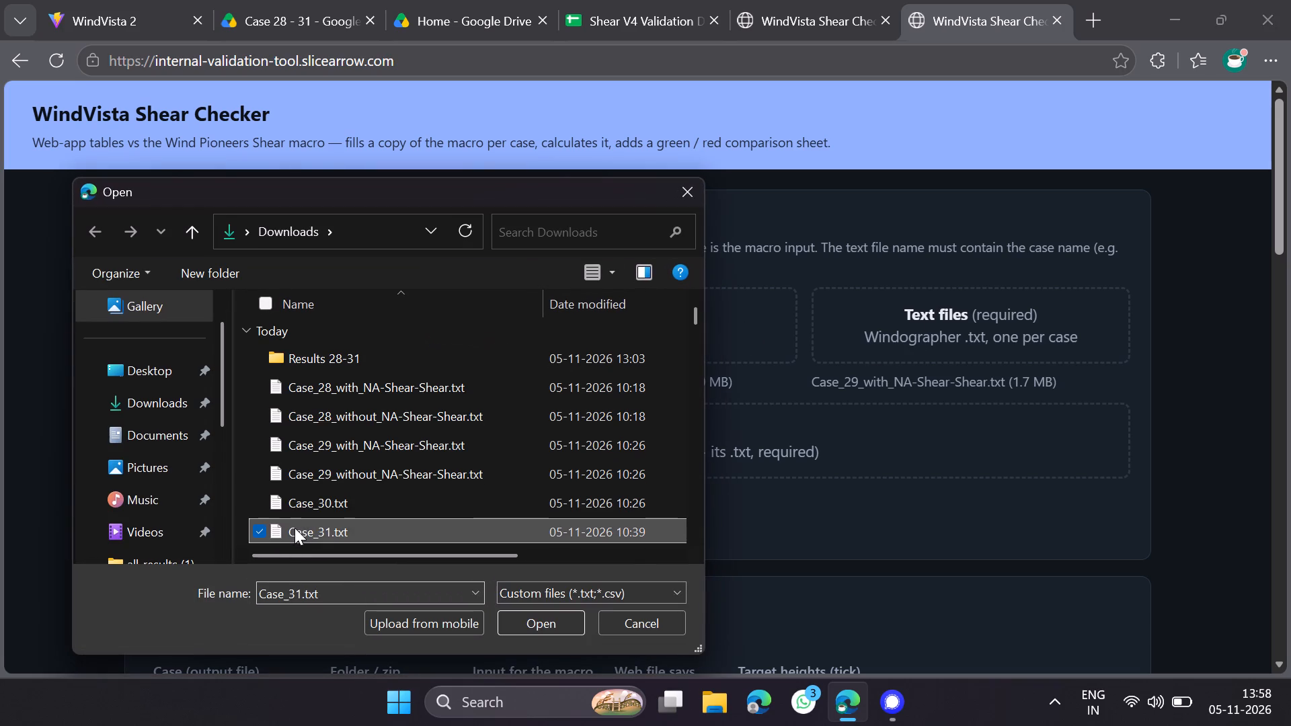
pyautogui.click(335, 492)
pyautogui.rightClick(335, 493)
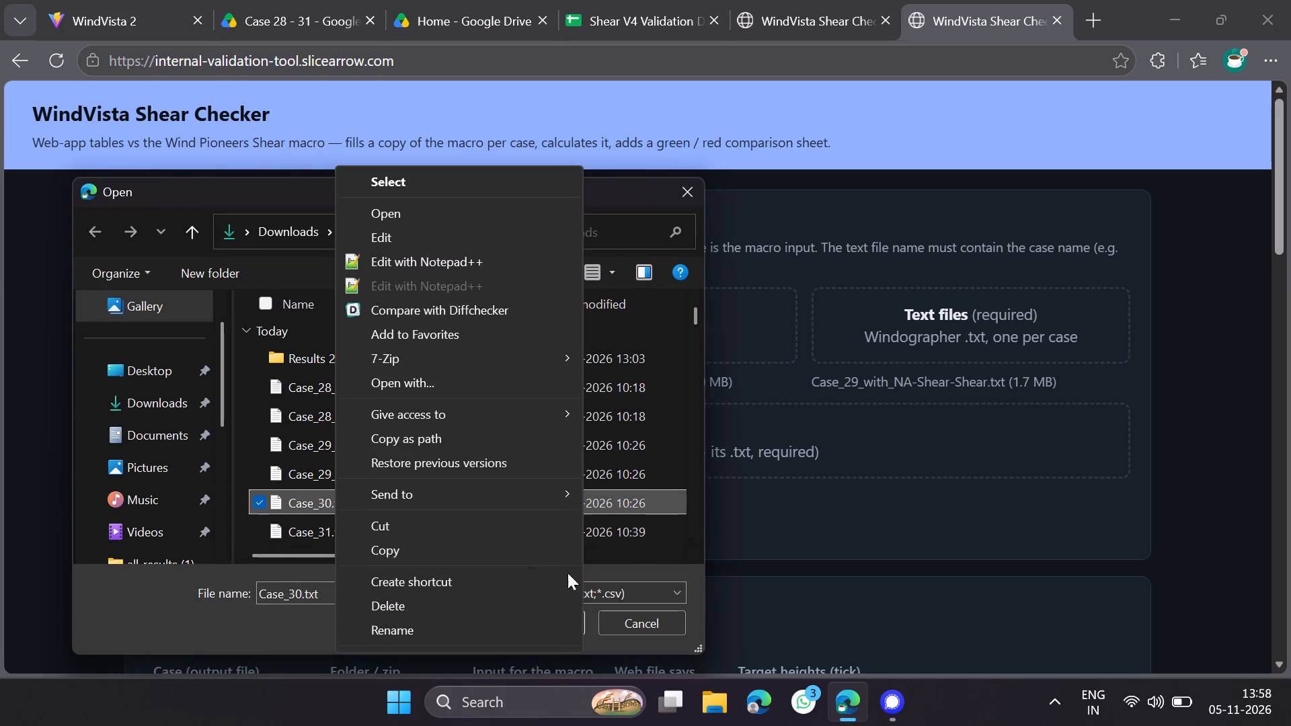
pyautogui.click(448, 607)
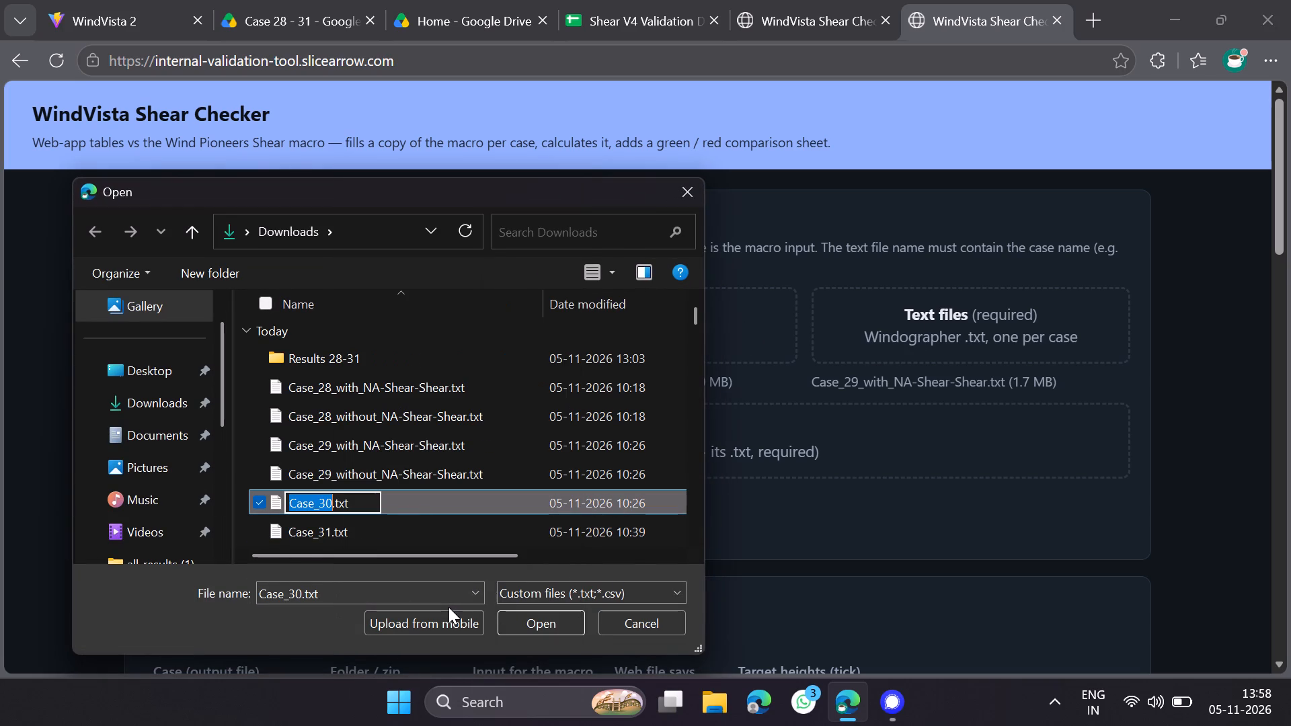
pyautogui.hotkey('ctrl', 'v')
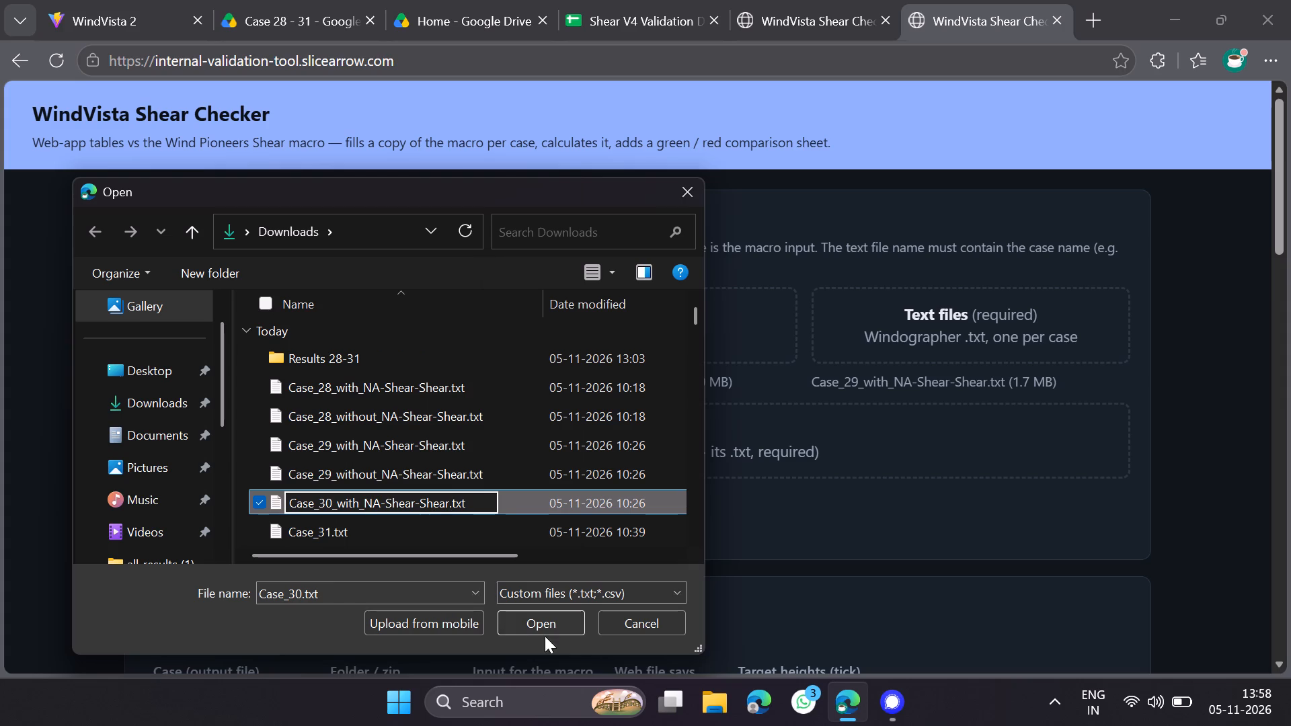
pyautogui.click(563, 624)
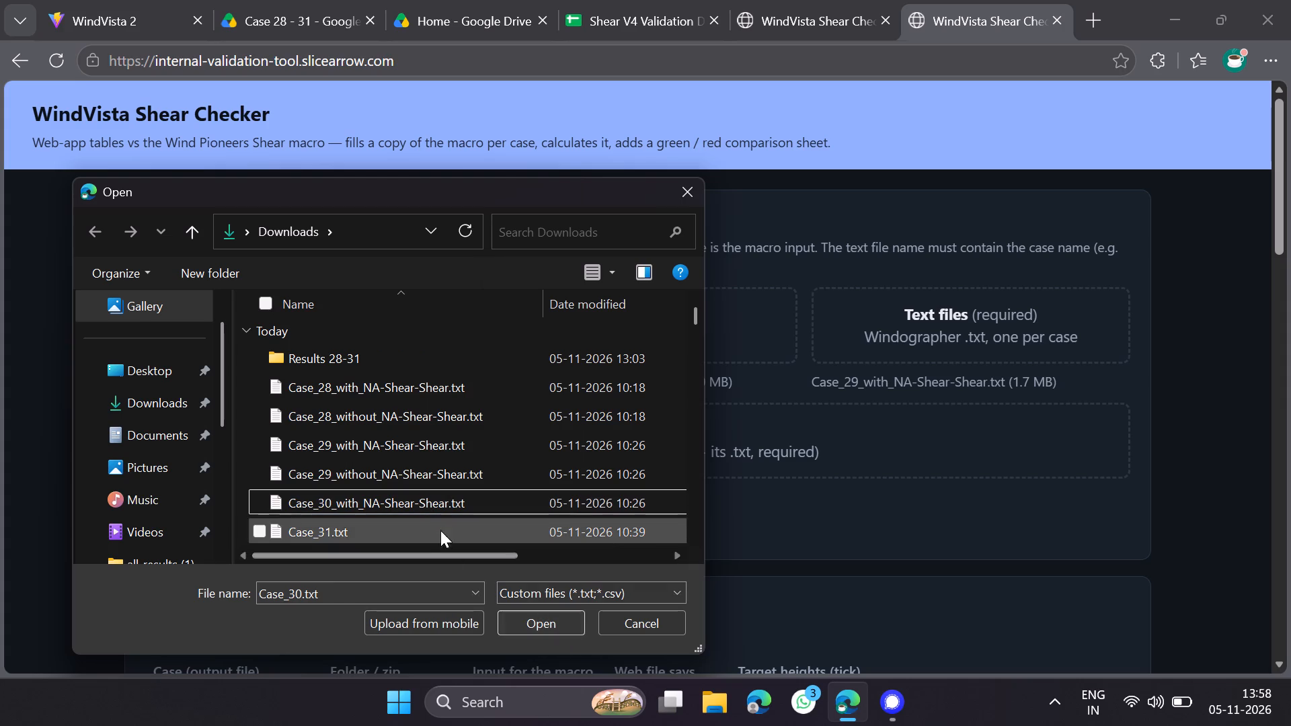
# Set Case_30_with_NA-Shear-Shear.txt as the Shear Checker's text file and start the file check.
pyautogui.click(431, 488)
pyautogui.click(428, 498)
pyautogui.click(551, 628)
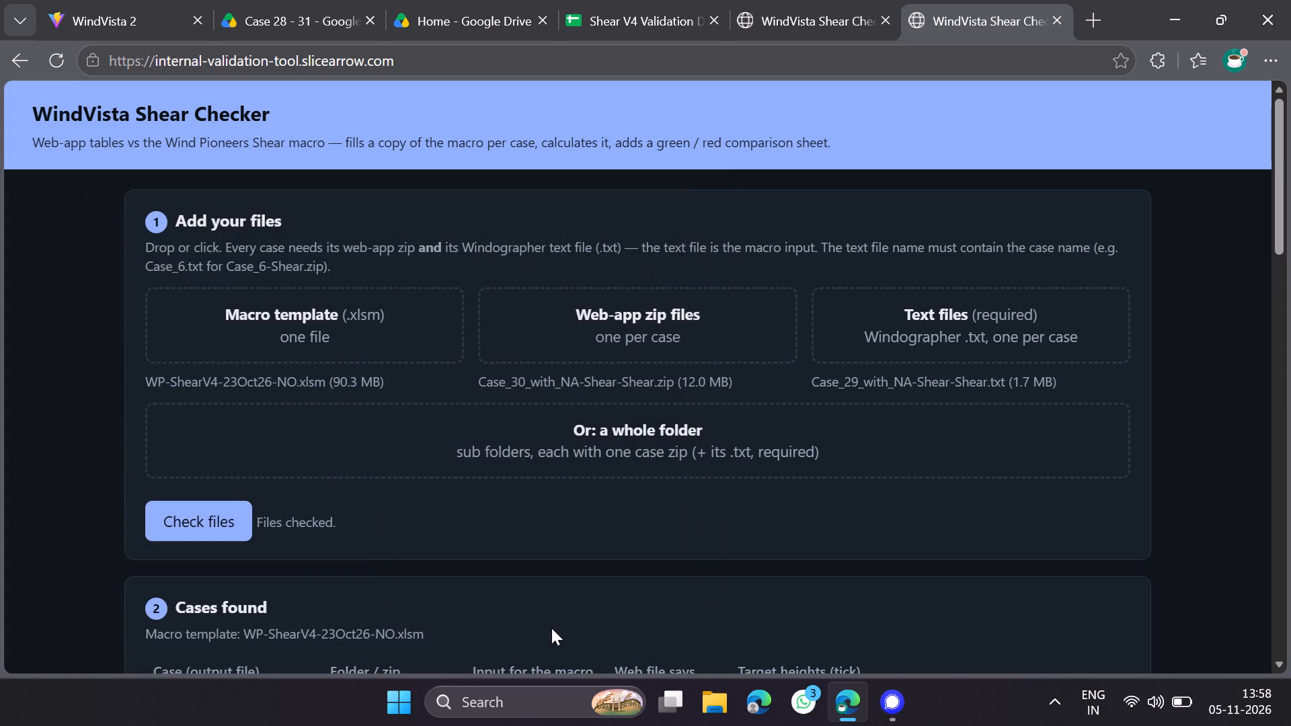
pyautogui.click(215, 535)
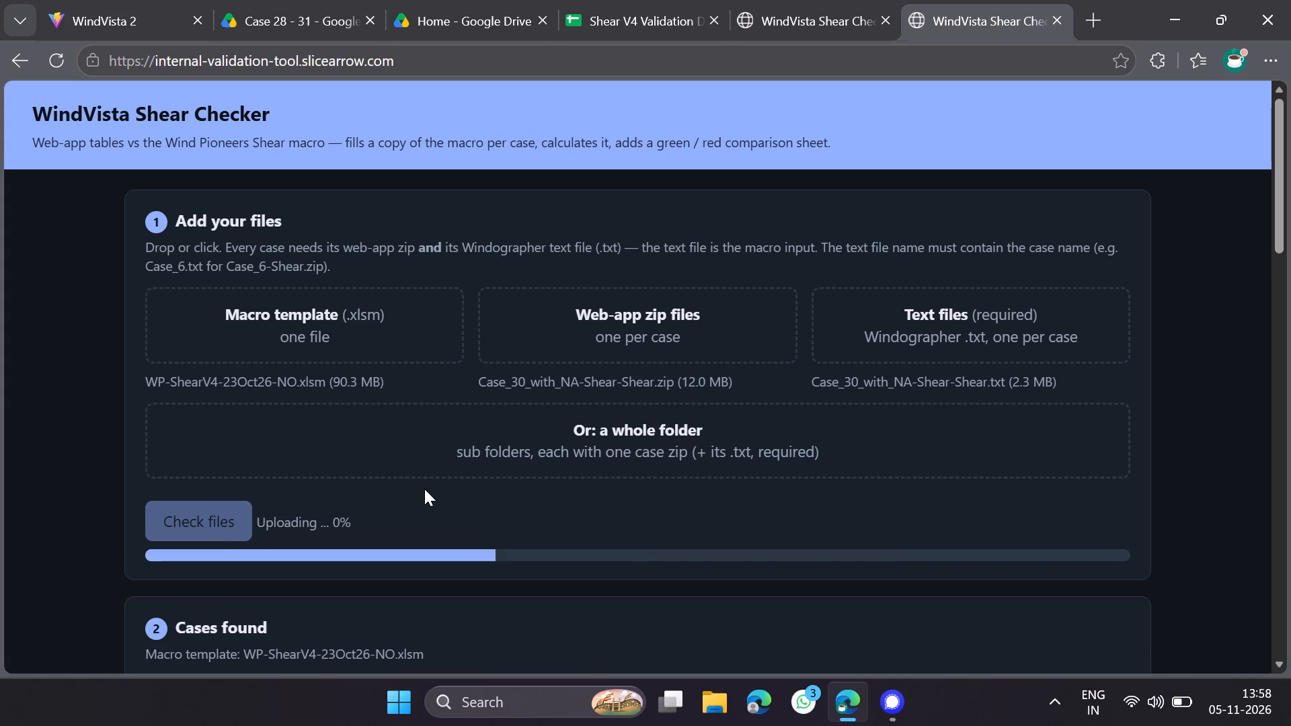
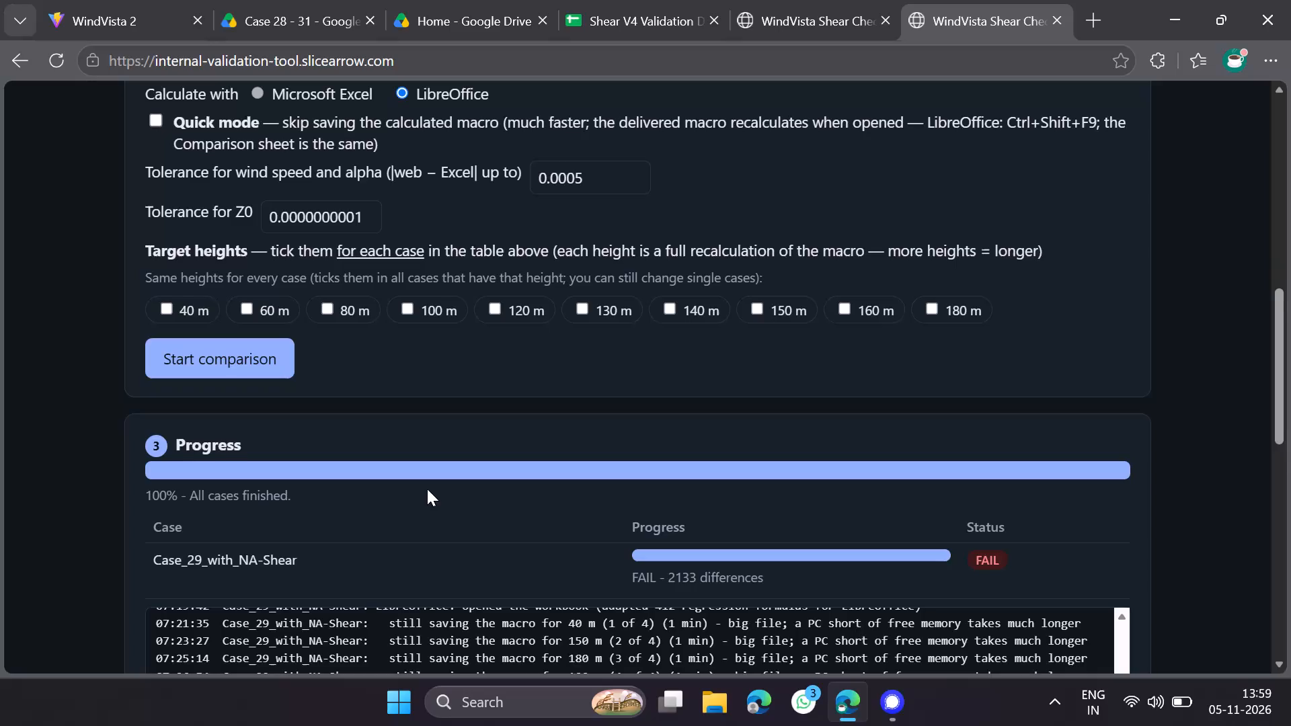
# Select 40, 100, 150 and 180 m as the target heights for Case_30_with_NA-Shear in the found-cases table.
pyautogui.scroll(-5, 712, 404)
pyautogui.scroll(5, 713, 403)
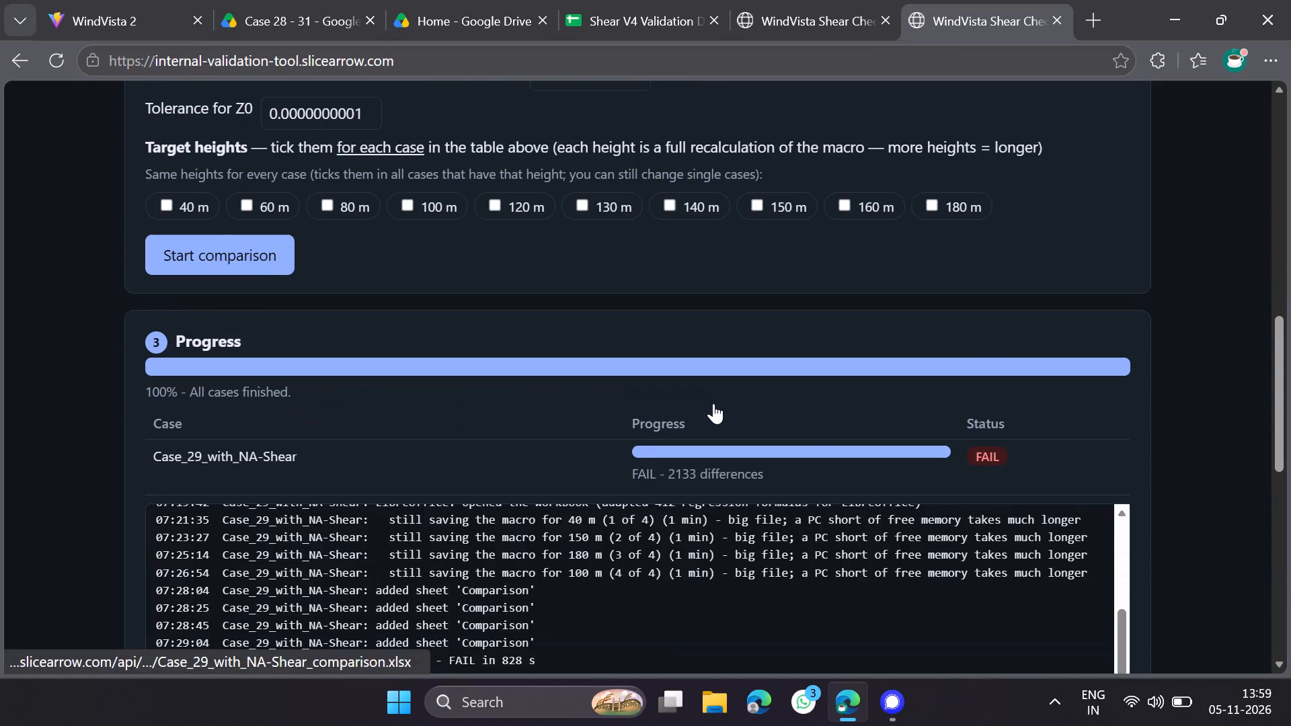
pyautogui.scroll(4, 538, 220)
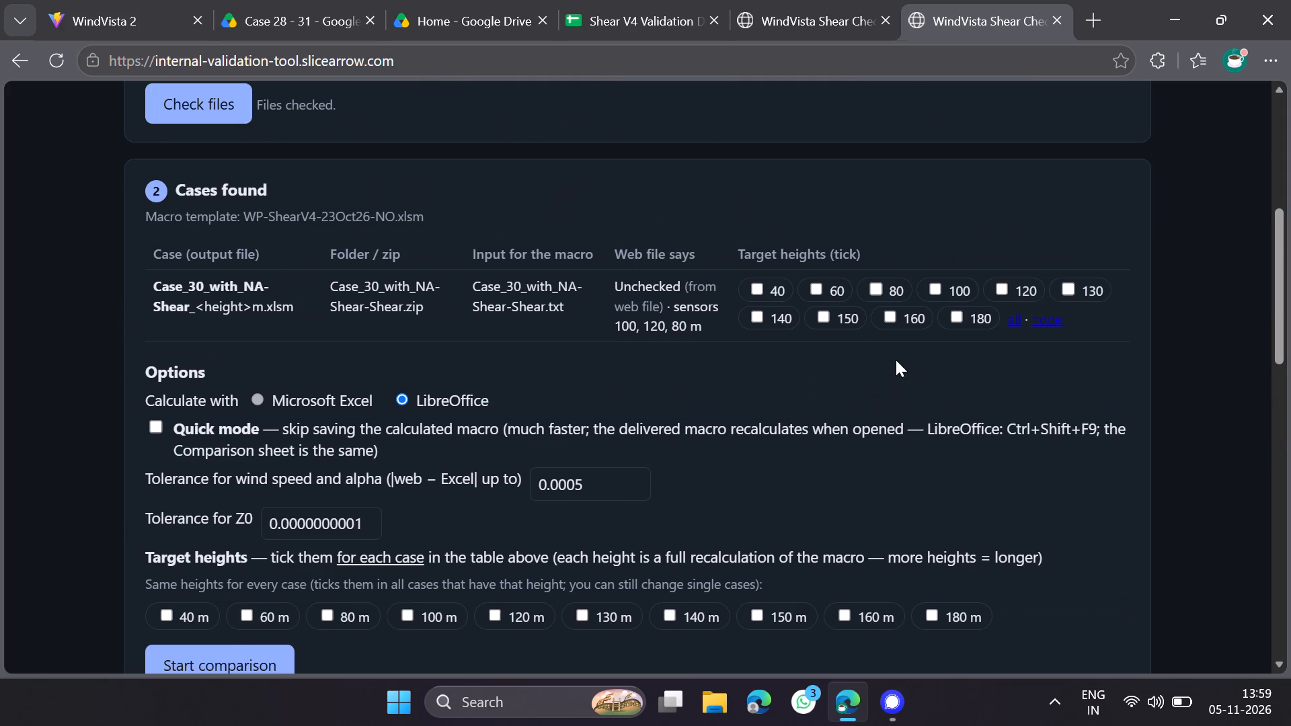
pyautogui.click(762, 298)
pyautogui.click(964, 307)
pyautogui.click(845, 333)
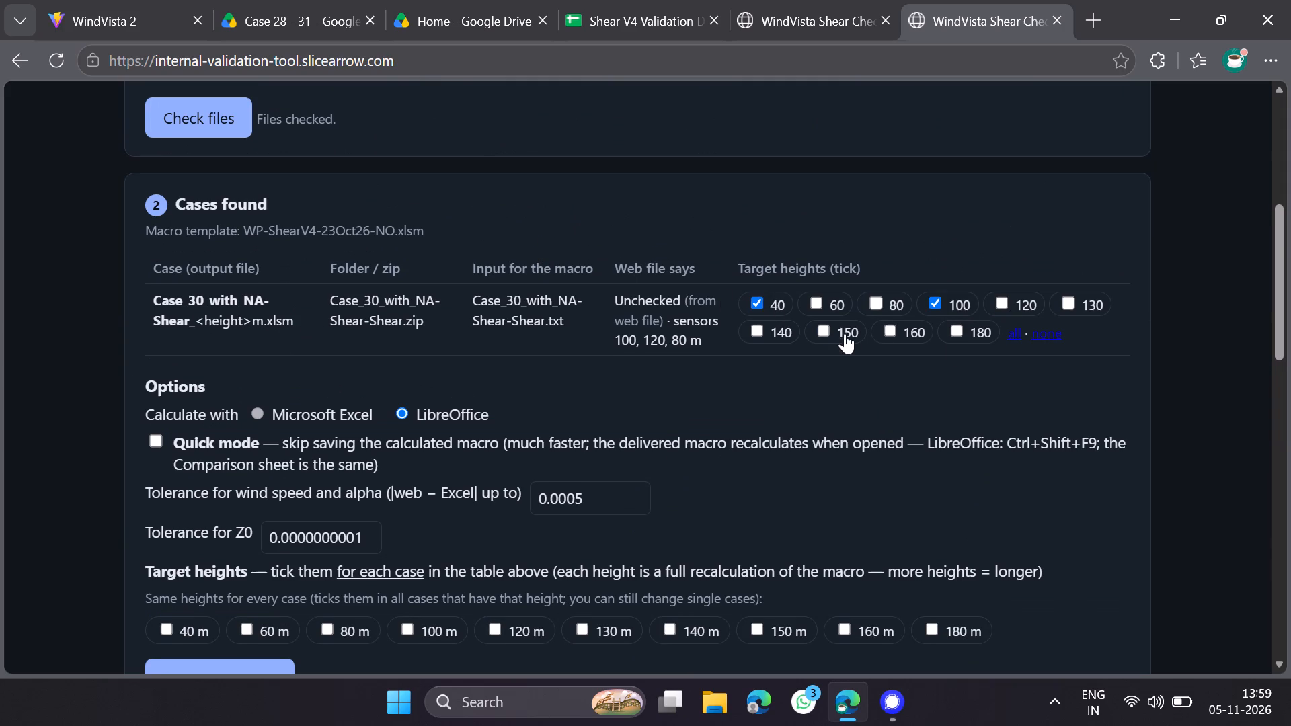
pyautogui.click(990, 339)
# Select 40, 100, 150 and 180 m as the same heights for every case and start the comparison.
pyautogui.scroll(-2, 746, 458)
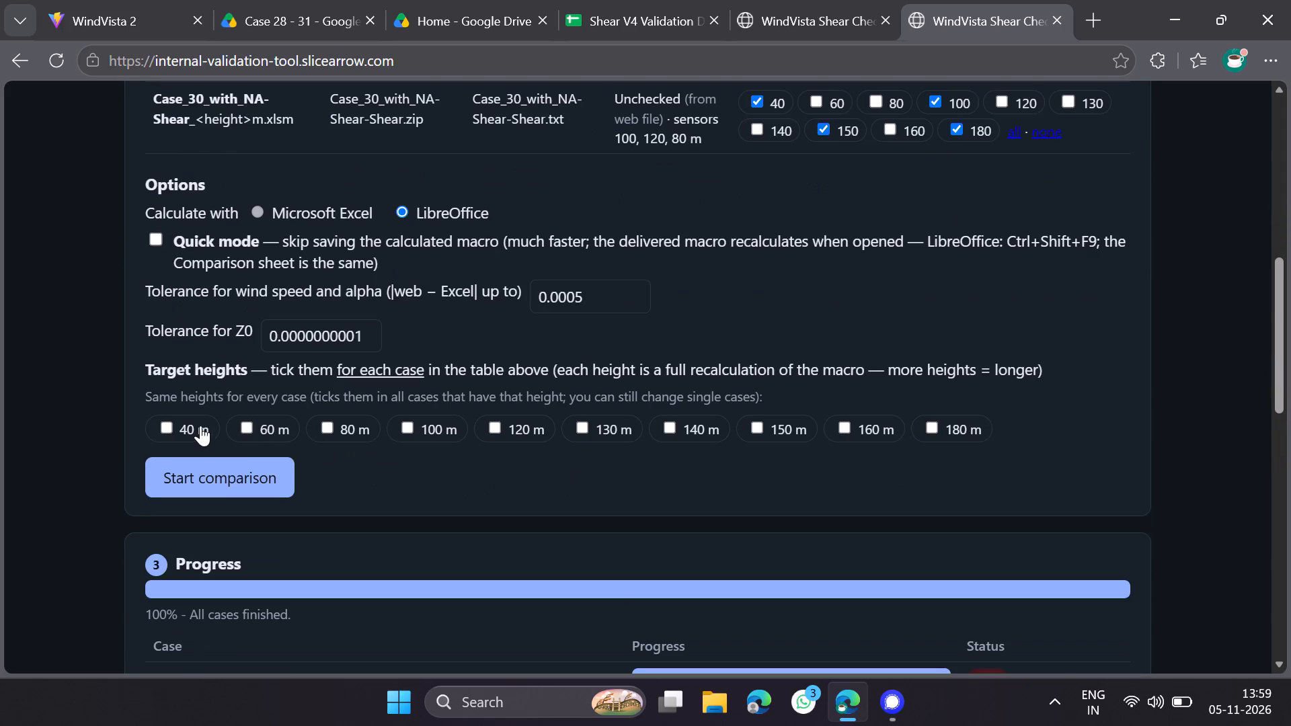
pyautogui.click(200, 426)
pyautogui.click(438, 434)
pyautogui.click(776, 430)
pyautogui.click(921, 434)
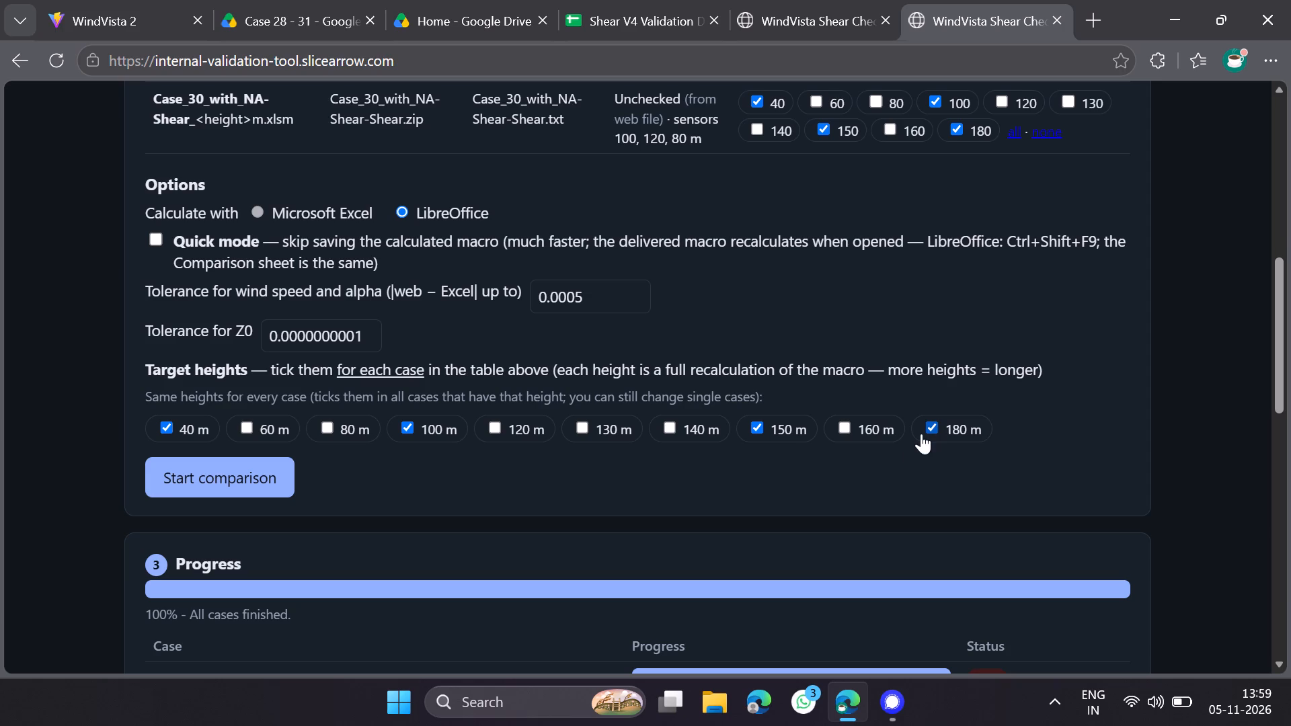
pyautogui.click(192, 476)
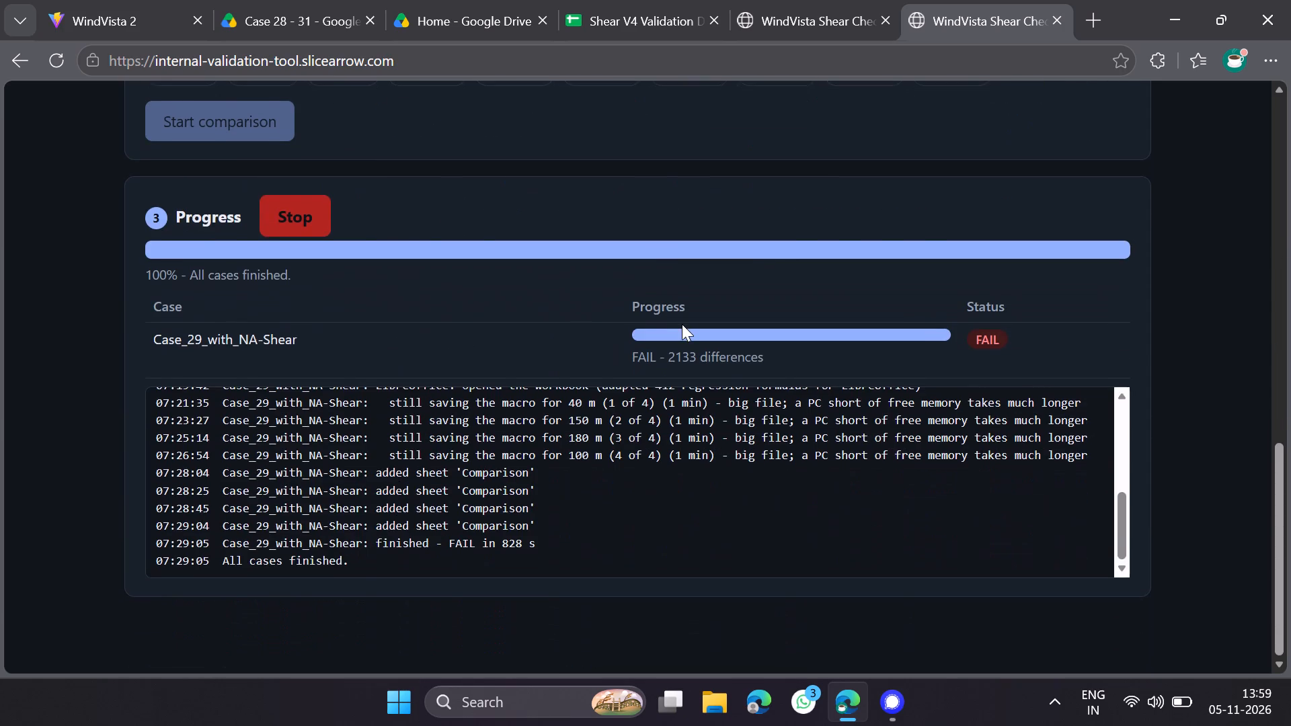
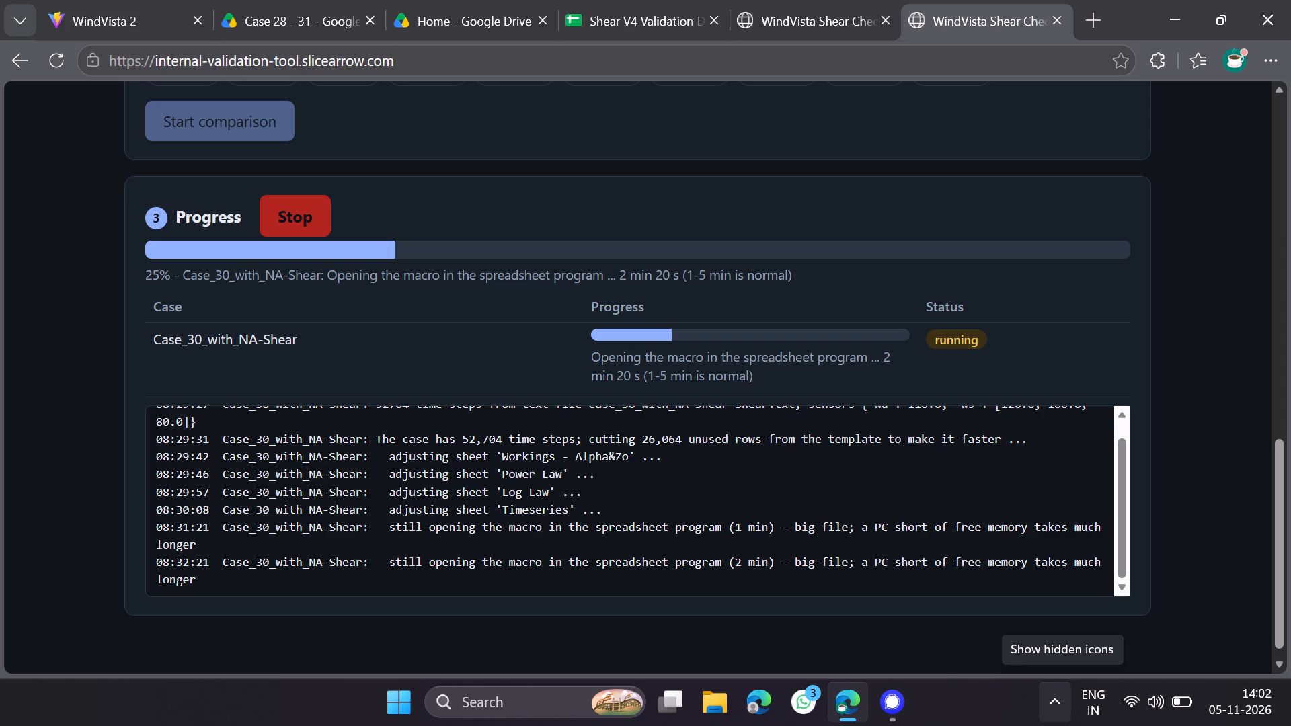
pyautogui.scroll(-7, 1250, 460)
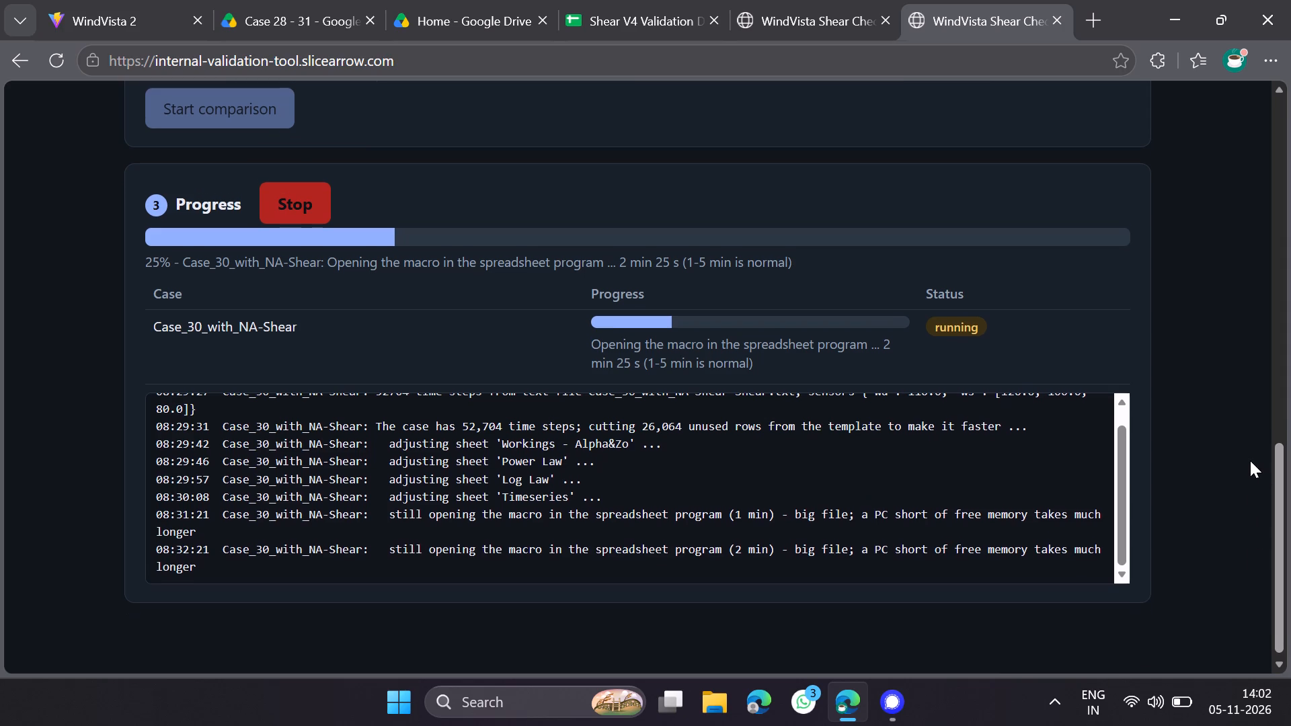
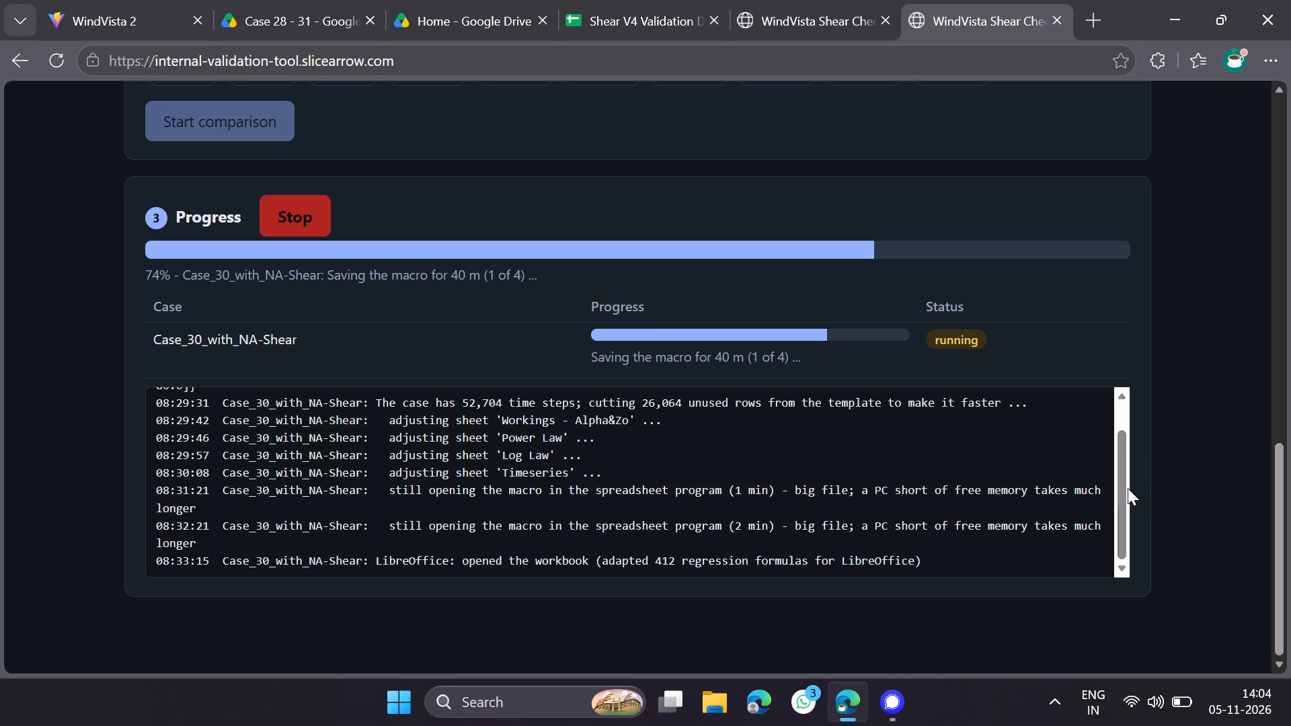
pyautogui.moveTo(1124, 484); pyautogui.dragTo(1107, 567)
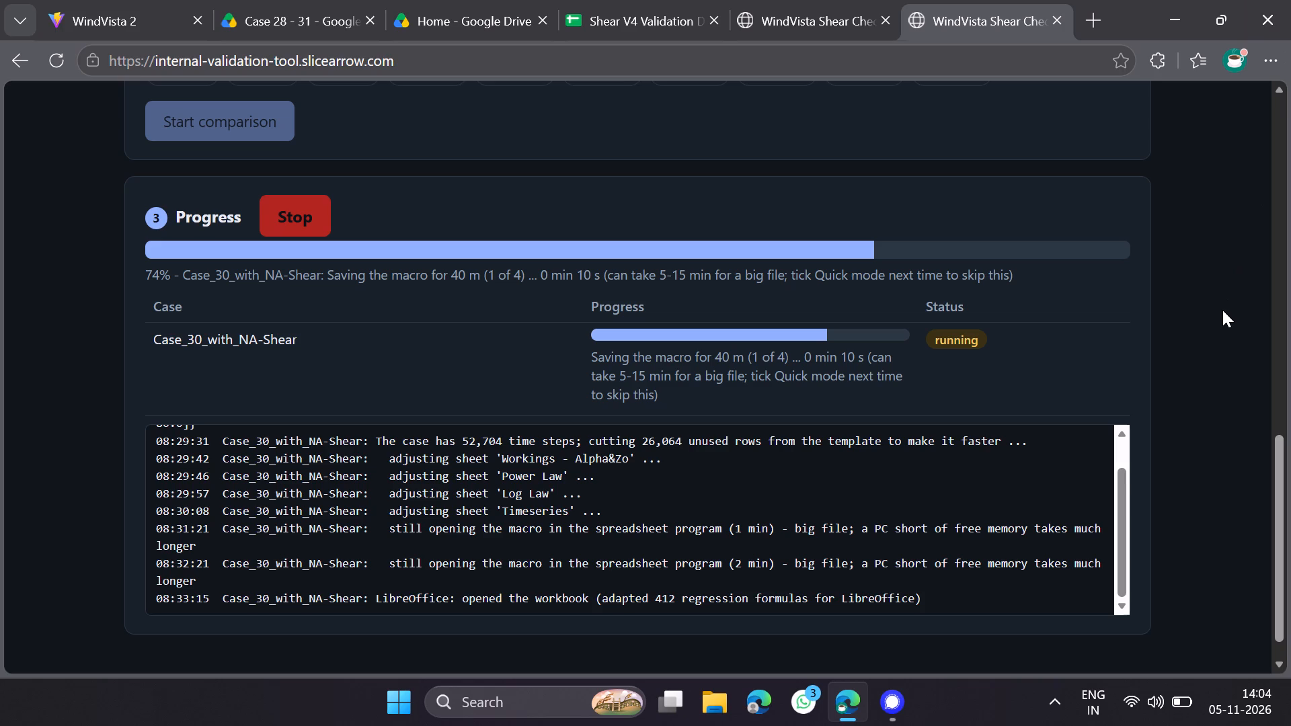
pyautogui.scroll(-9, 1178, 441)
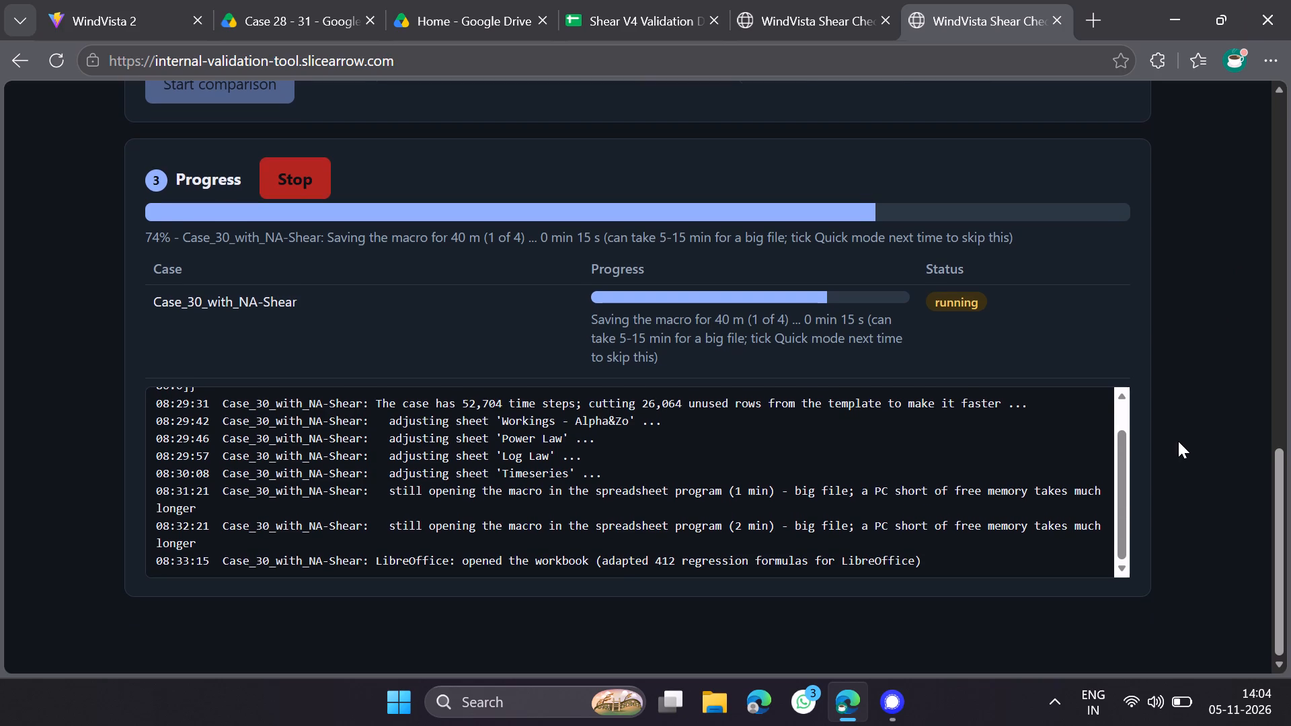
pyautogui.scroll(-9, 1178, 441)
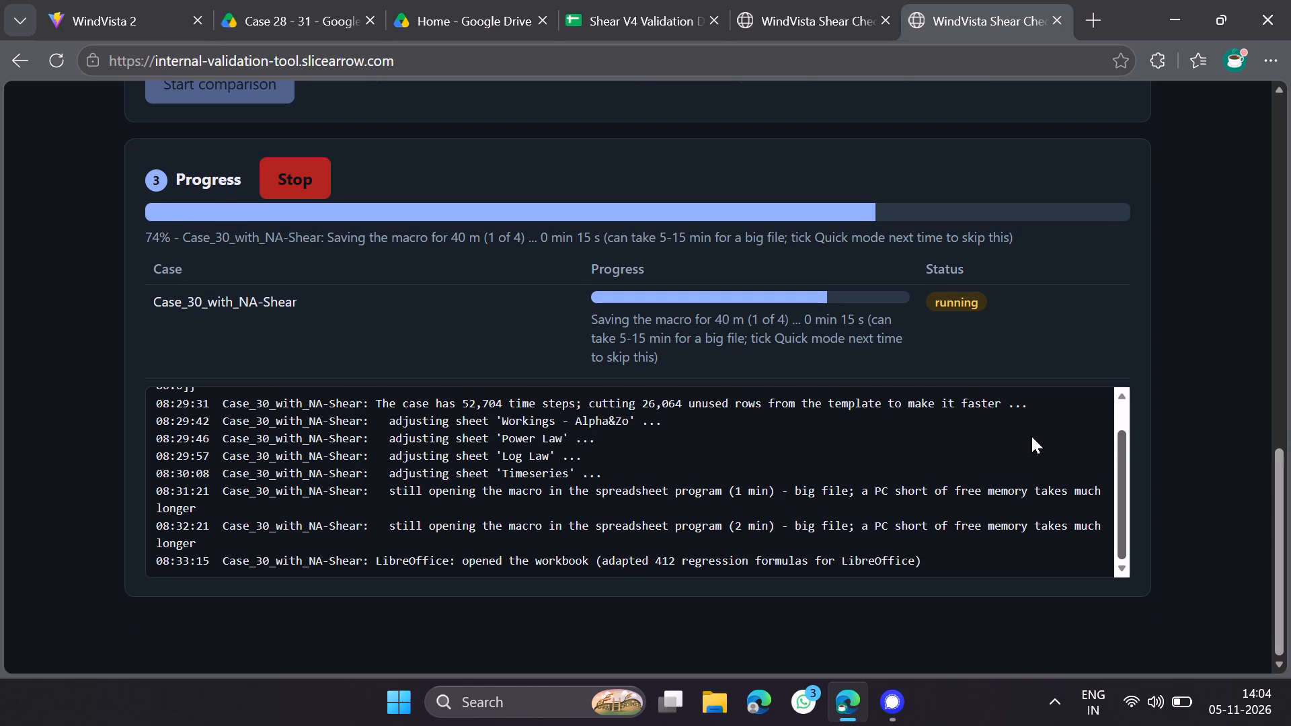
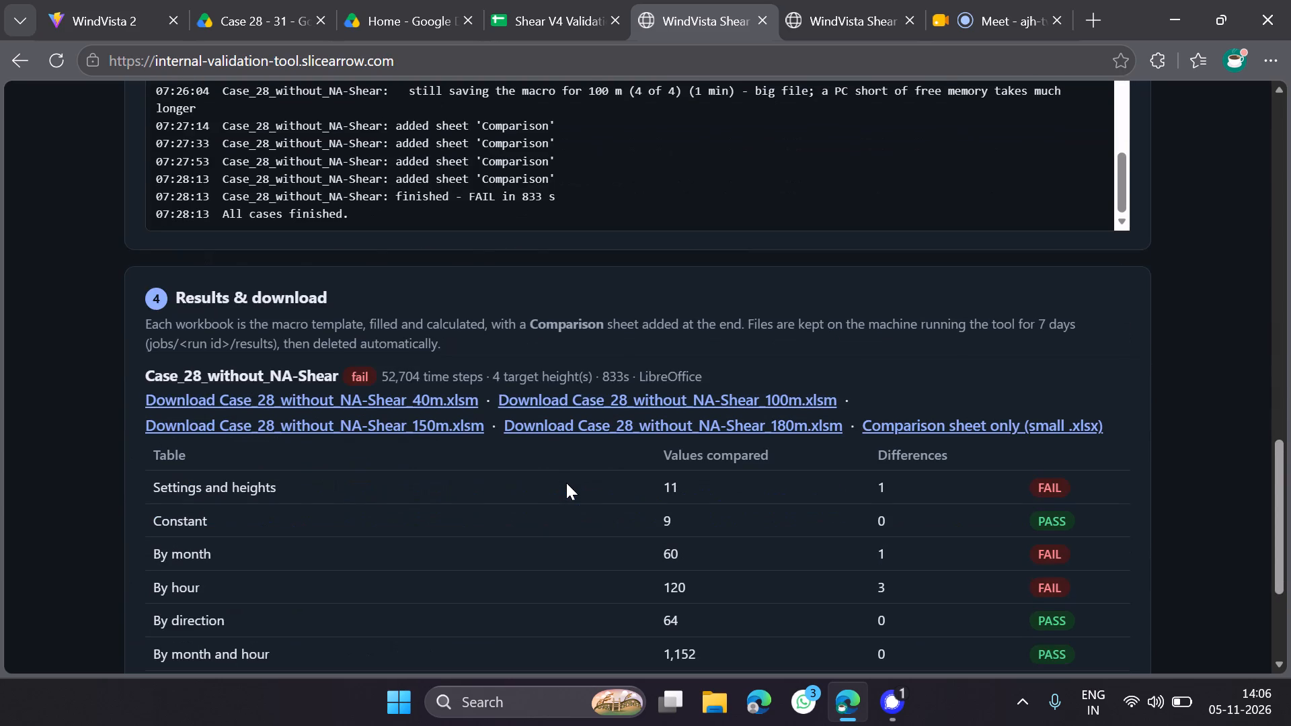
# Close the finished Case_28_without_NA-Shear checker tab after reviewing its results, and return to the progress of the Case_30_with_NA-Shear comparison.
pyautogui.scroll(-4, 566, 483)
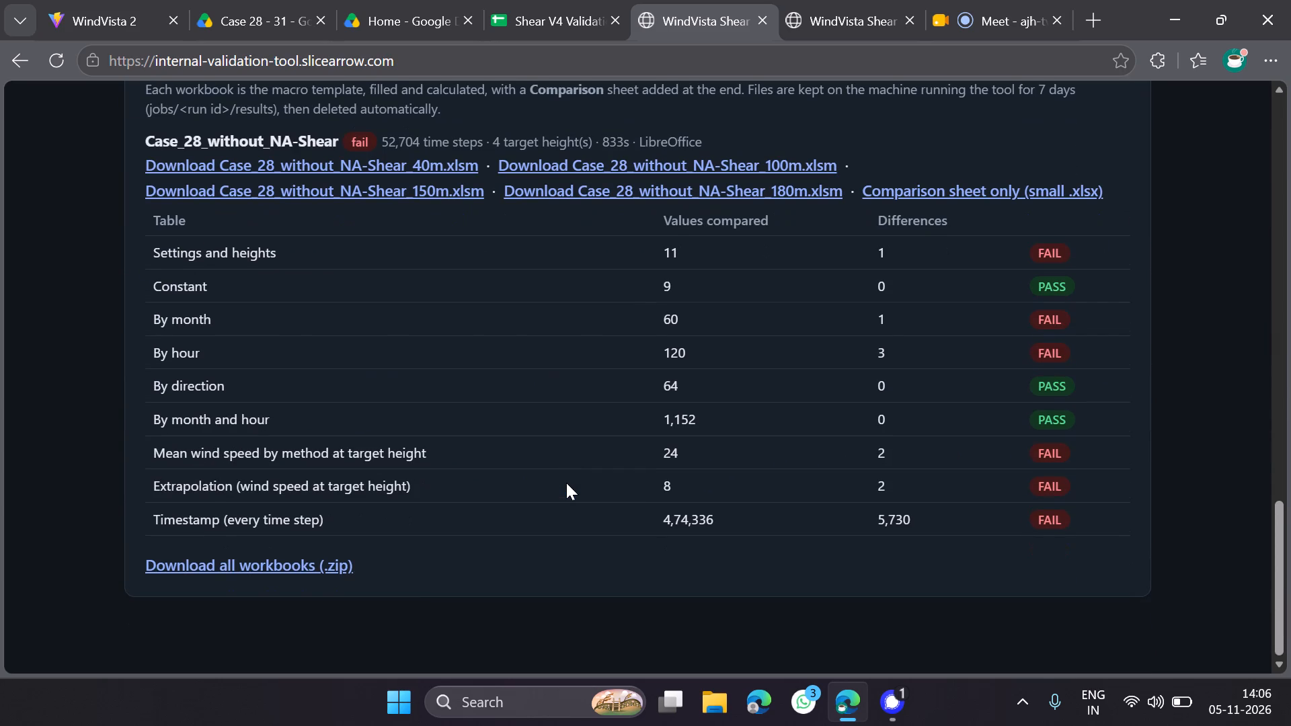
pyautogui.scroll(15, 586, 490)
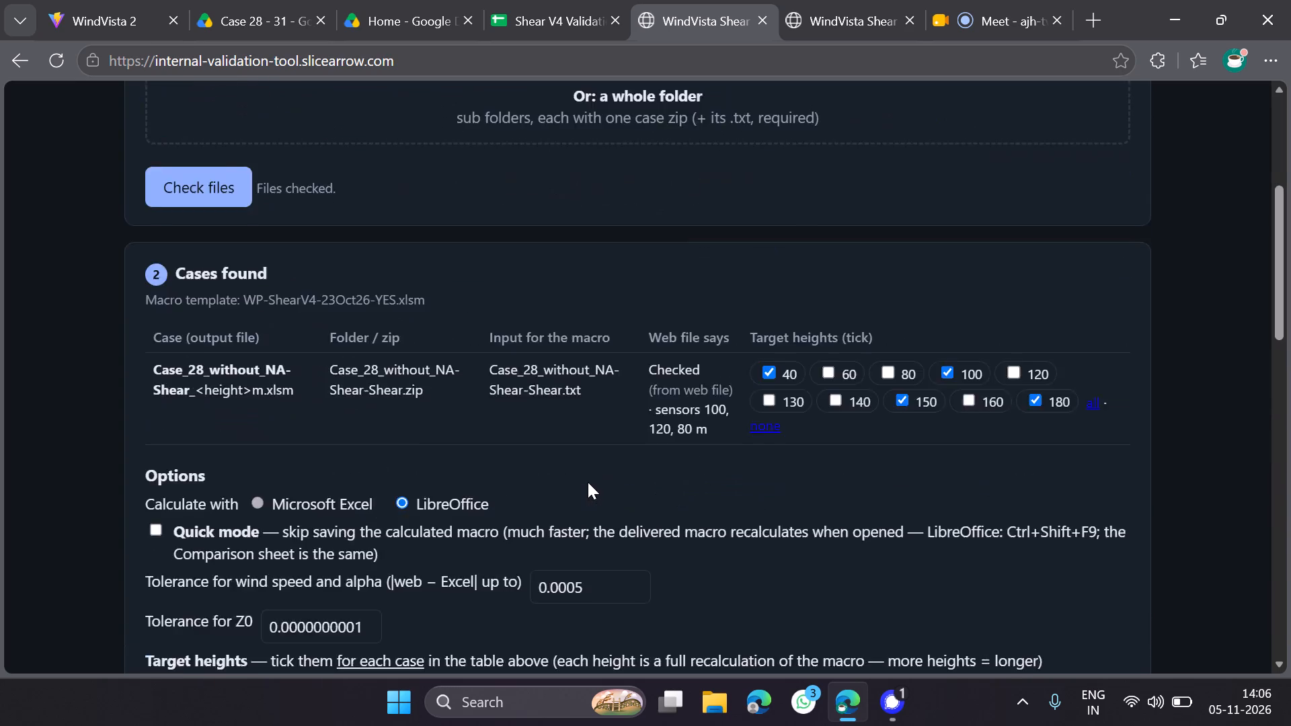
pyautogui.scroll(3, 588, 482)
pyautogui.click(762, 22)
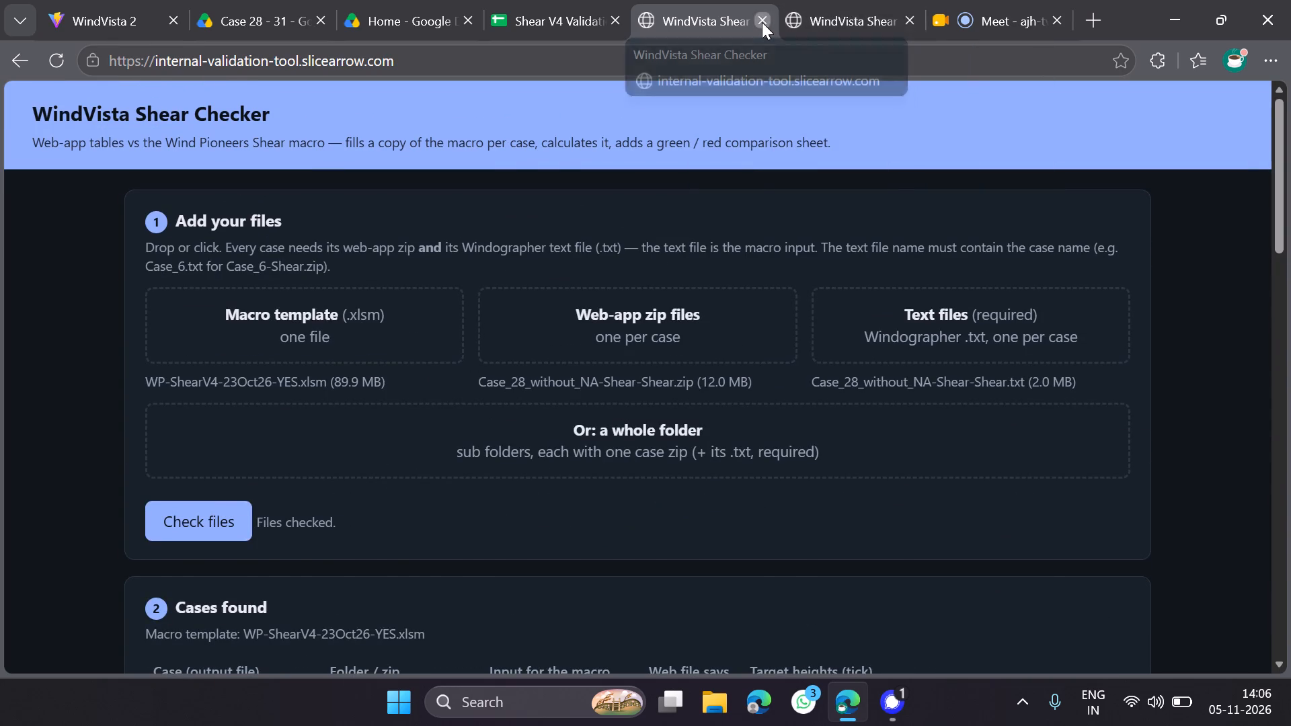
pyautogui.scroll(-8, 740, 278)
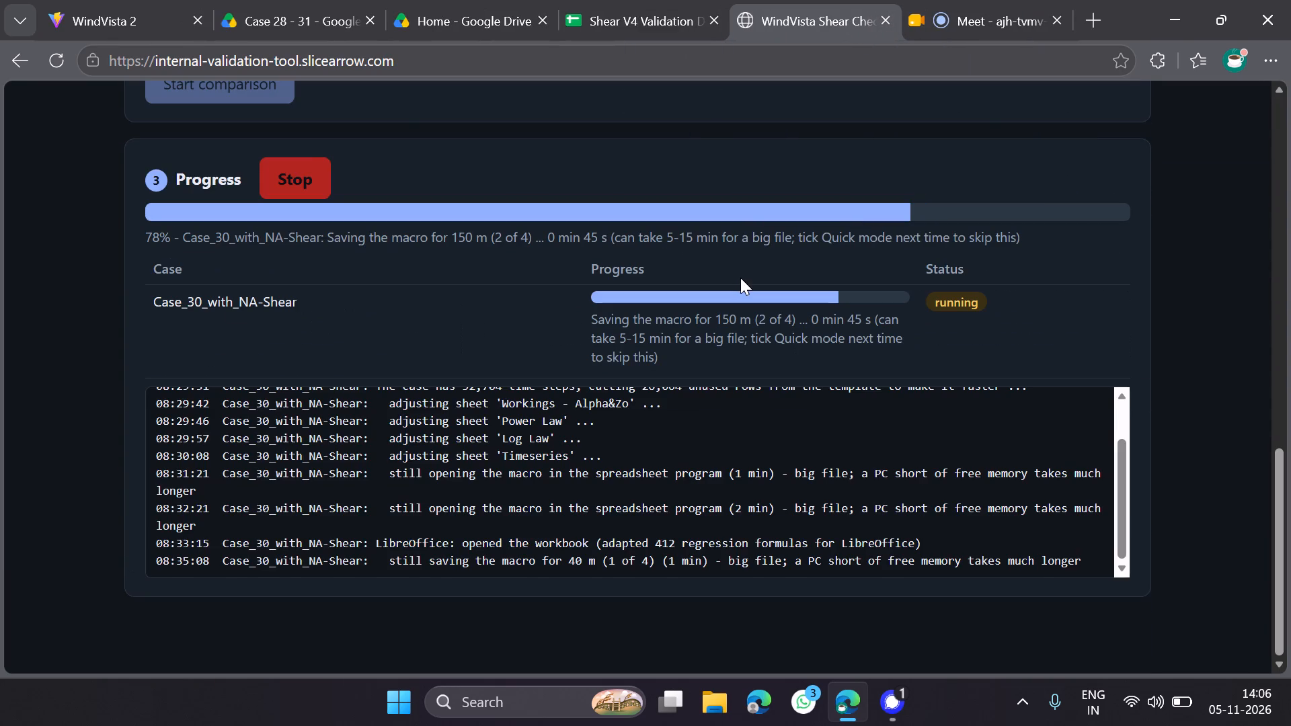
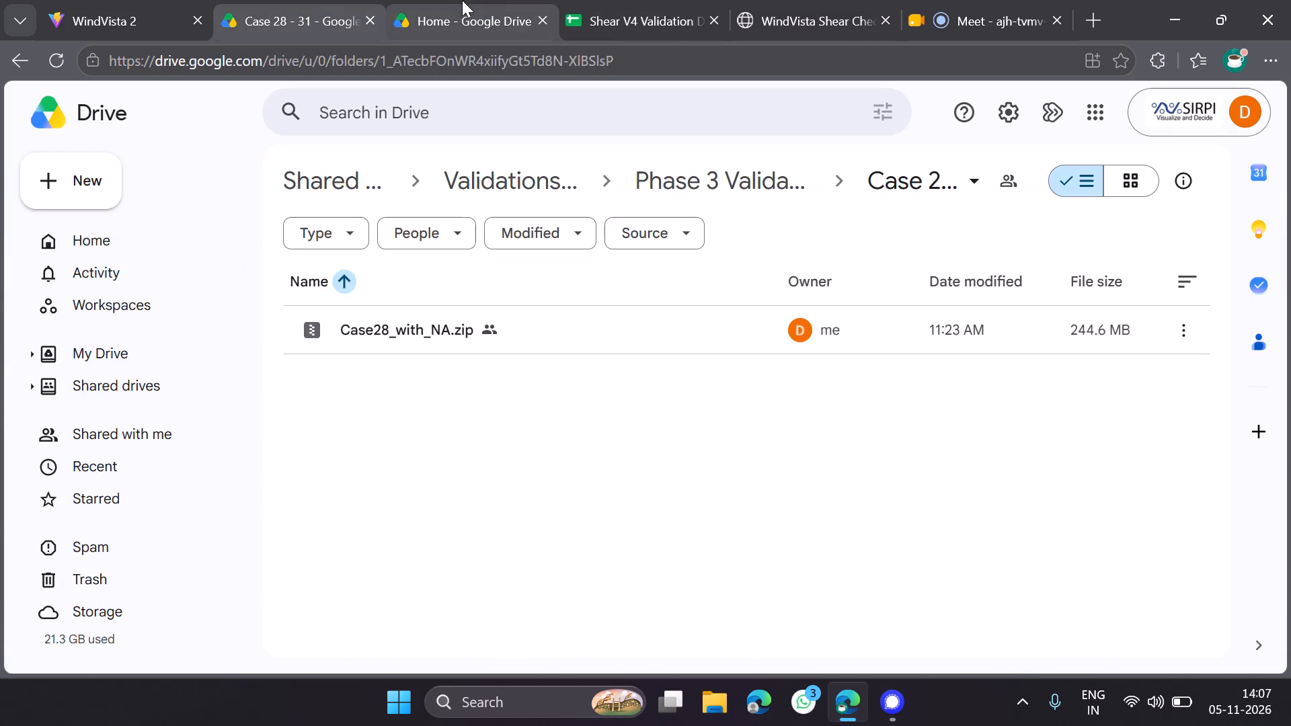
# Switch to the Shear V4 Validation DEV spreadsheet and look through the case validation statuses on the Phase_3(3rd Nov) sheet.
pyautogui.click(480, 0)
pyautogui.click(588, 0)
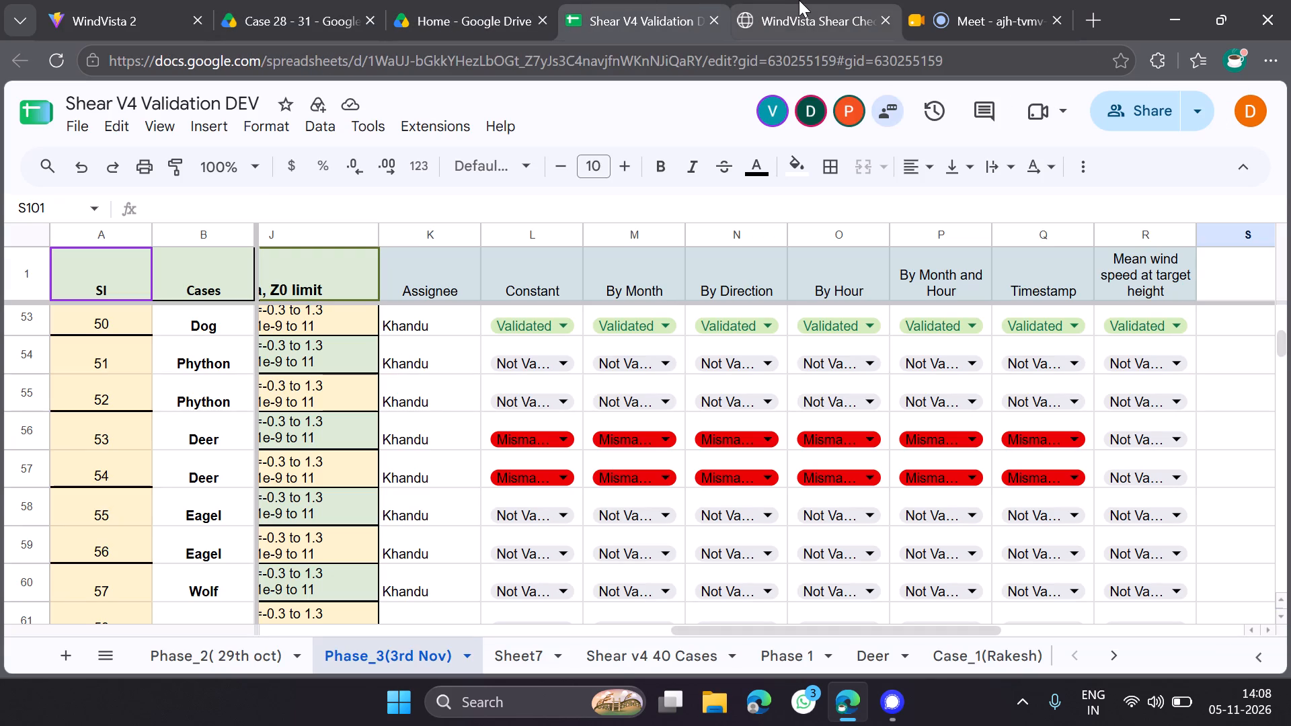
pyautogui.scroll(-6, 649, 441)
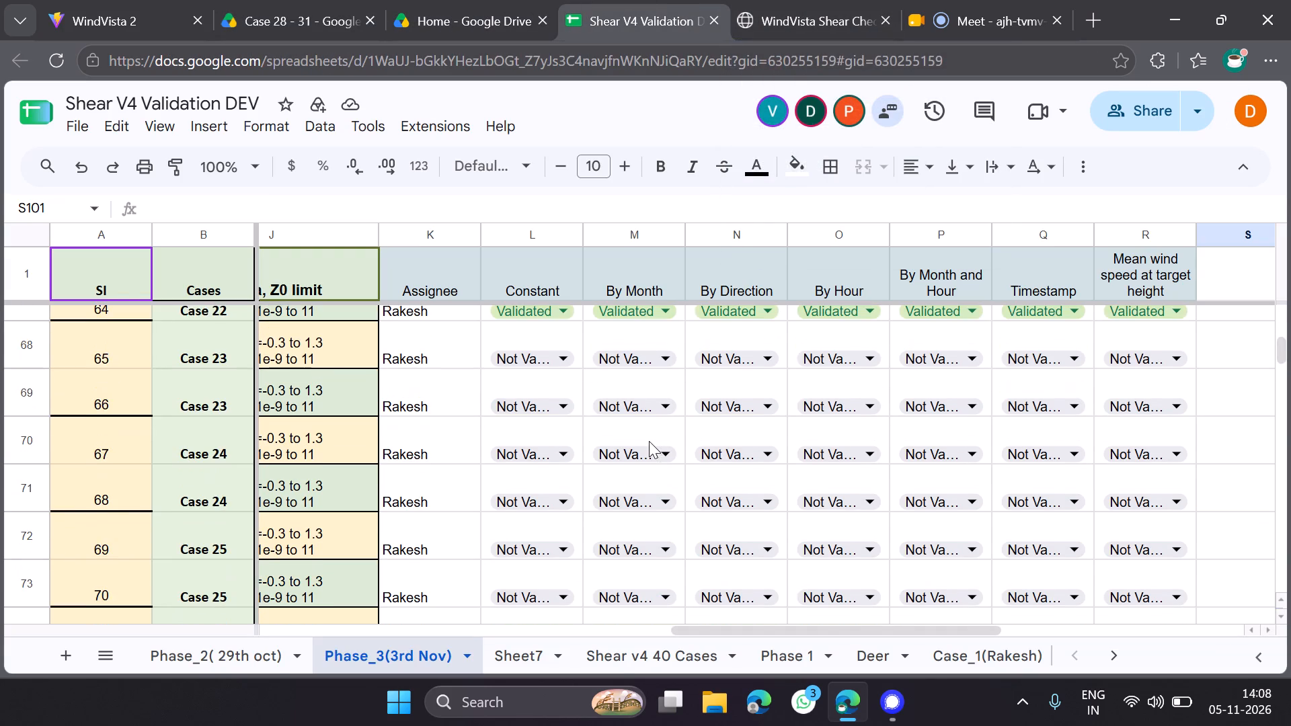
pyautogui.scroll(-3, 649, 441)
pyautogui.scroll(6, 649, 441)
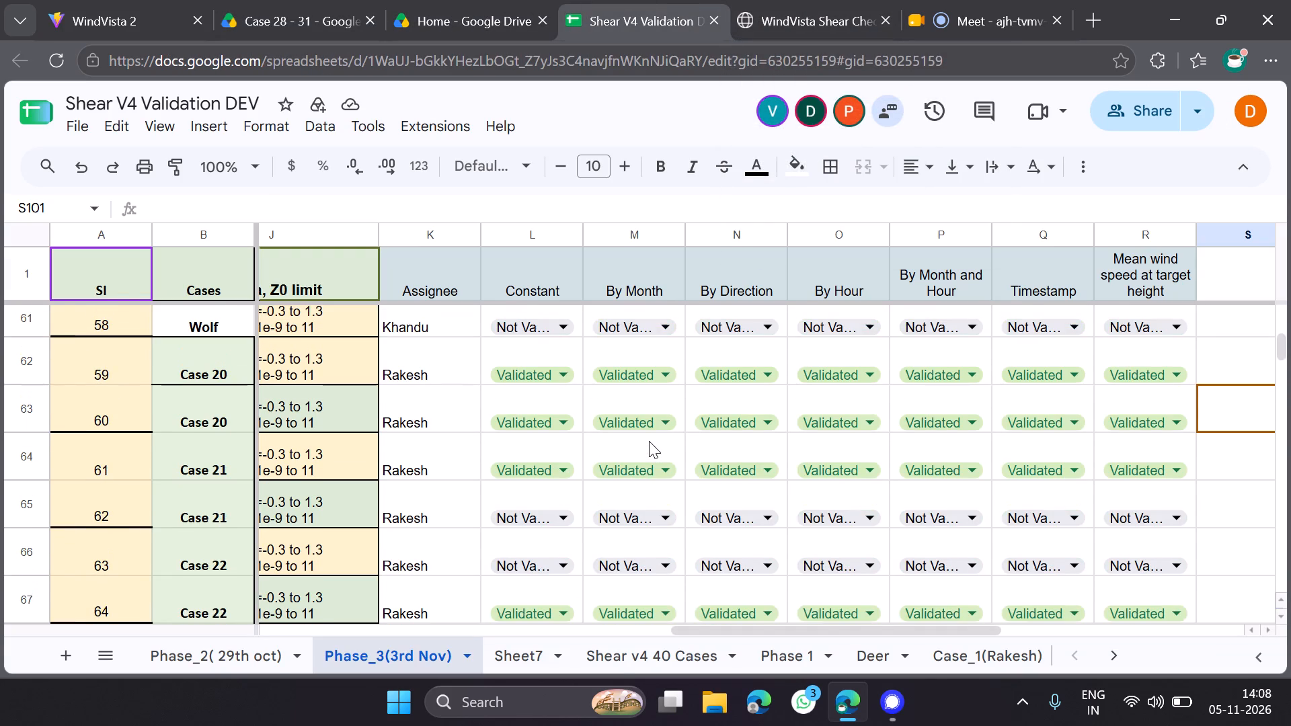
pyautogui.scroll(-8, 649, 441)
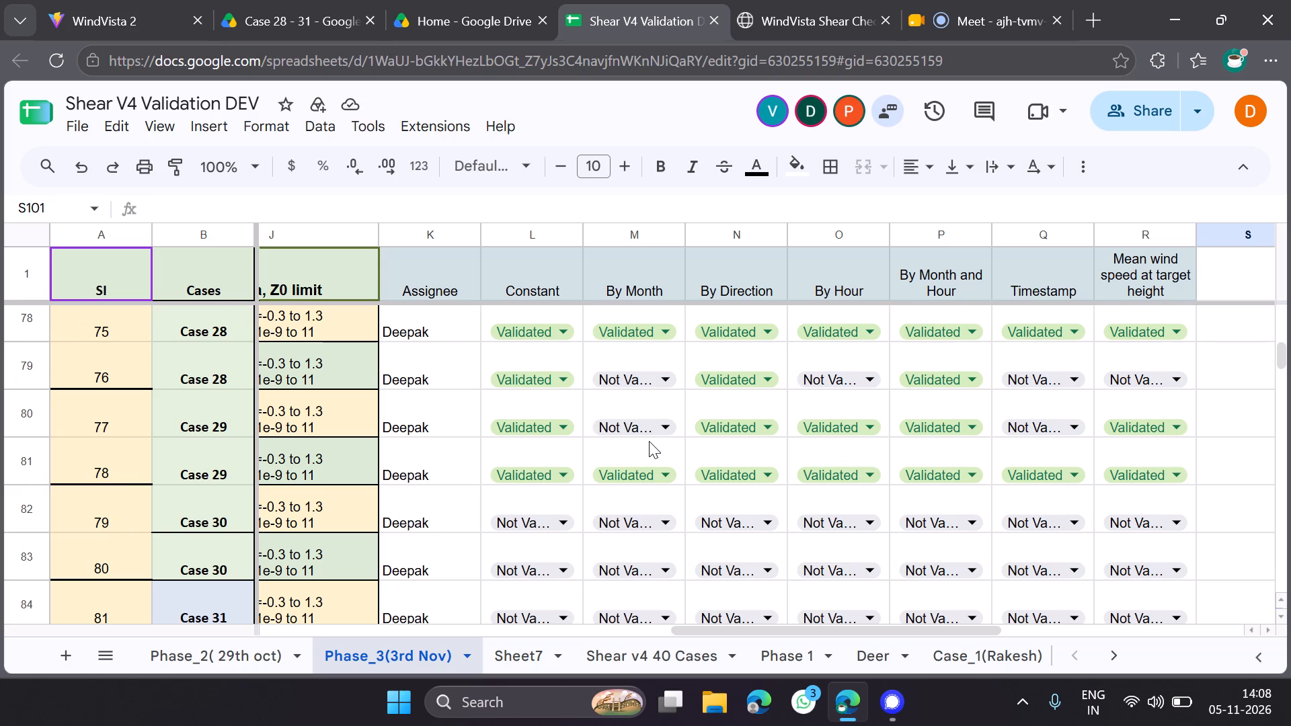
pyautogui.scroll(-6, 649, 441)
pyautogui.scroll(-7, 604, 520)
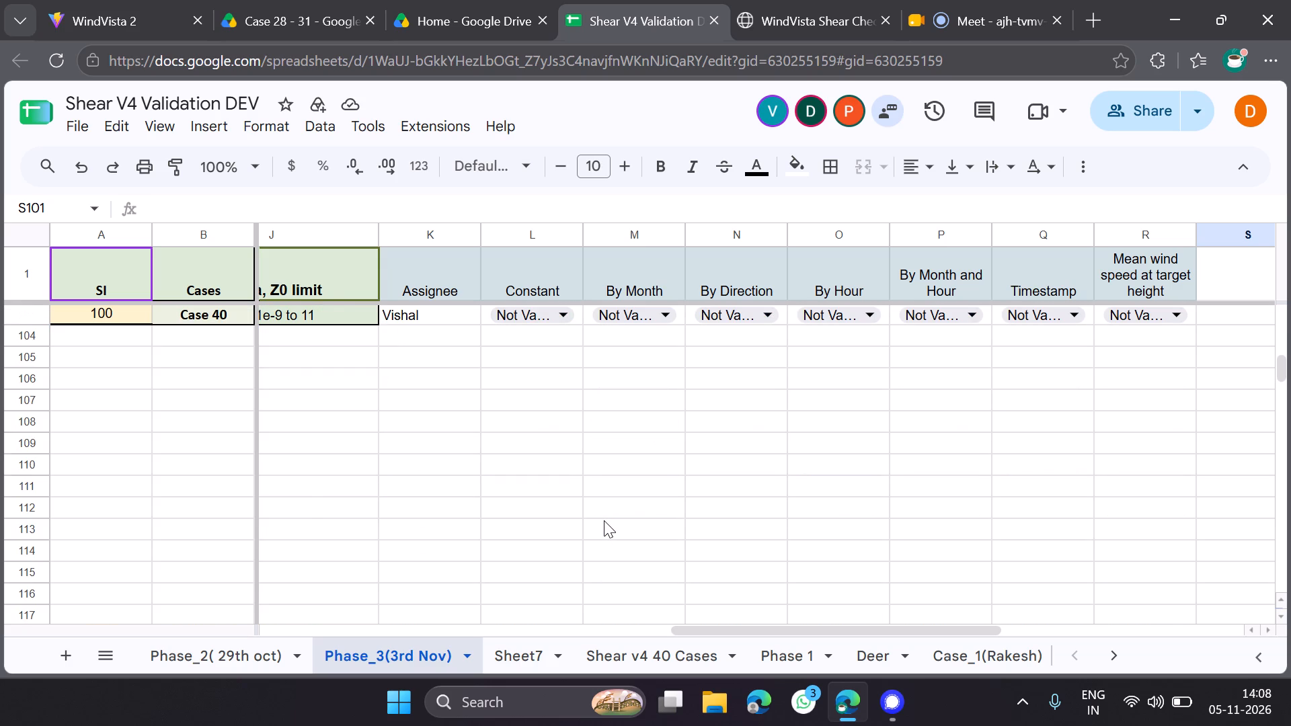
pyautogui.scroll(3, 604, 520)
pyautogui.scroll(18, 604, 520)
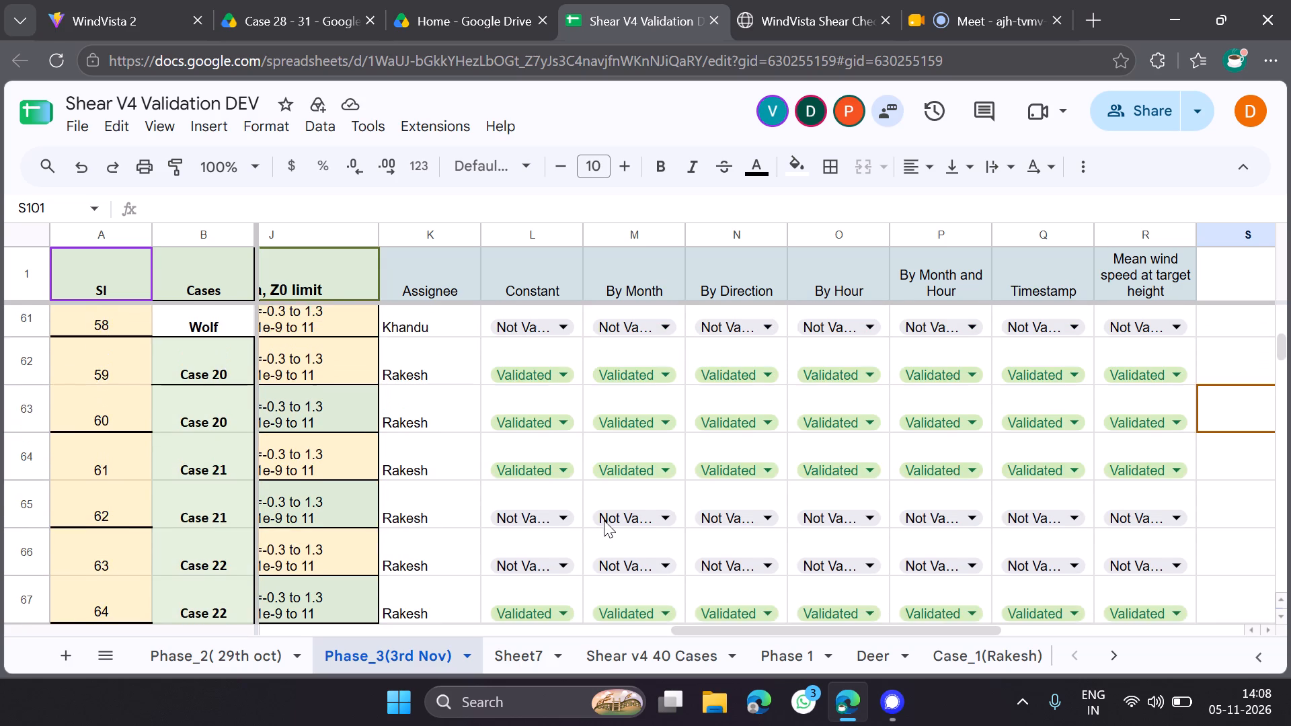
pyautogui.scroll(16, 604, 520)
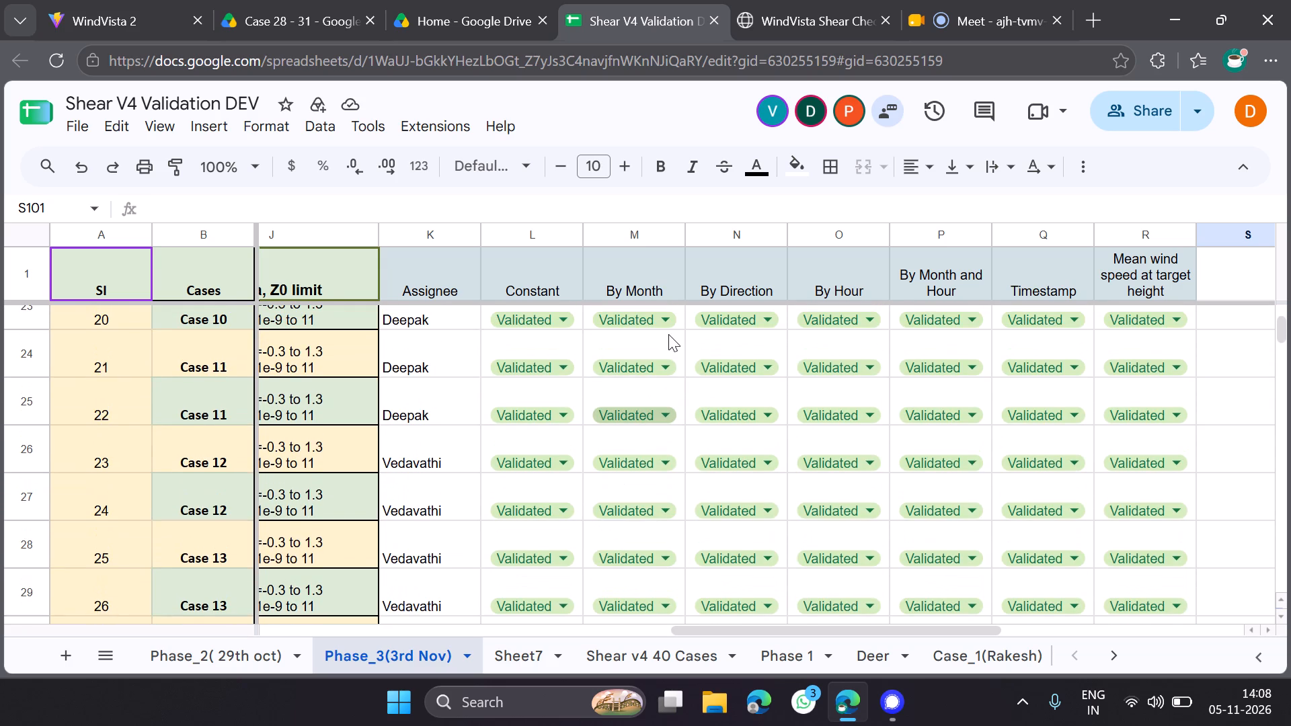
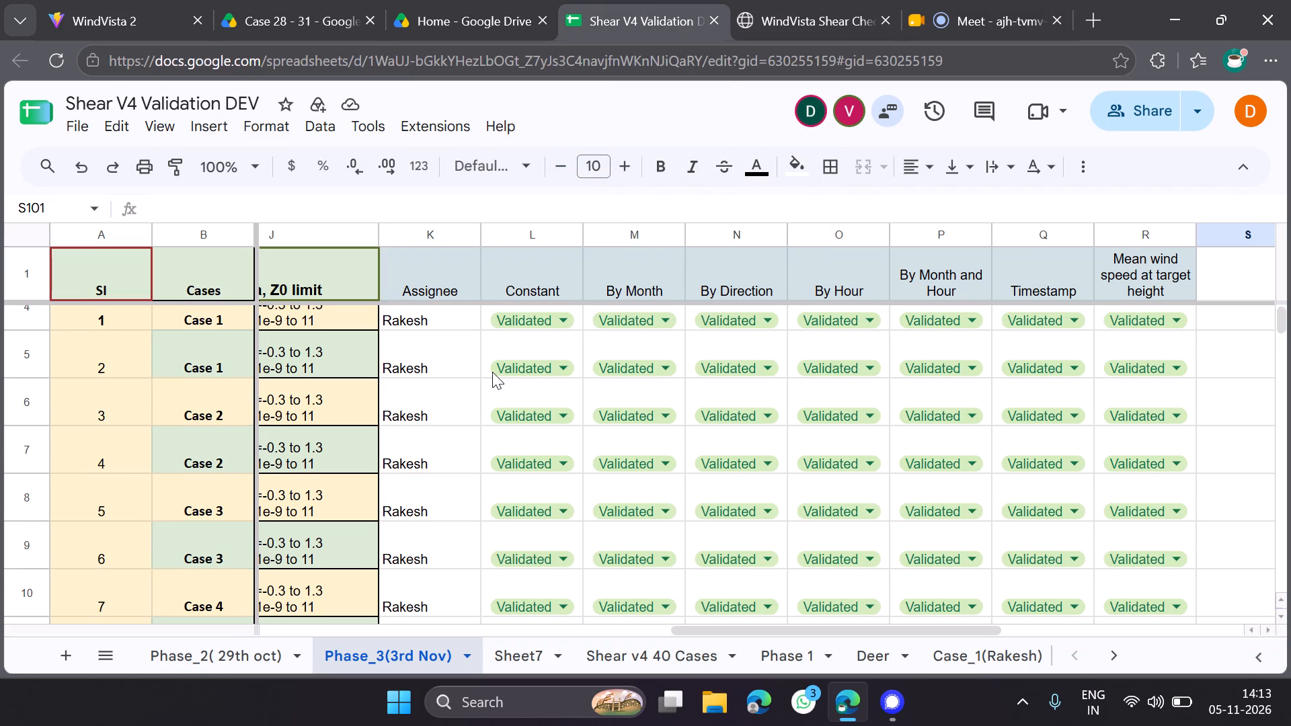
# Examine the assignees, validation statuses and input data settings of the cases on the Phase_3(3rd Nov) sheet, from Case 1 through the Case 20–22 rows.
pyautogui.scroll(1, 492, 372)
pyautogui.moveTo(848, 629); pyautogui.dragTo(777, 624)
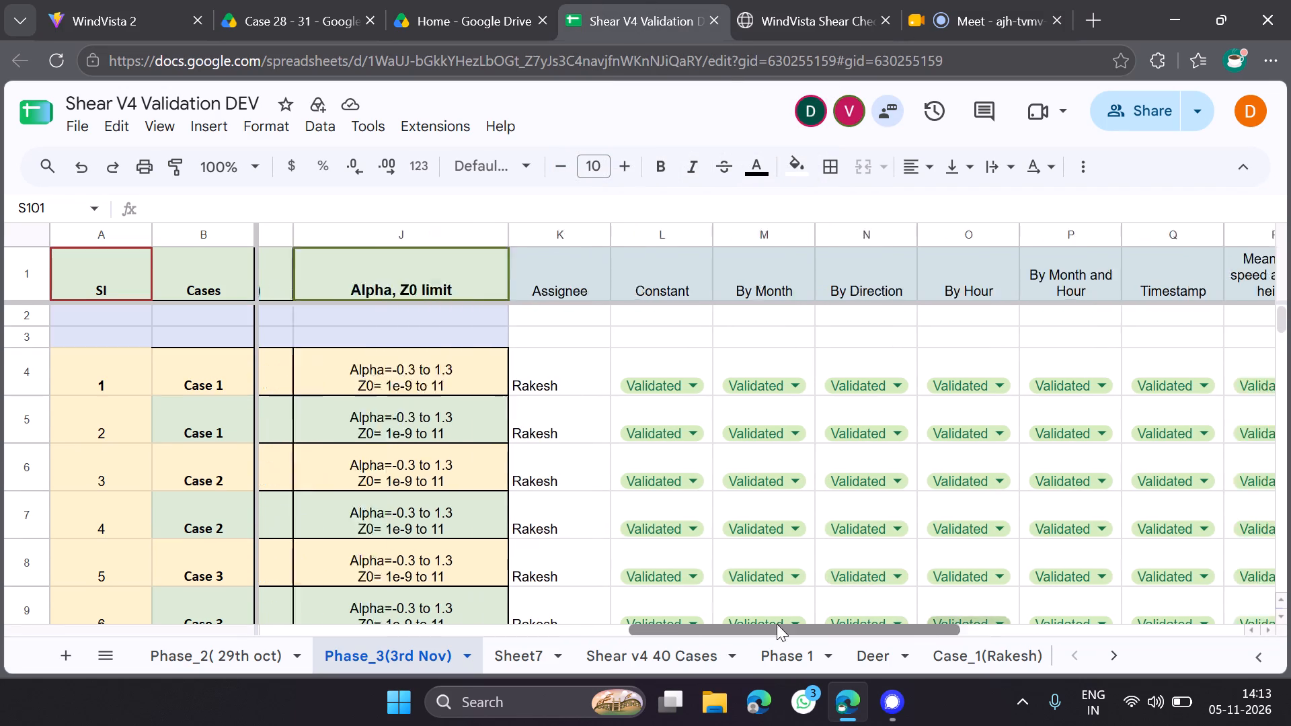
pyautogui.moveTo(777, 624); pyautogui.dragTo(734, 622)
pyautogui.scroll(2, 818, 356)
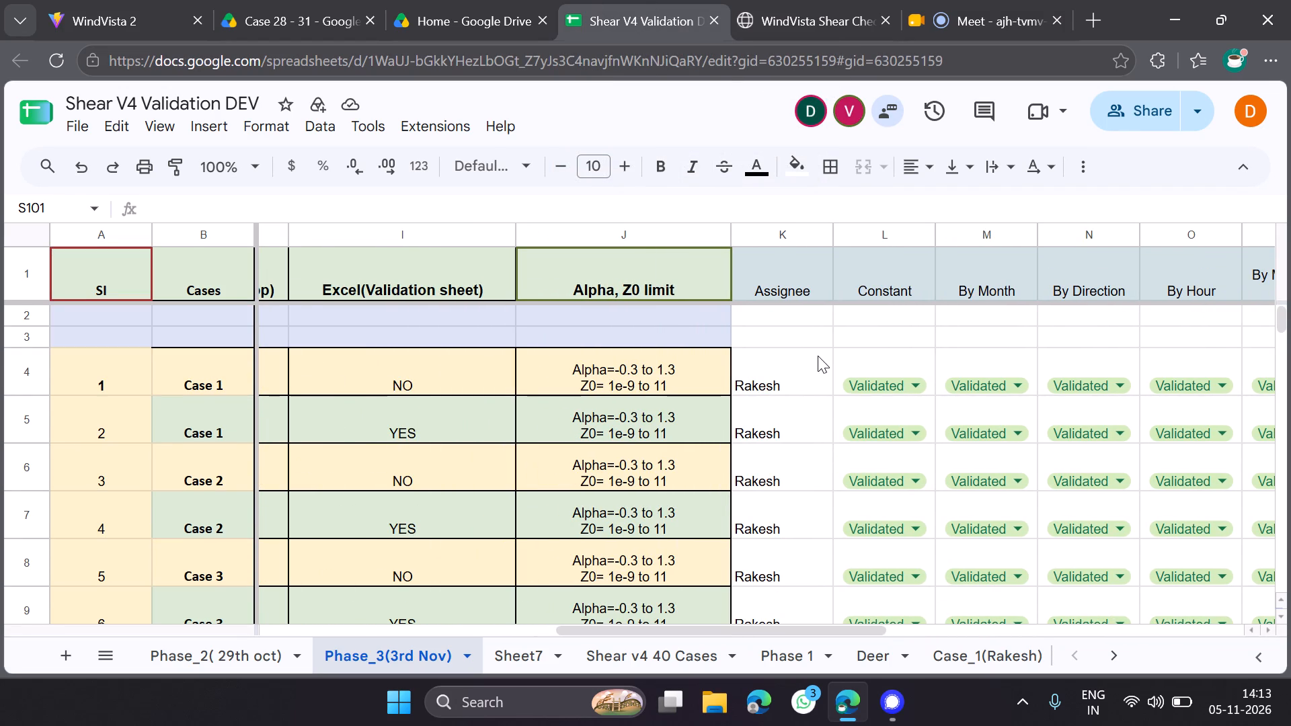
pyautogui.scroll(2, 818, 356)
pyautogui.scroll(4, 717, 325)
pyautogui.scroll(-15, 775, 461)
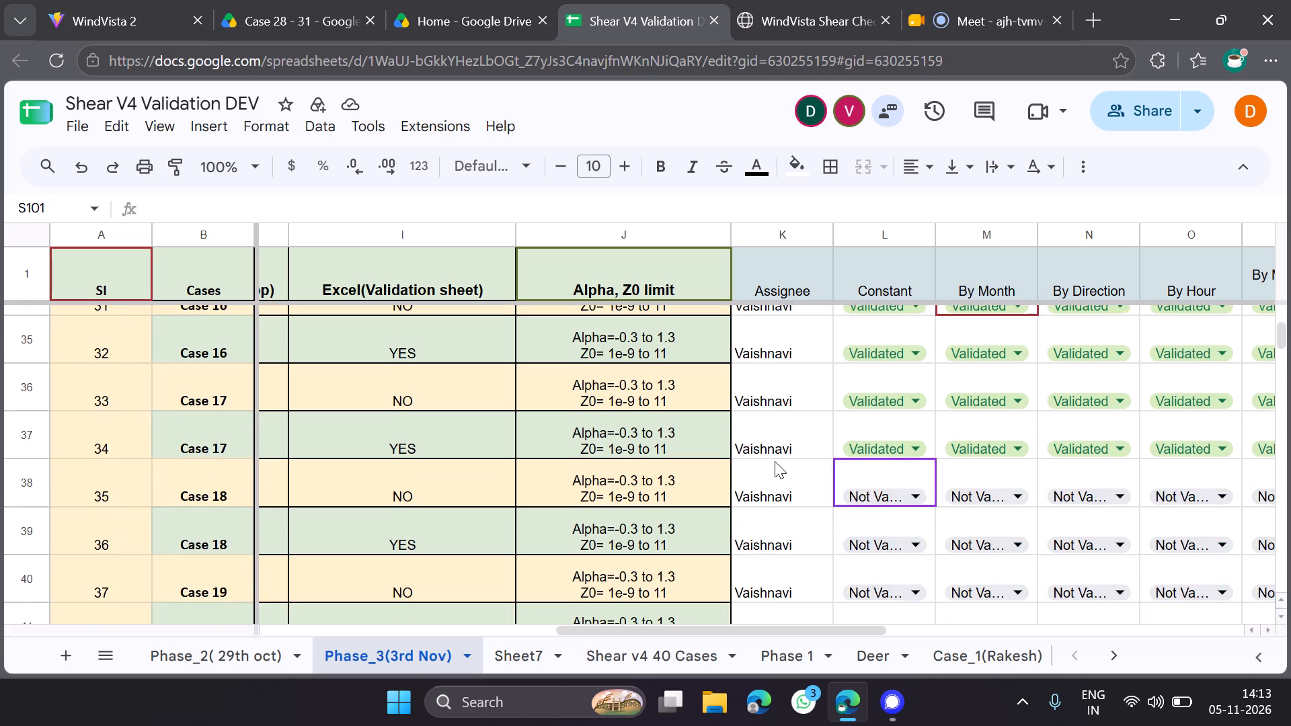
pyautogui.scroll(-4, 775, 461)
pyautogui.scroll(2, 775, 461)
pyautogui.scroll(-4, 775, 461)
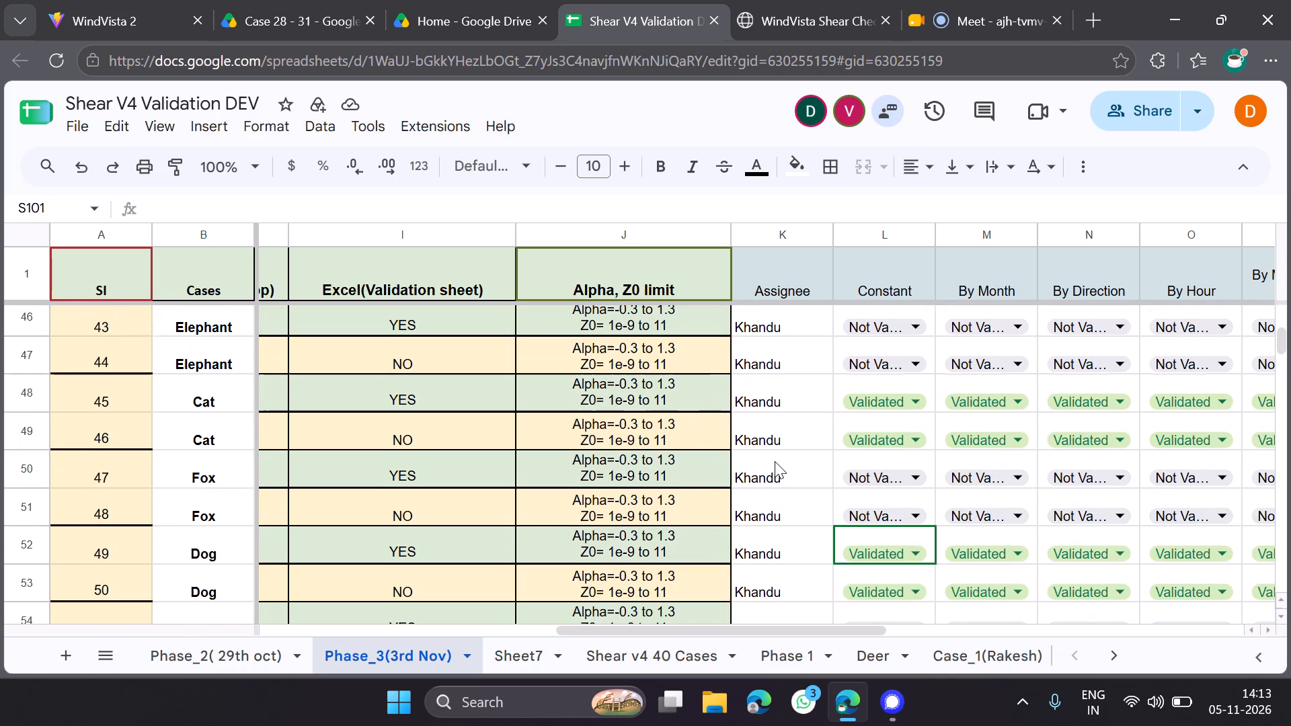
pyautogui.scroll(2, 775, 461)
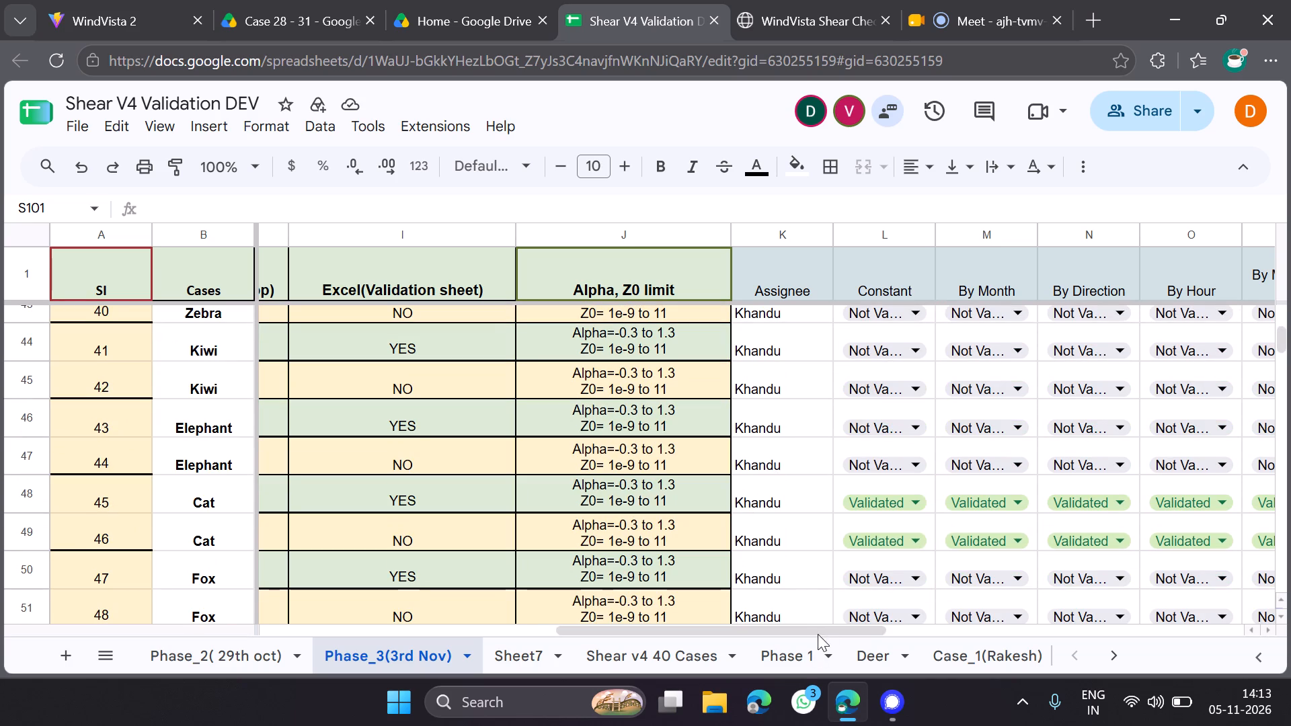
pyautogui.scroll(2, 798, 528)
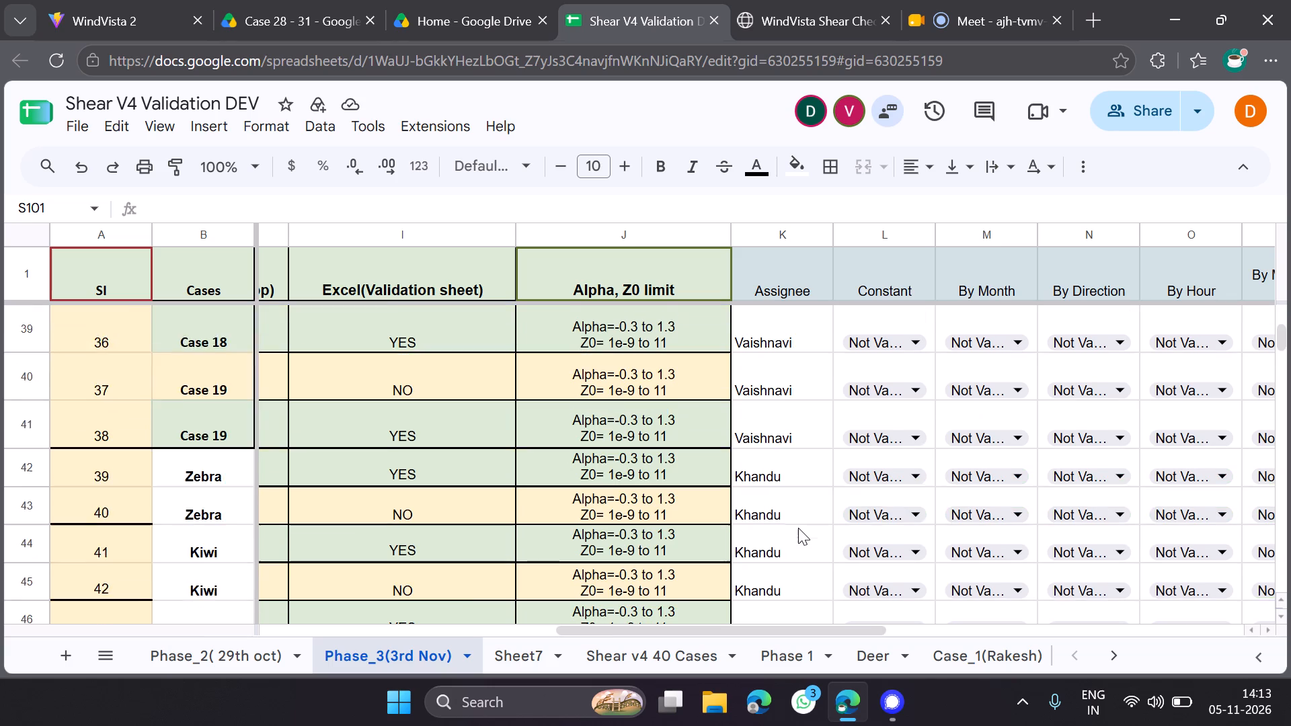
pyautogui.scroll(-9, 798, 528)
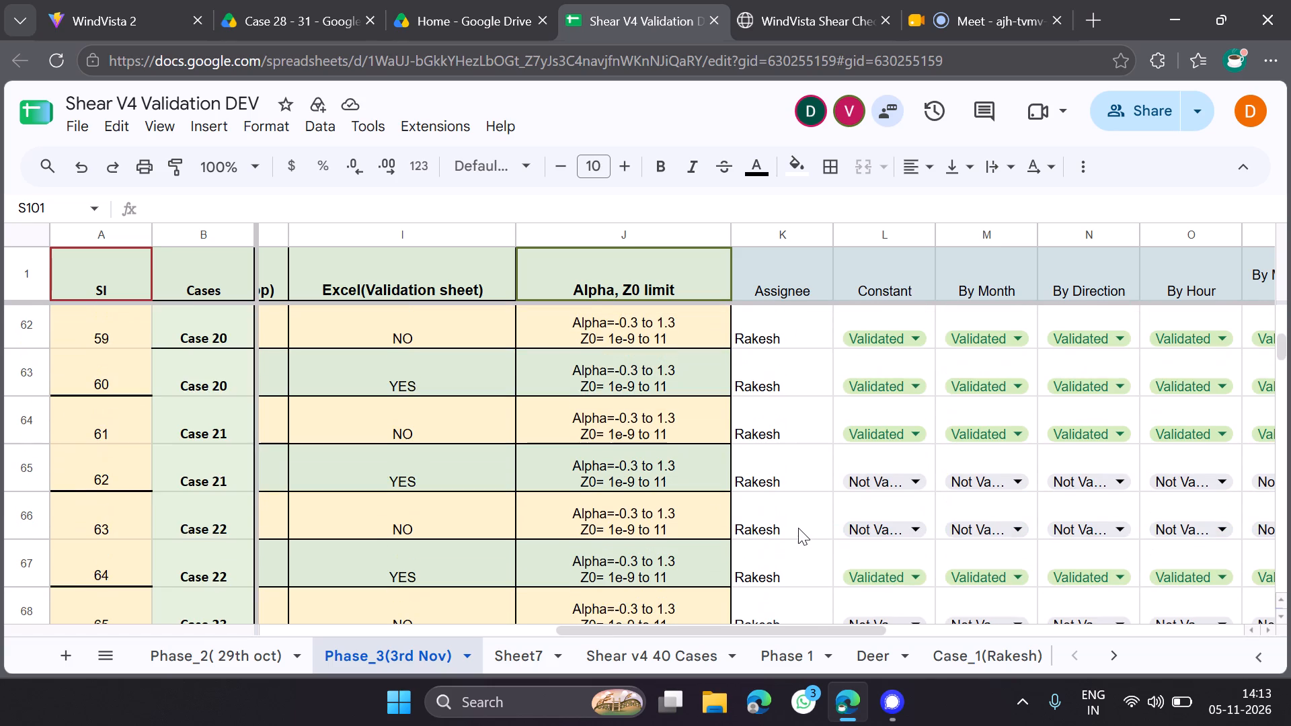
pyautogui.scroll(1, 798, 528)
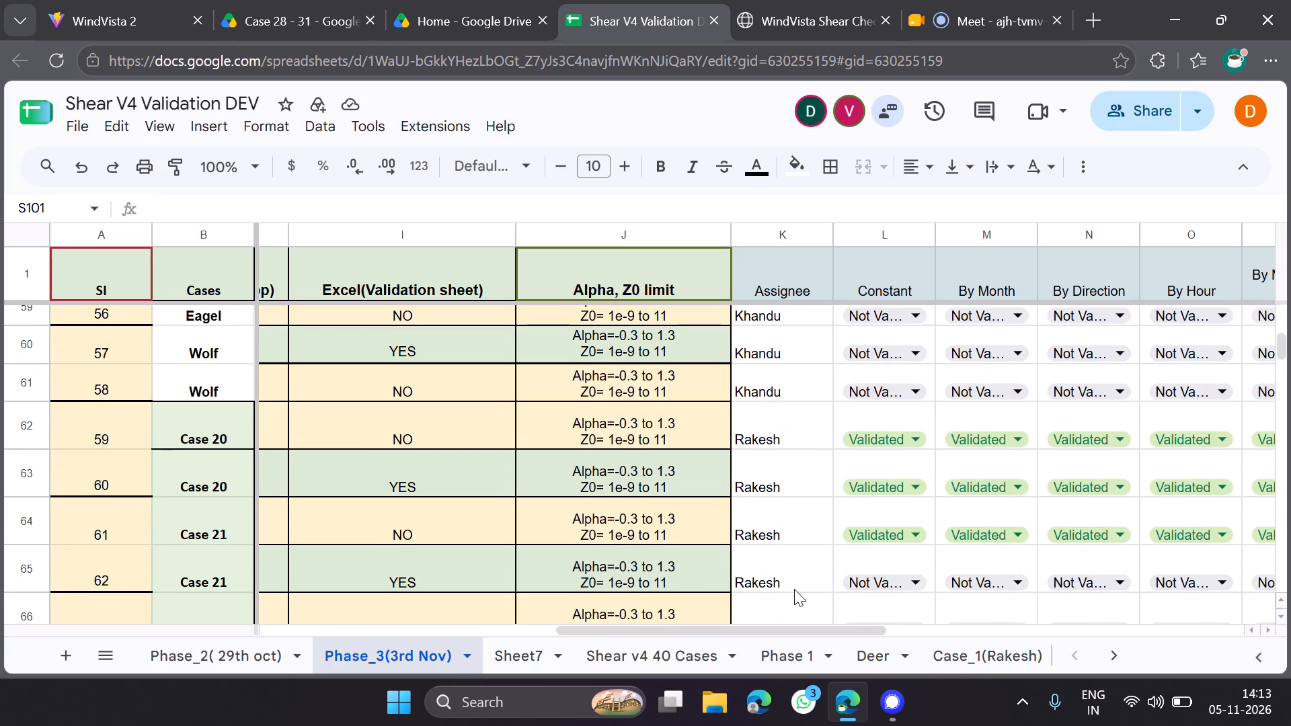
pyautogui.moveTo(795, 633); pyautogui.dragTo(736, 633)
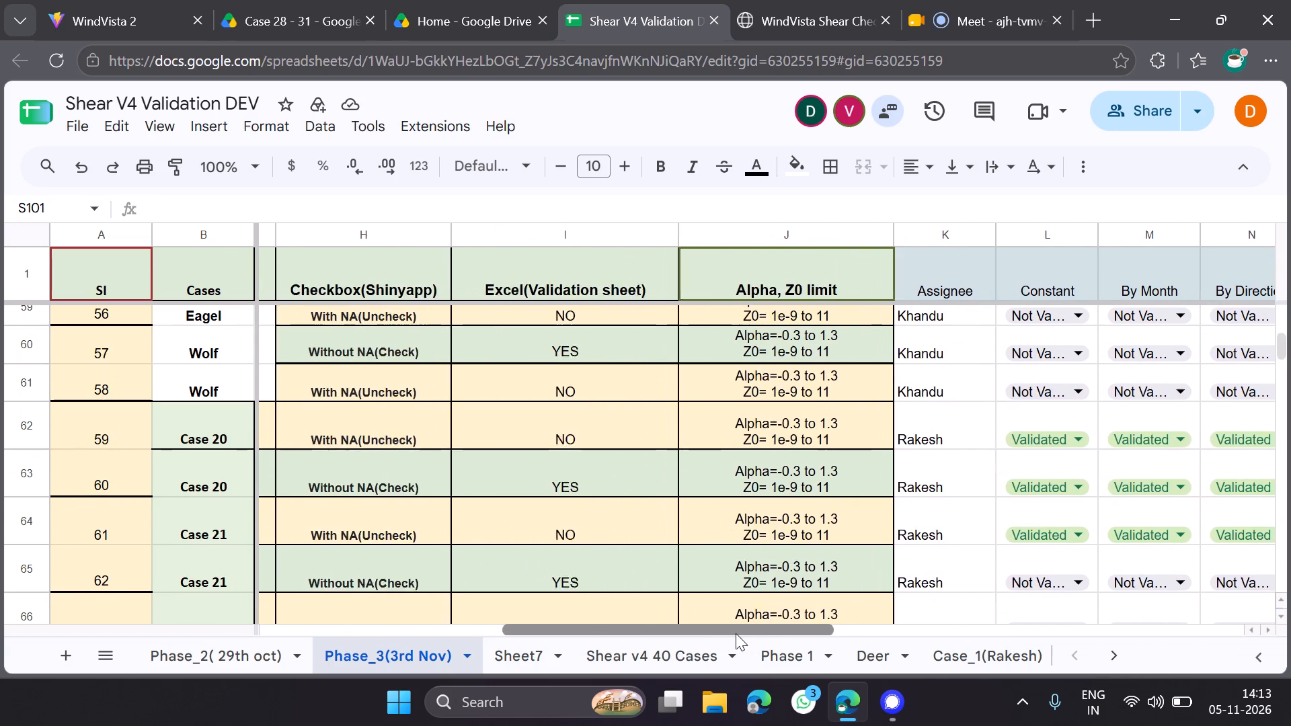
pyautogui.moveTo(736, 633); pyautogui.dragTo(366, 596)
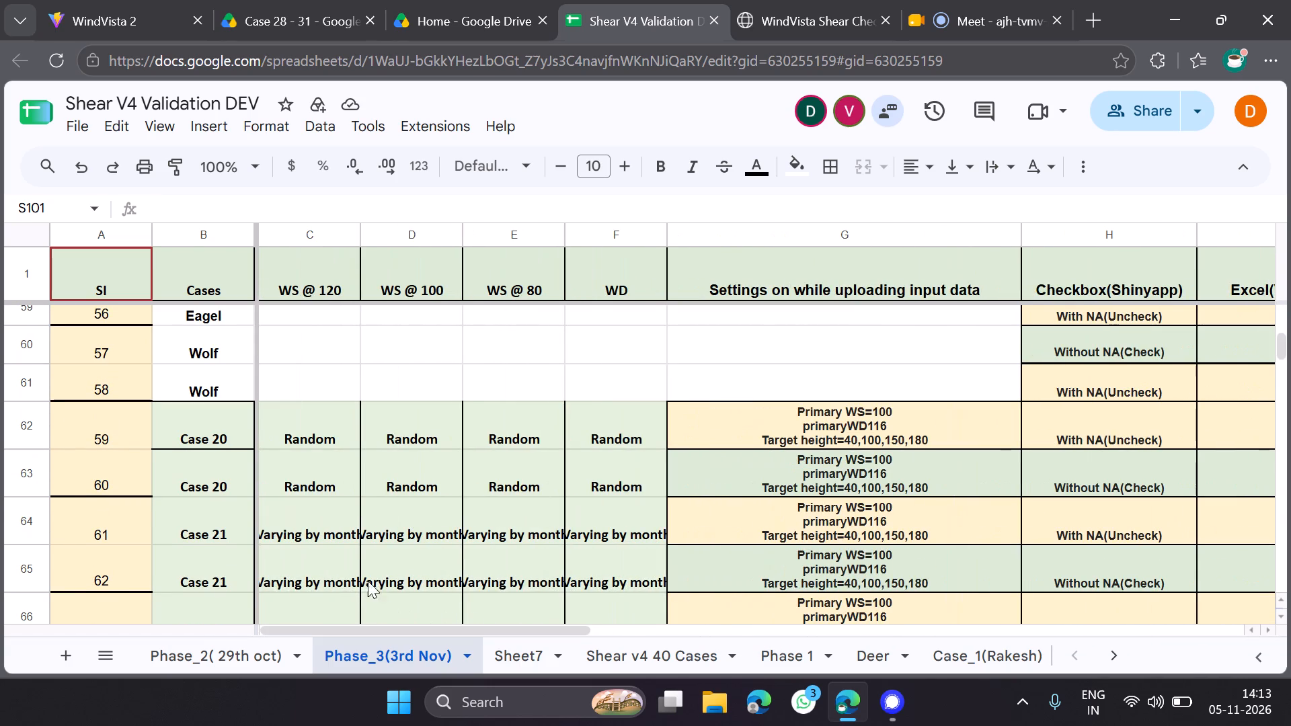
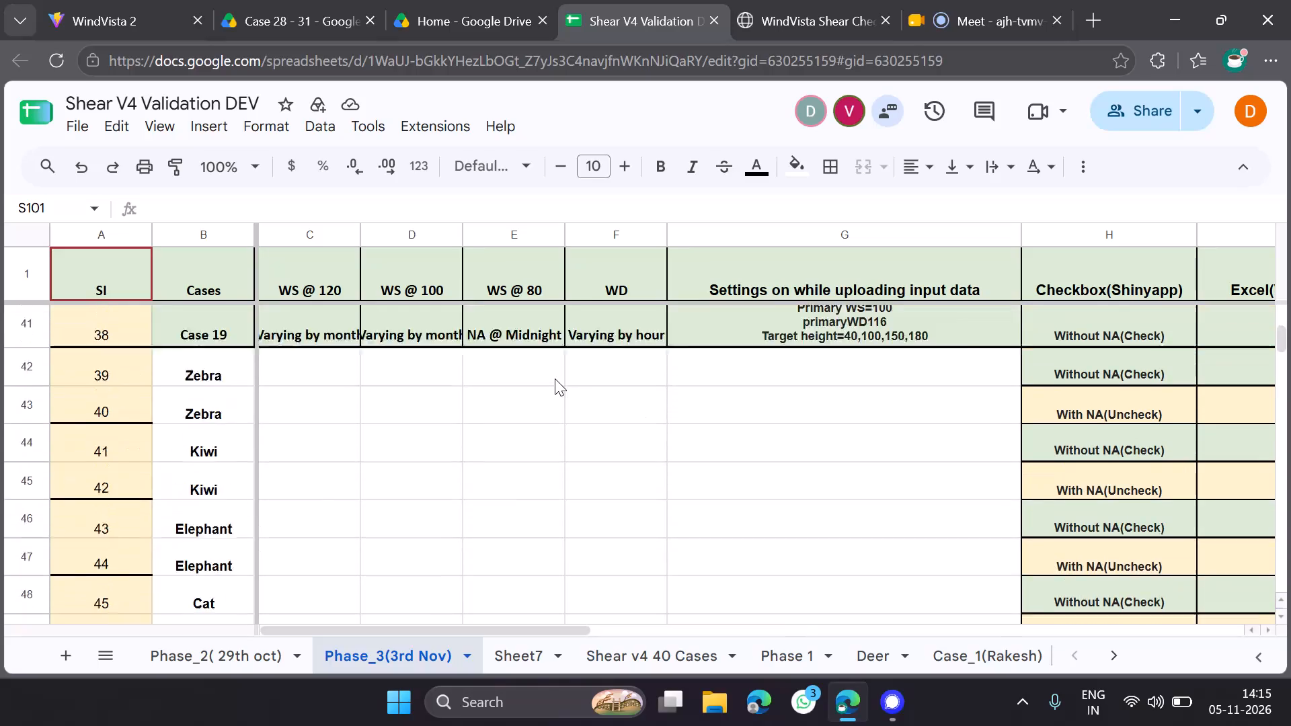
# Set the Constant, By Month and By Direction statuses of the first Case 6 row (SI 11) to Validated.
pyautogui.scroll(17, 555, 378)
pyautogui.scroll(-4, 559, 378)
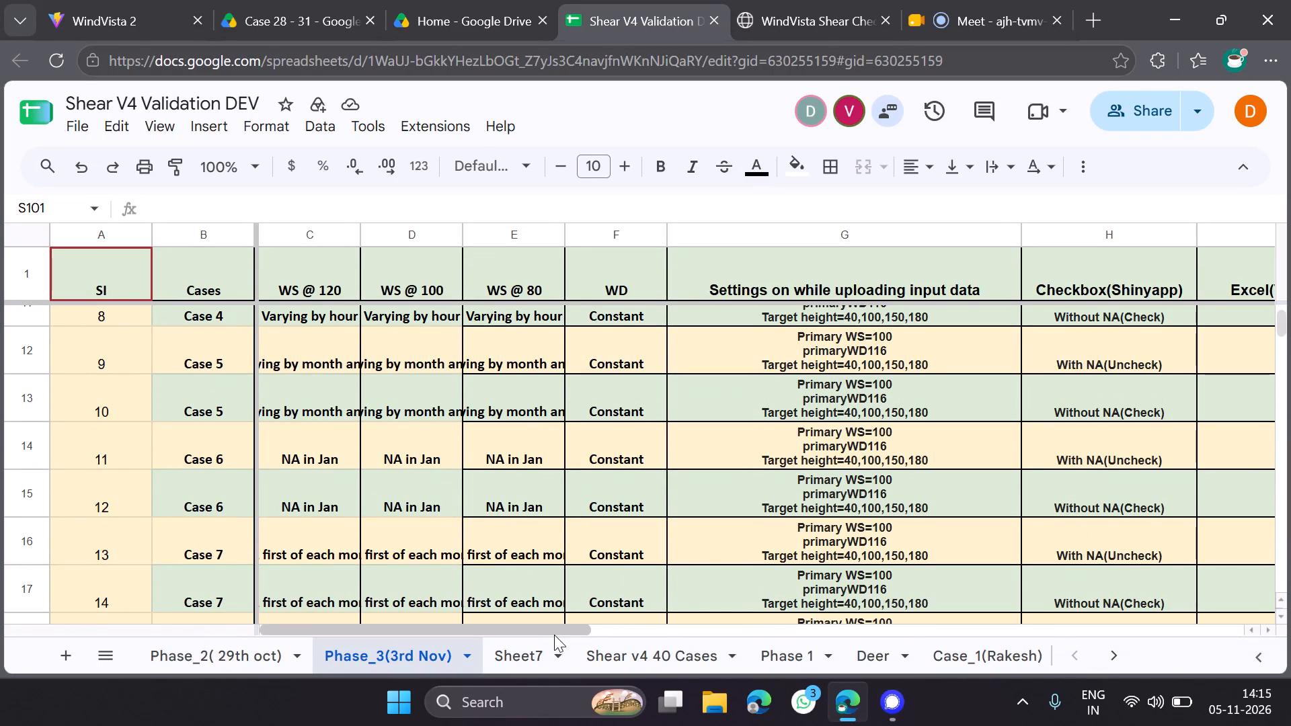
pyautogui.moveTo(556, 630); pyautogui.dragTo(930, 622)
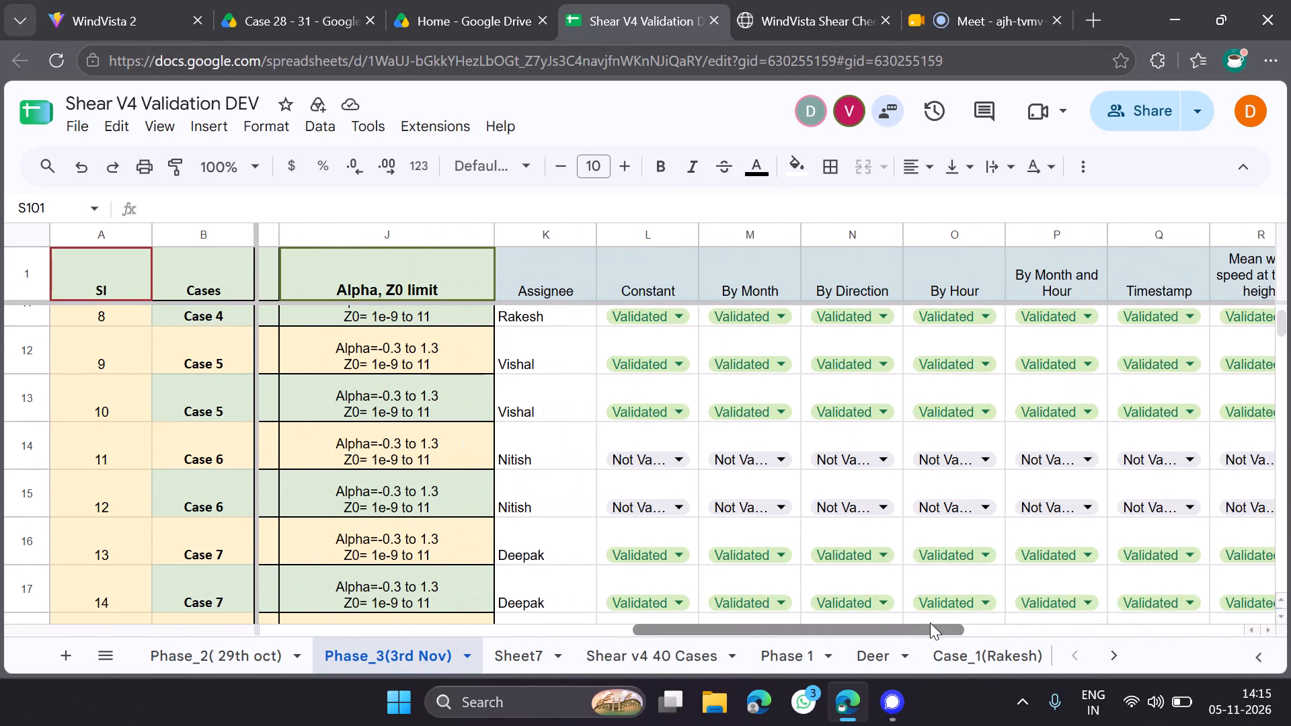
pyautogui.moveTo(930, 622); pyautogui.dragTo(849, 625)
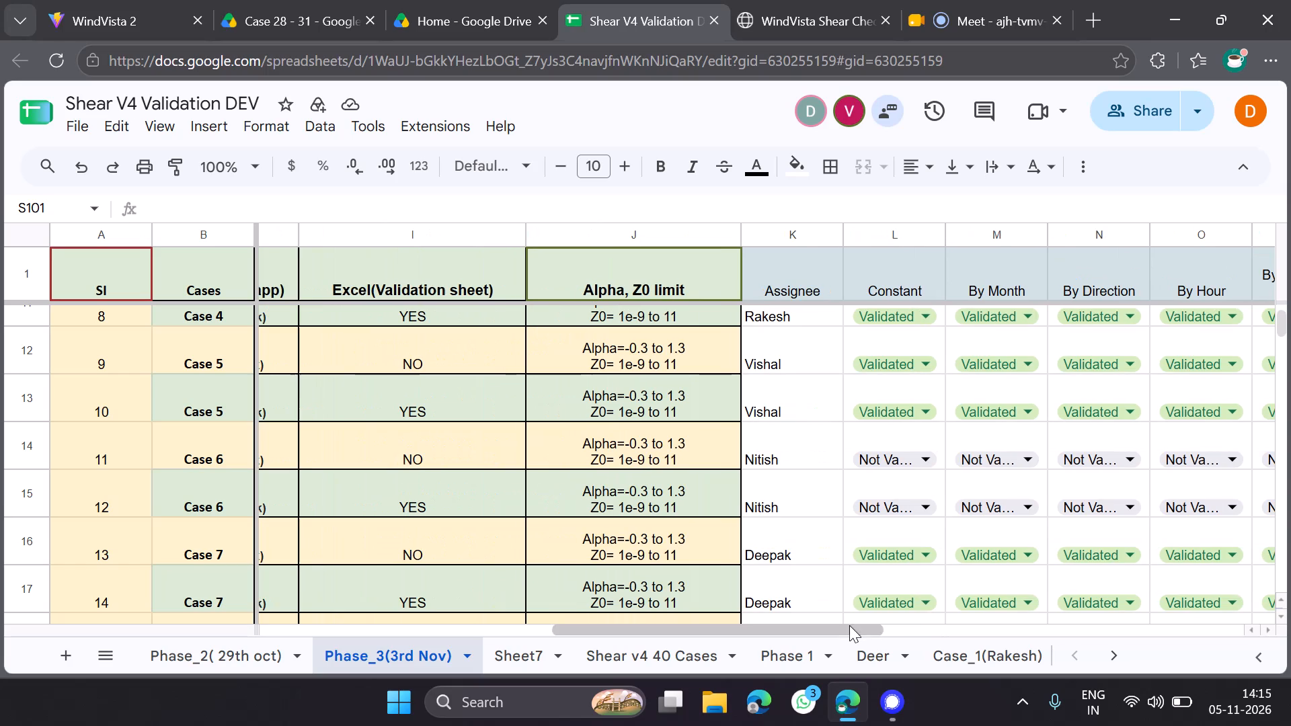
pyautogui.click(900, 465)
pyautogui.click(878, 515)
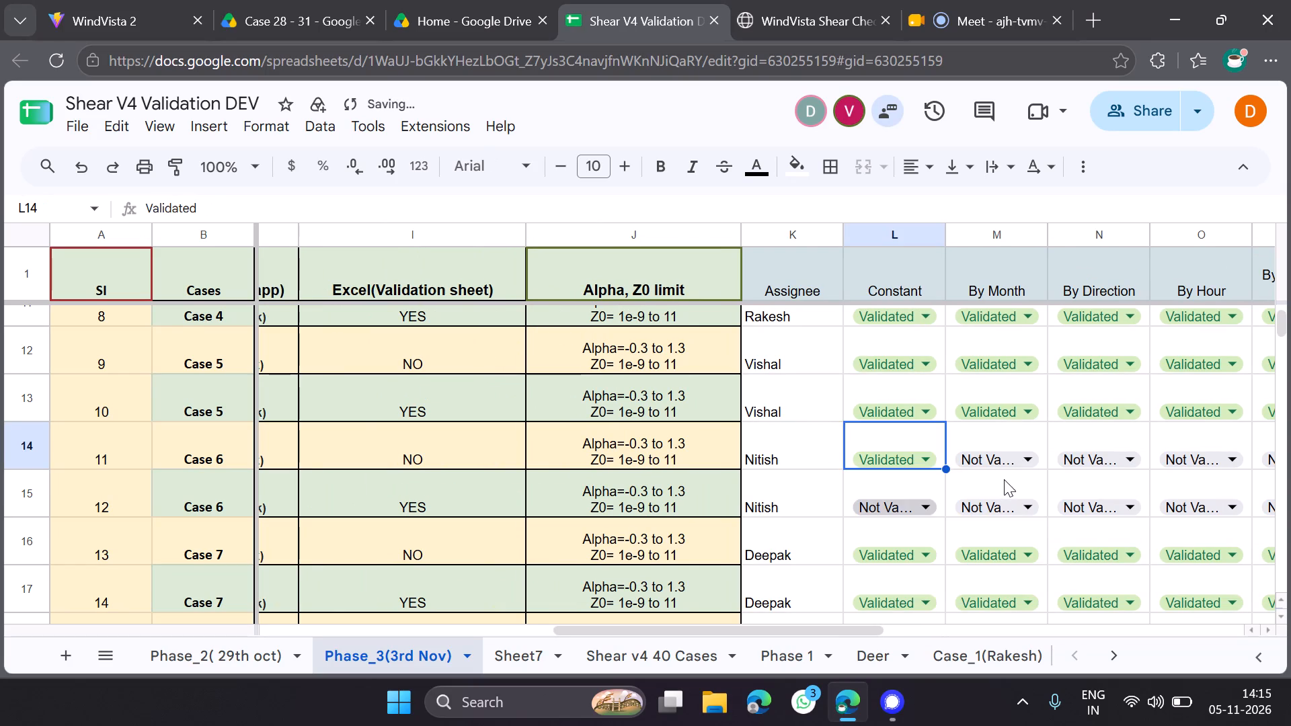
pyautogui.click(1005, 455)
pyautogui.click(986, 520)
pyautogui.click(1093, 460)
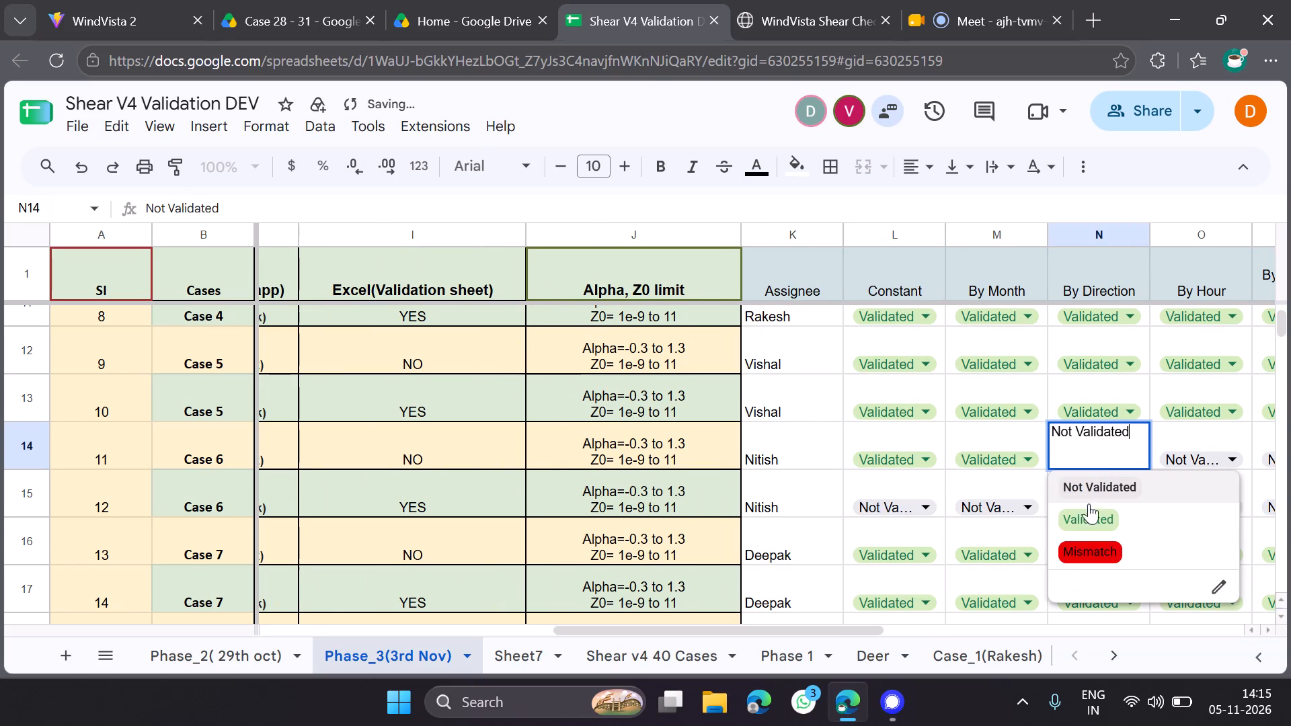
pyautogui.click(1089, 513)
# Set By Hour, By Month and Hour, Timestamp and Mean wind speed at target height to Validated for Case 6, SI 11.
pyautogui.moveTo(855, 630); pyautogui.dragTo(1071, 627)
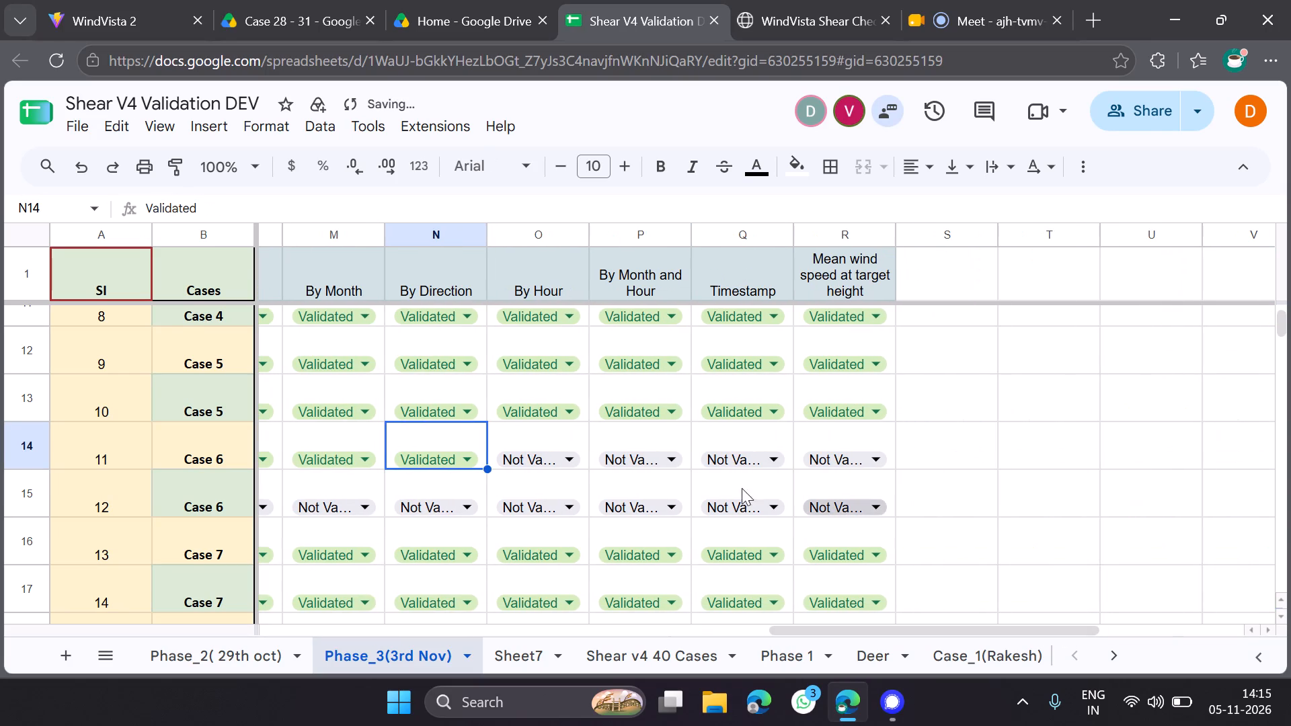
pyautogui.click(563, 458)
pyautogui.click(552, 514)
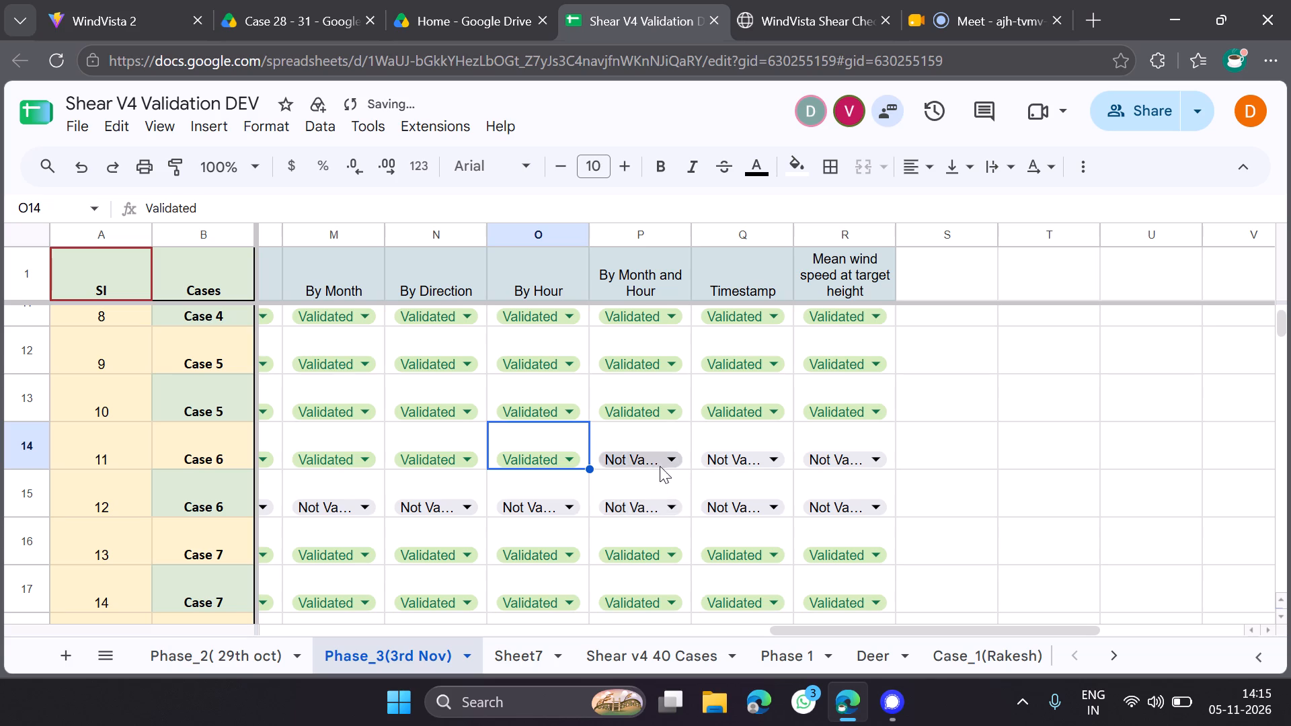
pyautogui.click(660, 462)
pyautogui.click(634, 514)
pyautogui.click(757, 450)
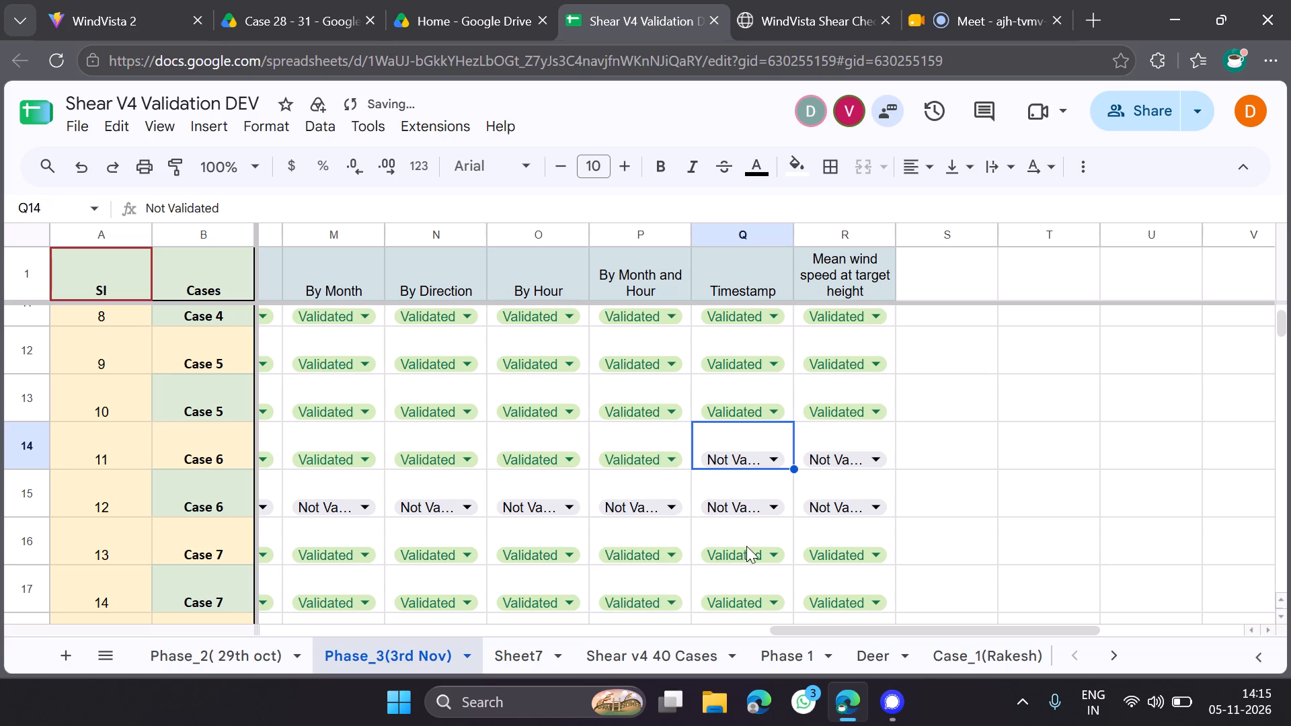
pyautogui.click(744, 462)
pyautogui.click(732, 515)
pyautogui.click(840, 465)
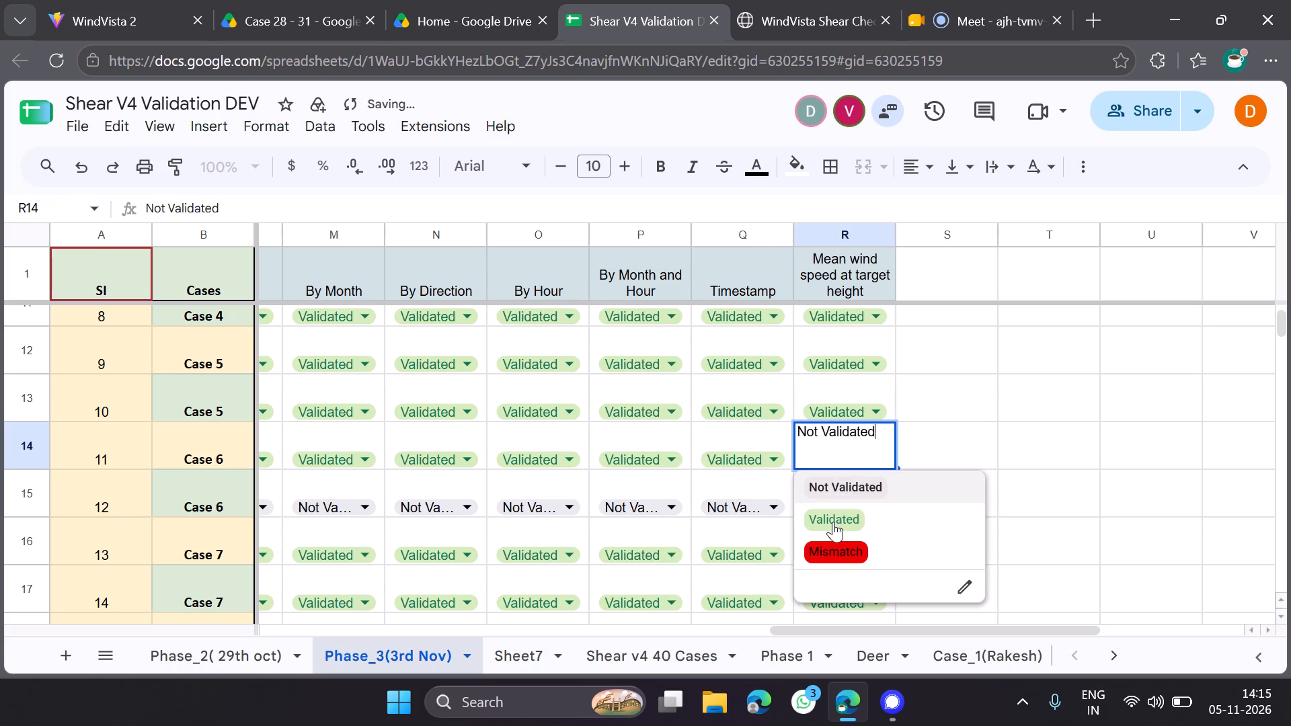
pyautogui.click(834, 521)
pyautogui.moveTo(890, 632); pyautogui.dragTo(822, 630)
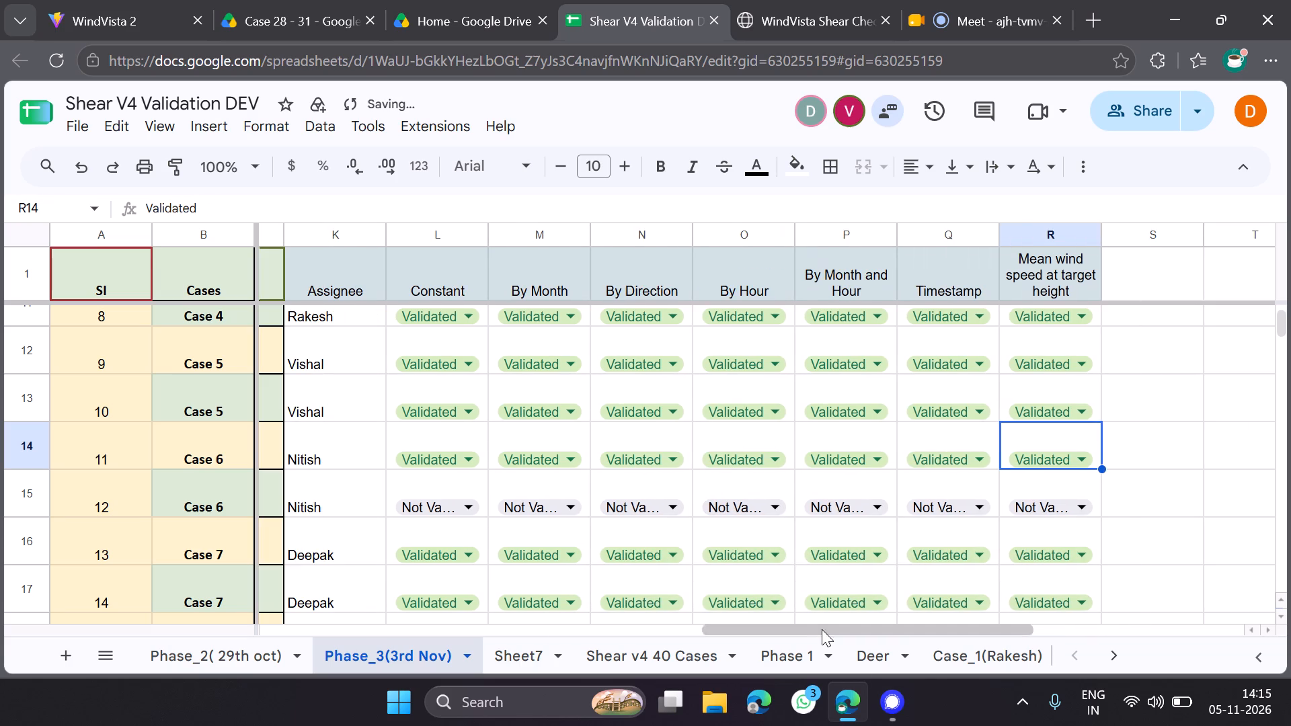
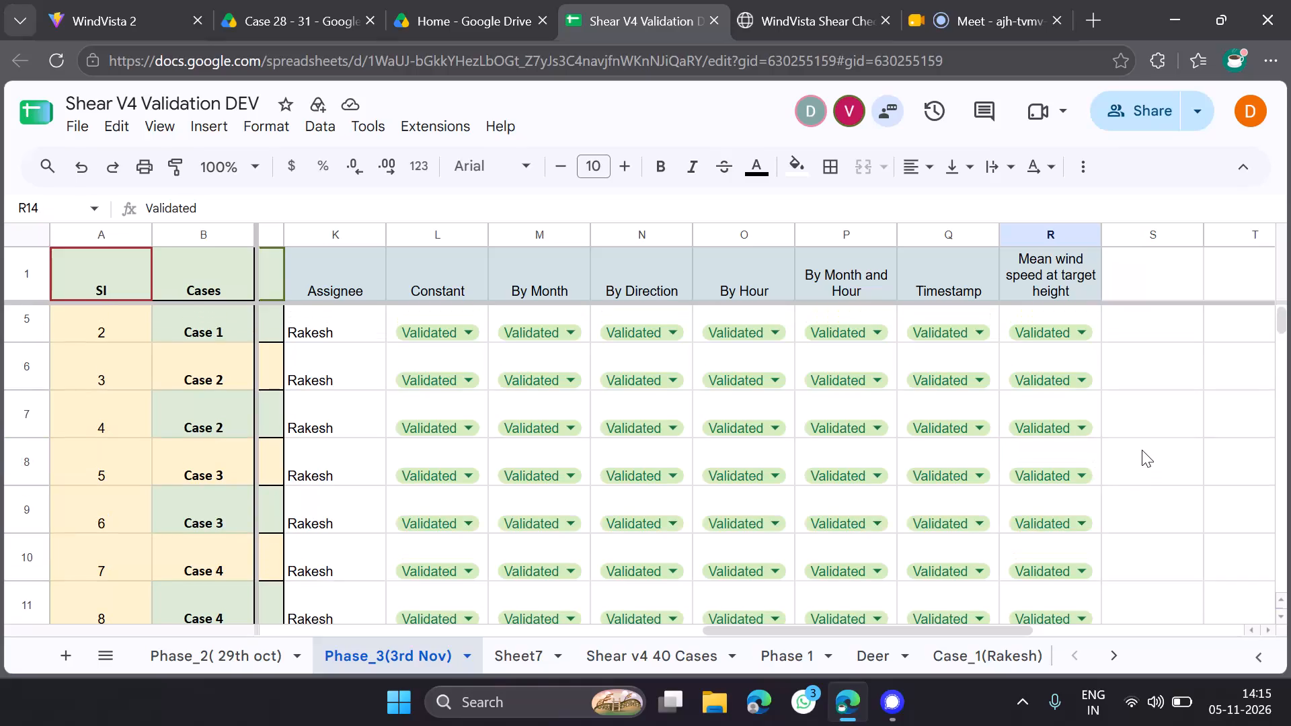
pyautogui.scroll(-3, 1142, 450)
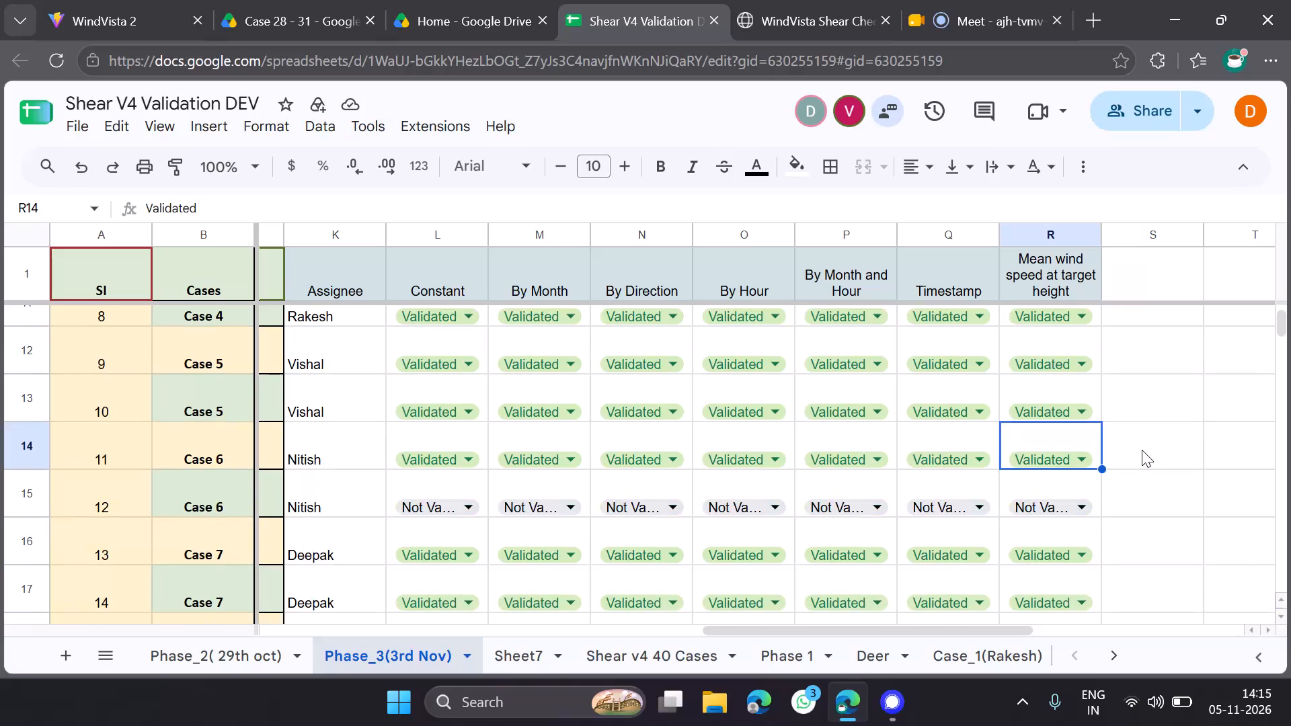
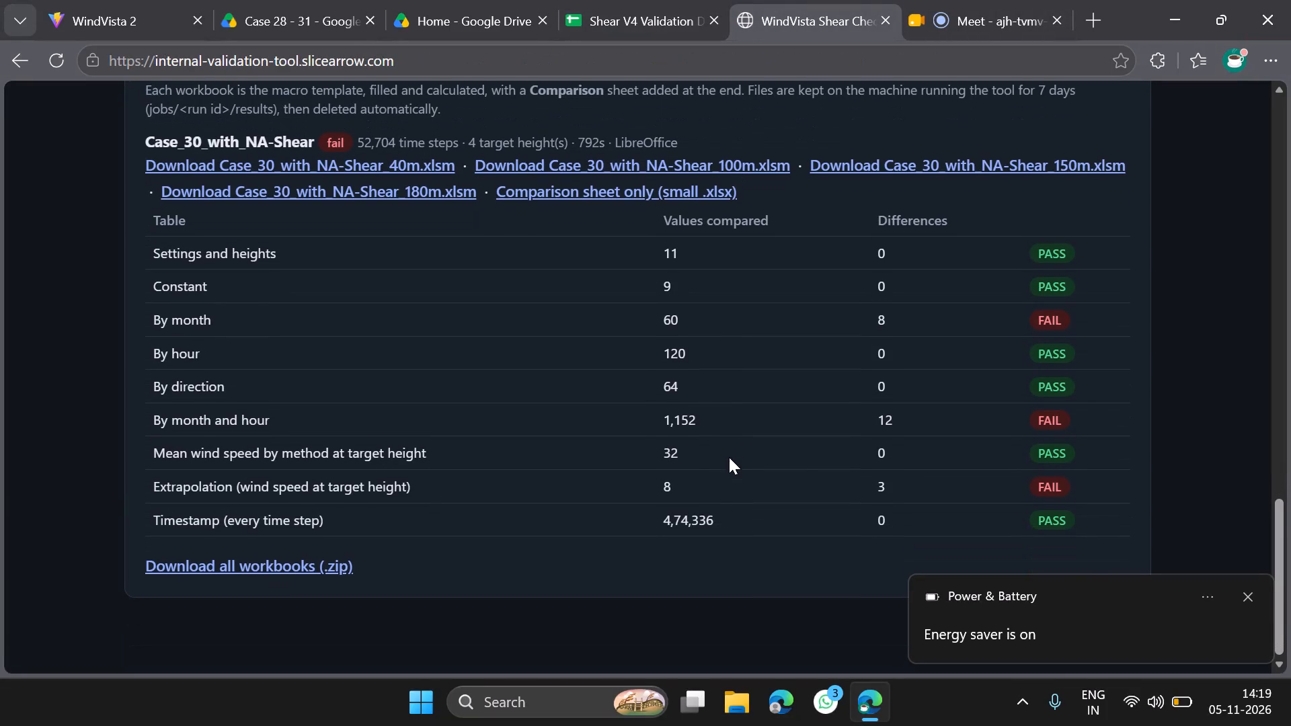
# Dismiss the energy saver notification and download all Case_30_with_NA-Shear result workbooks as a zip.
pyautogui.click(1254, 601)
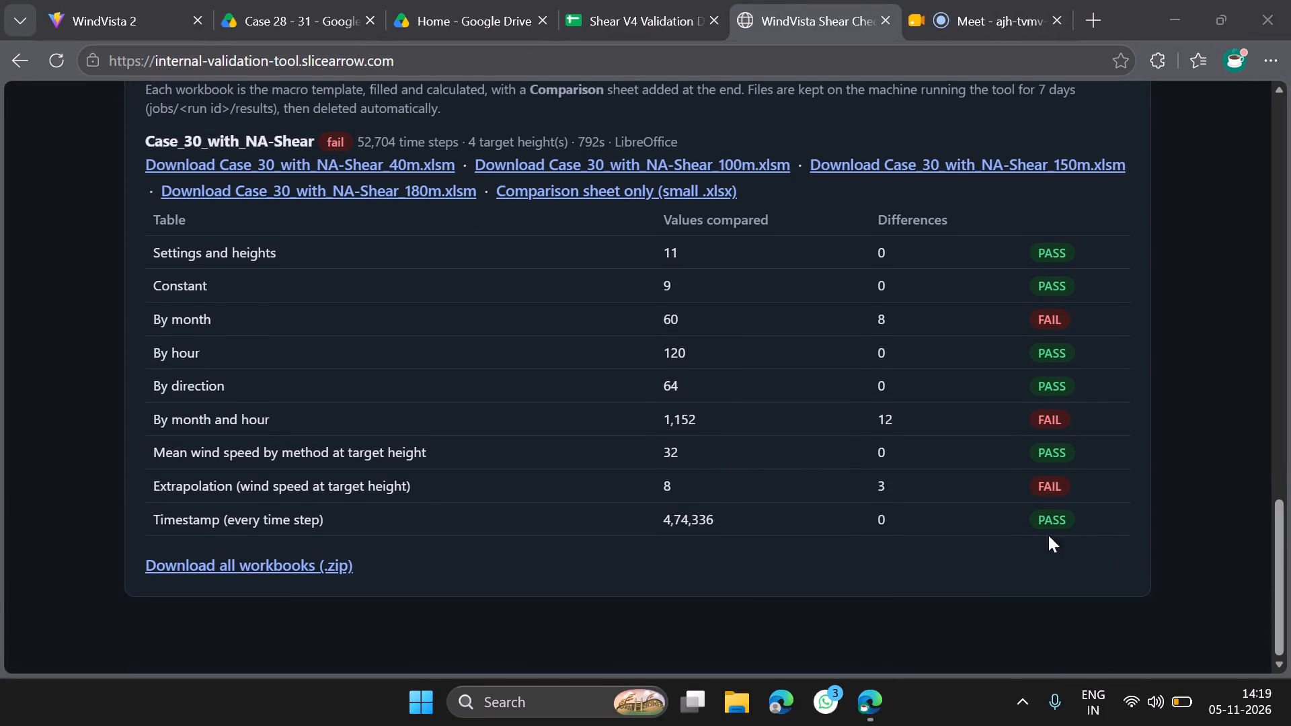
pyautogui.click(234, 565)
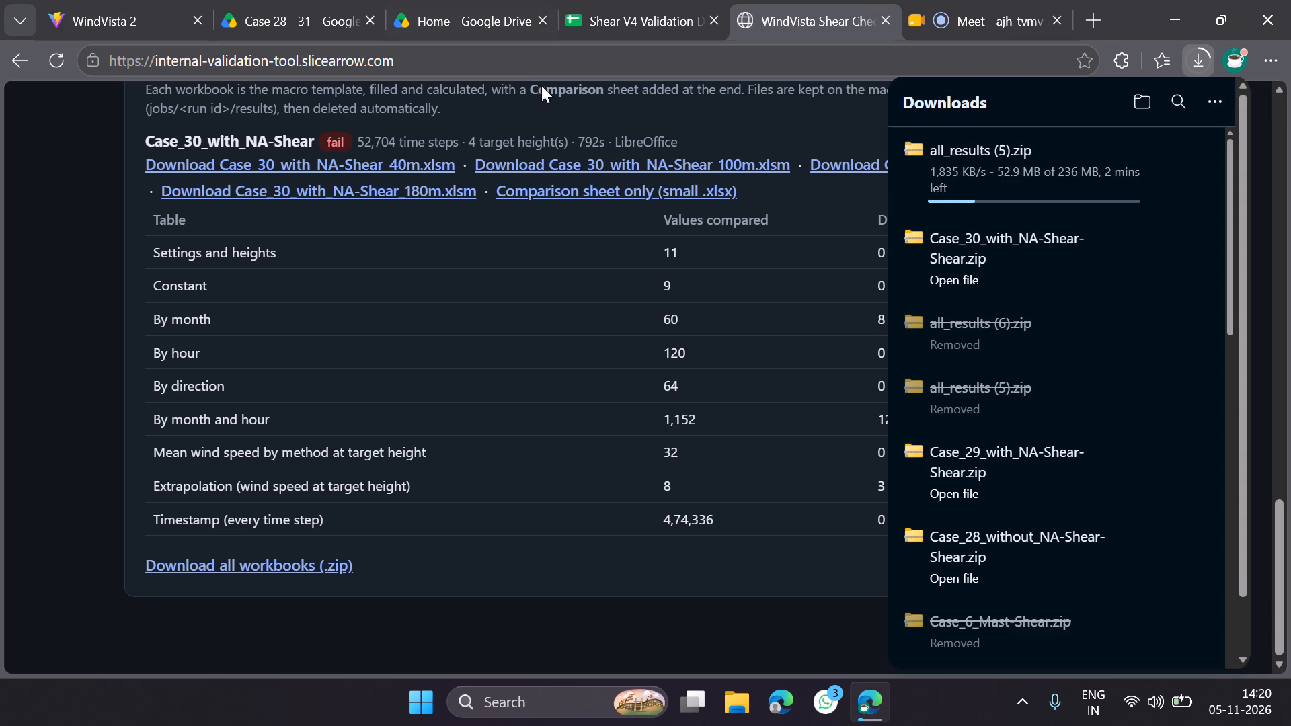
# In the Shear V4 Validation DEV sheet, set Constant and By Direction to Validated for Case 30, SI 79, and open its By Hour status.
pyautogui.click(639, 0)
pyautogui.scroll(-4, 427, 556)
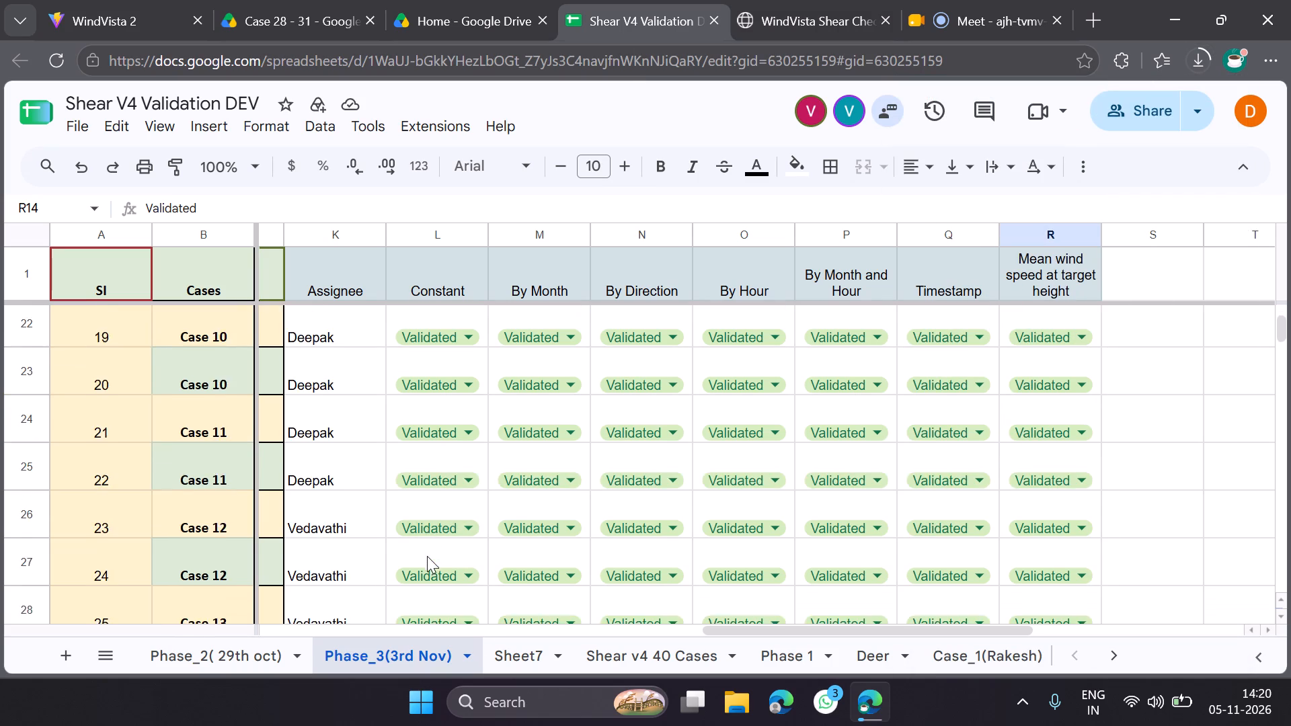
pyautogui.scroll(-18, 427, 556)
pyautogui.scroll(-5, 427, 556)
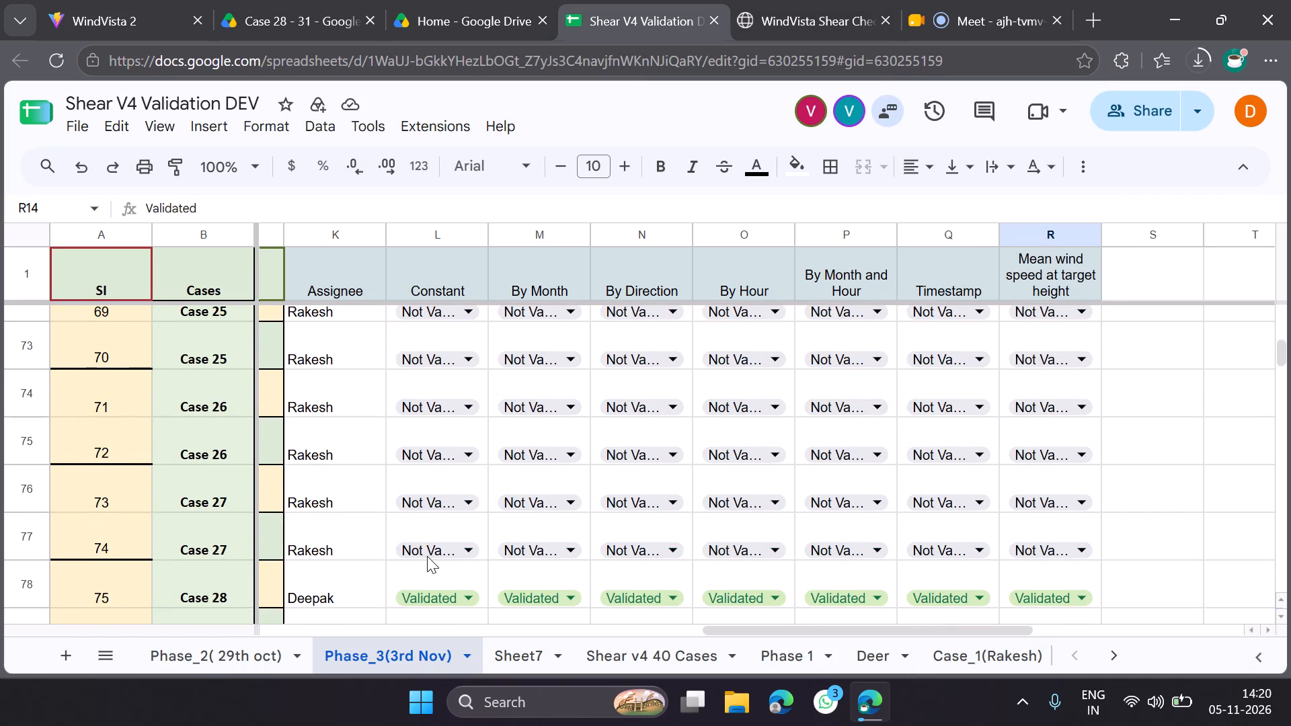
pyautogui.scroll(-4, 427, 556)
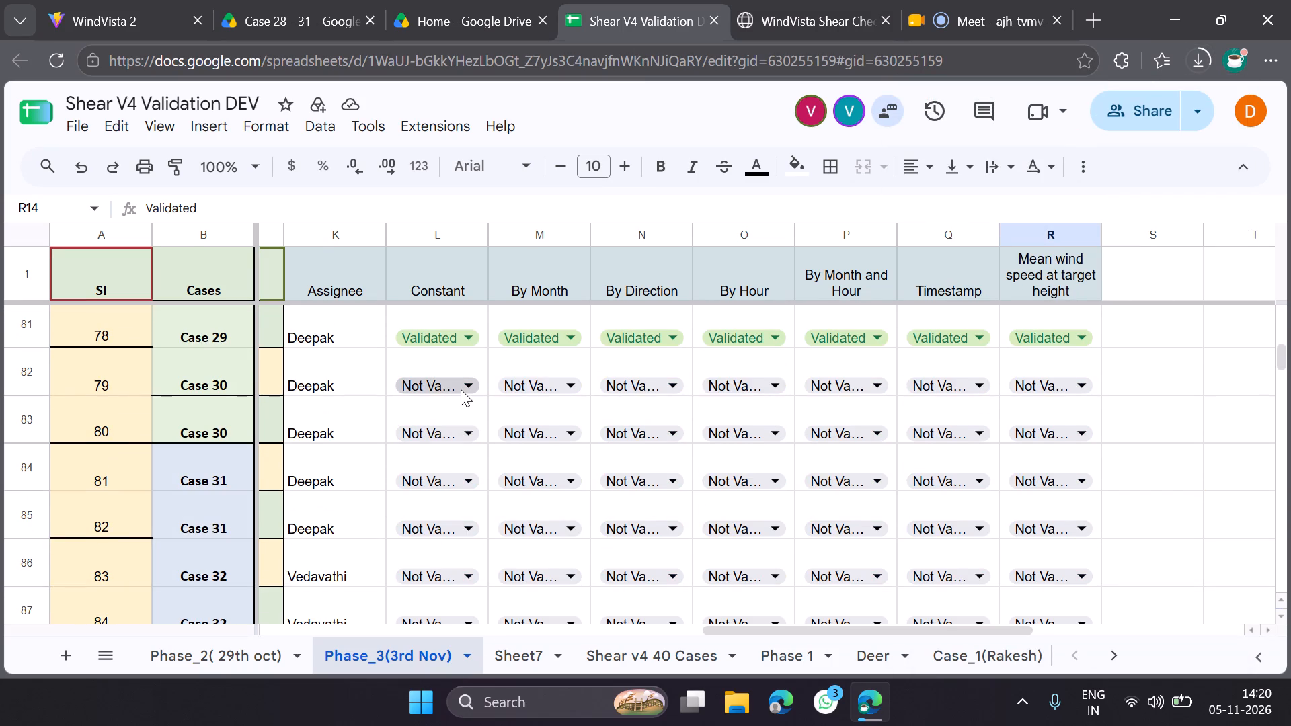
pyautogui.click(817, 0)
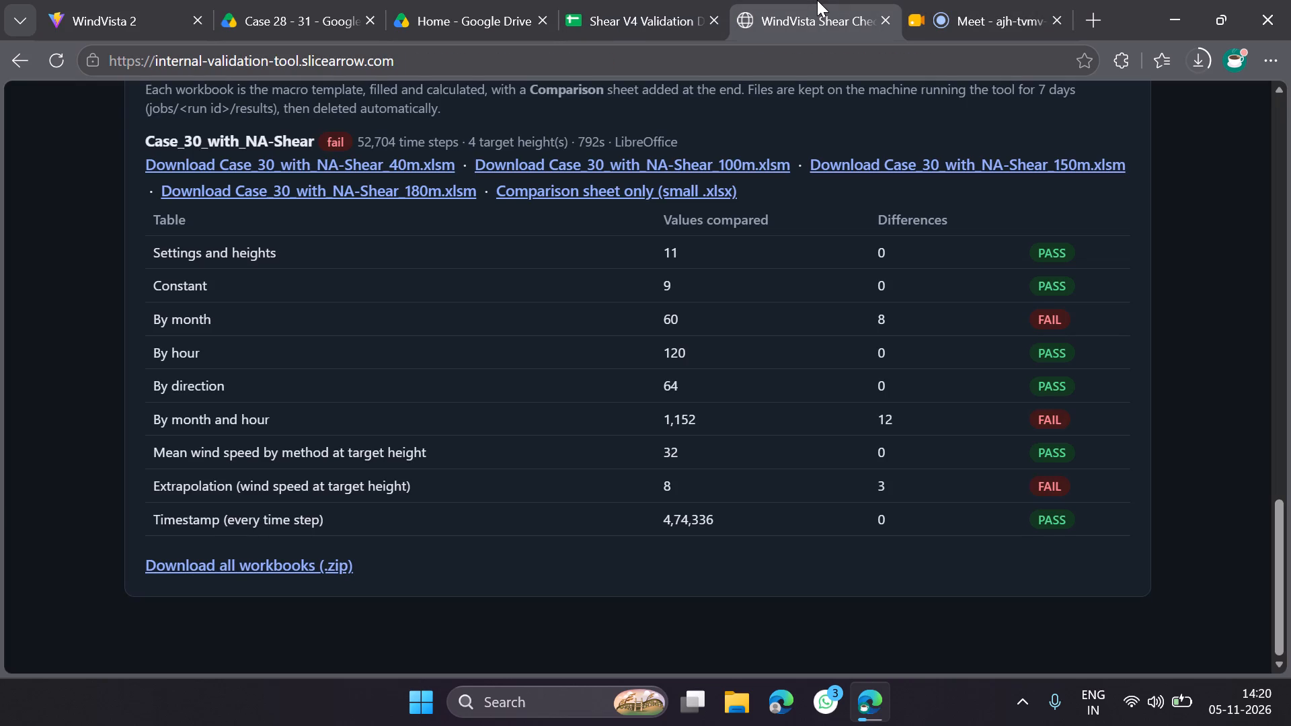
pyautogui.click(668, 0)
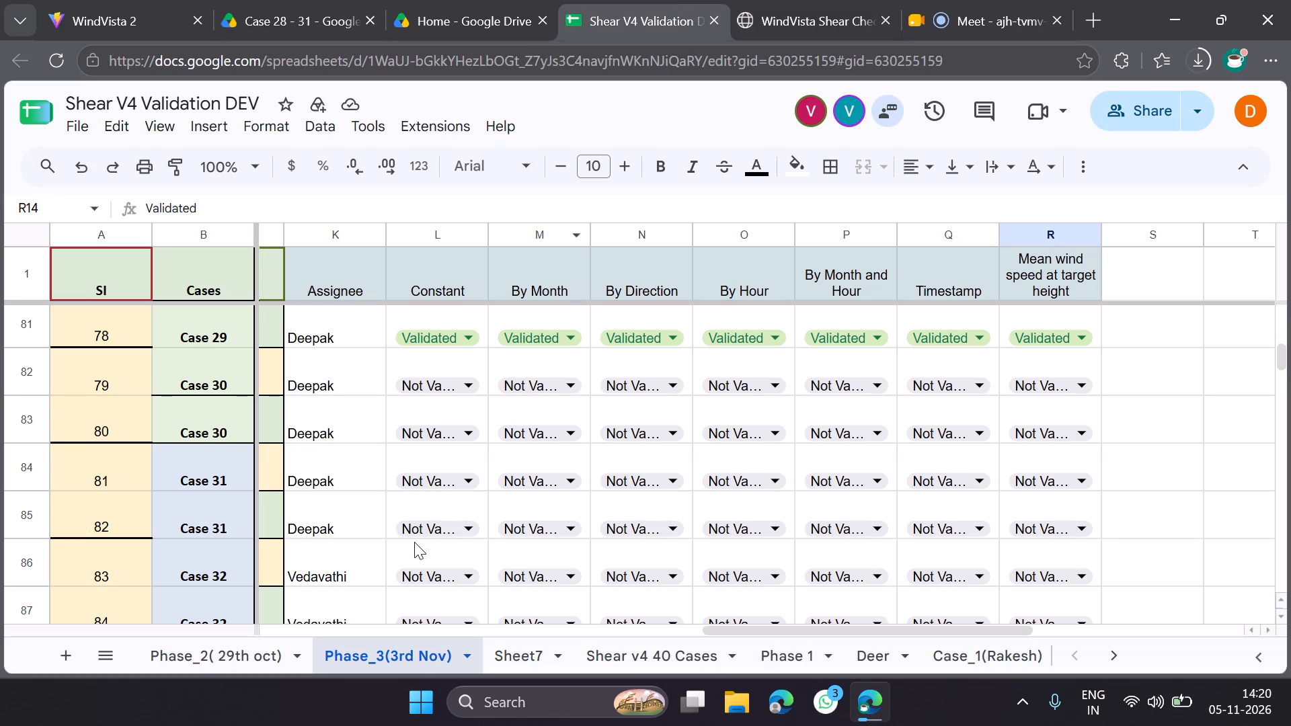
pyautogui.click(453, 387)
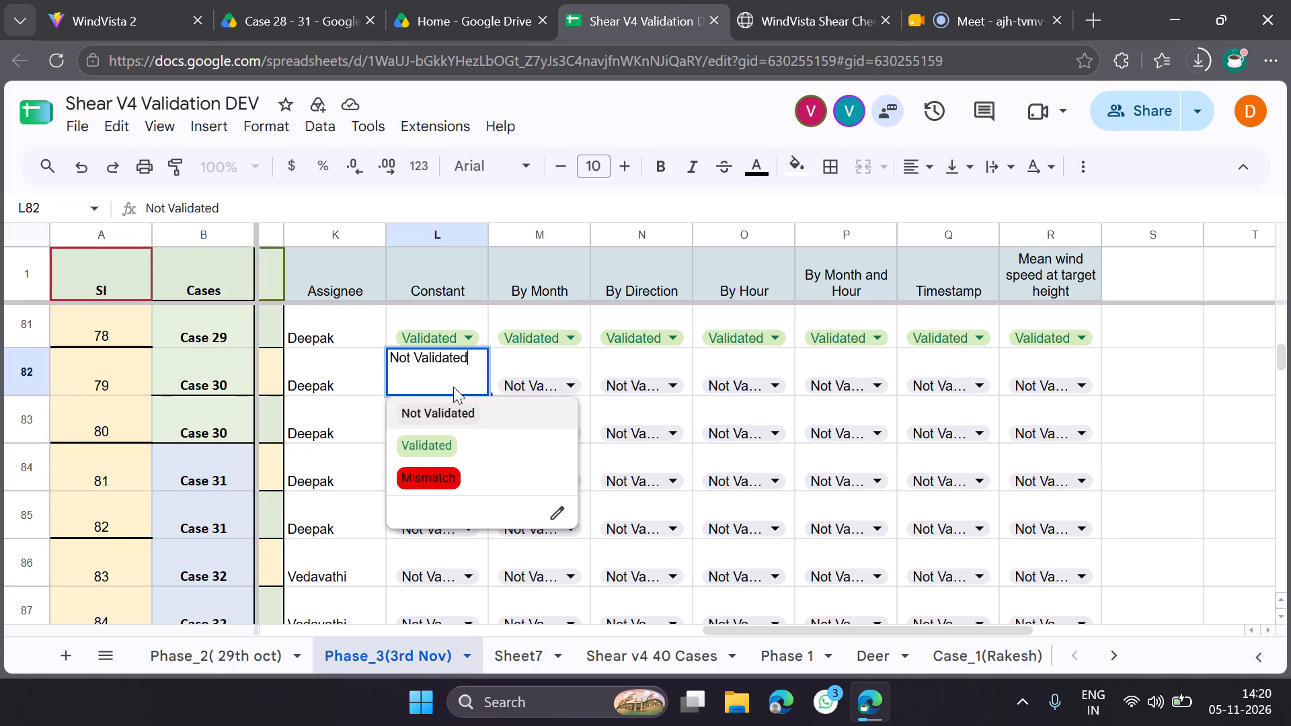
pyautogui.click(447, 440)
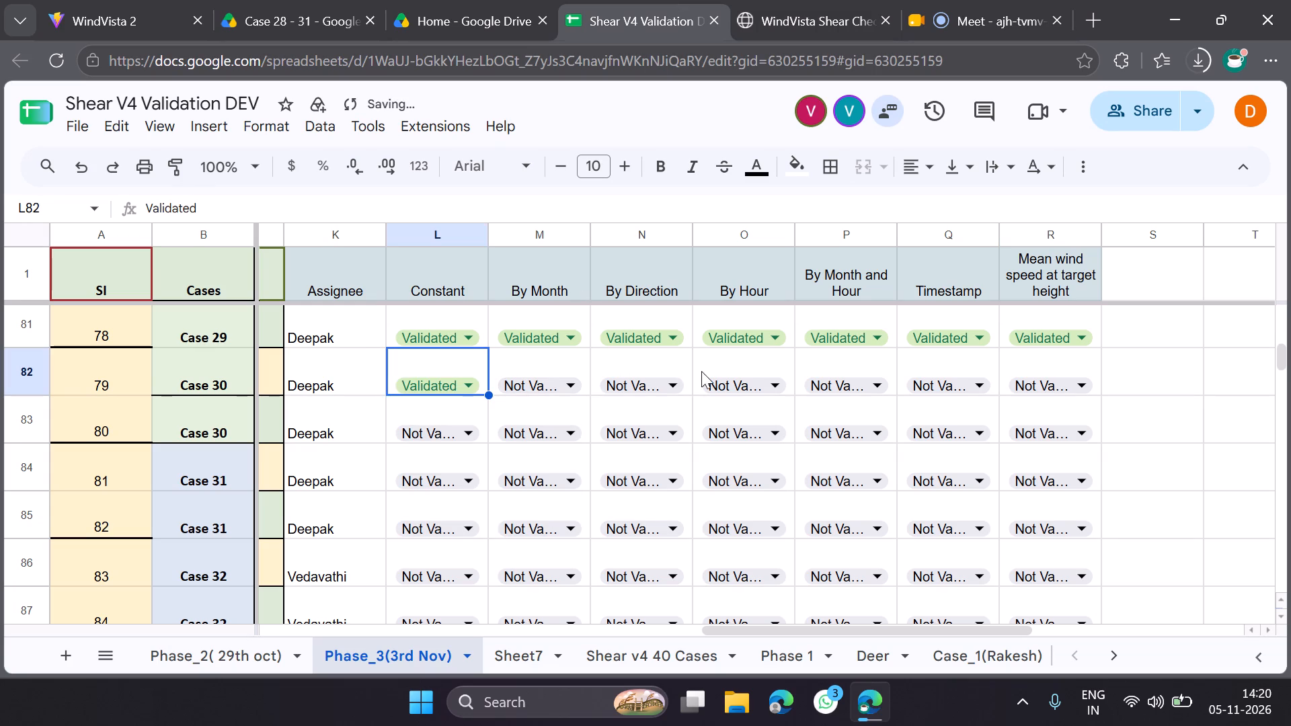
pyautogui.click(635, 384)
pyautogui.click(639, 439)
pyautogui.click(750, 382)
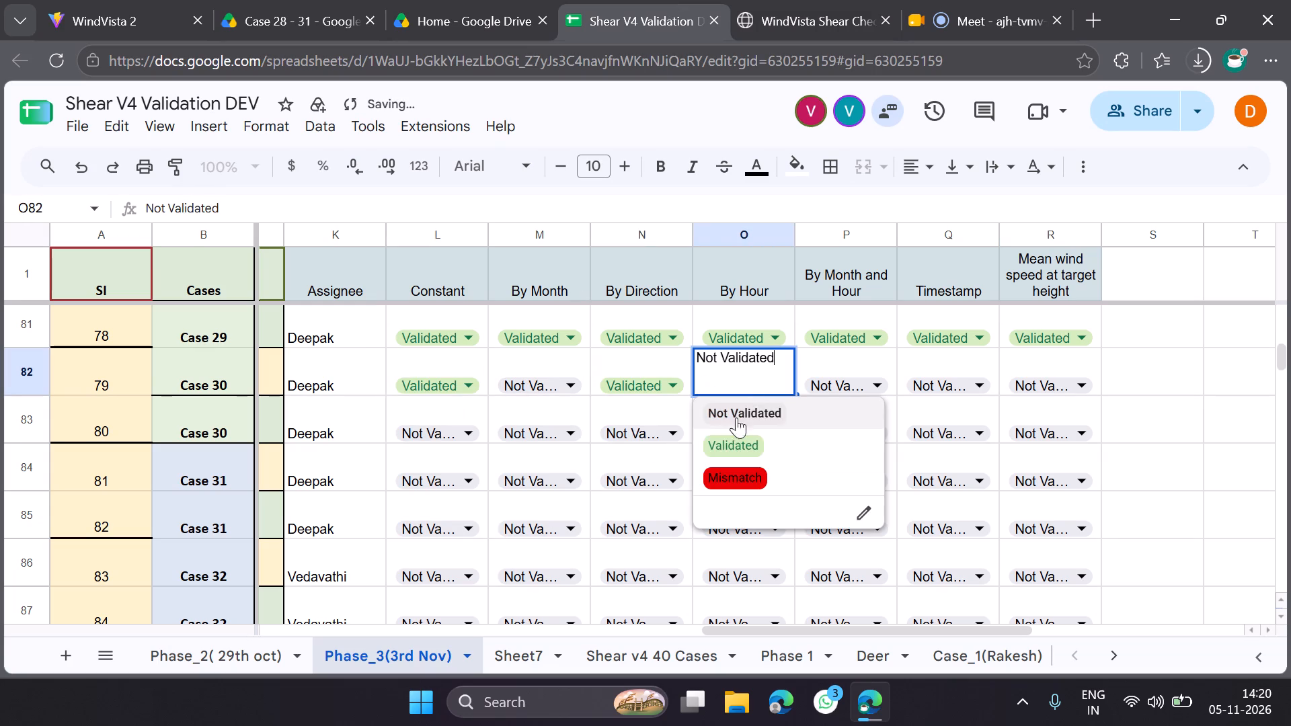
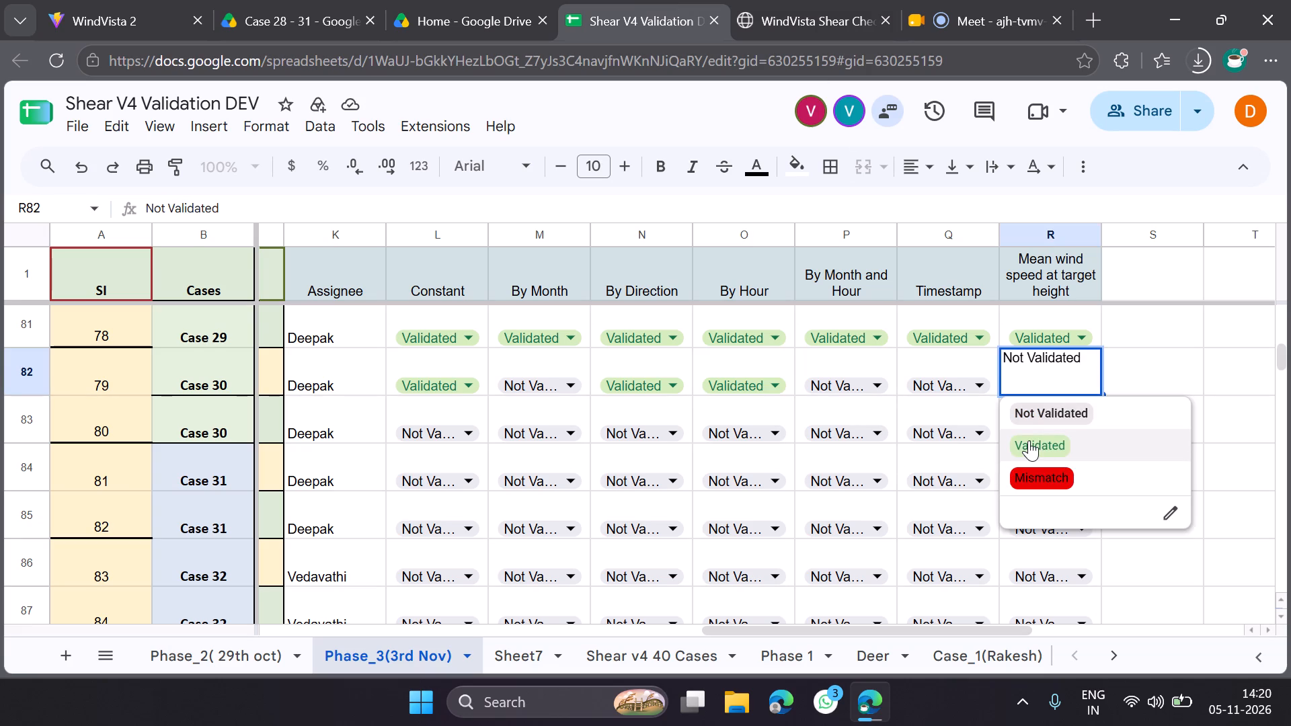
# Set Mean wind speed at target height to Validated for Case 30, SI 79.
pyautogui.click(1029, 440)
# Return to WindVista Shear Checker to check the Case_30_with_NA-Shear comparison results by table.
pyautogui.click(792, 0)
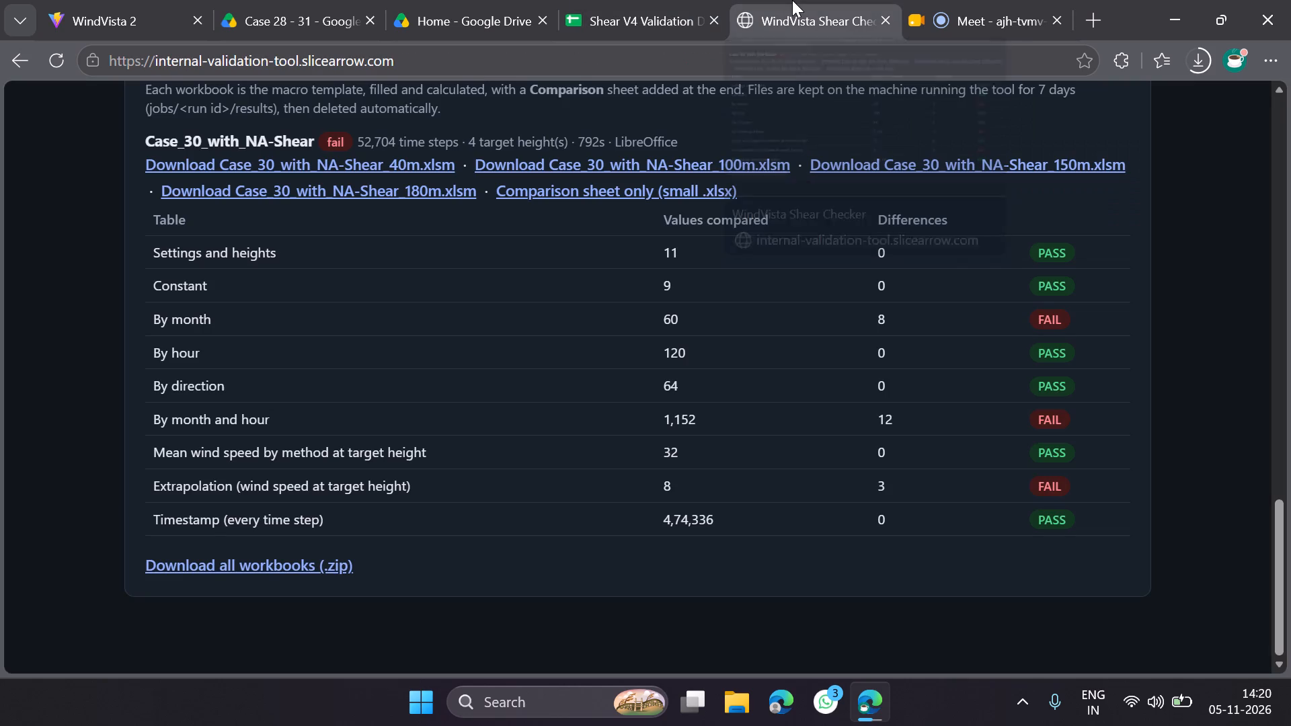
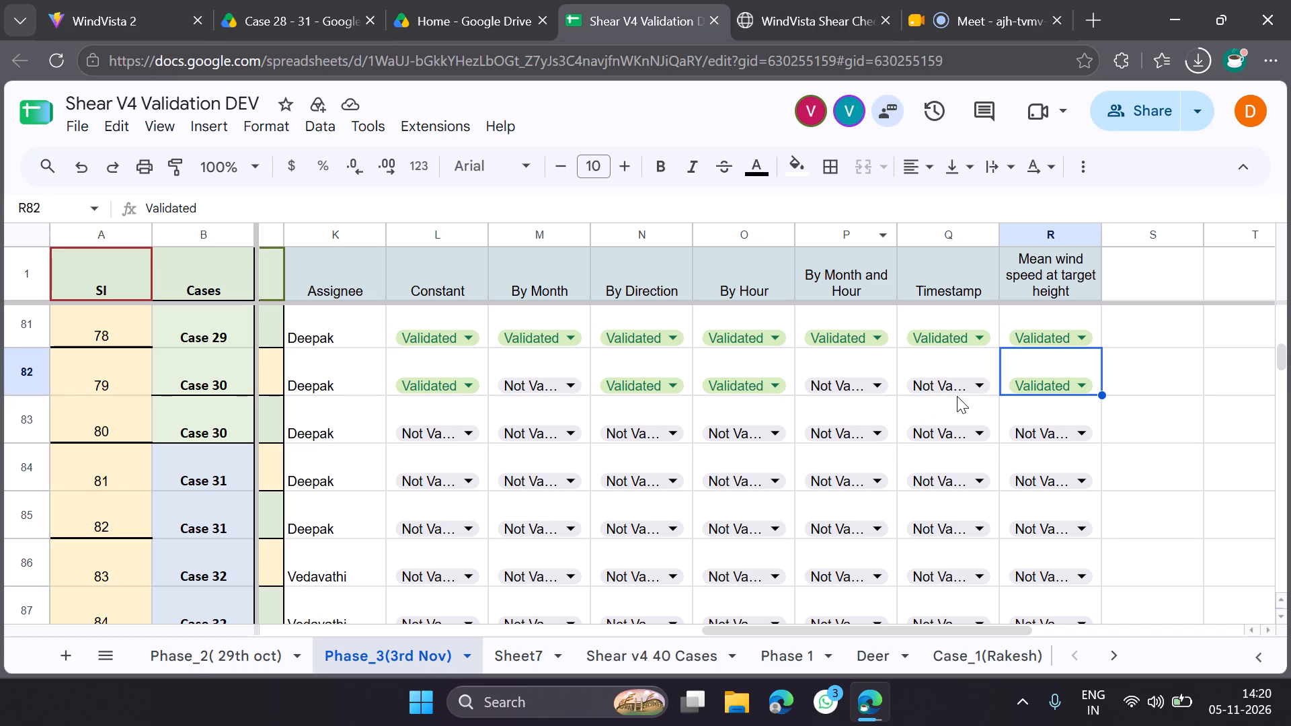
# Set Timestamp to Validated for Case 30, SI 79.
pyautogui.click(960, 387)
pyautogui.click(937, 444)
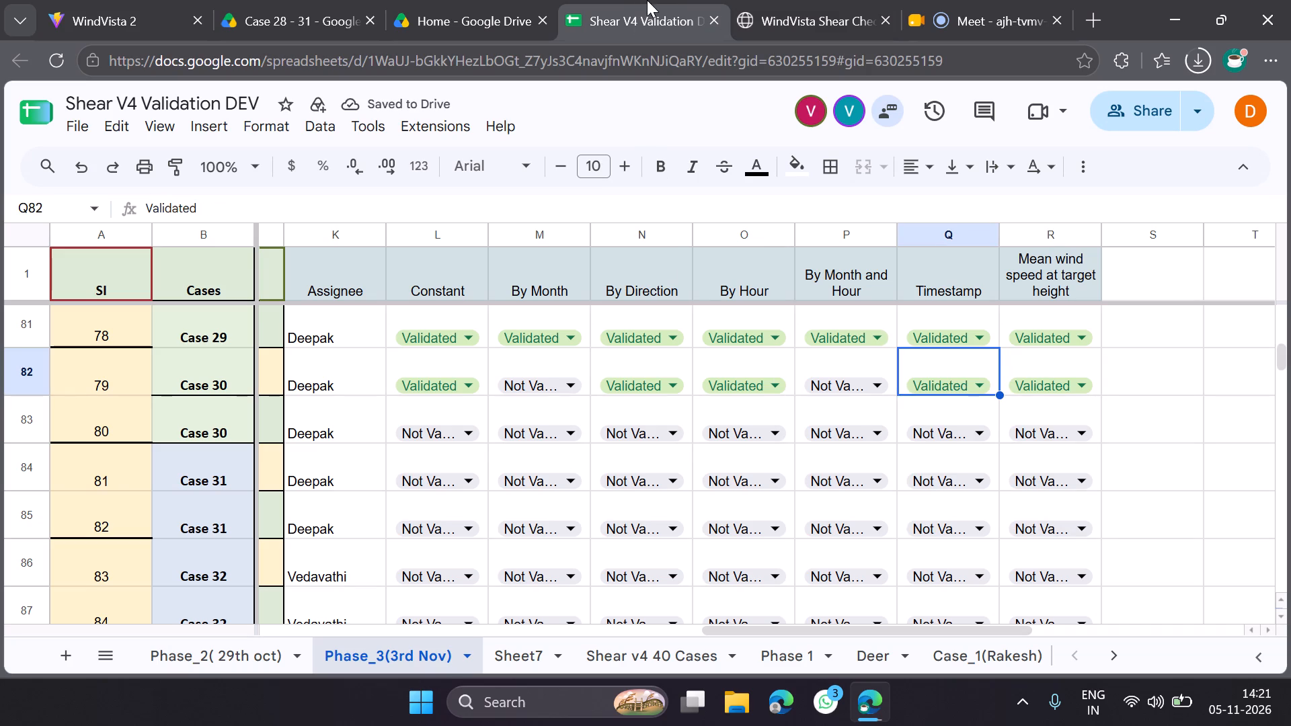
# Switch to WindVista Shear Checker and choose WP-ShearV4-23Oct26-YES.xlsm from Downloads as the macro template.
pyautogui.click(753, 0)
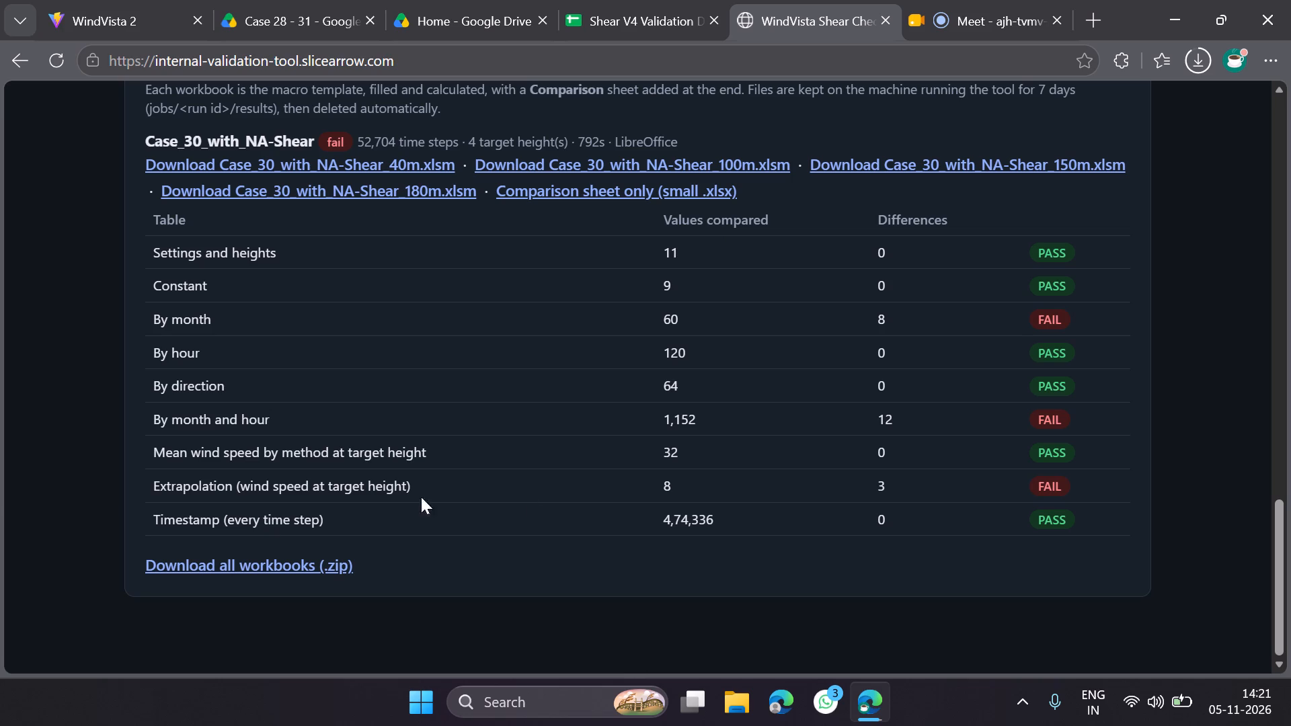
pyautogui.scroll(8, 830, 355)
pyautogui.scroll(14, 830, 355)
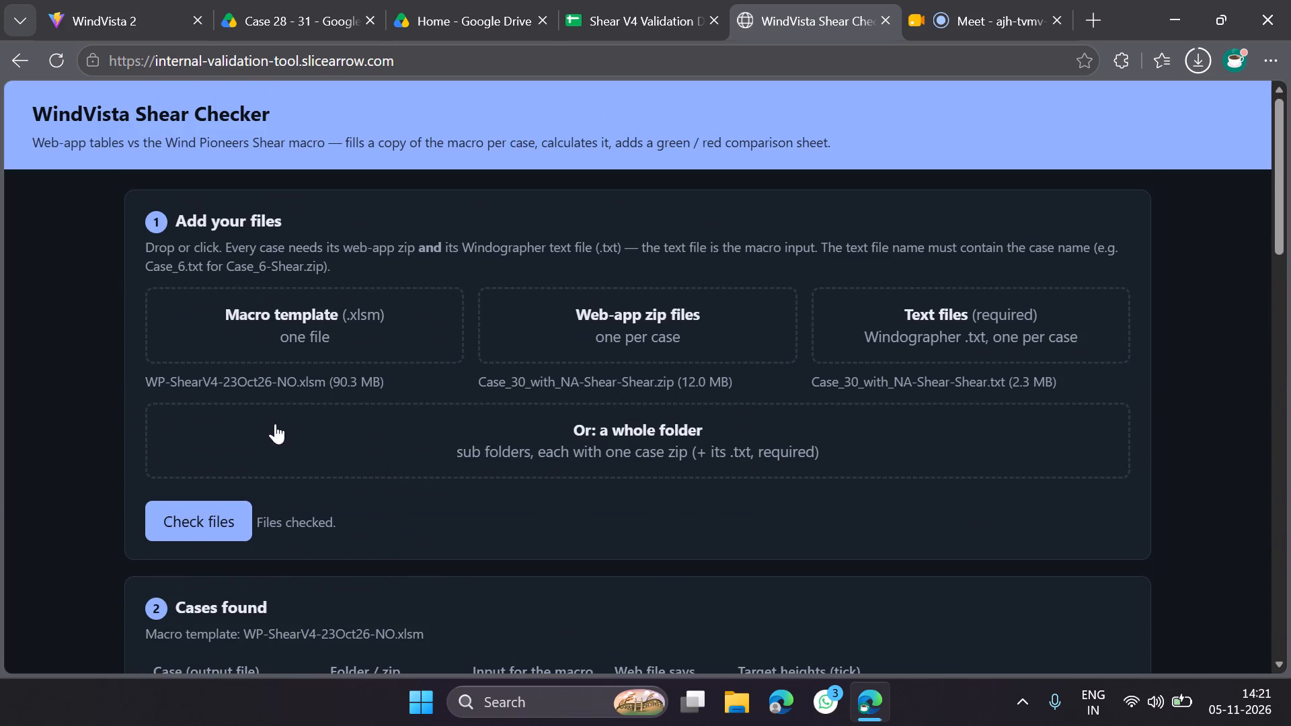
pyautogui.click(280, 337)
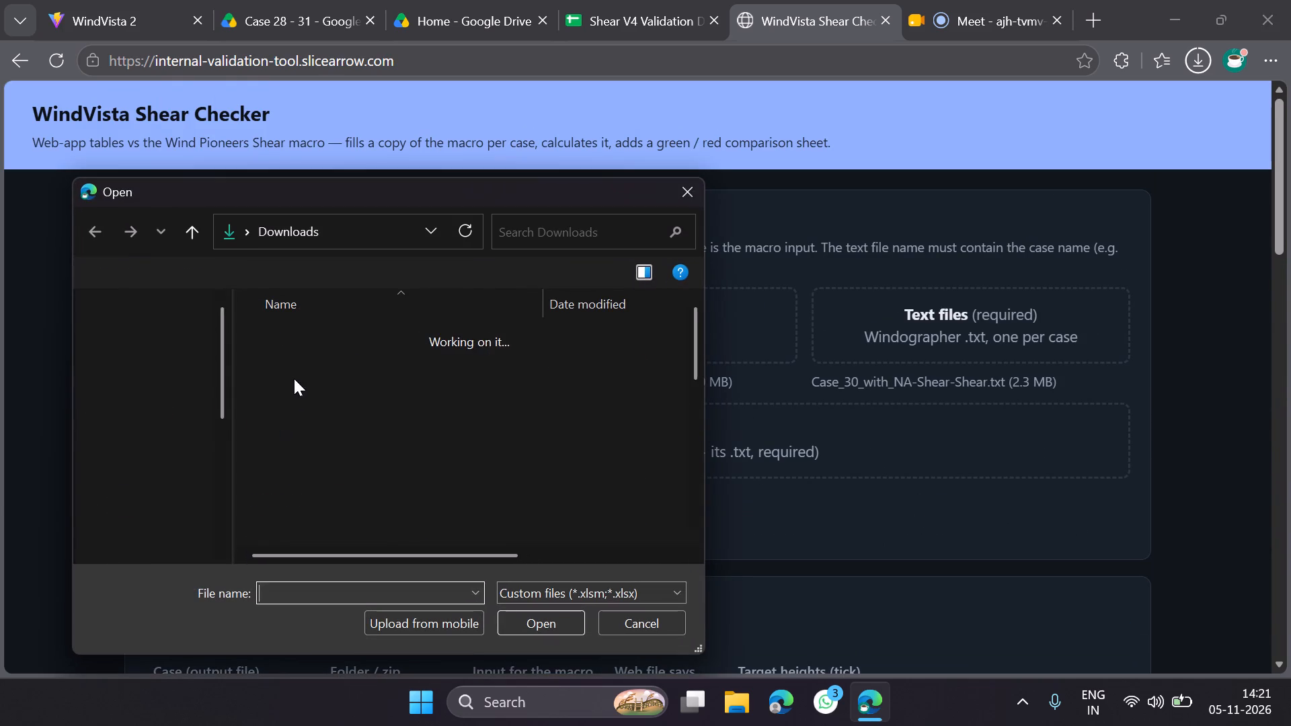
pyautogui.scroll(-3, 299, 503)
pyautogui.scroll(3, 299, 503)
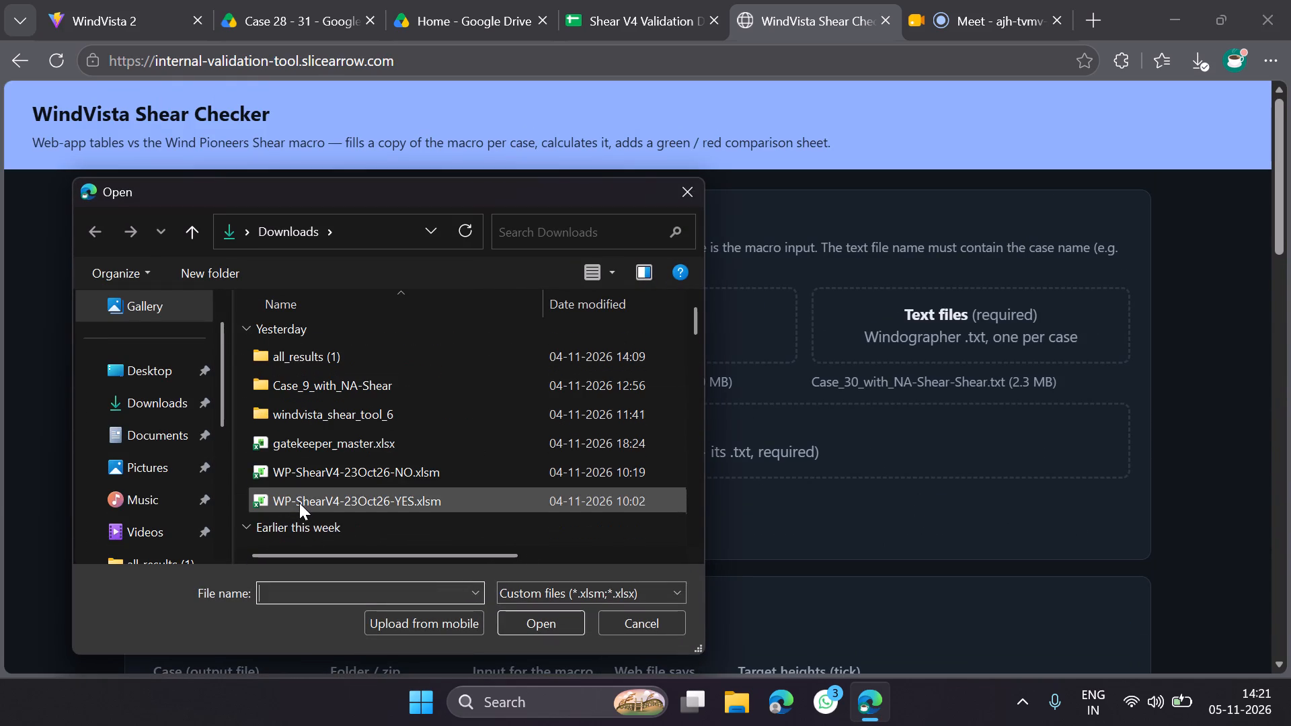
pyautogui.scroll(-1, 299, 503)
pyautogui.click(337, 502)
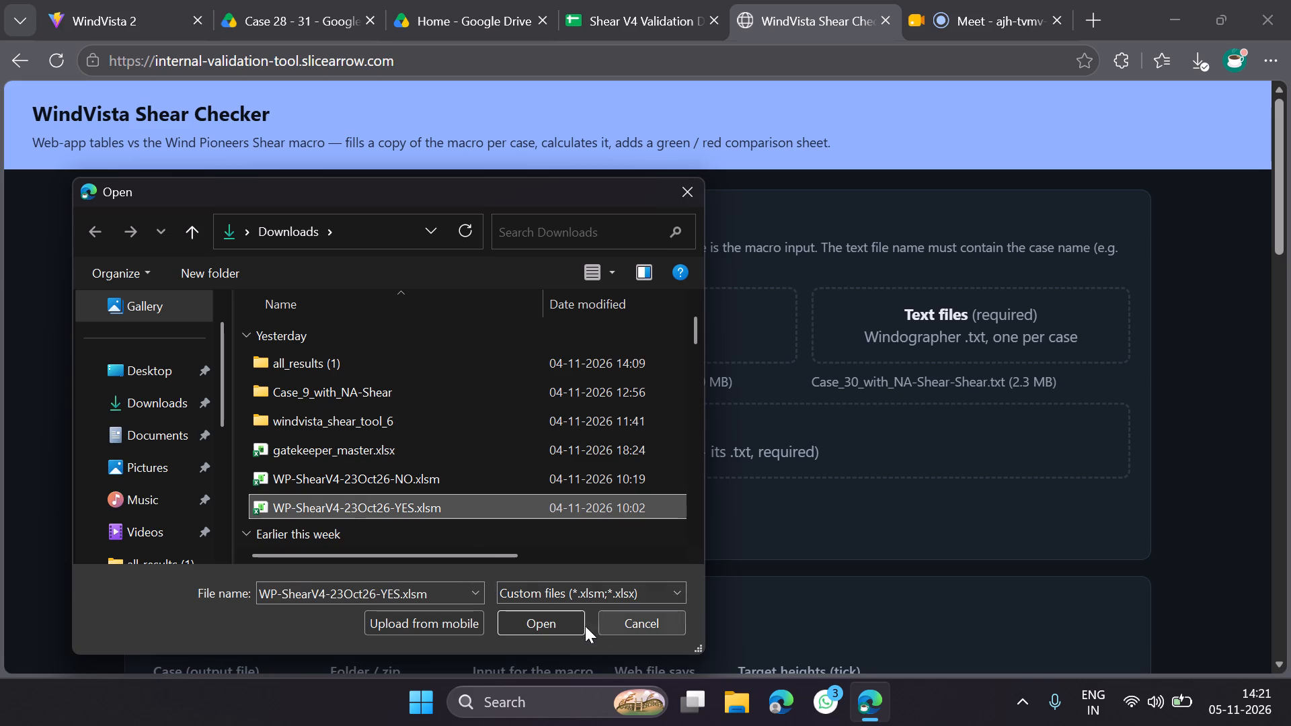
pyautogui.click(571, 624)
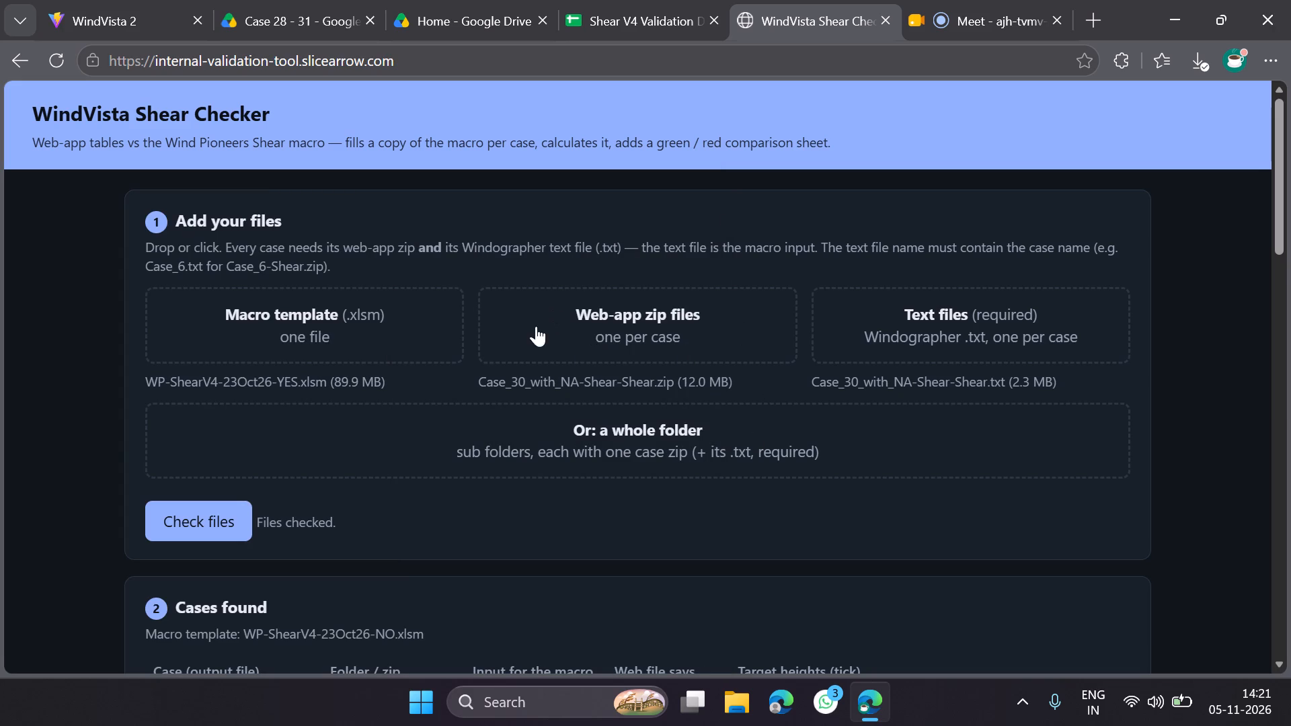
# Switch to WindVista 2 and download only the Shear Report for the Case_30_without_NA-Shear system.
pyautogui.click(167, 0)
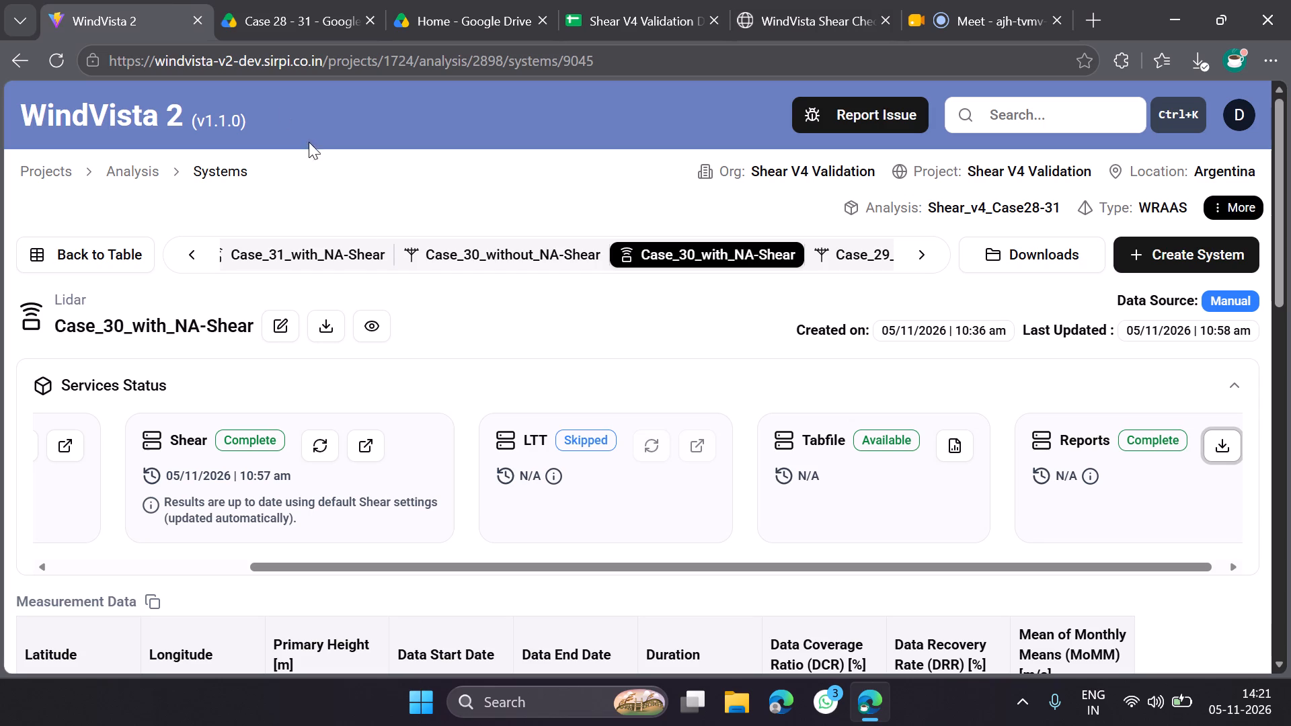
pyautogui.click(522, 241)
pyautogui.click(511, 249)
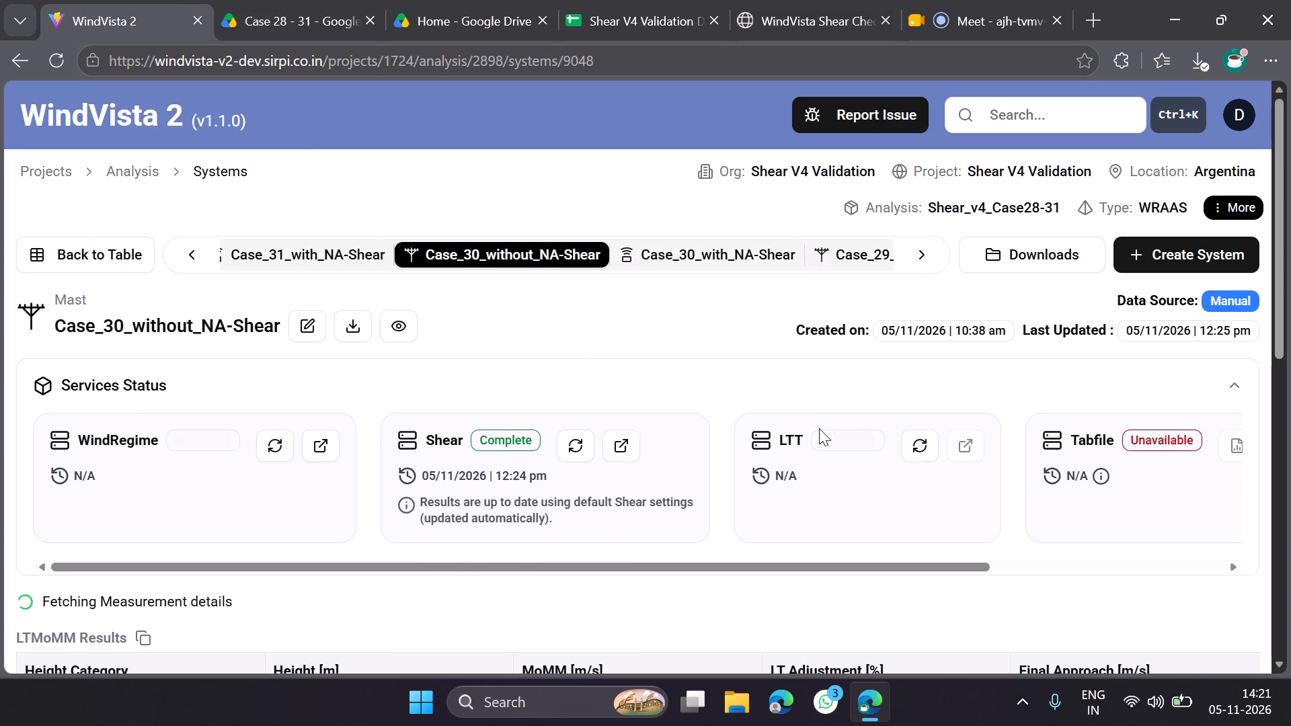
pyautogui.moveTo(945, 567); pyautogui.dragTo(1183, 559)
pyautogui.click(1216, 434)
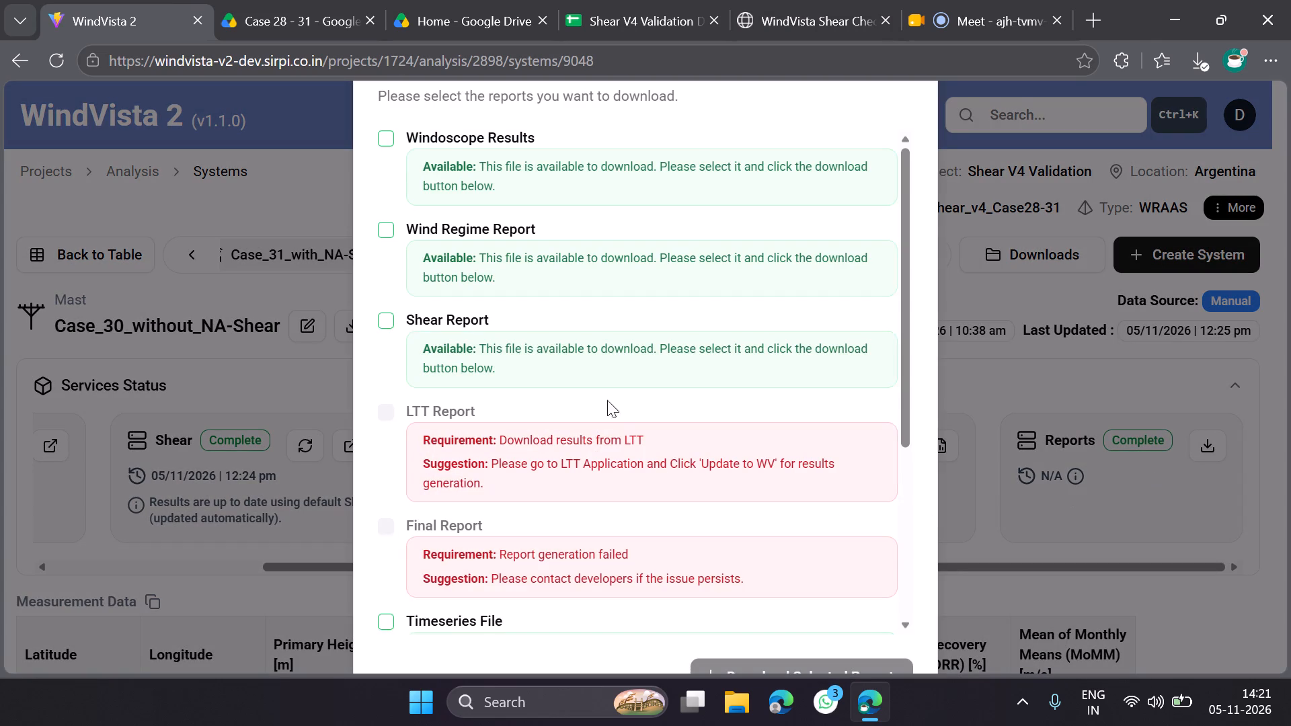
pyautogui.click(422, 319)
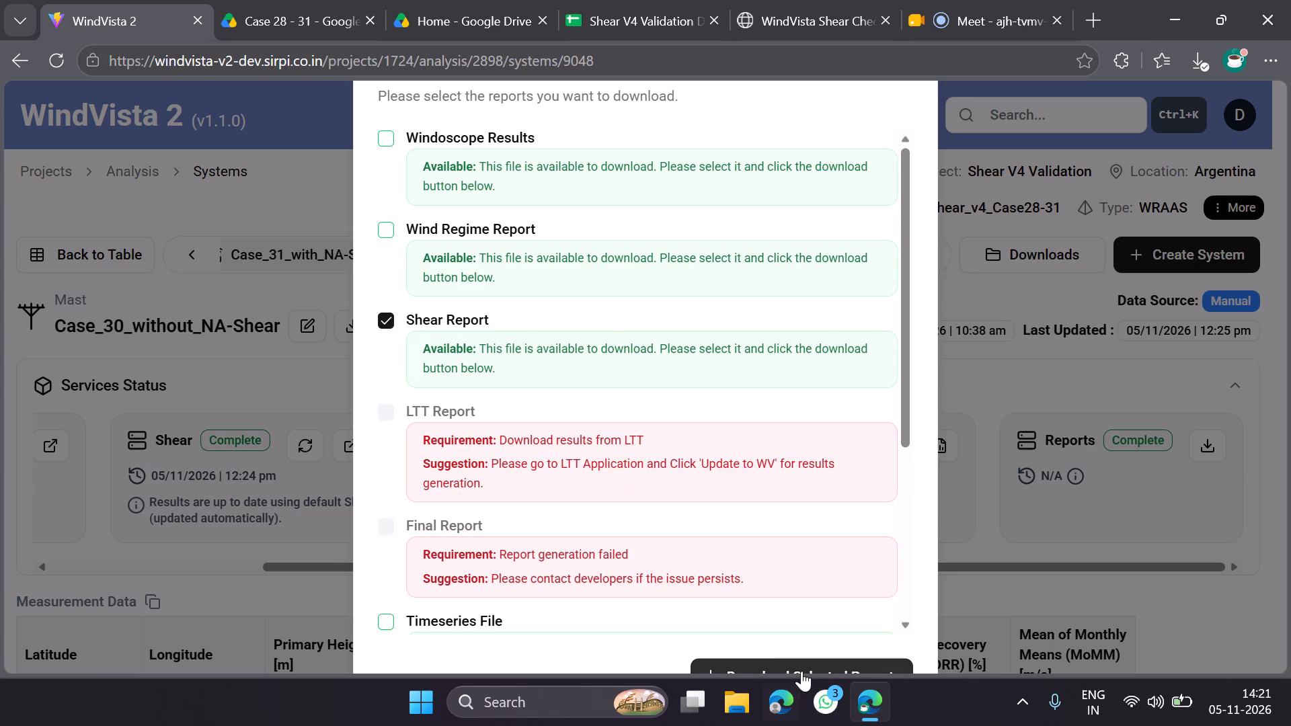
pyautogui.click(805, 663)
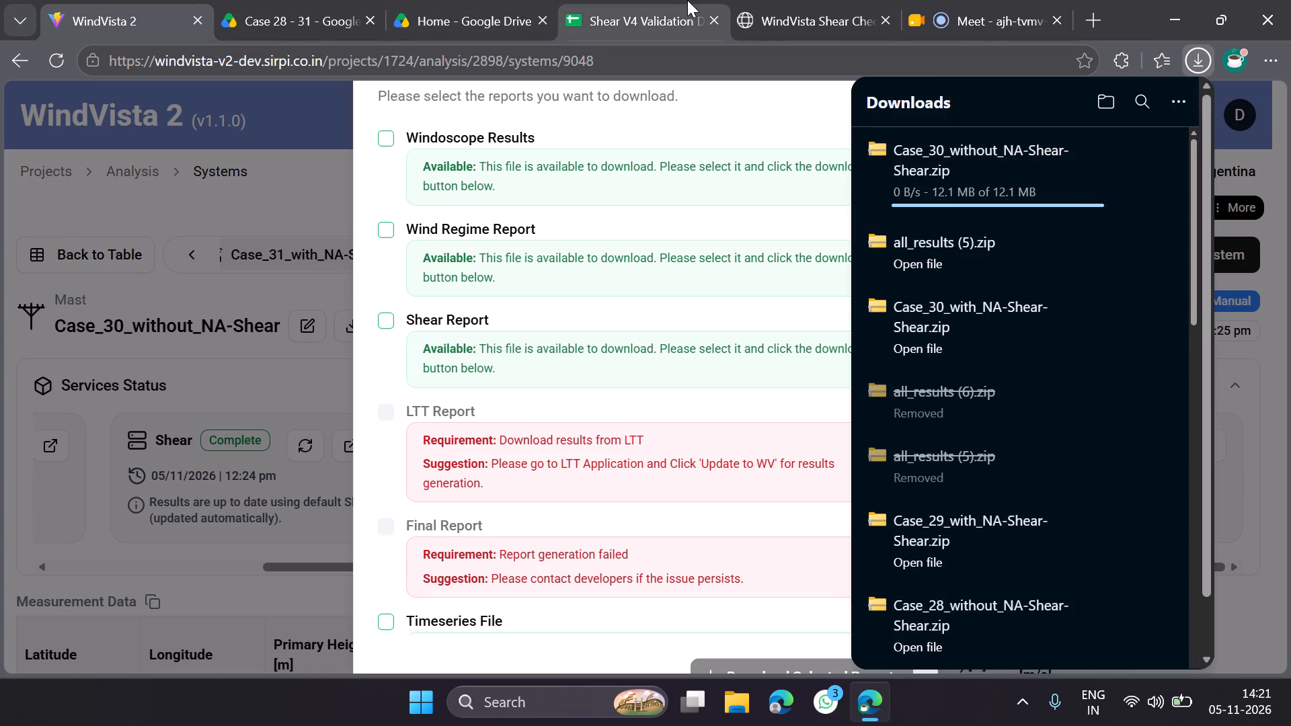
# Return to WindVista Shear Checker and choose Case_30_without_NA-Shear-Shear.zip as the web-app zip file.
pyautogui.click(822, 0)
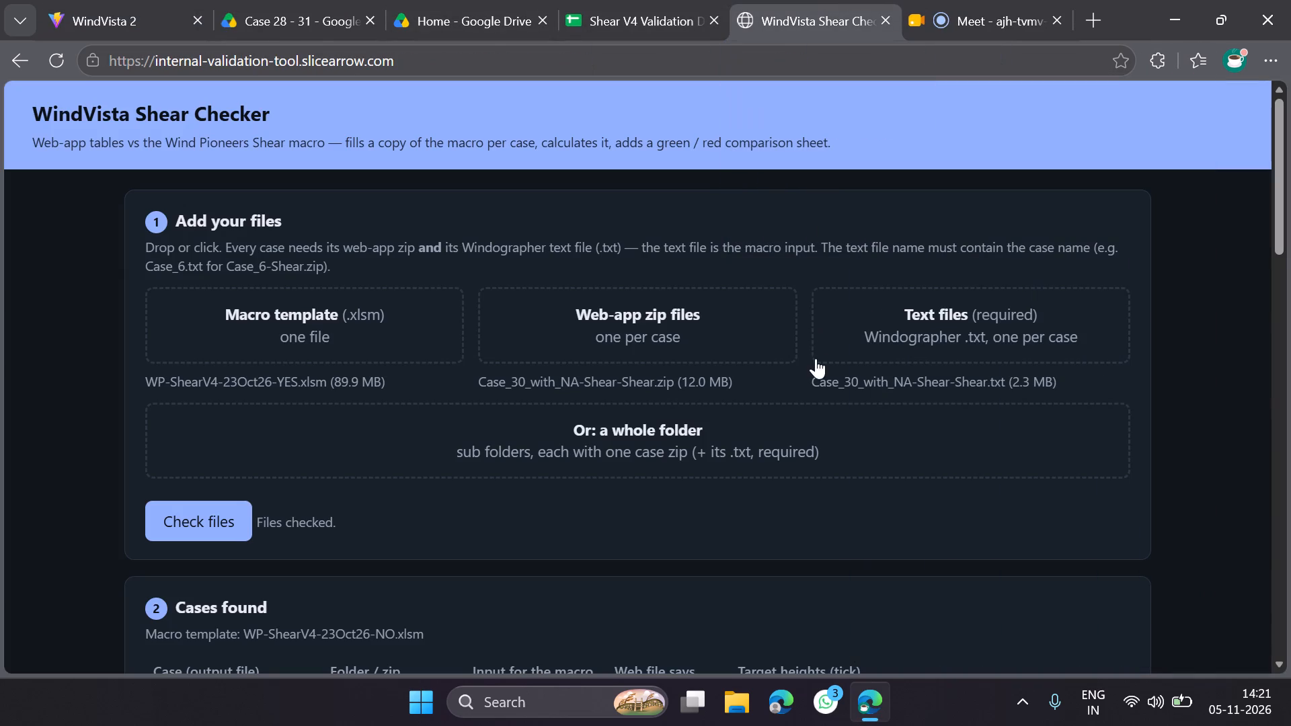
pyautogui.click(693, 335)
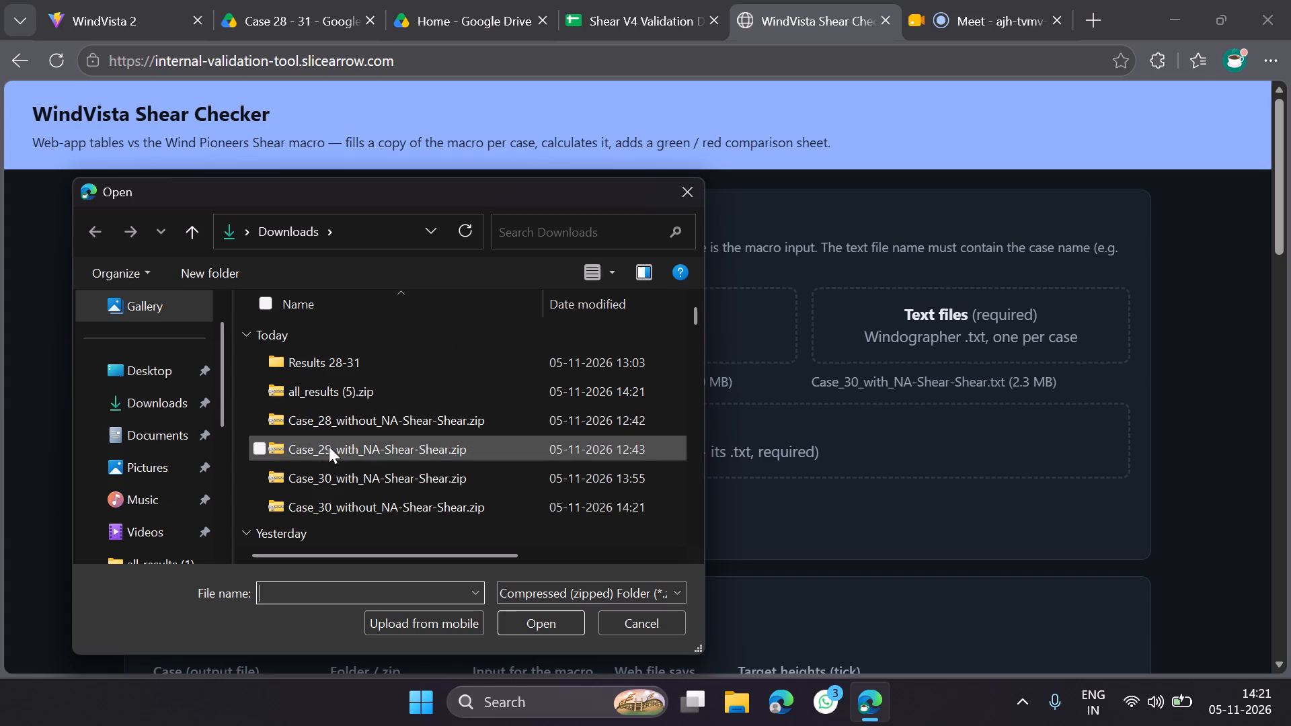
pyautogui.click(434, 512)
pyautogui.click(535, 621)
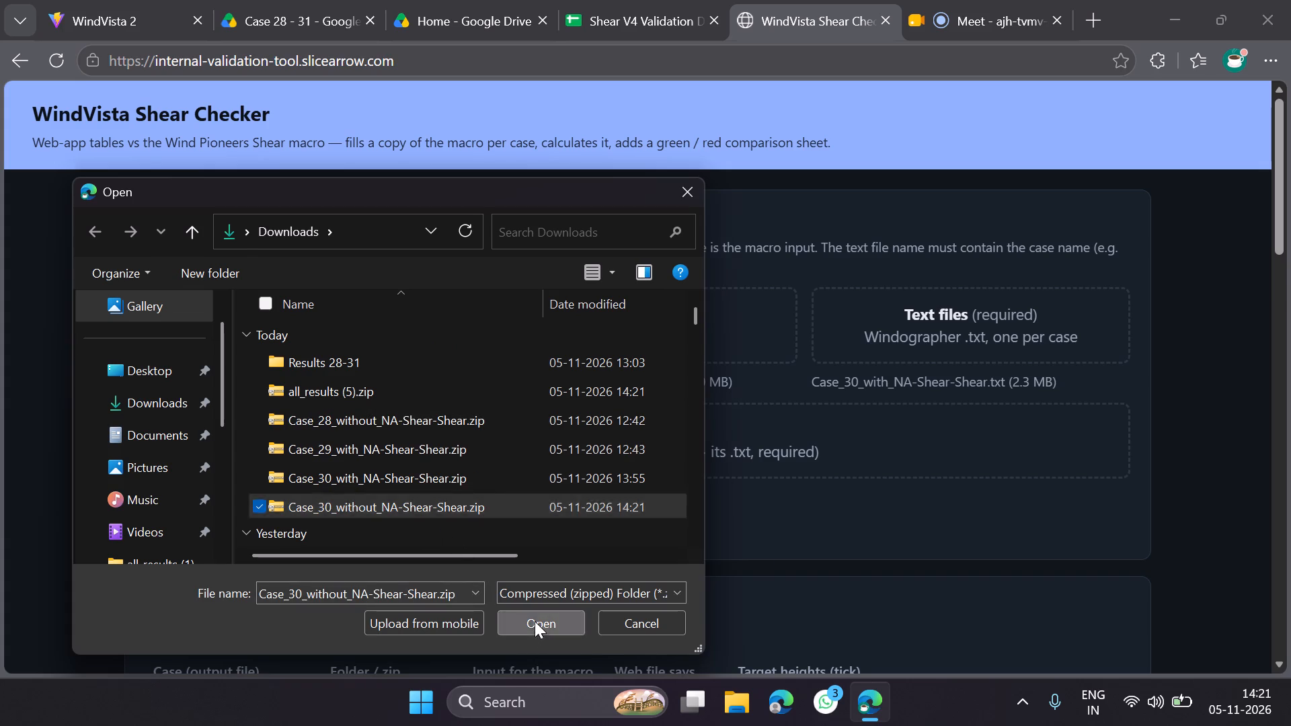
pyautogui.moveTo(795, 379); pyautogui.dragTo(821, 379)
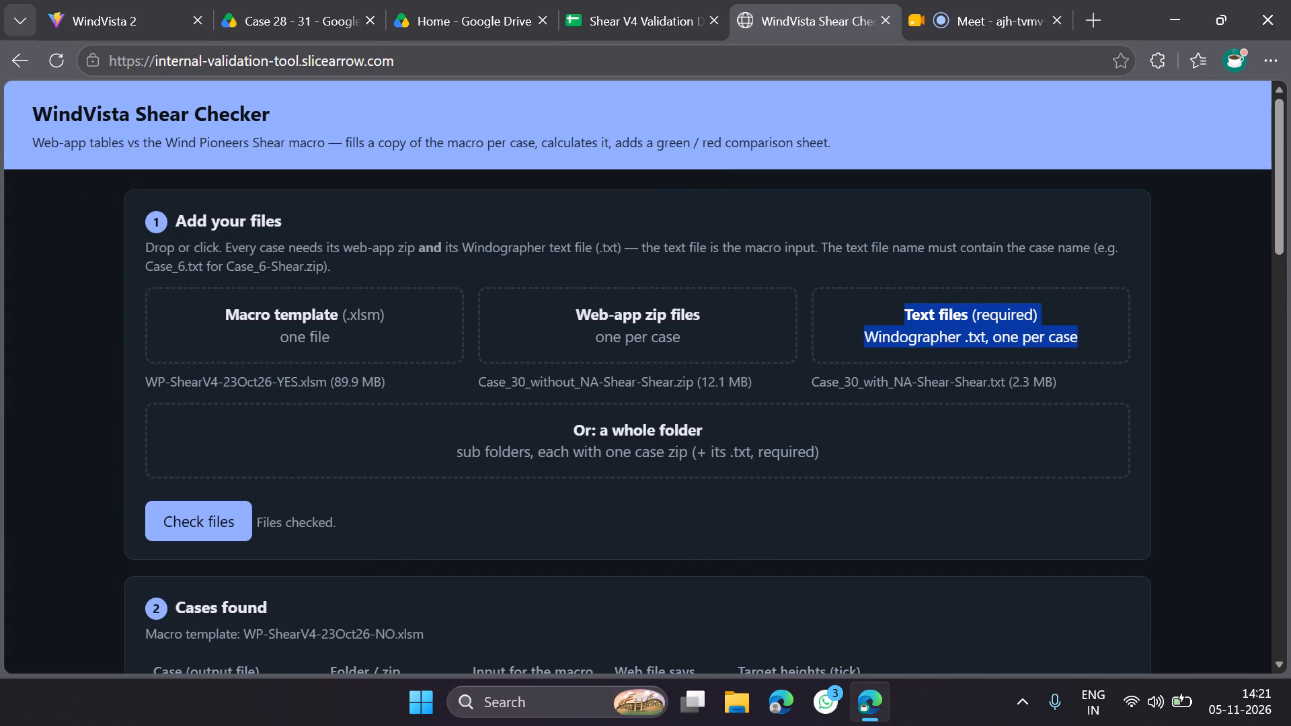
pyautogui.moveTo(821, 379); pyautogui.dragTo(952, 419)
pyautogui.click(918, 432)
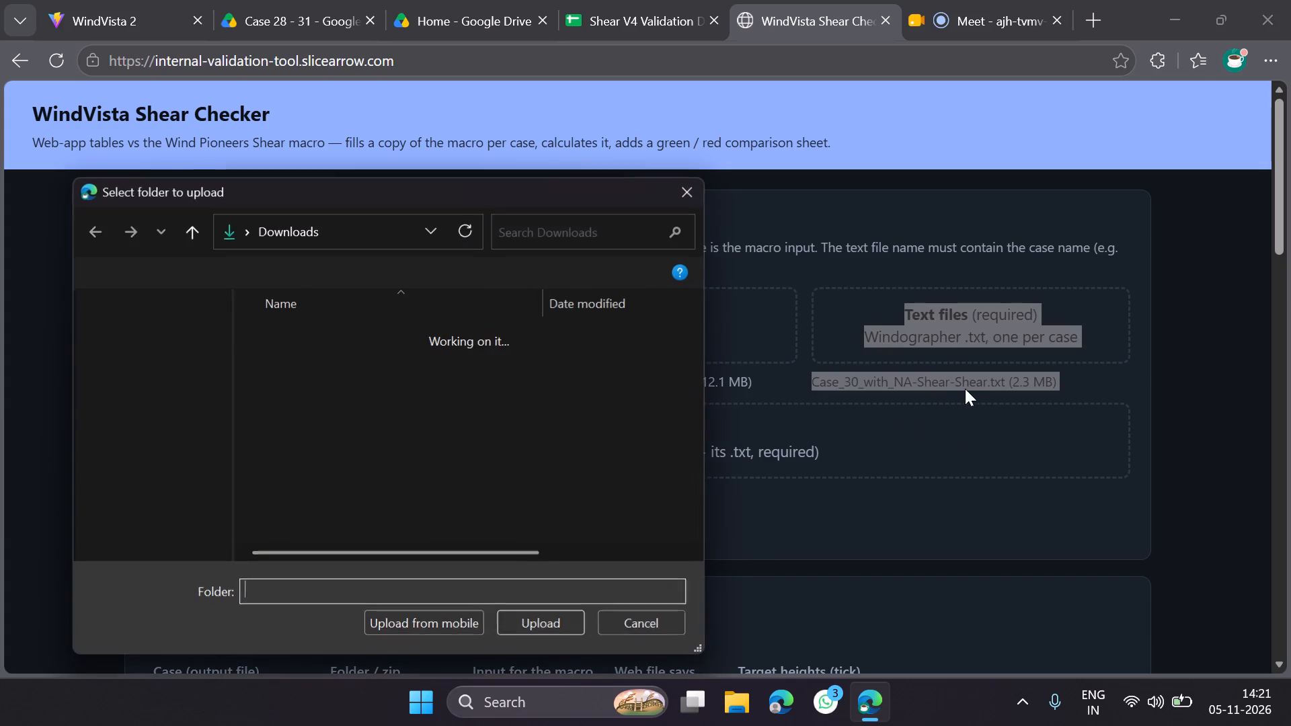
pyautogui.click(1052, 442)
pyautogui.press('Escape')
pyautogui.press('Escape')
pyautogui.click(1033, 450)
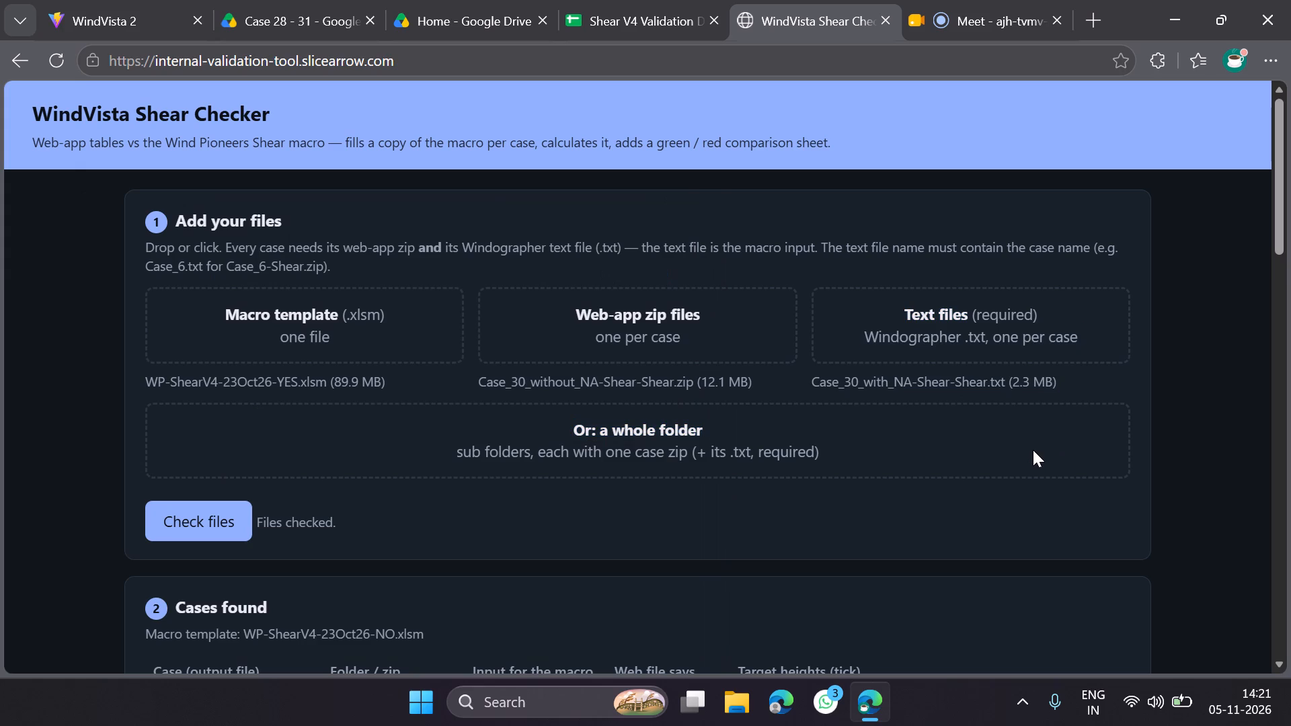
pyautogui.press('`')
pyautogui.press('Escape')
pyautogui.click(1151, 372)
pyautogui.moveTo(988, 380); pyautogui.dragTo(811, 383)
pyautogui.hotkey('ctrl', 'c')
# While choosing the Windographer text file, duplicate Case_30_with_NA-Shear-Shear.txt within the Downloads folder.
pyautogui.click(996, 323)
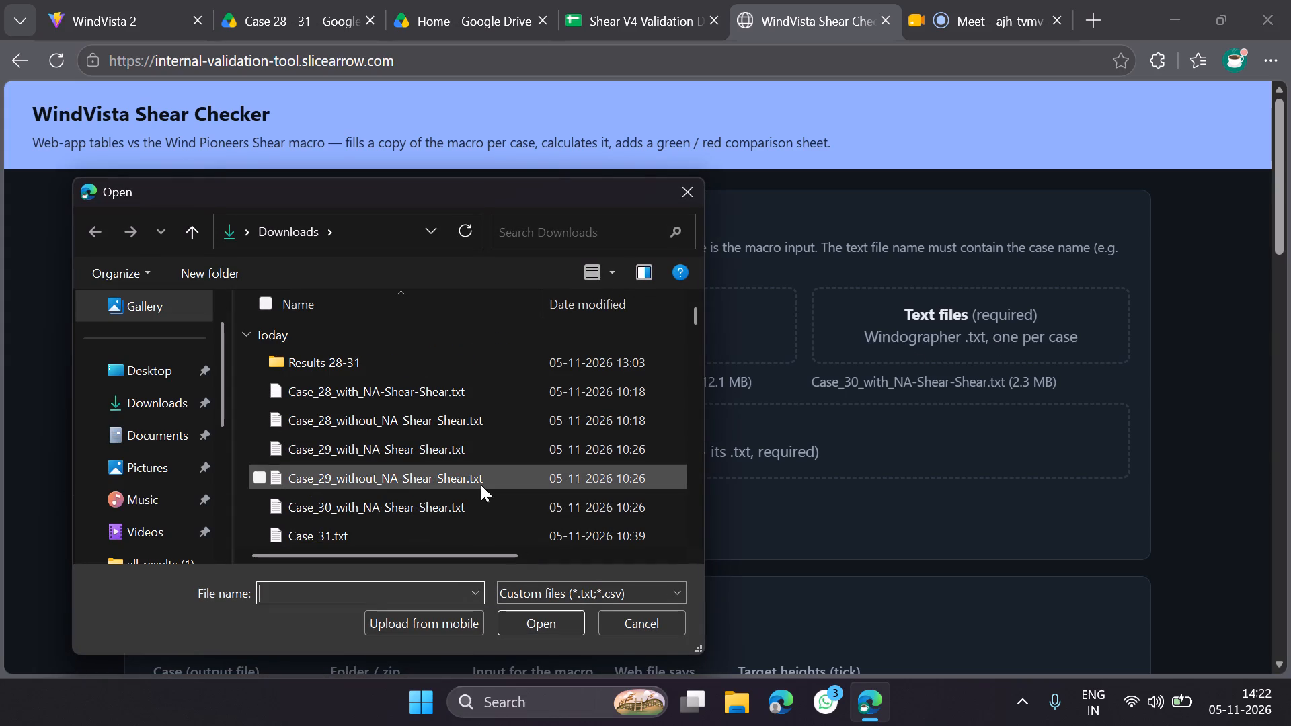
pyautogui.click(473, 501)
pyautogui.rightClick(473, 501)
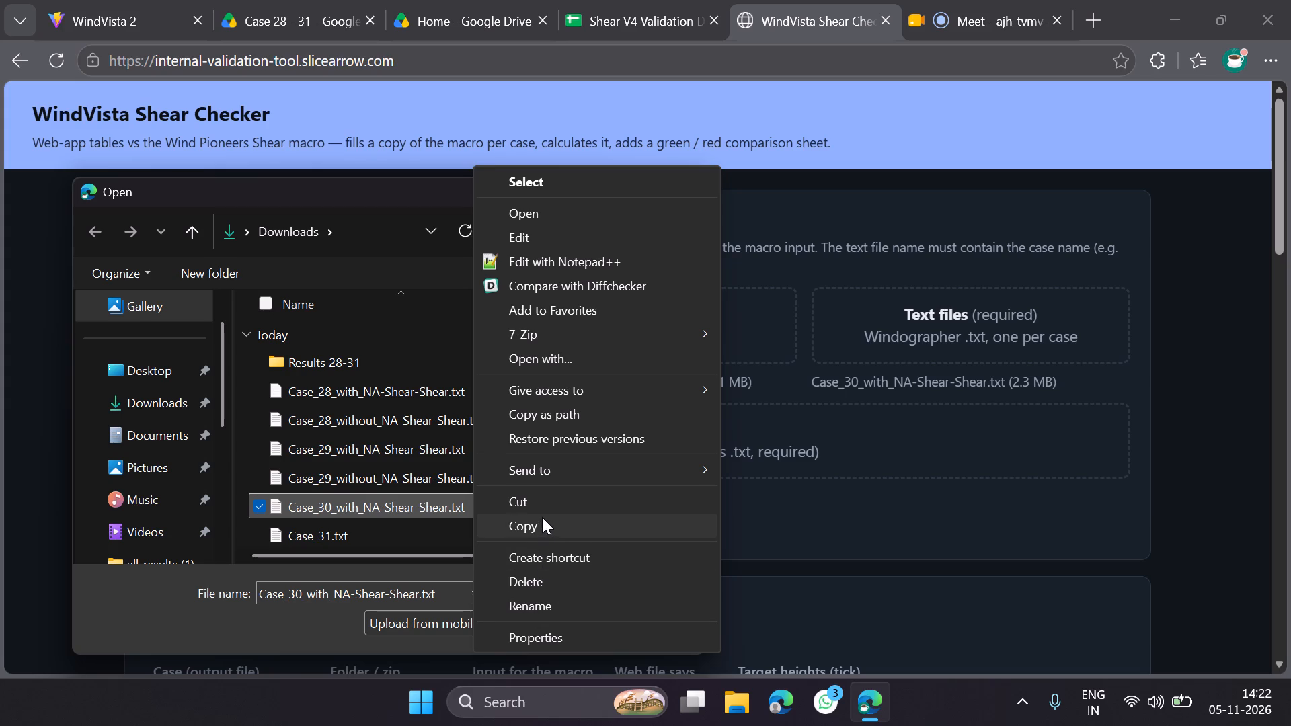
pyautogui.press('`')
pyautogui.click(549, 526)
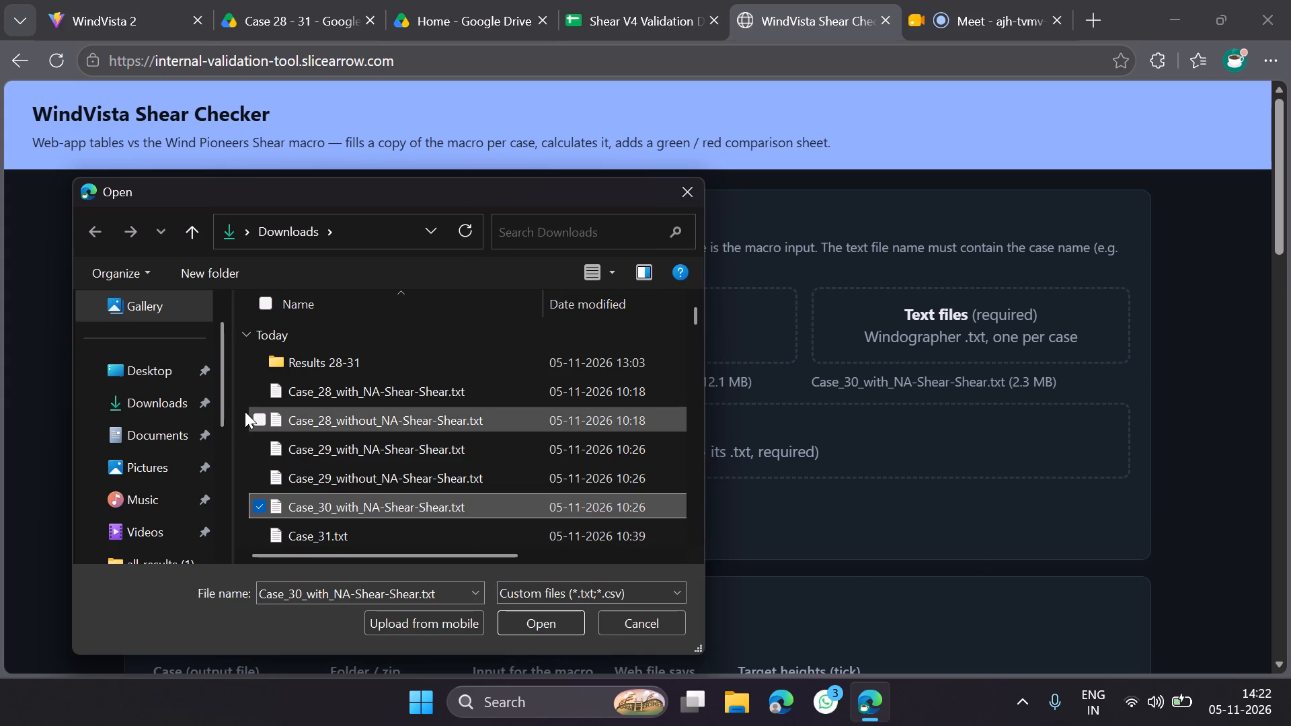
pyautogui.rightClick(245, 411)
pyautogui.click(338, 257)
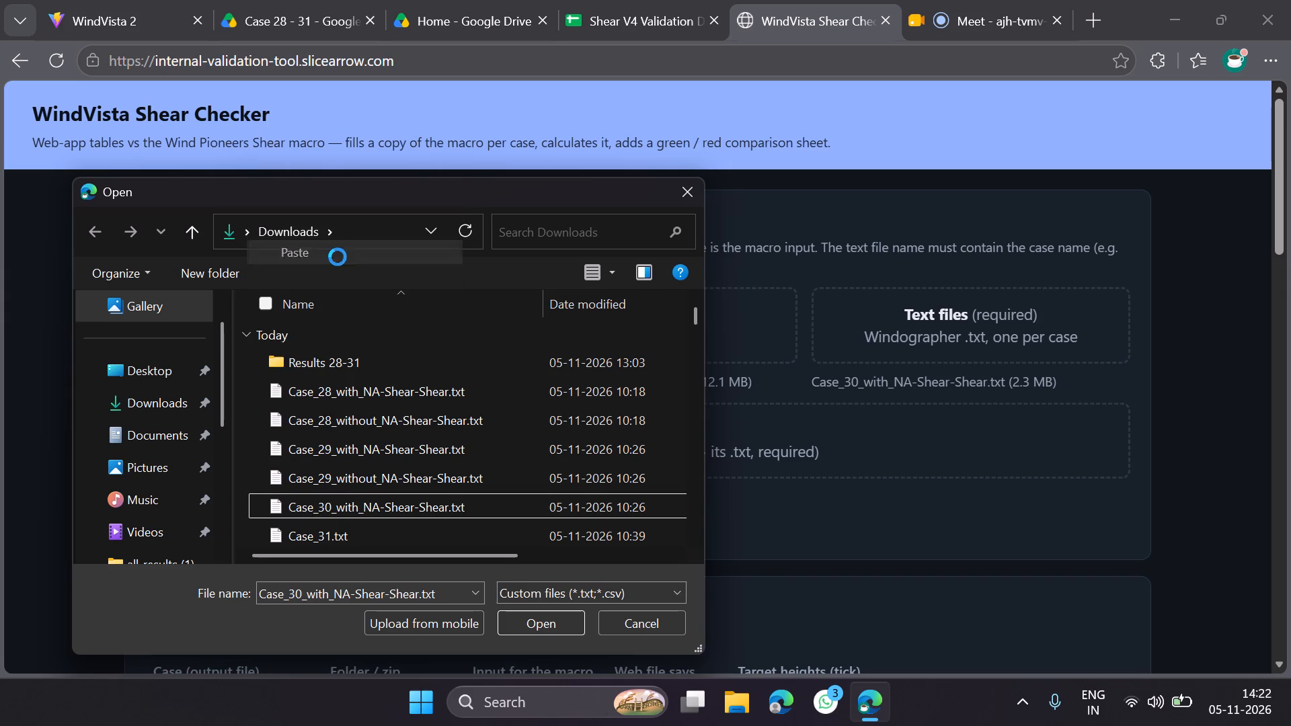
# Rename the duplicated text file as Case_30_without_NA-Shear-Shear.txt.
pyautogui.rightClick(457, 533)
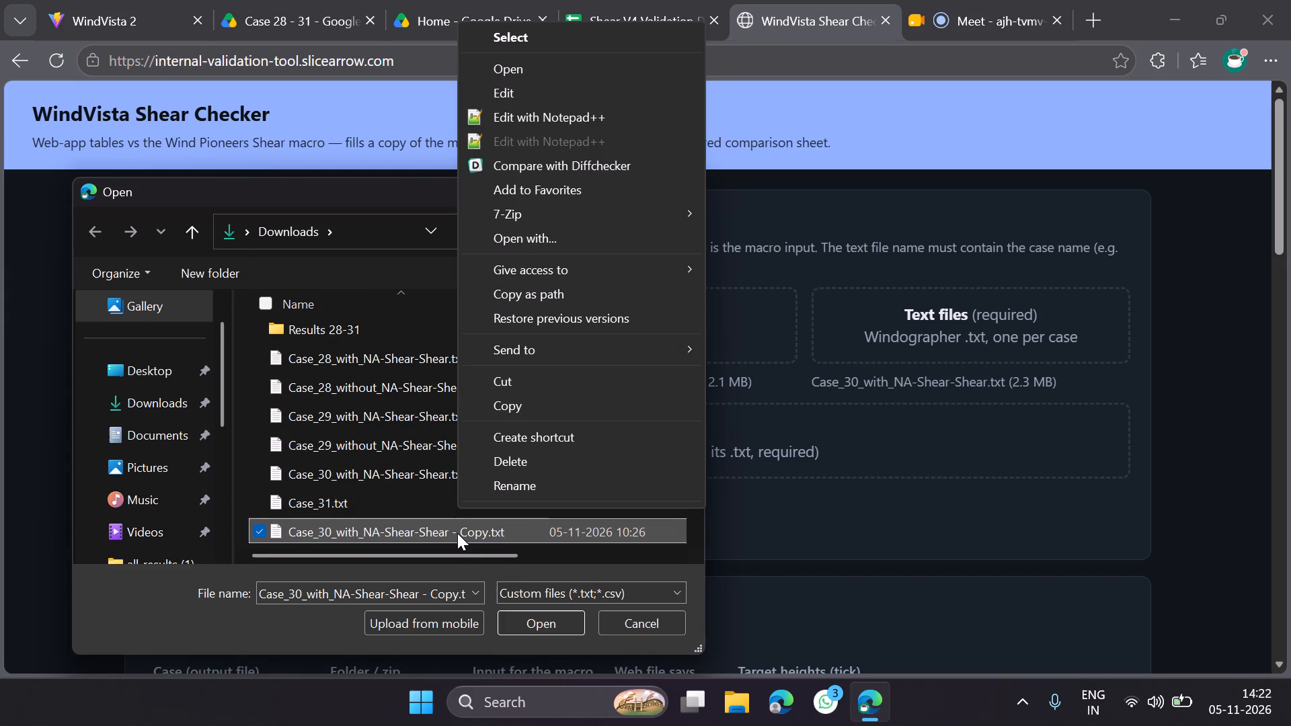
pyautogui.click(529, 463)
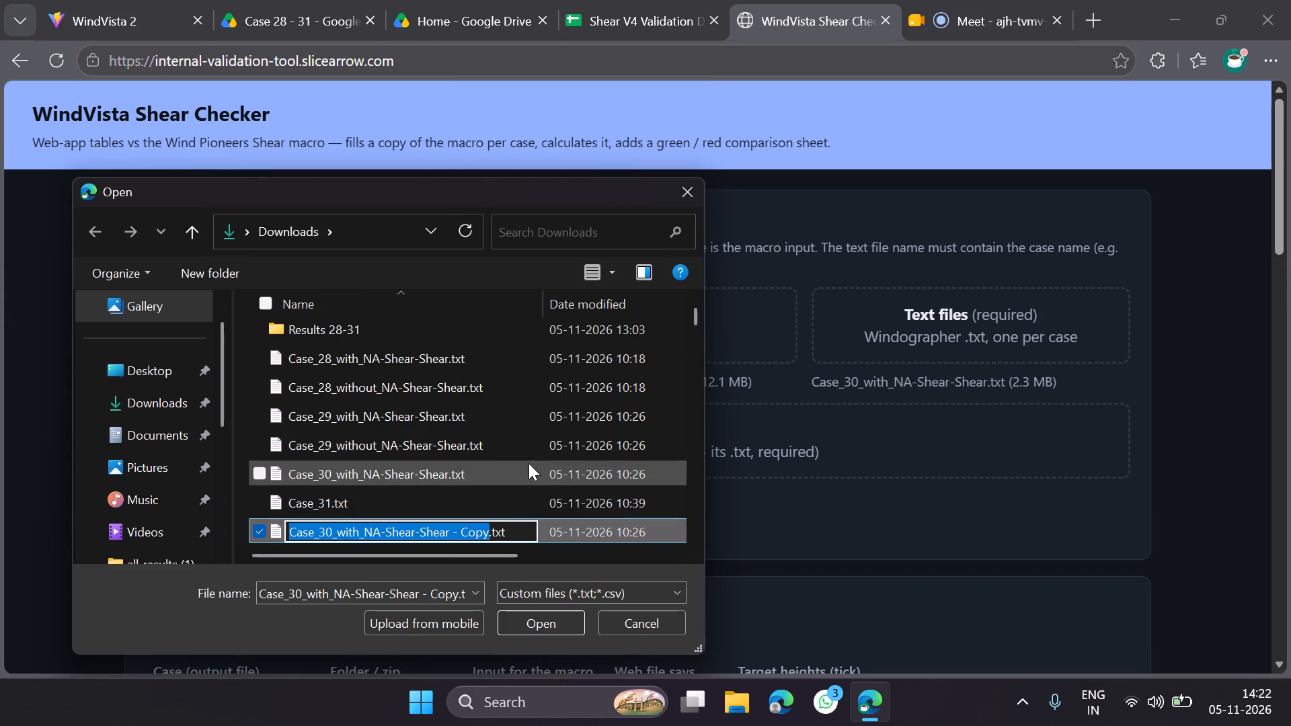
pyautogui.press('Right')
pyautogui.press('BackSpace')
pyautogui.press('BackSpace')
pyautogui.press('BackSpace')
pyautogui.press('BackSpace')
pyautogui.press('BackSpace')
pyautogui.press('BackSpace')
pyautogui.press('BackSpace')
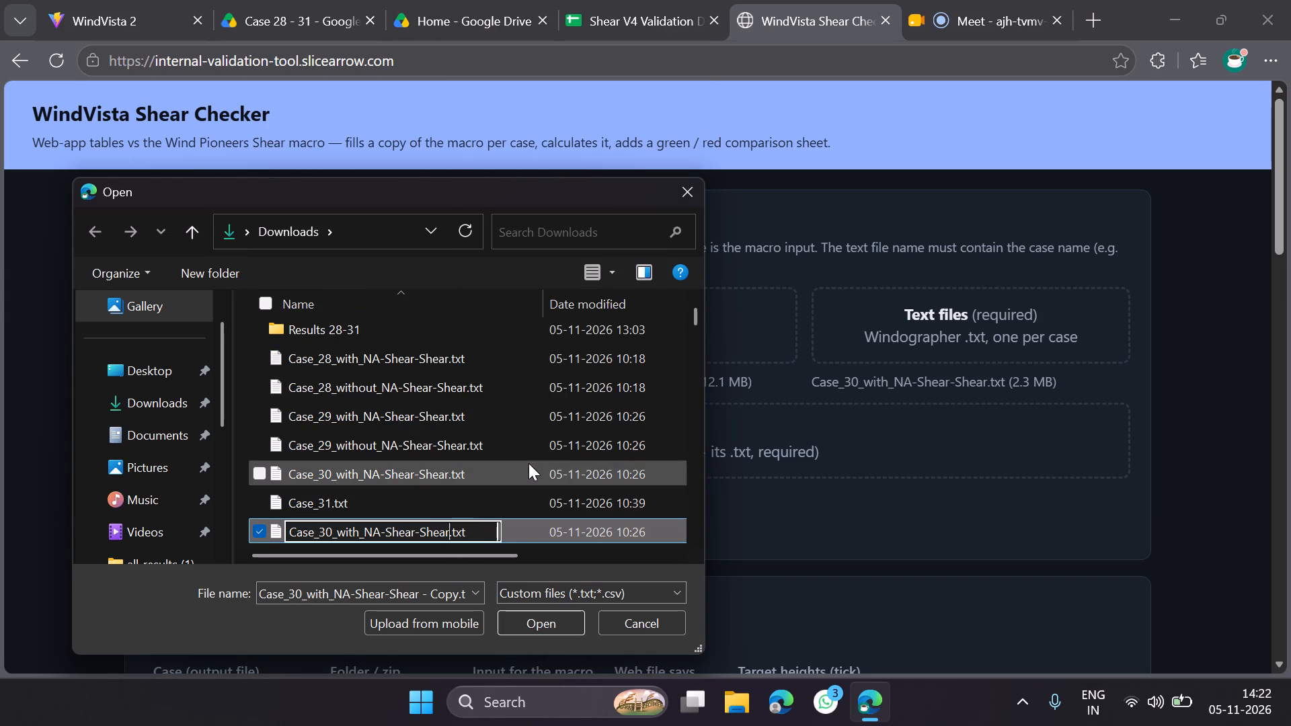
pyautogui.press('Left')
pyautogui.press('Left')
pyautogui.press('Left')
pyautogui.press('Left')
pyautogui.press('Left')
pyautogui.press('Left')
pyautogui.press('Left')
pyautogui.press('Left')
pyautogui.press('Left')
pyautogui.press('Left')
pyautogui.press('Left')
pyautogui.press('Left')
pyautogui.press('Left')
pyautogui.press('Left')
pyautogui.press('Left')
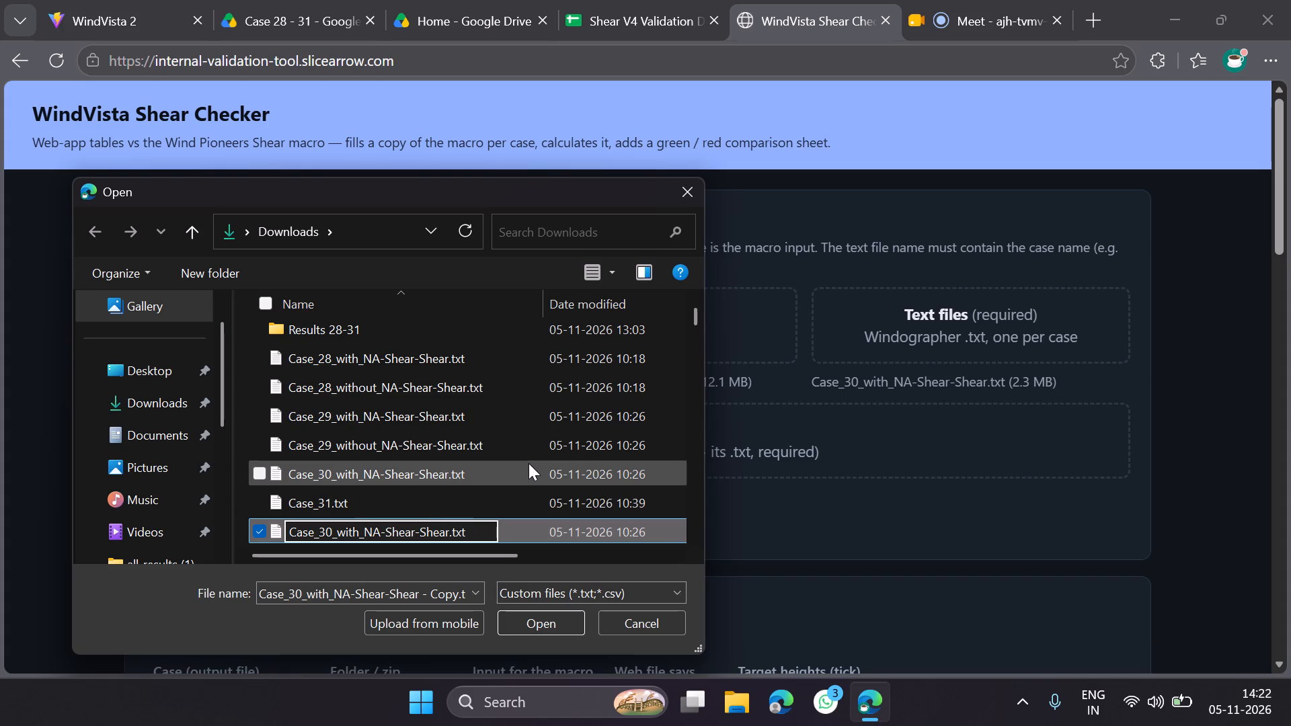
pyautogui.press('Left')
pyautogui.press('Right')
pyautogui.write('ou')
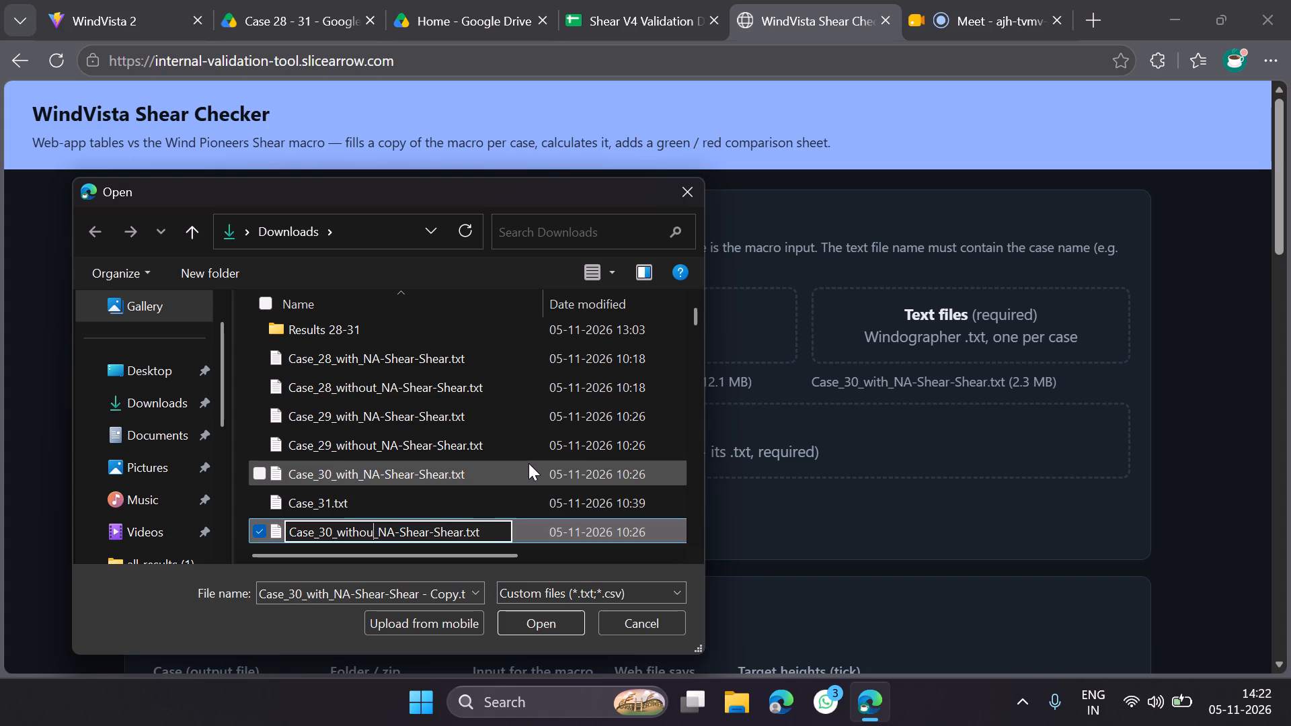
pyautogui.press('t')
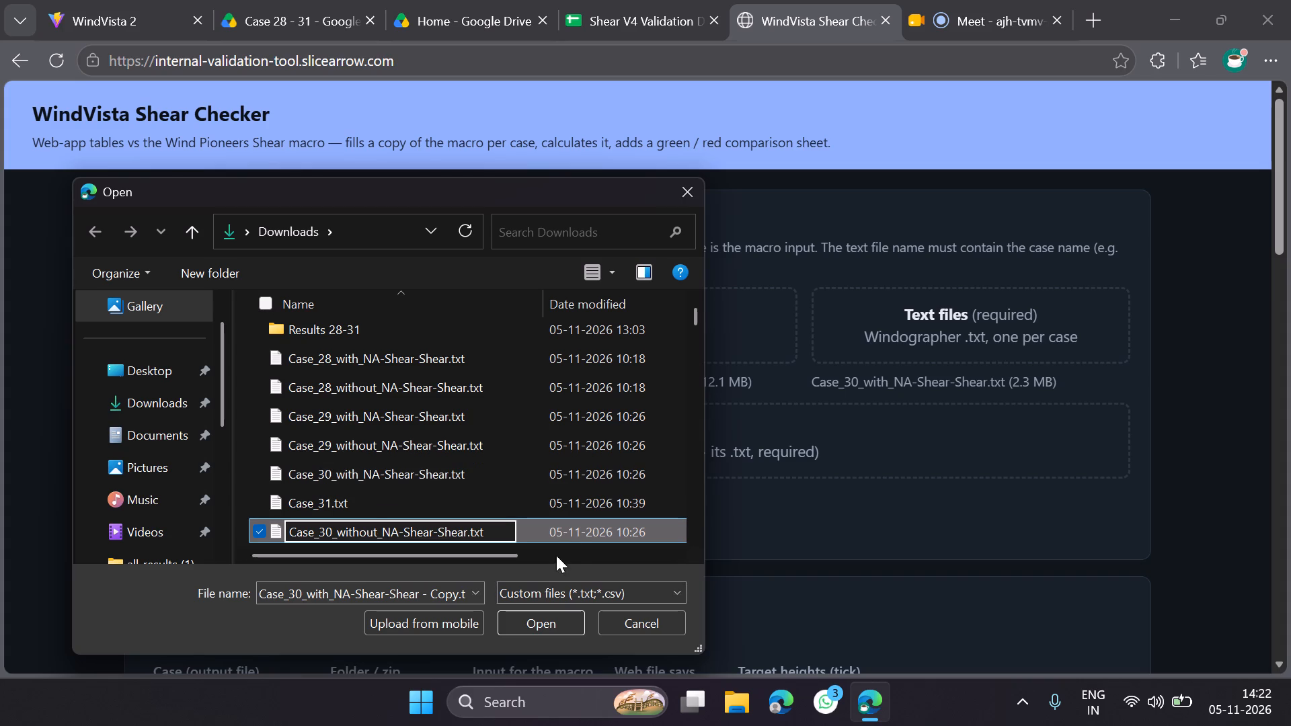
pyautogui.press('Return')
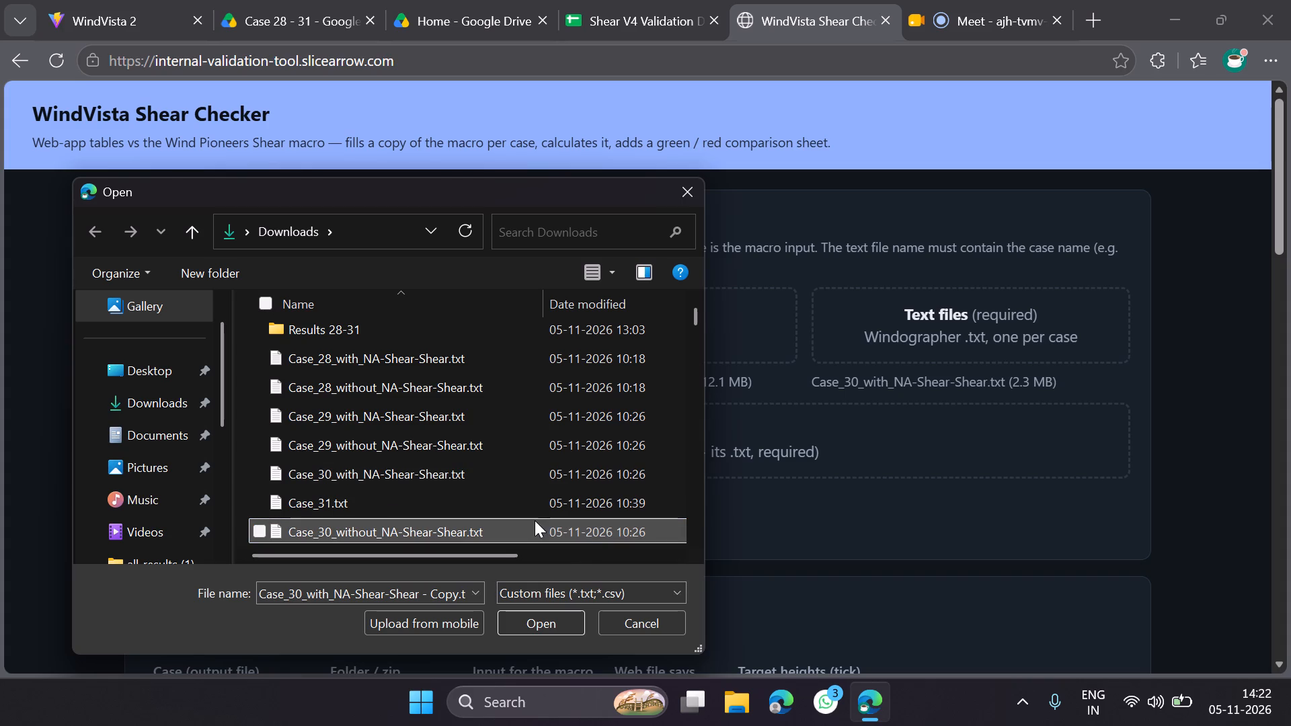
# Choose Case_30_without_NA-Shear-Shear.txt as the Windographer text file for the comparison.
pyautogui.click(531, 520)
pyautogui.click(558, 618)
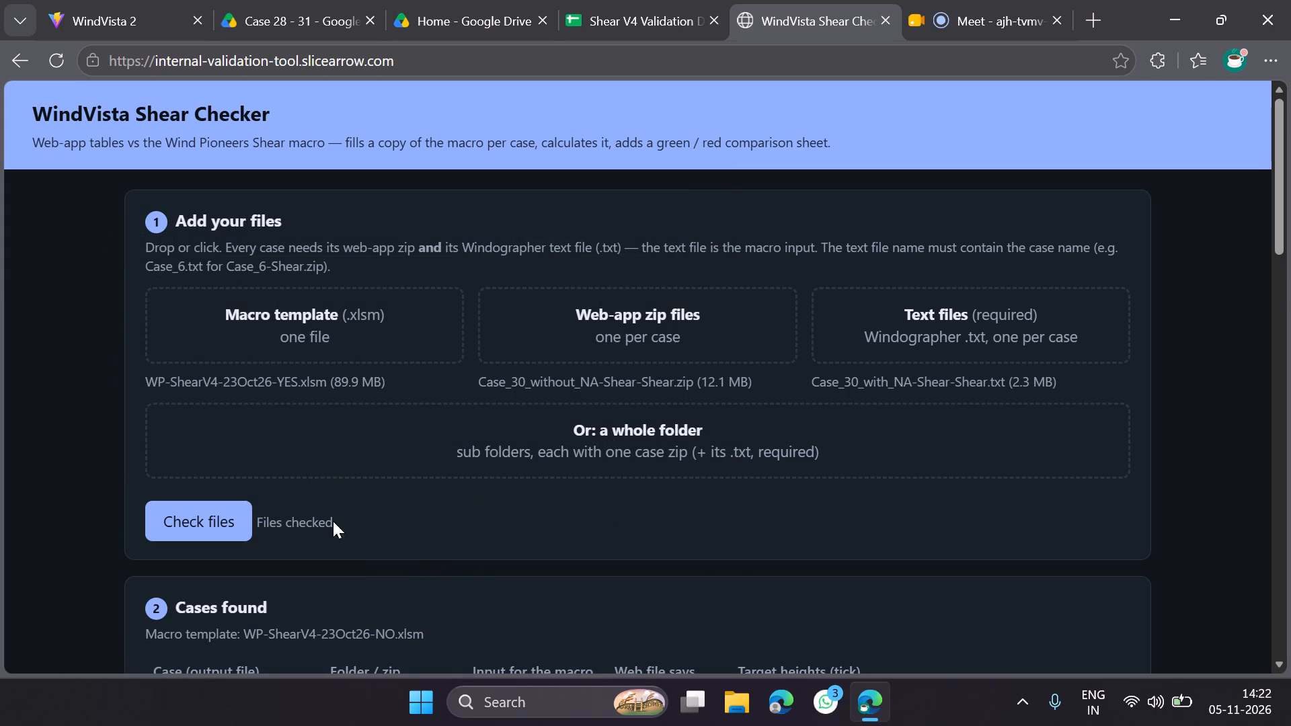
pyautogui.scroll(-8, 608, 563)
pyautogui.scroll(3, 608, 564)
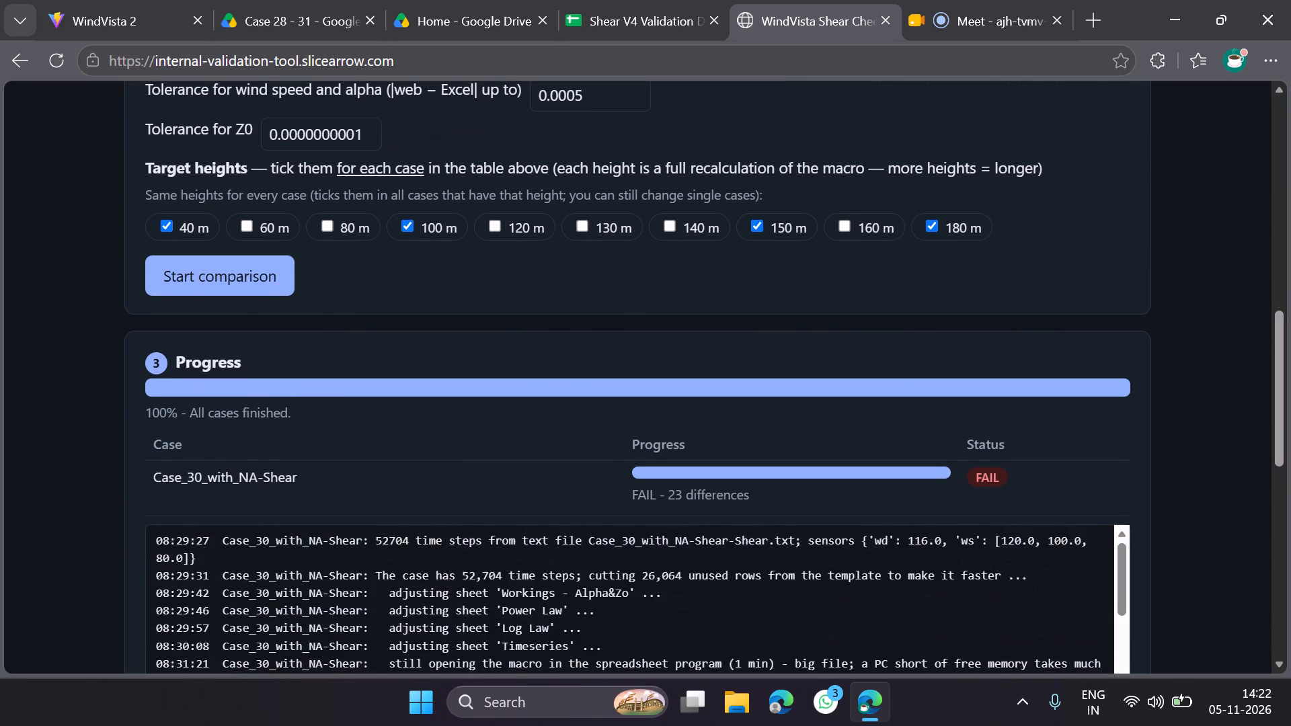
# Run the file check on the chosen macro template and the Case 30 without NA zip and text files.
pyautogui.scroll(6, 608, 564)
pyautogui.click(204, 321)
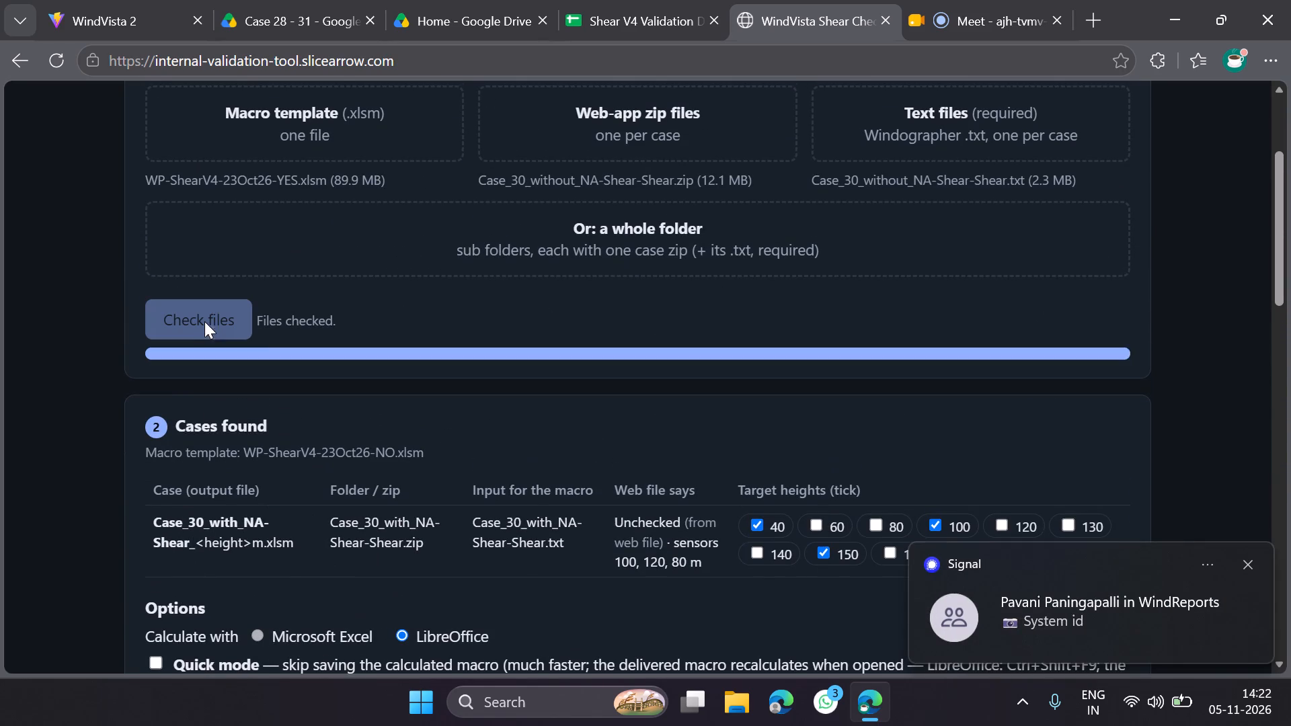
# In File Explorer's Downloads folder, look inside all_results (5).zip and rename the archive as Case30_with_NA.zip.
pyautogui.click(730, 711)
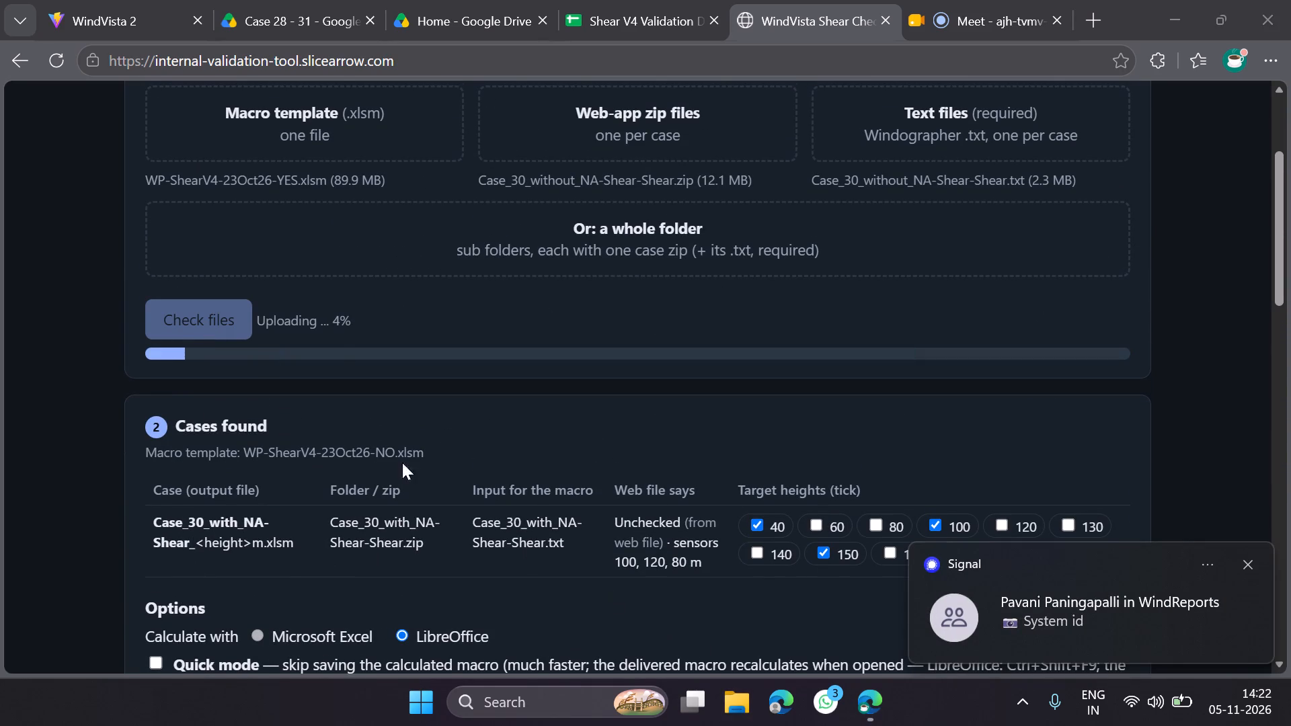
pyautogui.click(82, 283)
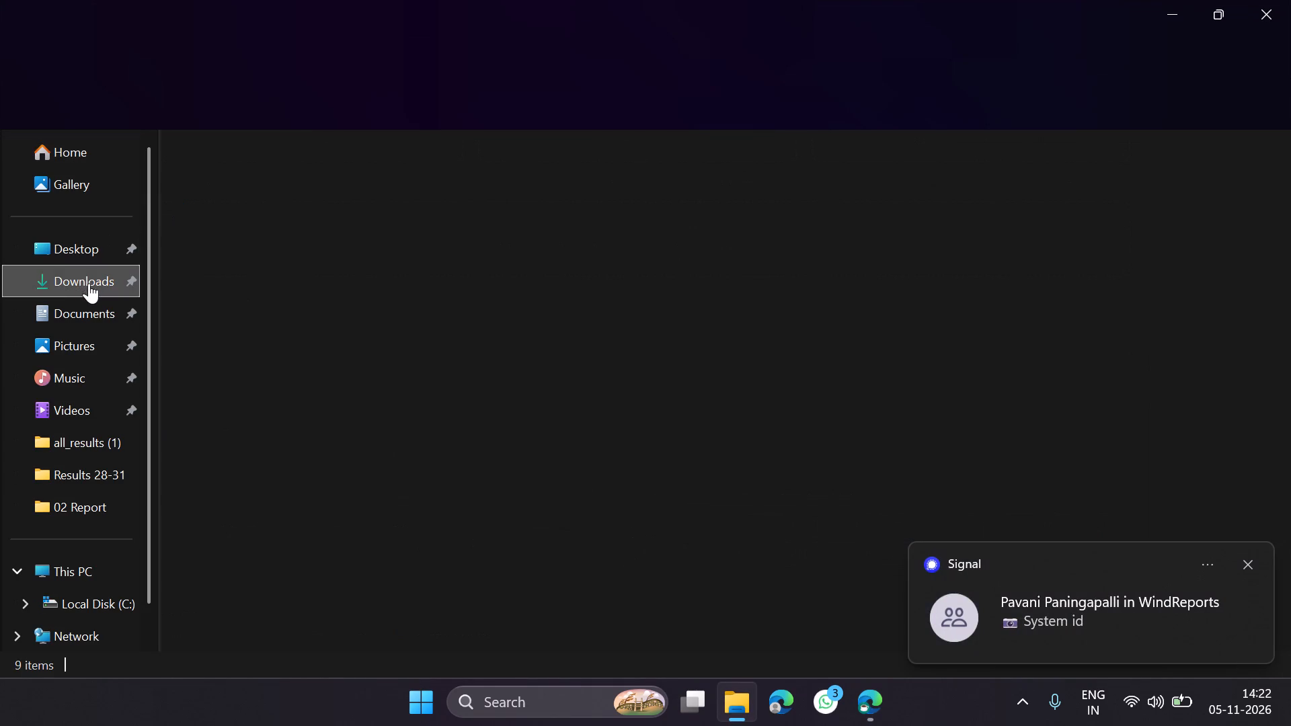
pyautogui.click(288, 235)
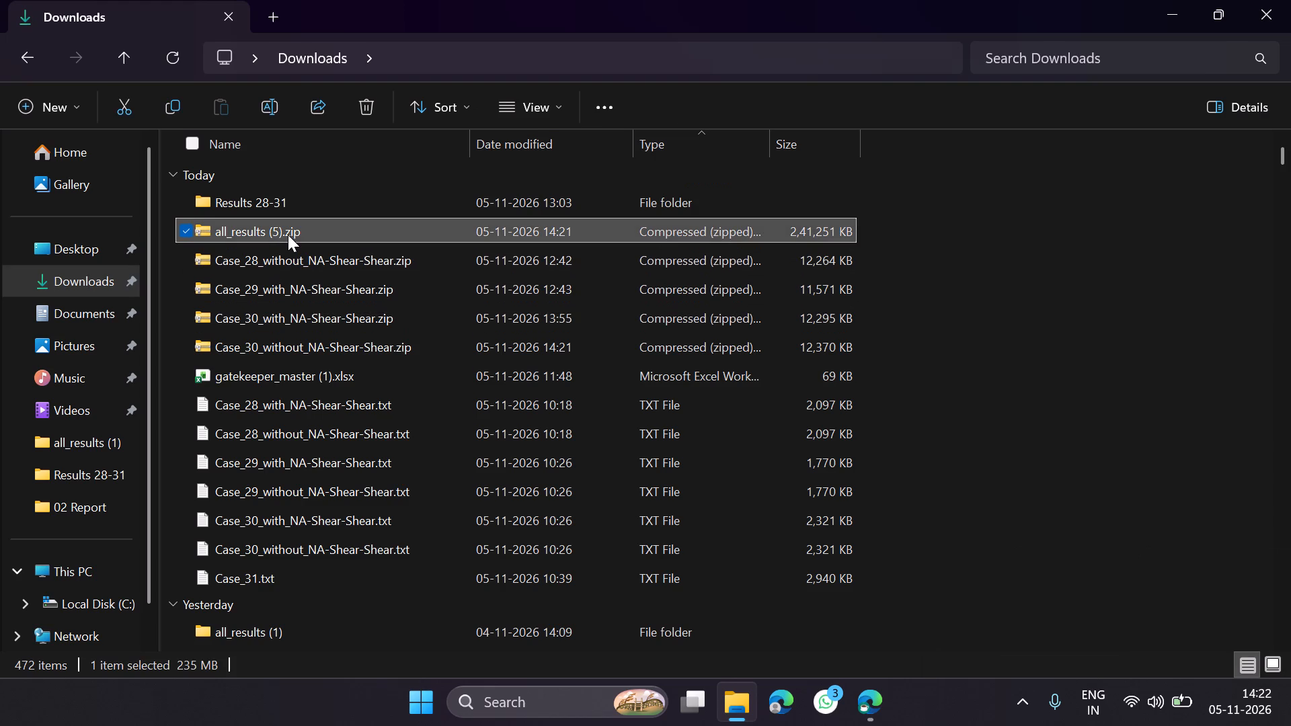
pyautogui.doubleClick(288, 235)
pyautogui.click(20, 50)
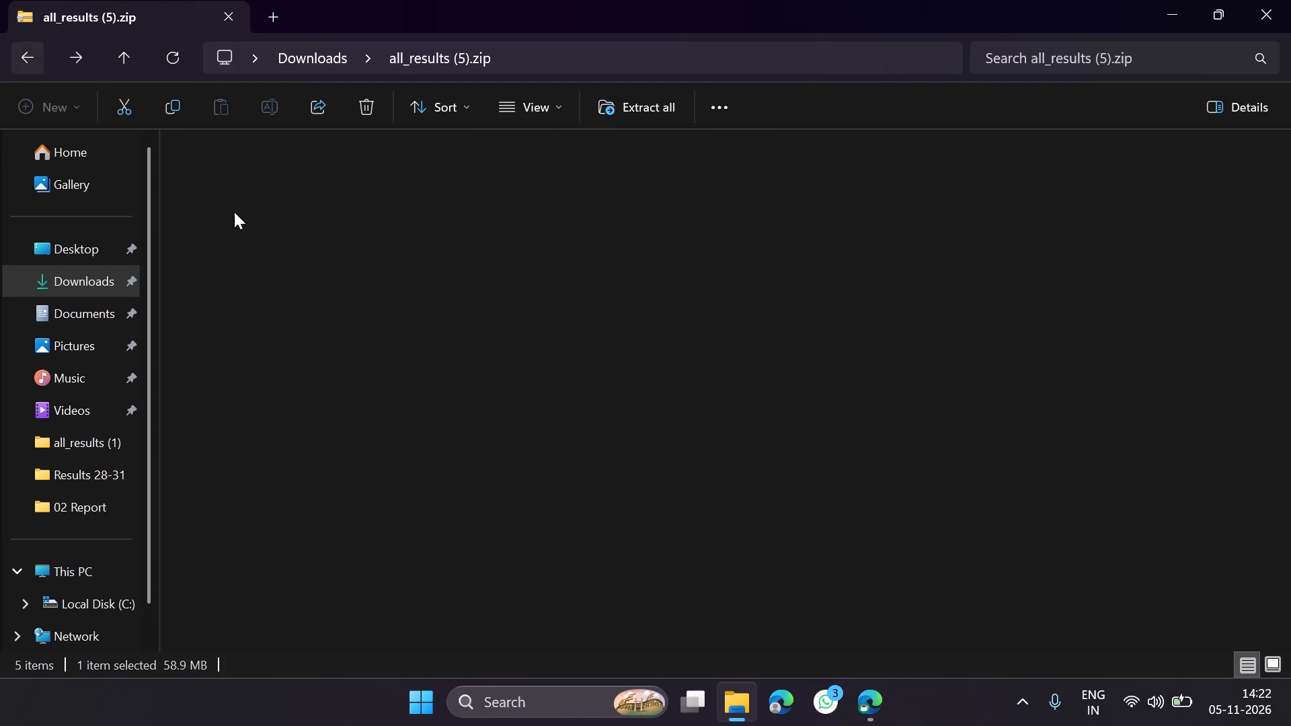
pyautogui.rightClick(277, 229)
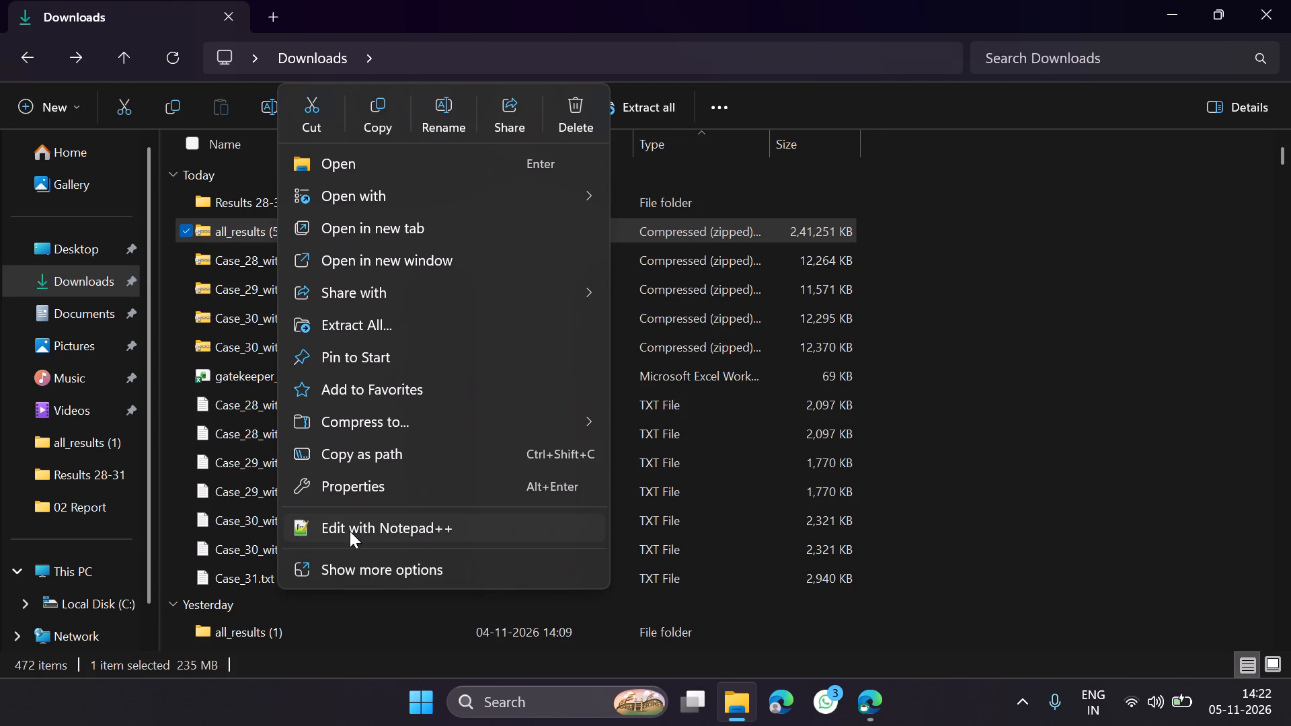
pyautogui.click(435, 112)
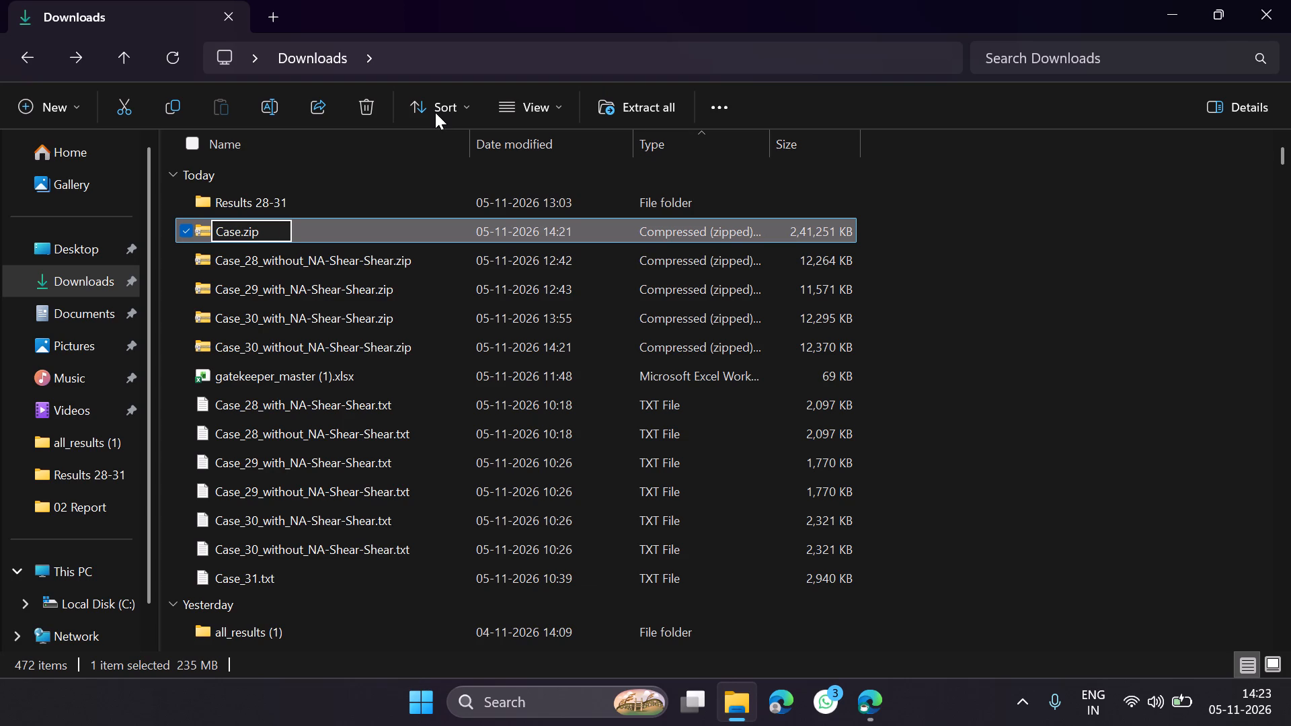
pyautogui.write('3-')
pyautogui.press('BackSpace')
pyautogui.press('0')
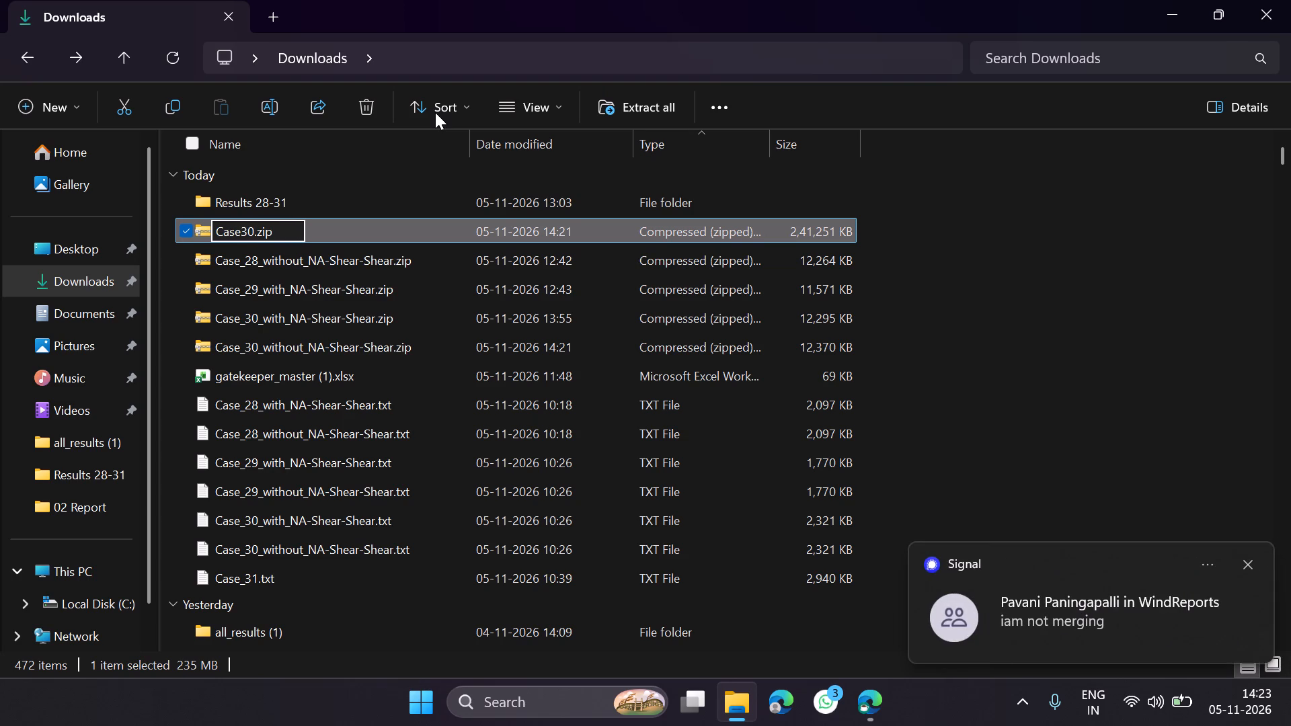
pyautogui.hotkey('shift', '_')
pyautogui.write('with_')
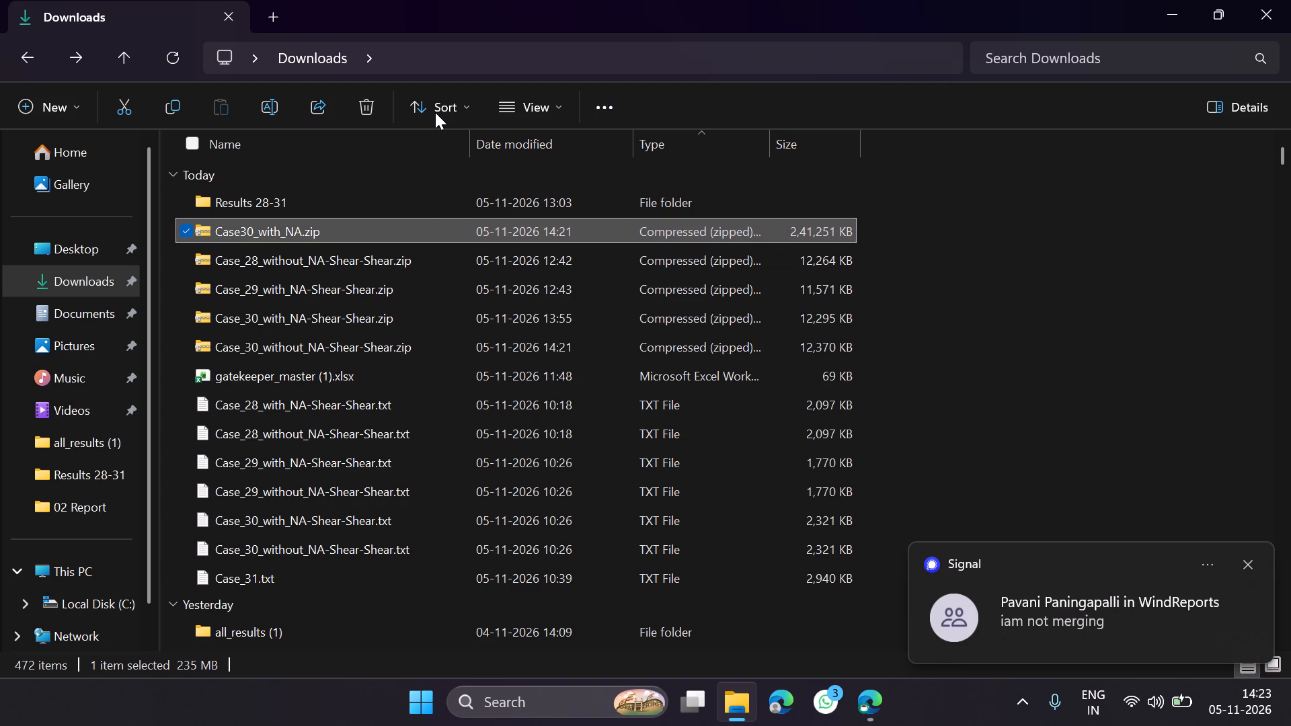
# Move Case30_with_NA.zip into the Results 28-31 folder, open that folder to check it, and close File Explorer.
pyautogui.moveTo(326, 231); pyautogui.dragTo(325, 199)
pyautogui.doubleClick(325, 199)
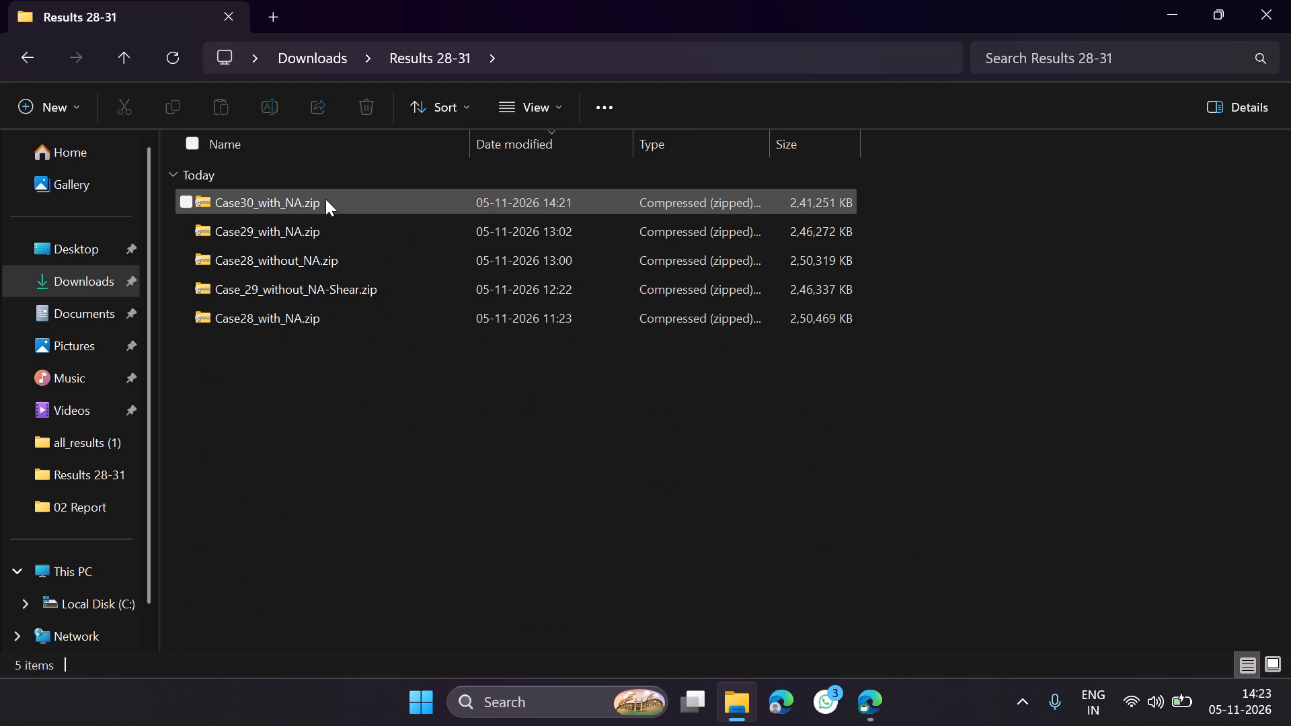
pyautogui.click(1290, 0)
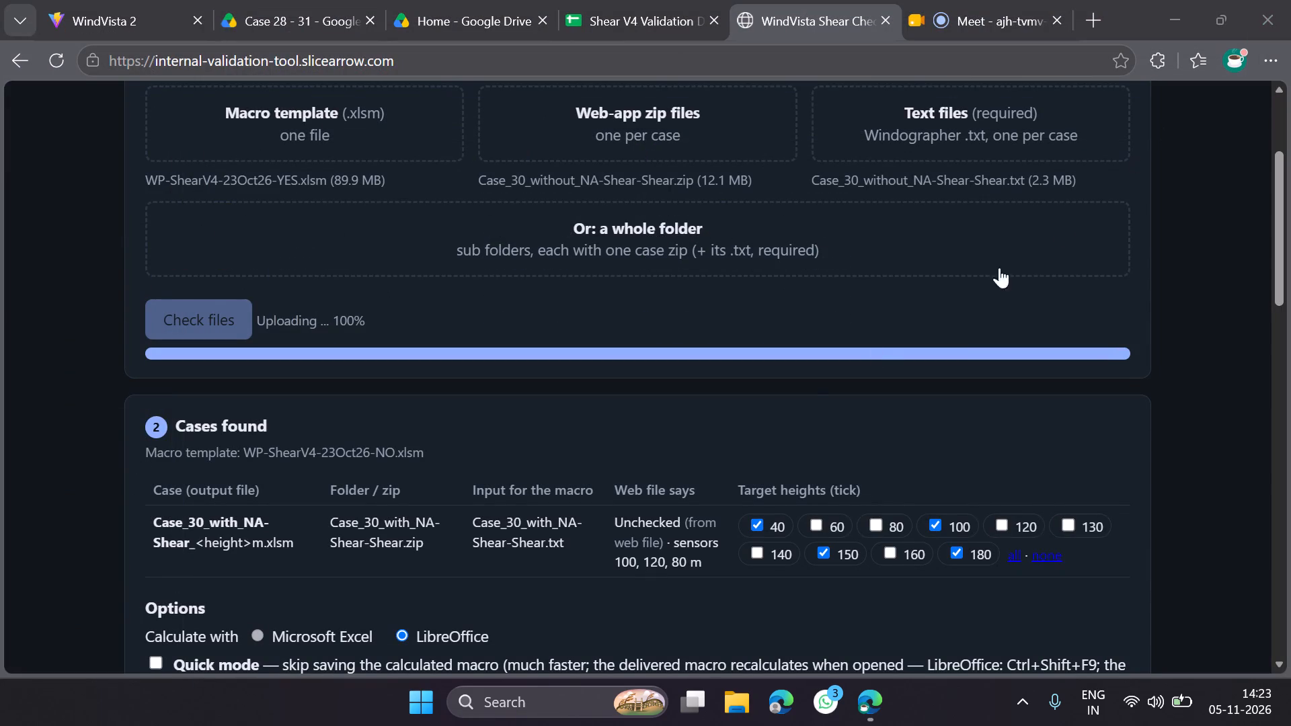
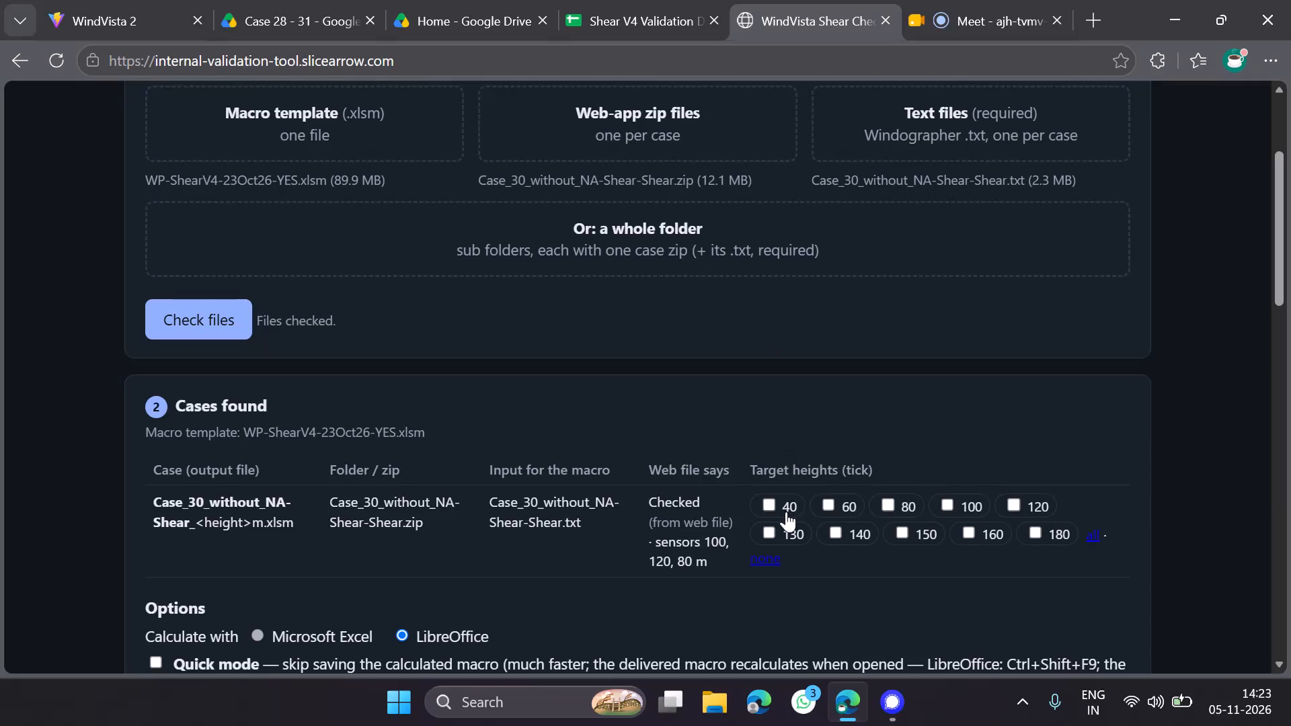
# Tick target heights 100, 150 and 180 for the Case_30_without_NA-Shear case in the found cases table.
pyautogui.click(968, 508)
pyautogui.click(929, 535)
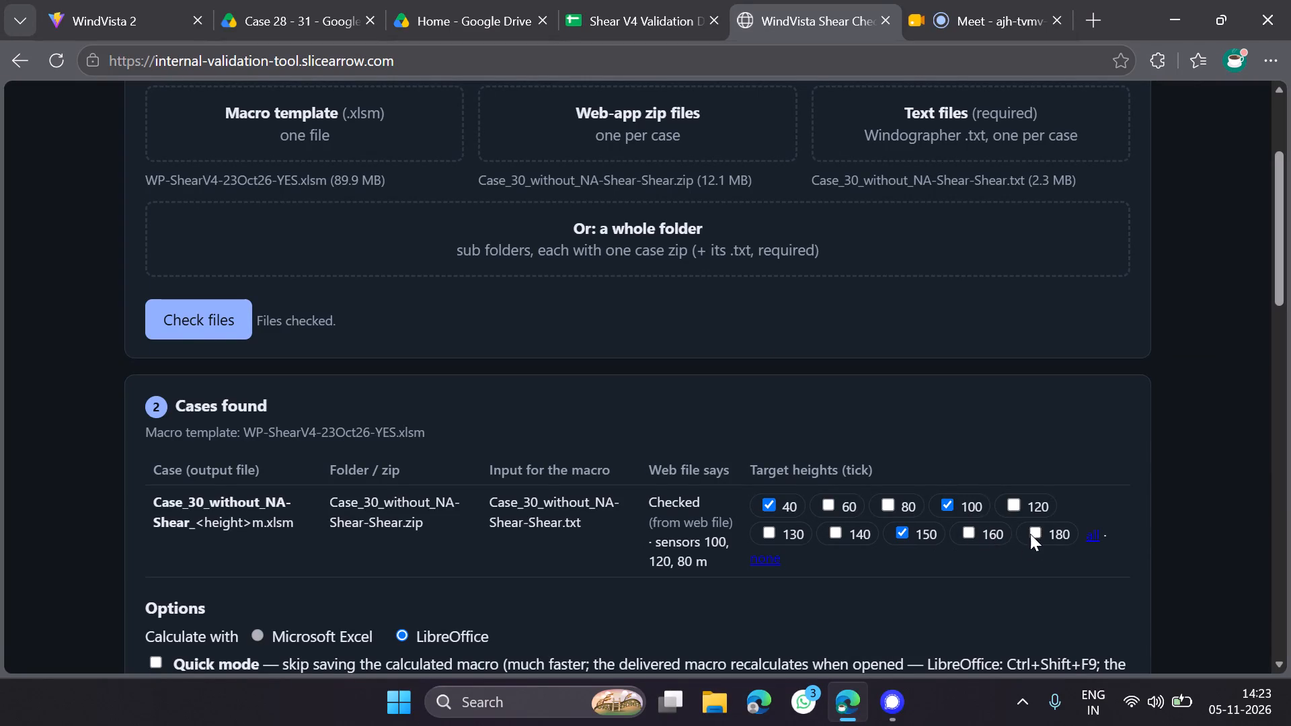
pyautogui.click(1030, 534)
# Under the same heights for every case options, tick 40 m, 100 m, 150 m and 180 m.
pyautogui.scroll(-4, 763, 555)
pyautogui.click(184, 444)
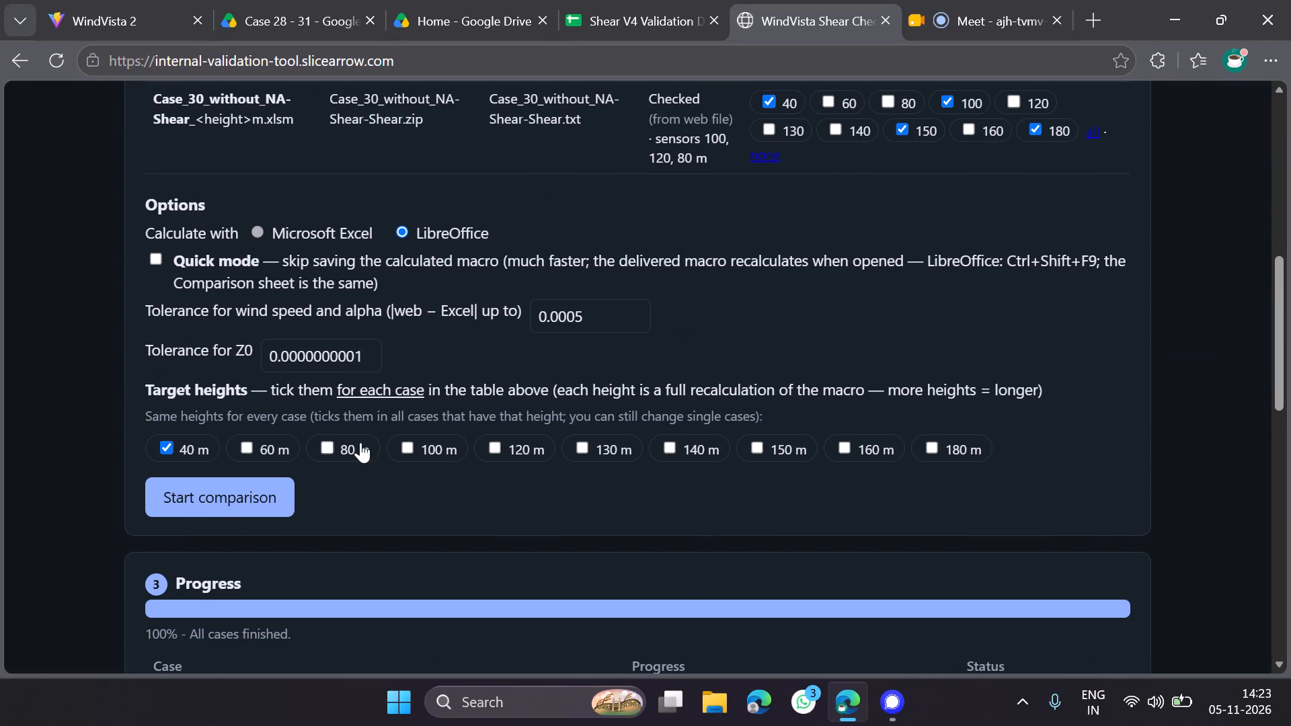
pyautogui.click(419, 448)
pyautogui.click(745, 446)
pyautogui.click(933, 446)
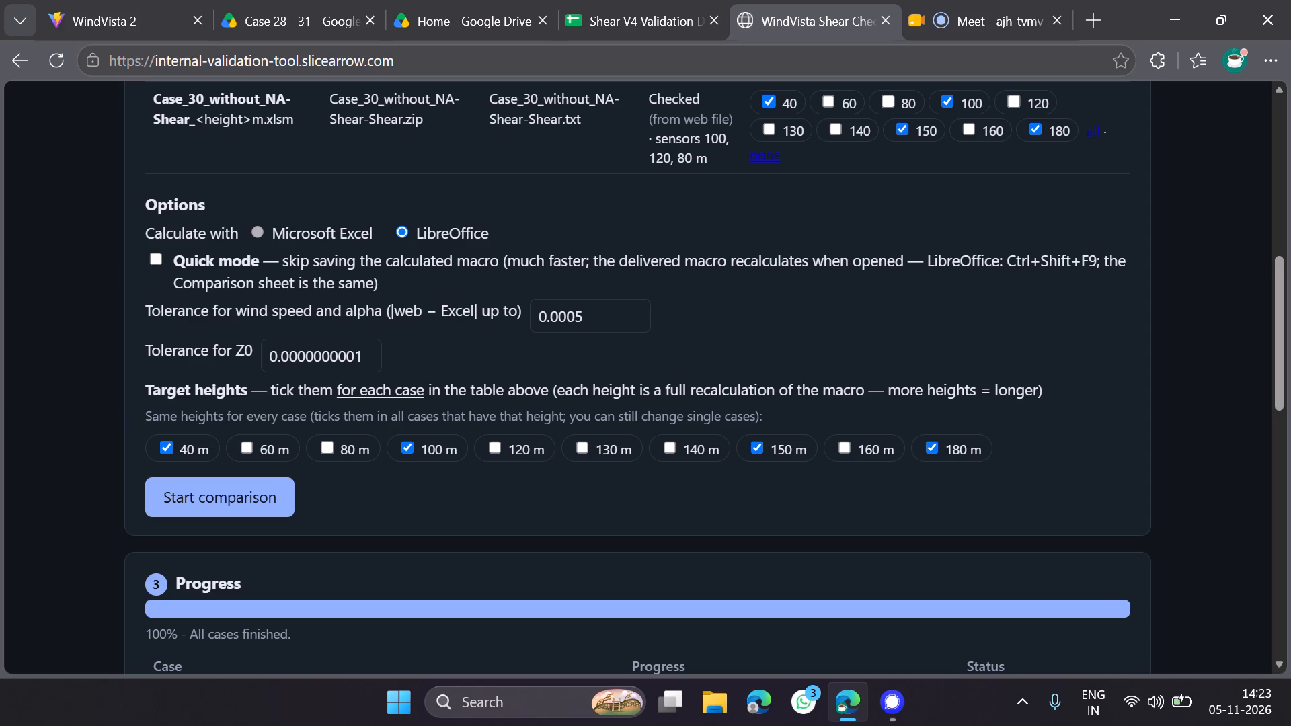
# Start the comparison for Case 30 without NA at the ticked target heights, calculating with LibreOffice.
pyautogui.click(260, 489)
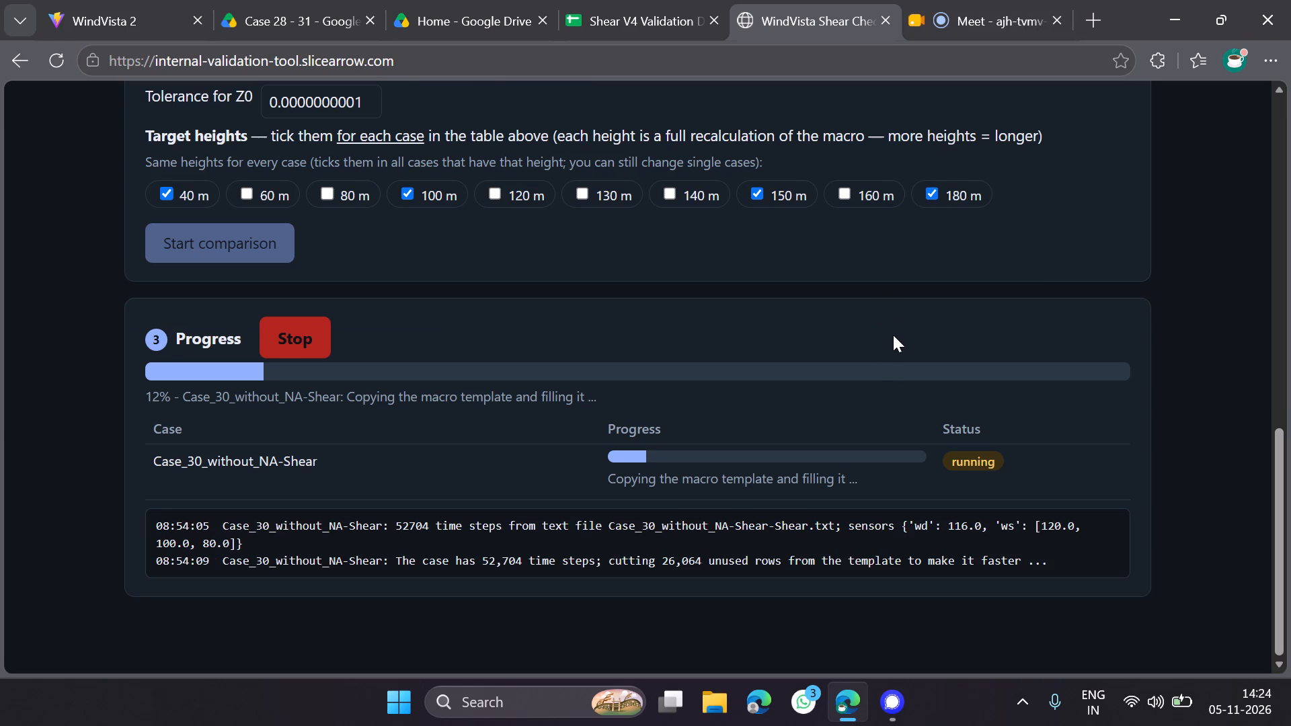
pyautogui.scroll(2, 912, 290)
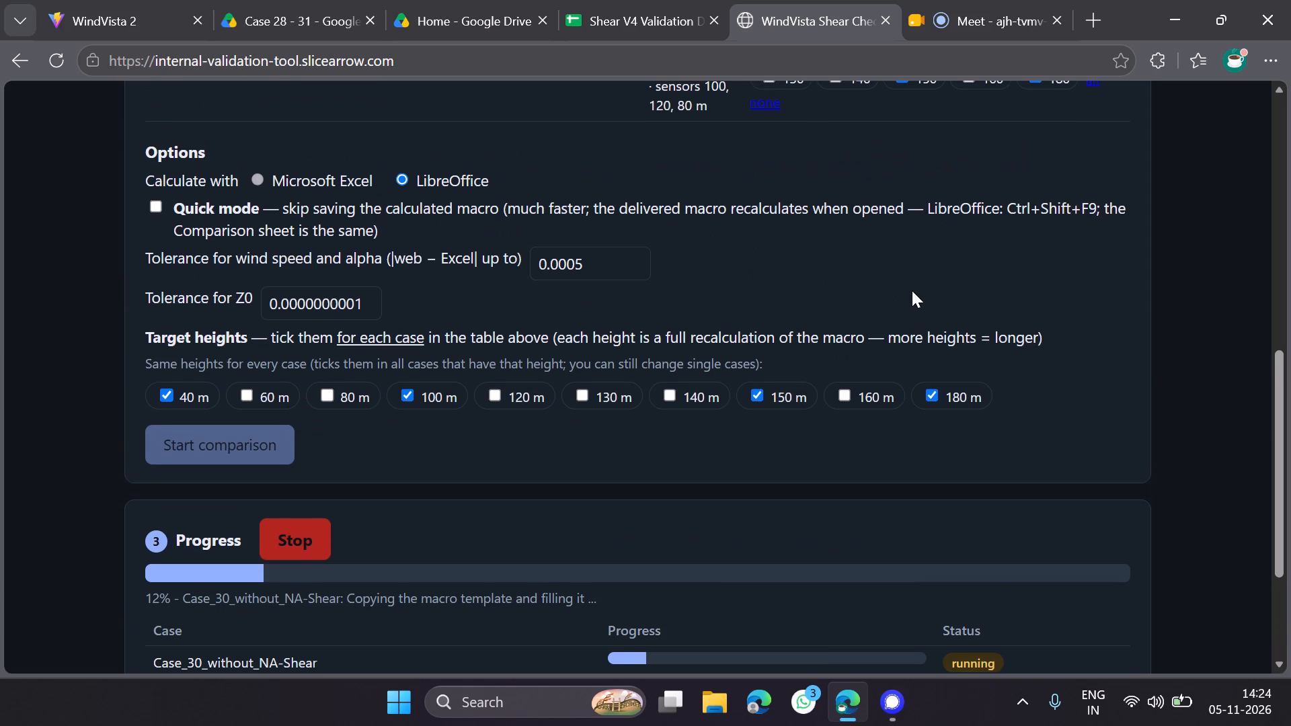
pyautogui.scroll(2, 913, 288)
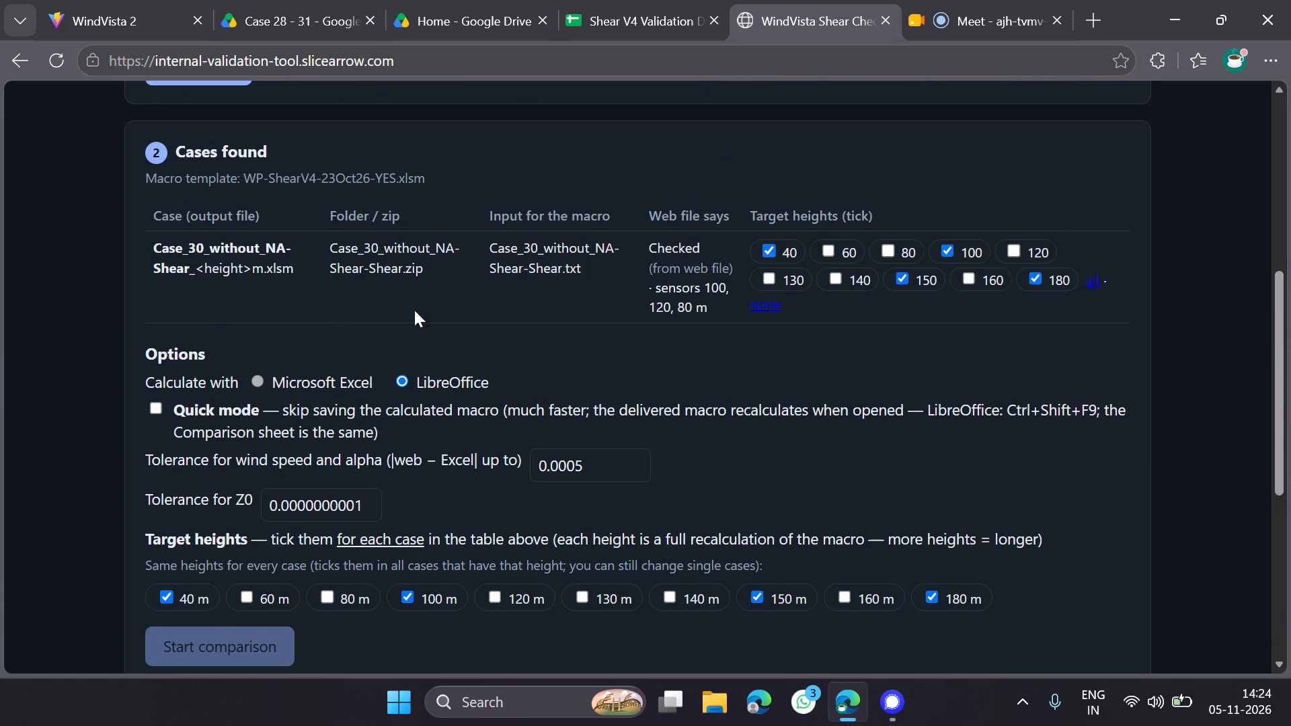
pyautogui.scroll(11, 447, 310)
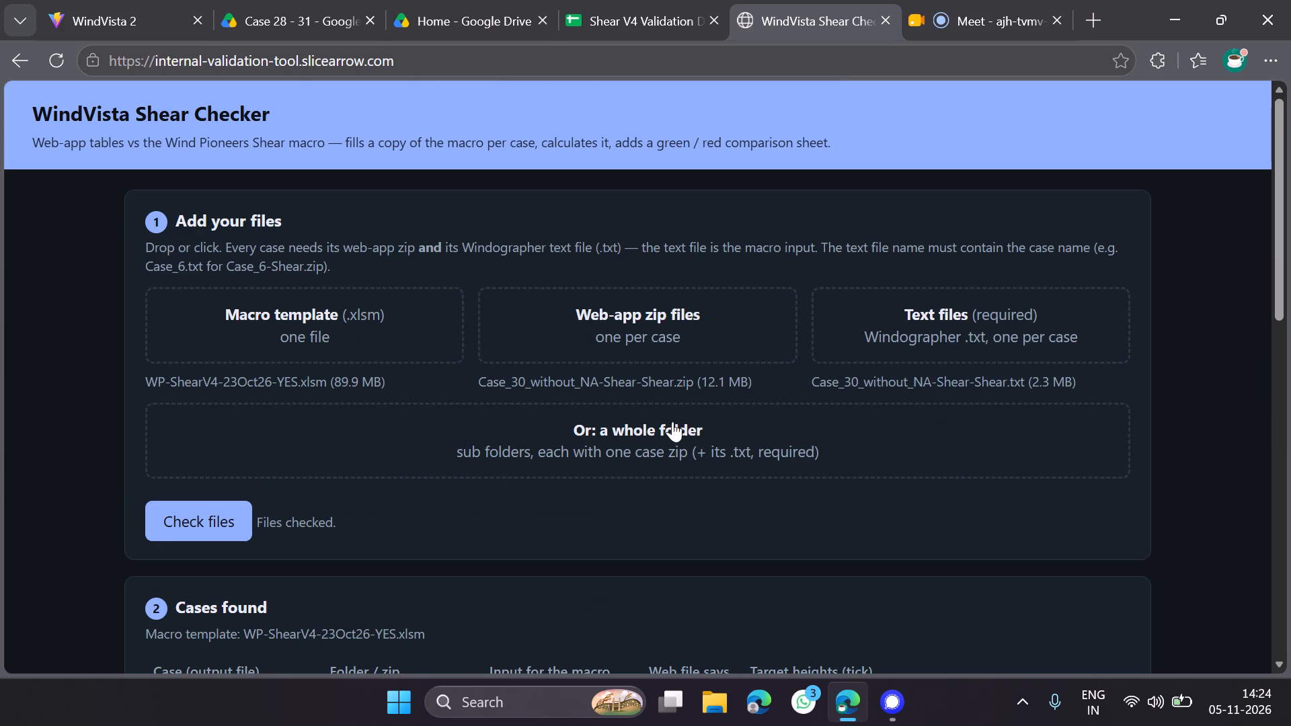
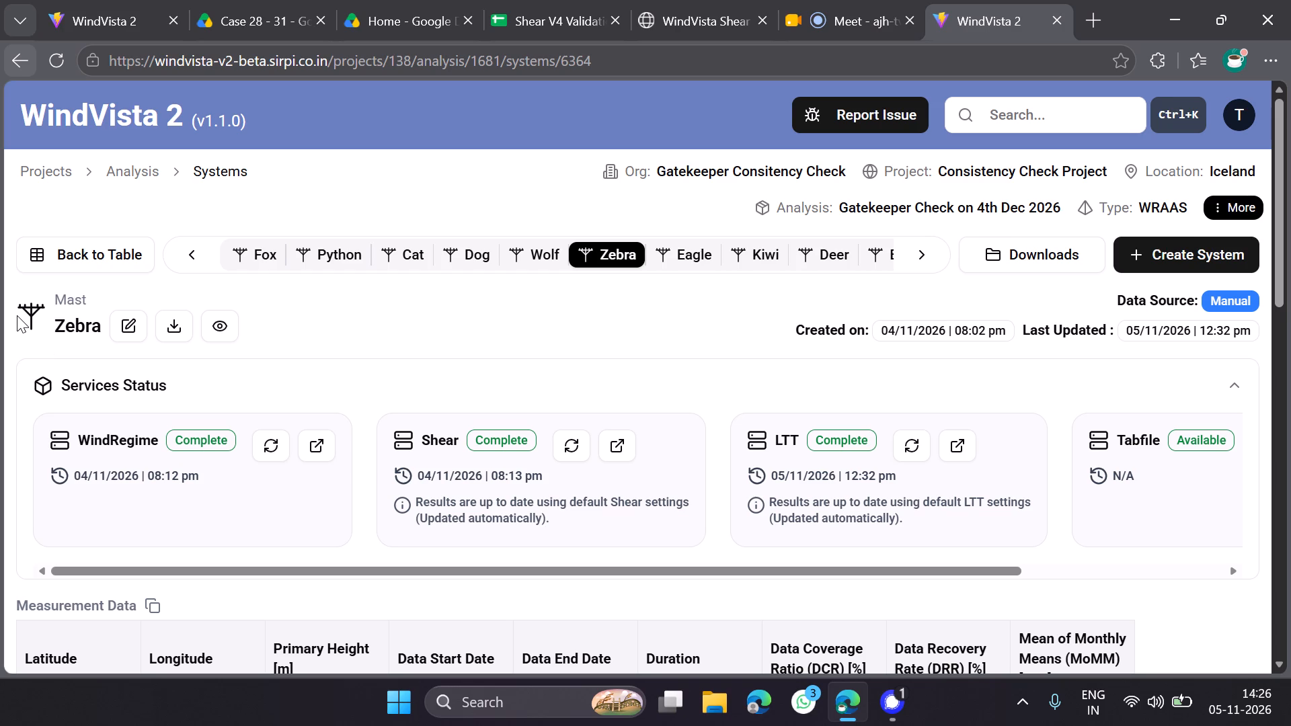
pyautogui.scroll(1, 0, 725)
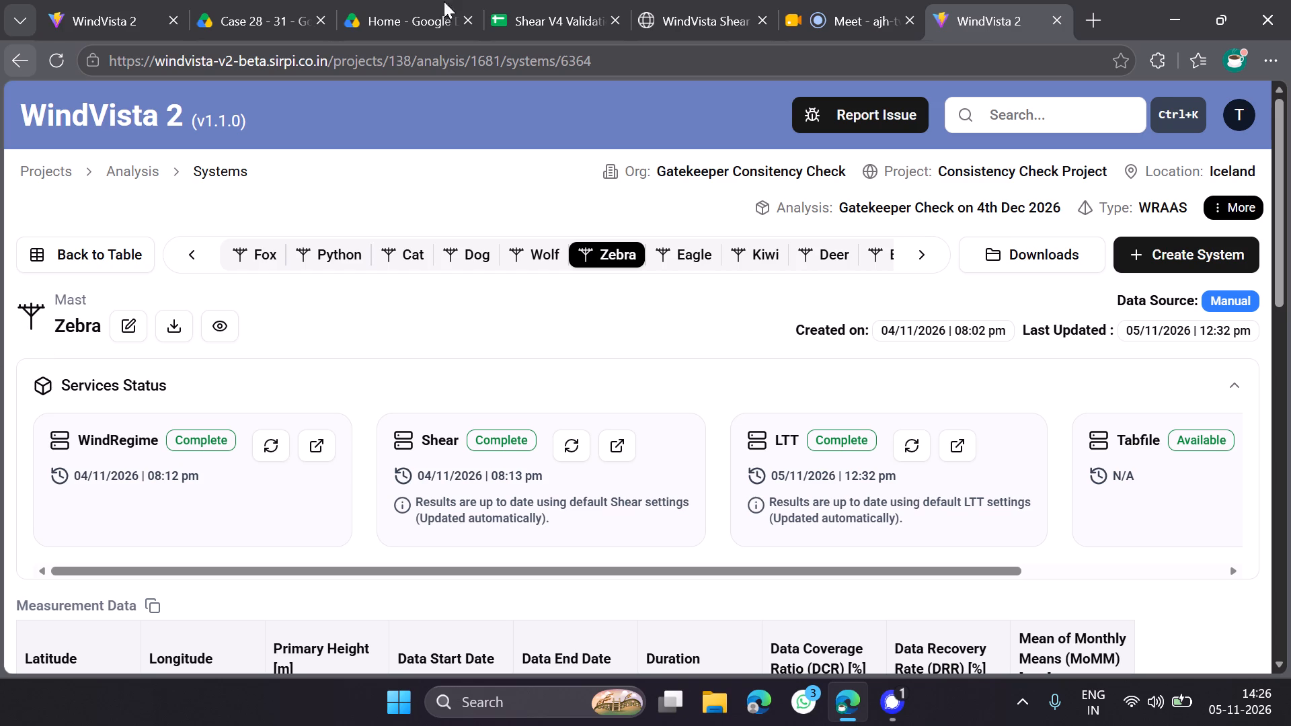
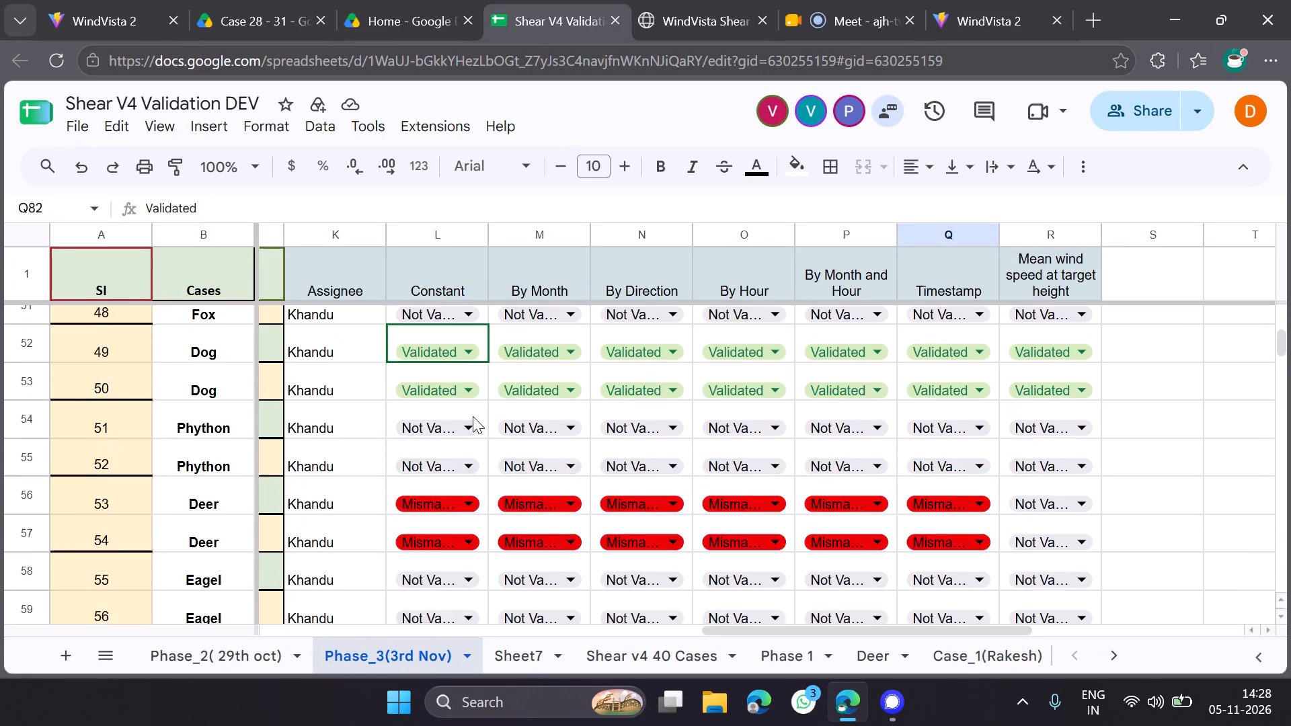
# Set the Constant, By Month and By Direction statuses to Validated for SI 12 (Case 6).
pyautogui.scroll(15, 473, 416)
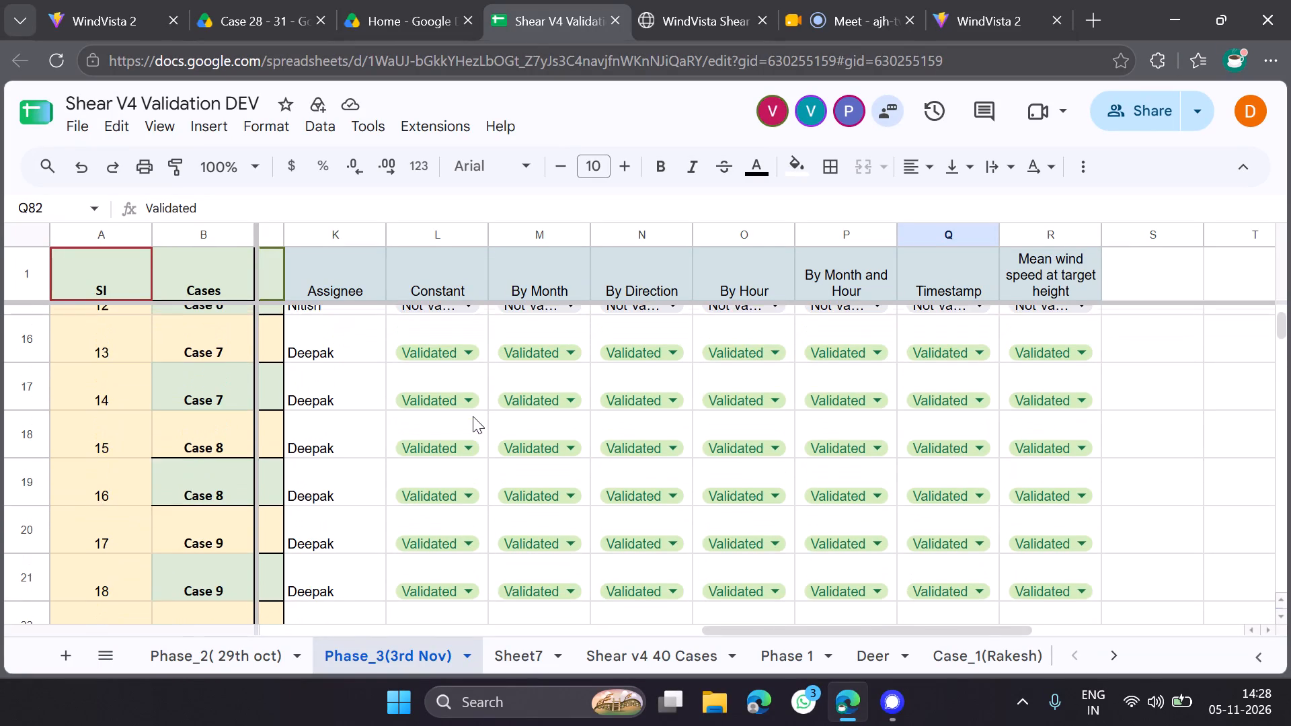
pyautogui.scroll(6, 473, 416)
pyautogui.scroll(-4, 473, 416)
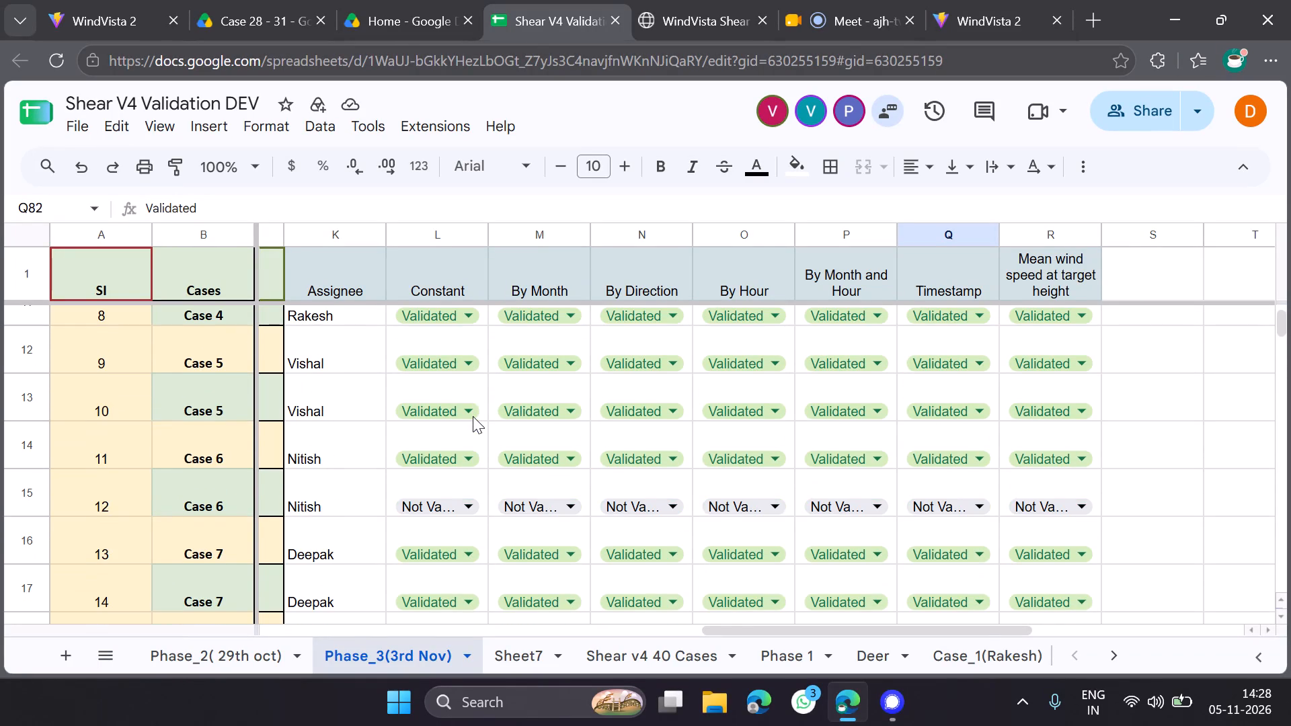
pyautogui.click(437, 501)
pyautogui.click(426, 565)
pyautogui.click(550, 510)
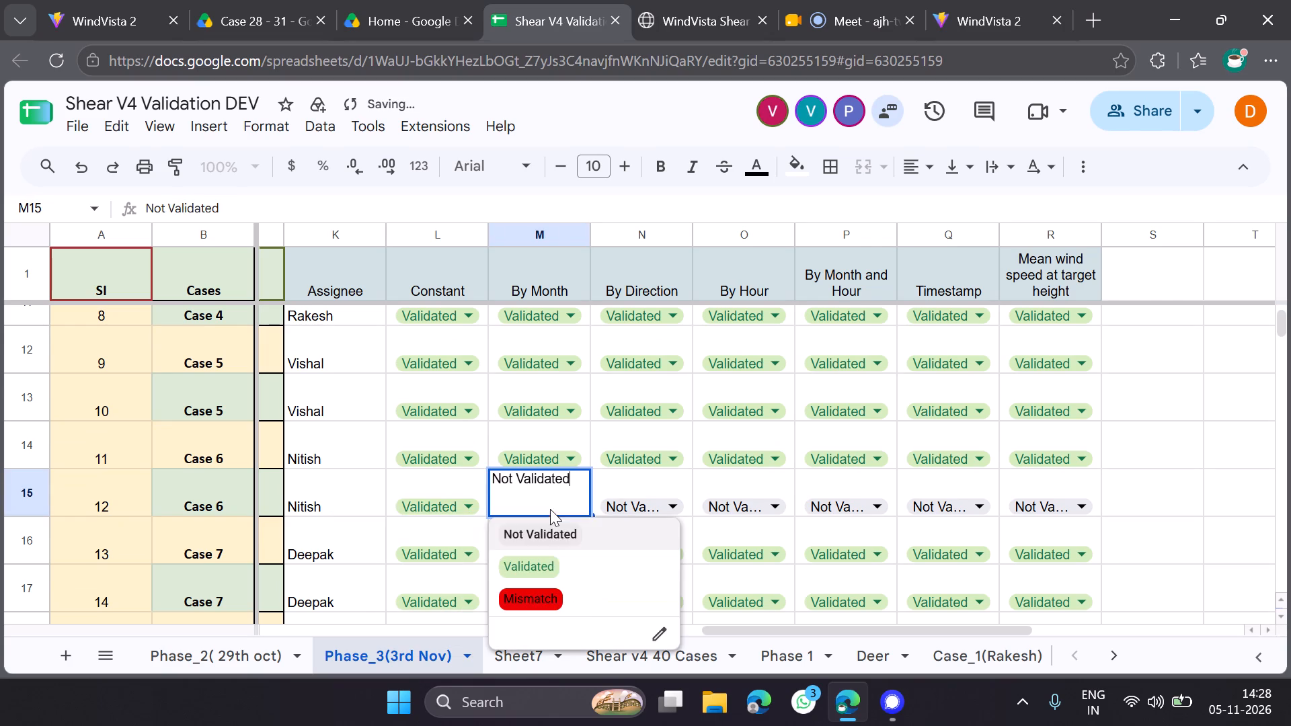
pyautogui.click(553, 562)
pyautogui.click(662, 512)
pyautogui.click(637, 569)
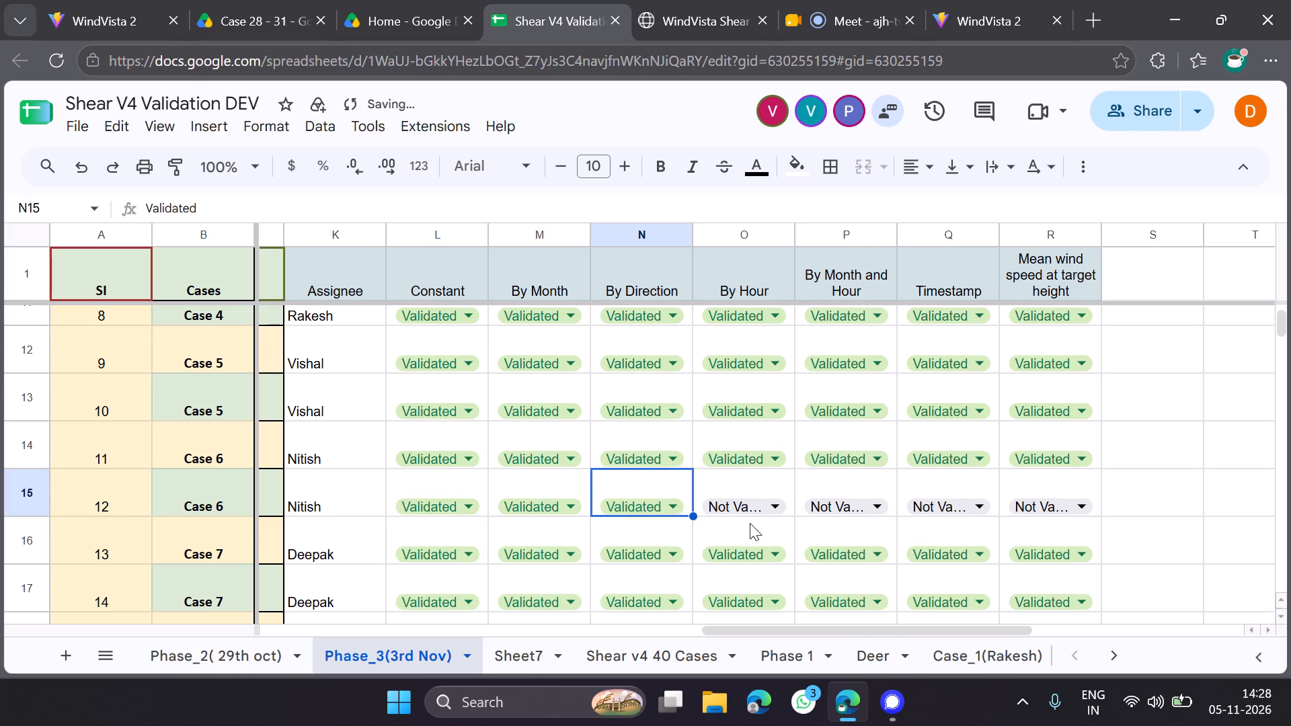
# Set SI 12's By Hour, By Month and Hour, and Timestamp statuses to Validated, and open its Mean wind speed at target height status choices.
pyautogui.click(752, 509)
pyautogui.click(748, 560)
pyautogui.click(861, 506)
pyautogui.click(858, 571)
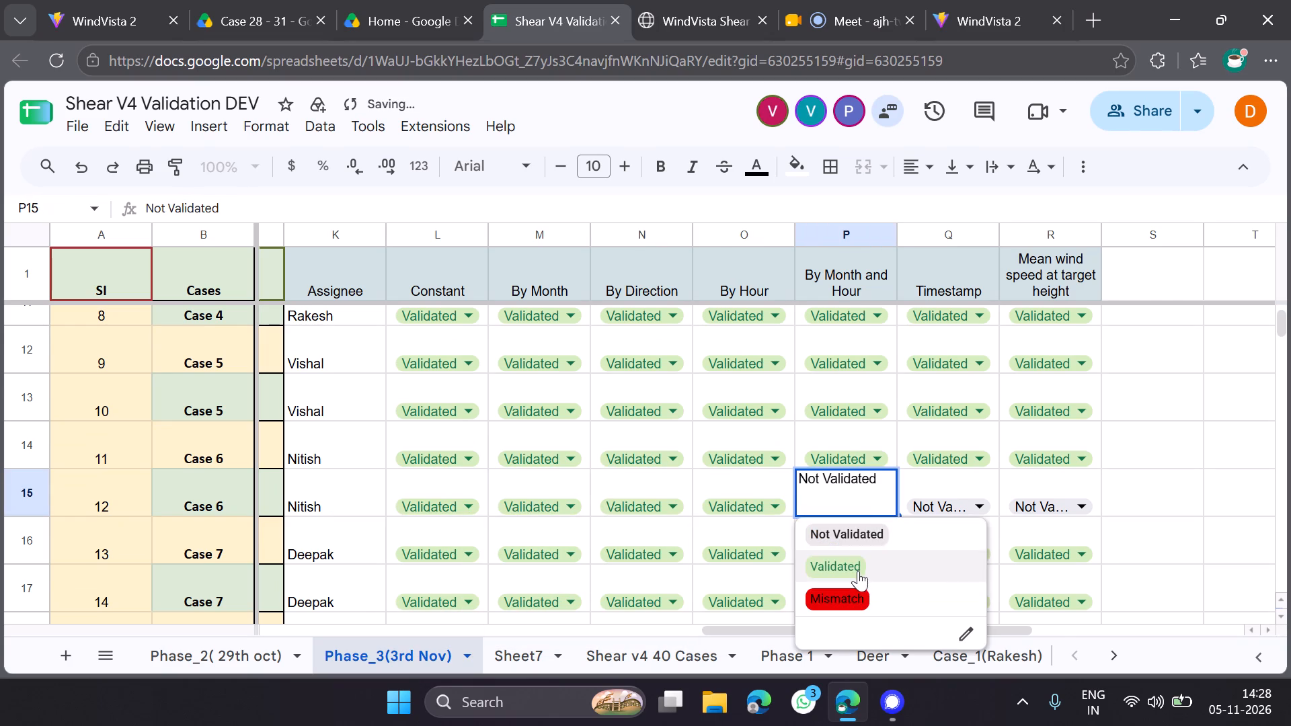
pyautogui.click(972, 512)
pyautogui.click(959, 564)
pyautogui.click(1048, 506)
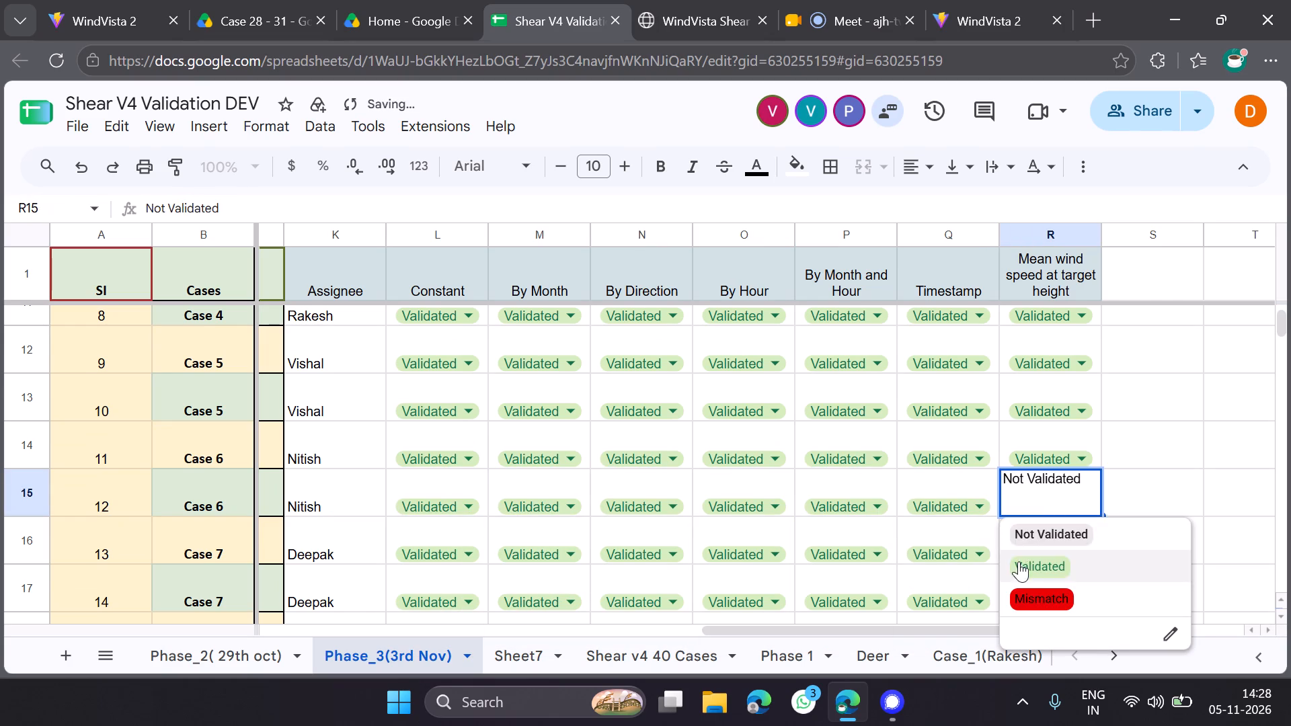
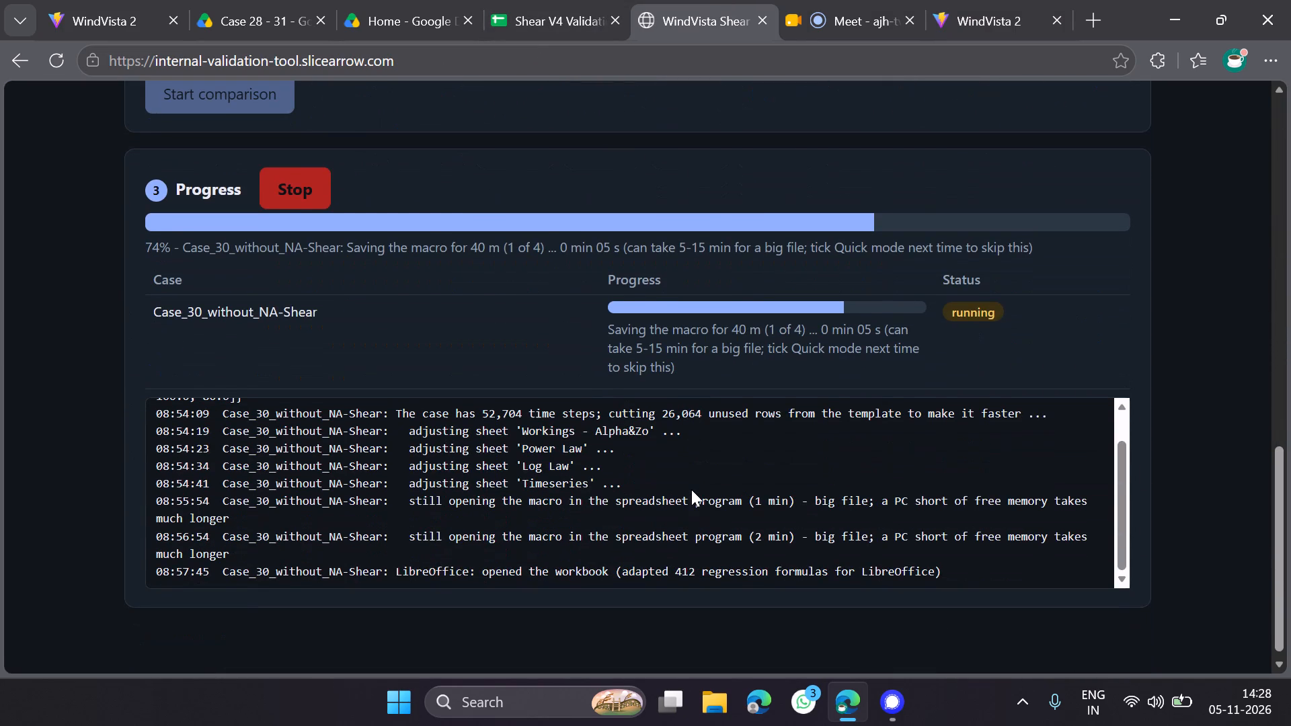
# Review the validation statuses of the Case 28 to Case 31 rows in the Phase_3(3rd Nov) sheet of Shear V4 Validation.
pyautogui.scroll(-6, 691, 489)
pyautogui.click(570, 0)
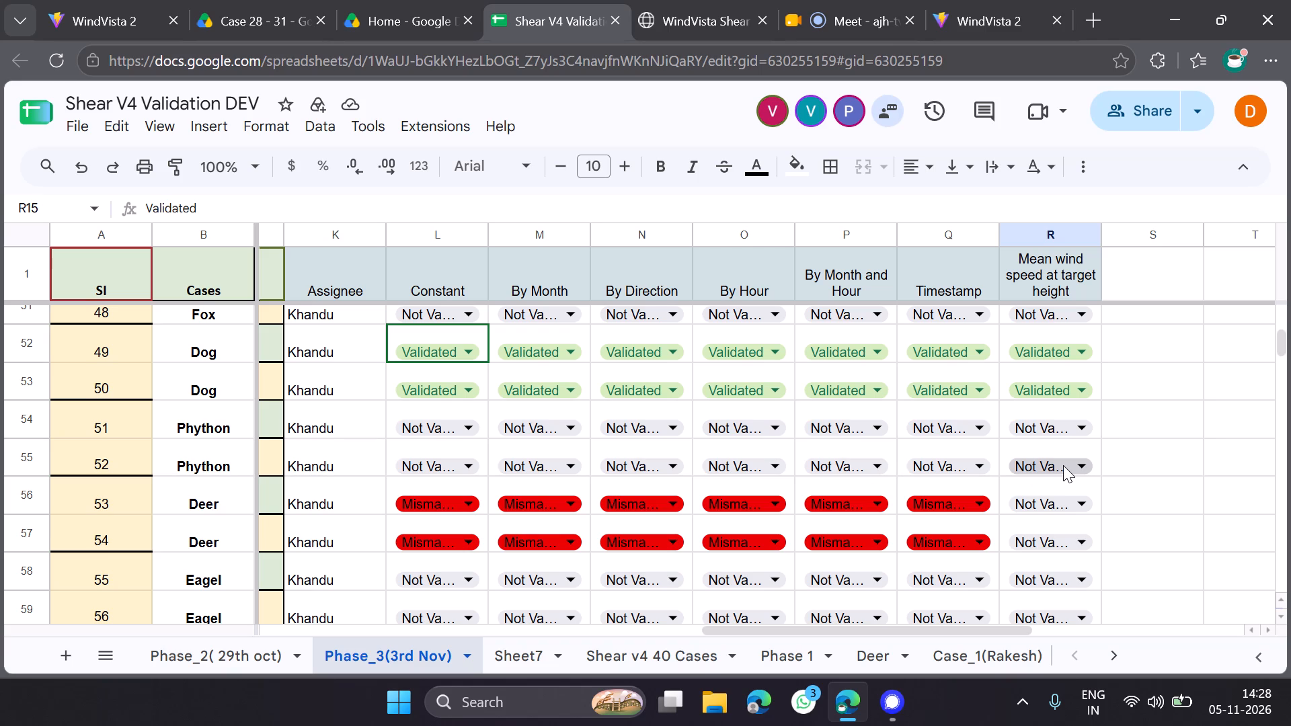
pyautogui.scroll(-6, 1101, 470)
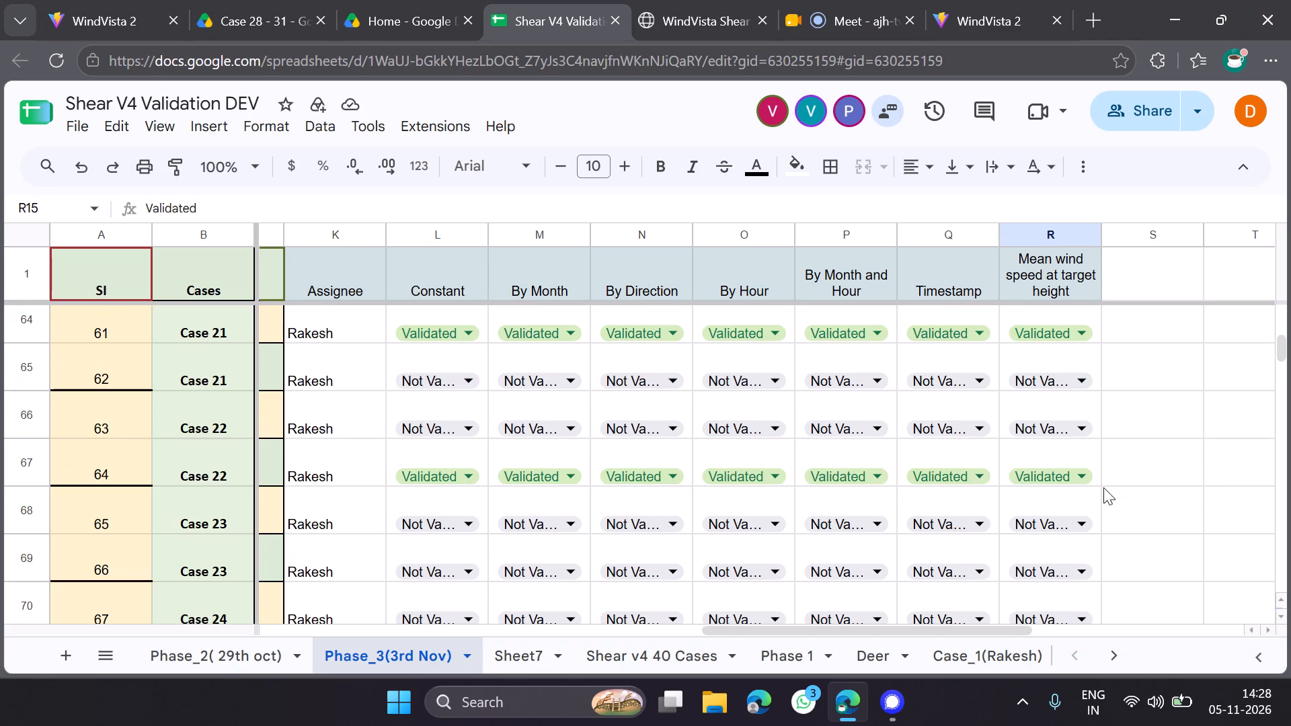
pyautogui.scroll(2, 1074, 498)
pyautogui.scroll(-3, 1074, 498)
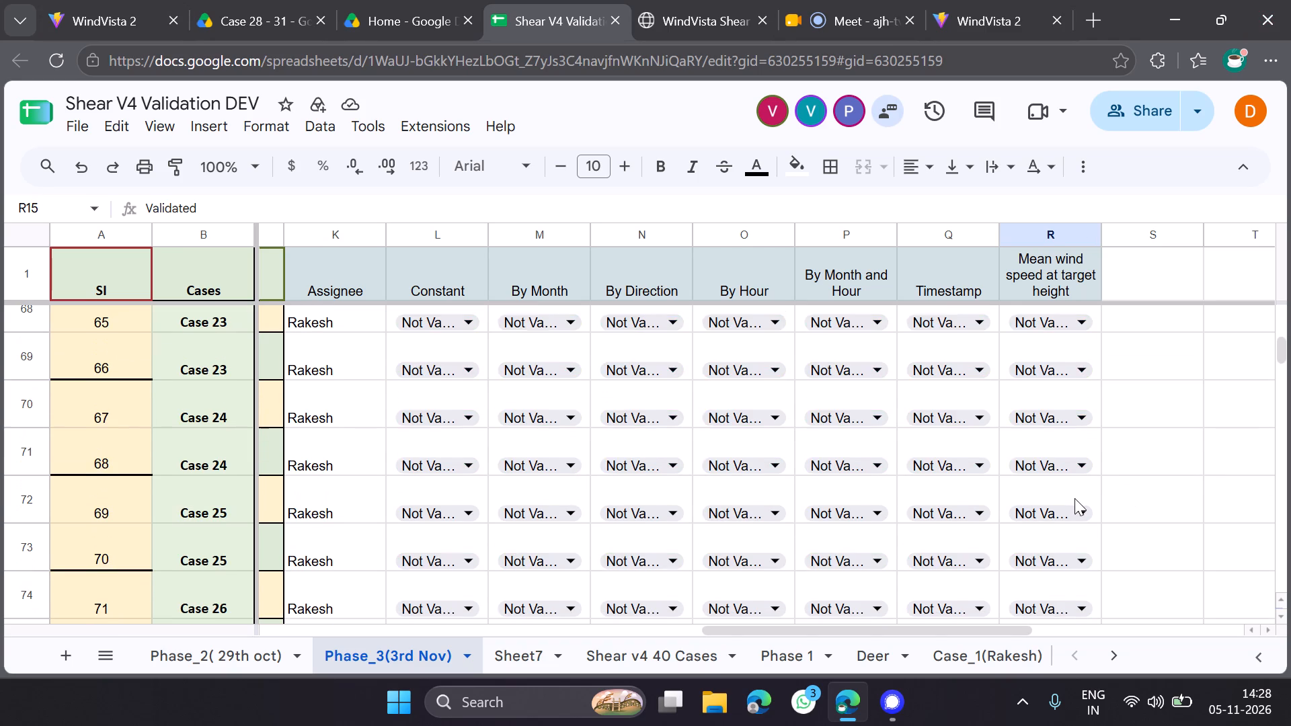
pyautogui.scroll(-5, 1074, 498)
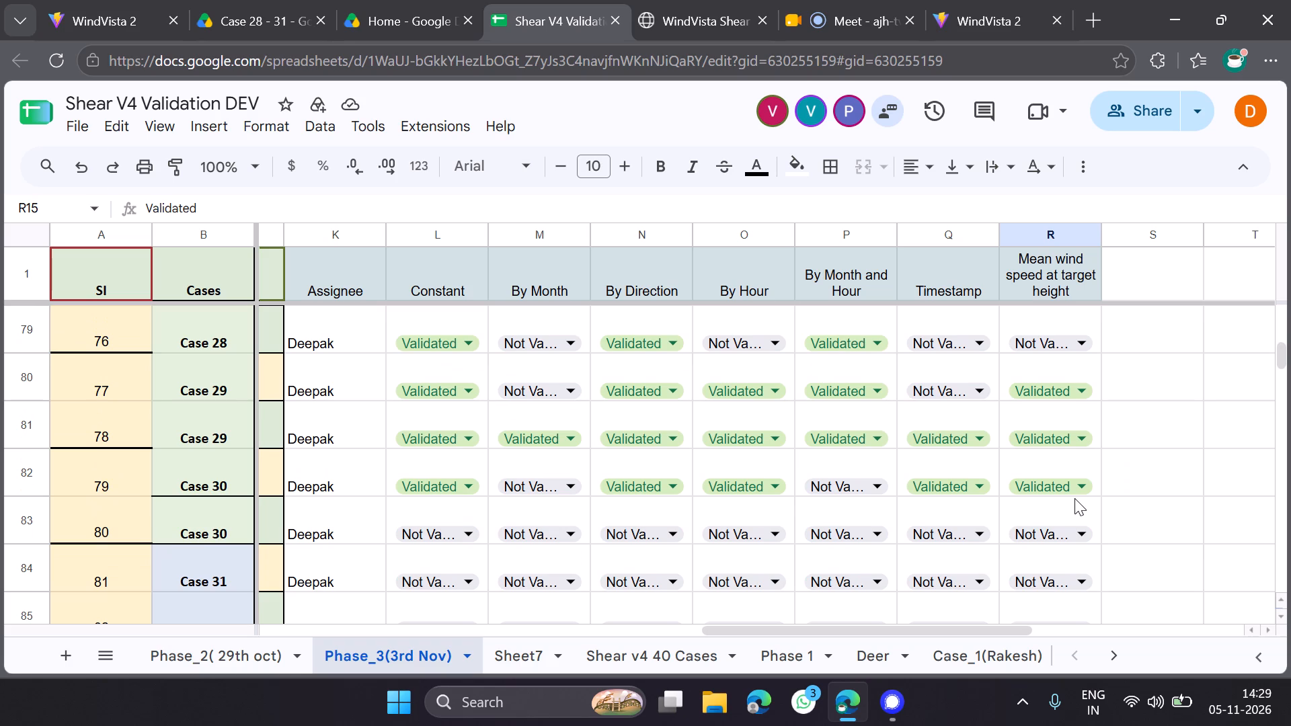
pyautogui.scroll(-1, 1074, 498)
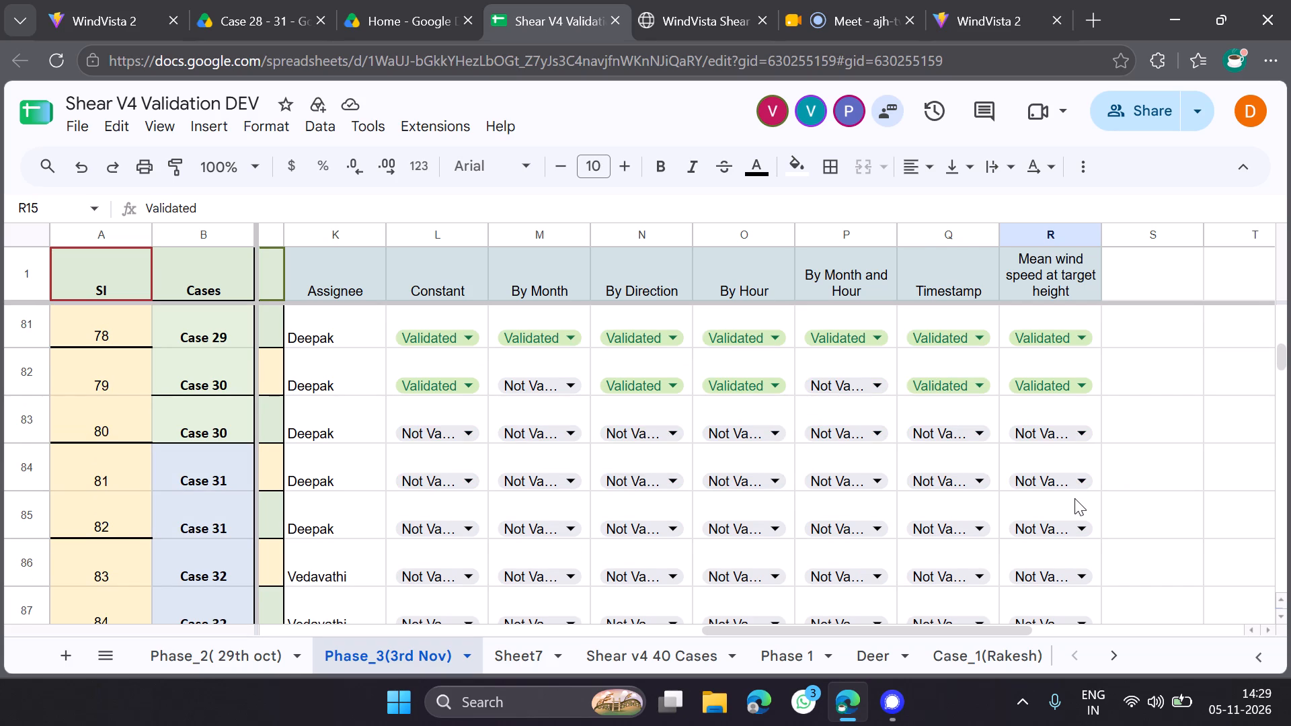
# Switch to WindVista Shear Checker and check the progress and log of the Case_30_without_NA-Shear comparison.
pyautogui.click(678, 0)
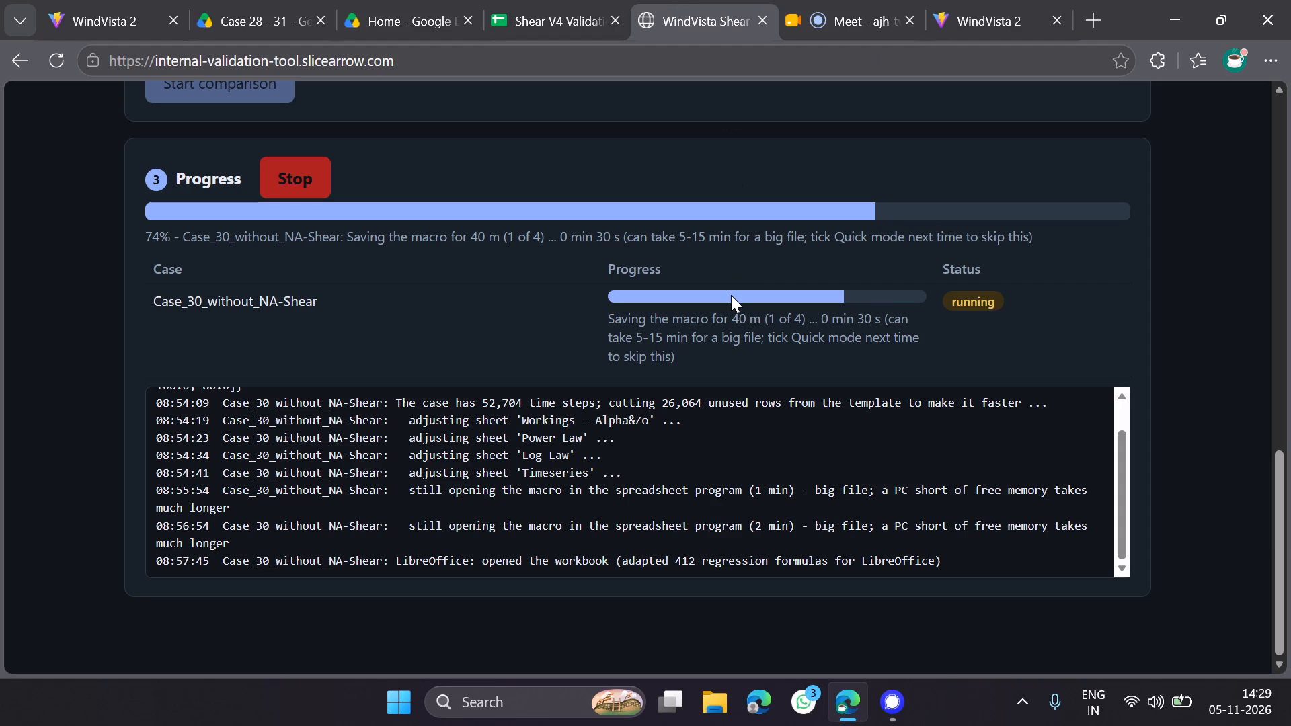
pyautogui.scroll(2, 731, 295)
pyautogui.scroll(-5, 731, 295)
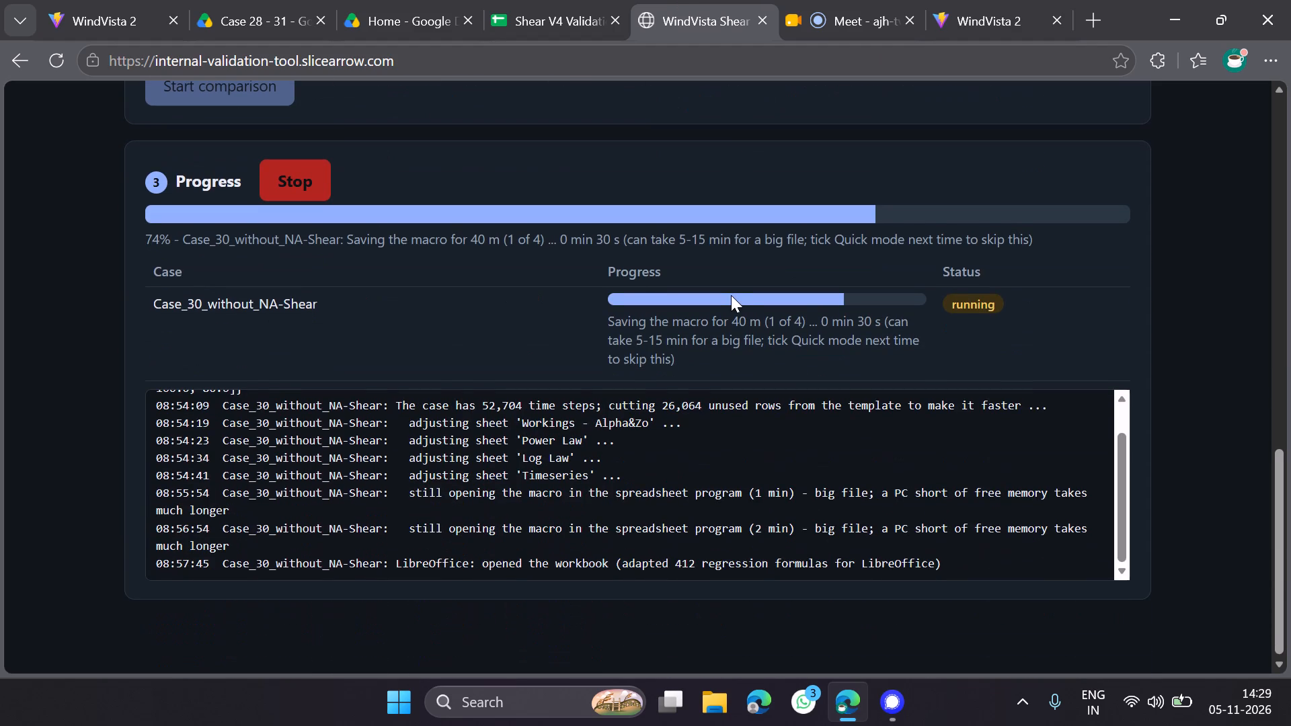
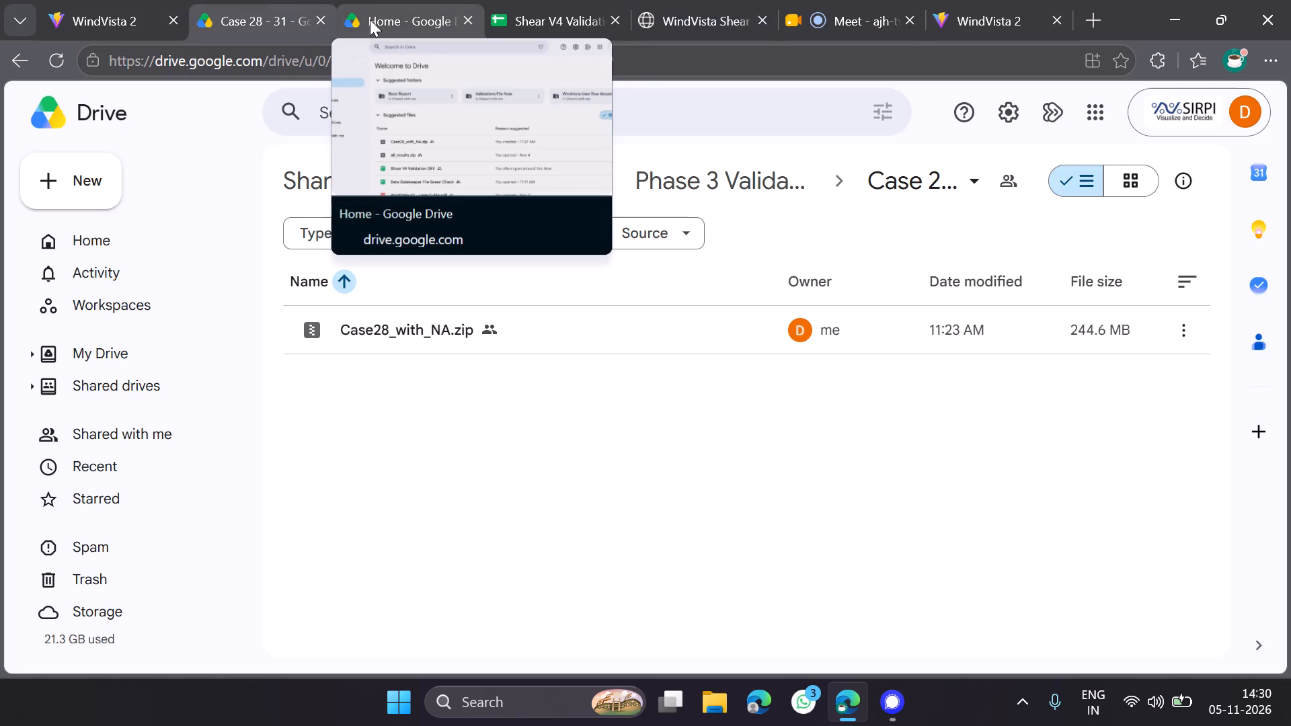
# Upload Case30_with_NA.zip, Case29_with_NA.zip, Case28_without_NA.zip and Case_29_without_NA-Shear.zip from Downloads' Results 28-31 folder to the Case 28 - 31 Drive folder.
pyautogui.click(424, 408)
pyautogui.click(82, 173)
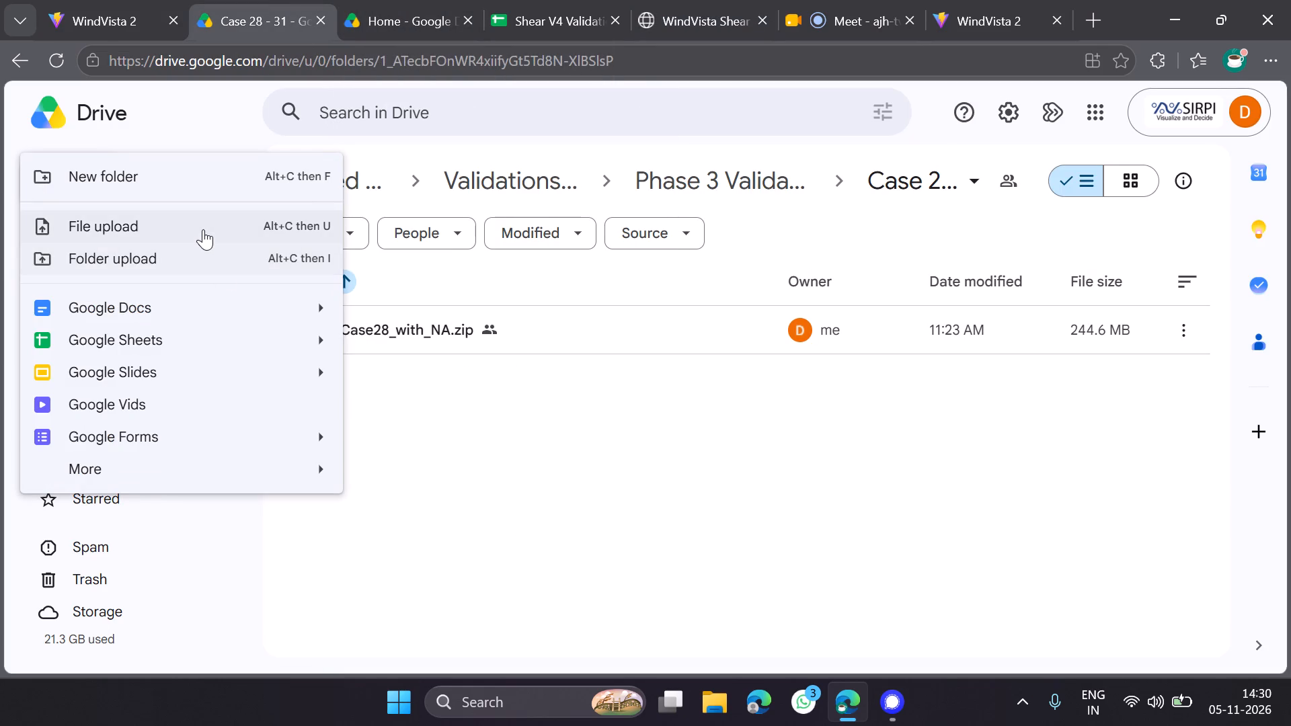
pyautogui.click(203, 229)
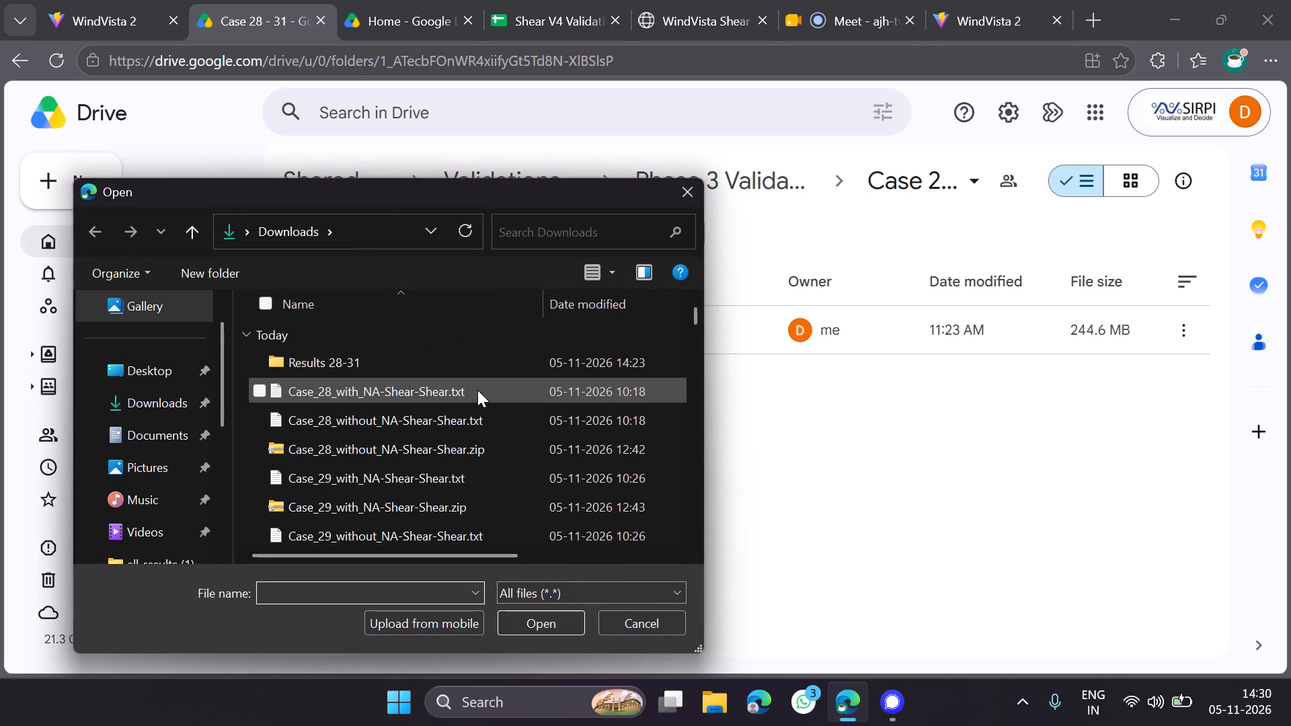
pyautogui.doubleClick(325, 362)
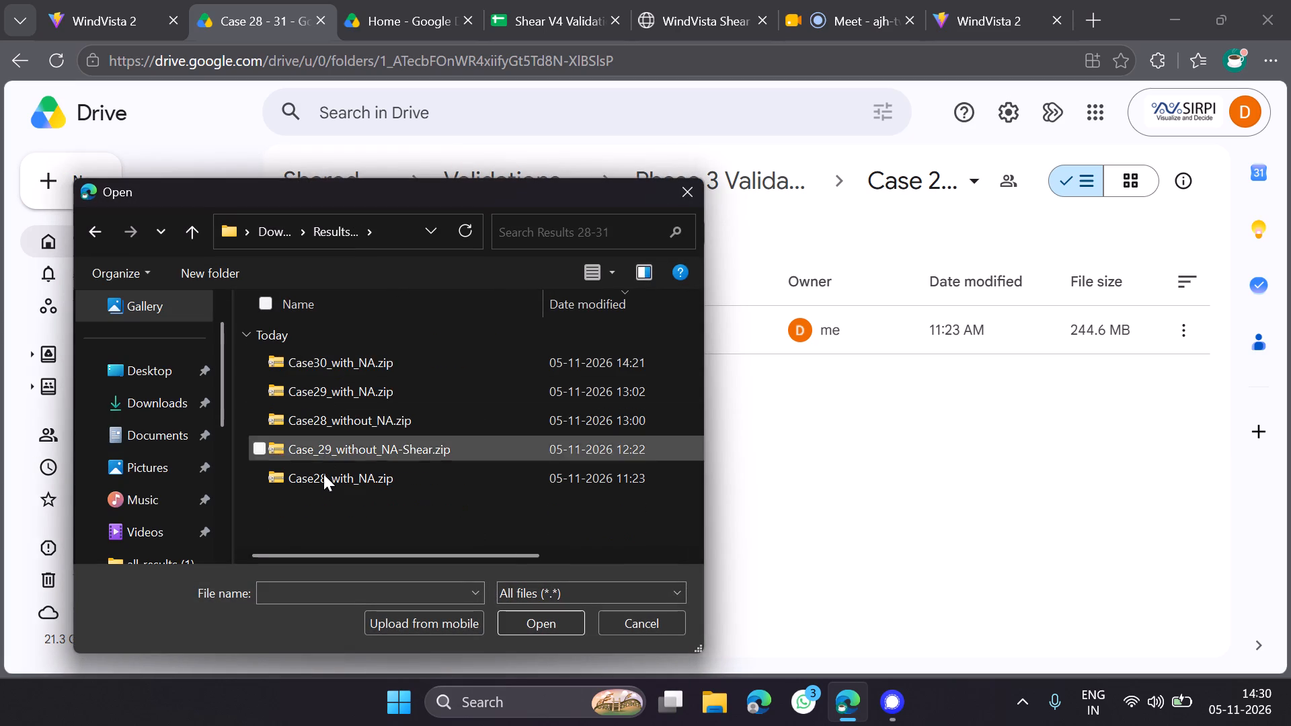
pyautogui.click(352, 417)
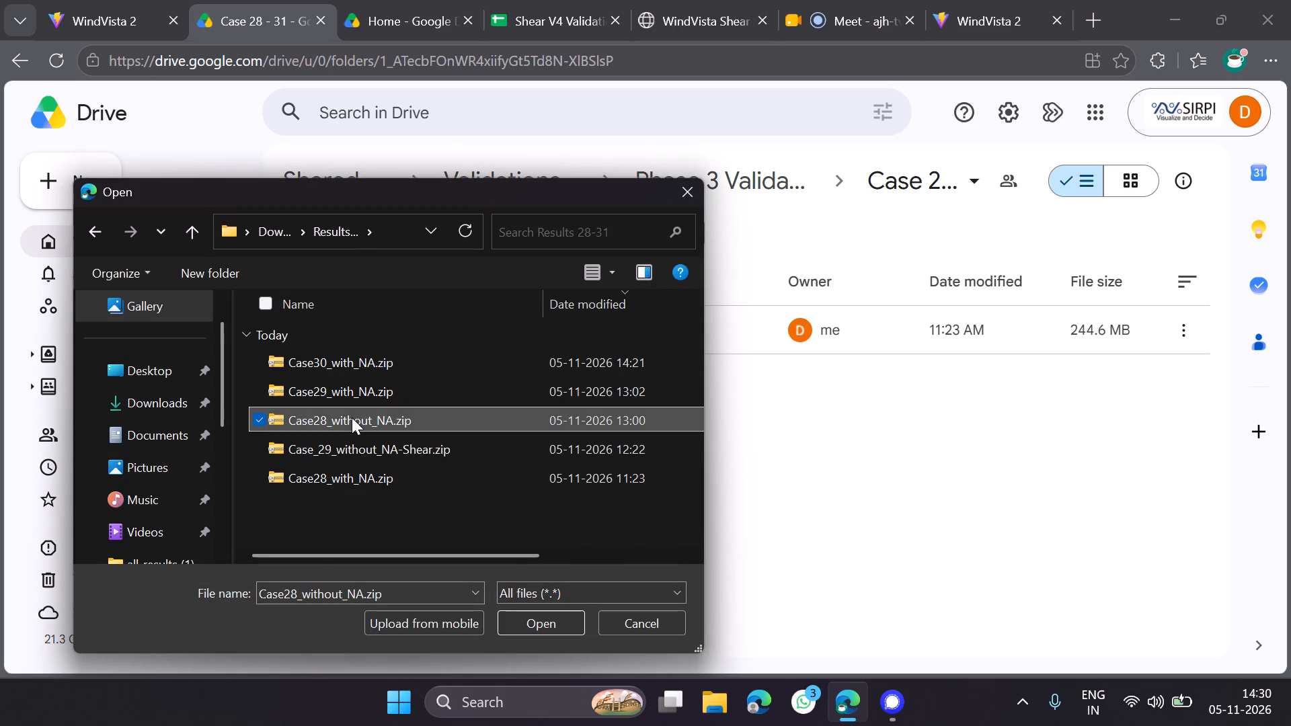
pyautogui.keyDown('ctrl'); pyautogui.click(356, 393); pyautogui.keyUp('ctrl')
pyautogui.keyDown('ctrl'); pyautogui.click(377, 441); pyautogui.keyUp('ctrl')
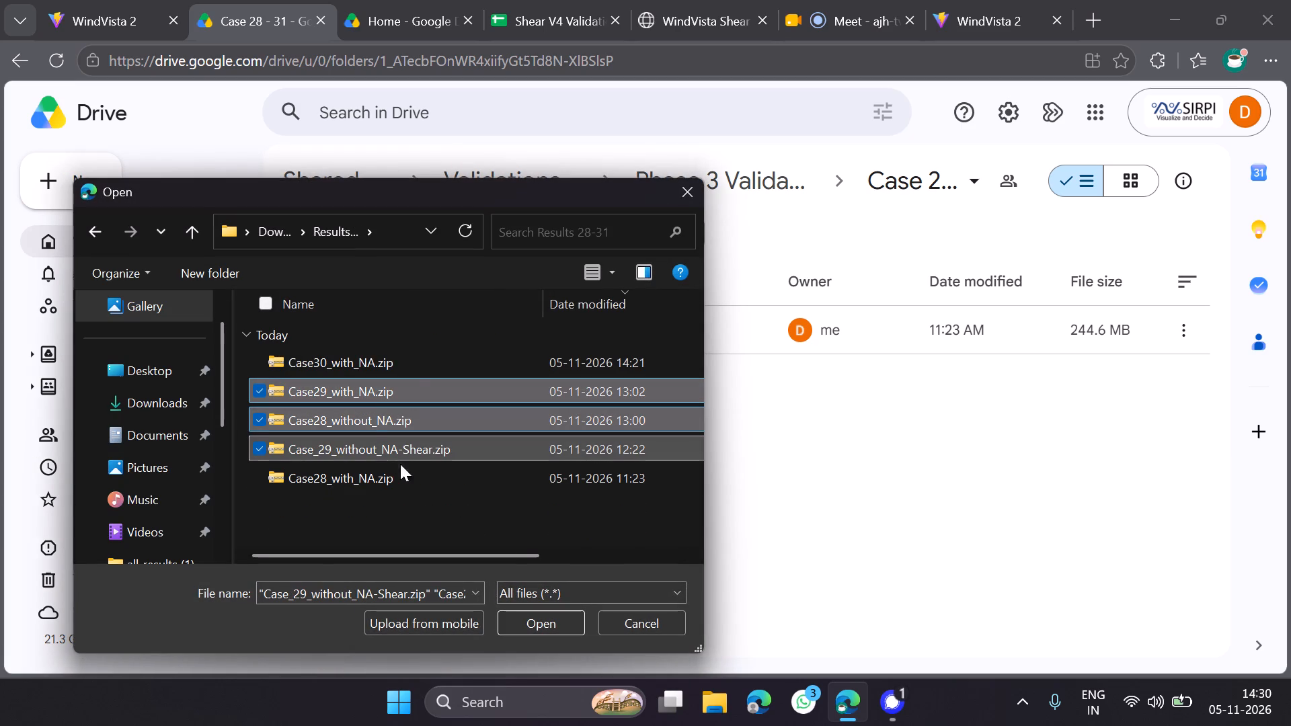
pyautogui.keyDown('ctrl'); pyautogui.click(410, 372); pyautogui.keyUp('ctrl')
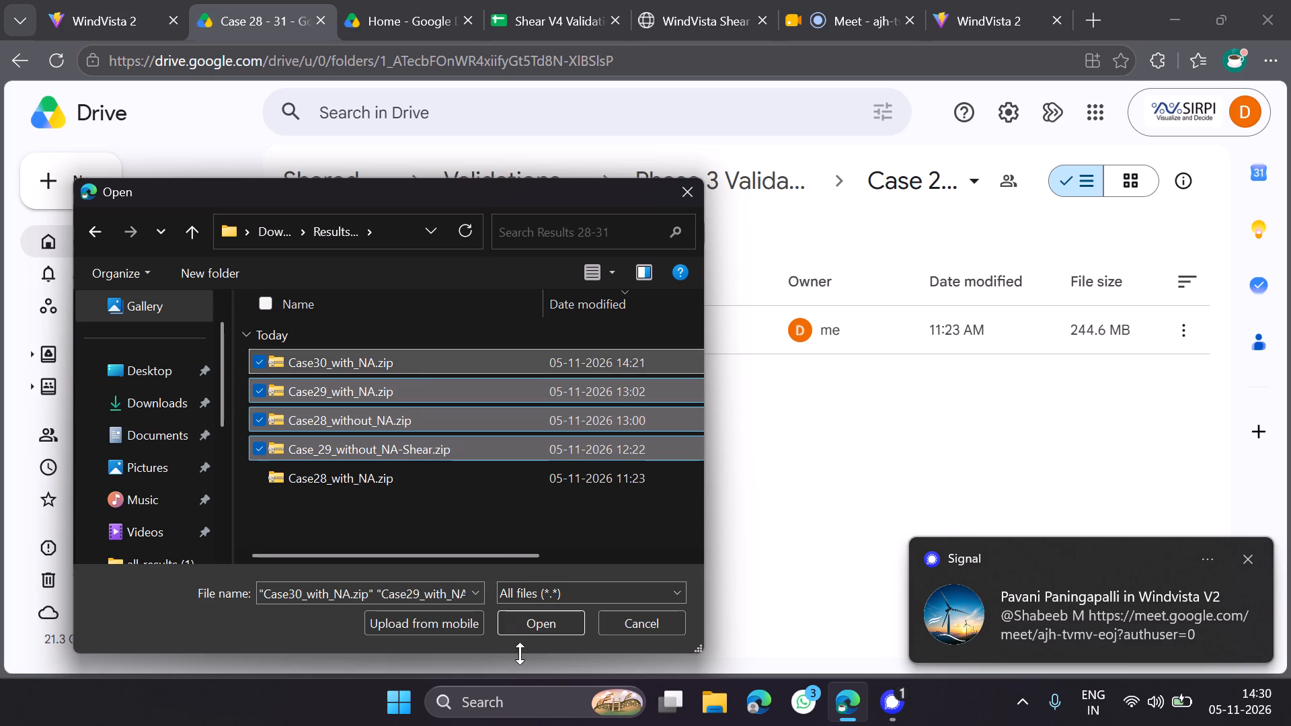
pyautogui.click(547, 636)
pyautogui.click(557, 622)
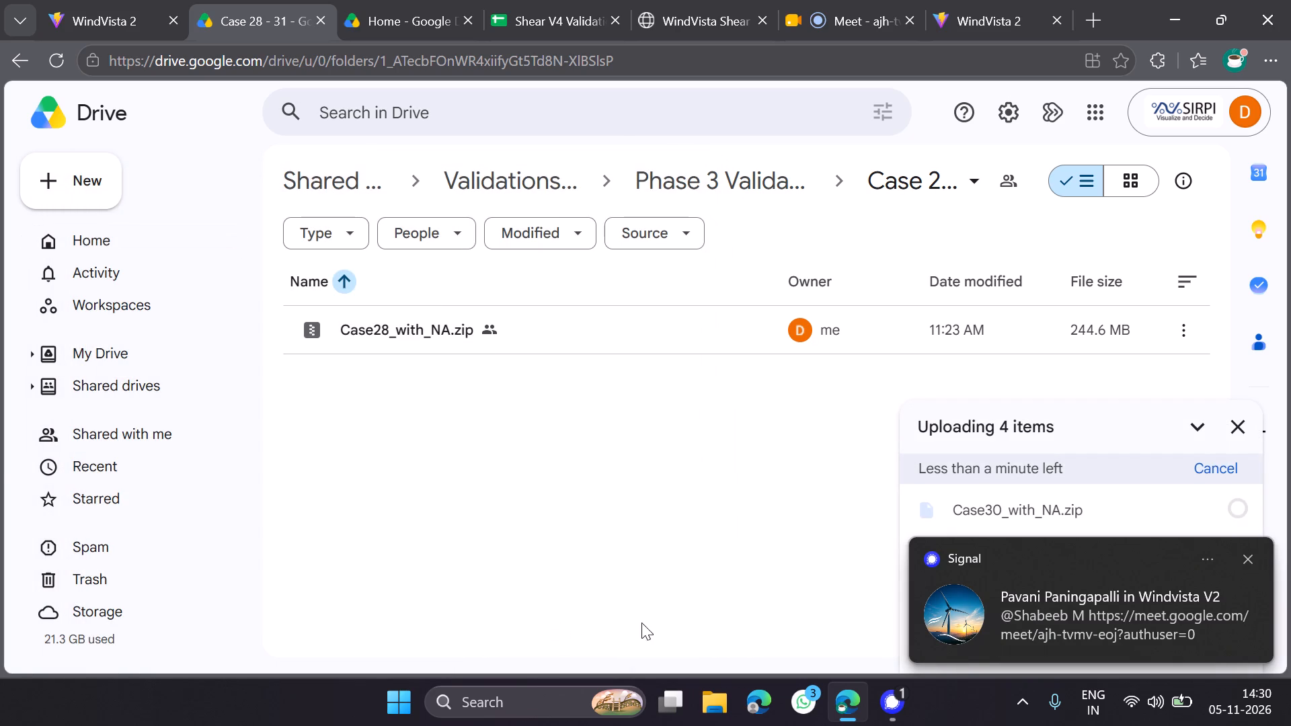
# Dismiss the incoming Signal notifications covering the Drive upload list.
pyautogui.click(1251, 553)
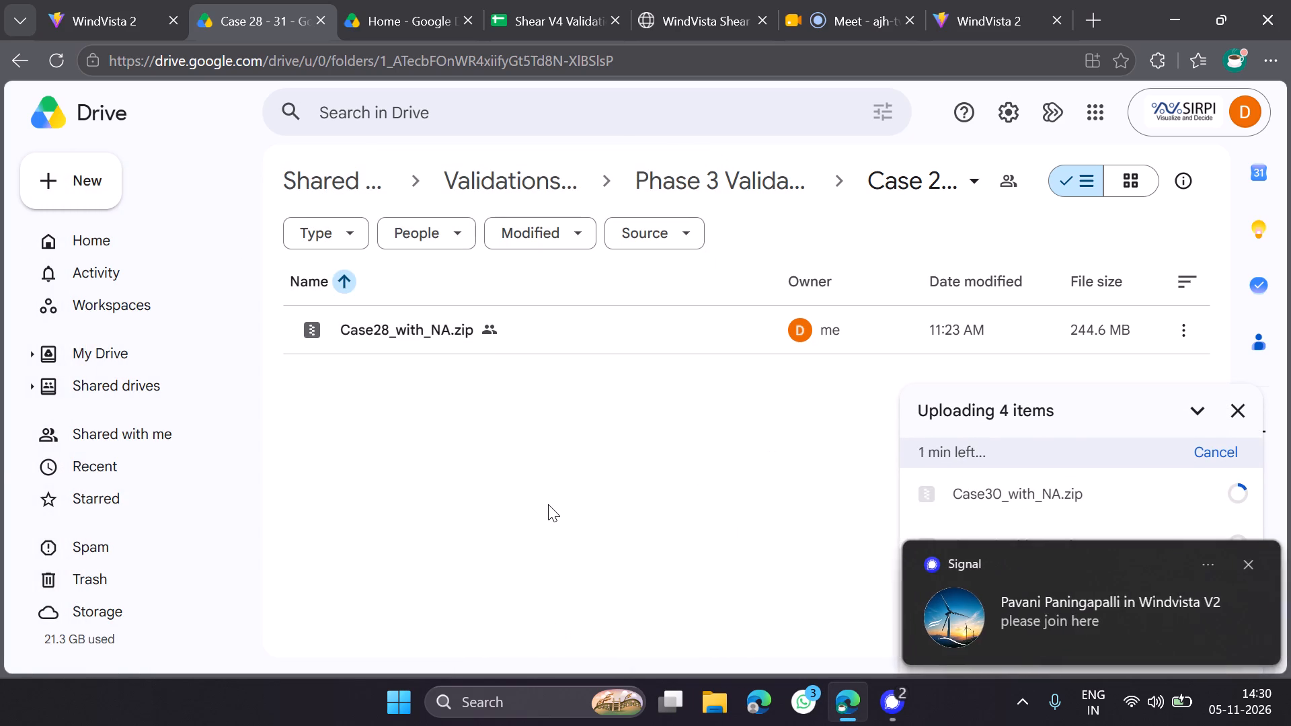
pyautogui.click(1245, 565)
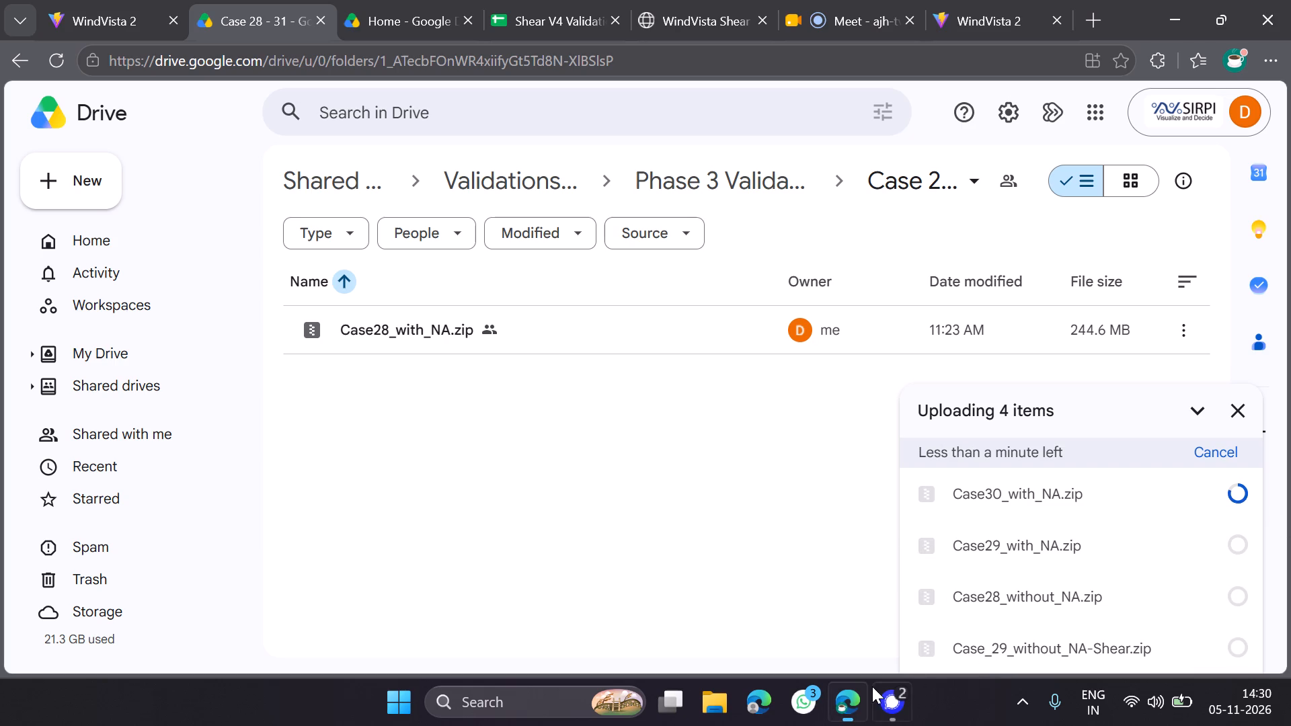
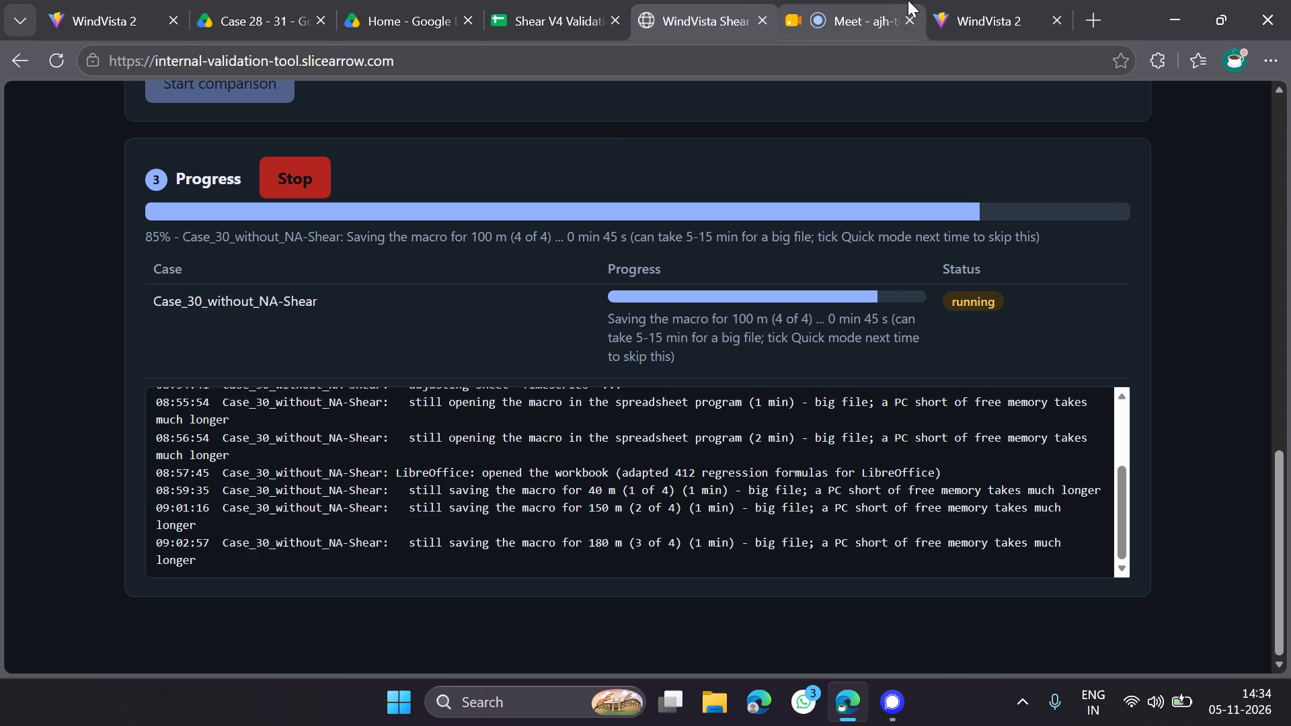
# Switch to the WindVista 2 systems page for the Fox mast in the Consistency Check Project.
pyautogui.click(940, 0)
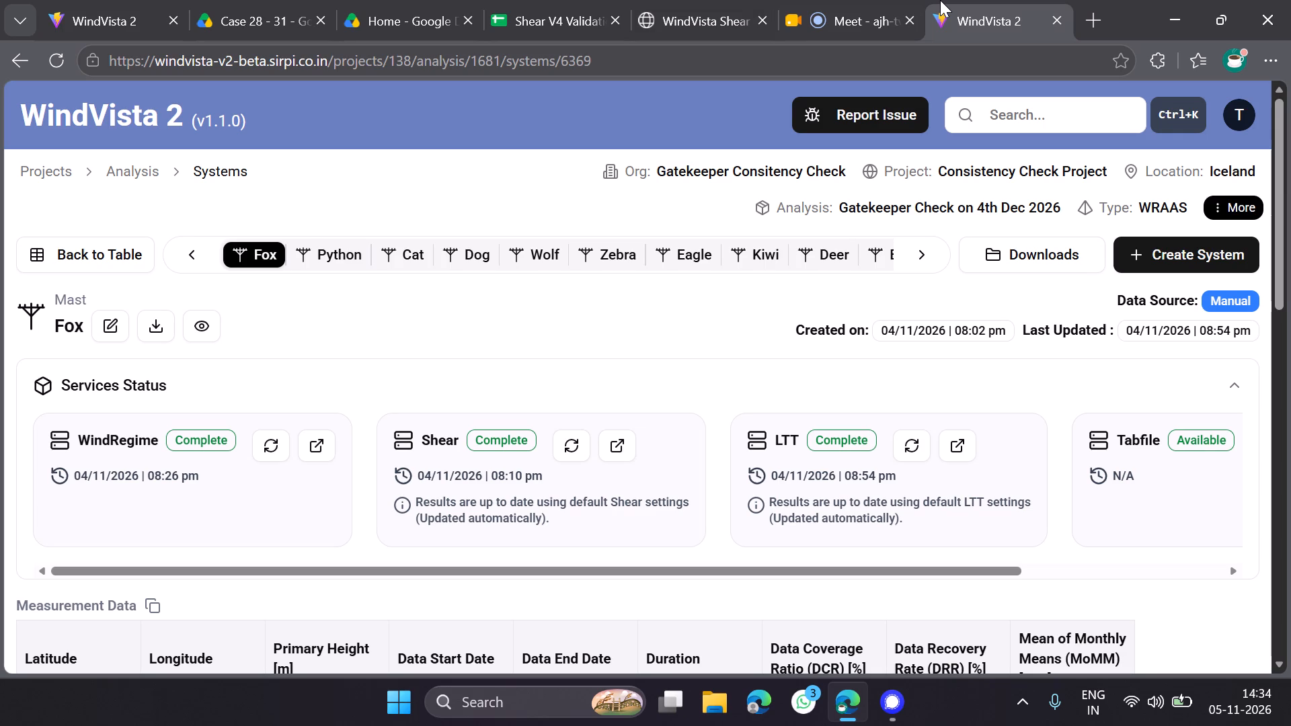
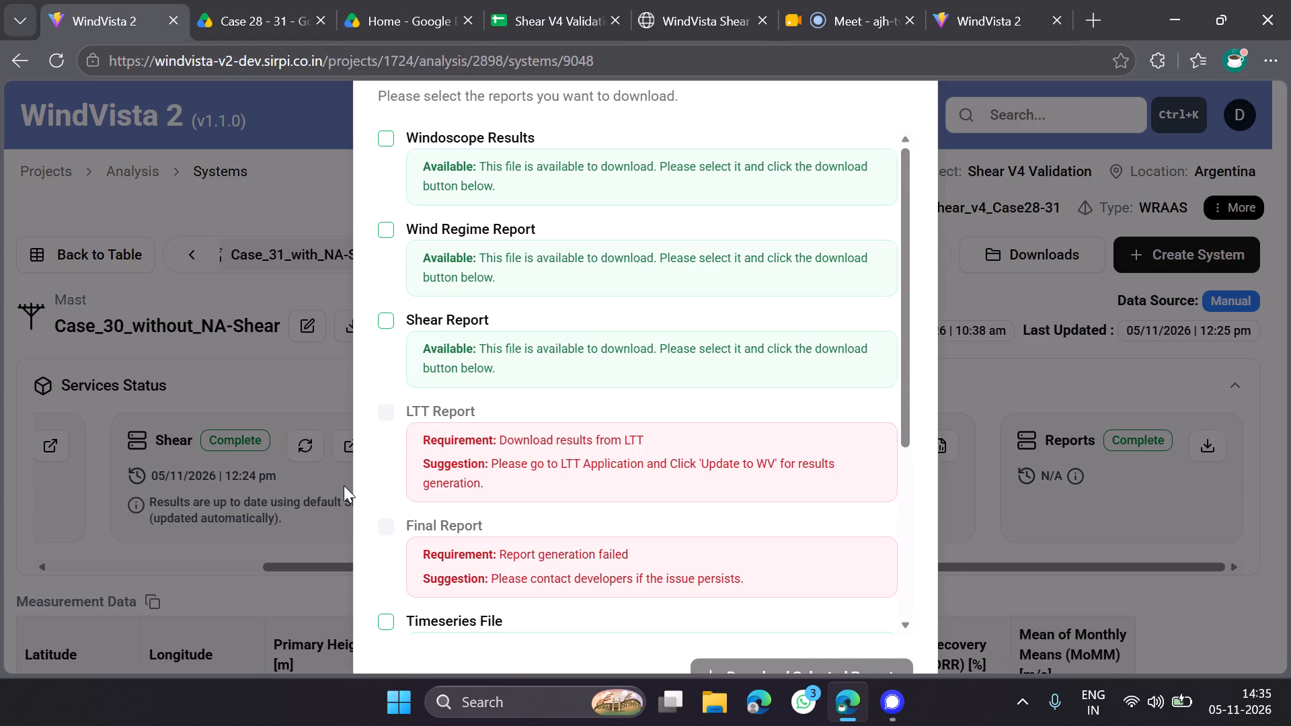
# Download the Shear Report for the Case_31_with_NA-Shear lidar system.
pyautogui.press('Escape')
pyautogui.press('`')
pyautogui.click(320, 251)
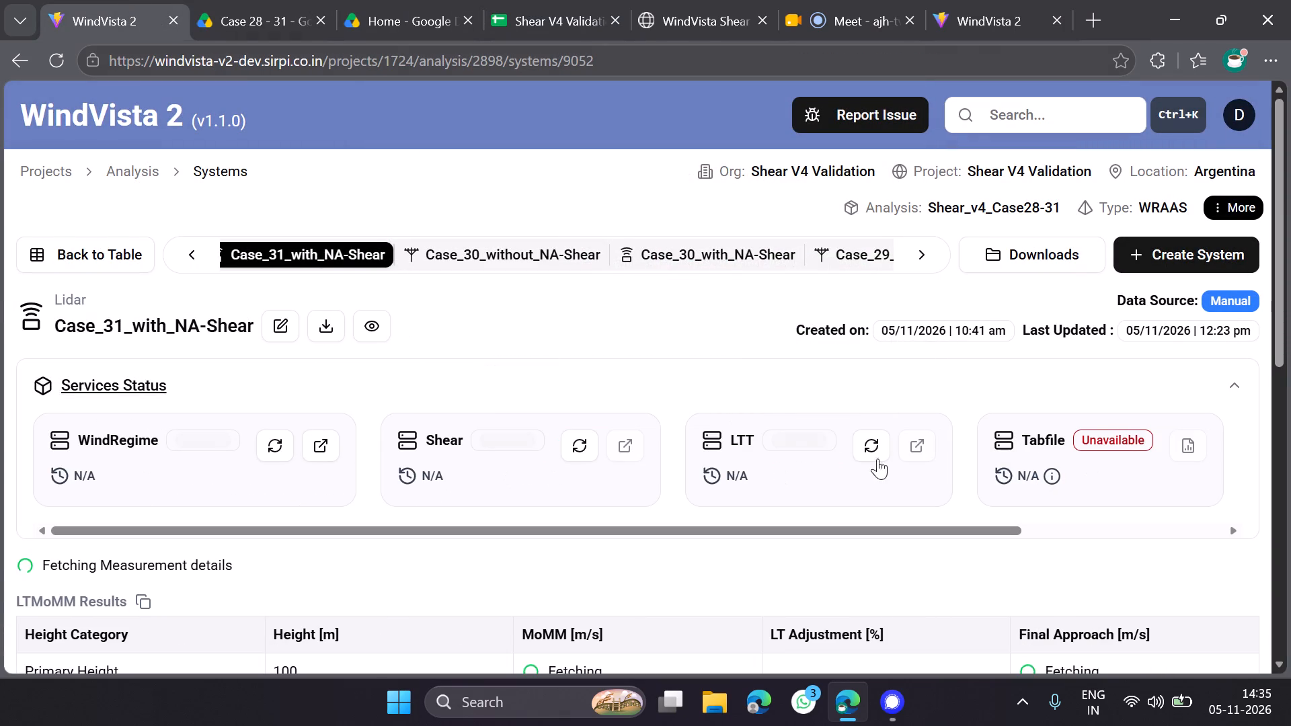
pyautogui.moveTo(1012, 530); pyautogui.dragTo(1160, 510)
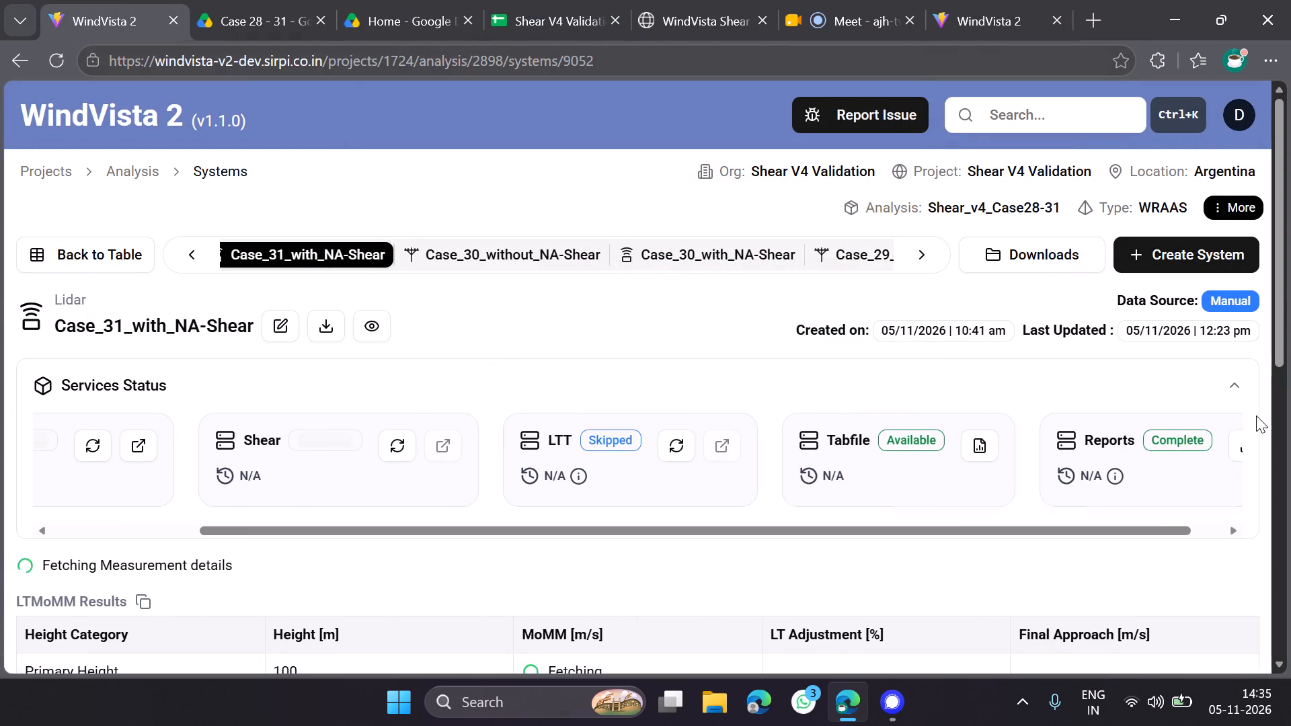
pyautogui.moveTo(1077, 568); pyautogui.dragTo(1246, 552)
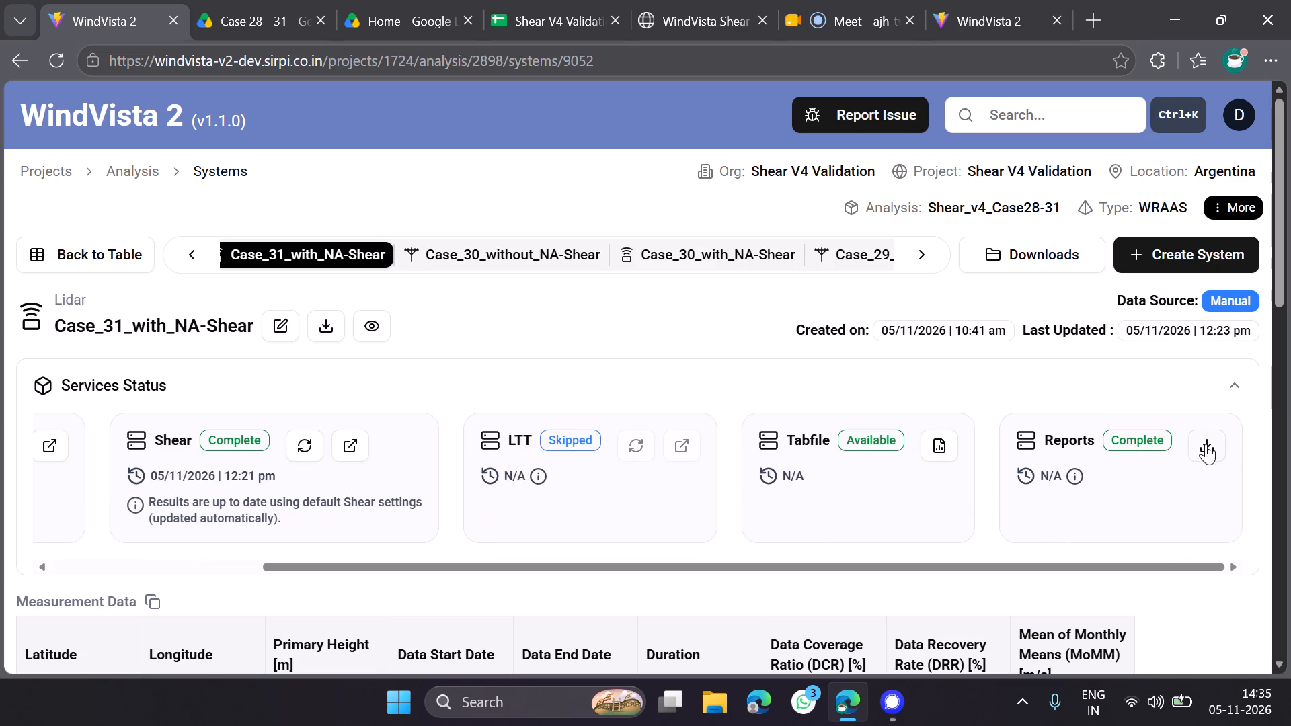
pyautogui.click(1206, 444)
pyautogui.scroll(-6, 547, 392)
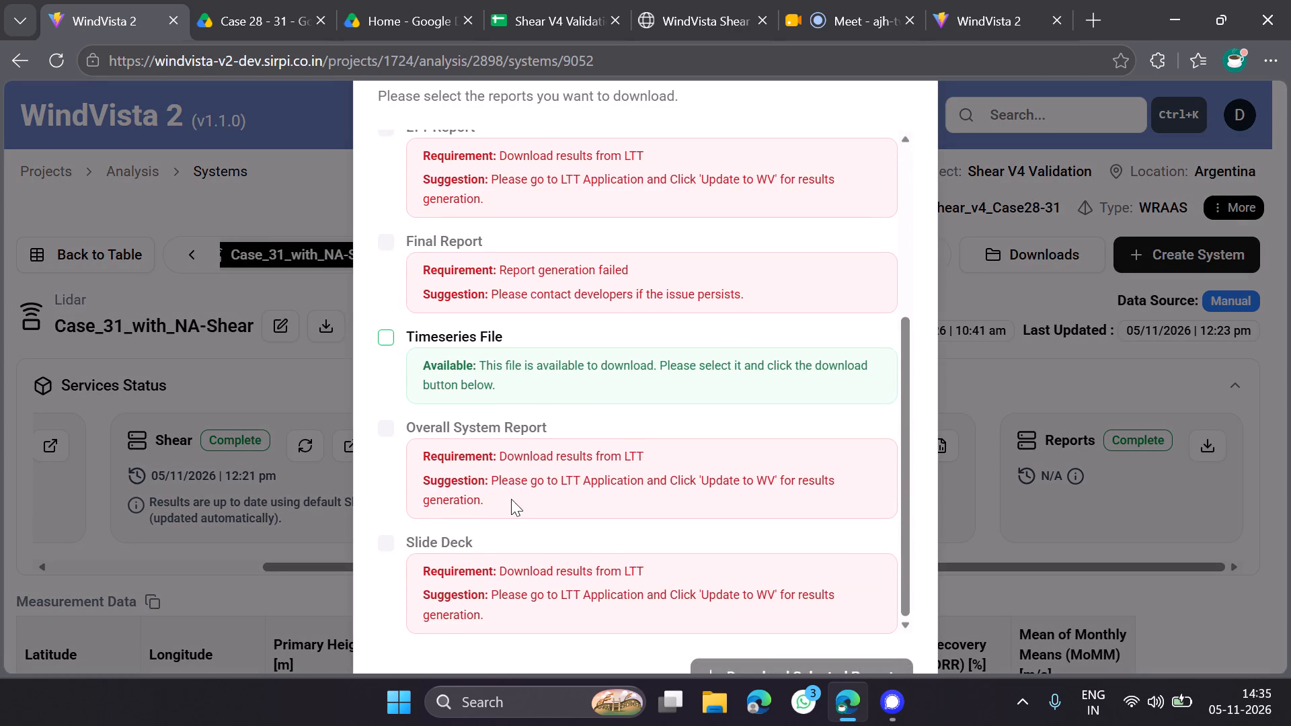
pyautogui.scroll(6, 534, 384)
pyautogui.click(476, 319)
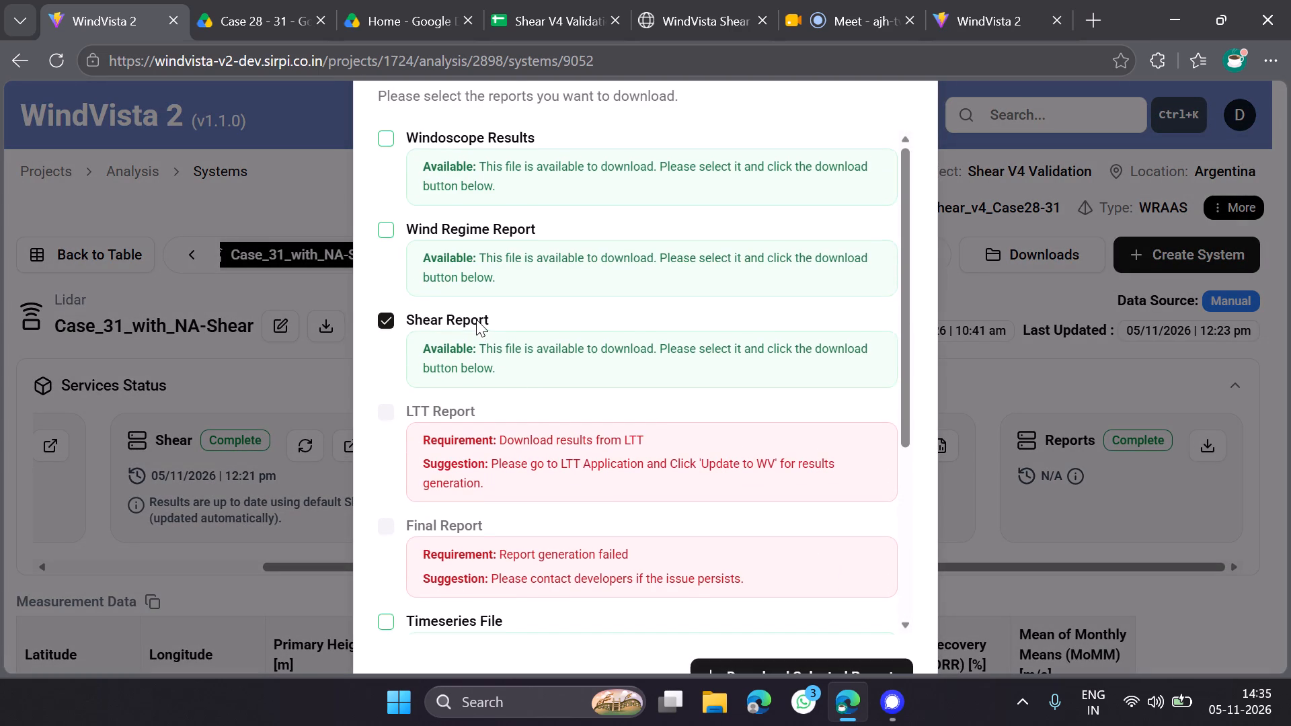
pyautogui.scroll(-8, 633, 439)
pyautogui.click(815, 665)
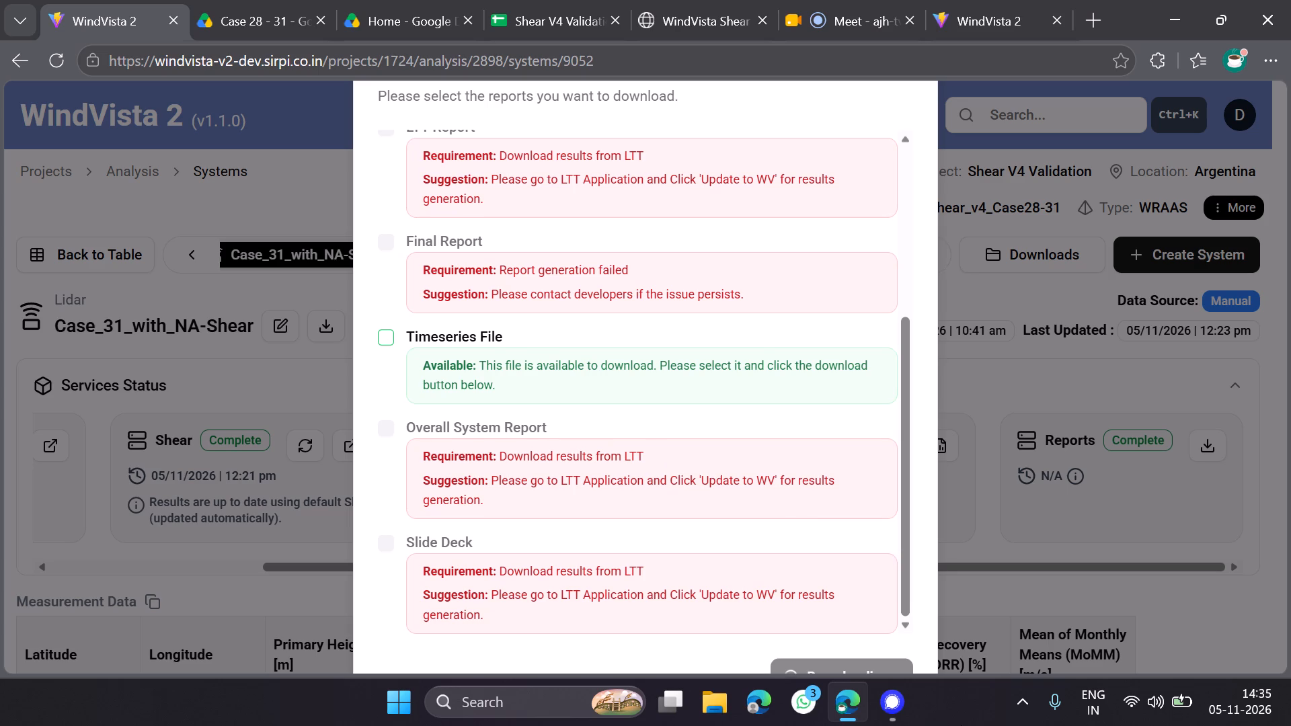
pyautogui.scroll(5, 767, 548)
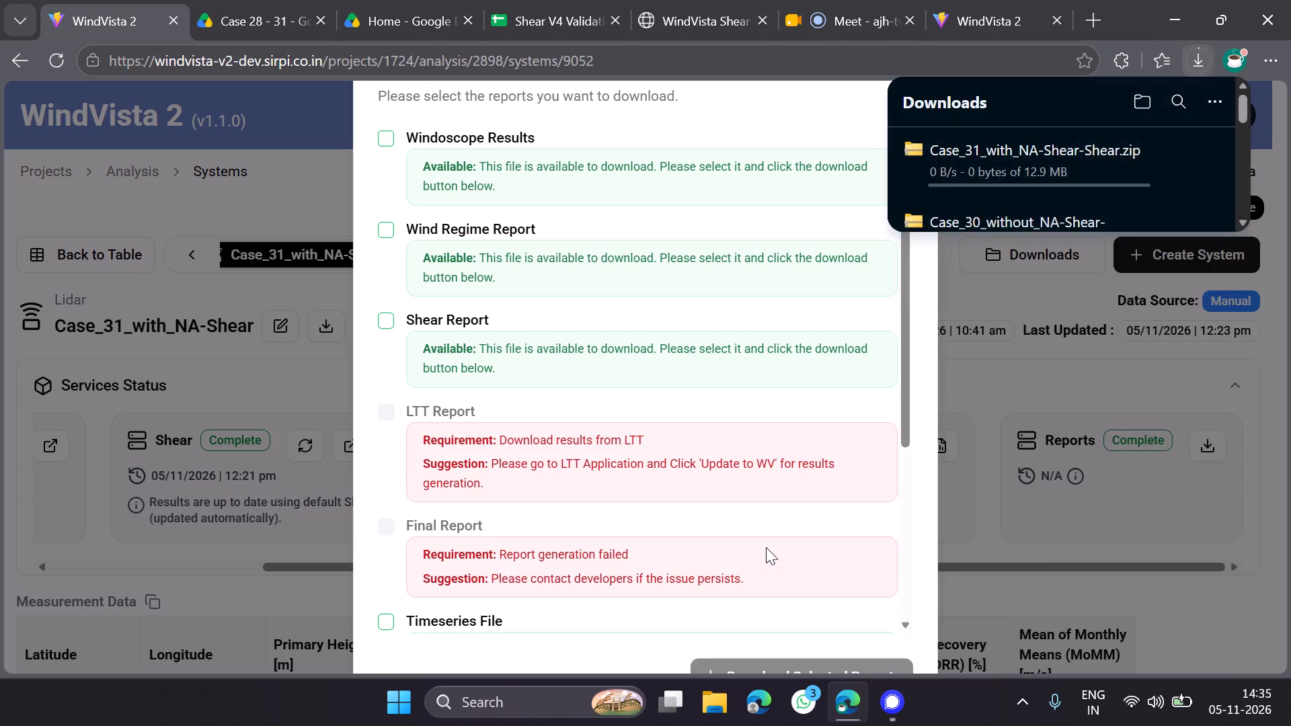
pyautogui.press('Escape')
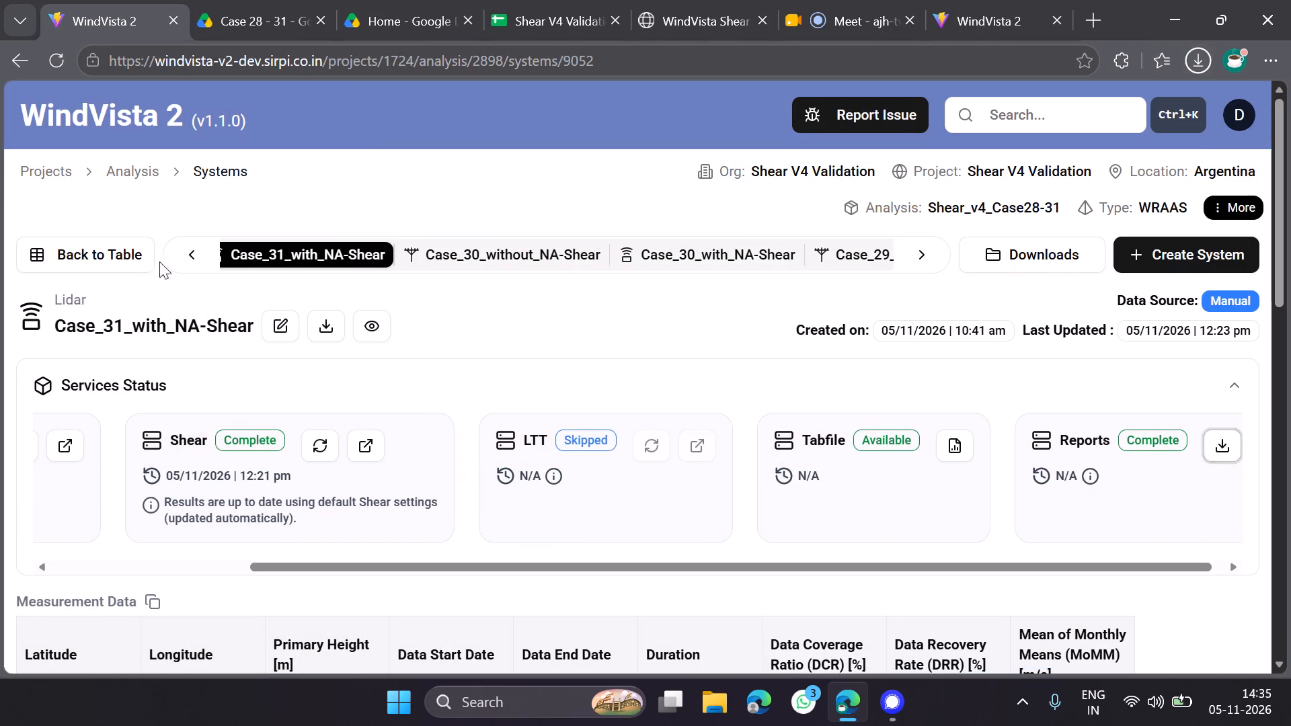
# Download the Shear Report for the Case_31_without_NA-Shear mast system.
pyautogui.click(194, 240)
pyautogui.click(264, 259)
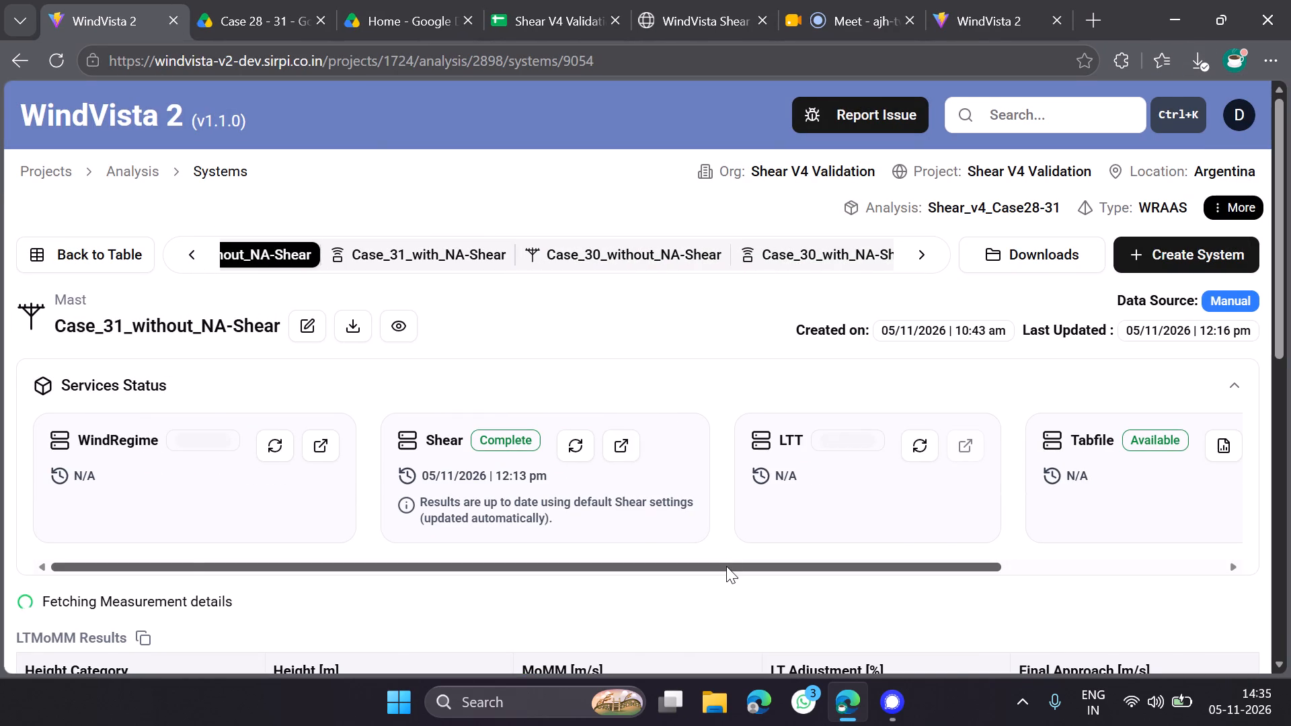
pyautogui.moveTo(726, 566); pyautogui.dragTo(1189, 534)
pyautogui.click(1209, 448)
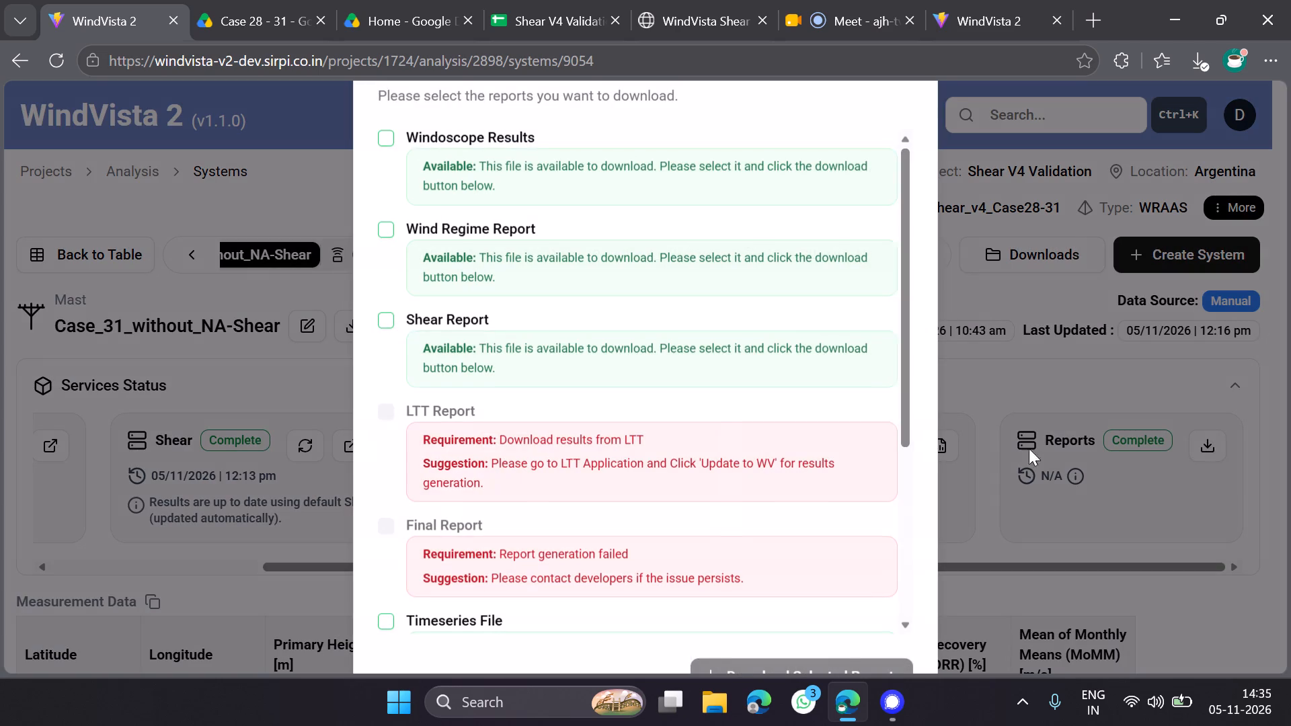
pyautogui.click(472, 326)
pyautogui.scroll(-4, 654, 497)
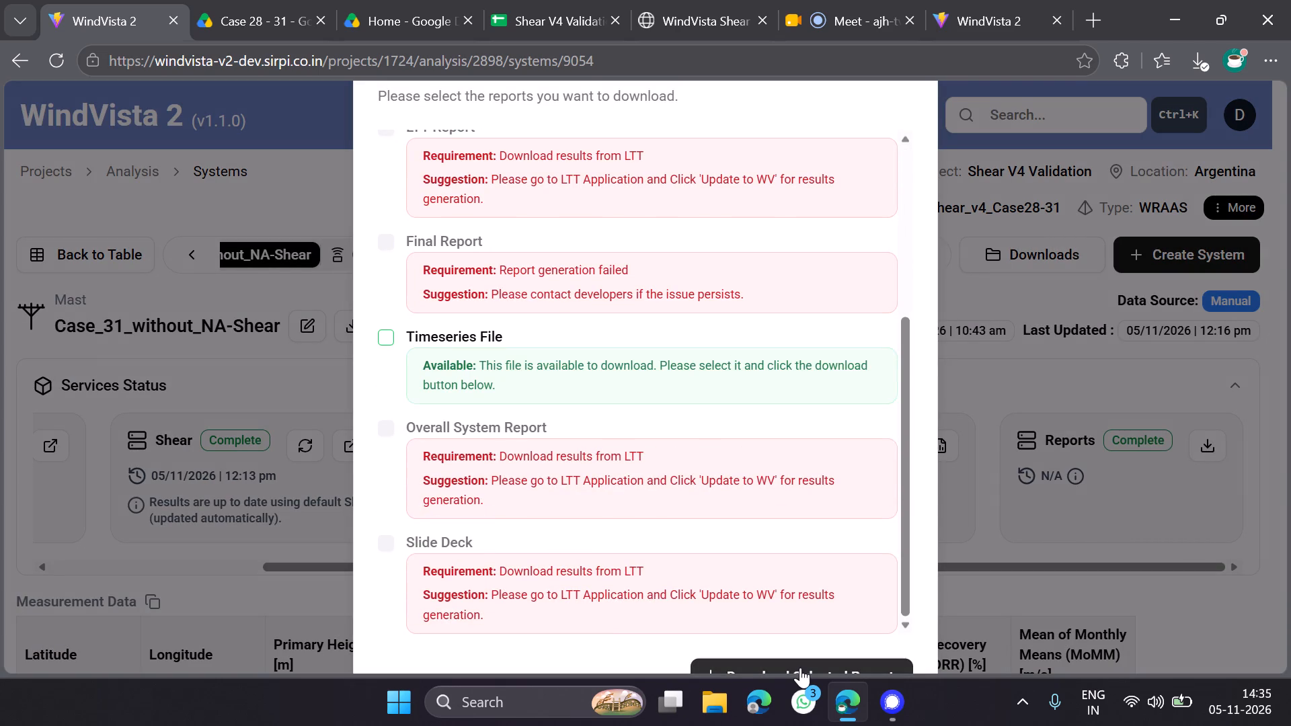
pyautogui.click(801, 668)
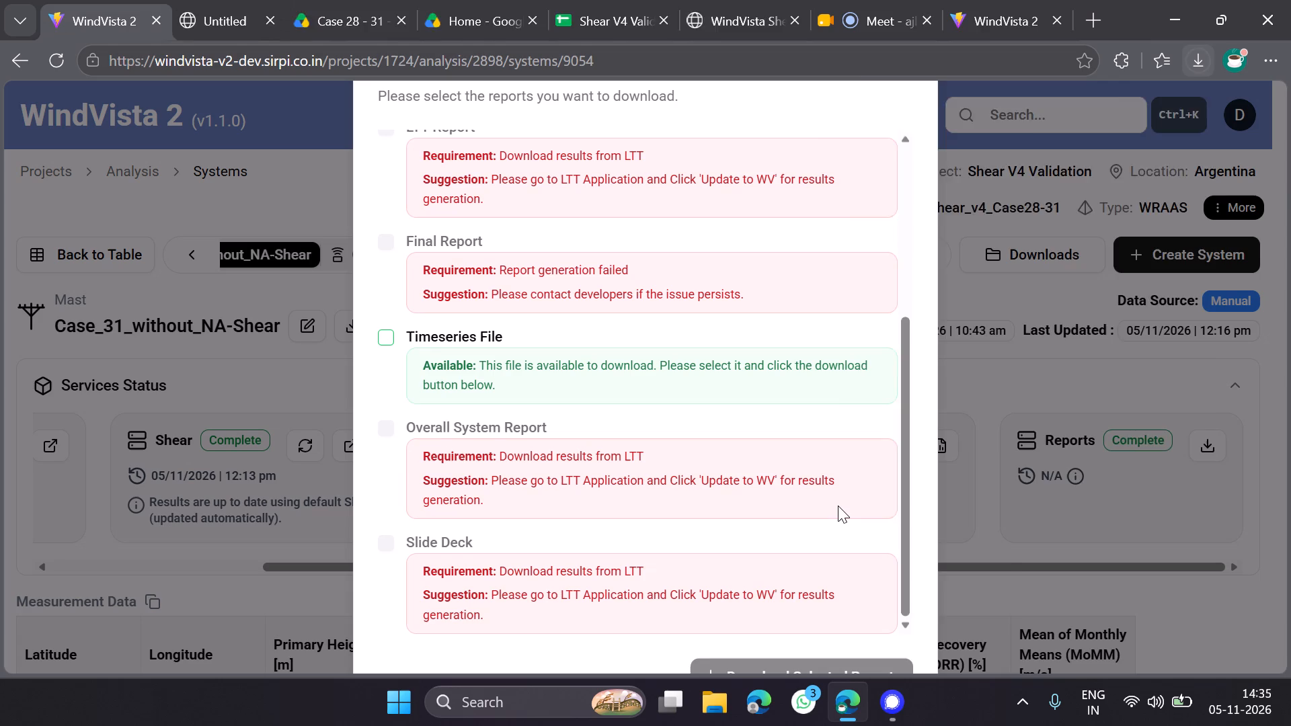
pyautogui.press('Escape')
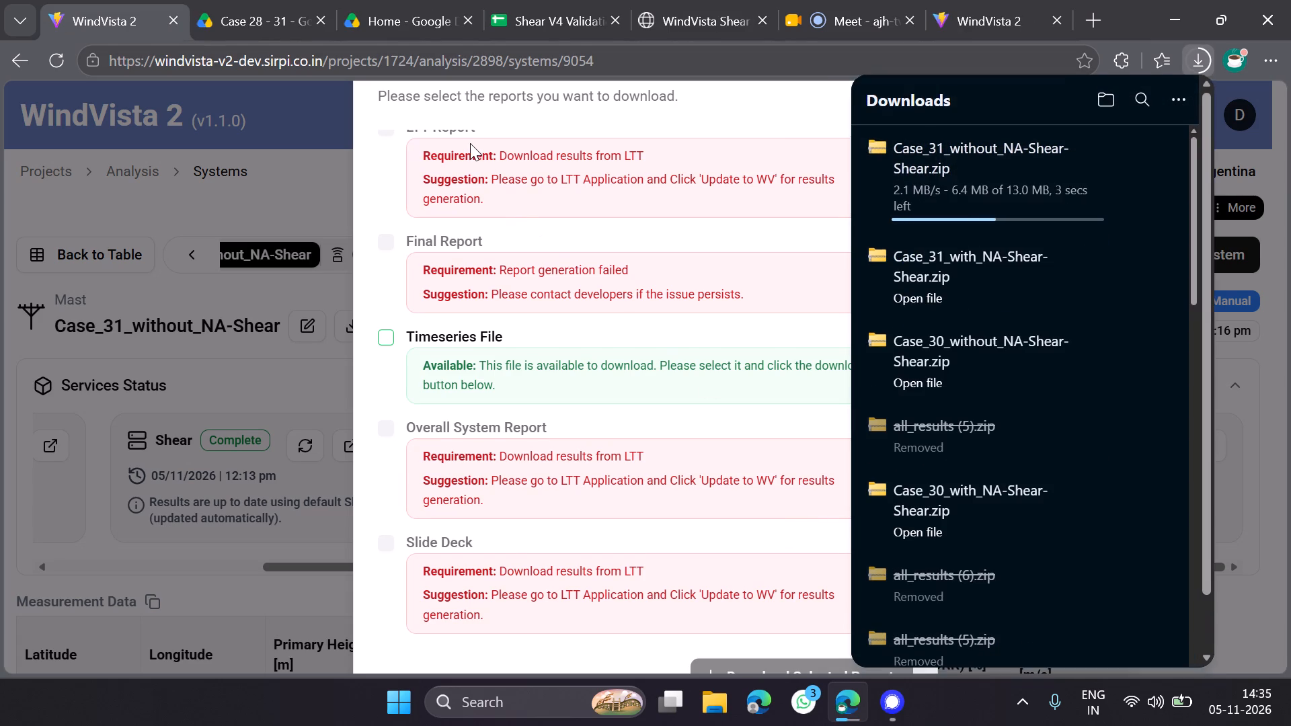
# In File Explorer's Downloads folder, rename Case_31.txt as Case_31_with_NA-Shear-Shear.txt, reusing the name of the matching zip archive.
pyautogui.click(715, 719)
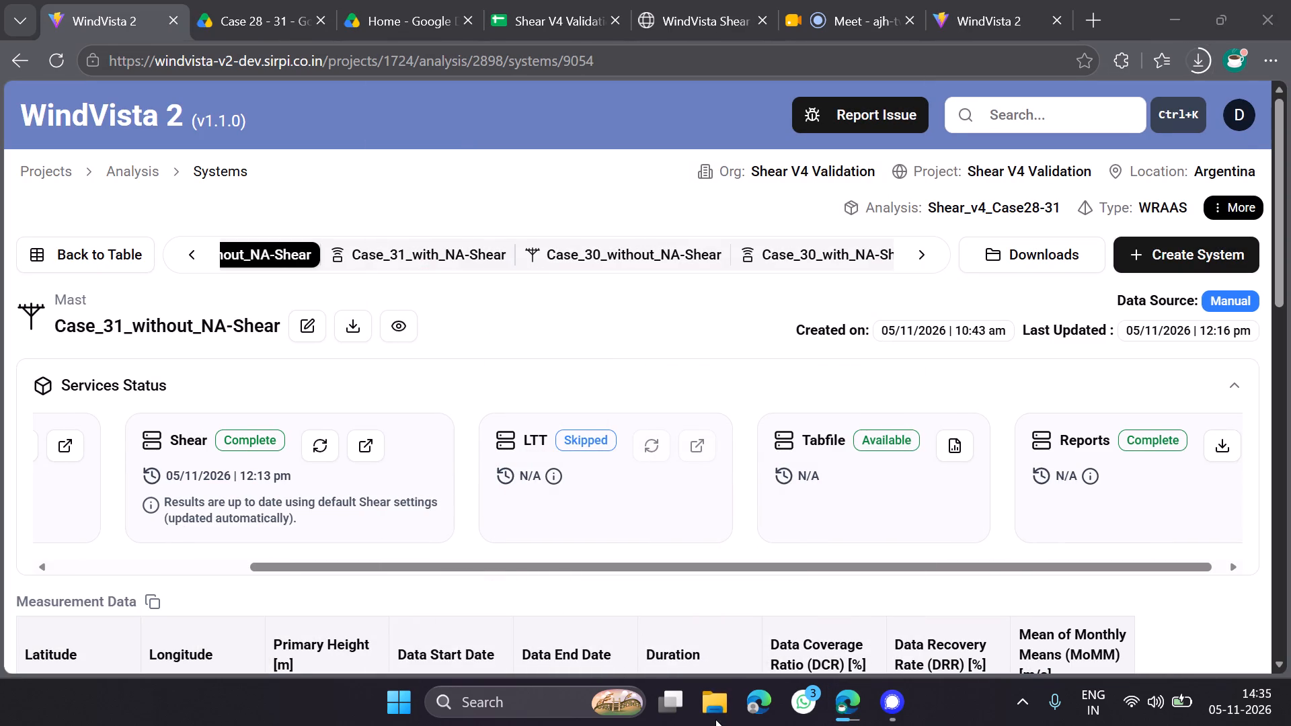
pyautogui.click(89, 278)
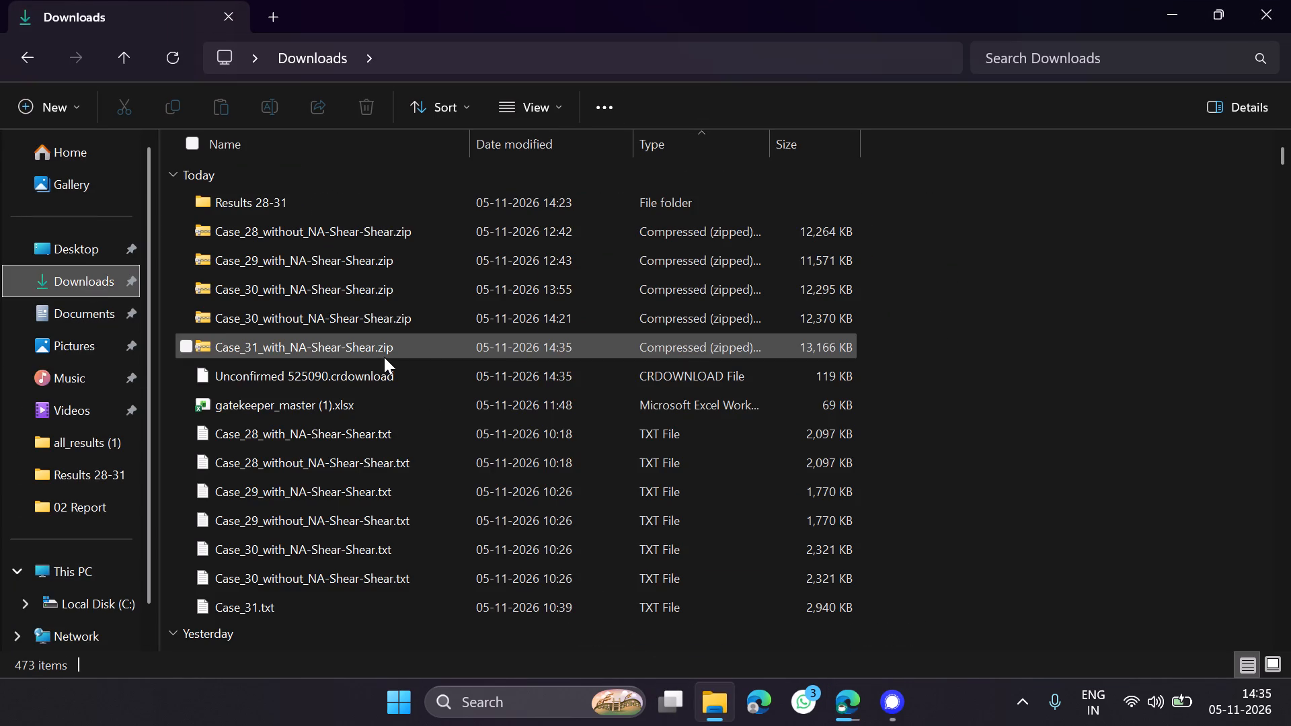
pyautogui.click(303, 340)
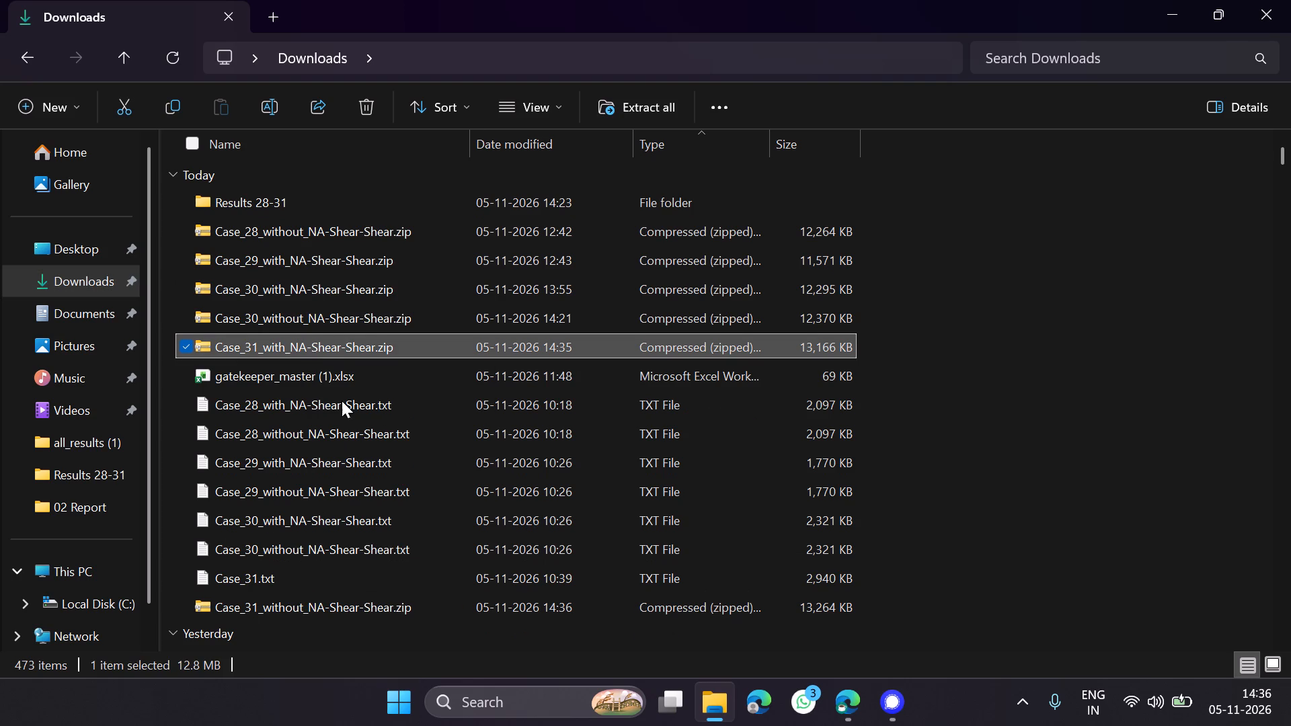
pyautogui.rightClick(344, 339)
pyautogui.click(399, 606)
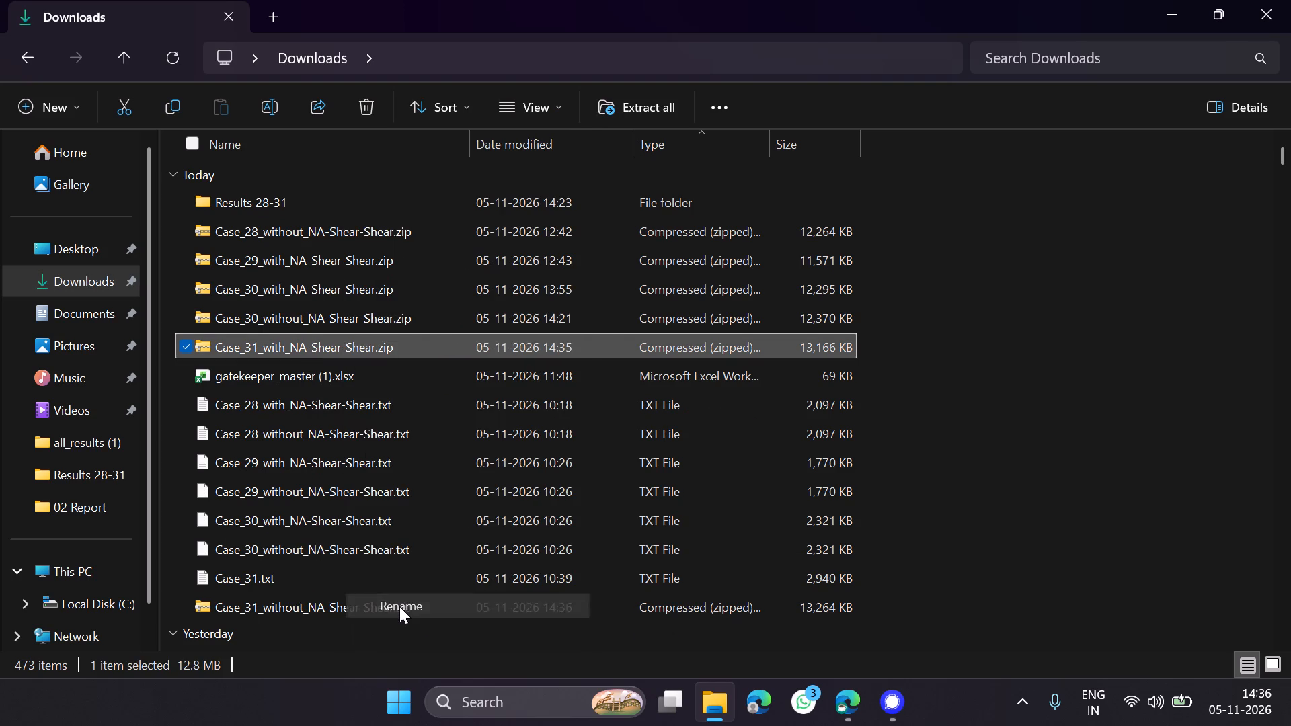
pyautogui.hotkey('ctrl', 'c')
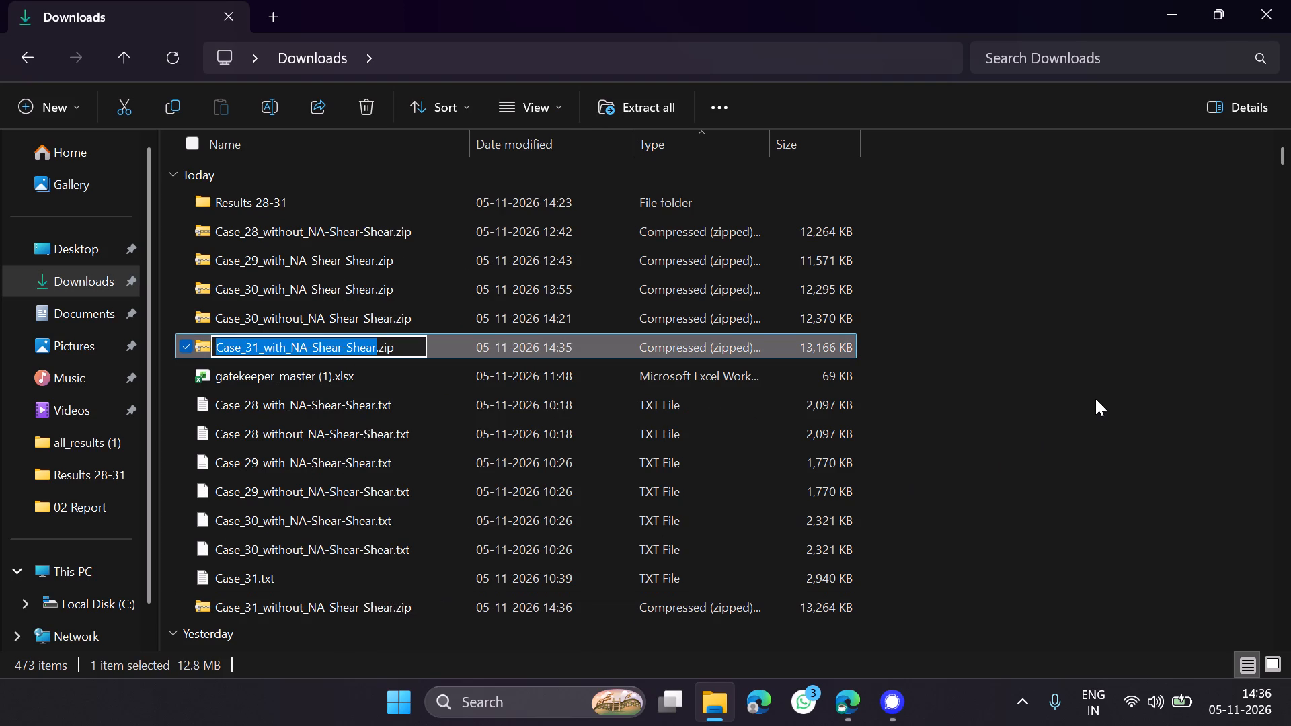
pyautogui.click(1095, 398)
pyautogui.click(270, 581)
pyautogui.rightClick(270, 581)
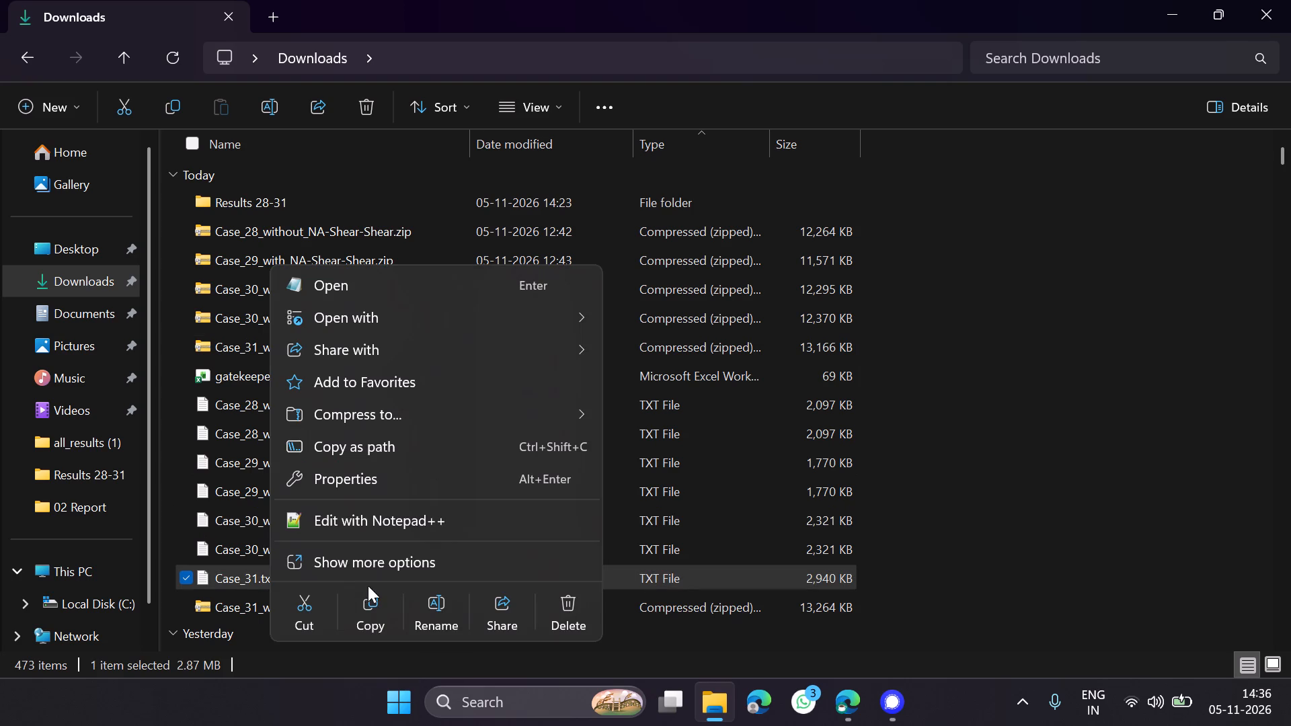
pyautogui.click(444, 612)
pyautogui.hotkey('ctrl', 'v')
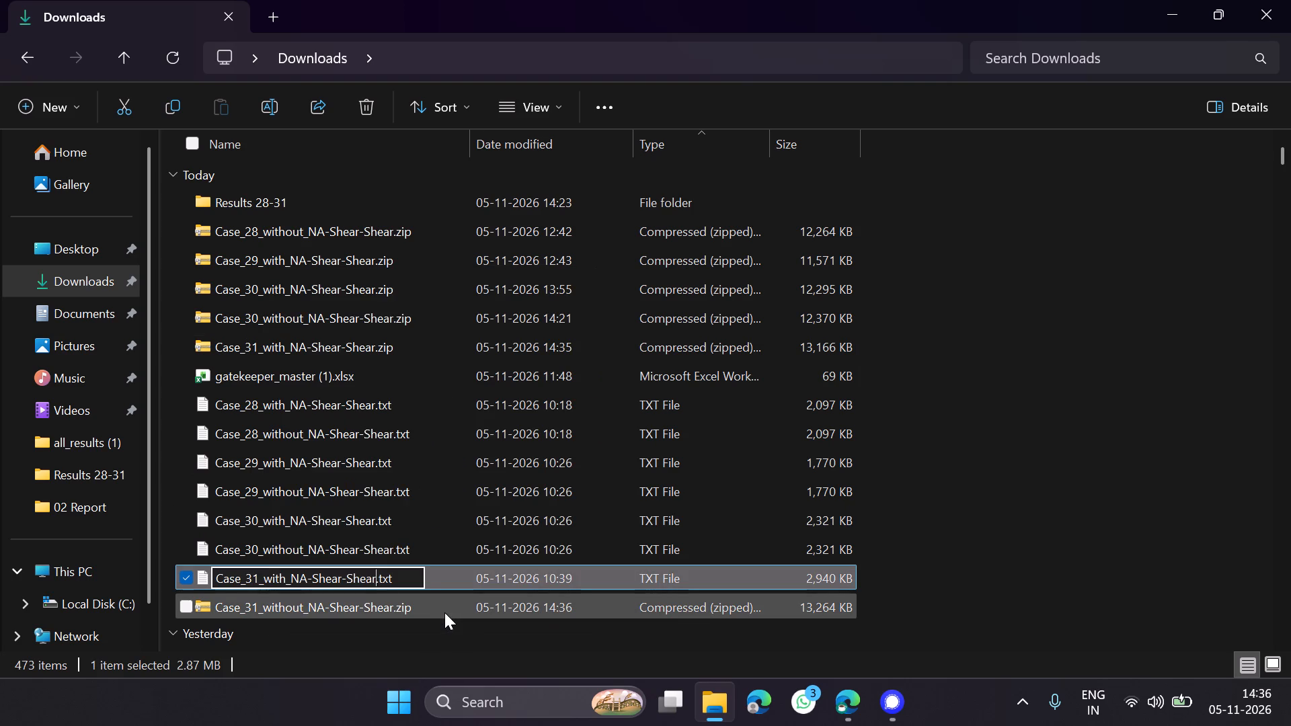
pyautogui.press('Return')
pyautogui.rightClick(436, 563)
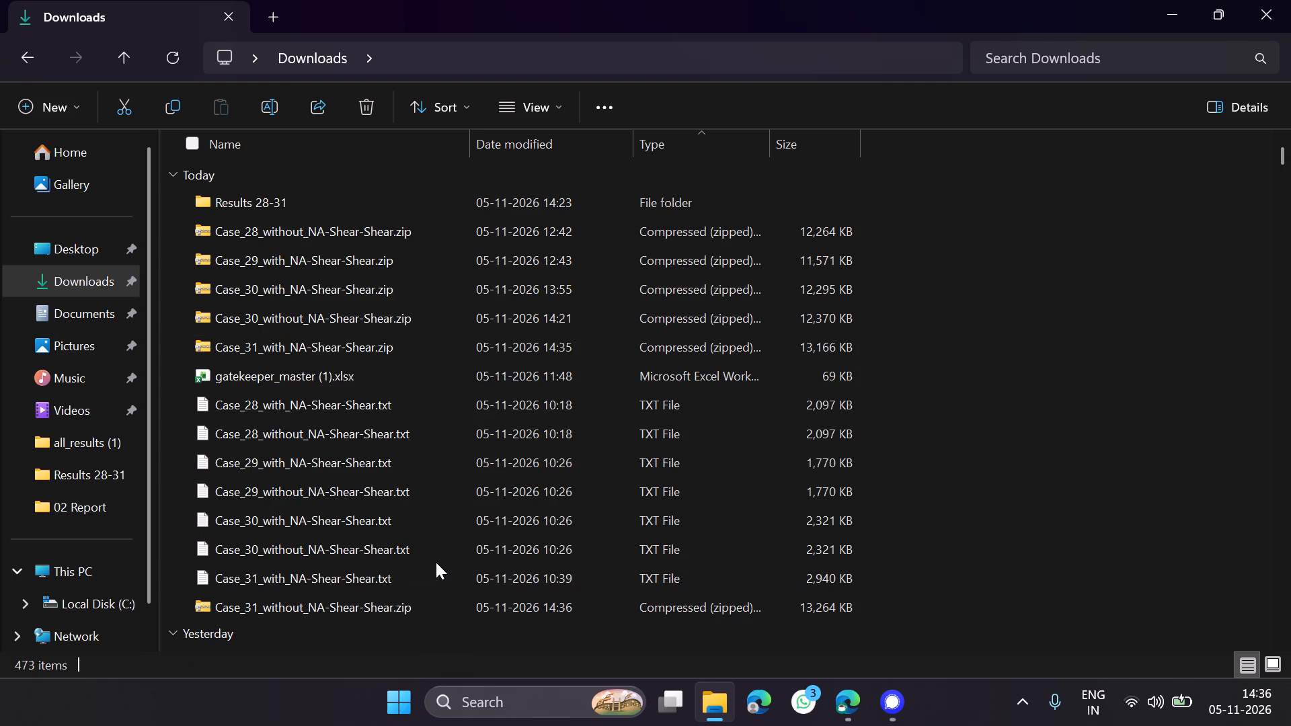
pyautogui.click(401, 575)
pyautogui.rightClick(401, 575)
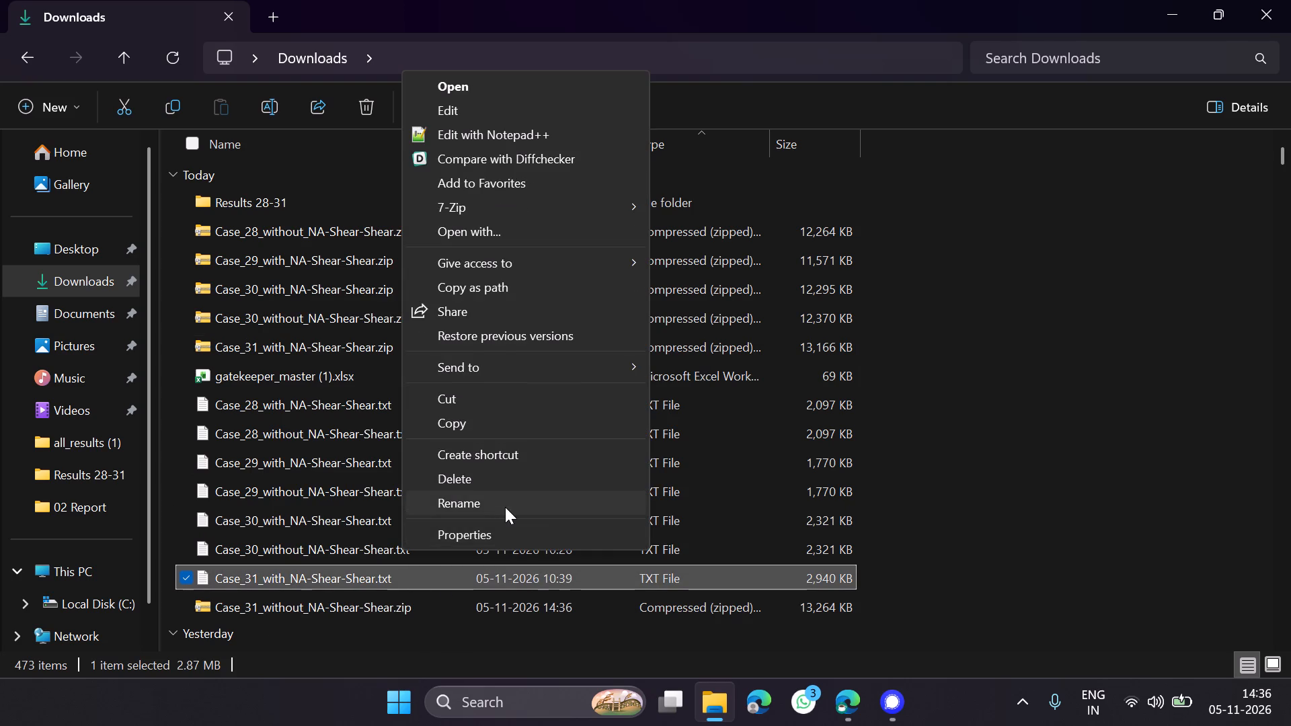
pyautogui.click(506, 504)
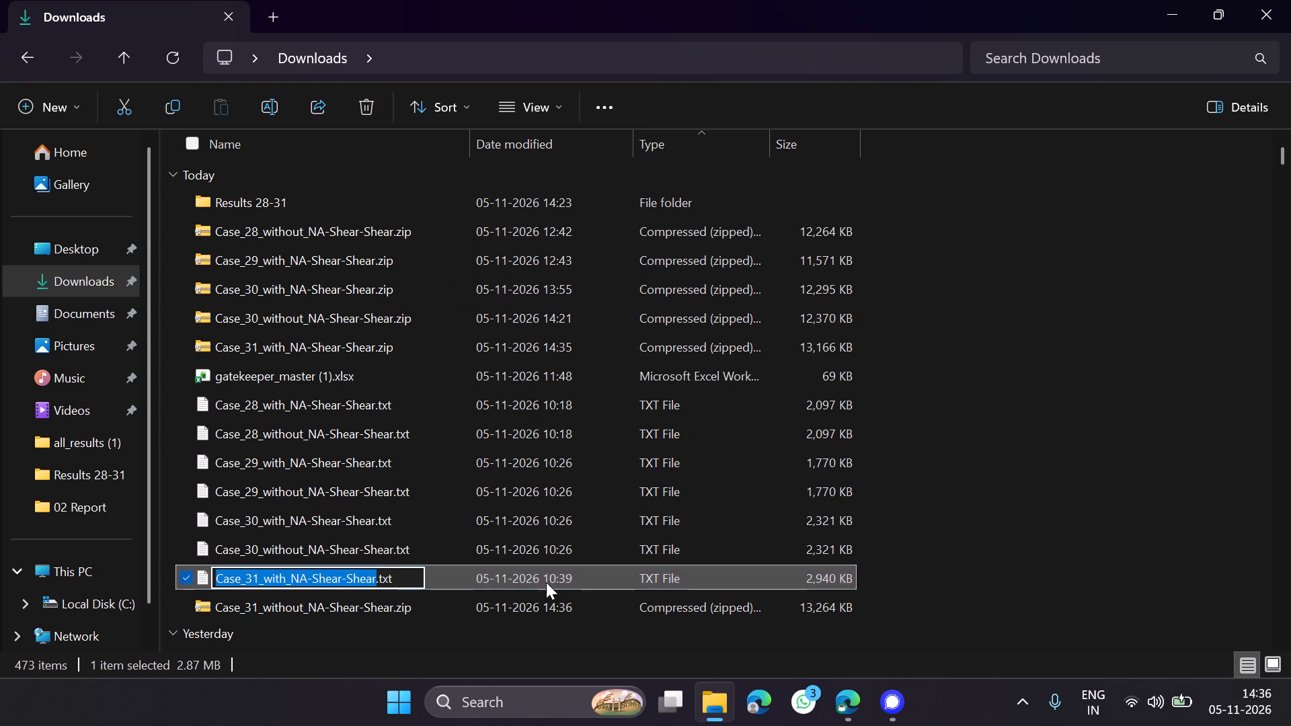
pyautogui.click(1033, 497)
# Duplicate Case_31_with_NA-Shear-Shear.txt within the Downloads folder.
pyautogui.rightClick(471, 578)
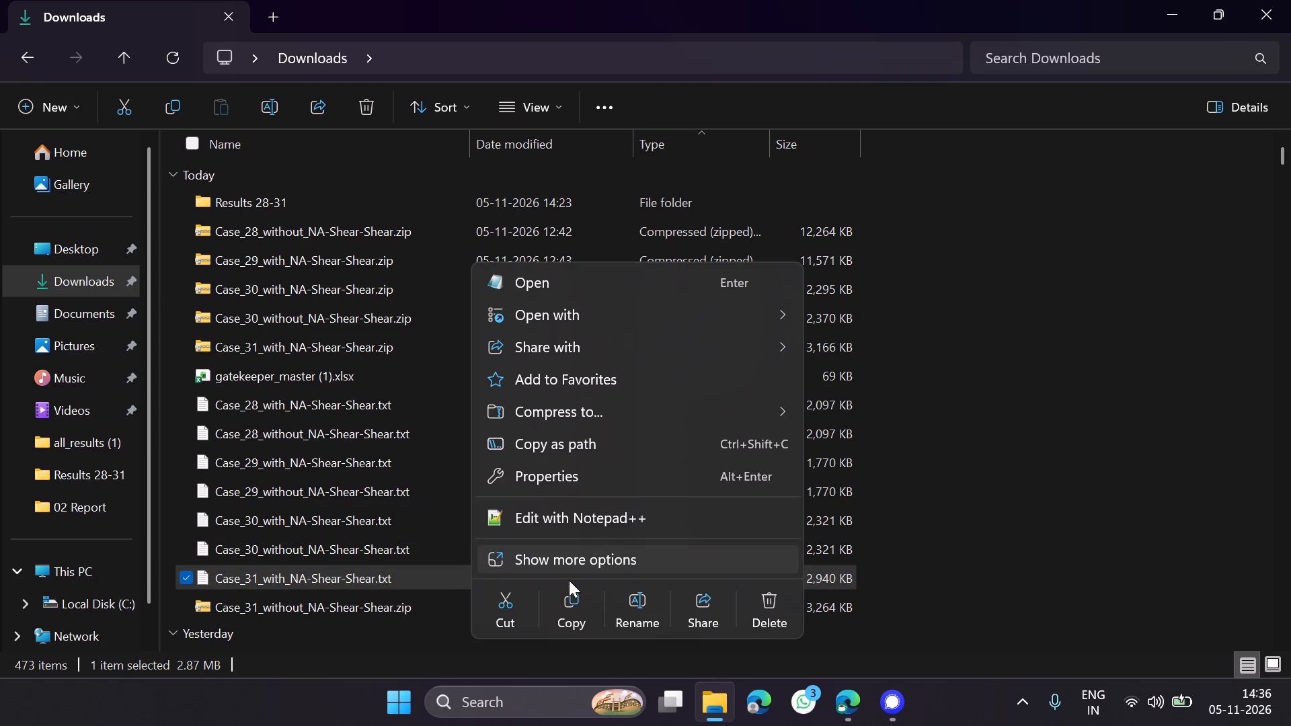
pyautogui.click(580, 596)
pyautogui.click(1001, 505)
pyautogui.hotkey('ctrl', 'v')
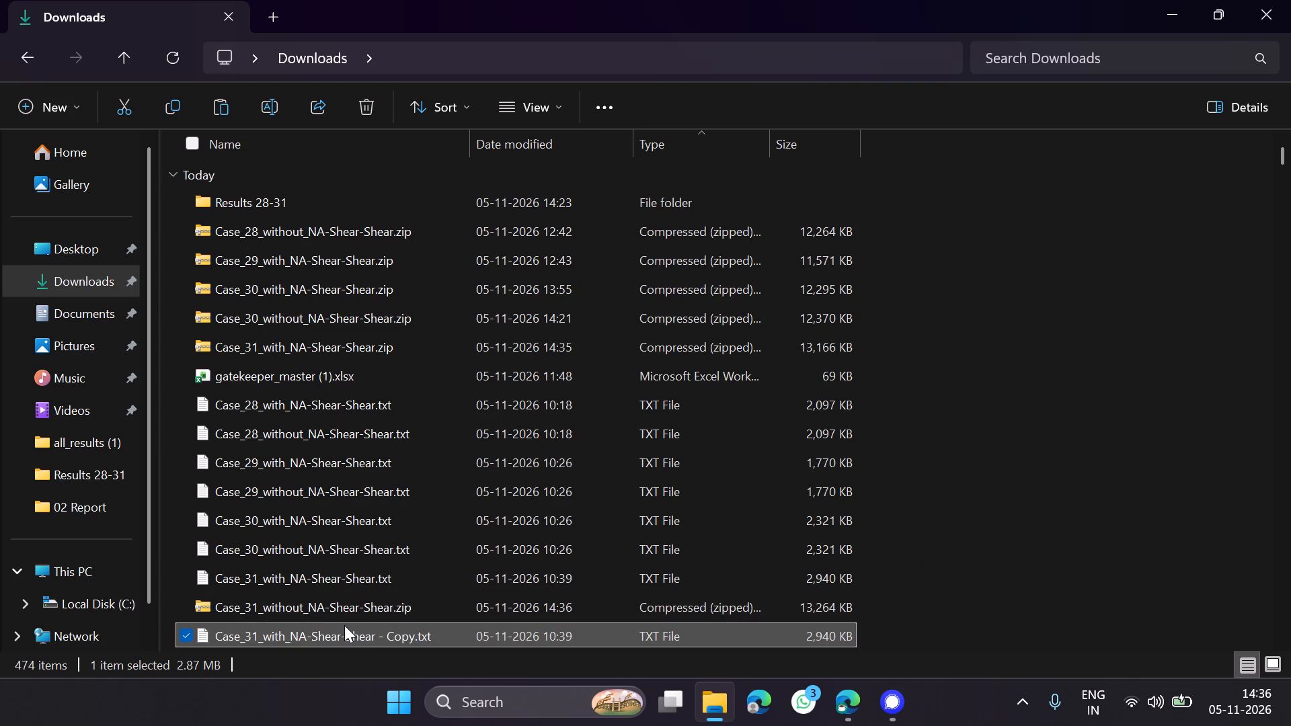
# Rename the duplicated Case 31 text file as Case_31_without_NA-Shear-Shear.txt.
pyautogui.rightClick(336, 635)
pyautogui.click(410, 563)
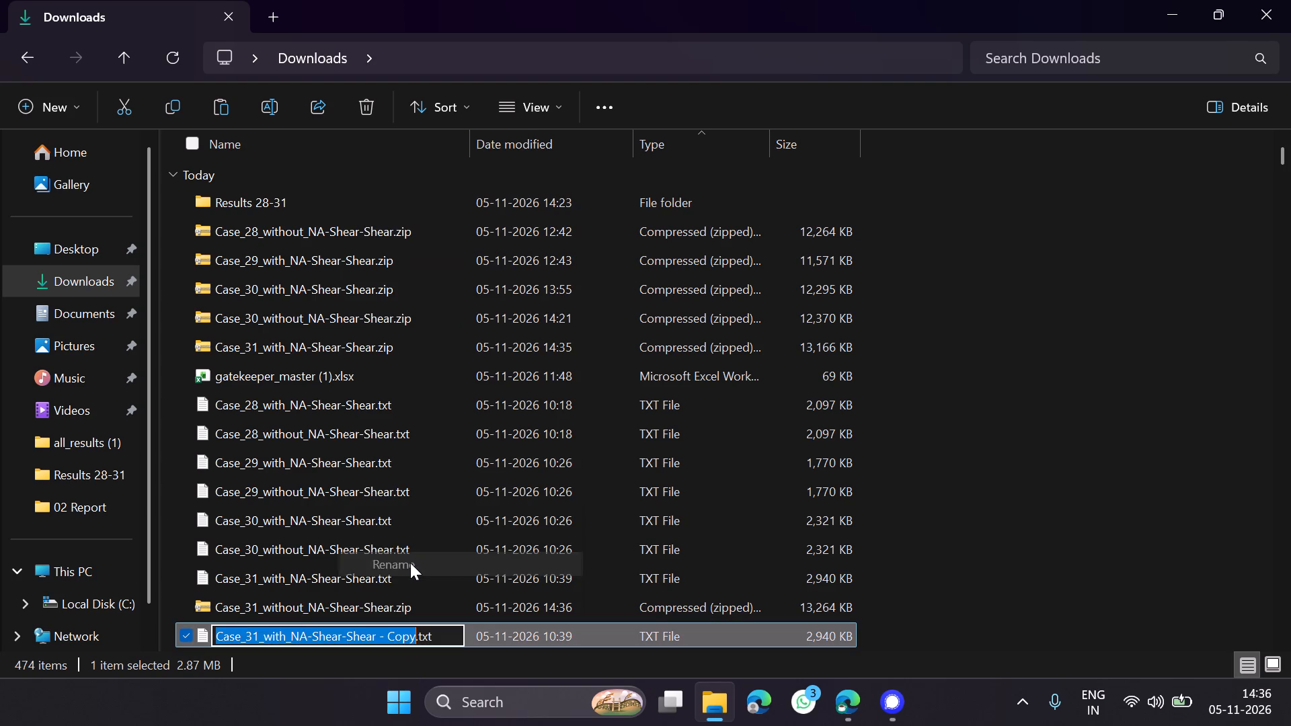
pyautogui.press('Right')
pyautogui.press('Left')
pyautogui.press('Left')
pyautogui.press('Left')
pyautogui.press('Left')
pyautogui.press('Left')
pyautogui.press('Left')
pyautogui.press('Left')
pyautogui.press('Left')
pyautogui.press('Left')
pyautogui.press('Left')
pyautogui.press('Left')
pyautogui.press('Left')
pyautogui.press('Left')
pyautogui.press('Left')
pyautogui.press('Left')
pyautogui.press('Left')
pyautogui.press('Left')
pyautogui.press('Left')
pyautogui.press('Left')
pyautogui.press('Left')
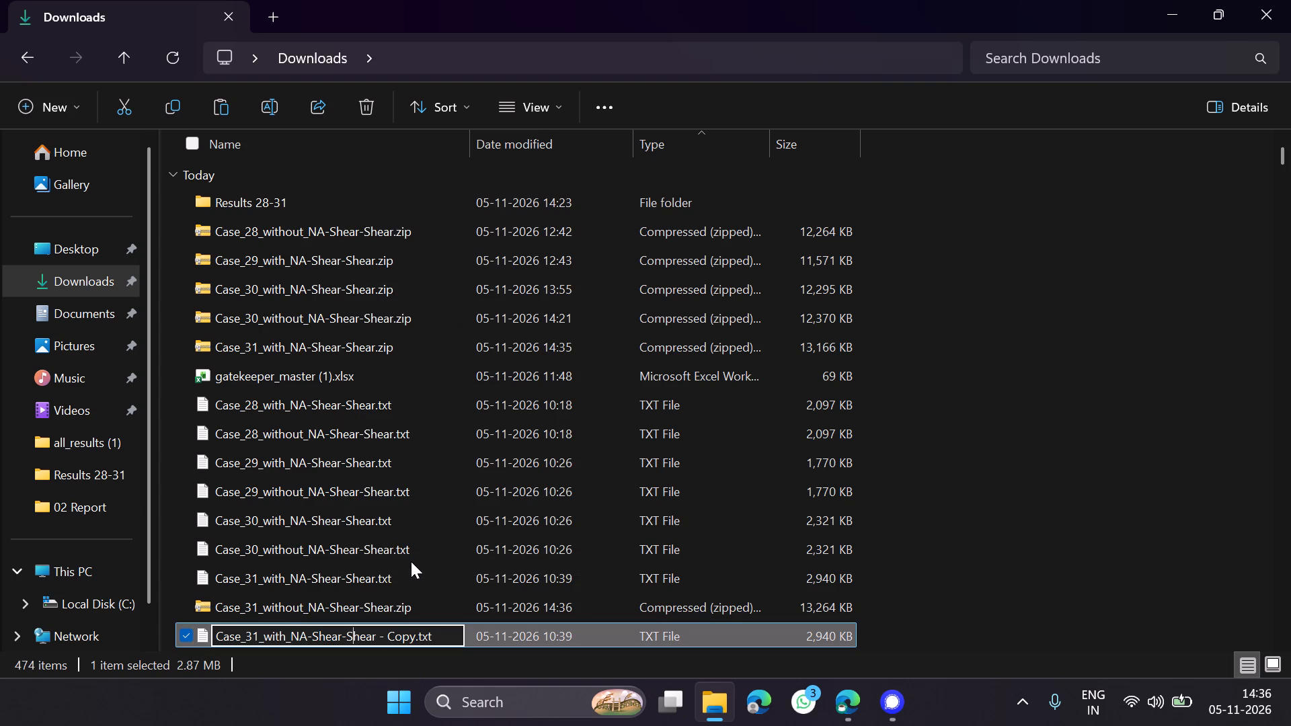
pyautogui.press('Left')
pyautogui.press('Right')
pyautogui.write('out')
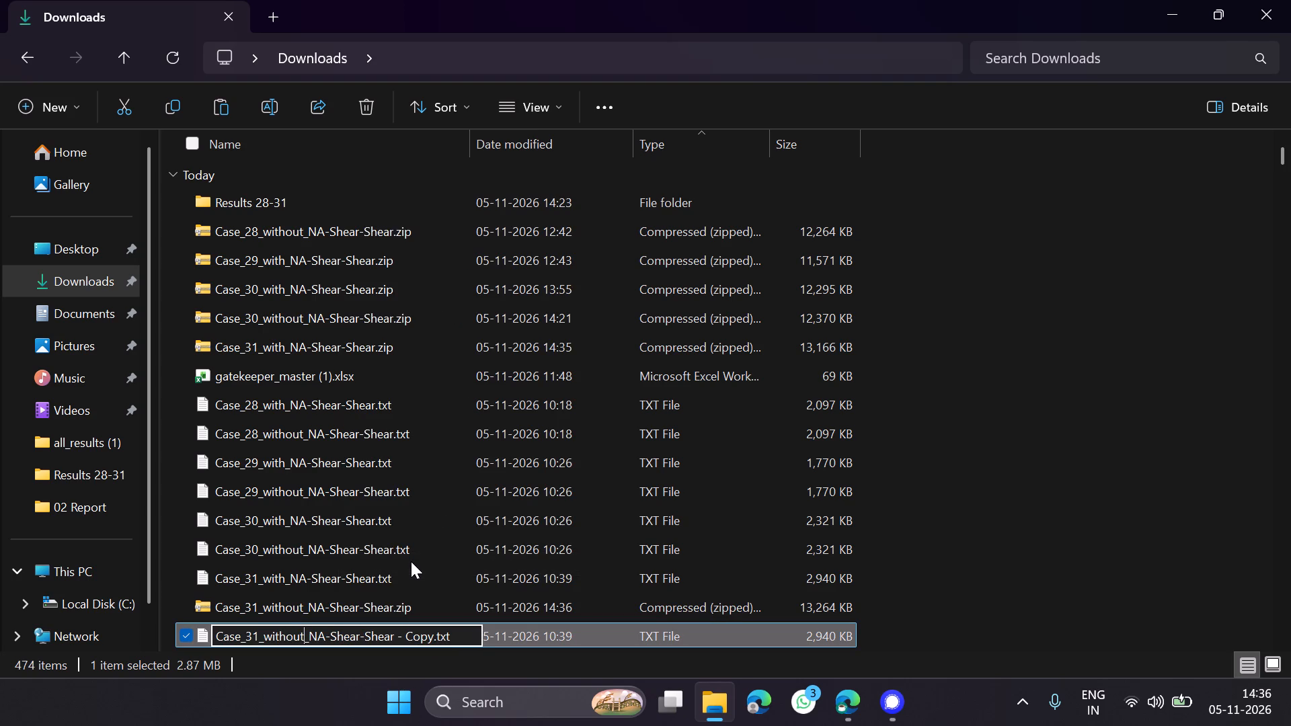
pyautogui.press('Right')
pyautogui.press('Right')
pyautogui.press('Right')
pyautogui.press('Right')
pyautogui.press('Right')
pyautogui.press('Right')
pyautogui.press('Right')
pyautogui.press('Right')
pyautogui.press('Right')
pyautogui.press('Right')
pyautogui.press('Right')
pyautogui.press('Right')
pyautogui.press('Right')
pyautogui.press('Right')
pyautogui.press('Right')
pyautogui.press('Right')
pyautogui.press('Right')
pyautogui.press('Right')
pyautogui.press('Right')
pyautogui.press('Right')
pyautogui.press('Right')
pyautogui.press('Right')
pyautogui.press('Right')
pyautogui.press('Left')
pyautogui.press('BackSpace')
pyautogui.press('BackSpace')
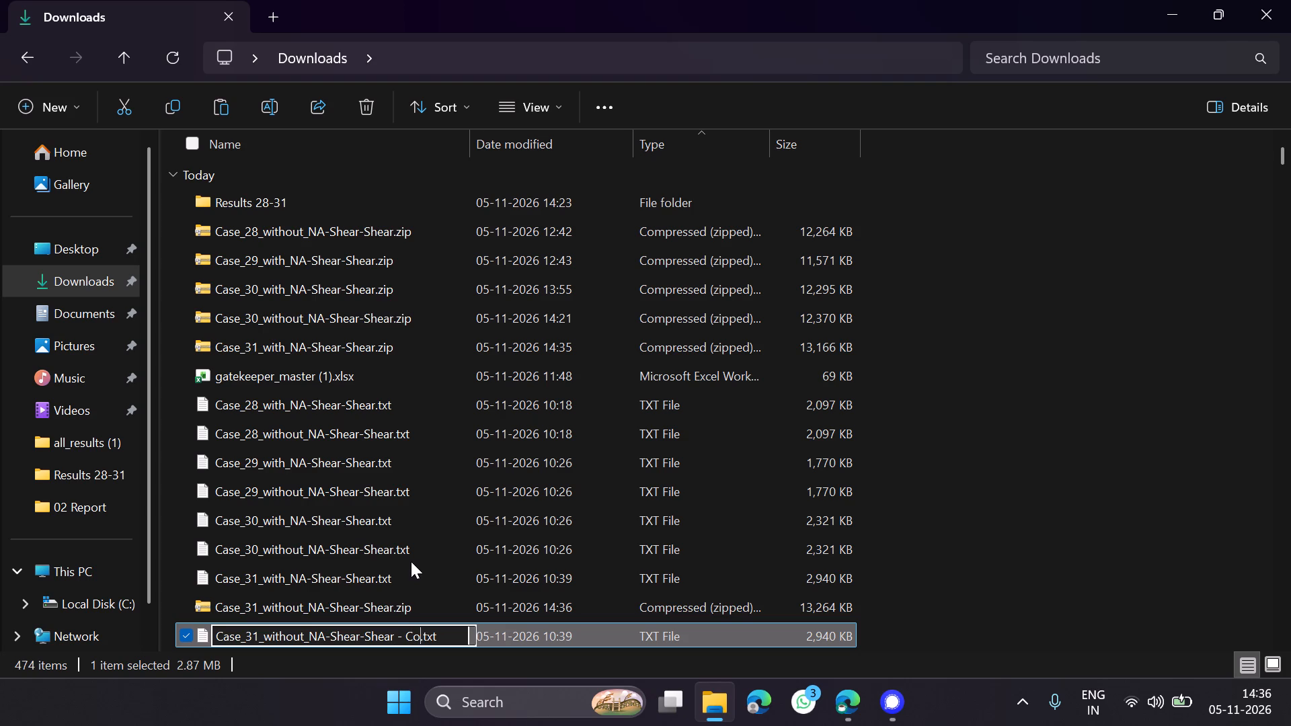
pyautogui.press('BackSpace')
pyautogui.press('BackSpace')
pyautogui.press('BackSpace')
pyautogui.press('BackSpace')
pyautogui.press('BackSpace')
pyautogui.press('Return')
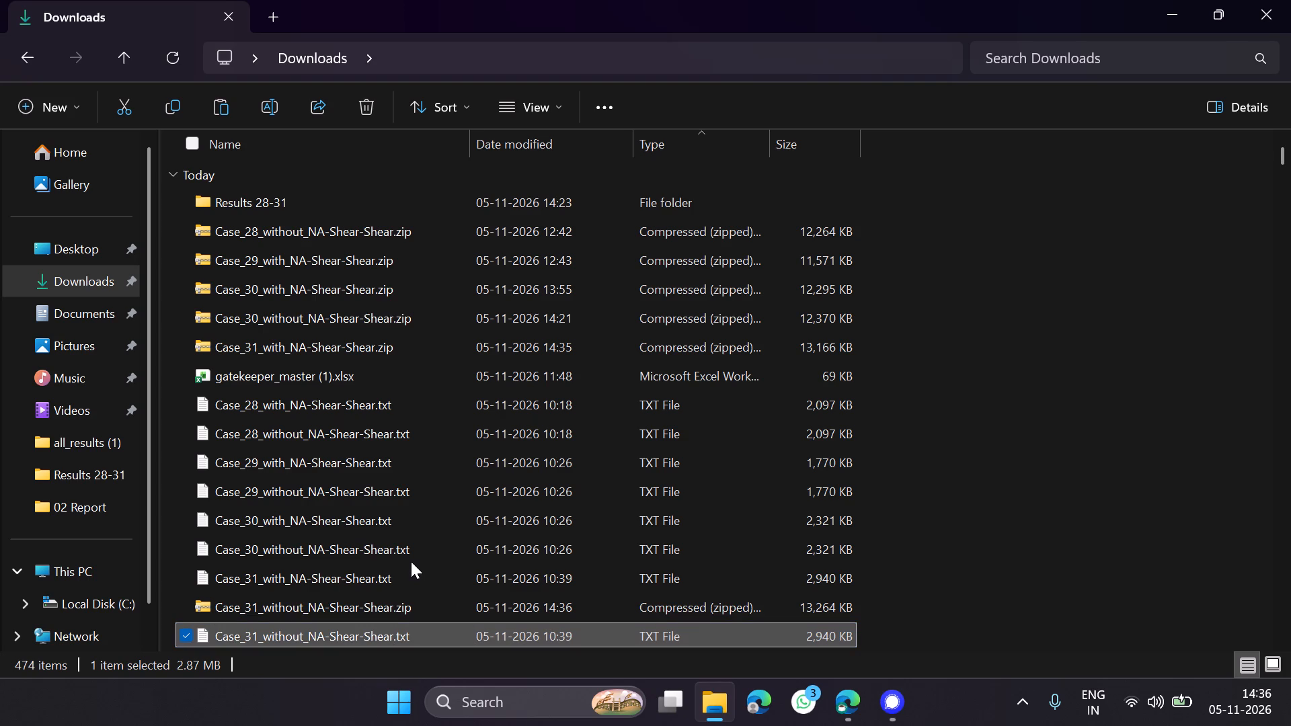
pyautogui.click(1247, 430)
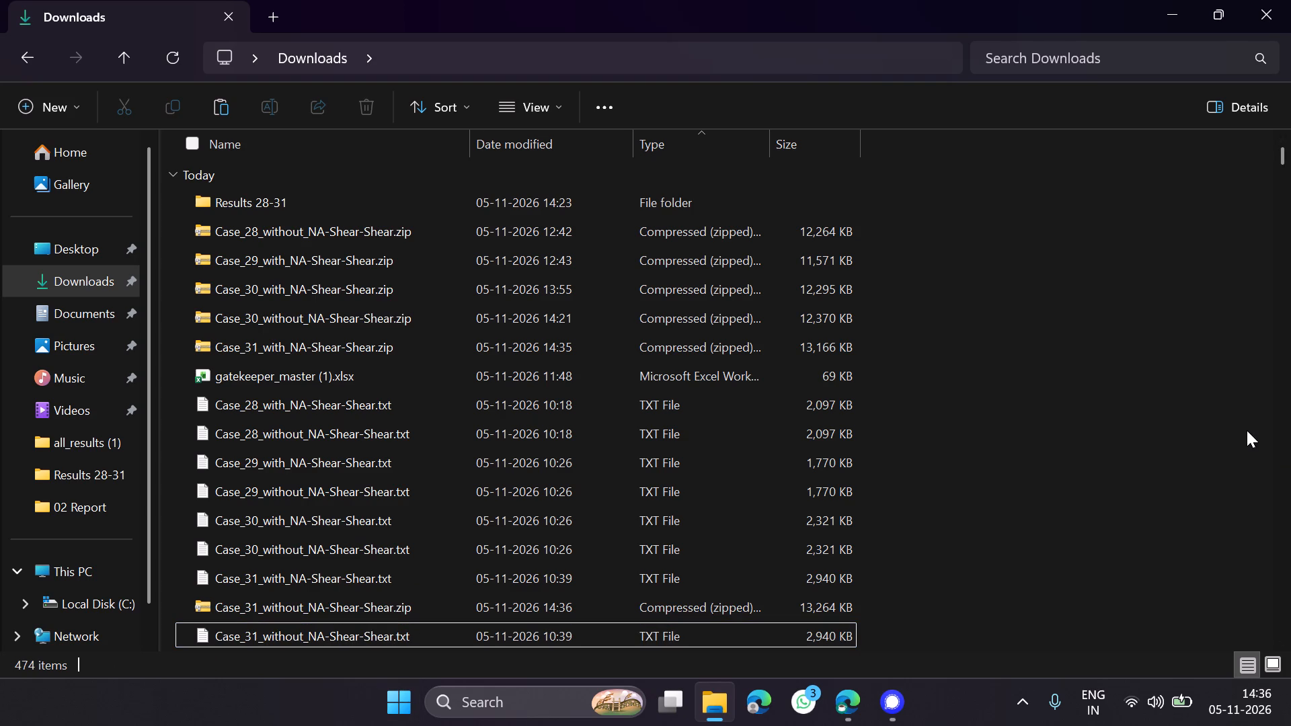
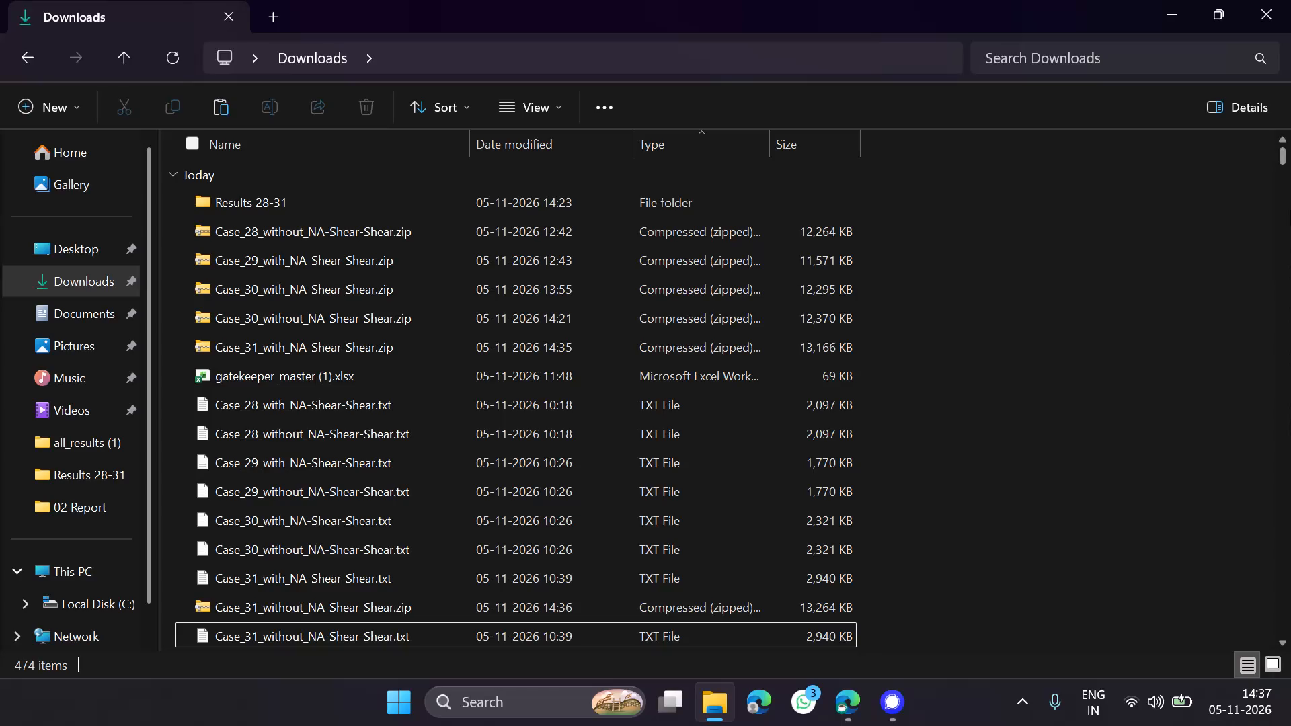
# Close the File Explorer Downloads window to return to the WindVista 2 page in the browser.
pyautogui.click(1267, 7)
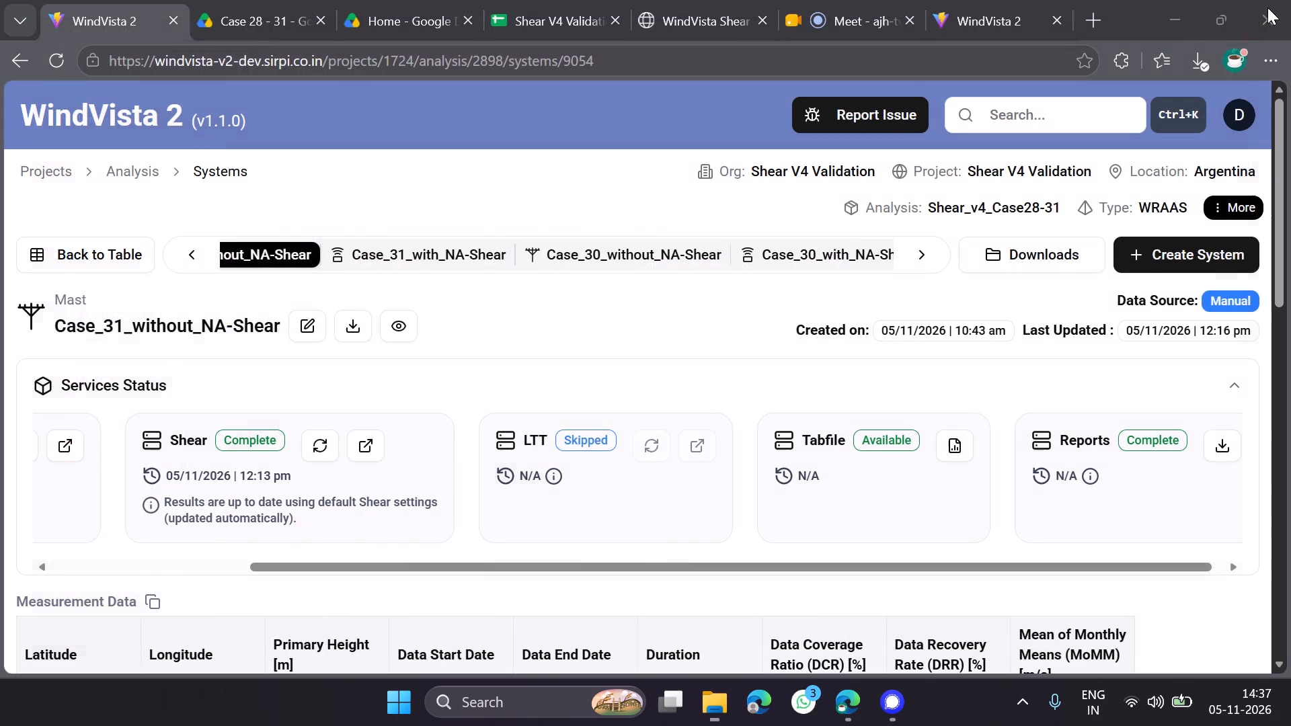
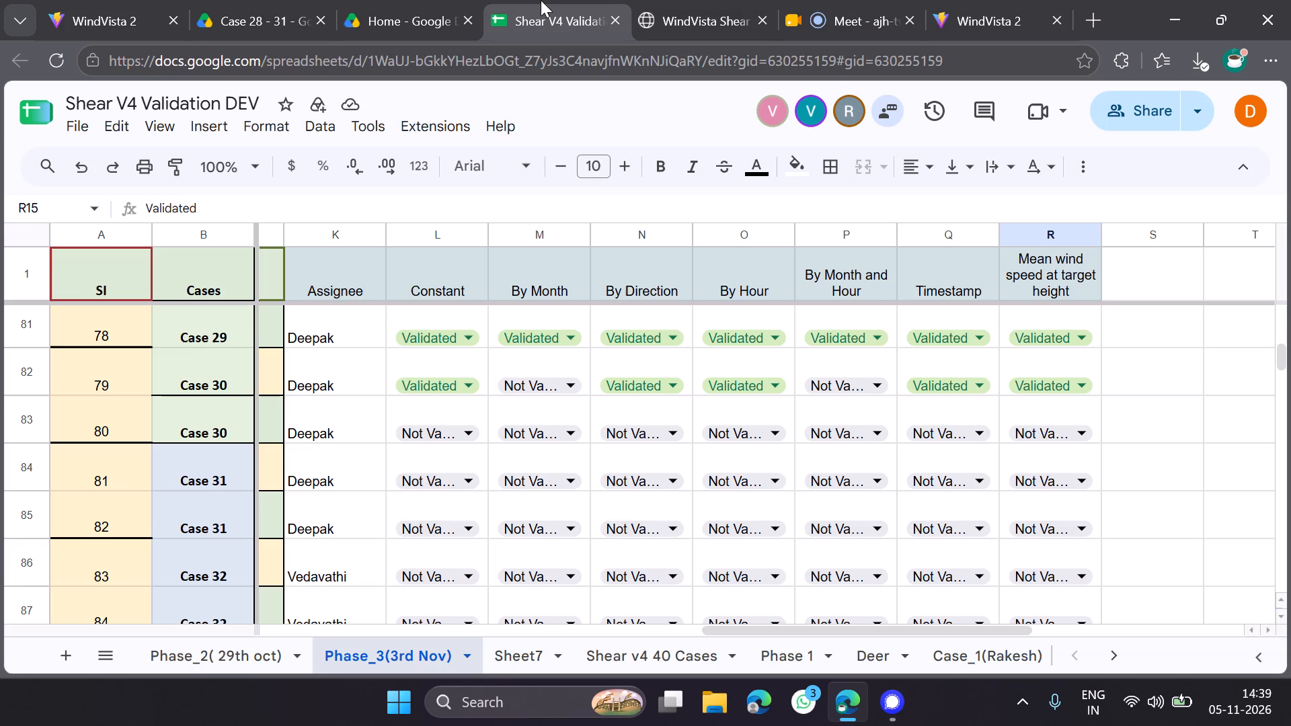
# Check the Case_30_without_NA-Shear comparison results and set By Month for Case 30 (SI 80) to Mismatch in the validation sheet.
pyautogui.click(740, 0)
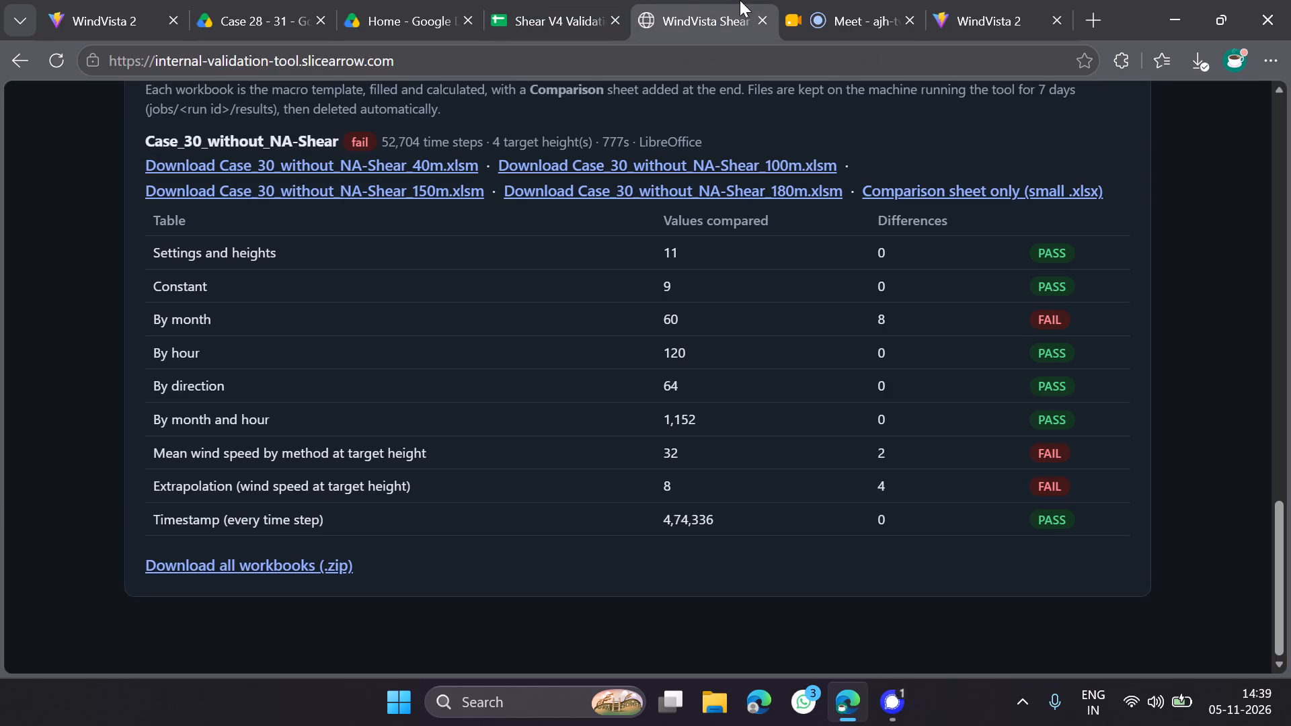
pyautogui.click(593, 0)
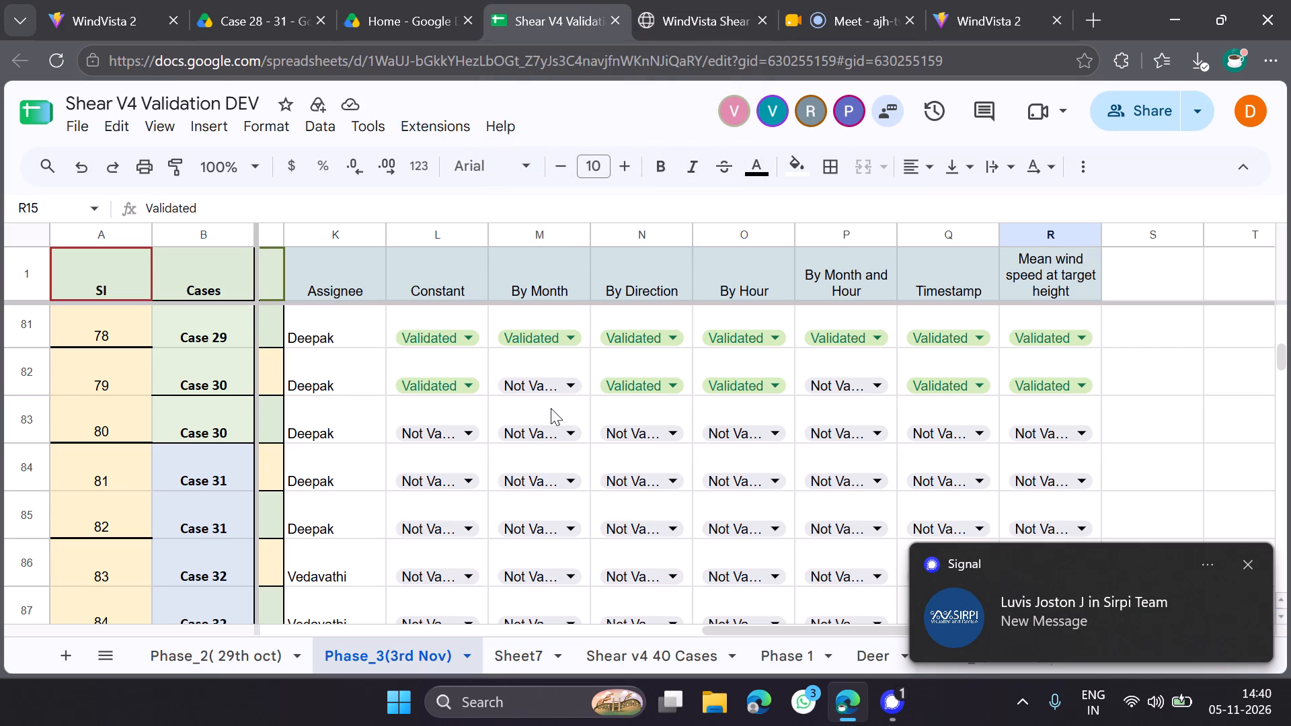
pyautogui.click(663, 0)
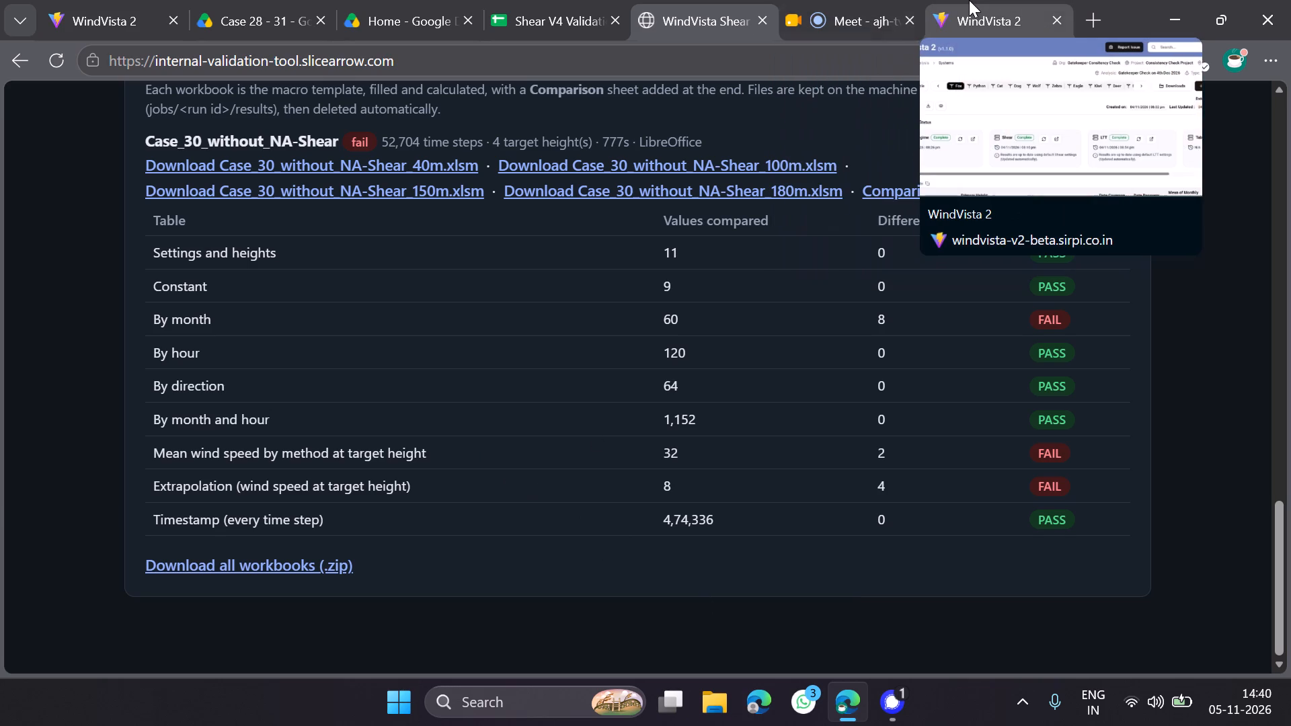
pyautogui.click(555, 0)
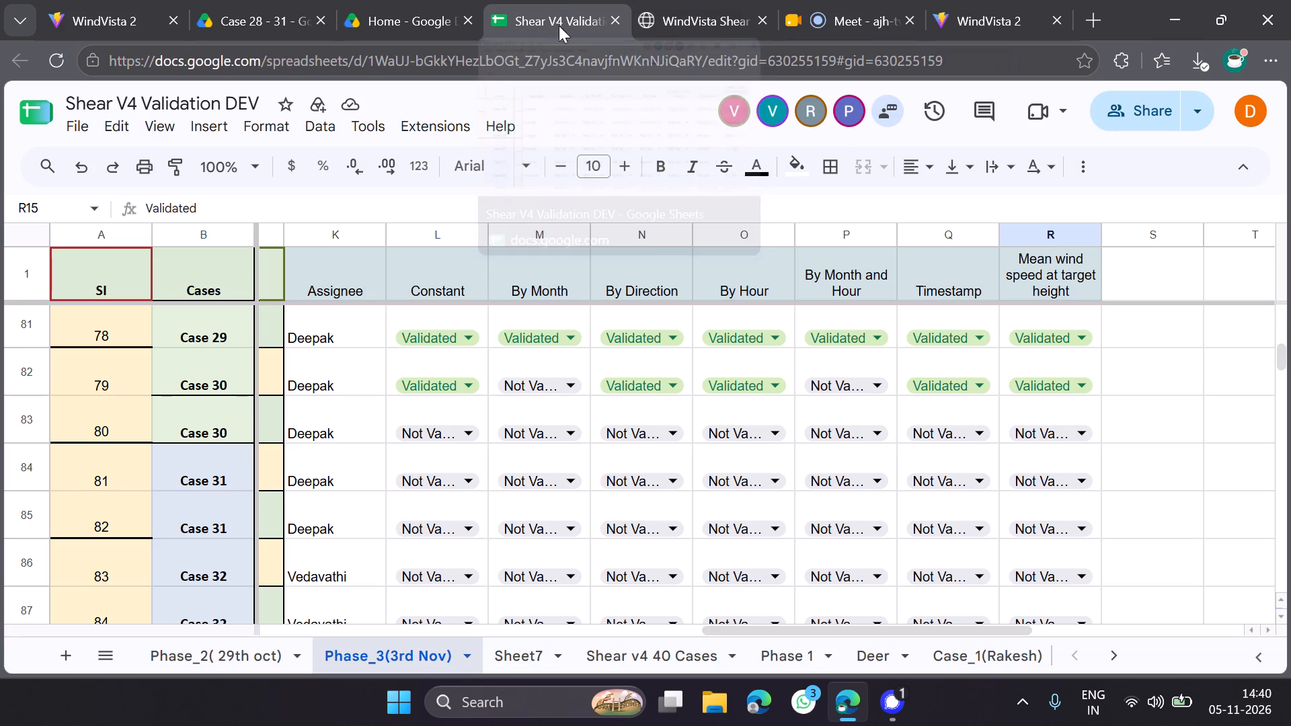
pyautogui.click(701, 0)
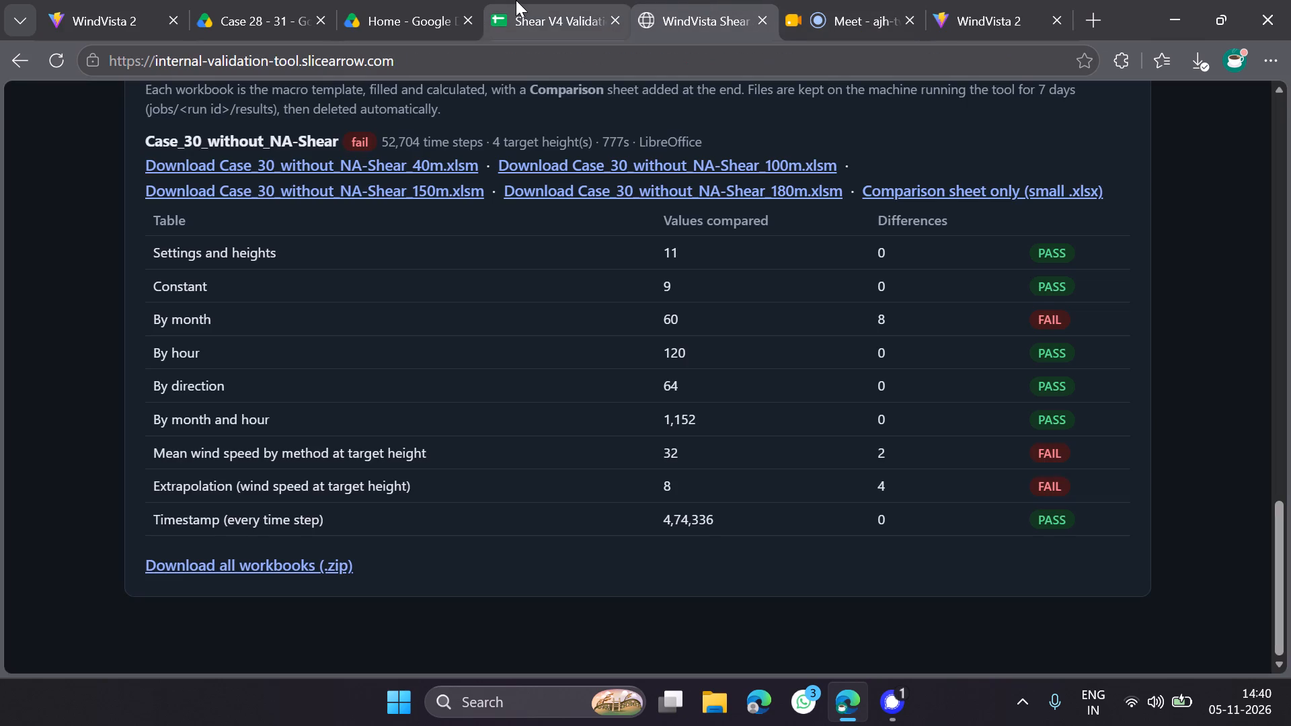
pyautogui.click(517, 0)
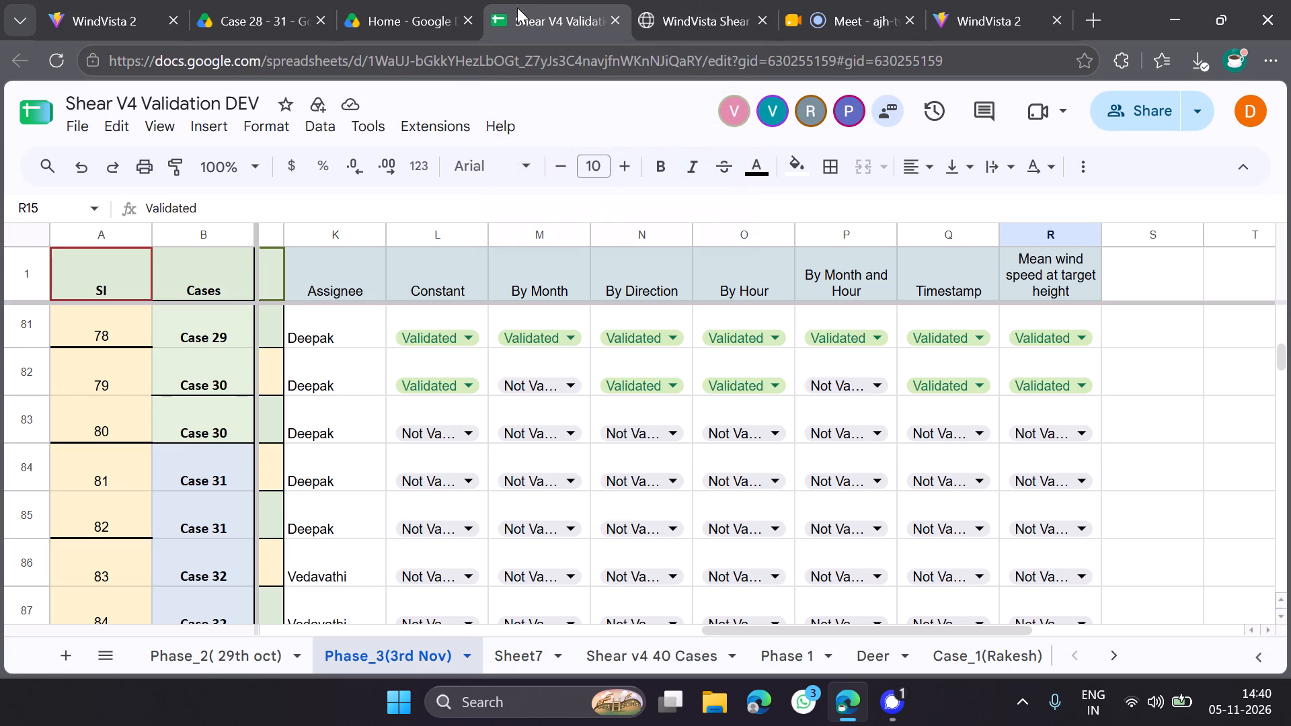
pyautogui.click(544, 439)
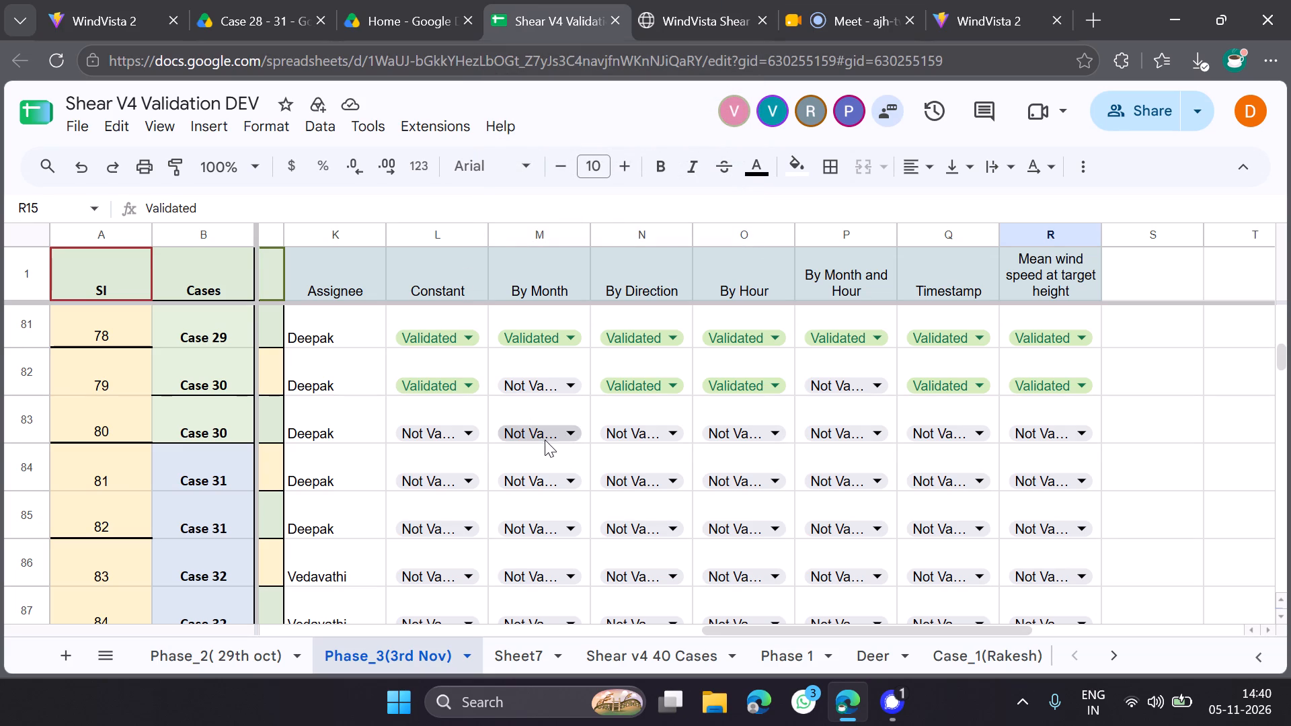
pyautogui.click(541, 520)
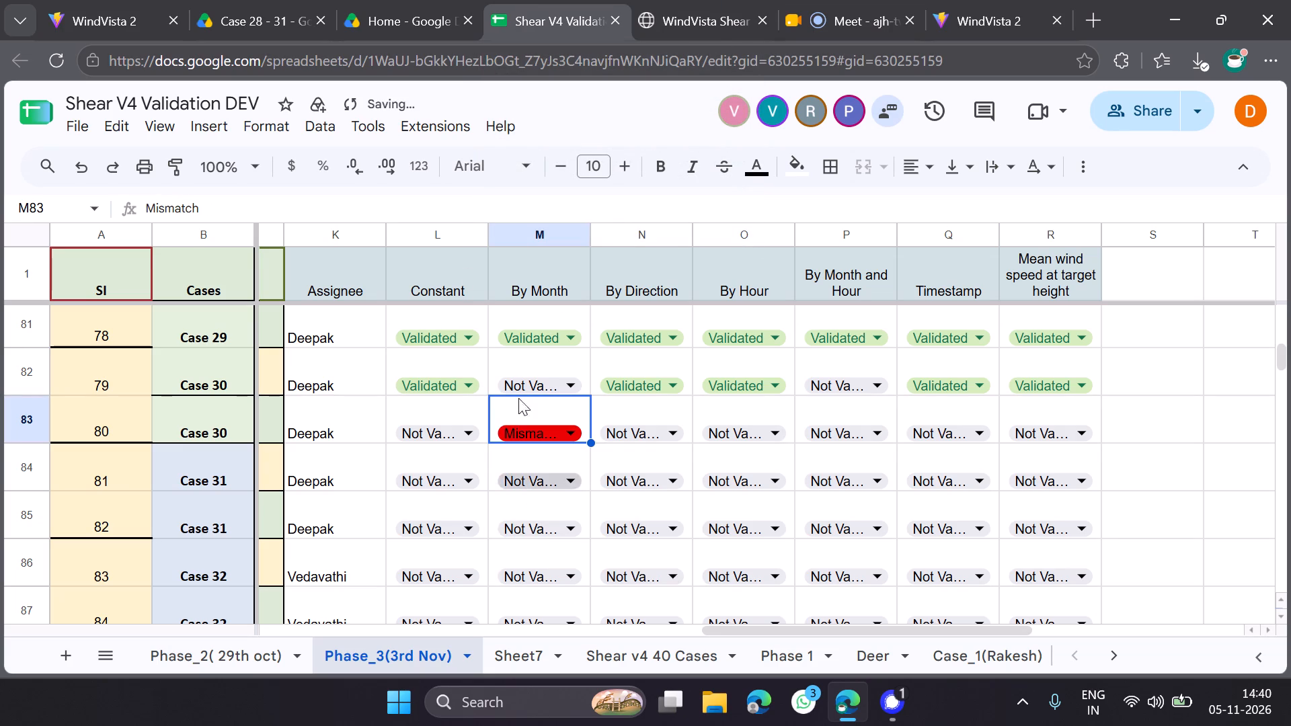
# Recheck the Case 30 comparison results and set Mean wind speed at target height for Case 30 (SI 80) to Mismatch.
pyautogui.click(714, 0)
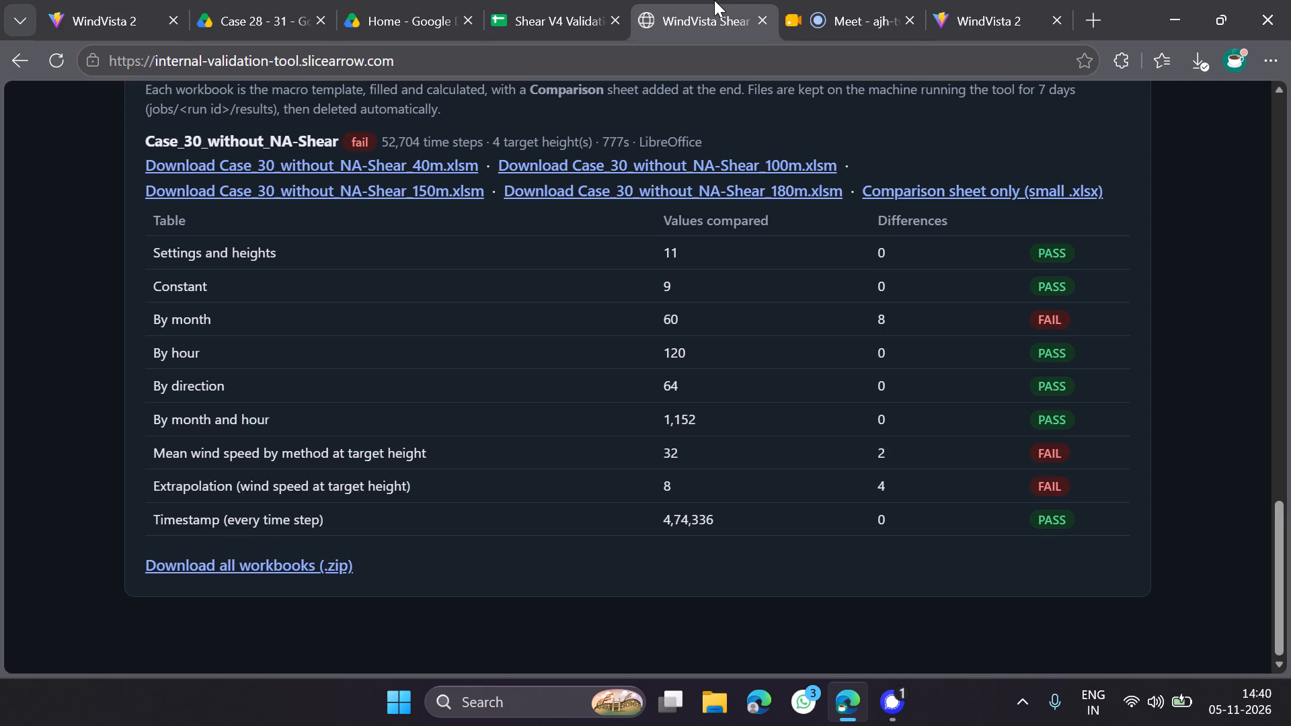
pyautogui.click(568, 0)
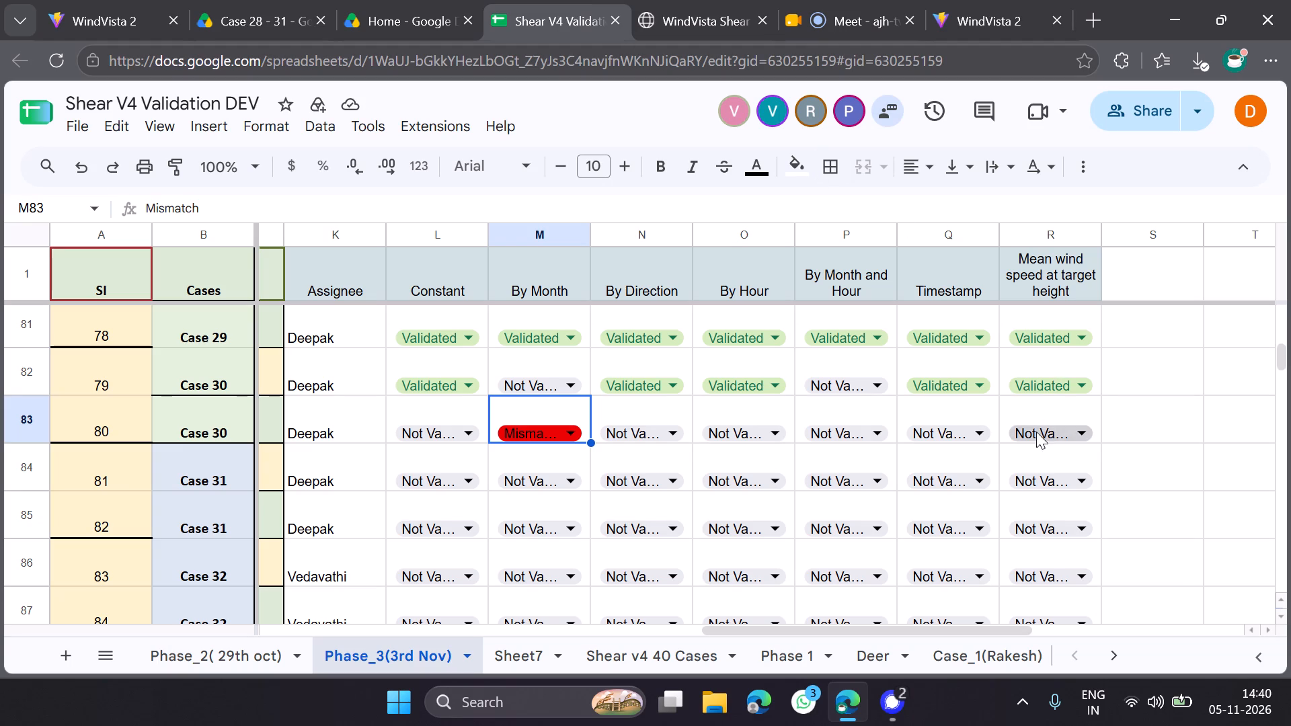
pyautogui.click(1036, 432)
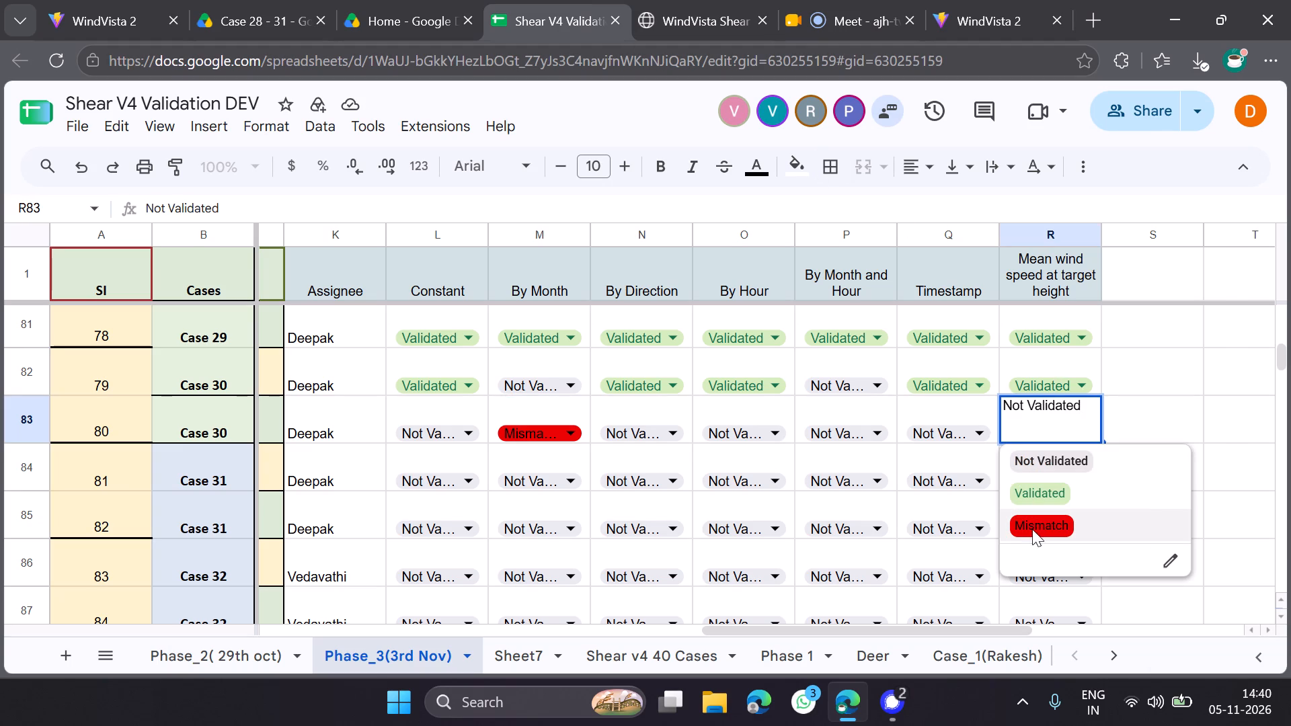
pyautogui.click(1032, 529)
pyautogui.click(1034, 524)
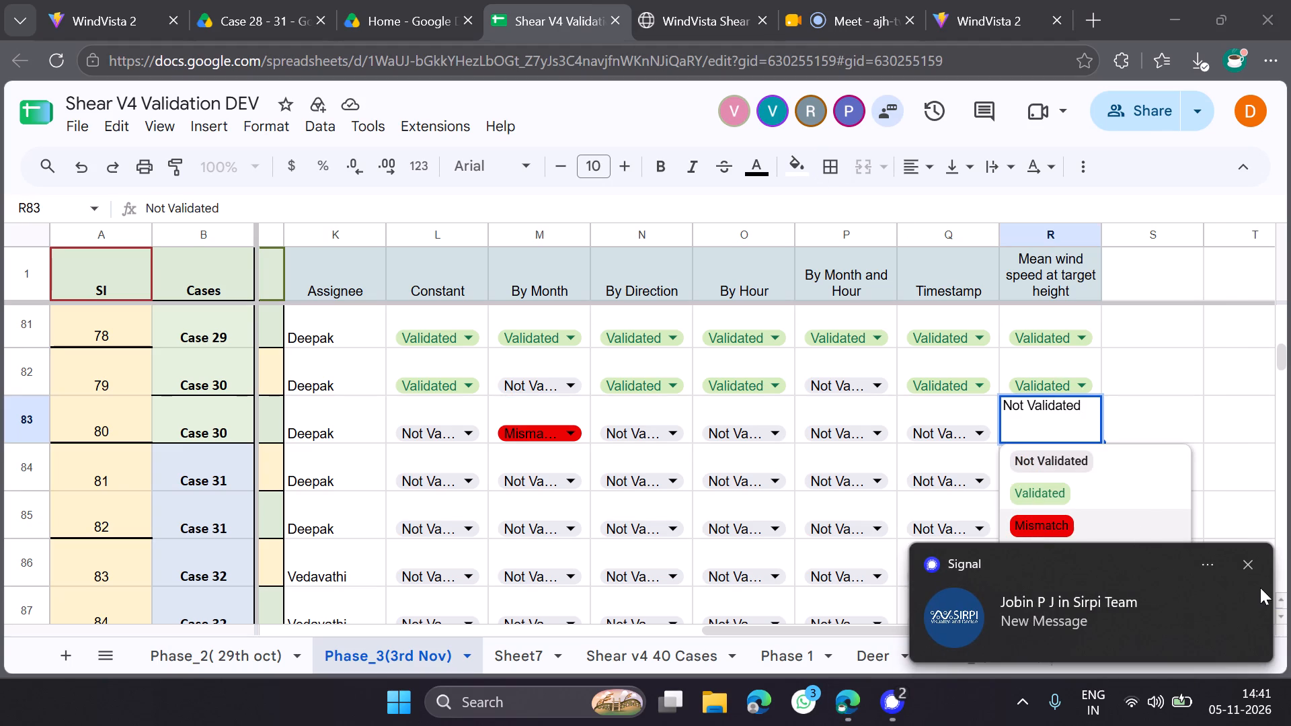
pyautogui.click(1248, 565)
pyautogui.click(1037, 522)
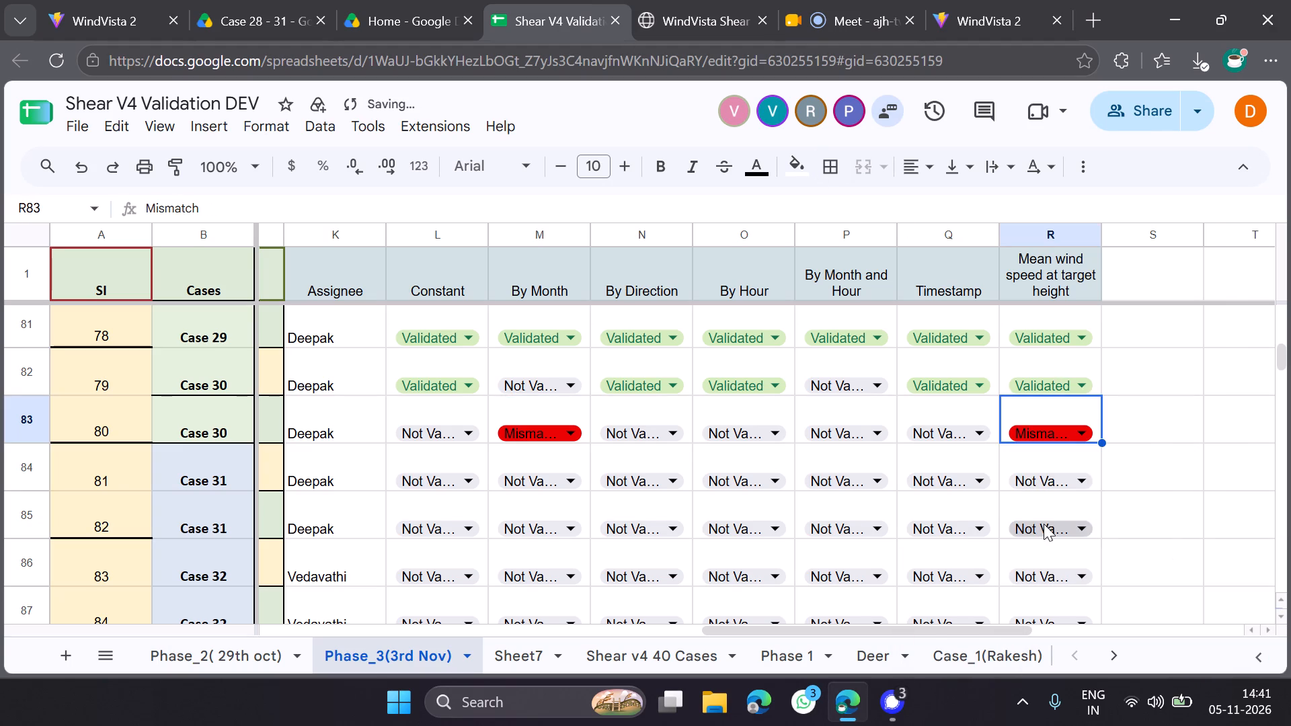
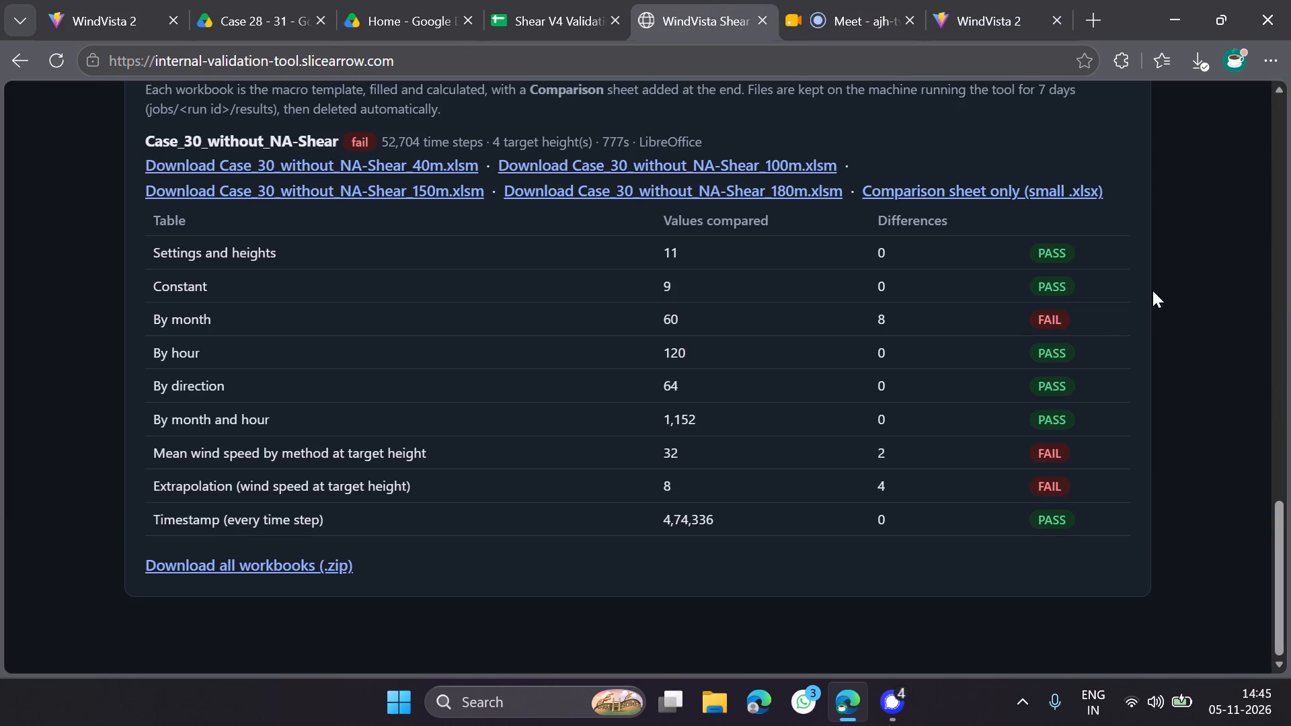
# Review the pass/fail statuses in the Case_30_without_NA-Shear comparison table, down to the Extrapolation and Timestamp rows.
pyautogui.moveTo(1069, 239); pyautogui.dragTo(989, 503)
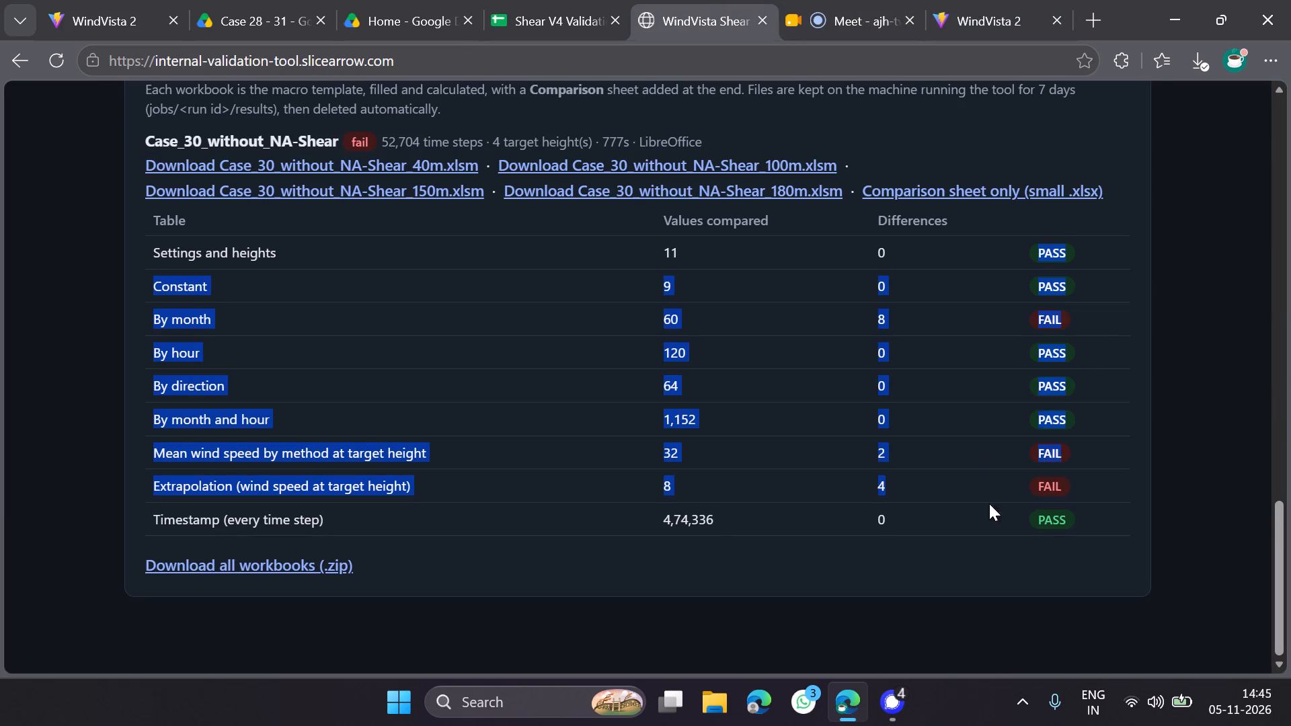
pyautogui.moveTo(989, 503); pyautogui.dragTo(992, 547)
pyautogui.click(625, 360)
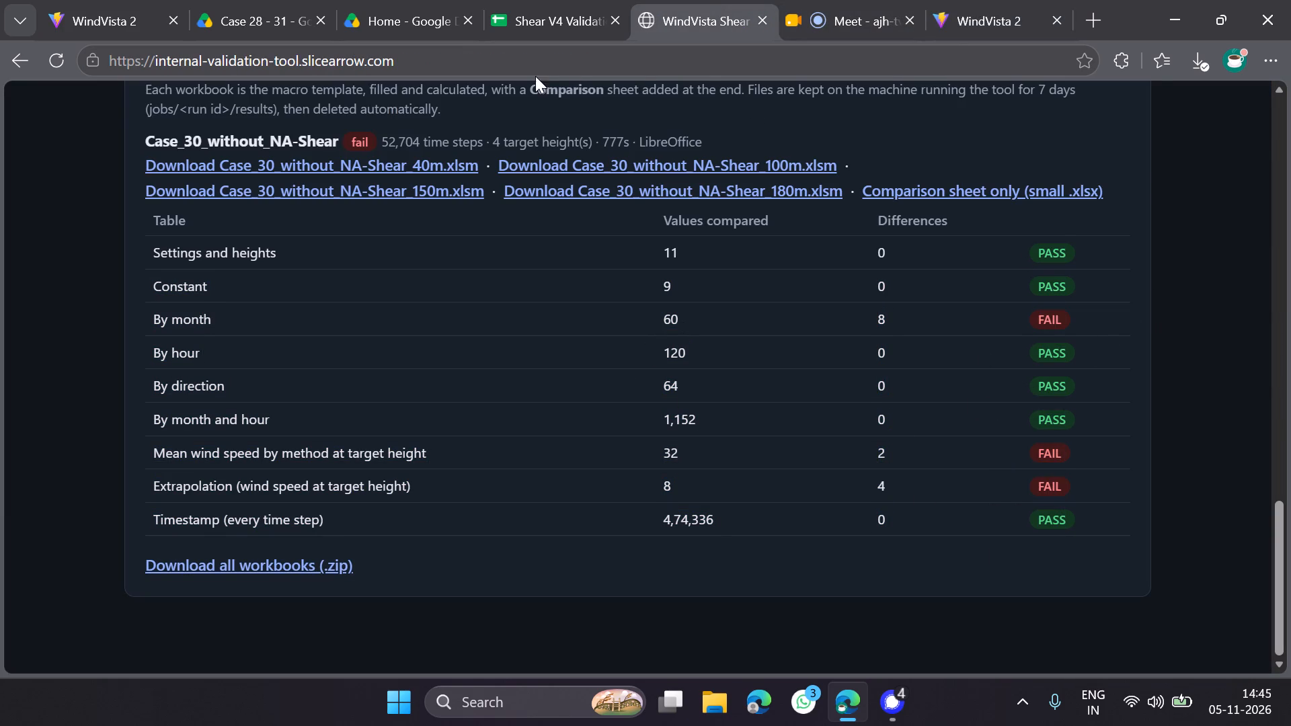
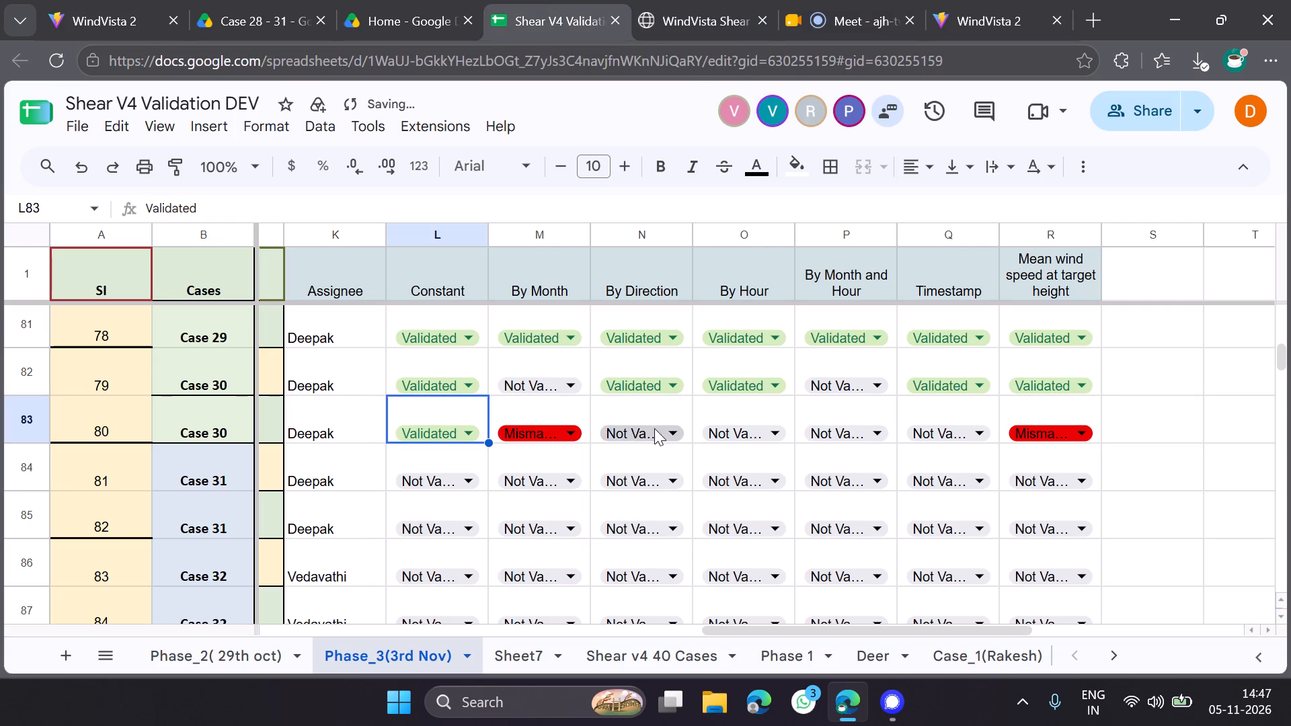
# Set By Direction, By Hour, By Month and Hour, and Timestamp to Validated for the second Case 30 row (SI 80).
pyautogui.click(655, 428)
pyautogui.click(641, 499)
pyautogui.click(767, 434)
pyautogui.click(758, 495)
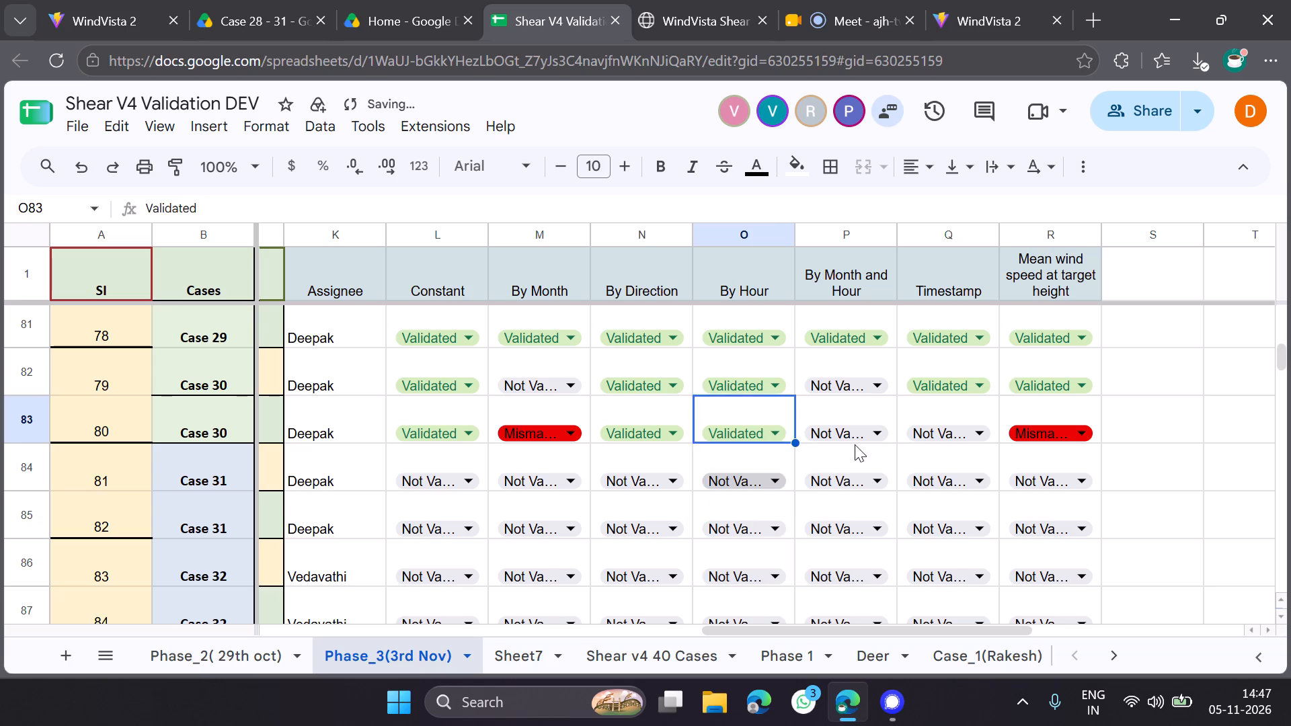
pyautogui.click(857, 442)
pyautogui.click(865, 430)
pyautogui.click(832, 489)
pyautogui.click(935, 435)
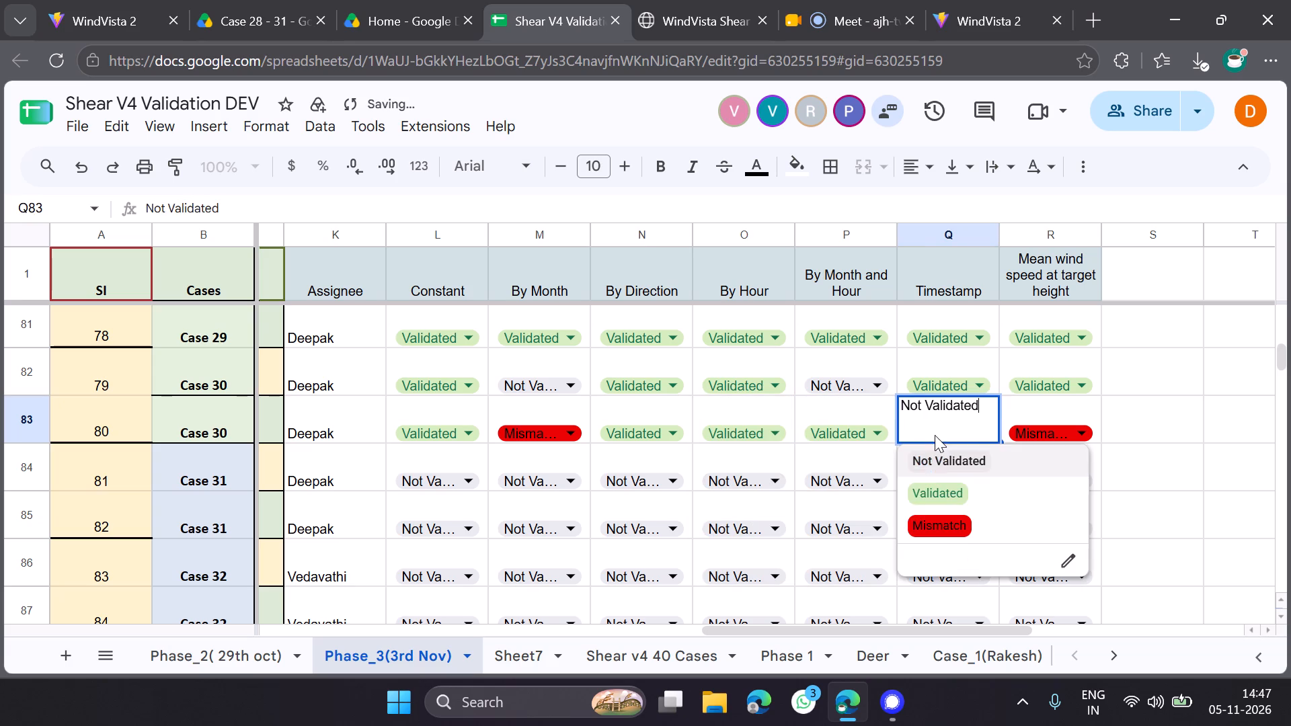
pyautogui.click(921, 490)
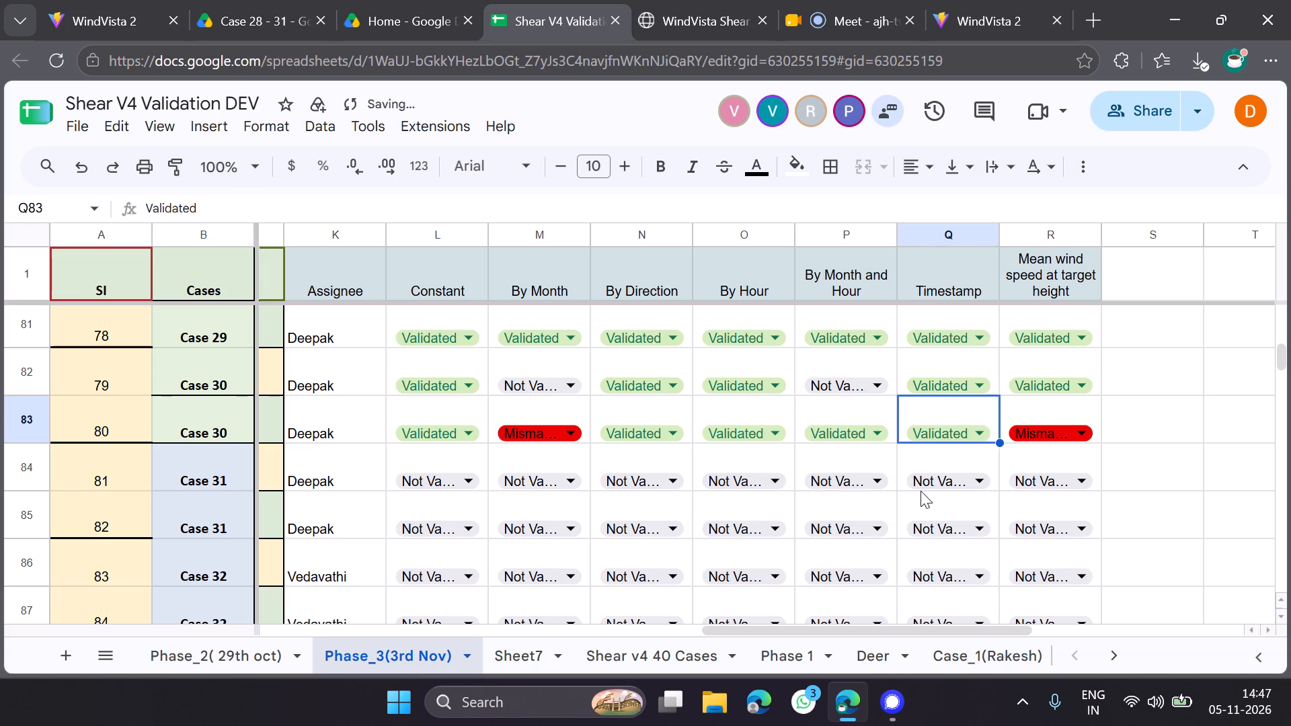
# Change the By Month and Mean wind speed at target height statuses of Case 30 row SI 80 to Not Validated.
pyautogui.click(565, 438)
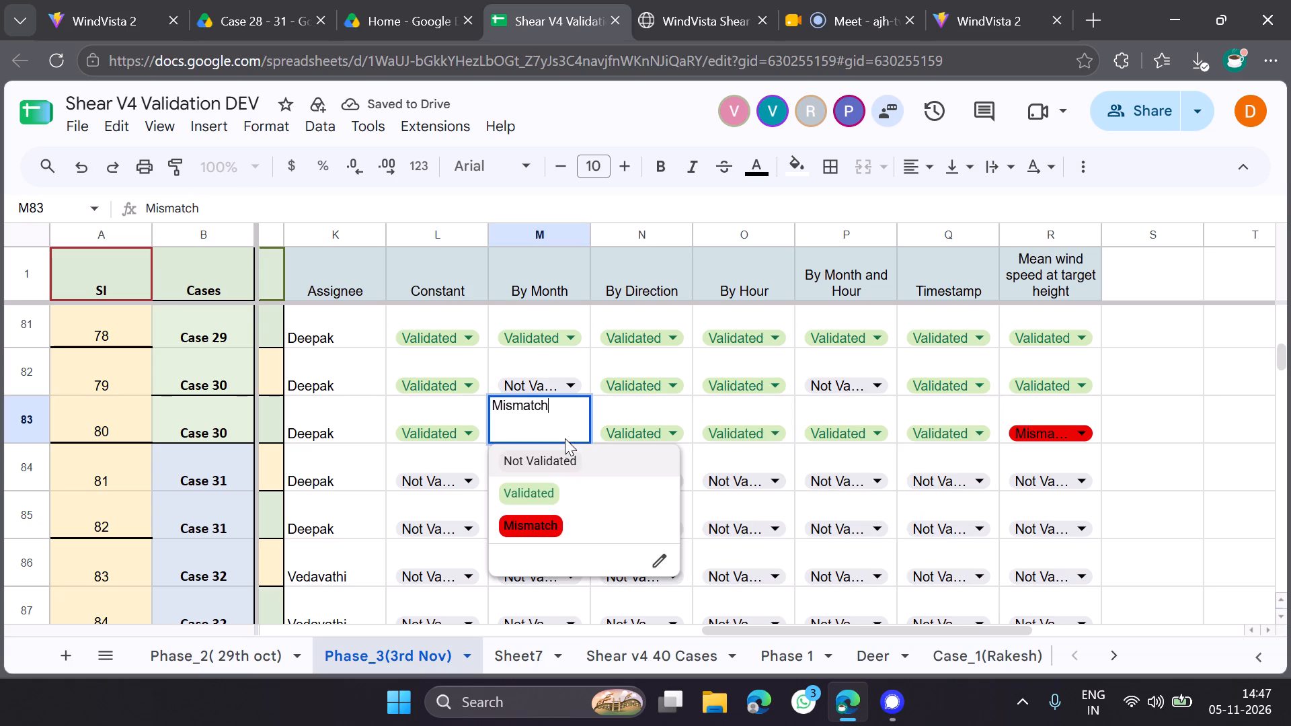
pyautogui.click(563, 456)
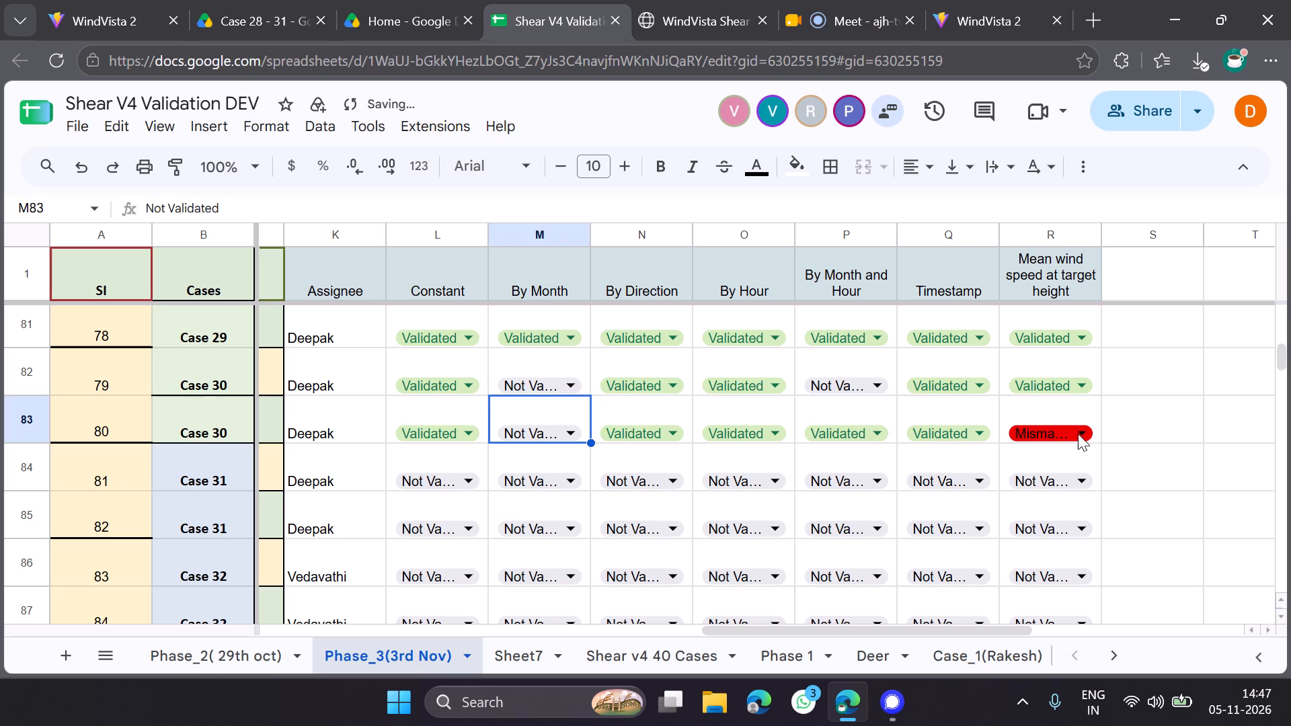
pyautogui.click(1084, 433)
pyautogui.click(1056, 455)
pyautogui.click(1162, 444)
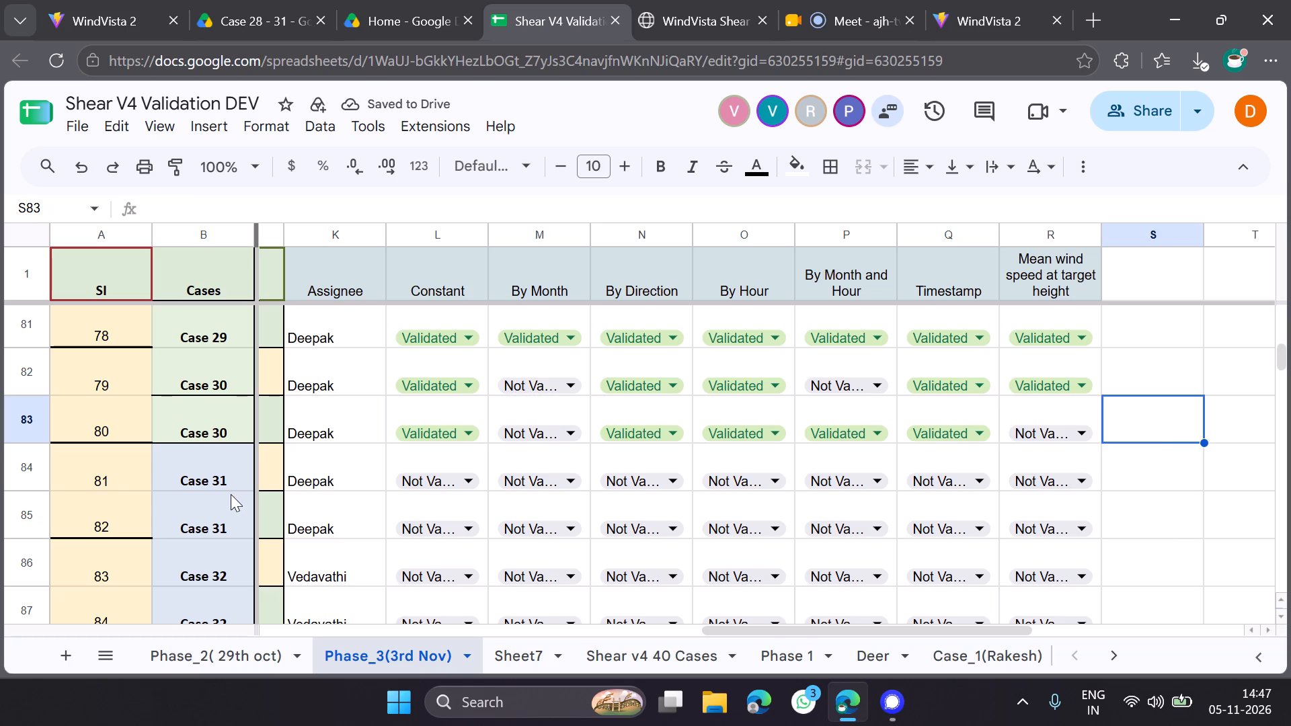
# In the WindVista Shear Checker, replace the macro template with WP-ShearV4-23Oct26-NO.xlsm from Downloads.
pyautogui.click(622, 0)
pyautogui.click(678, 0)
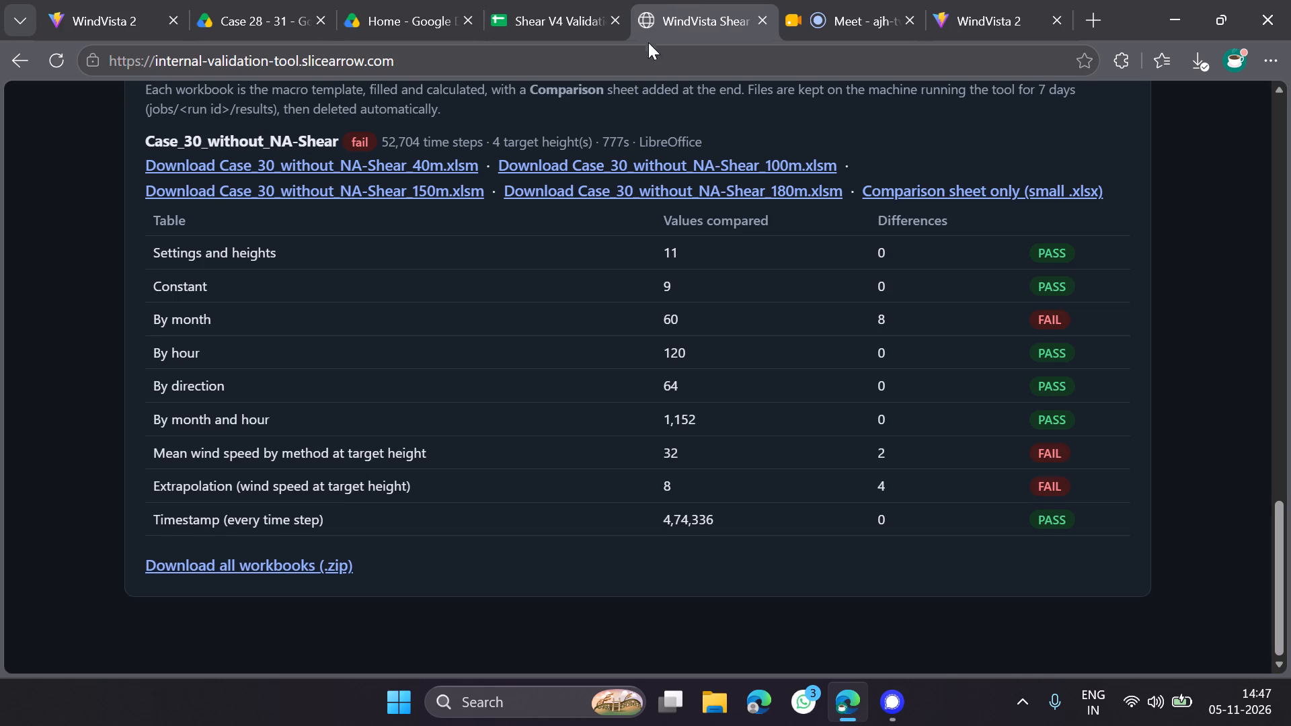
pyautogui.scroll(20, 496, 242)
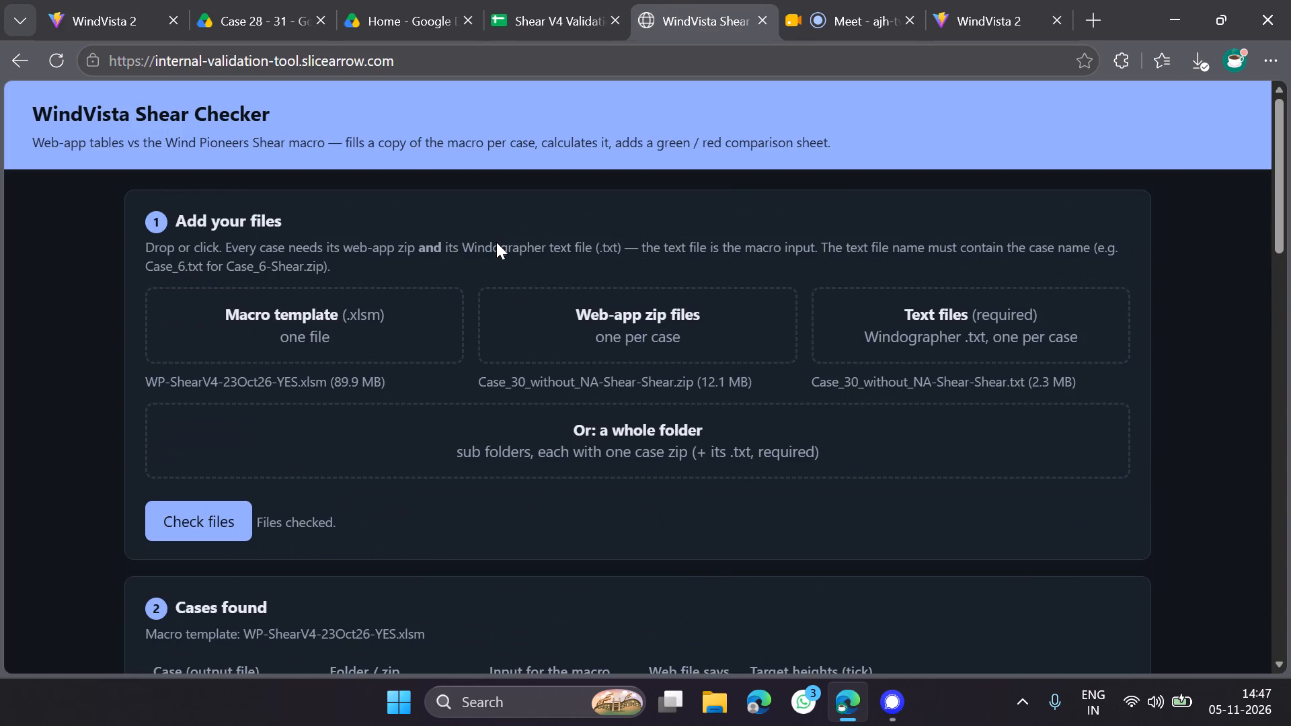
pyautogui.click(354, 329)
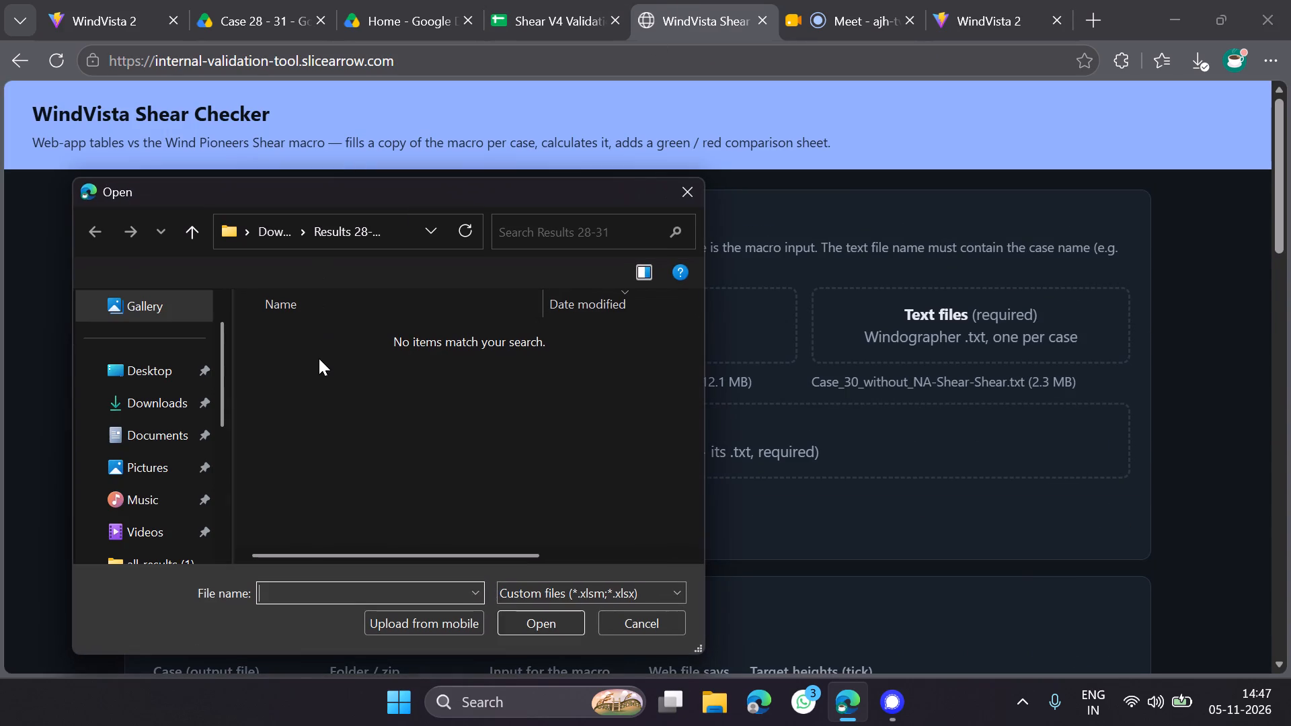
pyautogui.click(135, 405)
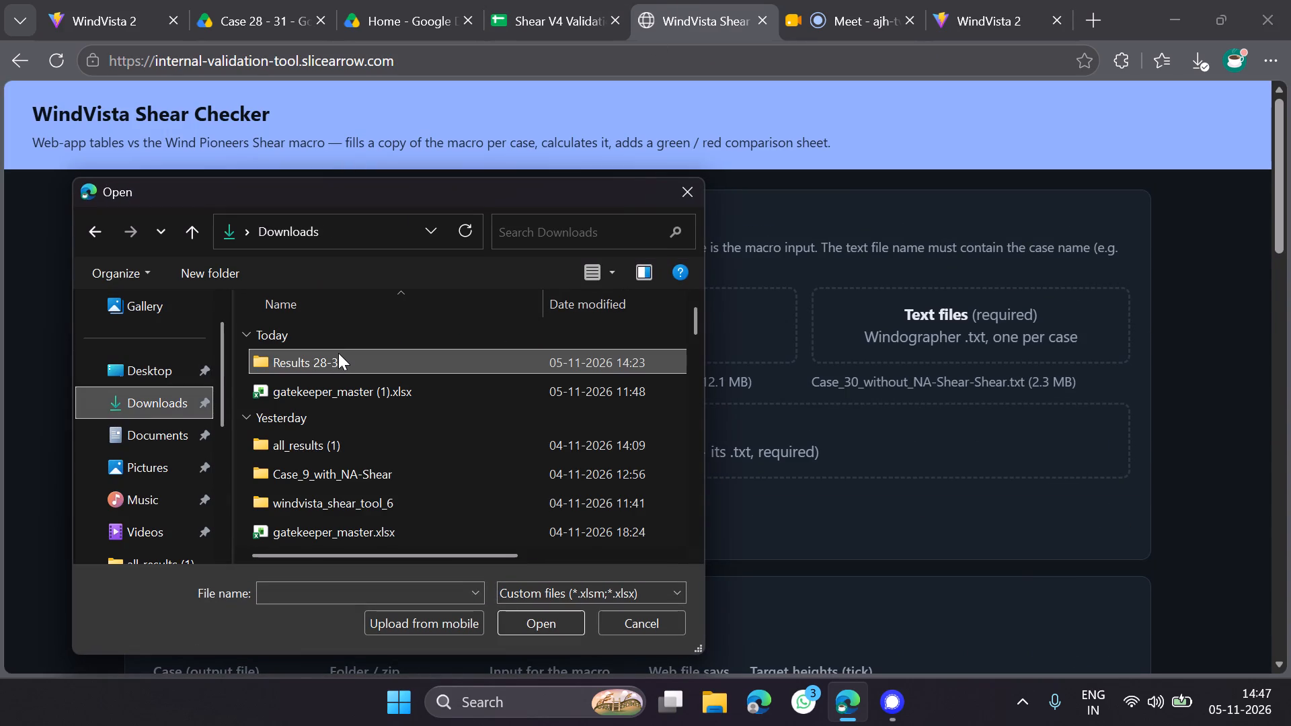
pyautogui.scroll(-3, 368, 524)
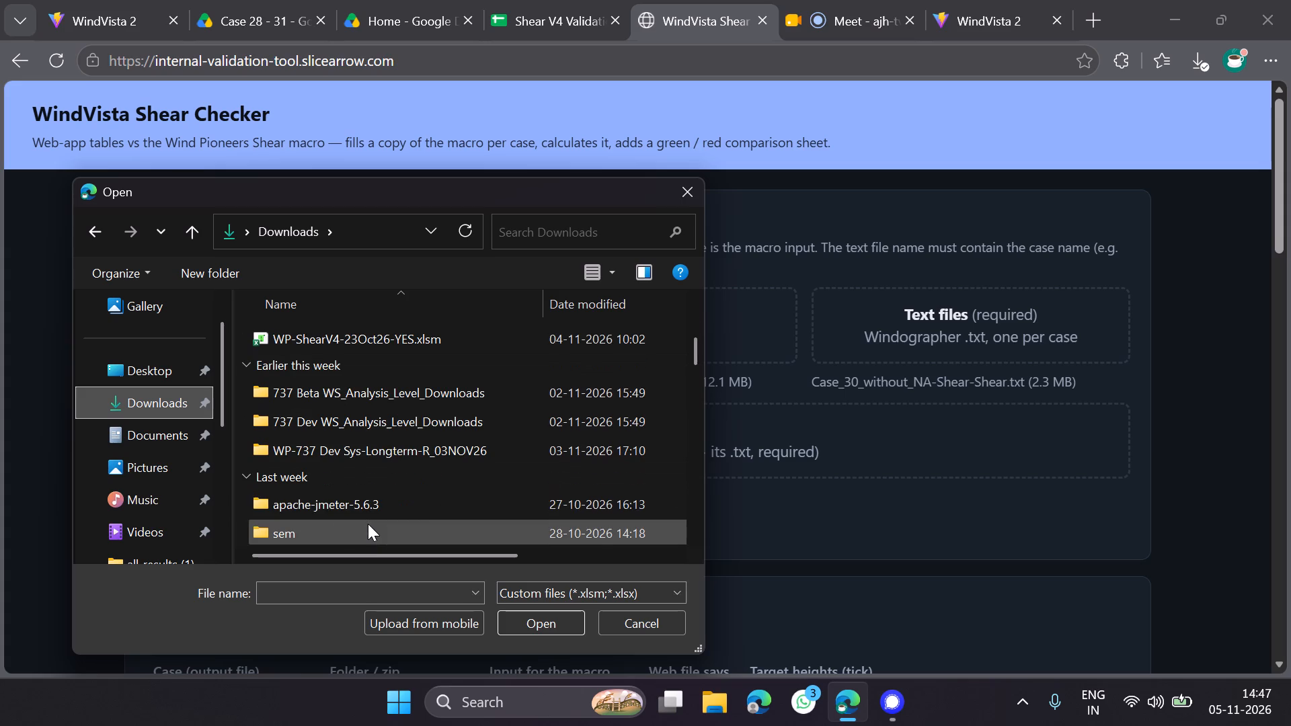
pyautogui.scroll(1, 407, 390)
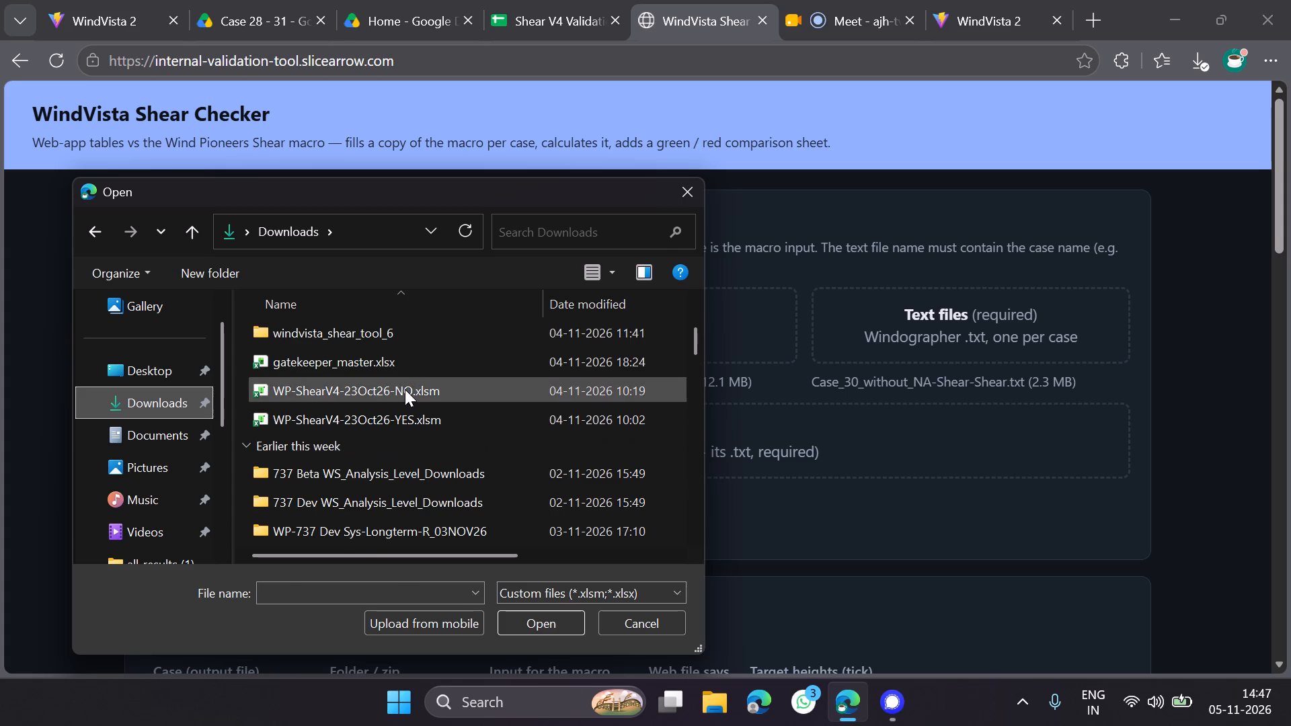
pyautogui.click(405, 389)
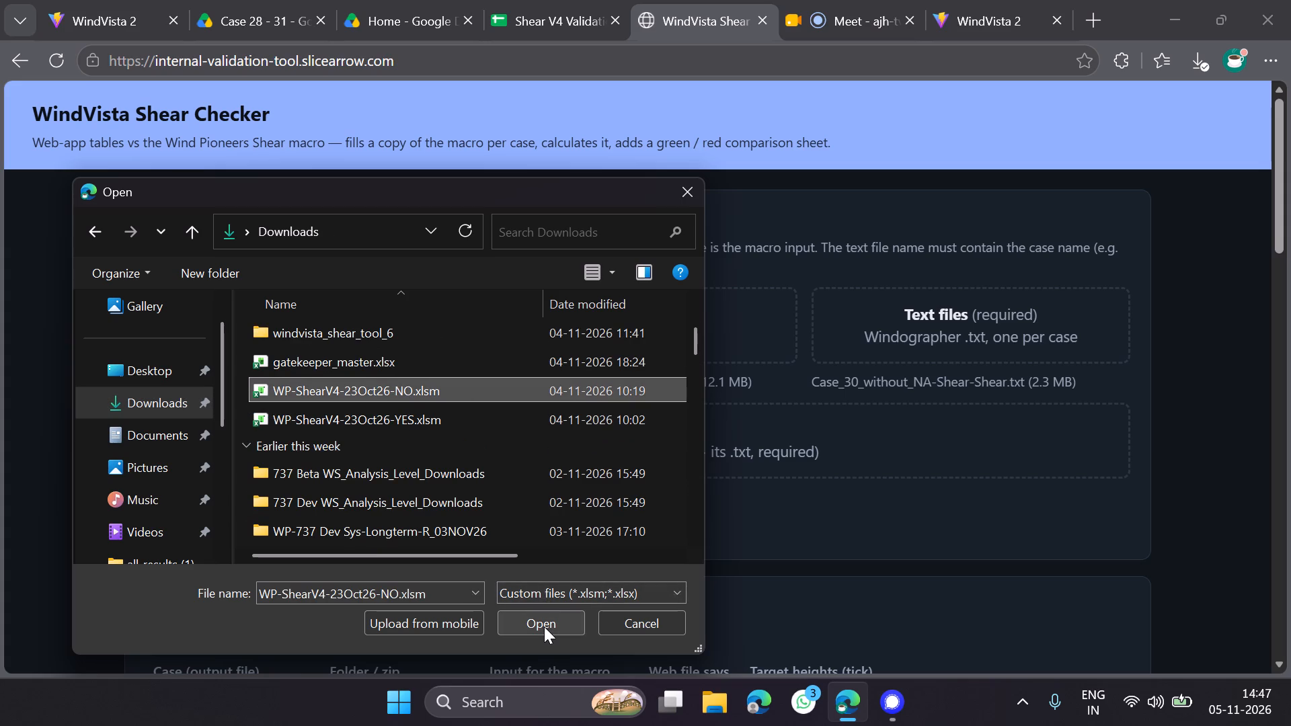
pyautogui.click(544, 627)
# Load Case_31_with_NA-Shear-Shear.zip from Downloads as the web-app zip file.
pyautogui.click(693, 321)
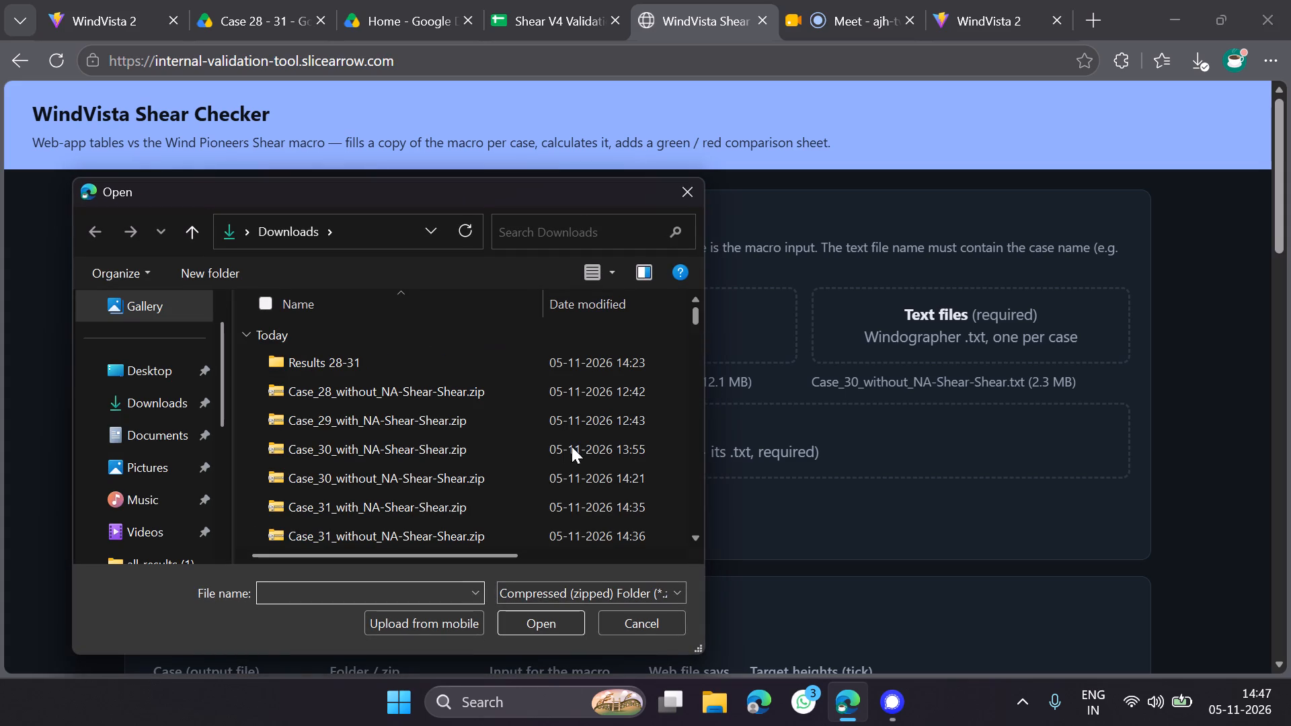
pyautogui.scroll(-2, 446, 465)
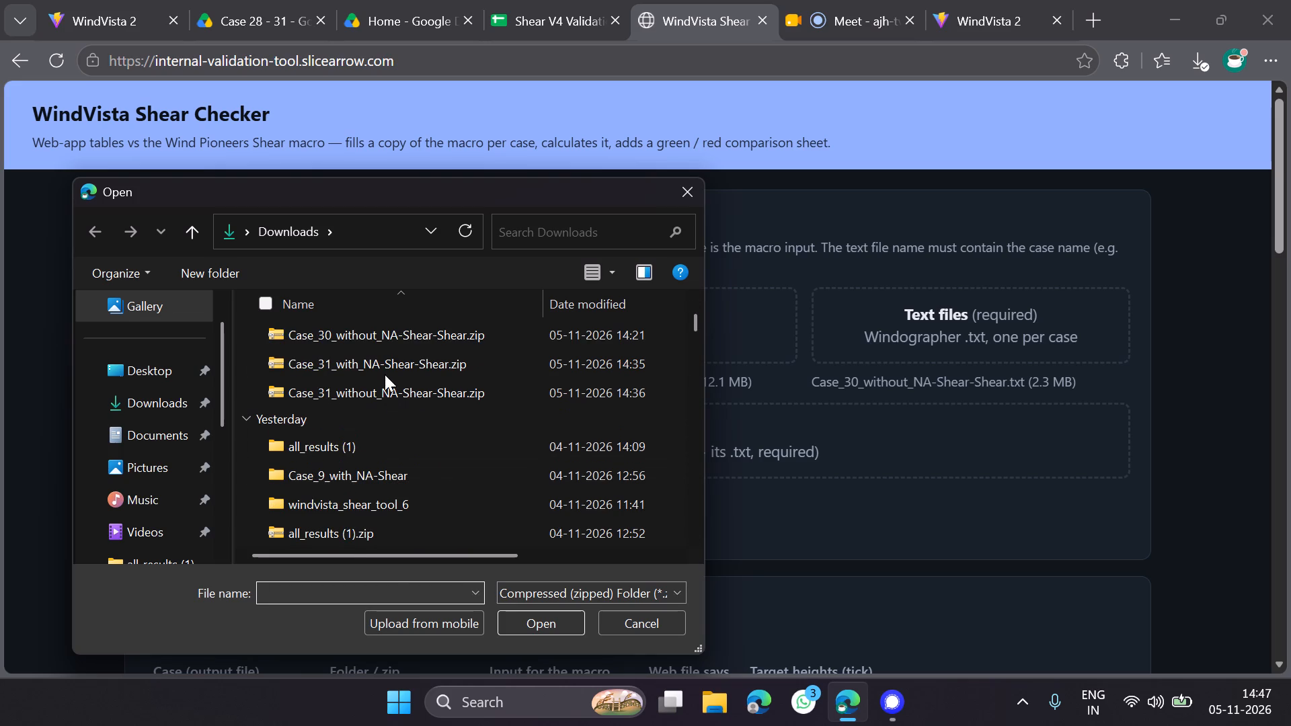
pyautogui.click(385, 370)
pyautogui.click(552, 621)
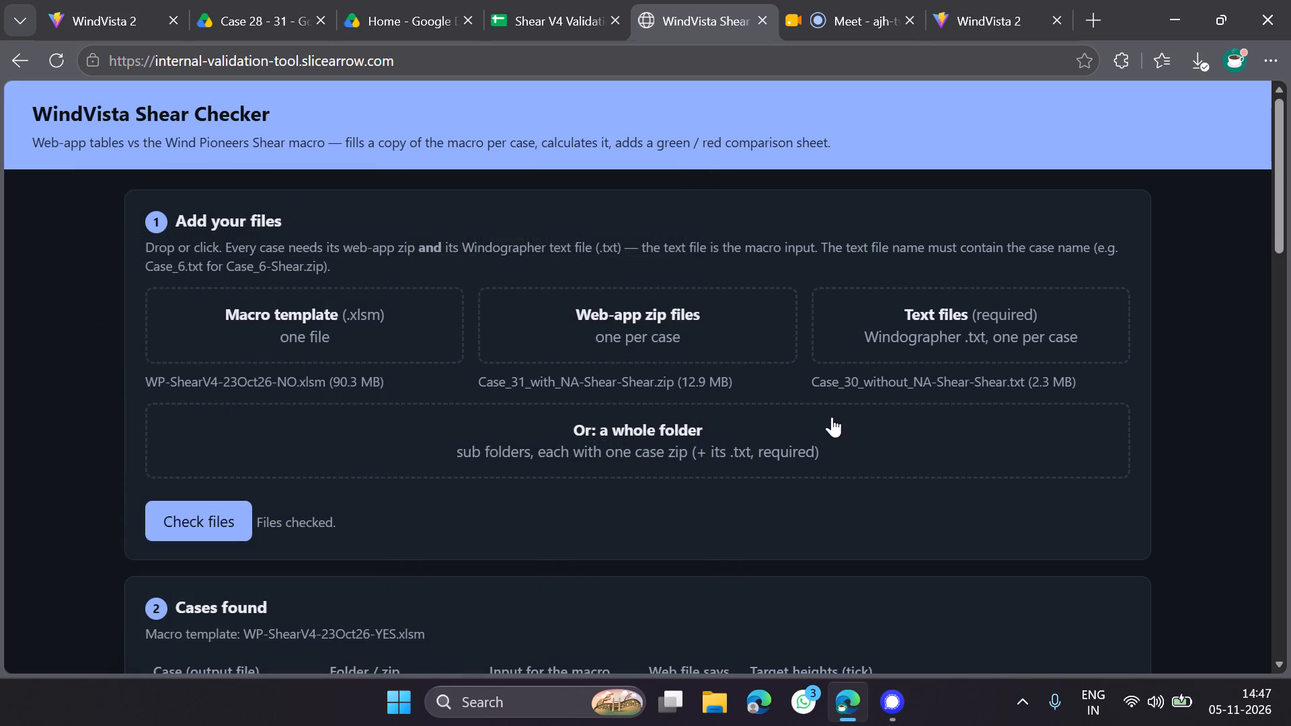
# Load Case_31_with_NA-Shear-Shear.txt from Downloads as the required Windographer text file.
pyautogui.click(933, 334)
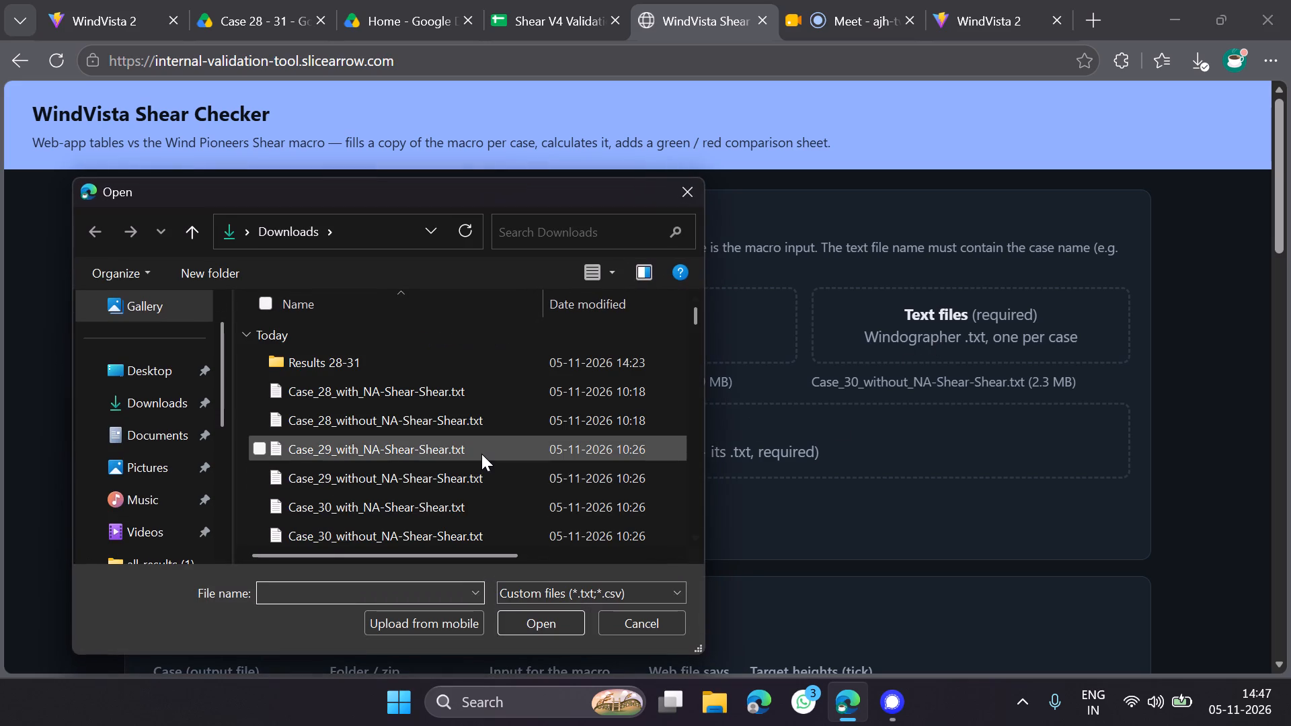
pyautogui.scroll(-1, 481, 454)
pyautogui.click(438, 505)
pyautogui.click(555, 635)
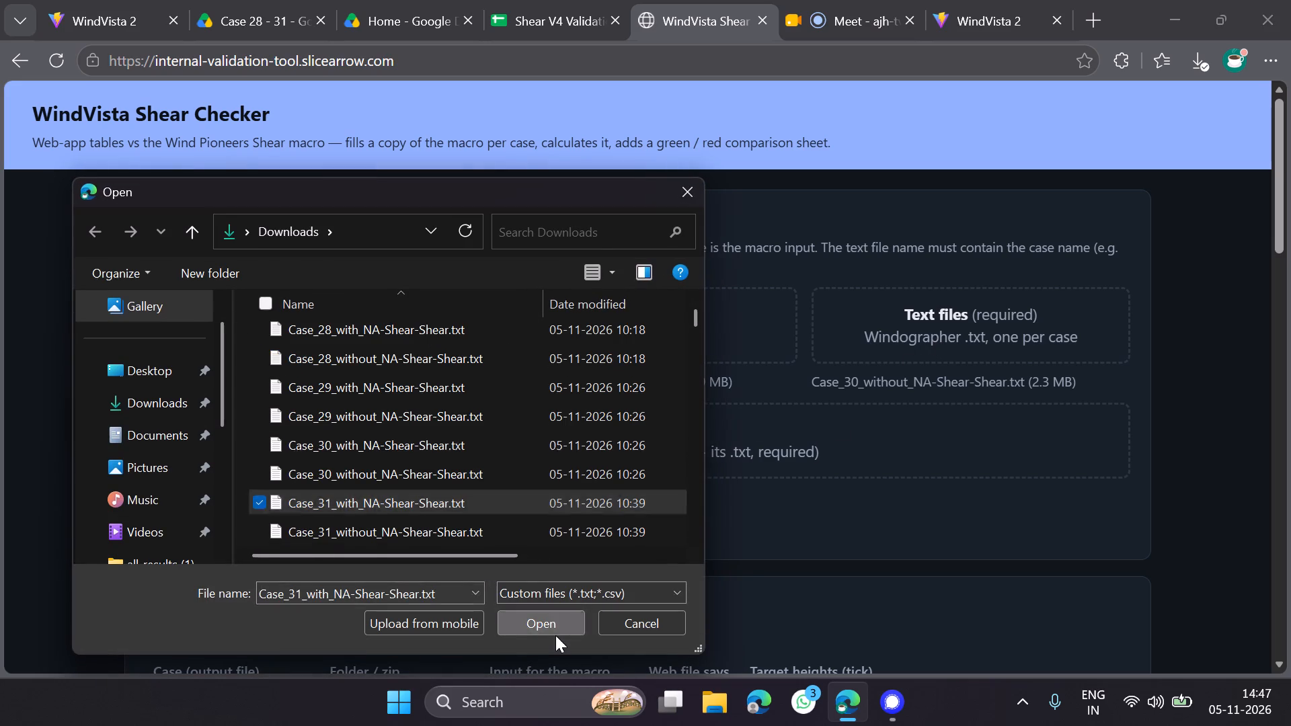
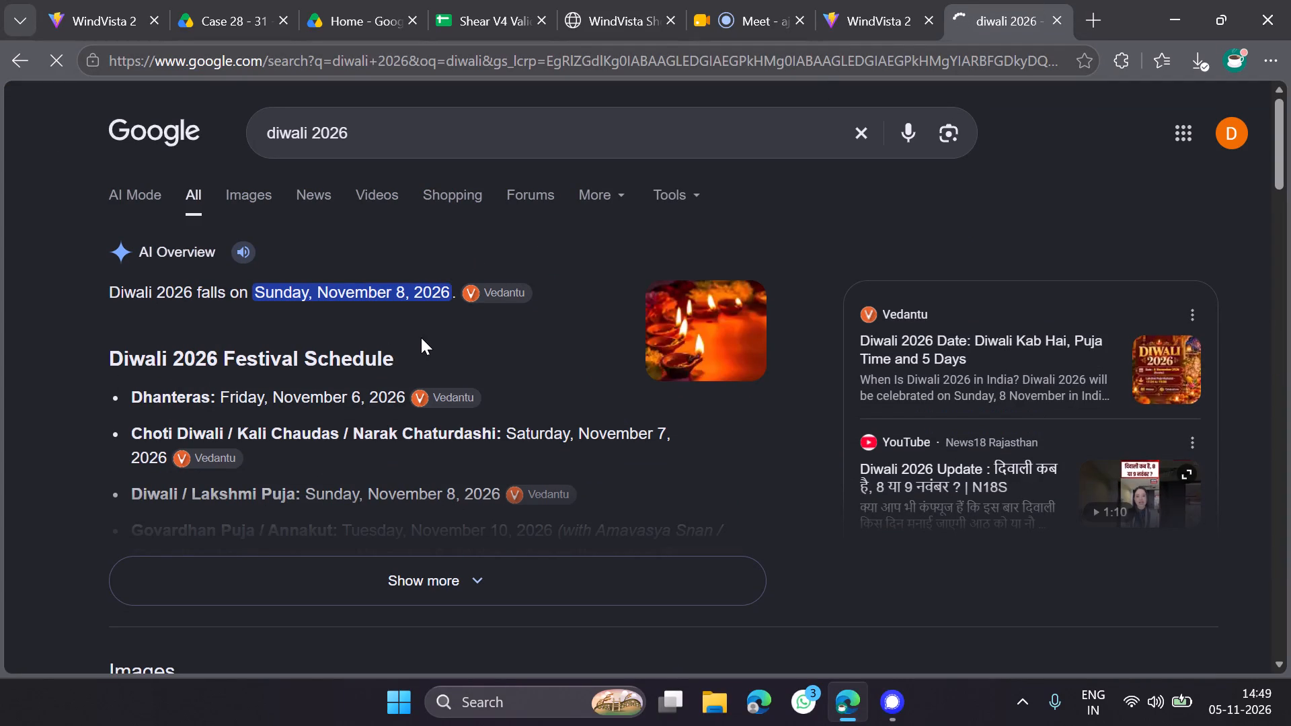
# Read through the expanded AI overview of the Diwali 2026 festival schedule, and close the search page.
pyautogui.click(485, 571)
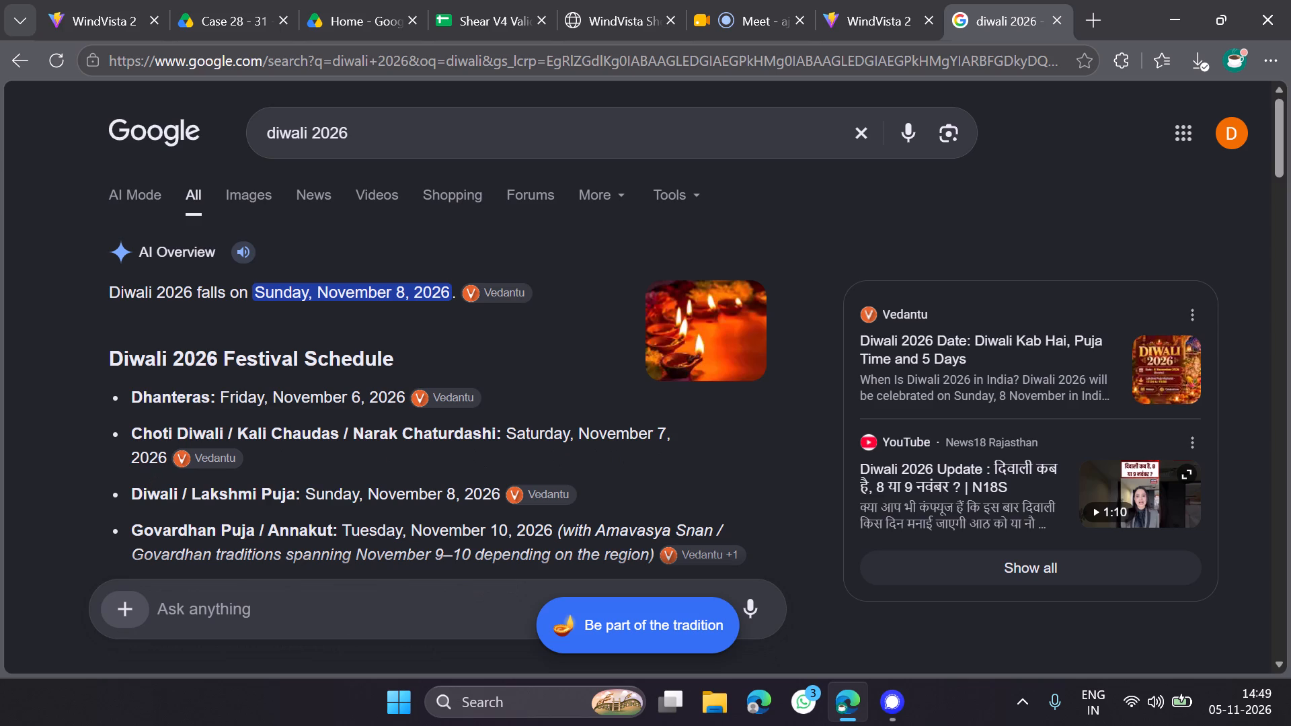
pyautogui.scroll(-2, 662, 441)
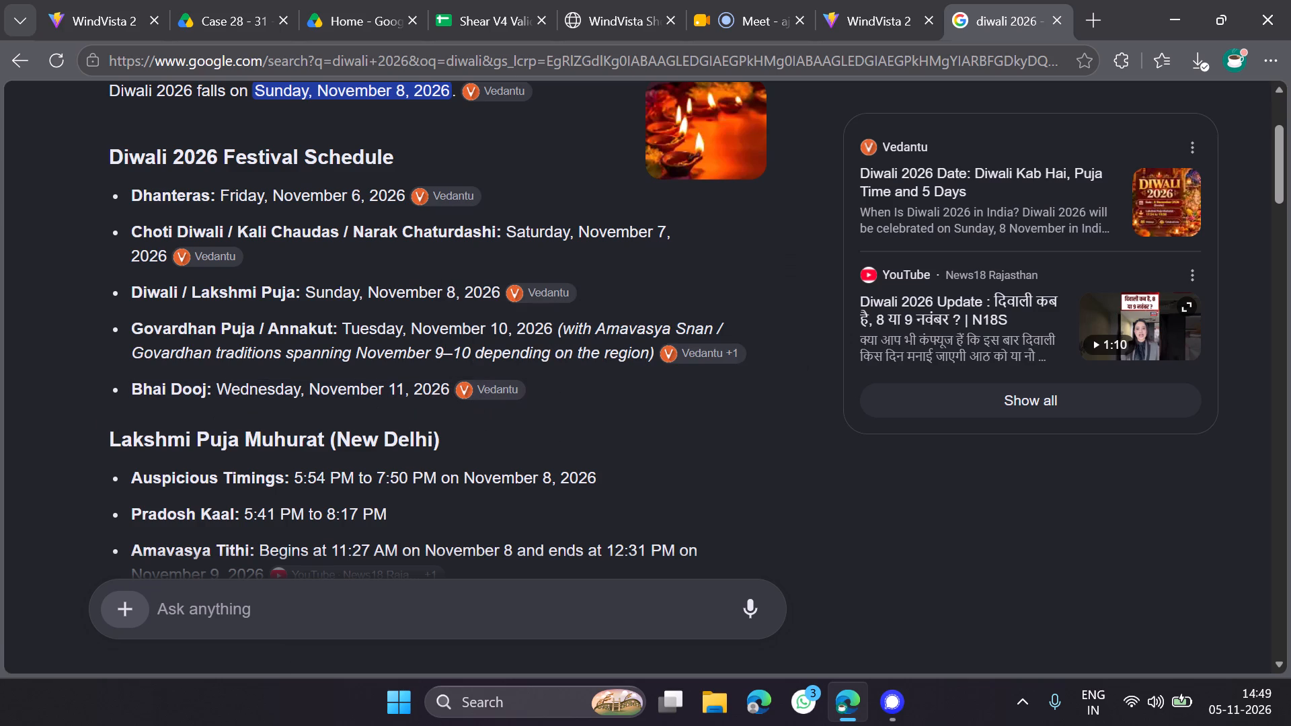
pyautogui.scroll(-3, 728, 414)
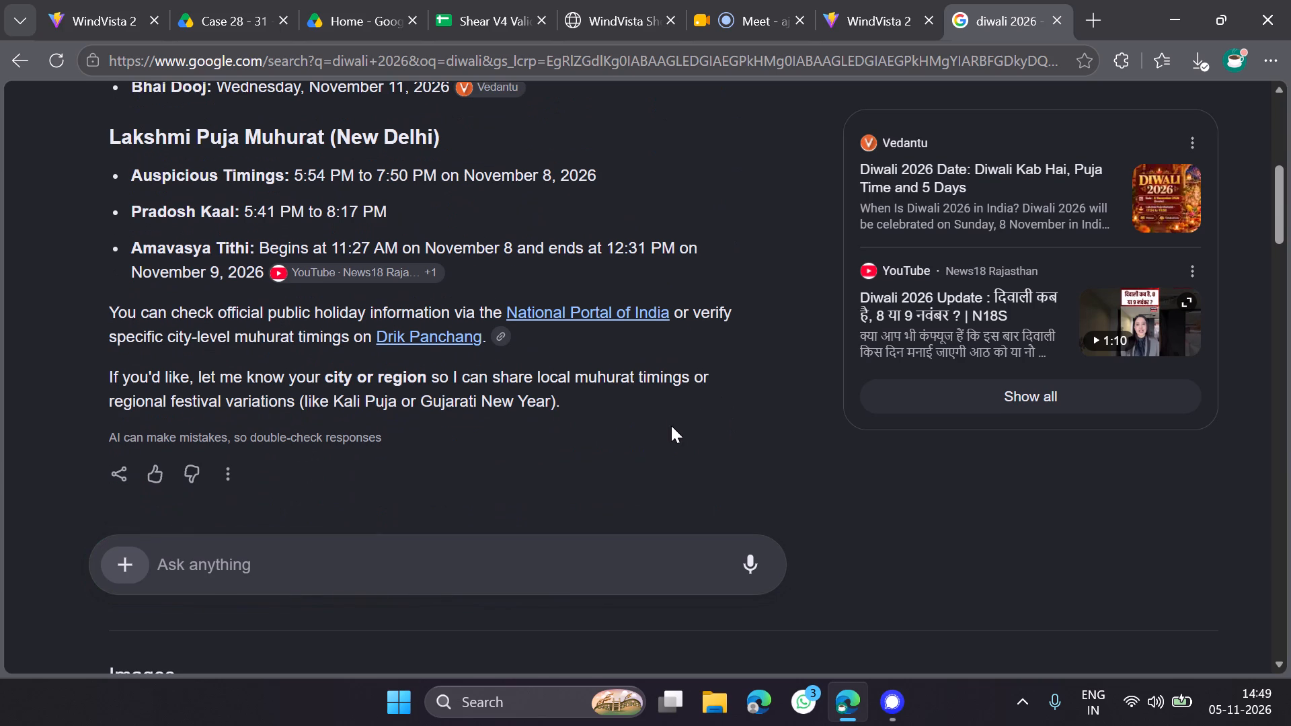
pyautogui.click(1061, 14)
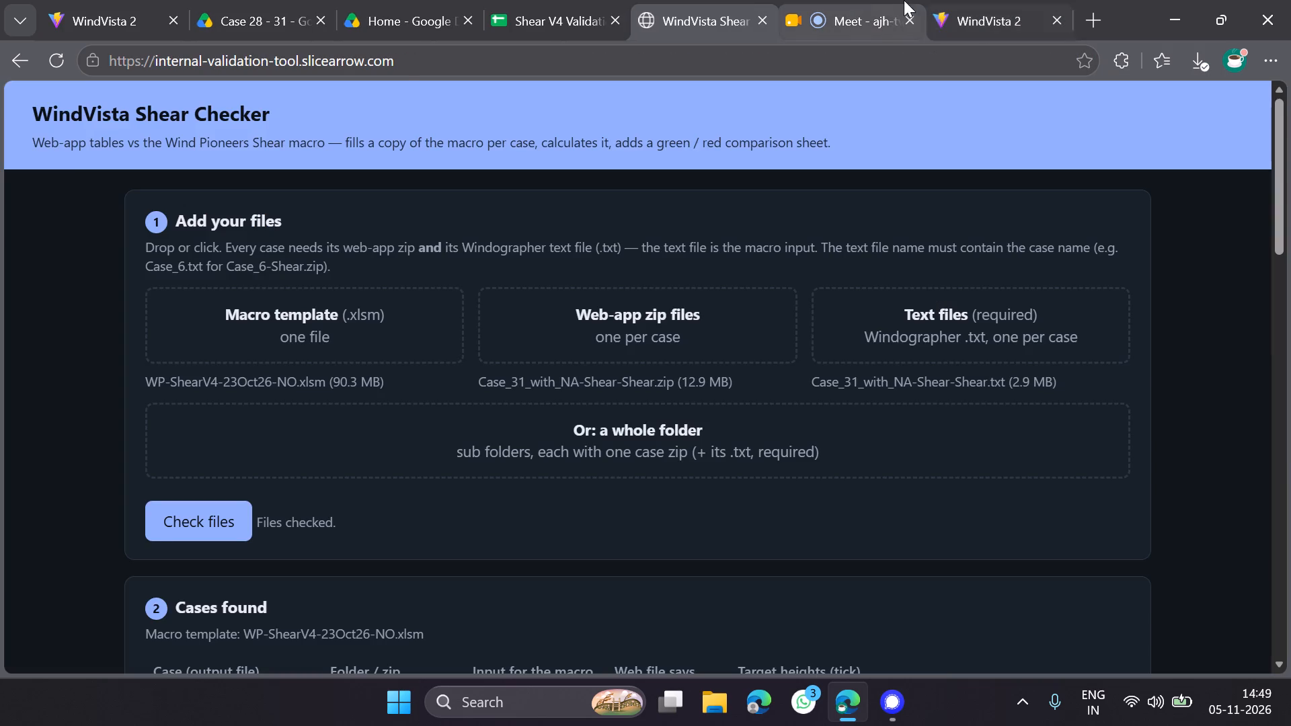
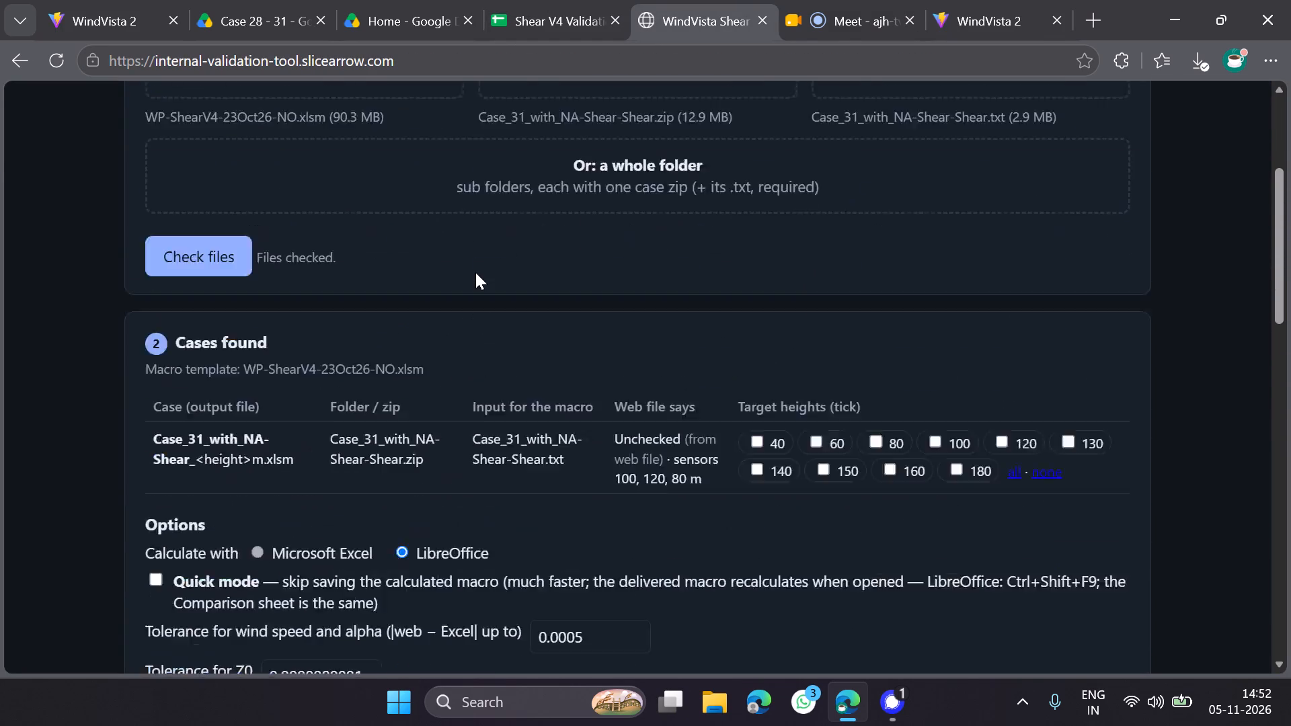
# Select target heights 40, 100, 150 and 180 for Case_31_with_NA-Shear in the found cases table.
pyautogui.scroll(-3, 468, 400)
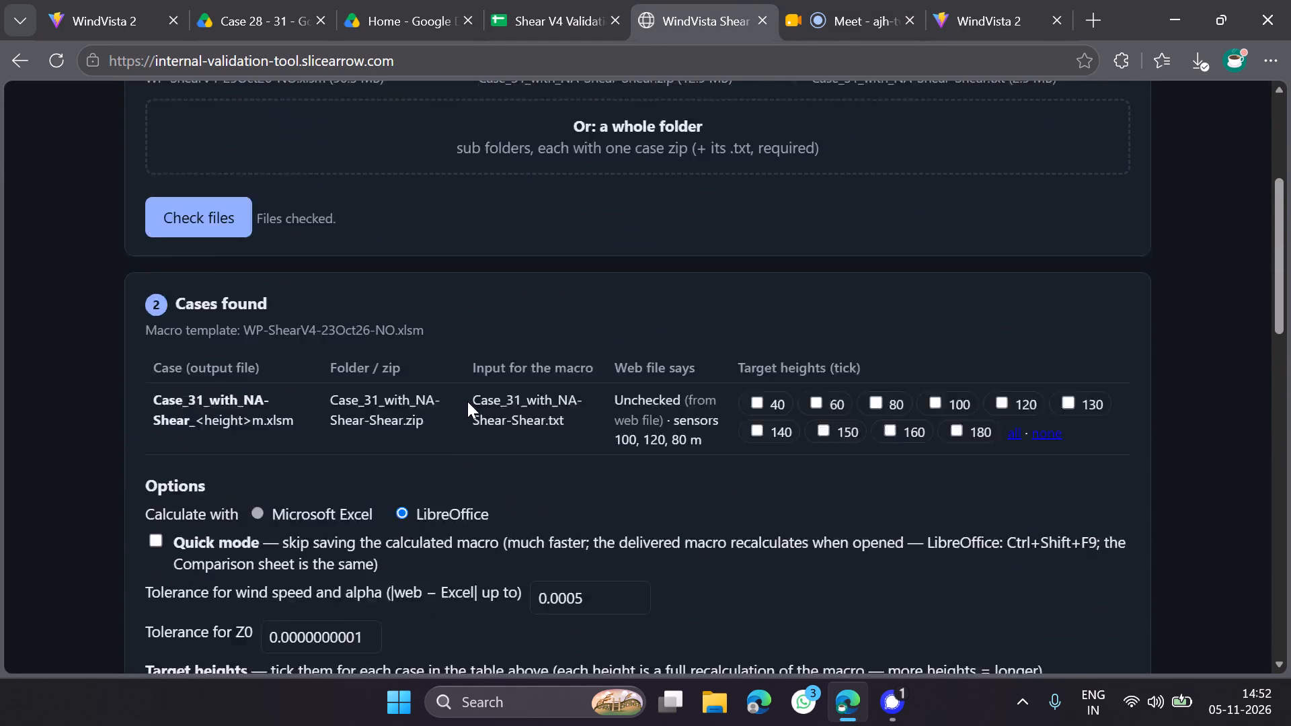
pyautogui.click(781, 301)
pyautogui.click(963, 298)
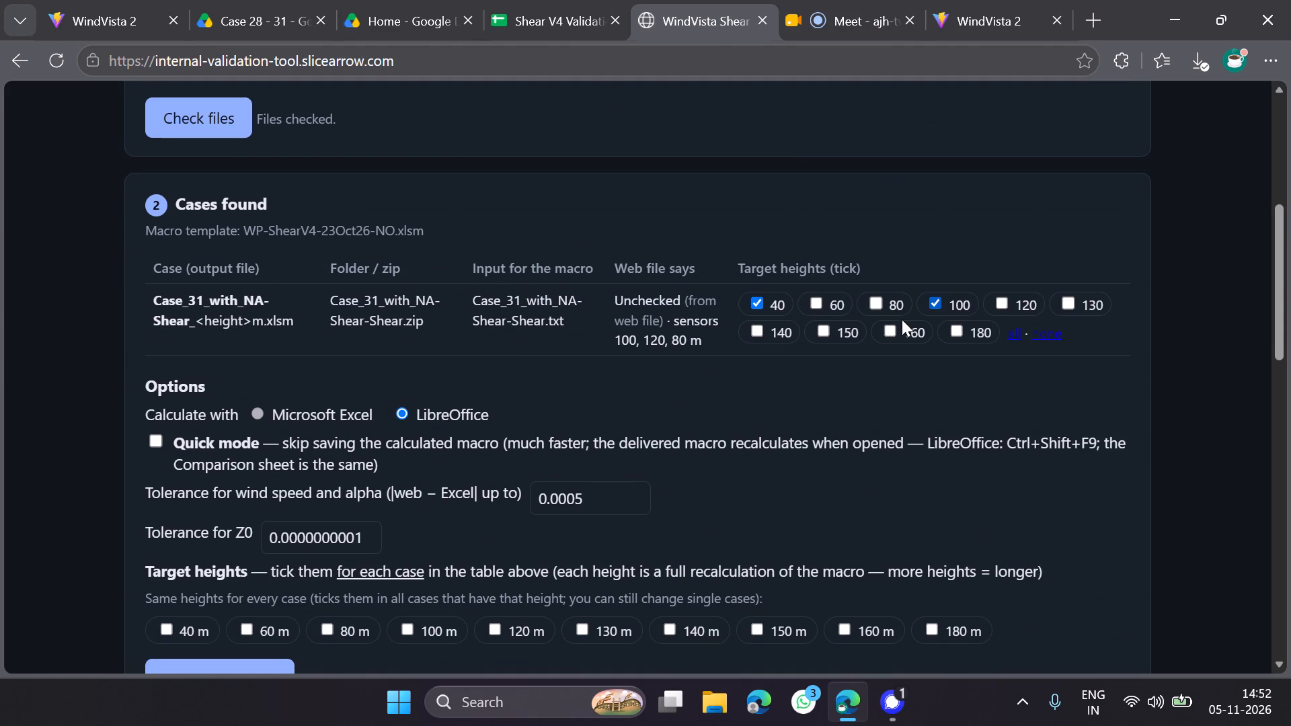
pyautogui.click(857, 329)
pyautogui.click(966, 331)
pyautogui.scroll(-5, 563, 380)
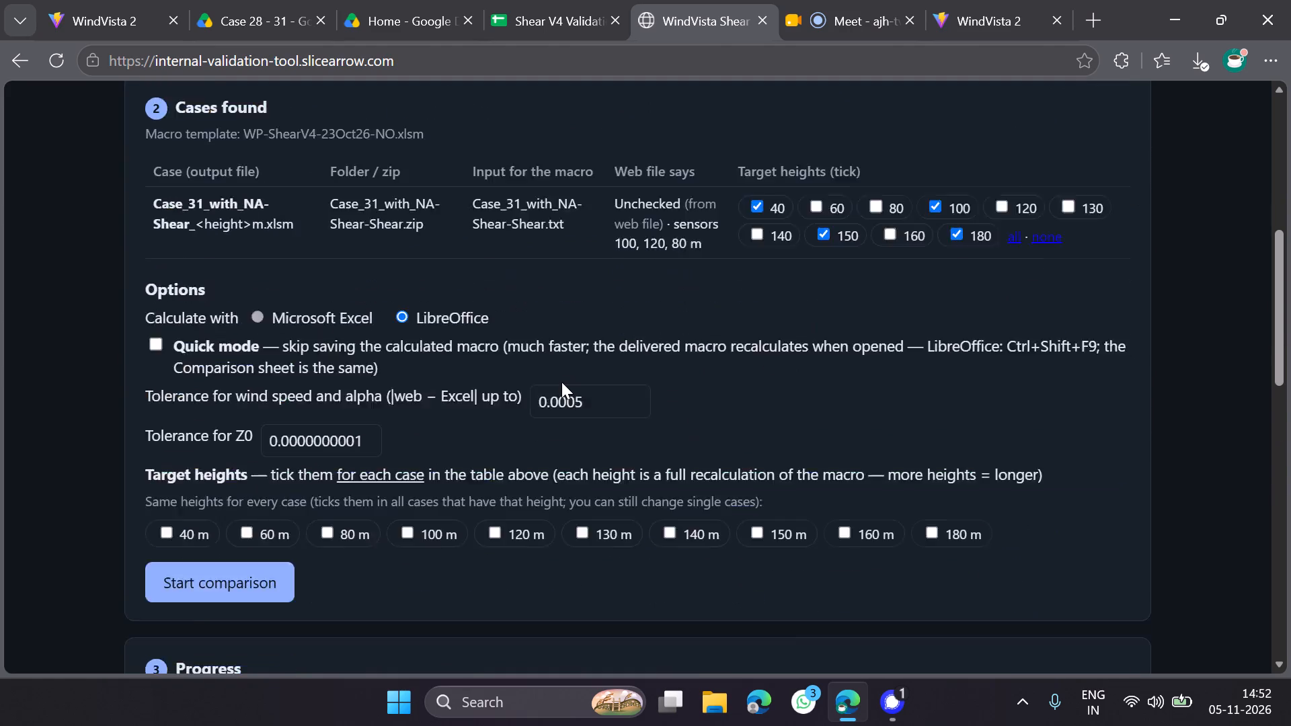
# Select 40, 100, 150 and 180 m as the same heights for every case, and start the comparison.
pyautogui.click(207, 120)
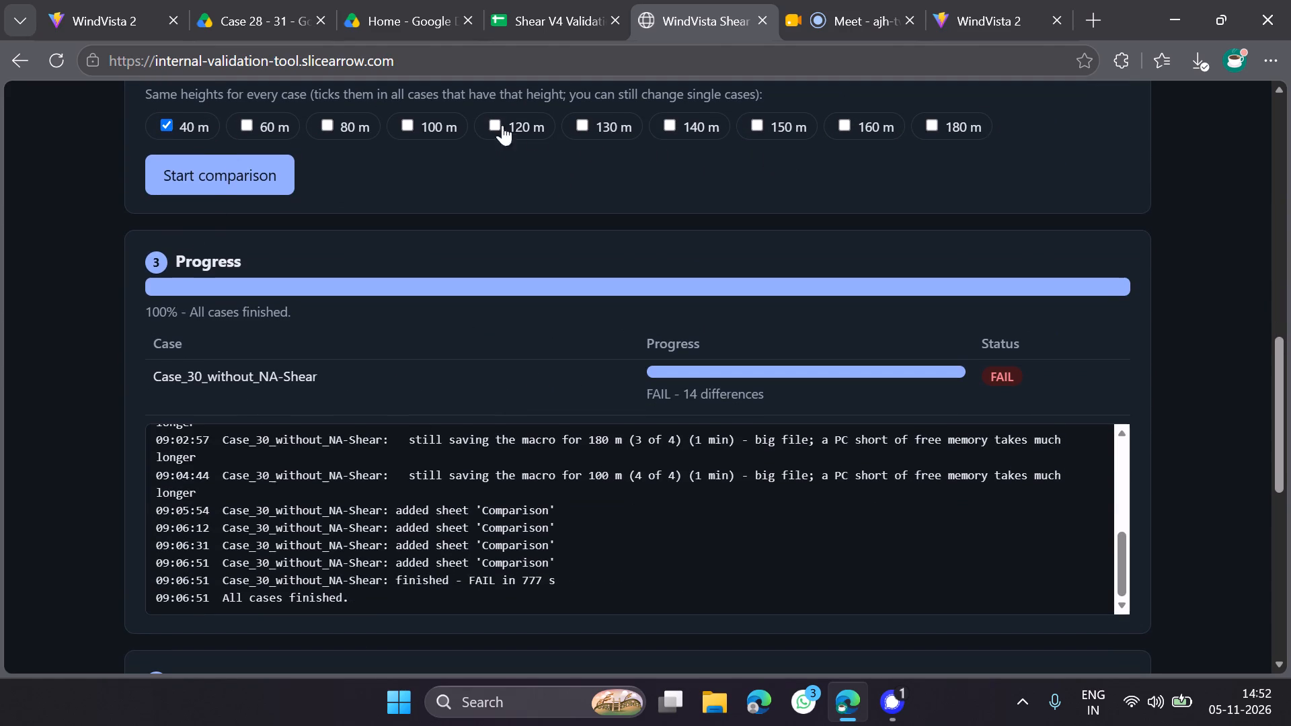
pyautogui.click(455, 122)
pyautogui.click(762, 120)
pyautogui.click(921, 130)
pyautogui.click(274, 181)
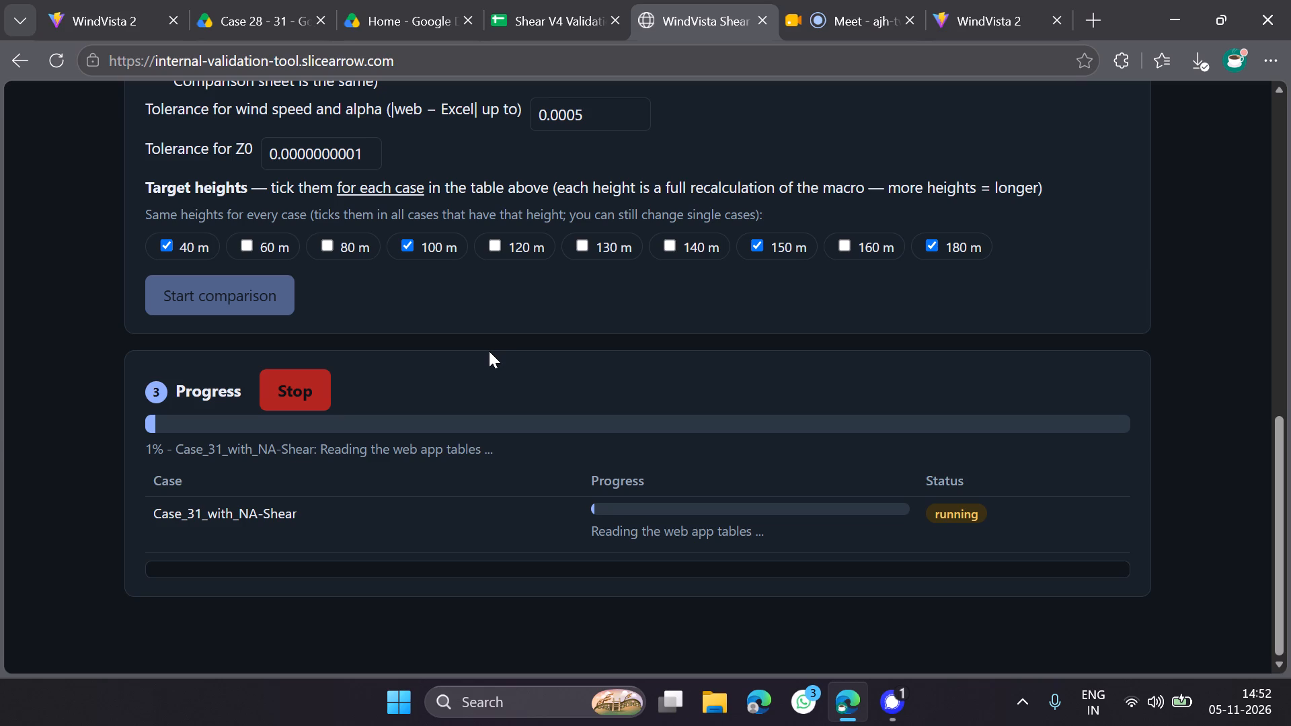
# Switch to the Shear V4 Validation DEV spreadsheet with the Phase_3 case statuses.
pyautogui.click(490, 0)
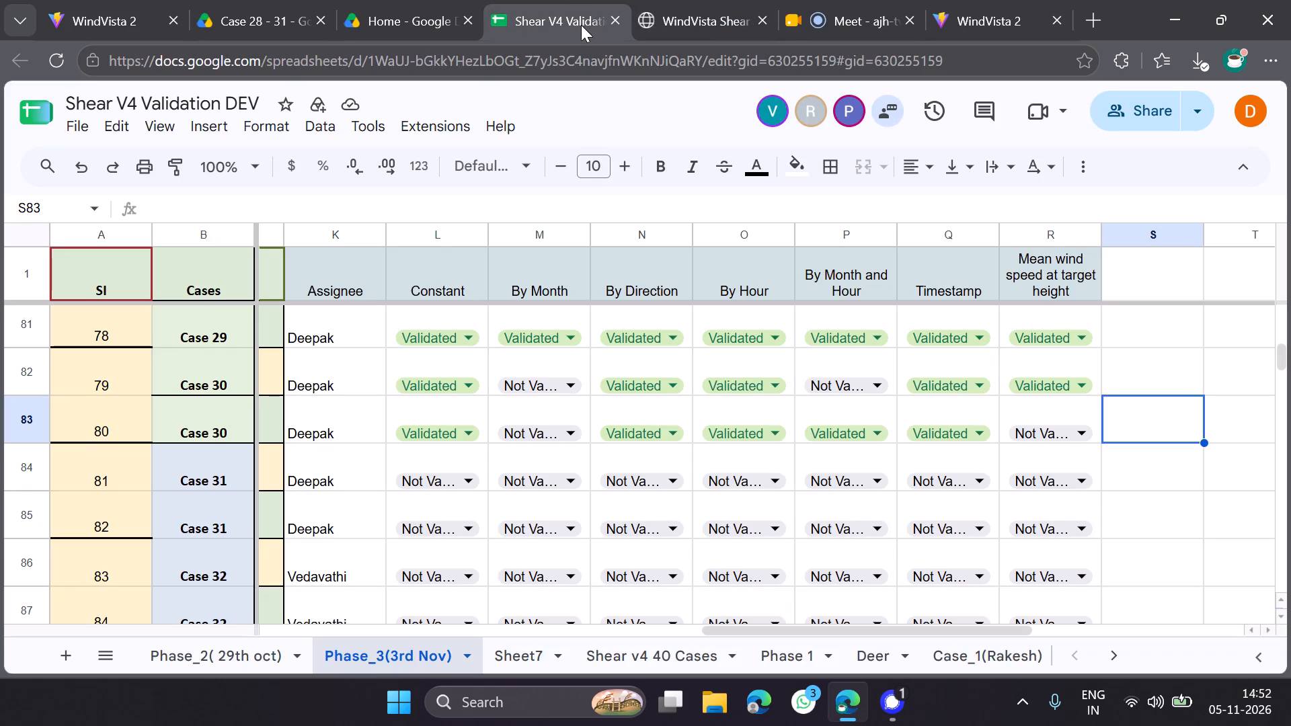
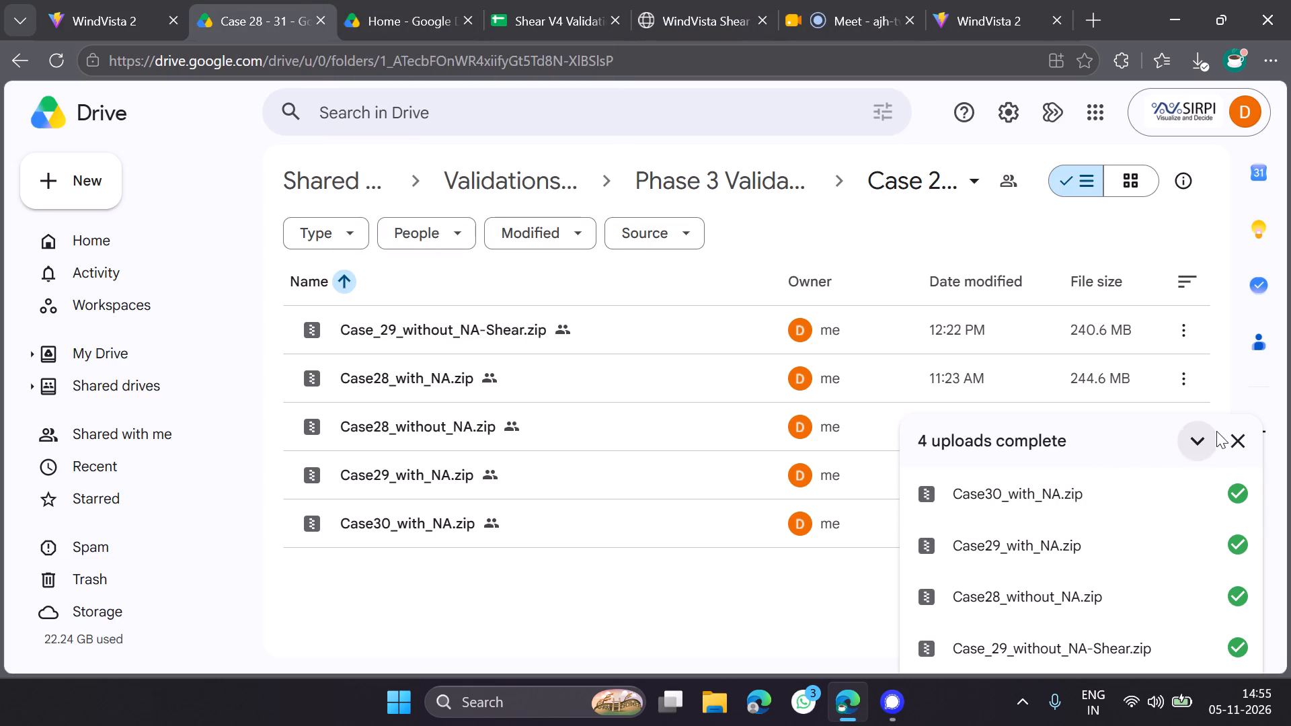
# Dismiss the finished-uploads notice and compare the Drive folder's case archives with the Phase_3 statuses in the Shear V4 Validation DEV sheet.
pyautogui.click(1235, 440)
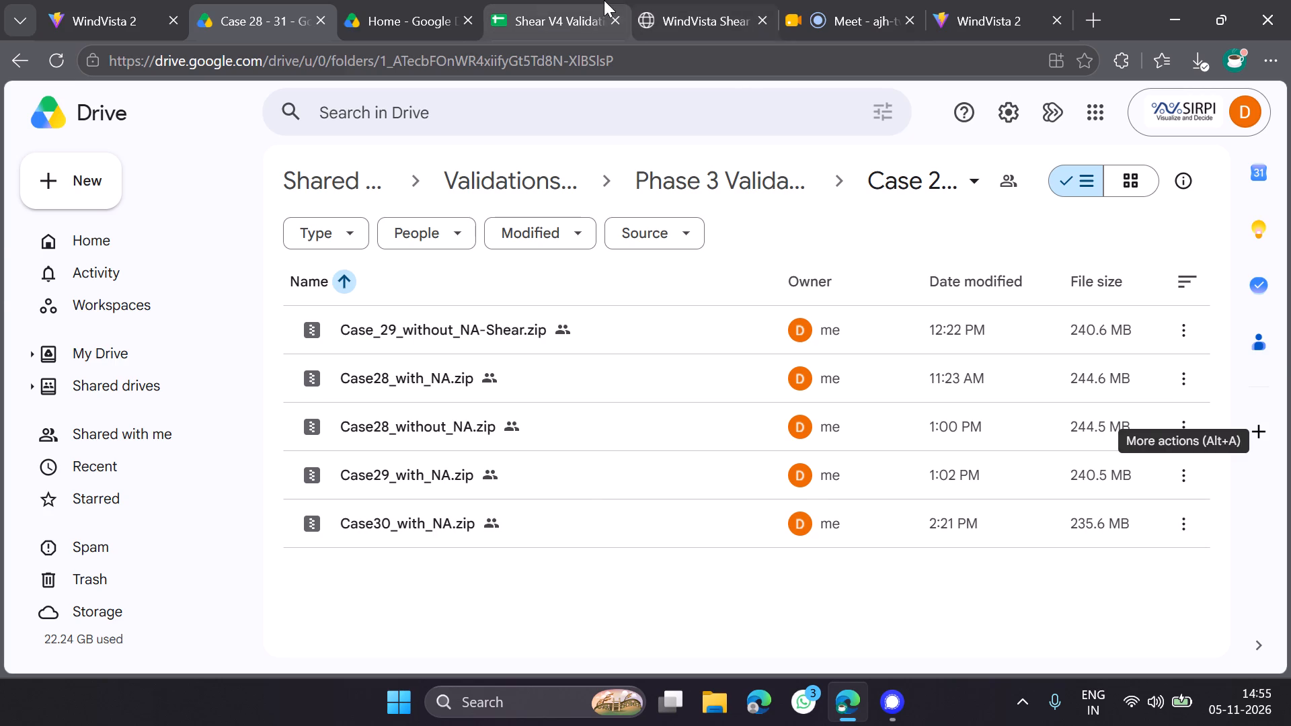
pyautogui.click(546, 0)
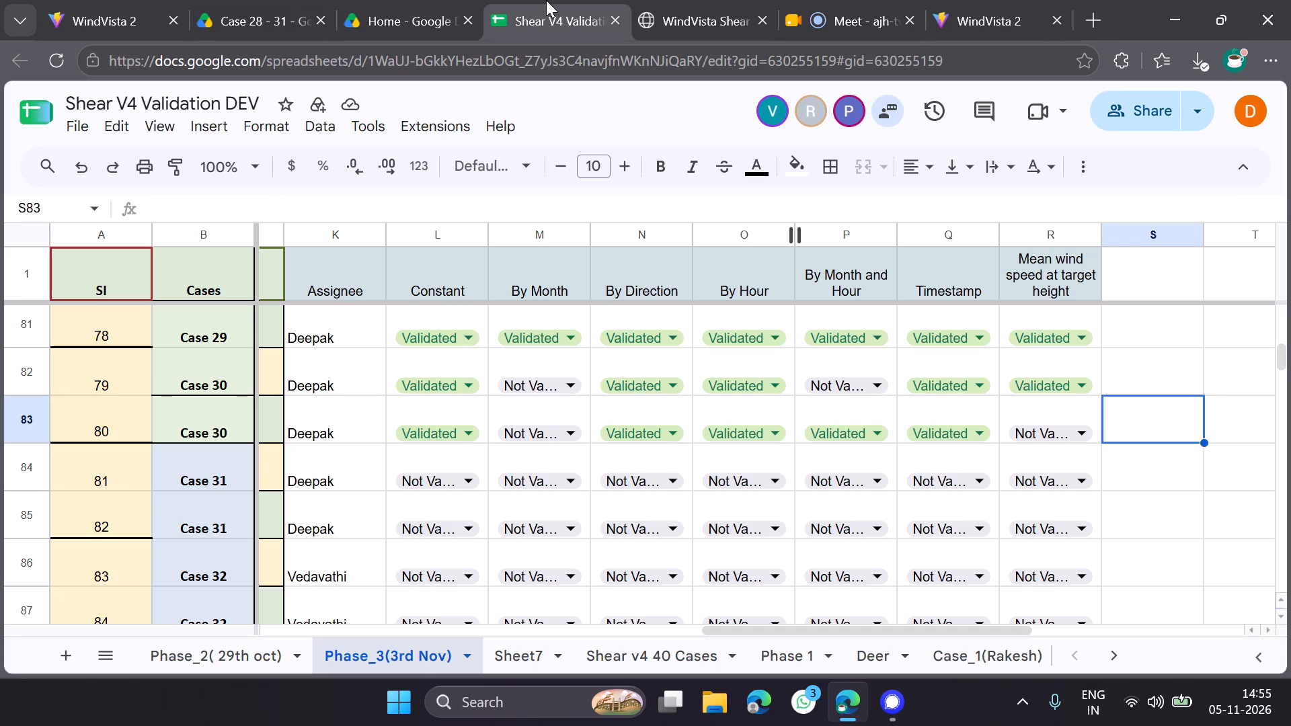
pyautogui.scroll(2, 672, 432)
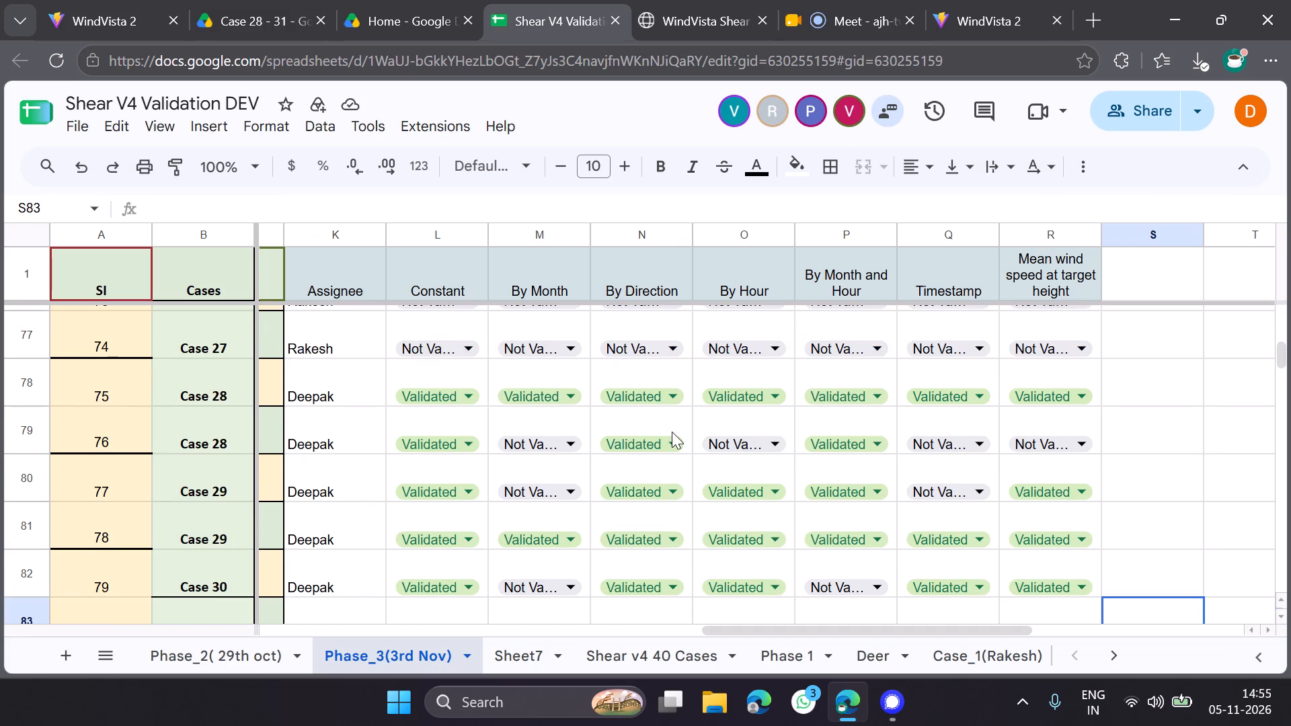
pyautogui.scroll(-2, 672, 432)
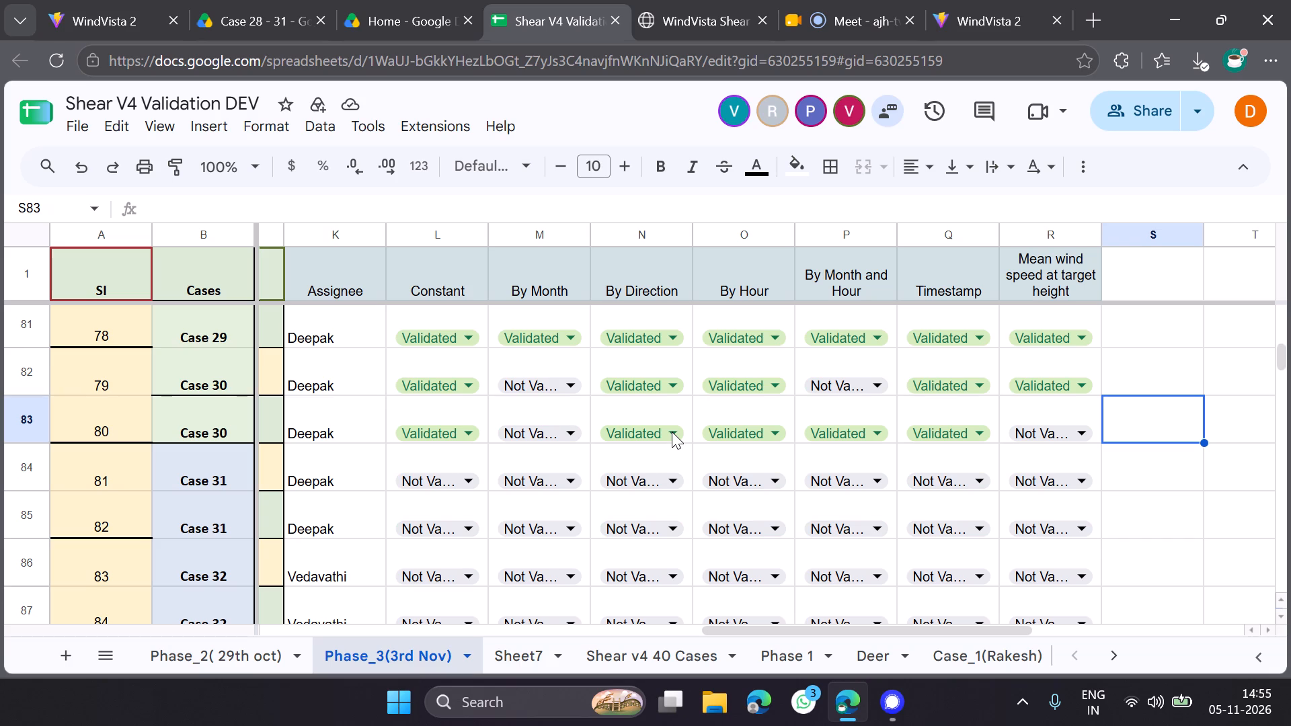
pyautogui.click(255, 0)
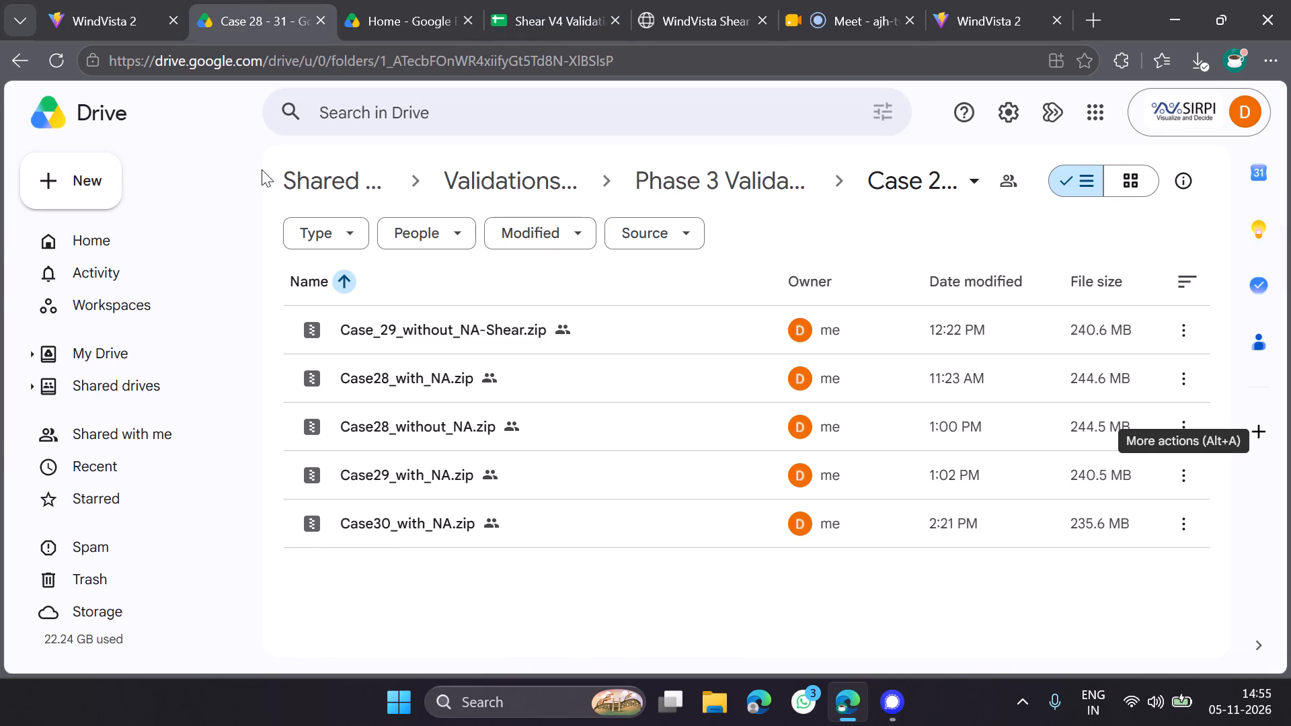
pyautogui.click(512, 0)
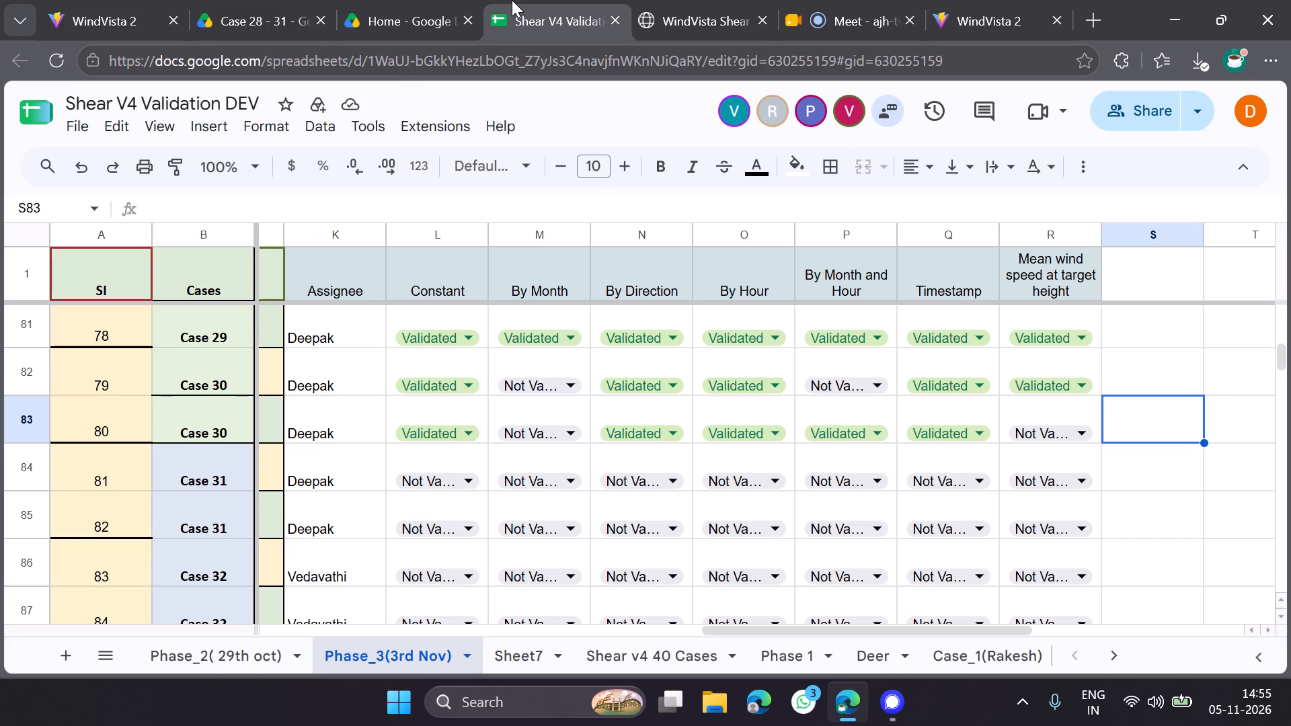
pyautogui.click(287, 0)
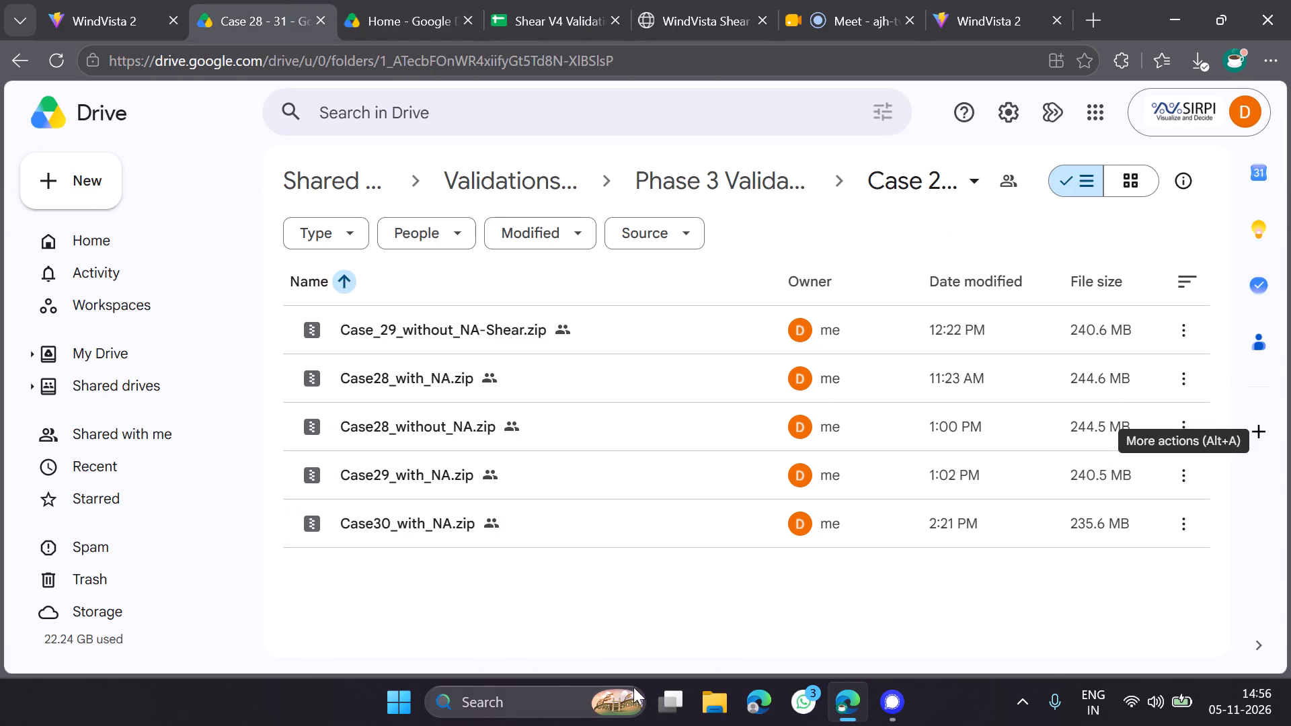
# Switch to File Explorer and look through Downloads and its Results 28-31 folder for the saved case result archives.
pyautogui.click(713, 706)
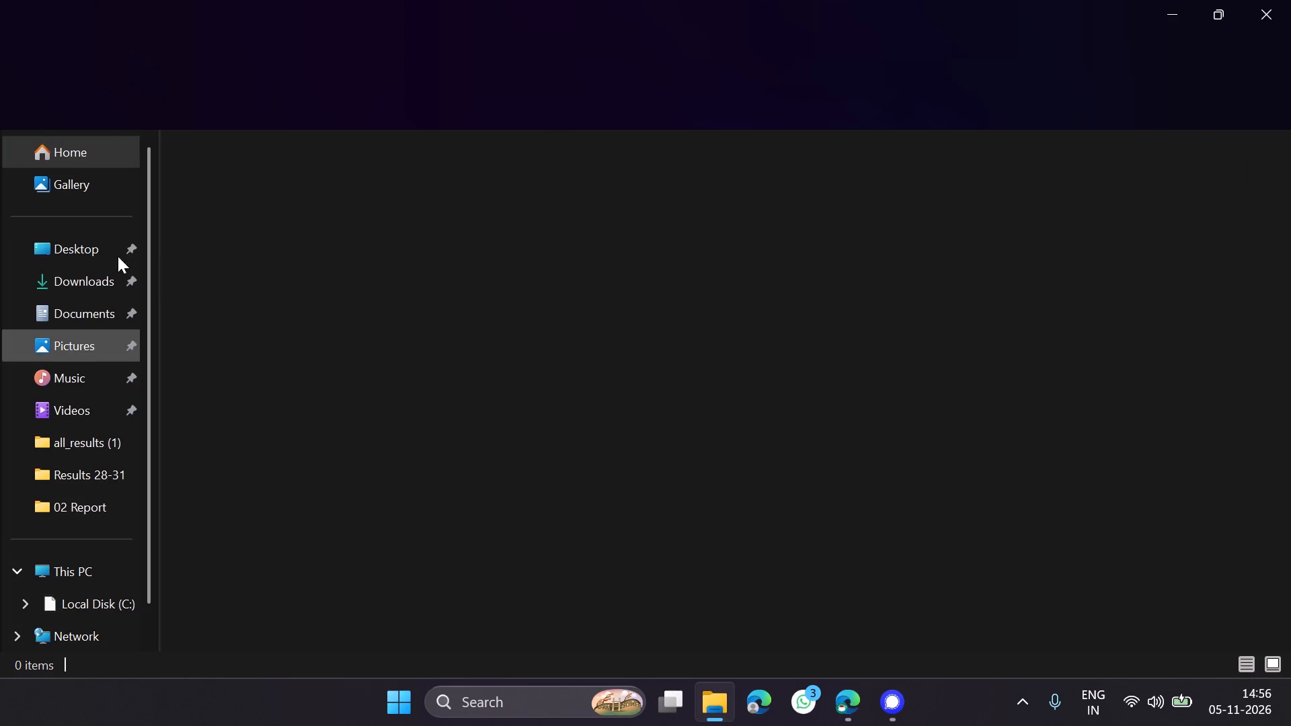
pyautogui.click(85, 278)
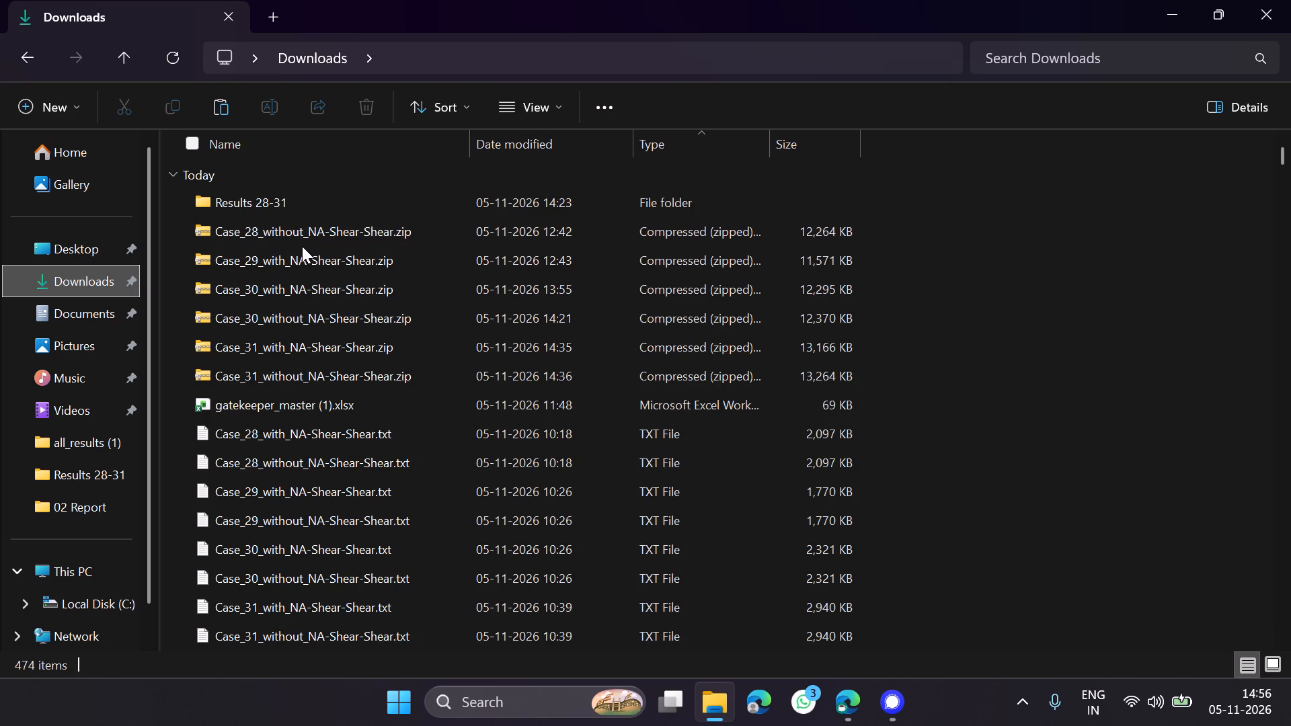
pyautogui.scroll(-2, 623, 413)
pyautogui.scroll(5, 623, 413)
pyautogui.doubleClick(271, 209)
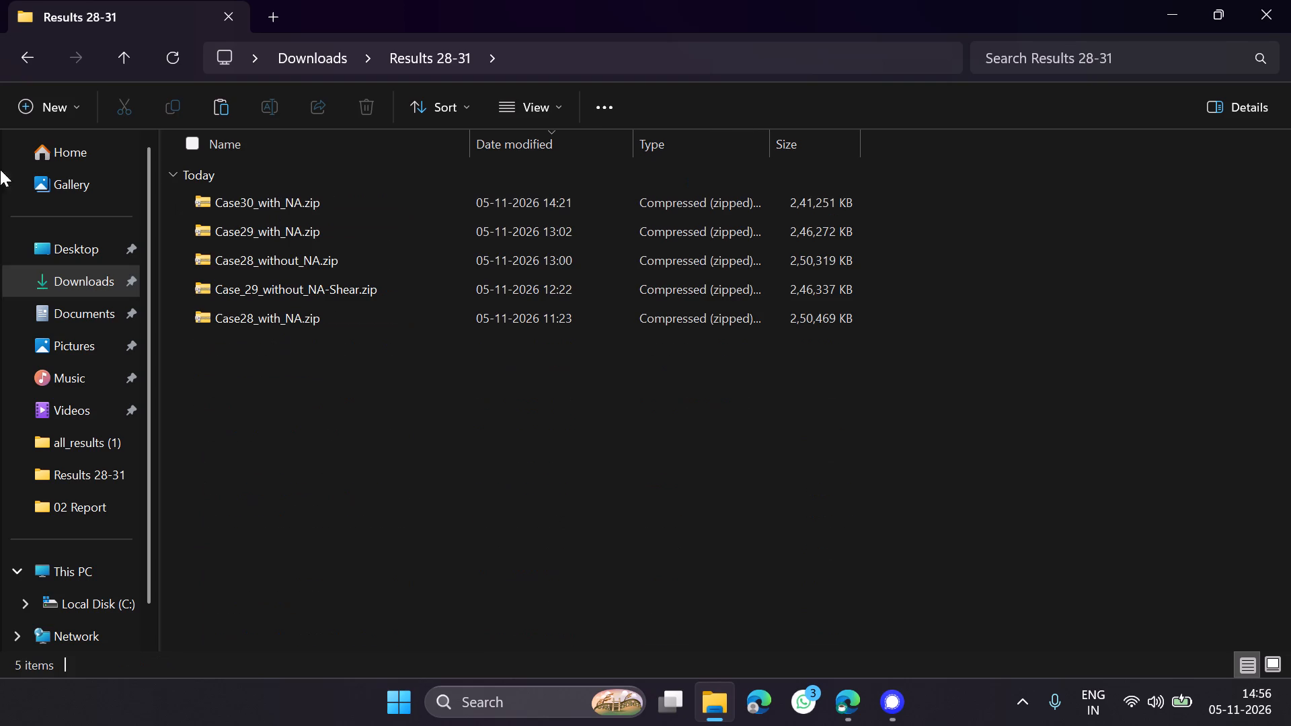
pyautogui.click(18, 61)
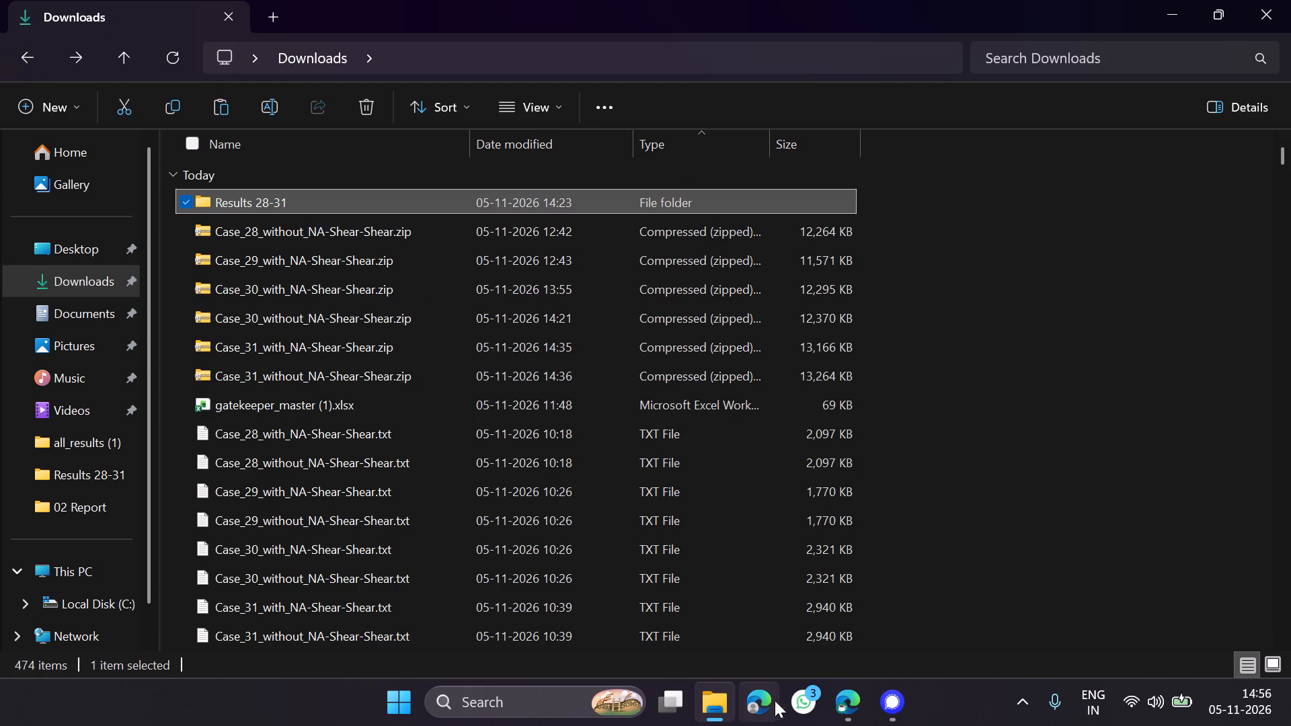
# Return to the browser and check the Phase_3 statuses, the Case_31_with_NA-Shear comparison progress and the recent downloads.
pyautogui.click(835, 715)
pyautogui.click(513, 0)
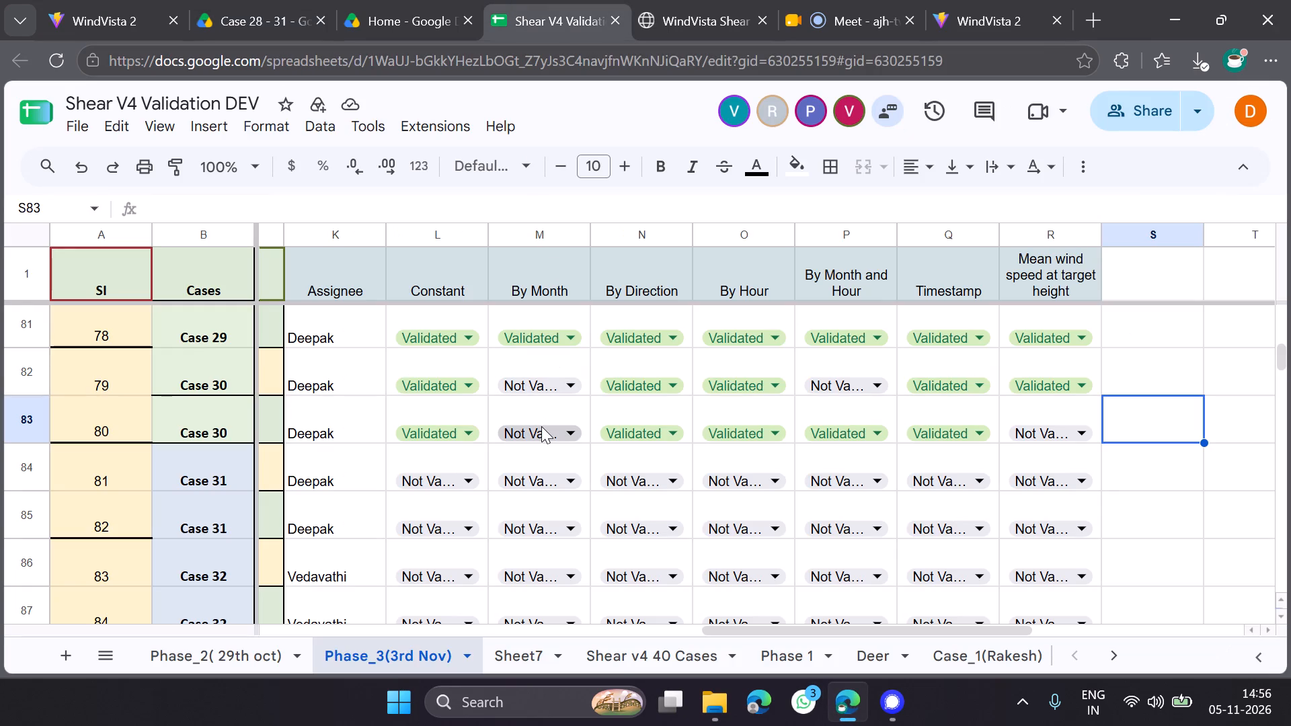
pyautogui.click(700, 0)
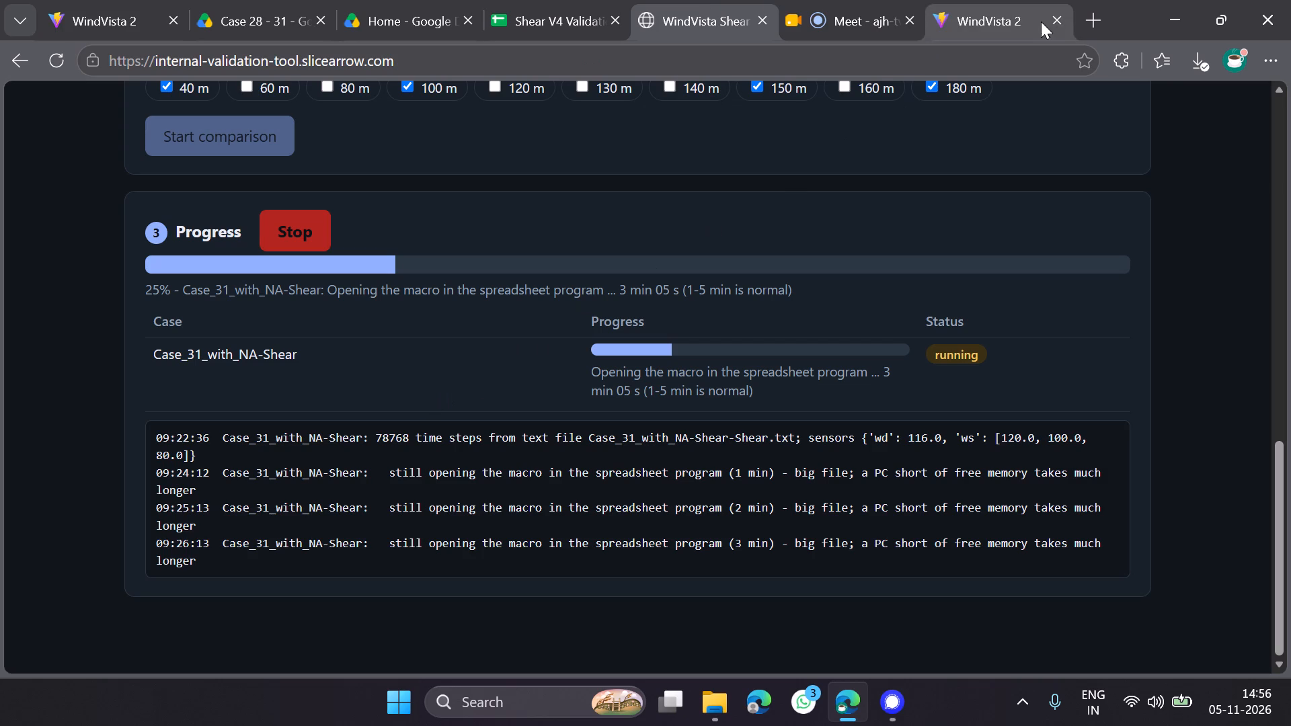
pyautogui.click(1209, 69)
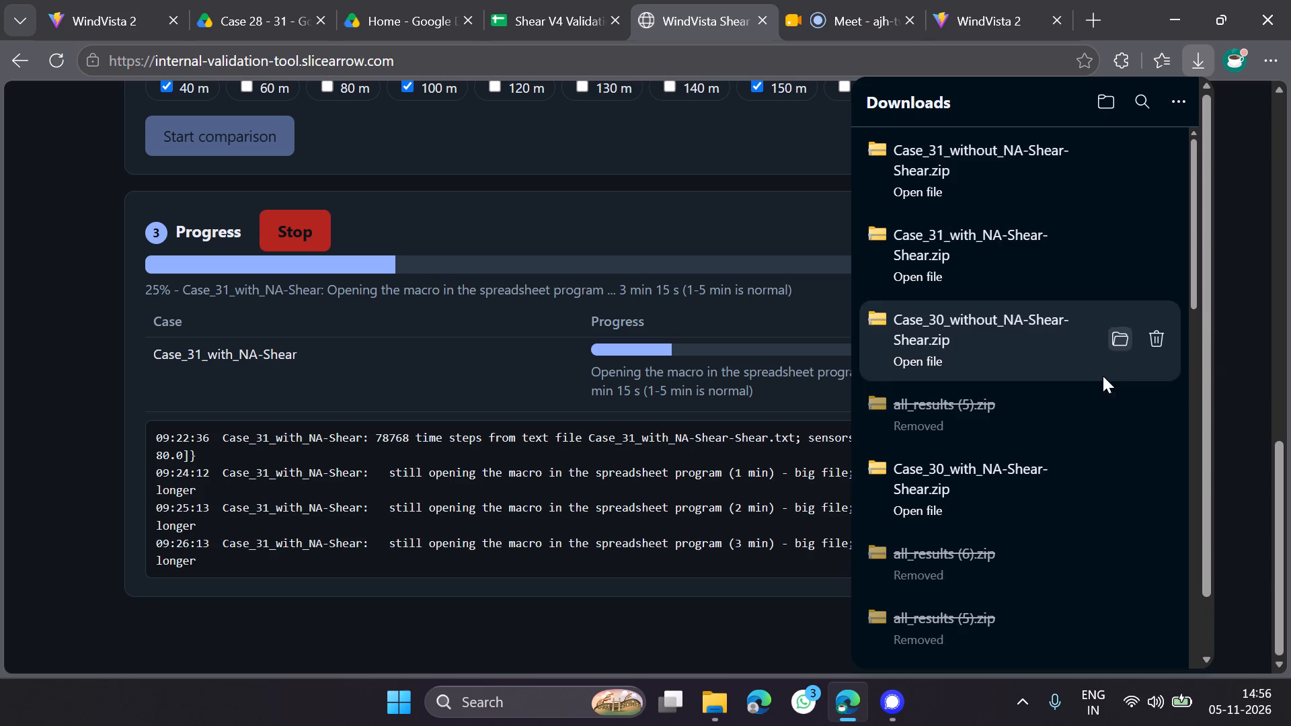
pyautogui.click(756, 629)
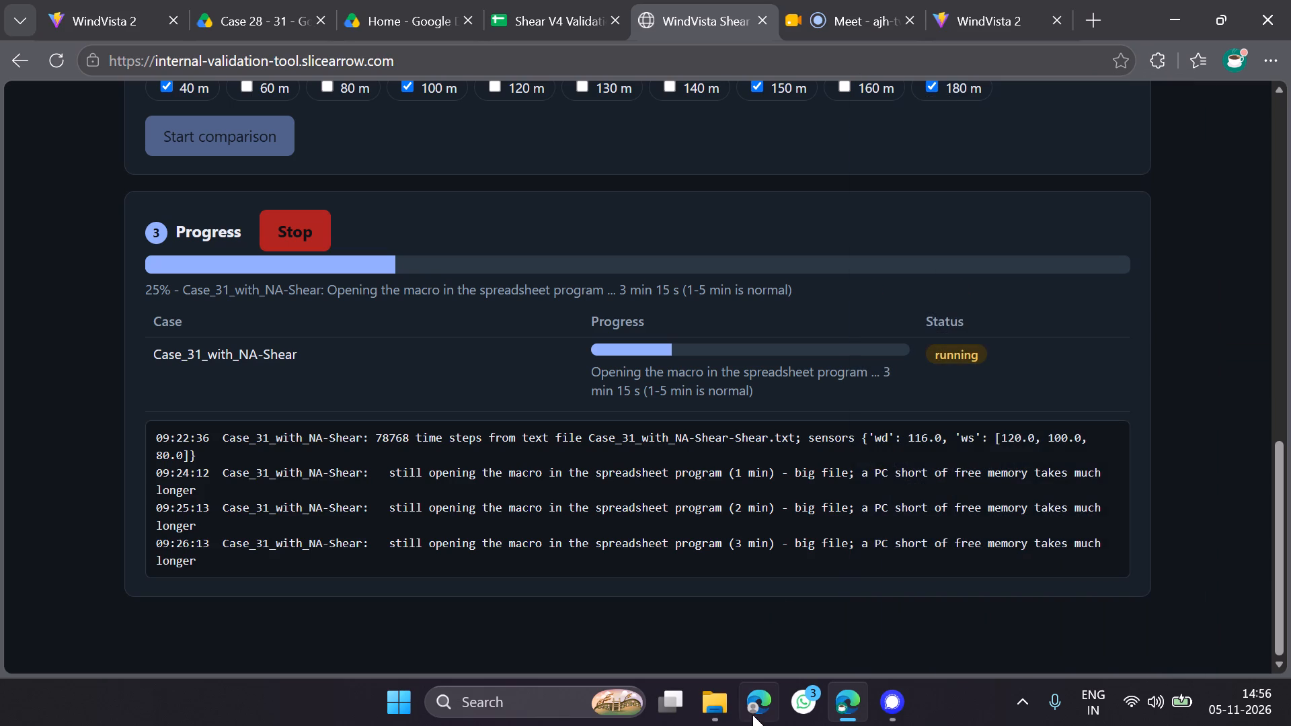
# Switch to File Explorer and re-examine the Results 28-31 archives and the Case 28–31 files in Downloads.
pyautogui.click(686, 716)
pyautogui.click(697, 716)
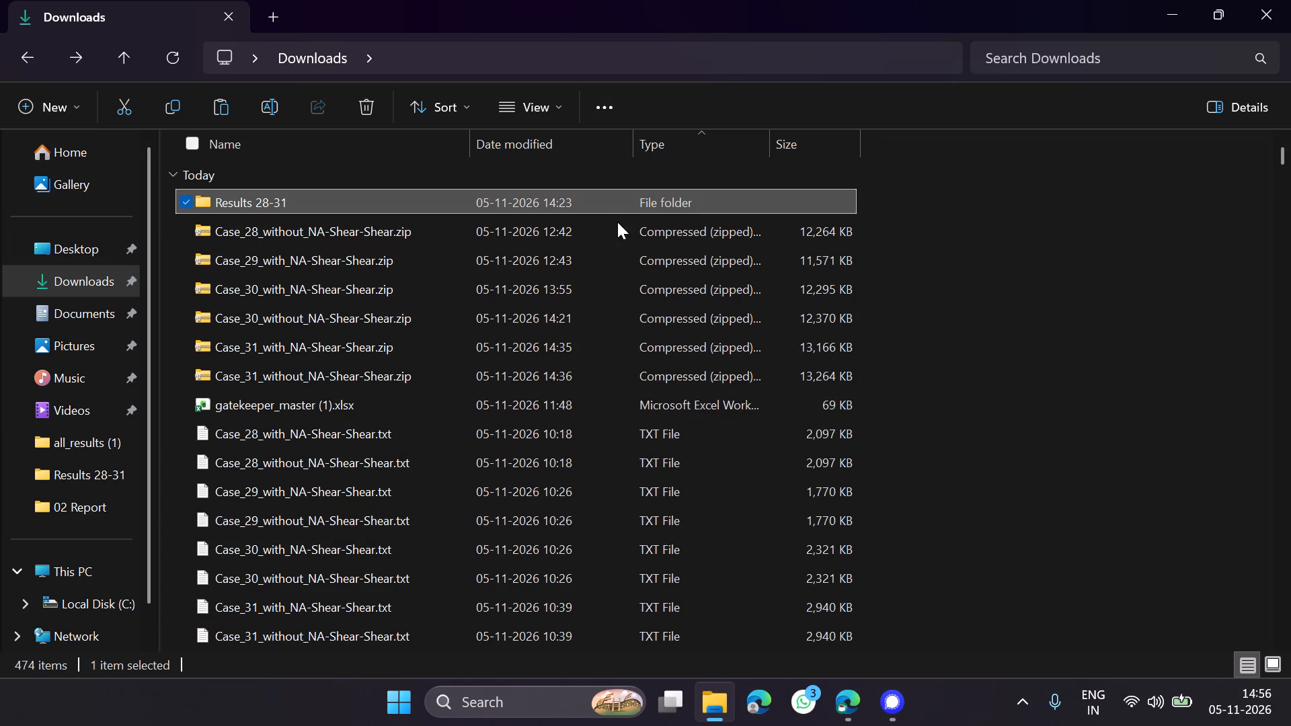
pyautogui.click(412, 186)
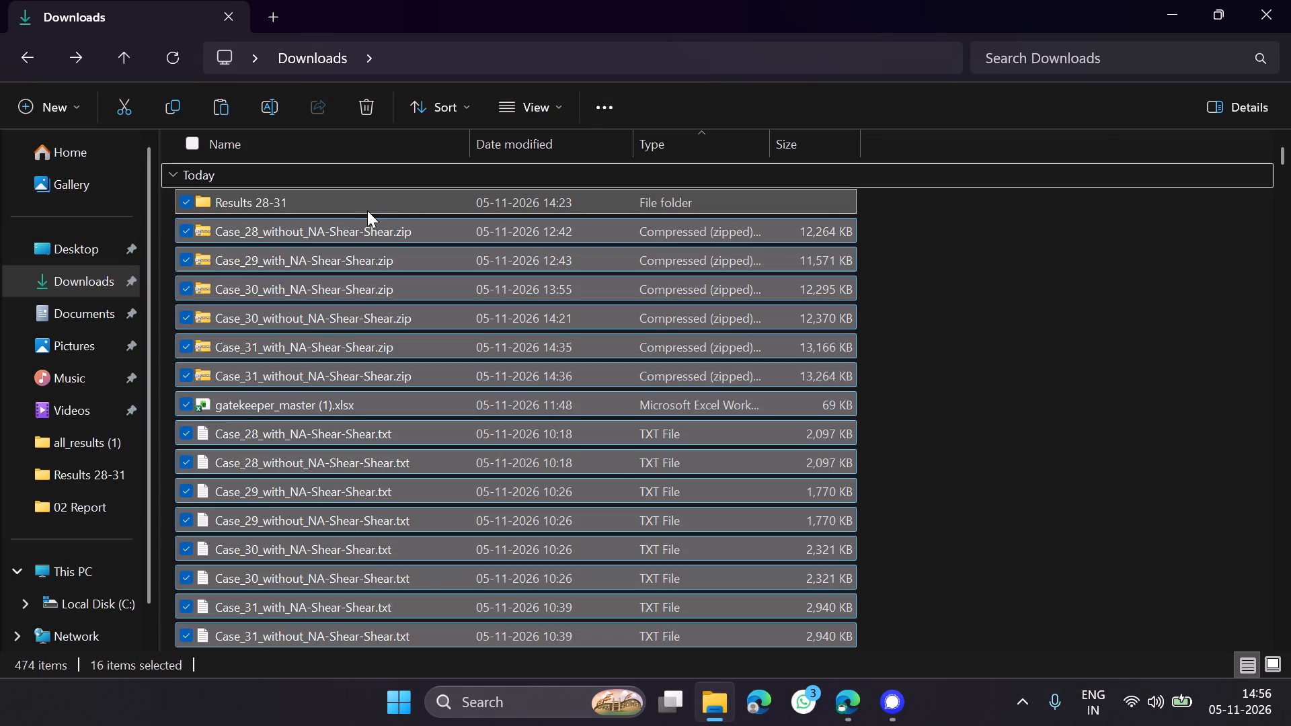
pyautogui.doubleClick(369, 204)
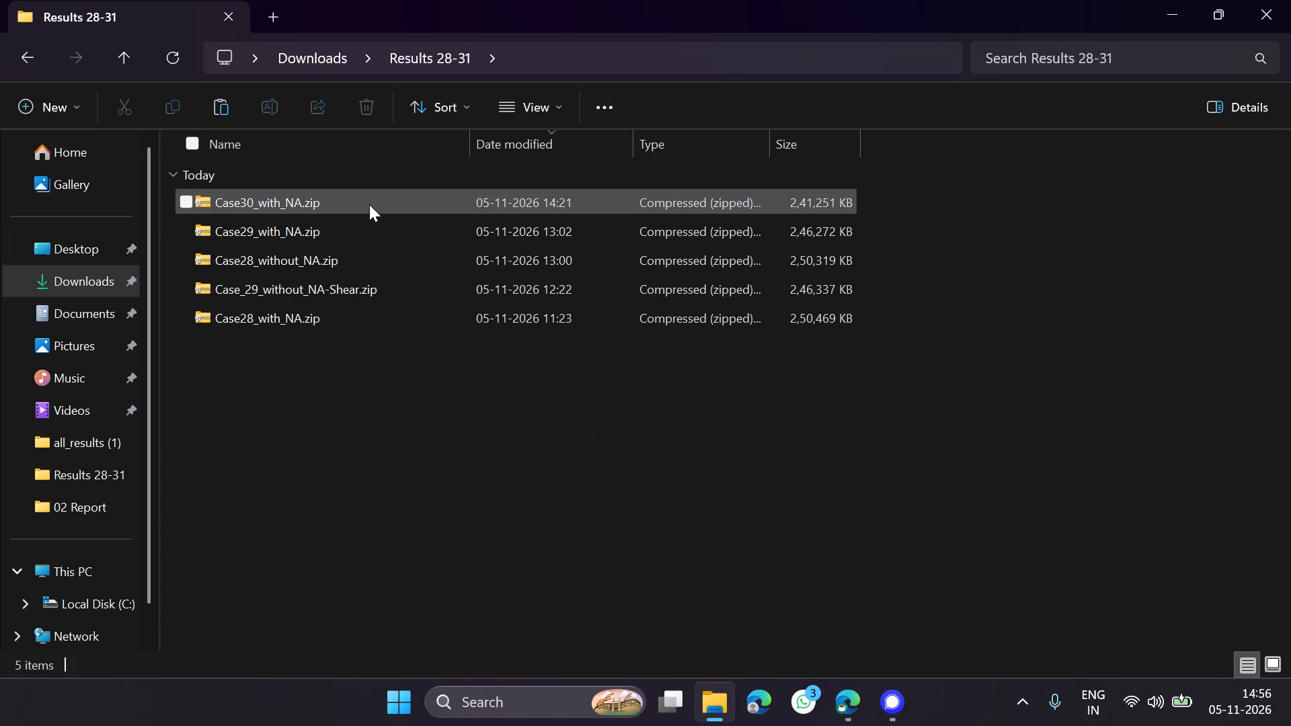
pyautogui.click(29, 42)
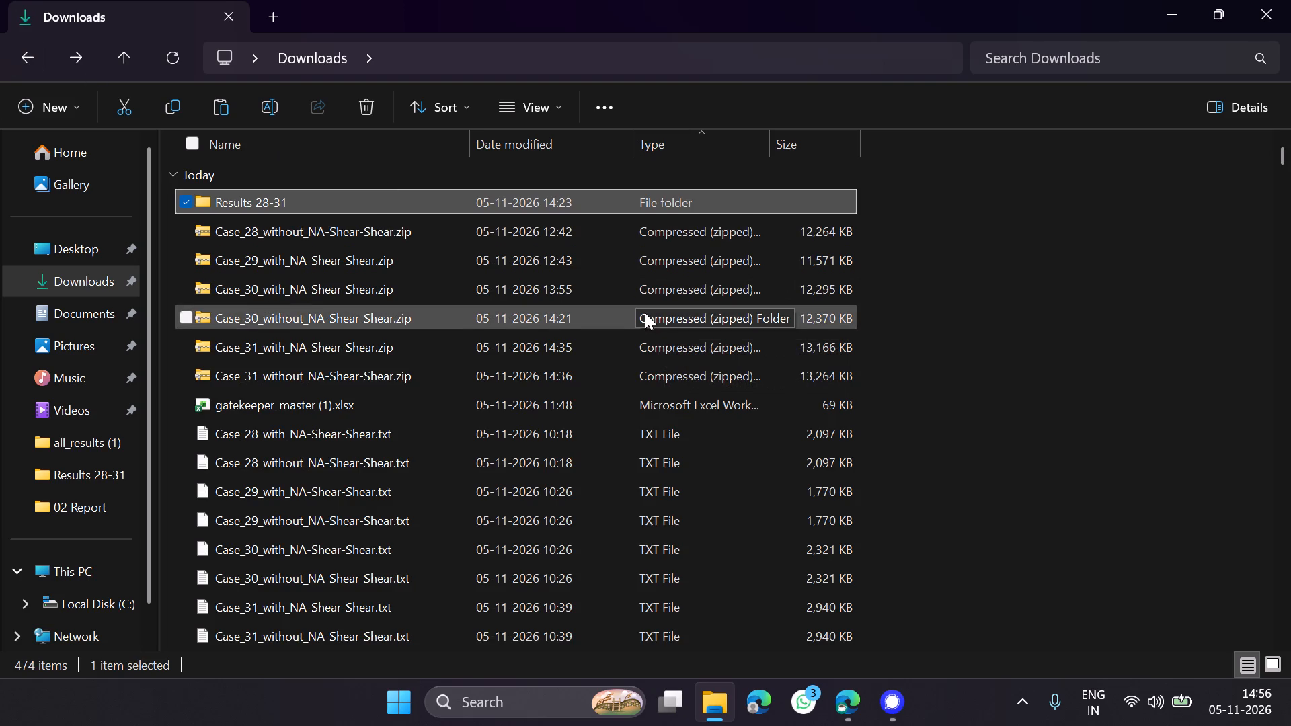
pyautogui.scroll(-1, 645, 313)
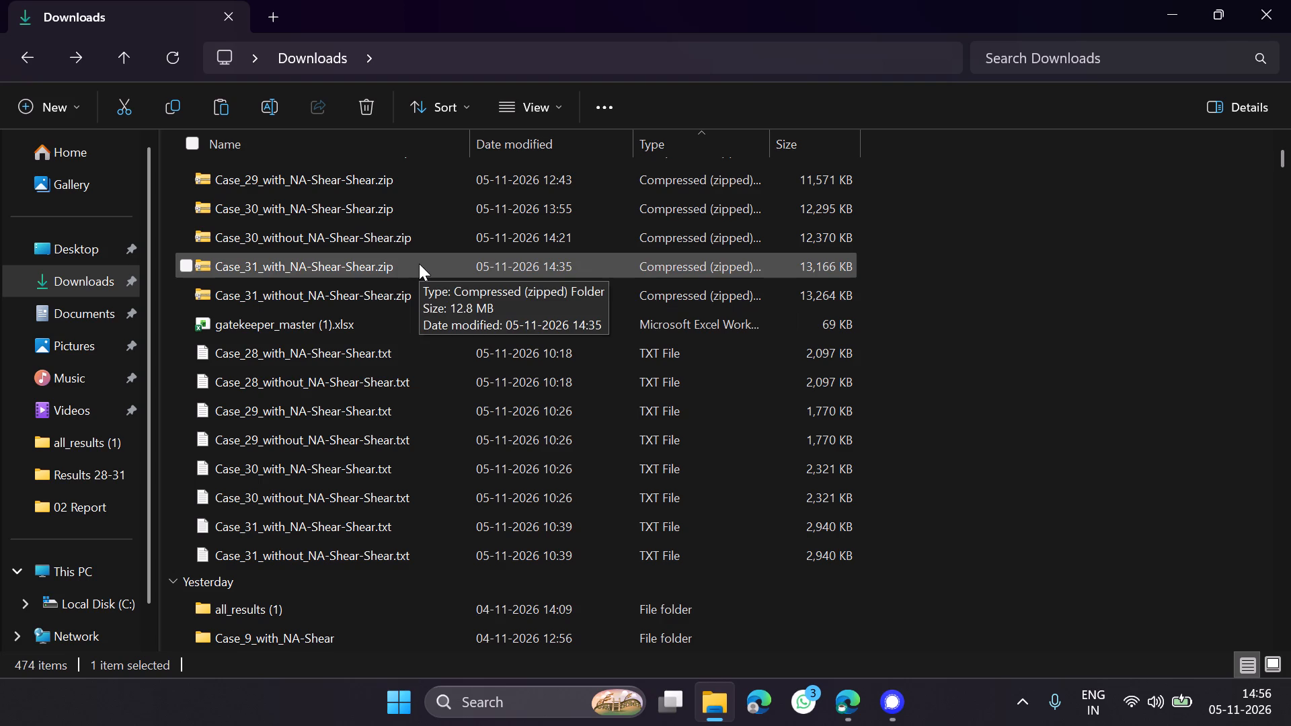
pyautogui.scroll(5, 446, 528)
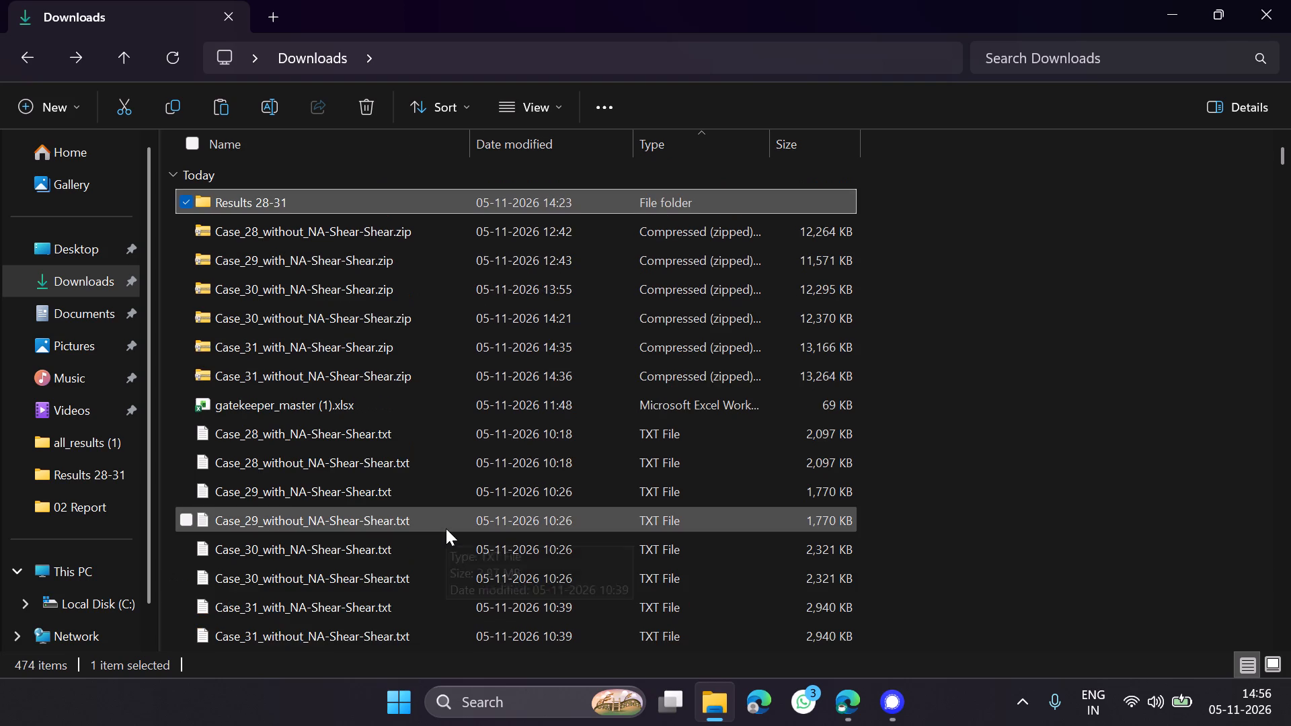
# Refresh the Downloads folder listing and close the File Explorer window.
pyautogui.rightClick(985, 269)
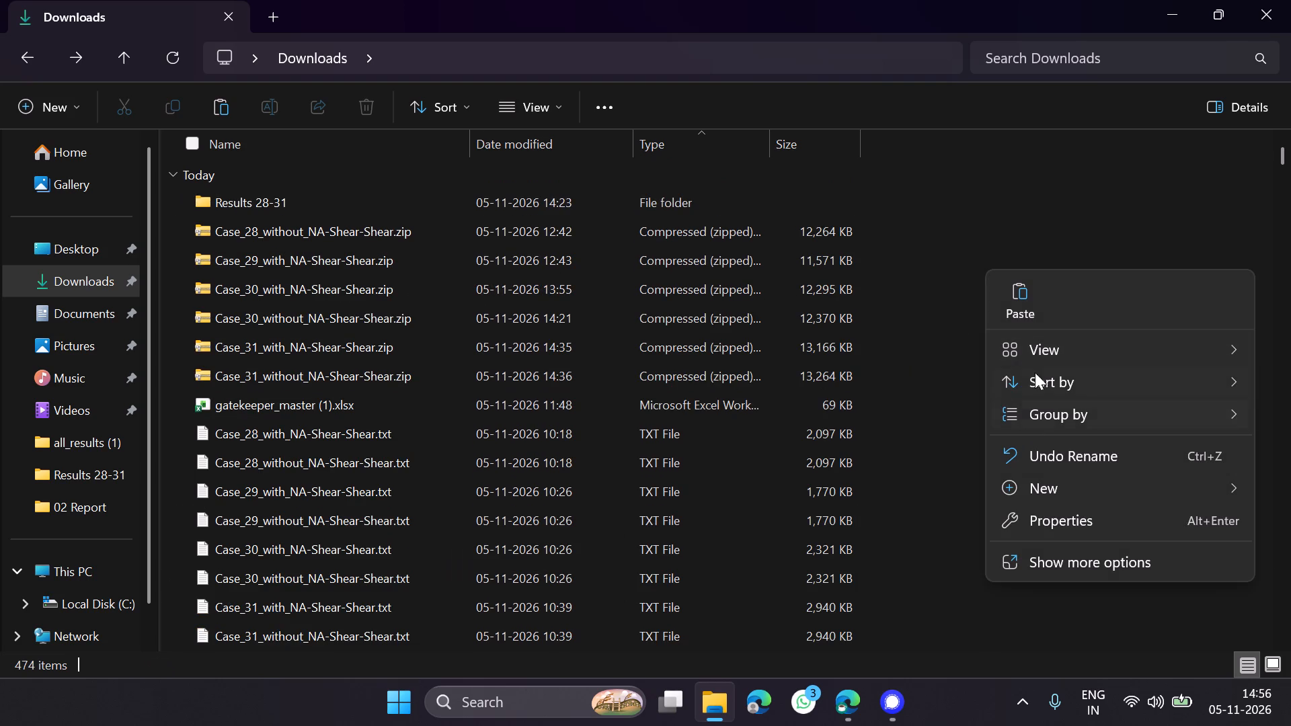
pyautogui.click(1065, 572)
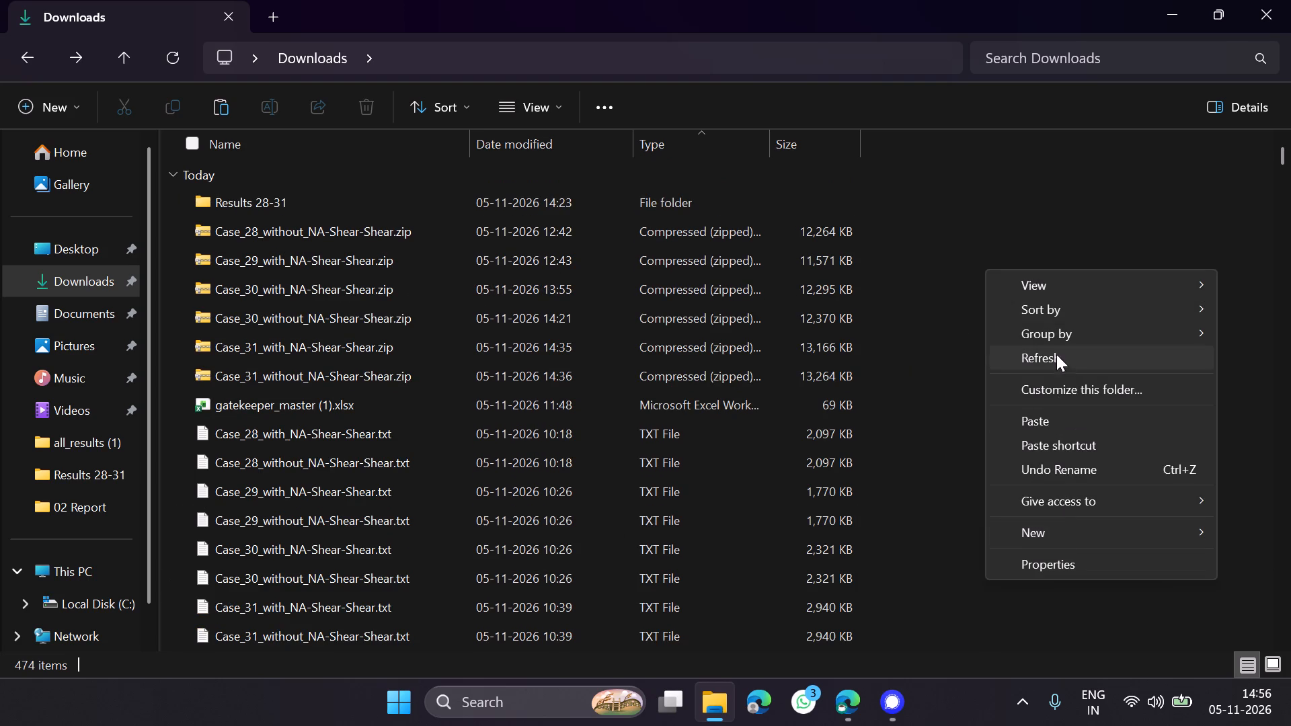
pyautogui.click(1056, 354)
pyautogui.click(1290, 0)
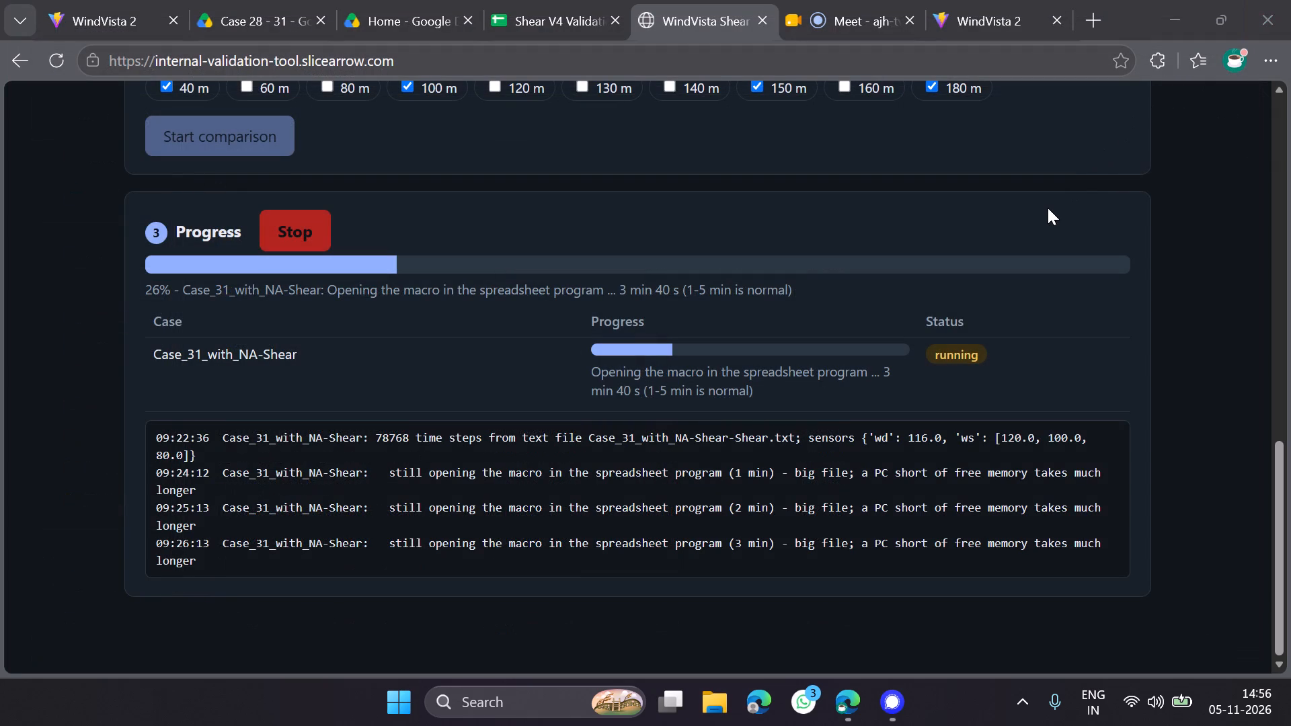
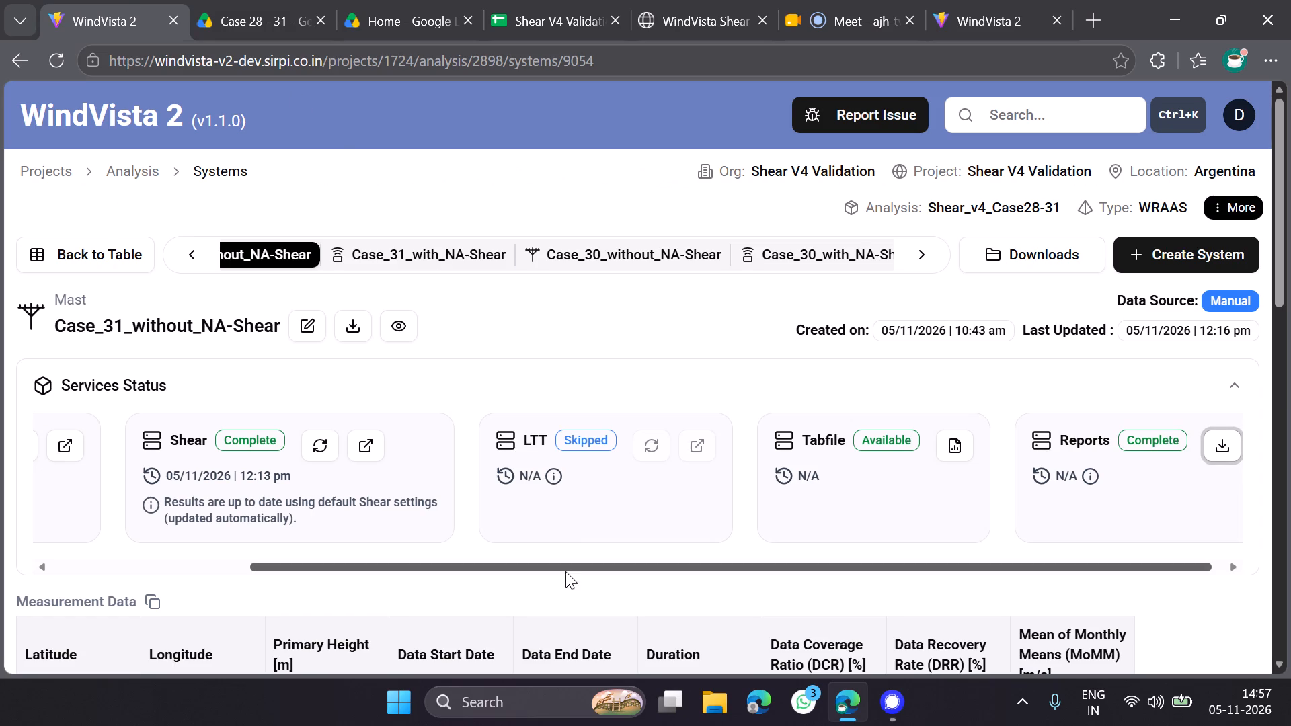
# Review the WindRegime and Shear service statuses of Case_31_without_NA-Shear and return to the start of the systems list.
pyautogui.moveTo(565, 571); pyautogui.dragTo(251, 555)
pyautogui.tripleClick(200, 256)
pyautogui.click(200, 256)
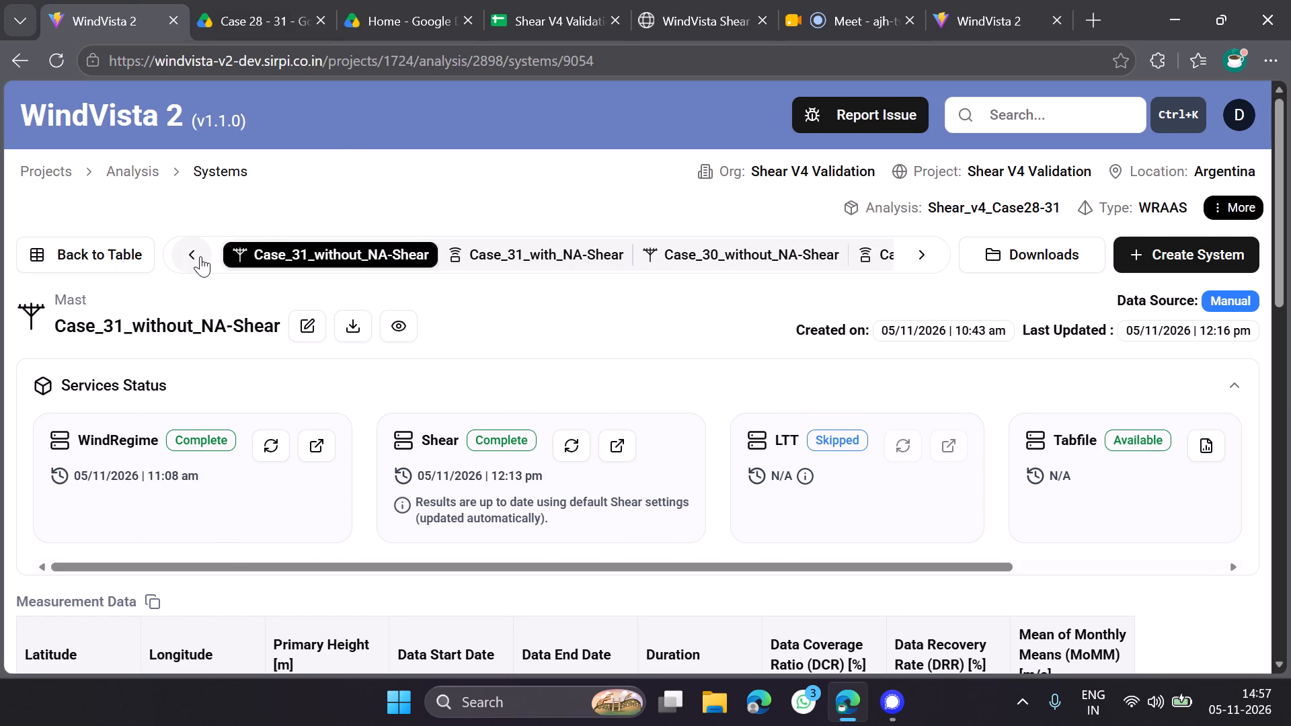
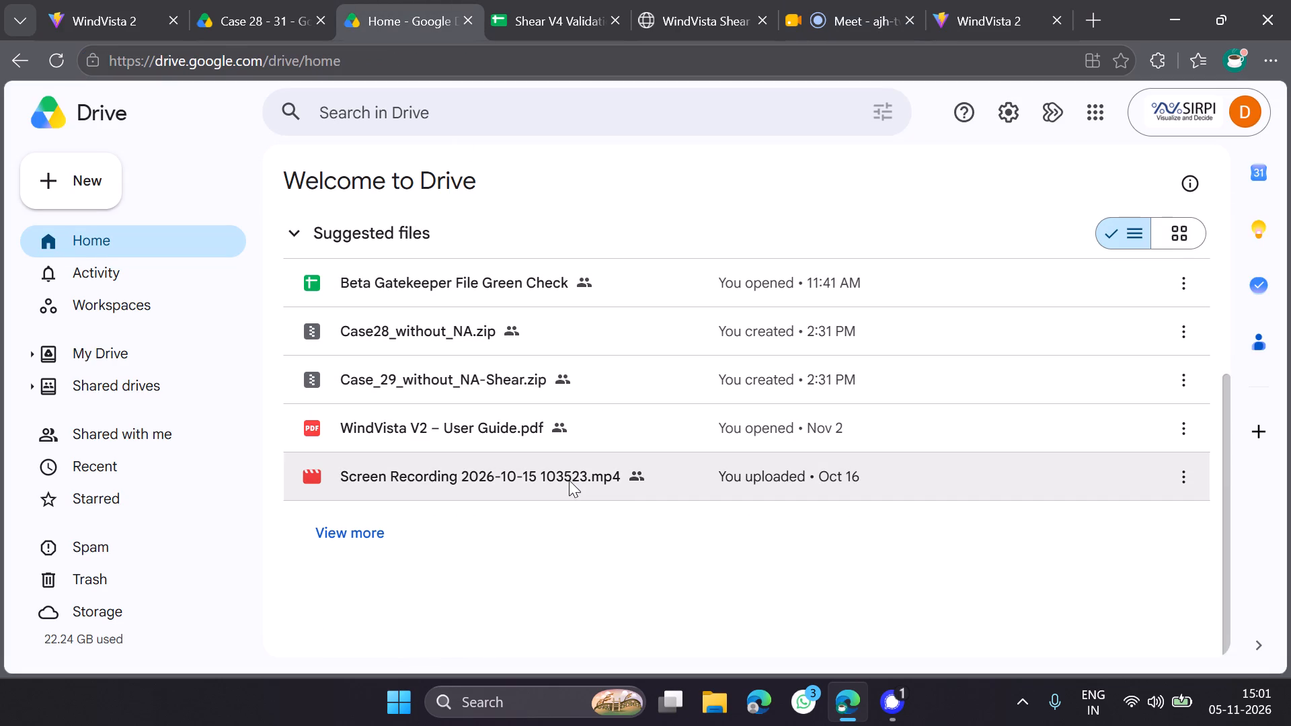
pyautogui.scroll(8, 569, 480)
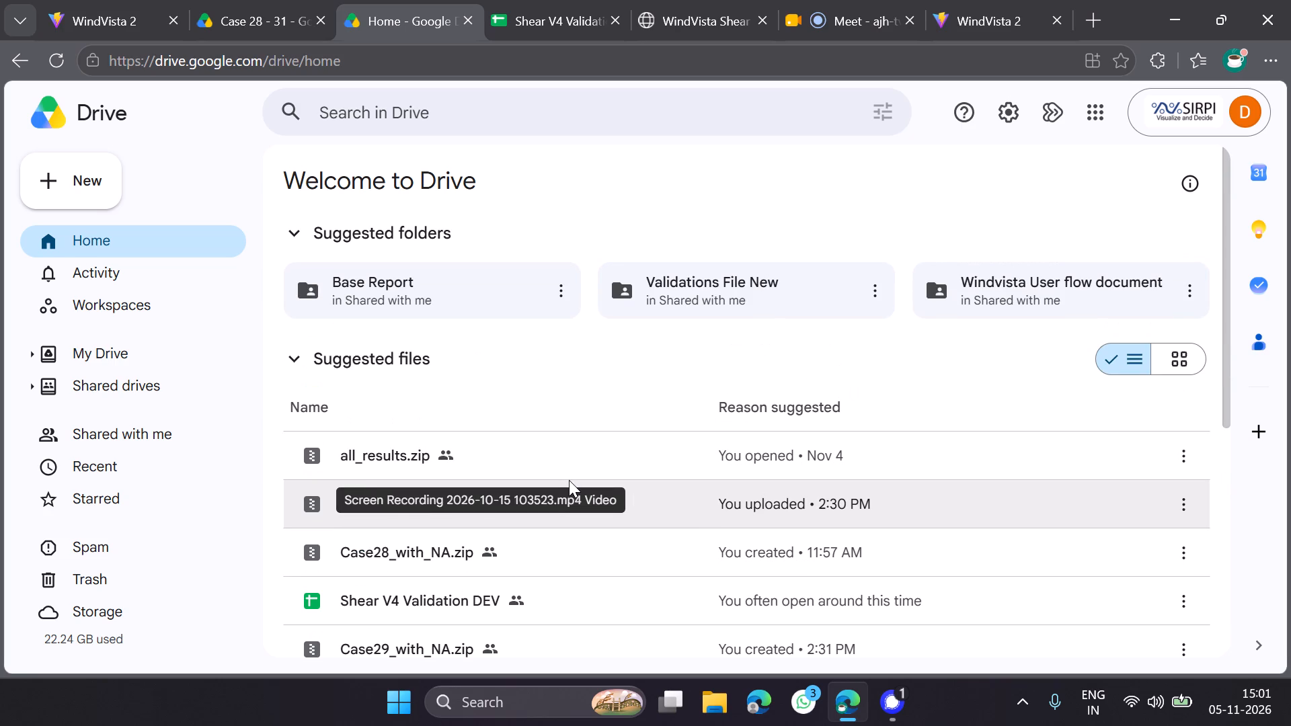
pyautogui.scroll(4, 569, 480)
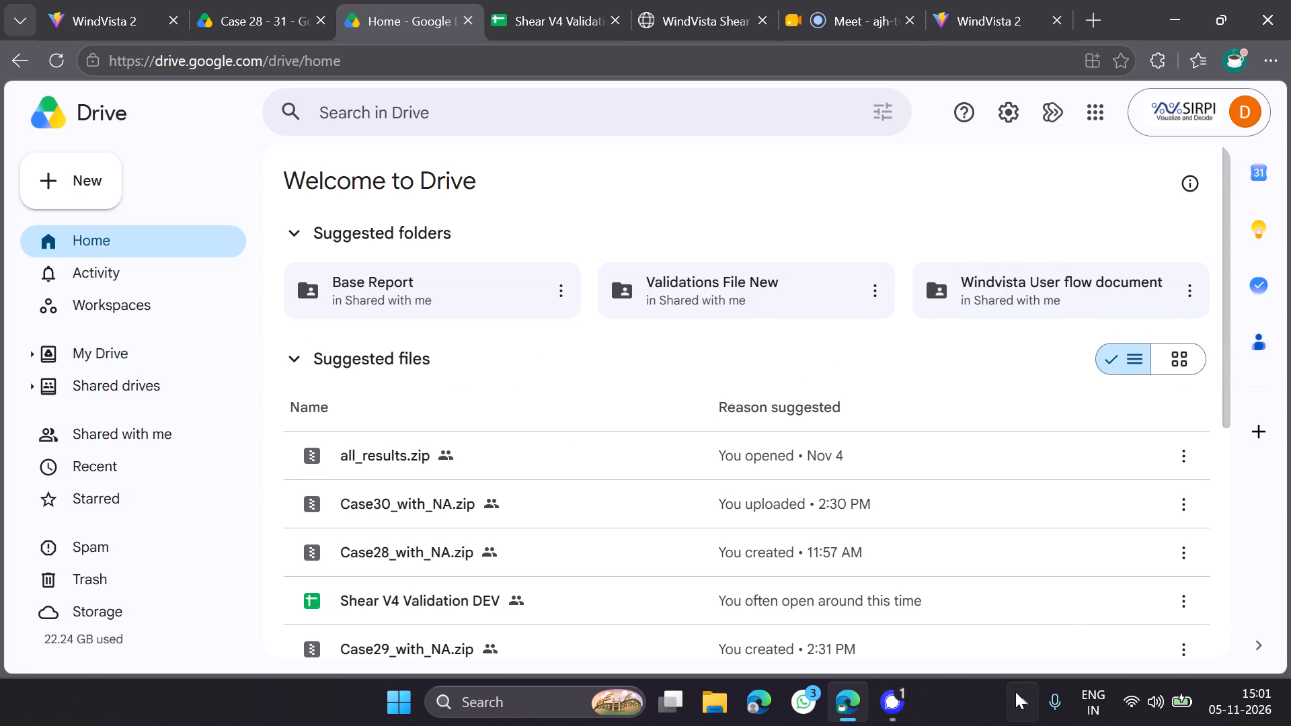
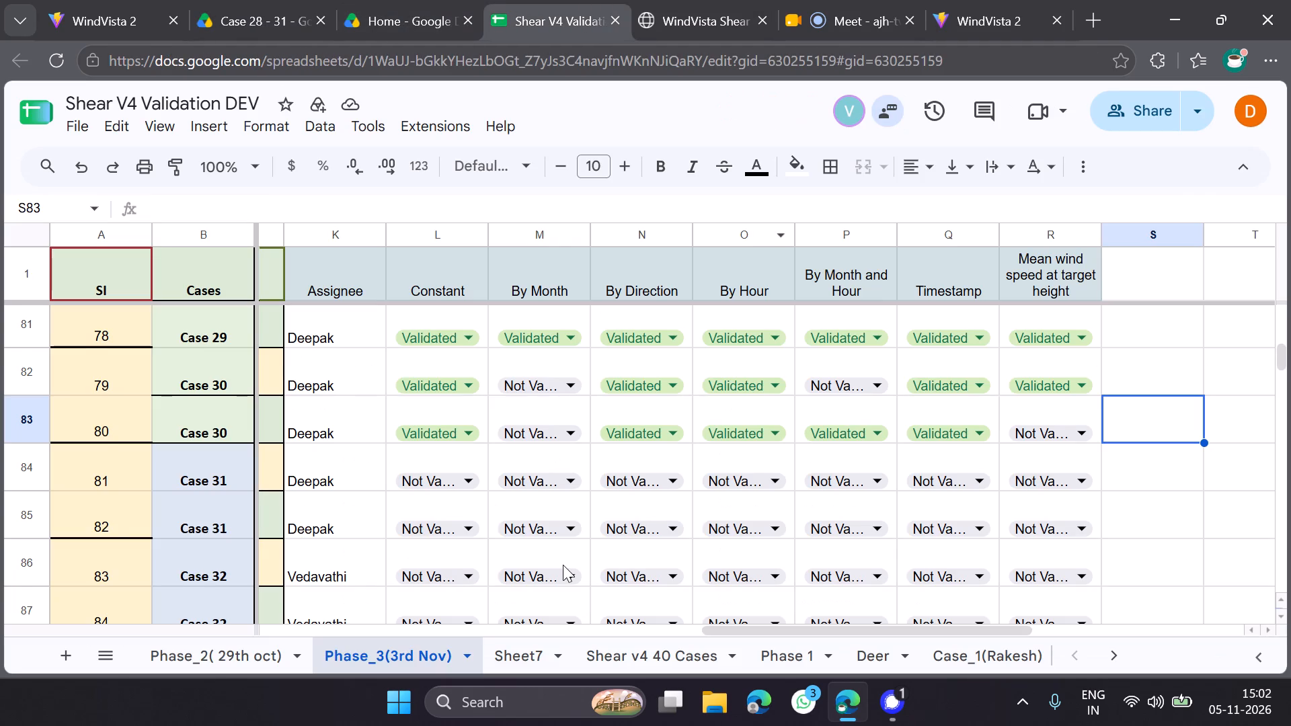
# Review the validation statuses and assignees for Cases 28 to 40 in the Phase_3(3rd Nov) sheet.
pyautogui.scroll(-3, 563, 565)
pyautogui.scroll(3, 563, 565)
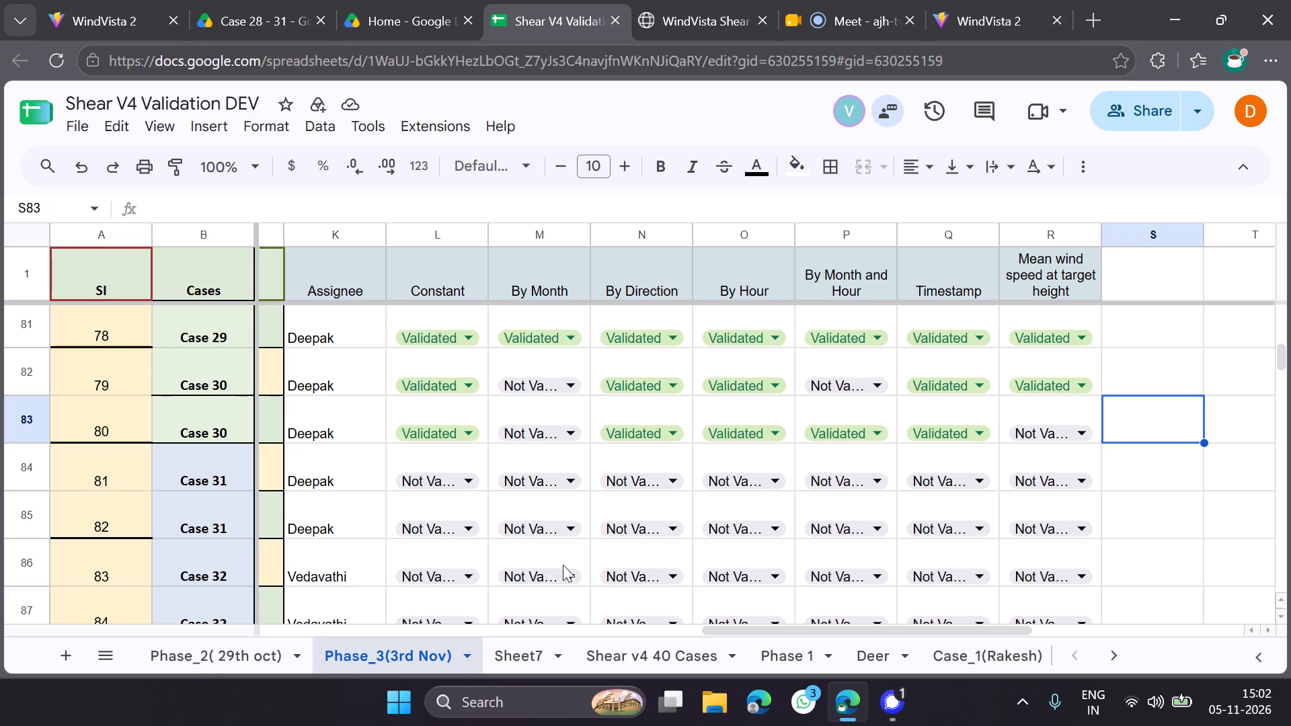
pyautogui.scroll(3, 563, 565)
pyautogui.scroll(-2, 563, 565)
pyautogui.scroll(1, 563, 565)
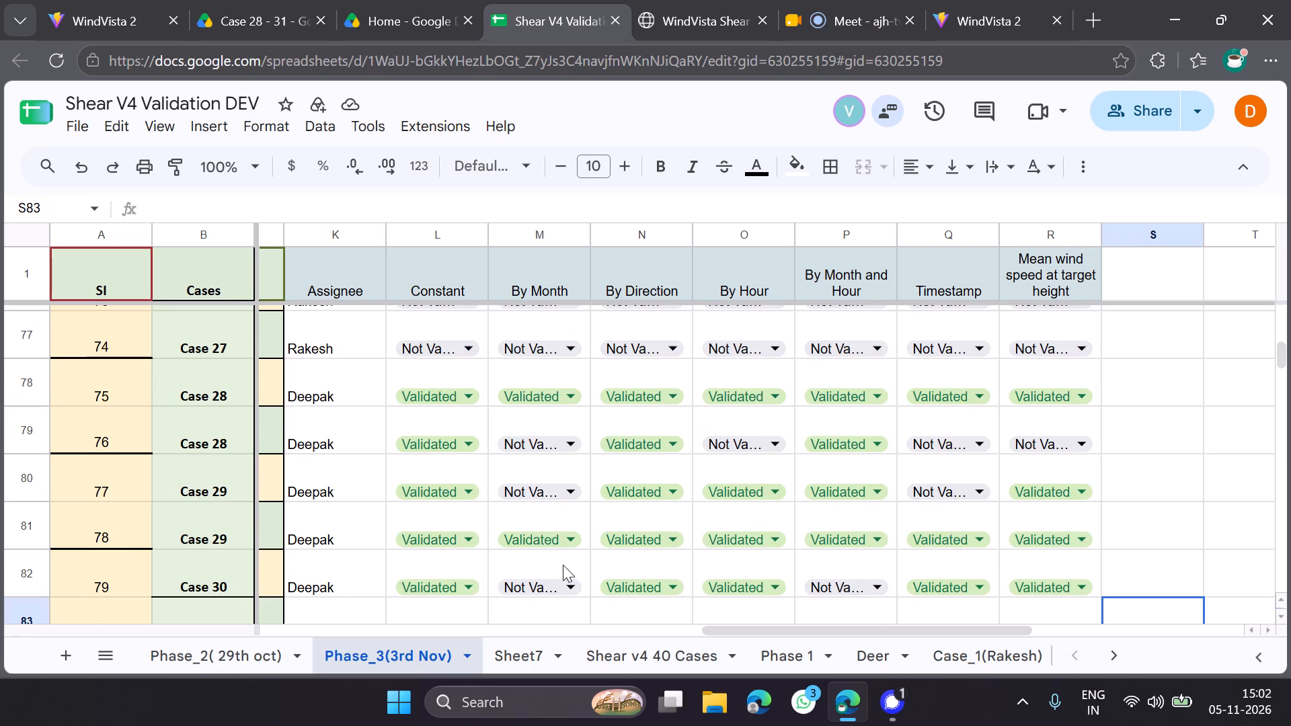
pyautogui.scroll(-2, 563, 565)
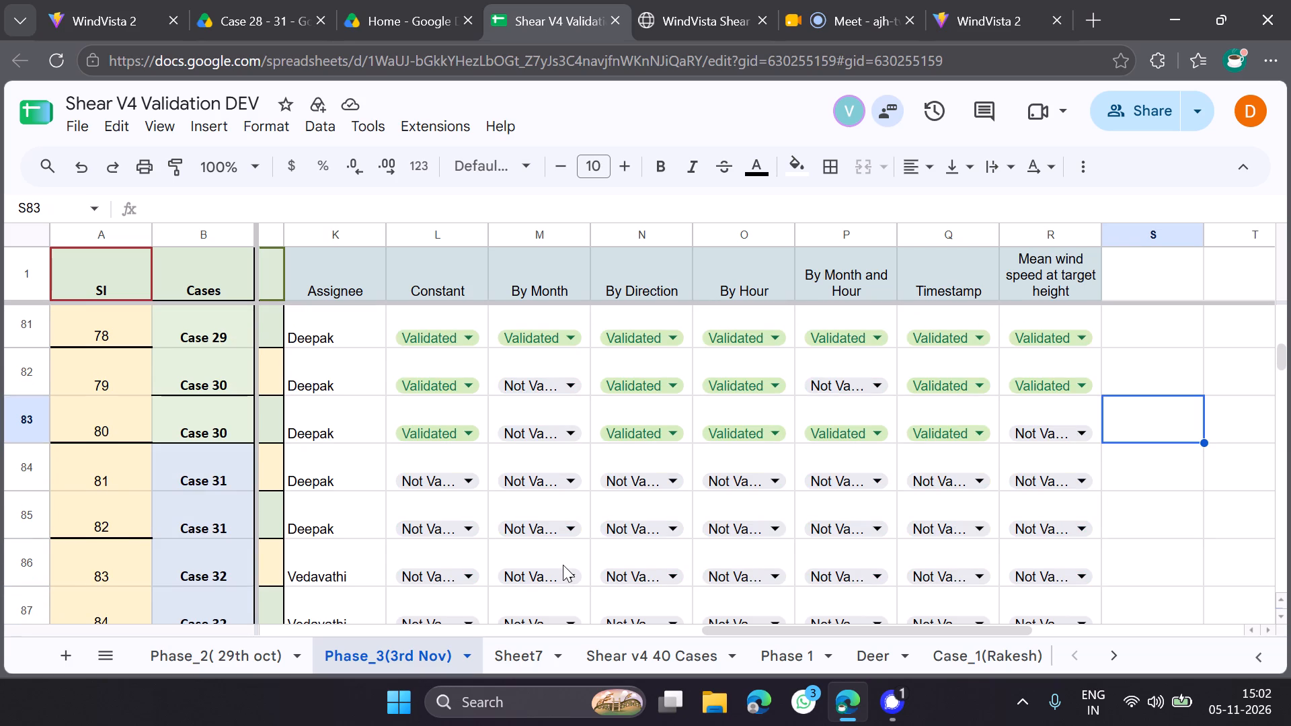
pyautogui.scroll(1, 567, 569)
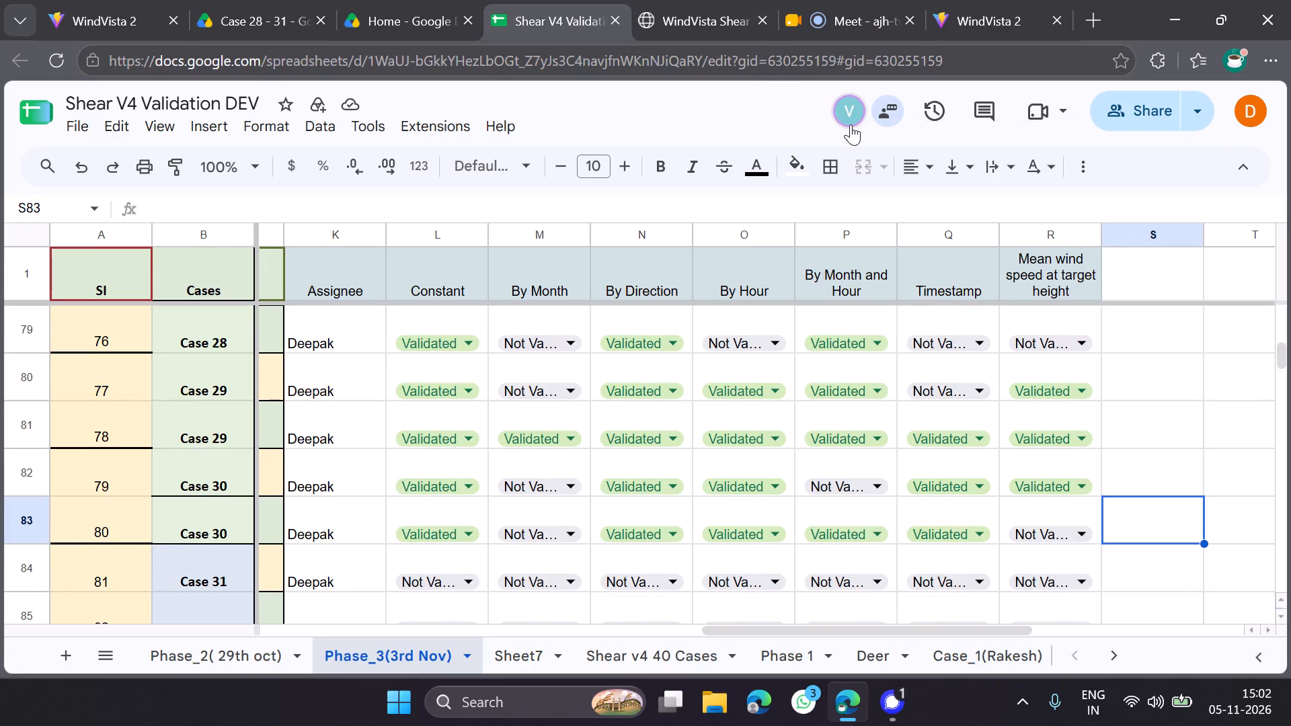
pyautogui.click(744, 105)
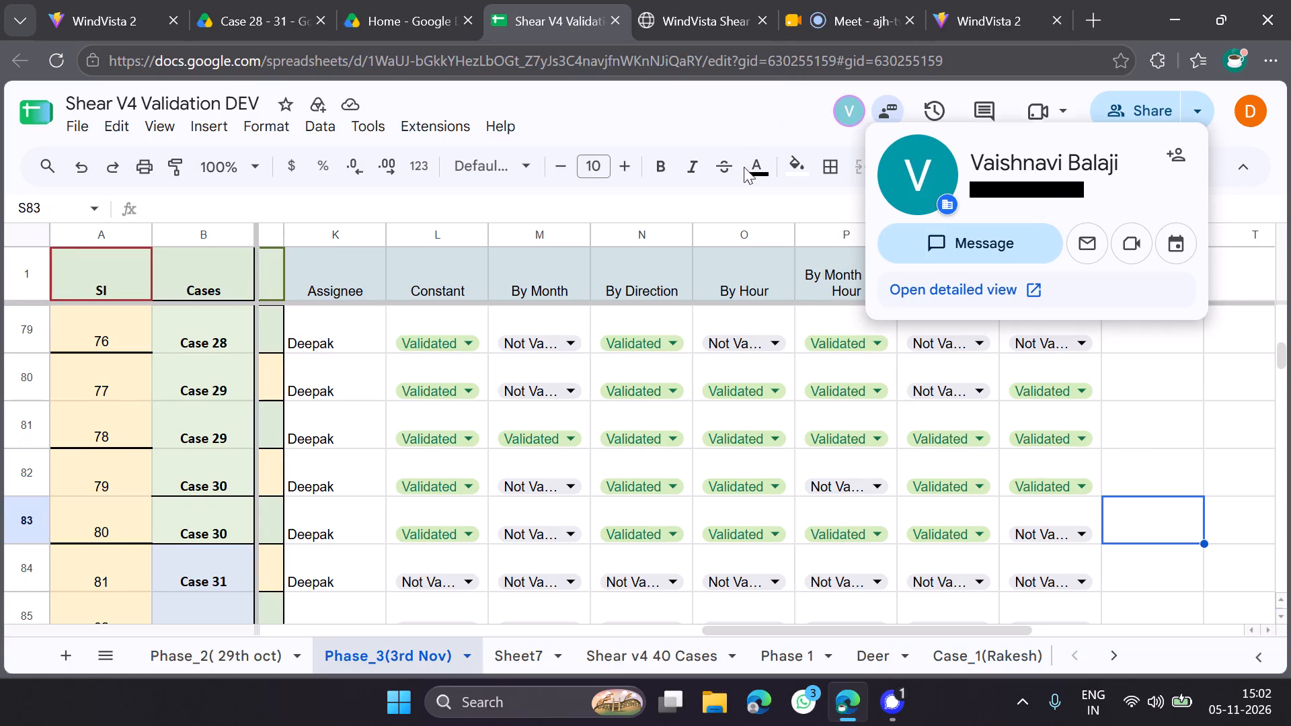
pyautogui.scroll(-13, 738, 390)
pyautogui.scroll(5, 738, 390)
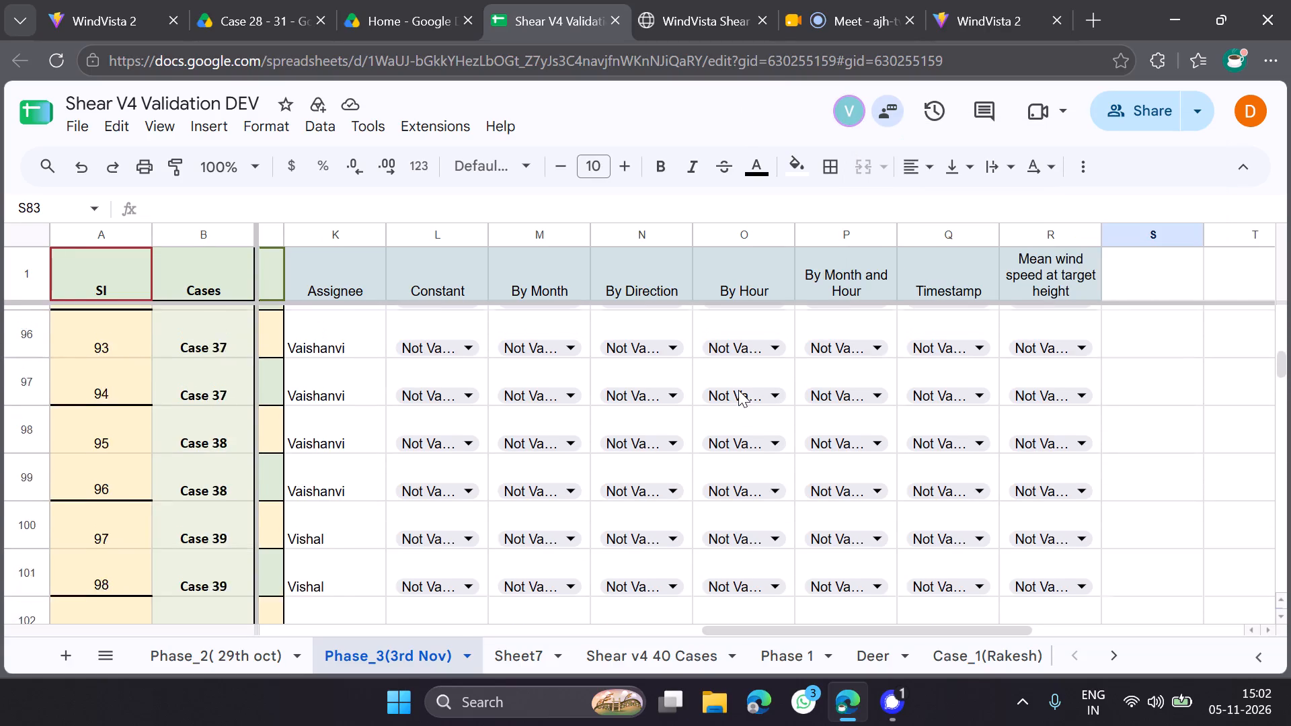
pyautogui.scroll(8, 738, 390)
pyautogui.scroll(-4, 738, 390)
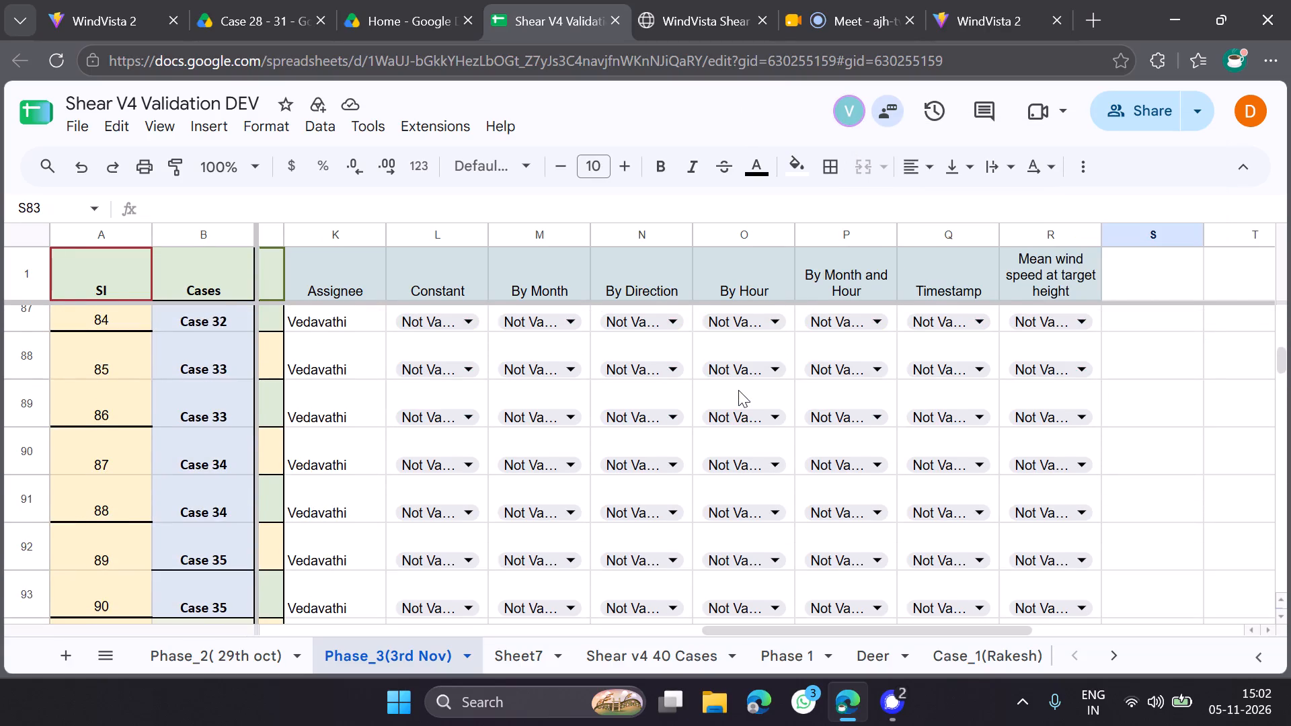
pyautogui.scroll(-5, 738, 390)
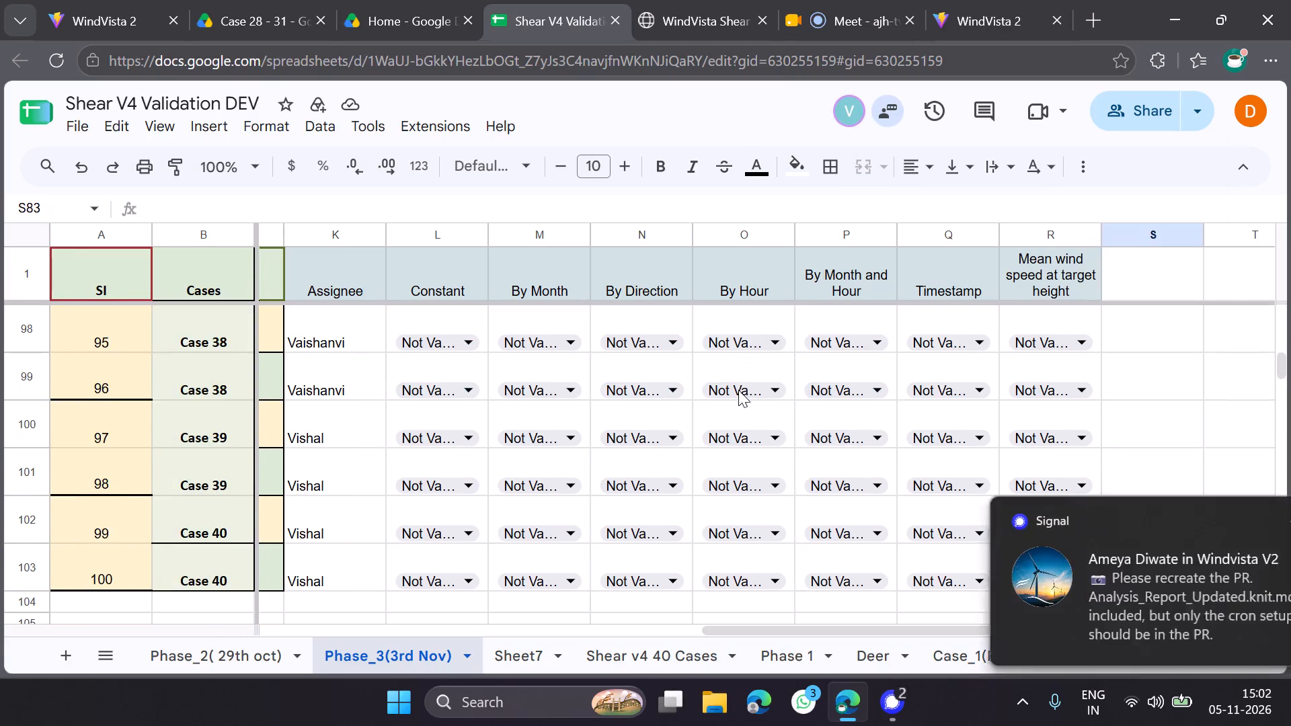
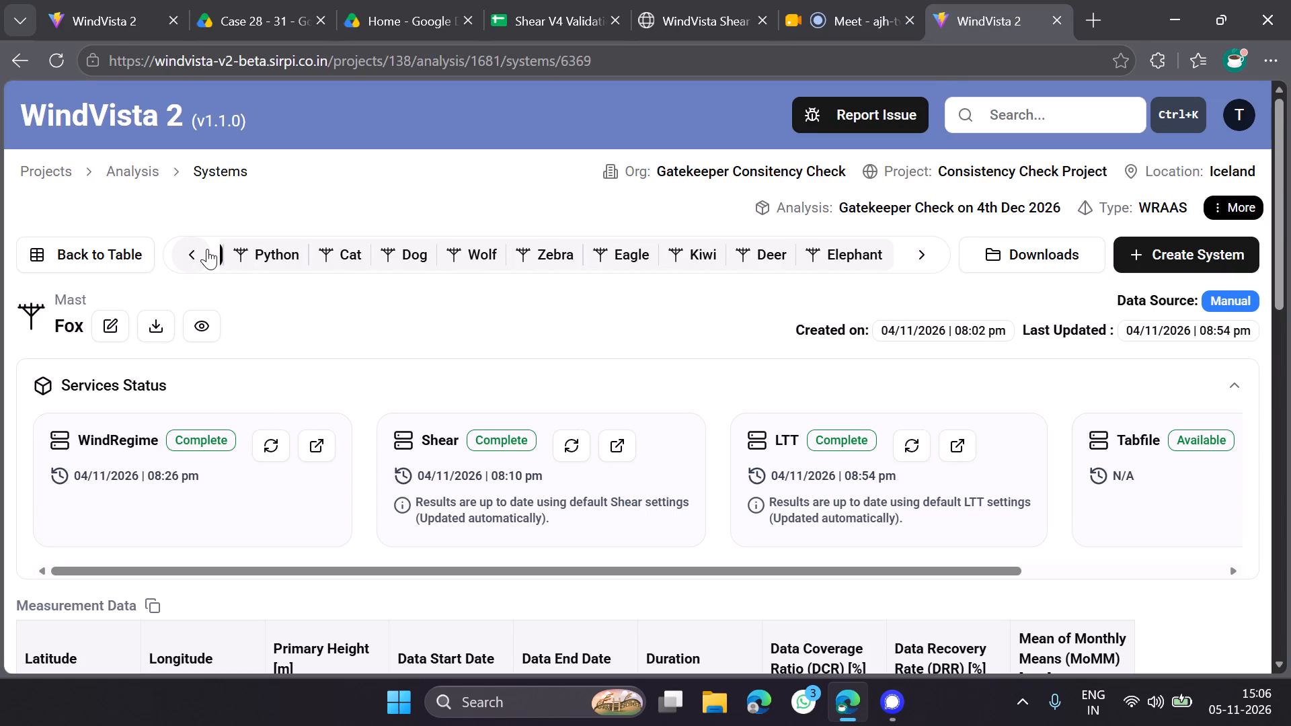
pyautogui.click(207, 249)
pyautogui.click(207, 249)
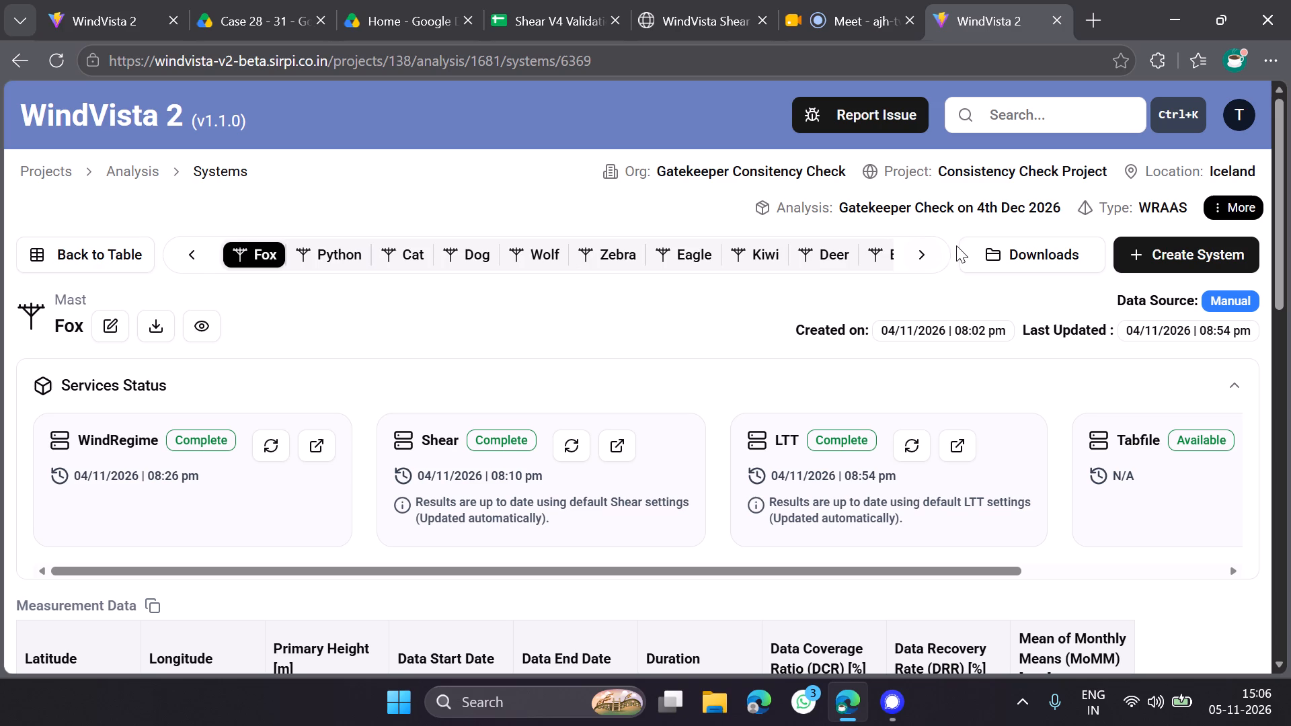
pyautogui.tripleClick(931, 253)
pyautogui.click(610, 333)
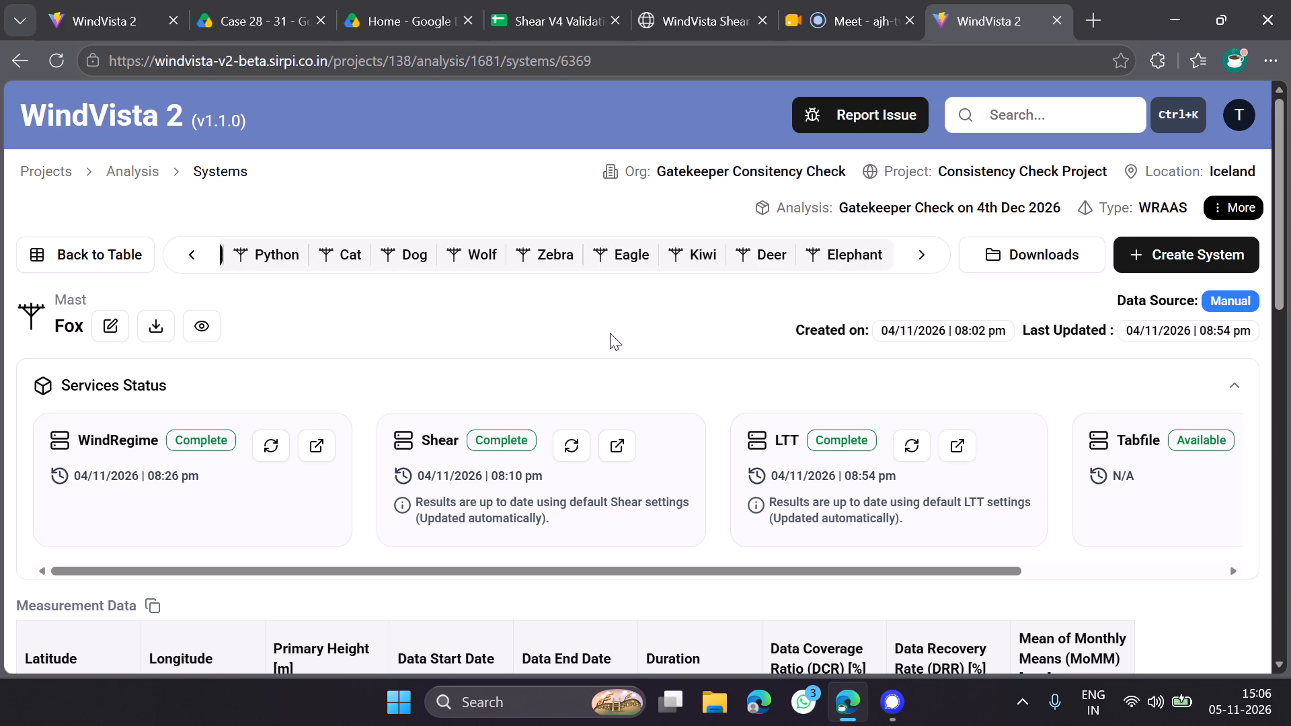
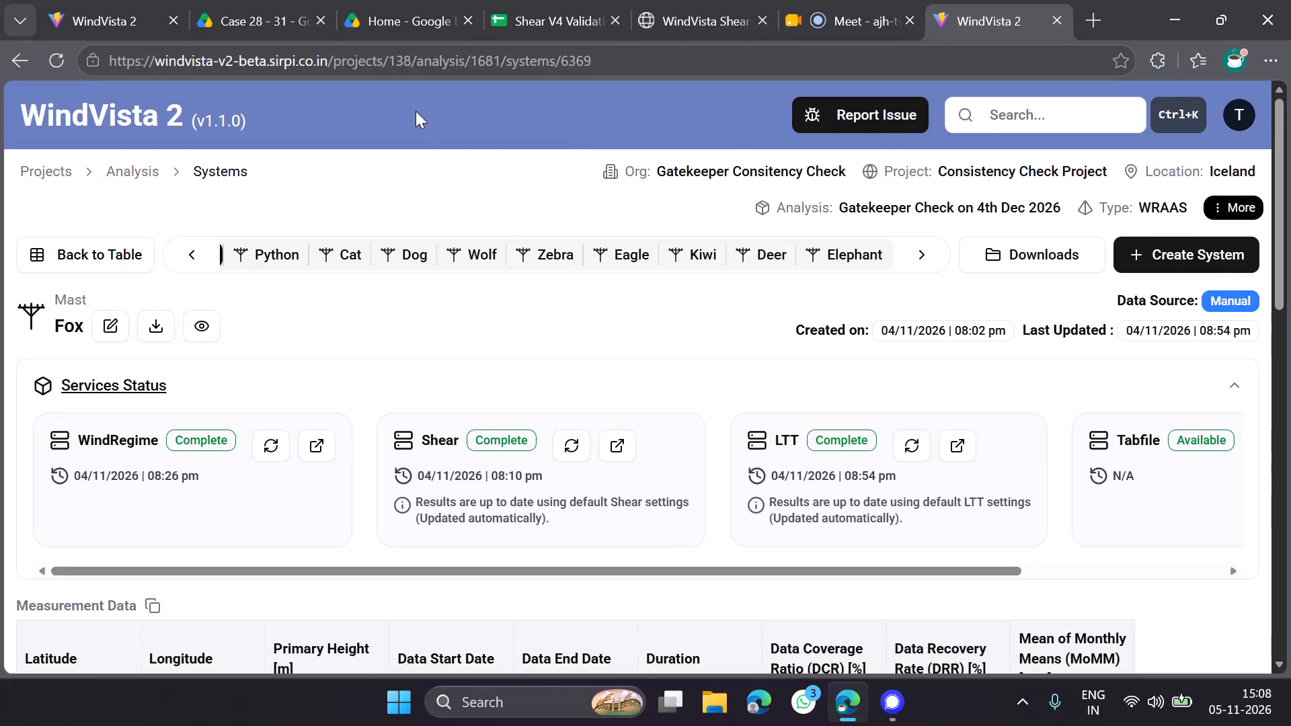
# Switch to WindVista Shear Checker and check the progress of the Case_31_with_NA-Shear comparison run.
pyautogui.click(726, 0)
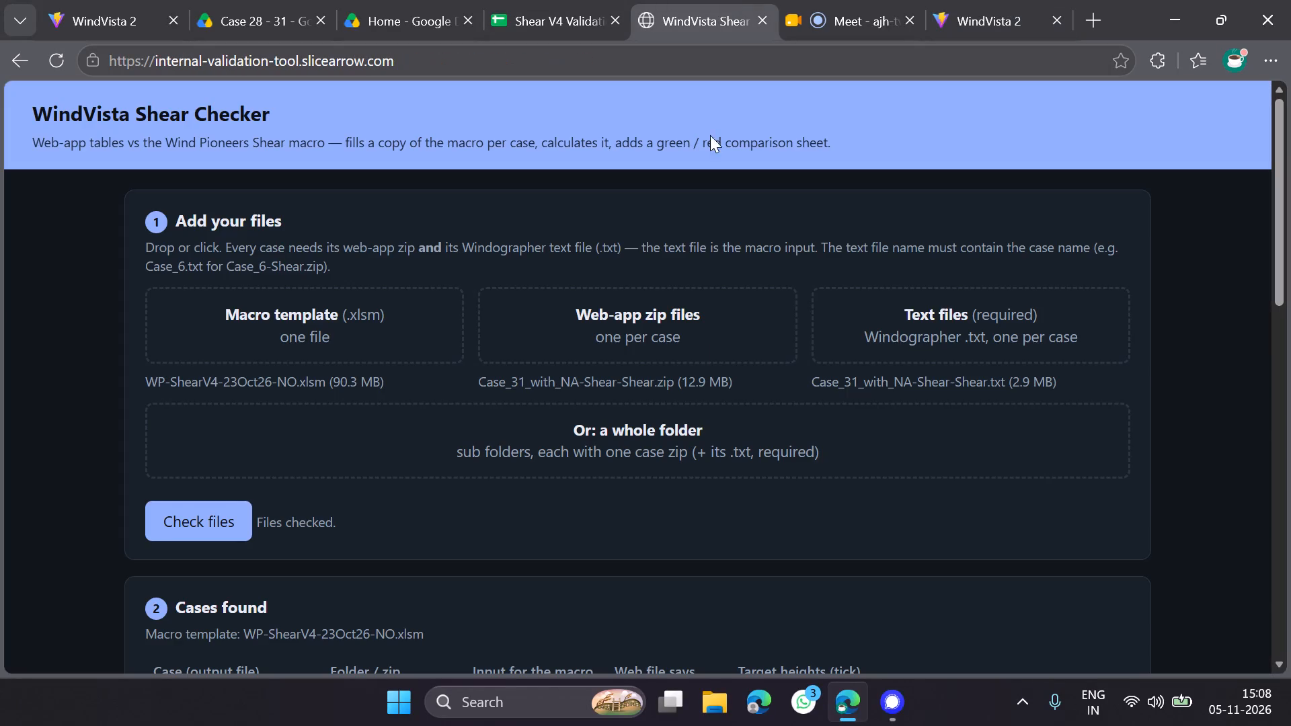
pyautogui.scroll(-19, 728, 463)
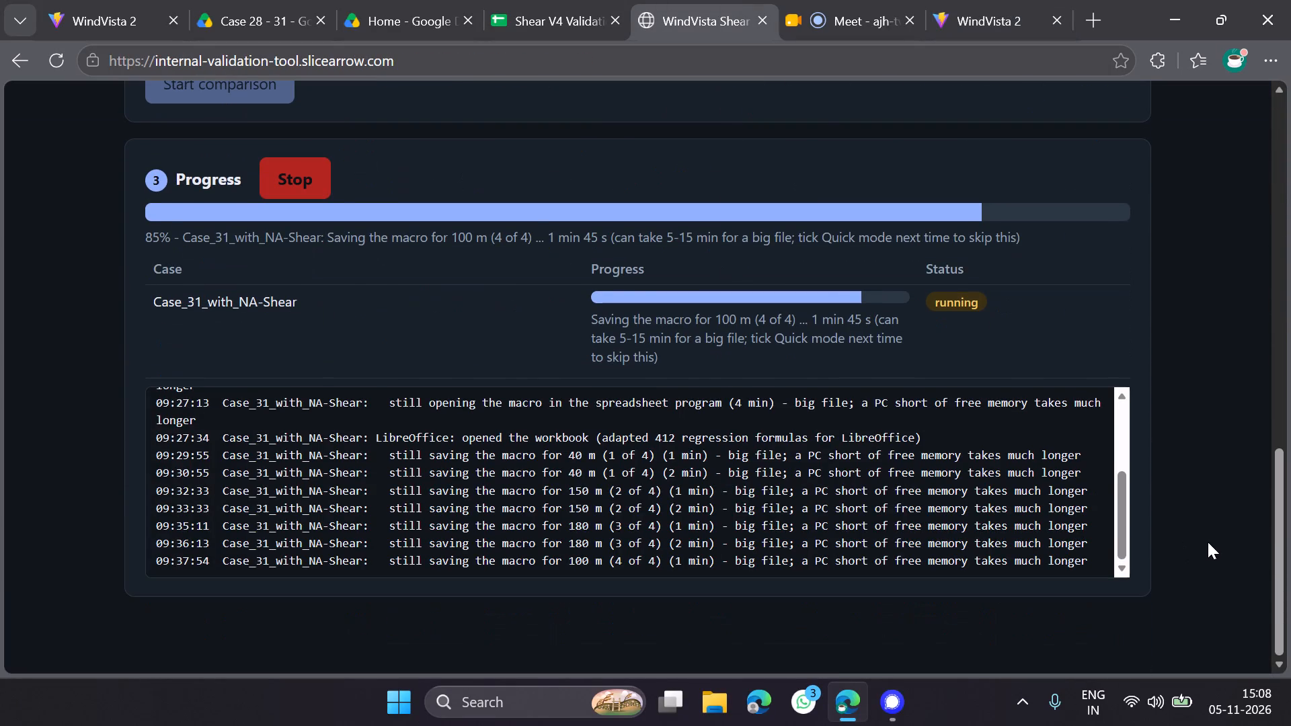
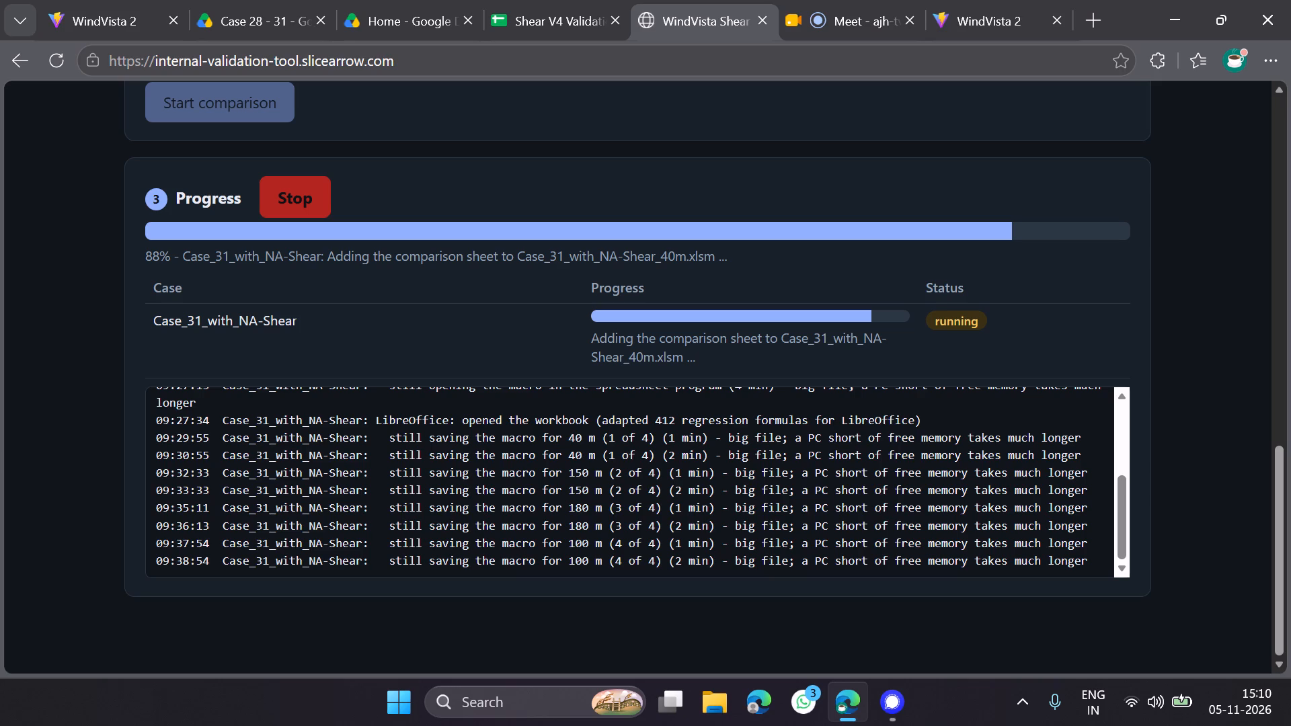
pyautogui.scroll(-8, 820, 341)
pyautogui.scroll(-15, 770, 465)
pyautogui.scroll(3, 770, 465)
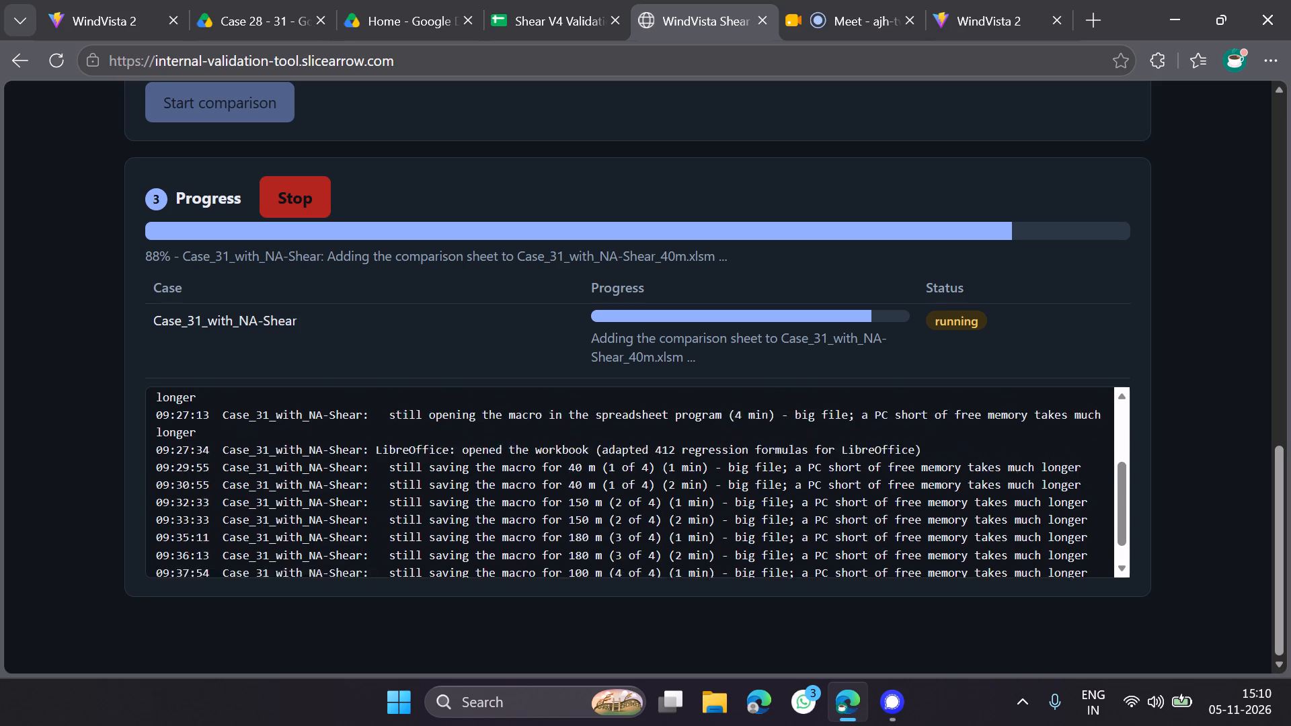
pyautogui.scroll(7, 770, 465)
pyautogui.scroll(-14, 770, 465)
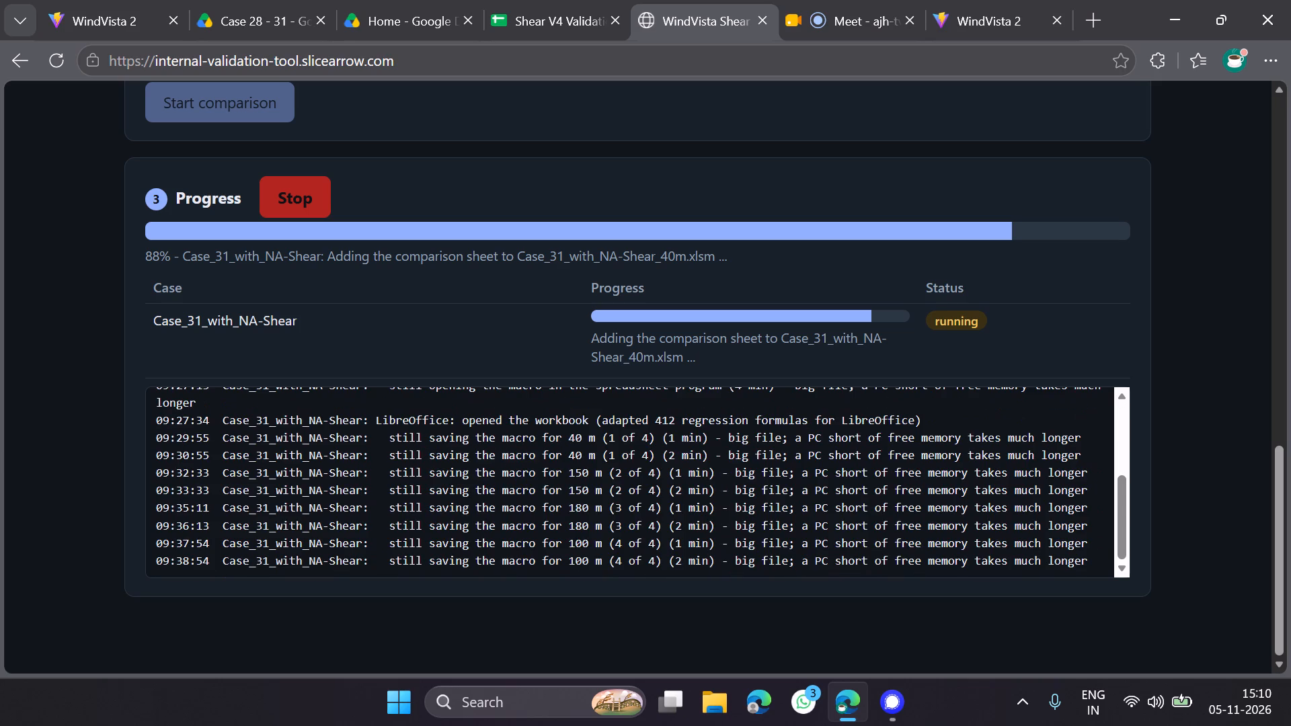
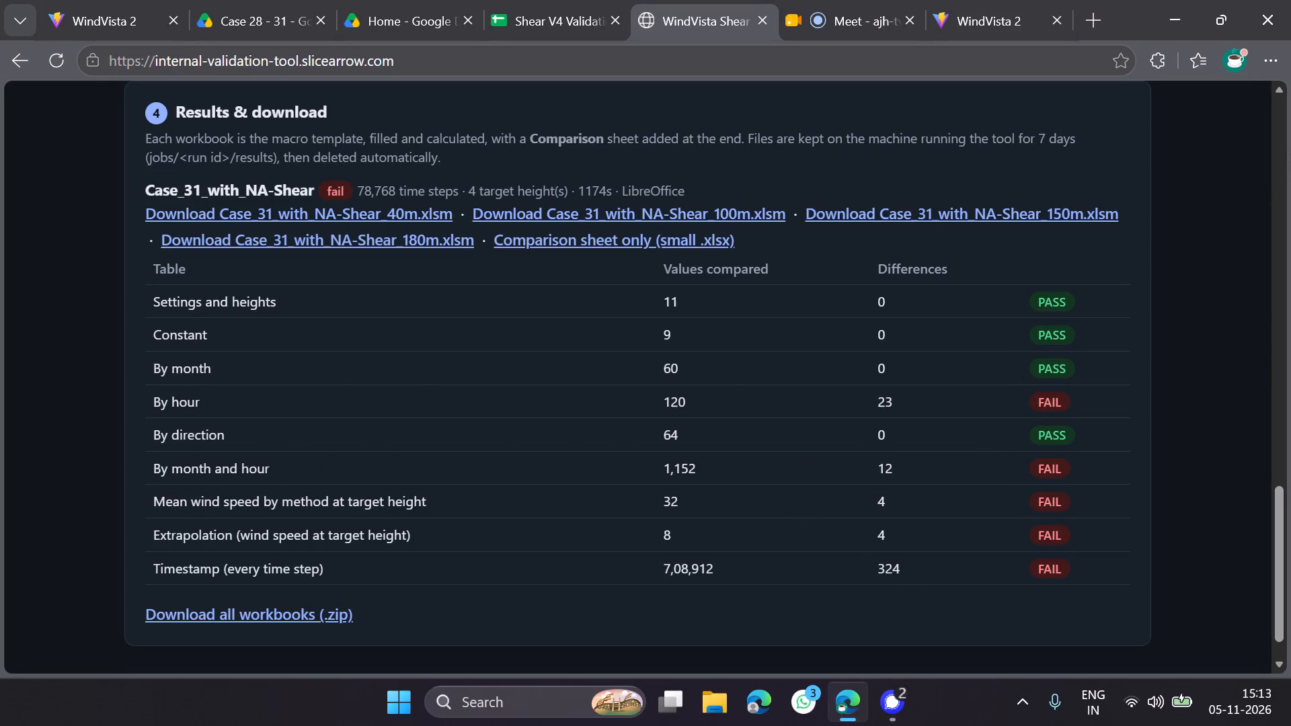
# Download all result workbooks for Case_31_with_NA-Shear as one zip archive.
pyautogui.click(539, 0)
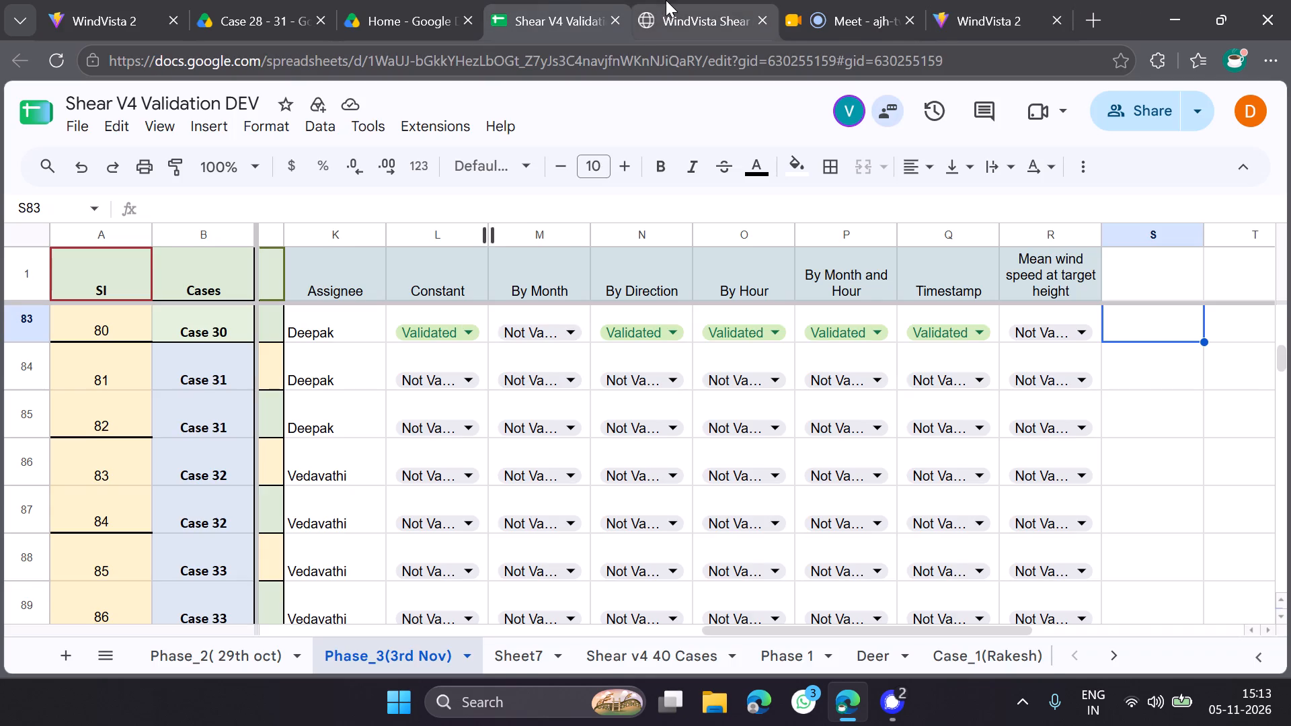
pyautogui.click(668, 0)
pyautogui.click(313, 616)
# In the Phase_3(3rd Nov) sheet, set Constant, By Month and By Direction to Validated for the first Case 31 row (SI 81).
pyautogui.click(543, 0)
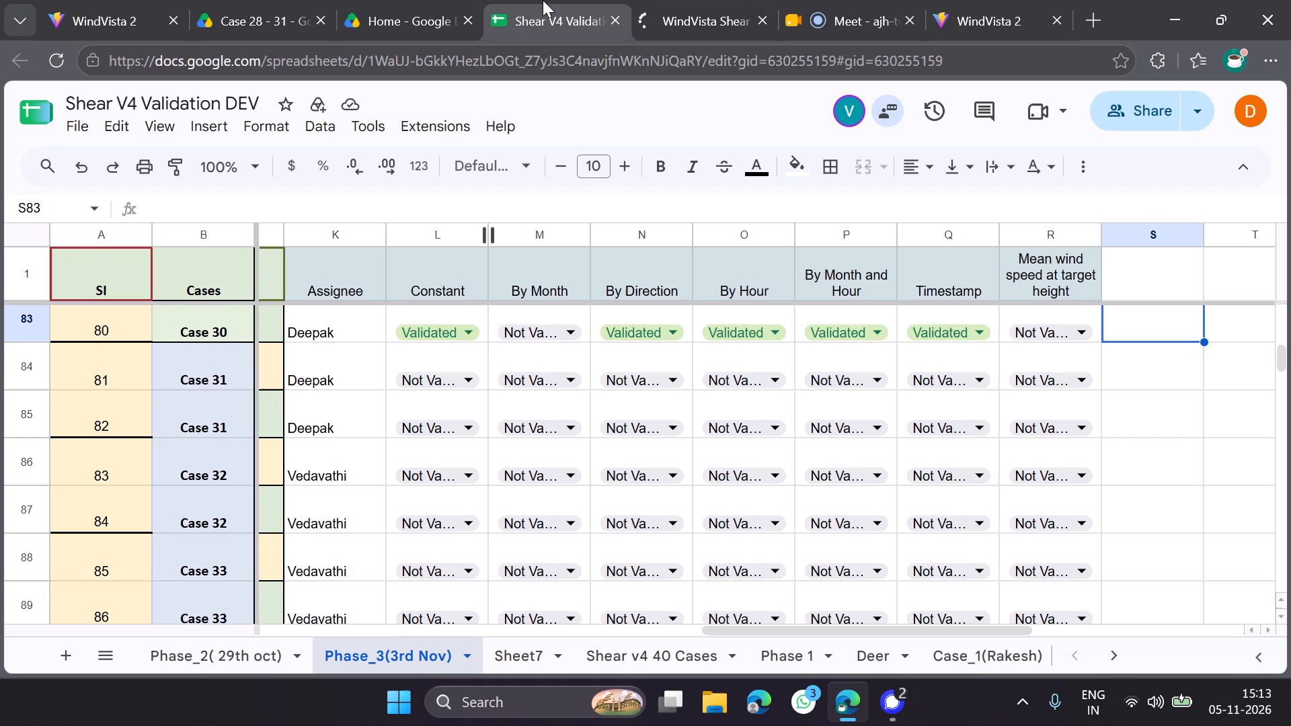
pyautogui.click(465, 372)
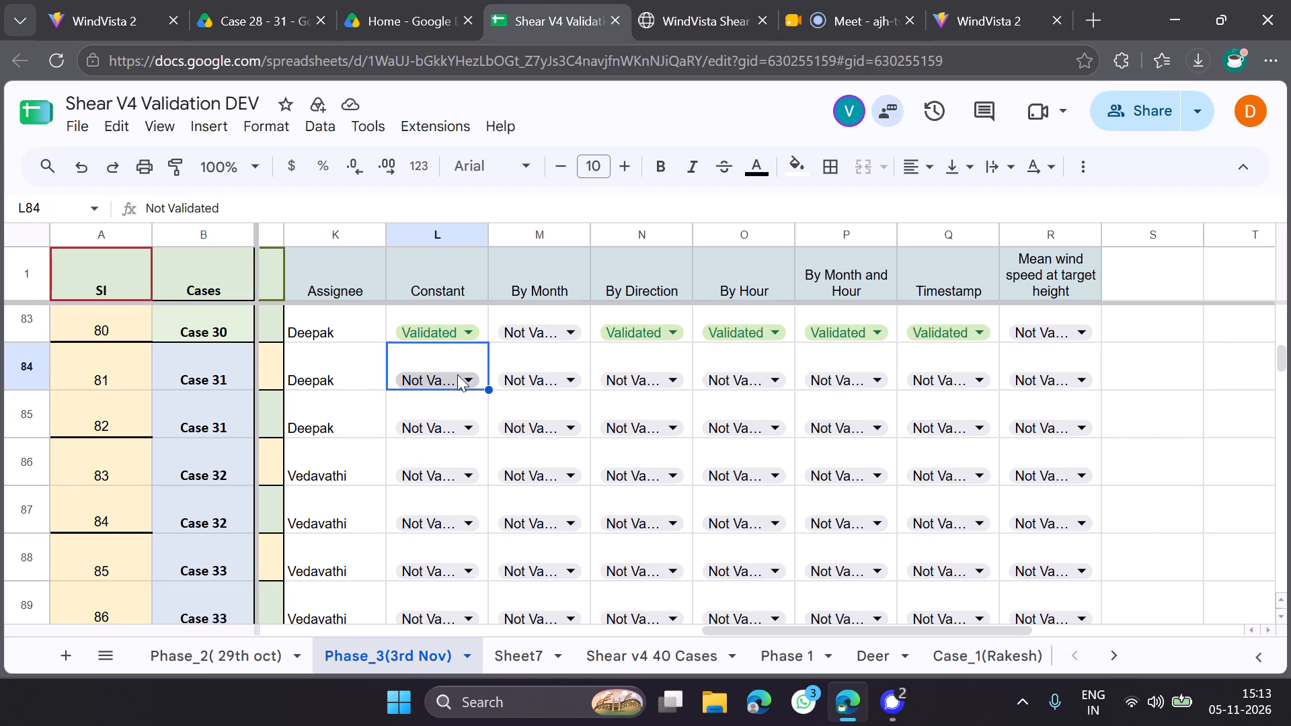
pyautogui.click(453, 378)
pyautogui.click(447, 441)
pyautogui.click(566, 380)
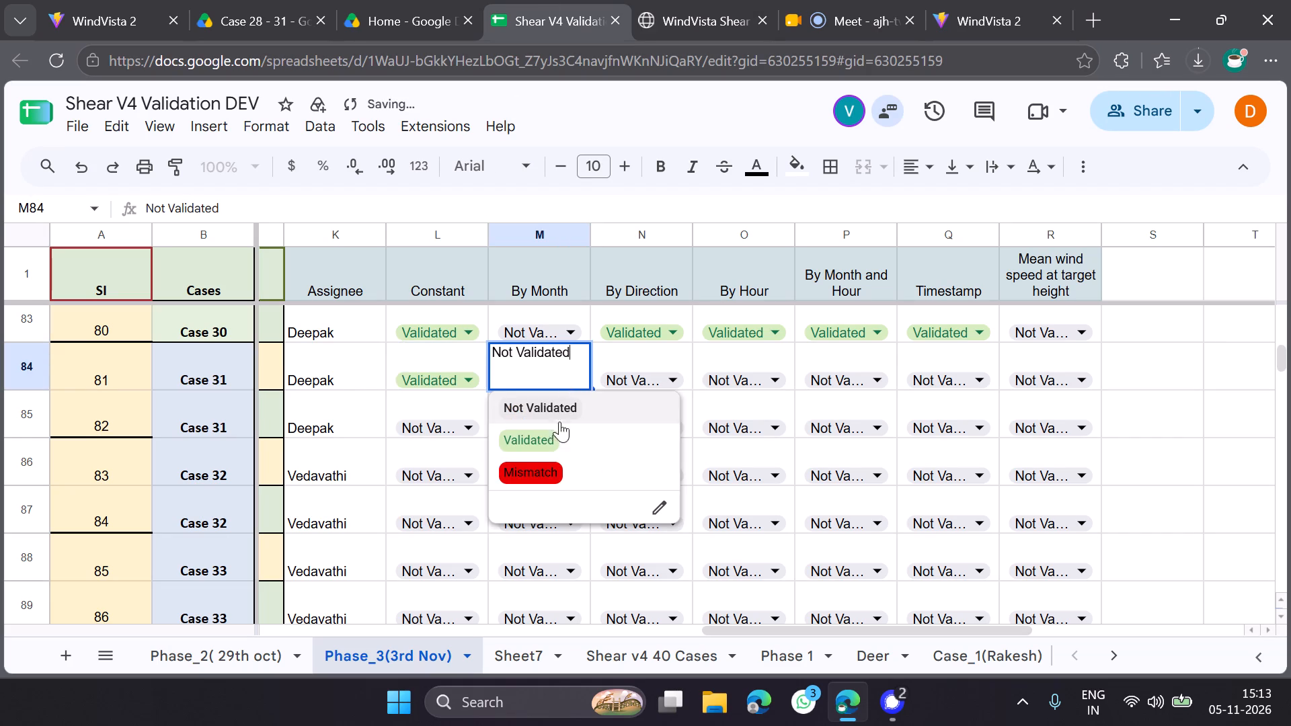
pyautogui.click(540, 438)
pyautogui.click(661, 382)
pyautogui.click(650, 441)
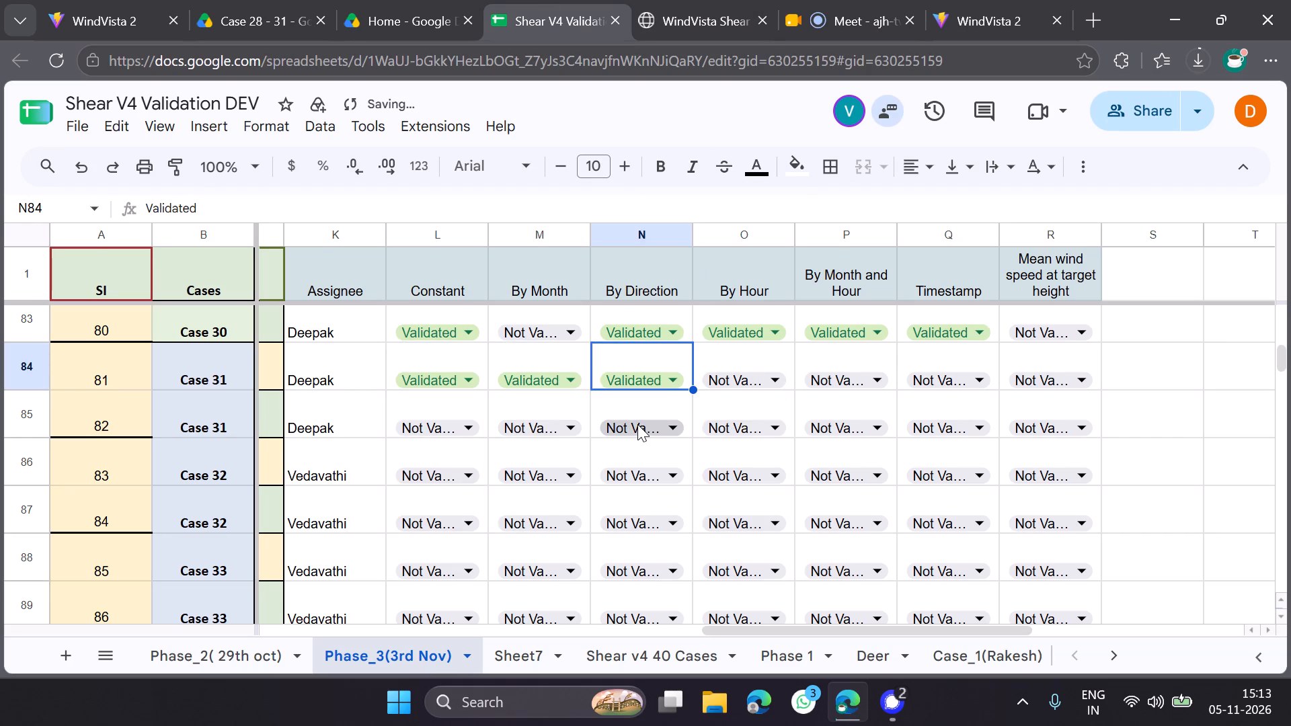
# In WindVista Shear Checker, replace the macro template with WP-ShearV4-23Oct26-YES.xlsm from Downloads.
pyautogui.click(724, 0)
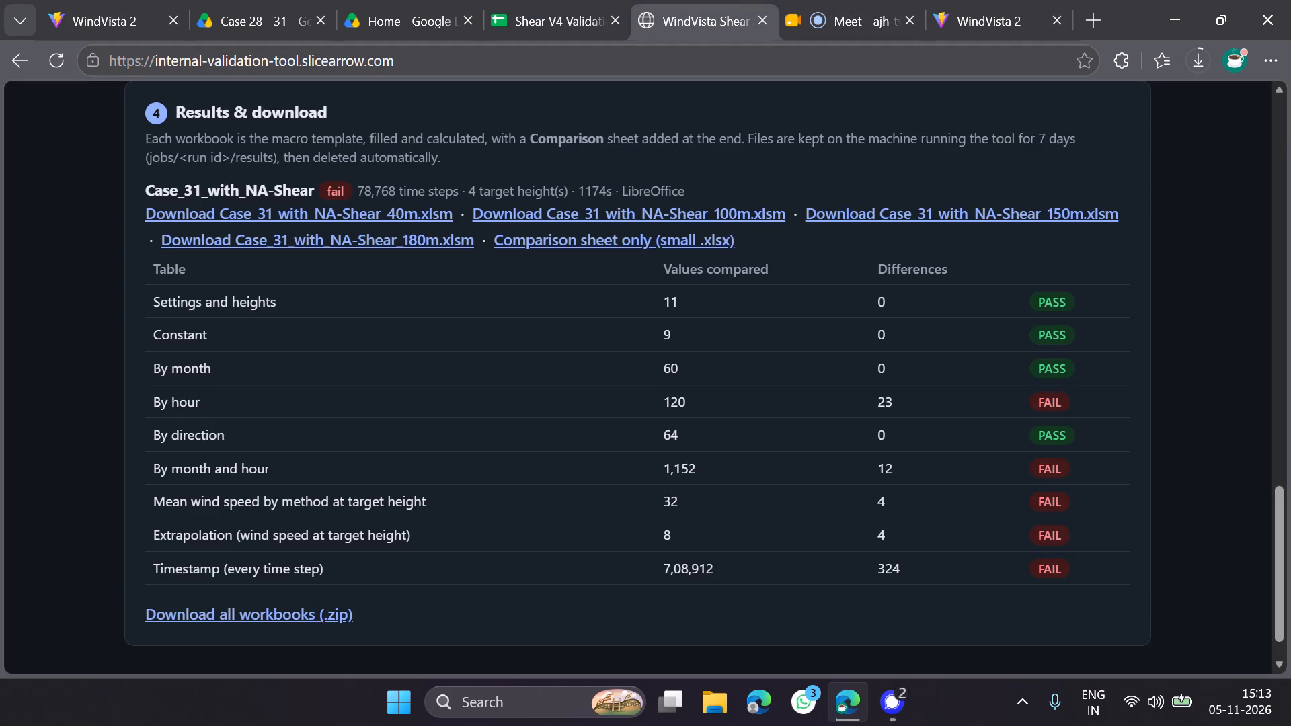
pyautogui.scroll(3, 432, 376)
pyautogui.scroll(20, 432, 376)
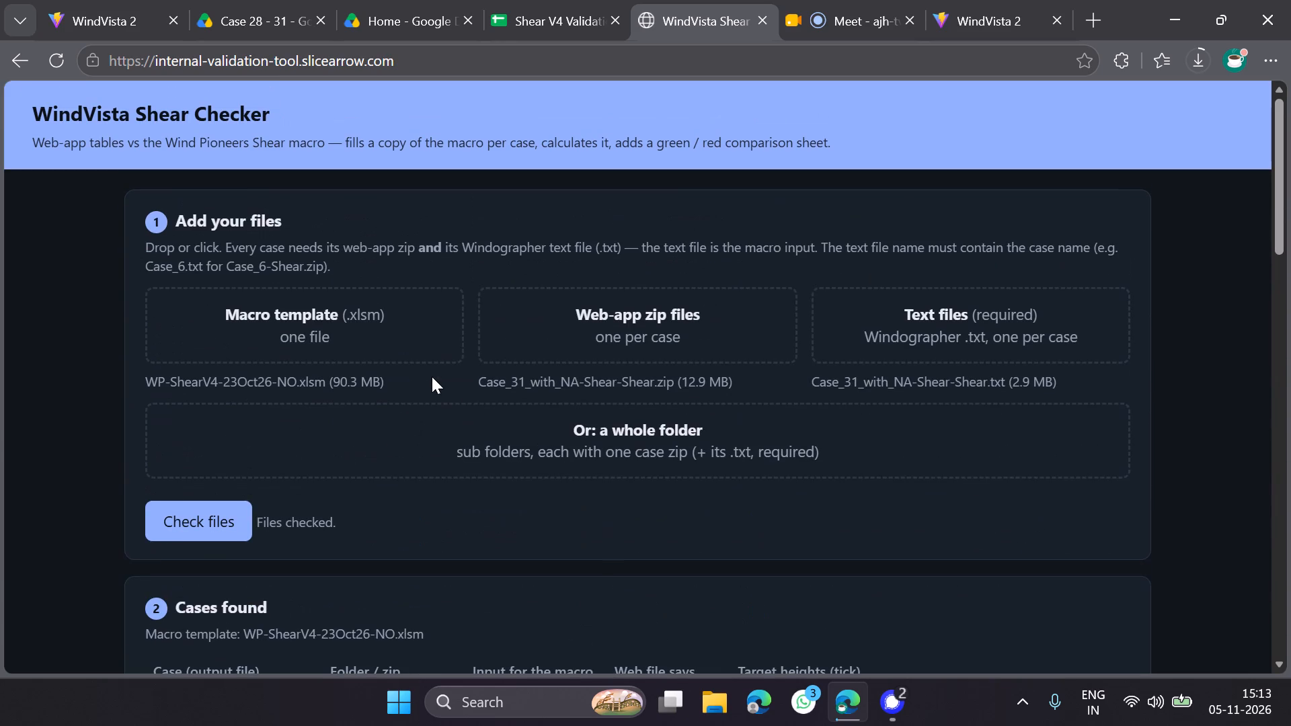
pyautogui.click(346, 315)
pyautogui.scroll(-2, 302, 483)
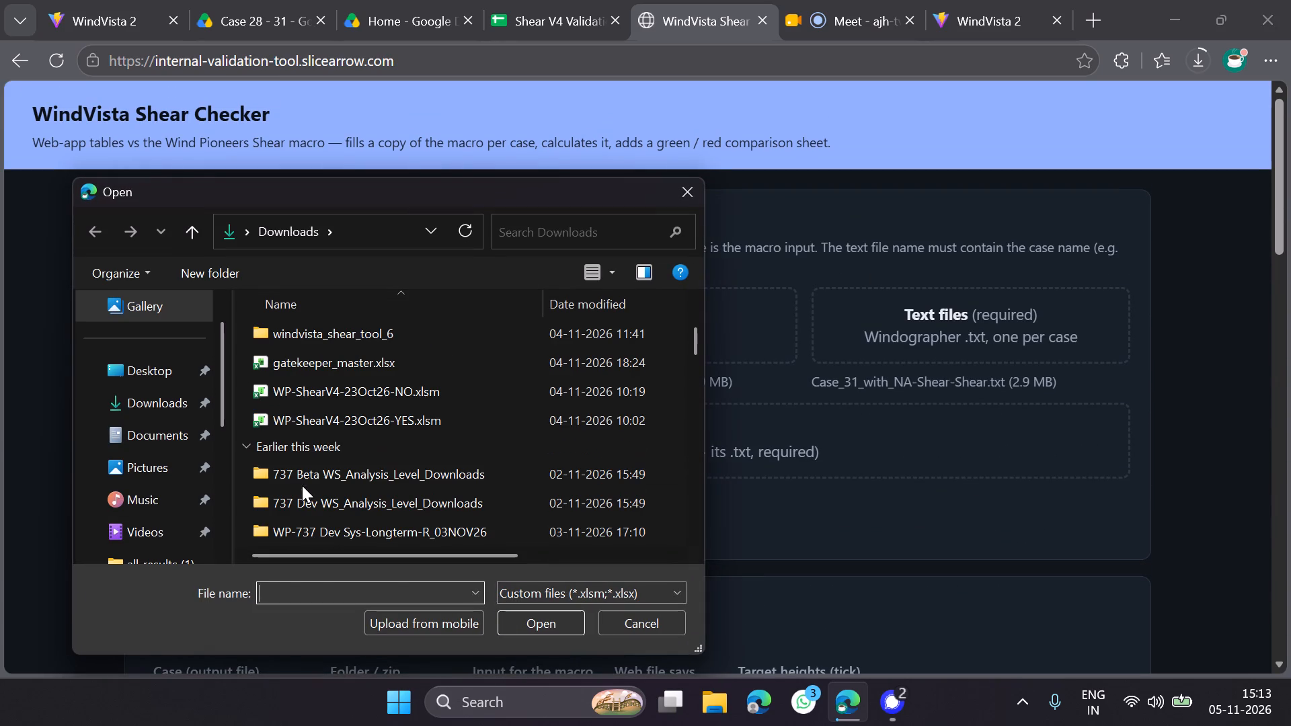
pyautogui.click(354, 411)
pyautogui.click(516, 619)
# Load Case_31_without_NA-Shear-Shear.zip as the web-app file and Case_31_without_NA-Shear-Shear.txt as its text file.
pyautogui.click(654, 304)
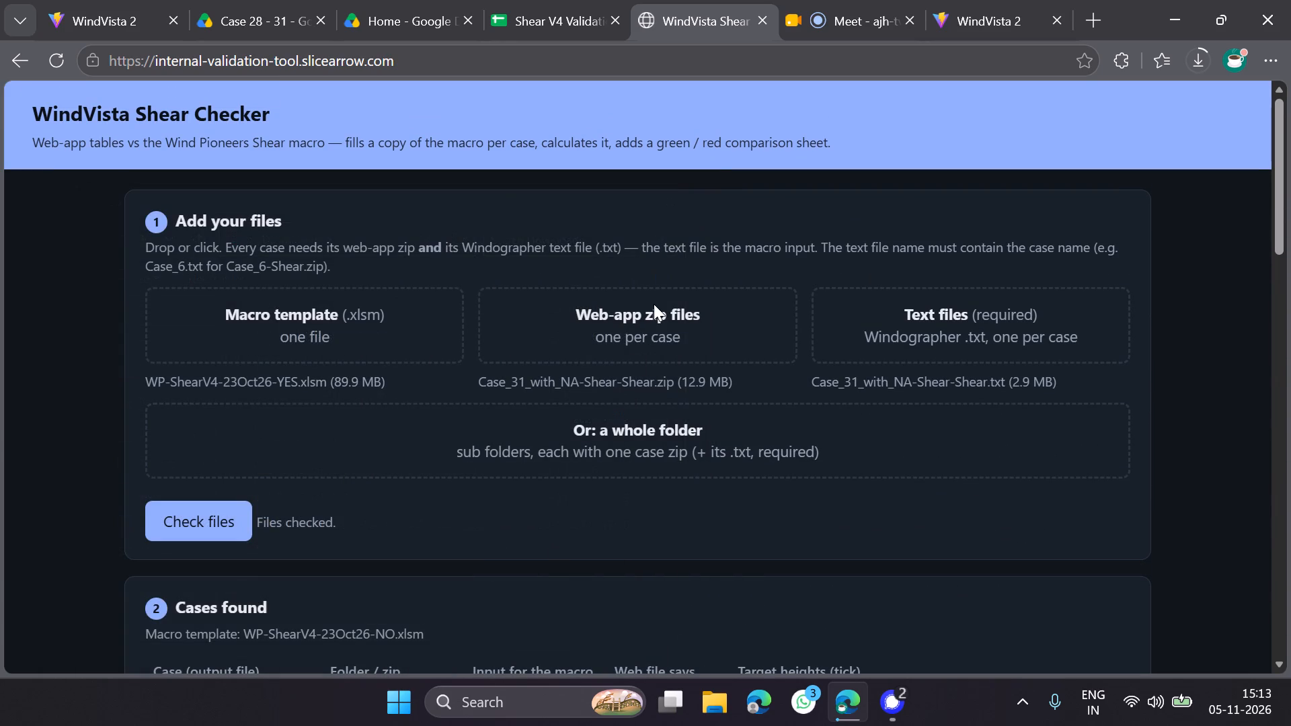
pyautogui.scroll(-1, 477, 499)
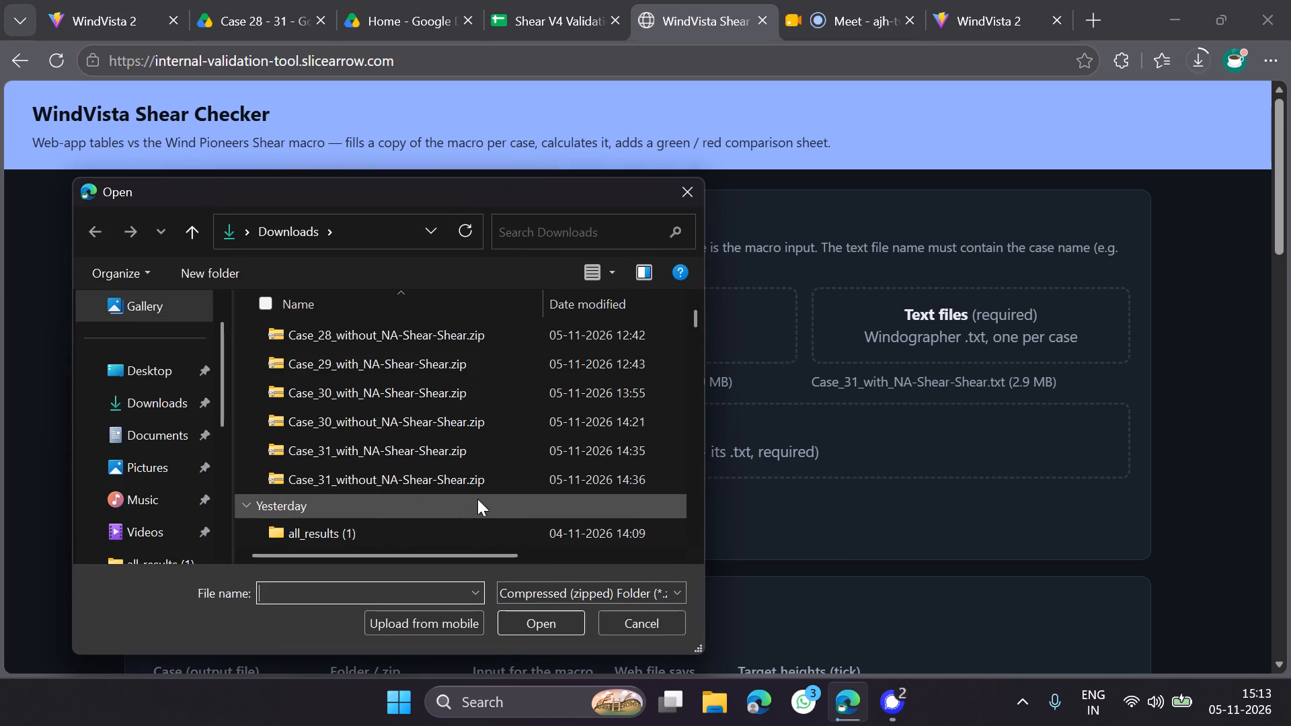
pyautogui.click(478, 479)
pyautogui.click(532, 633)
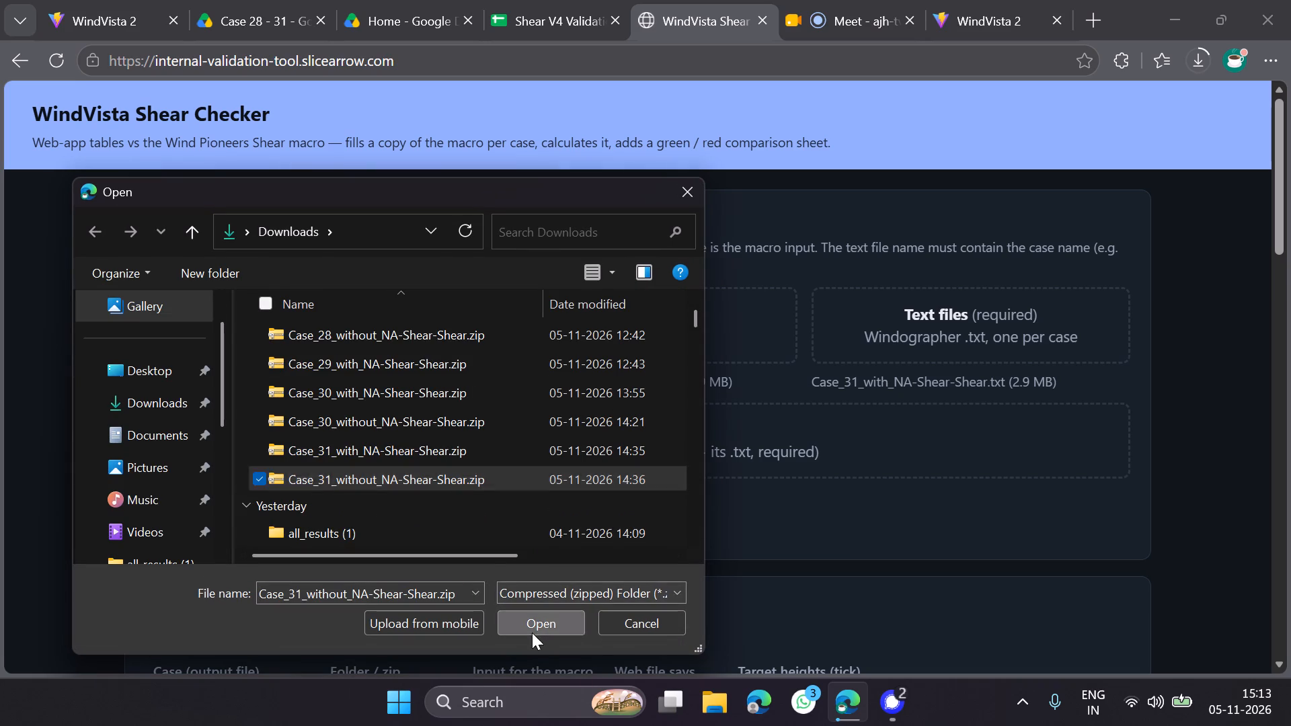
pyautogui.click(889, 331)
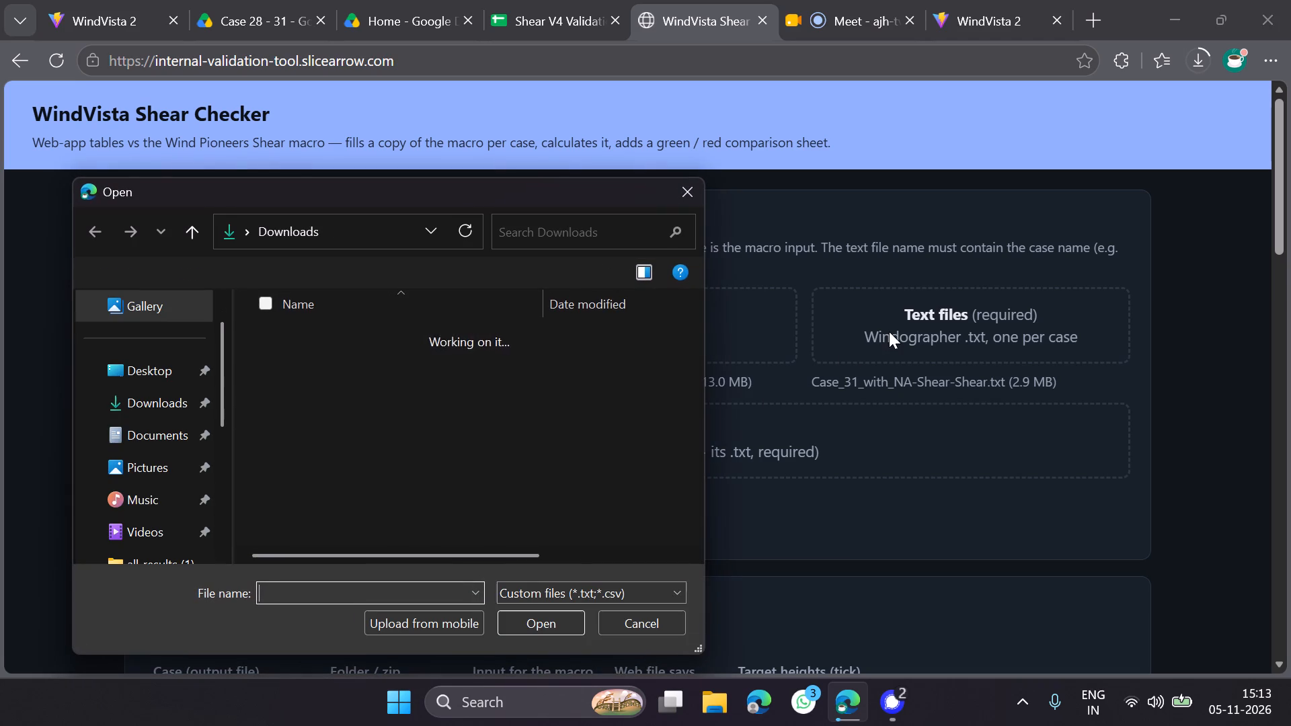
pyautogui.scroll(-1, 405, 553)
pyautogui.click(385, 544)
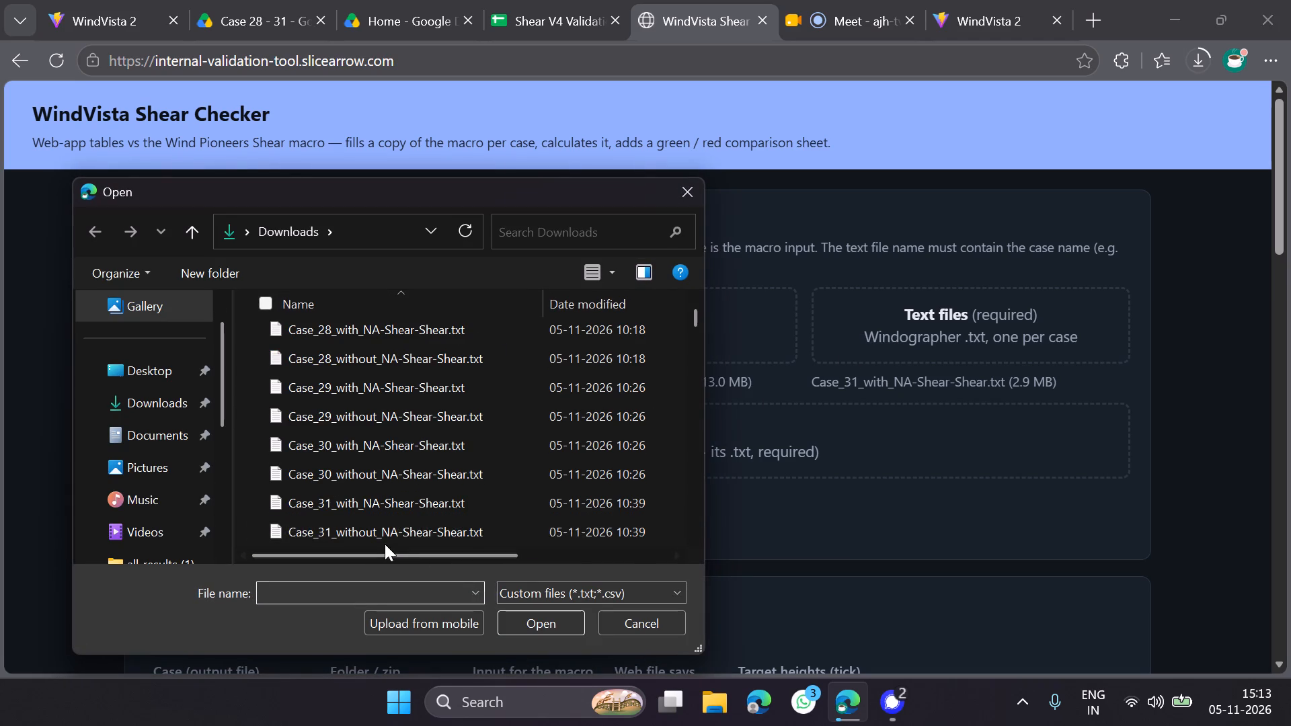
pyautogui.click(416, 536)
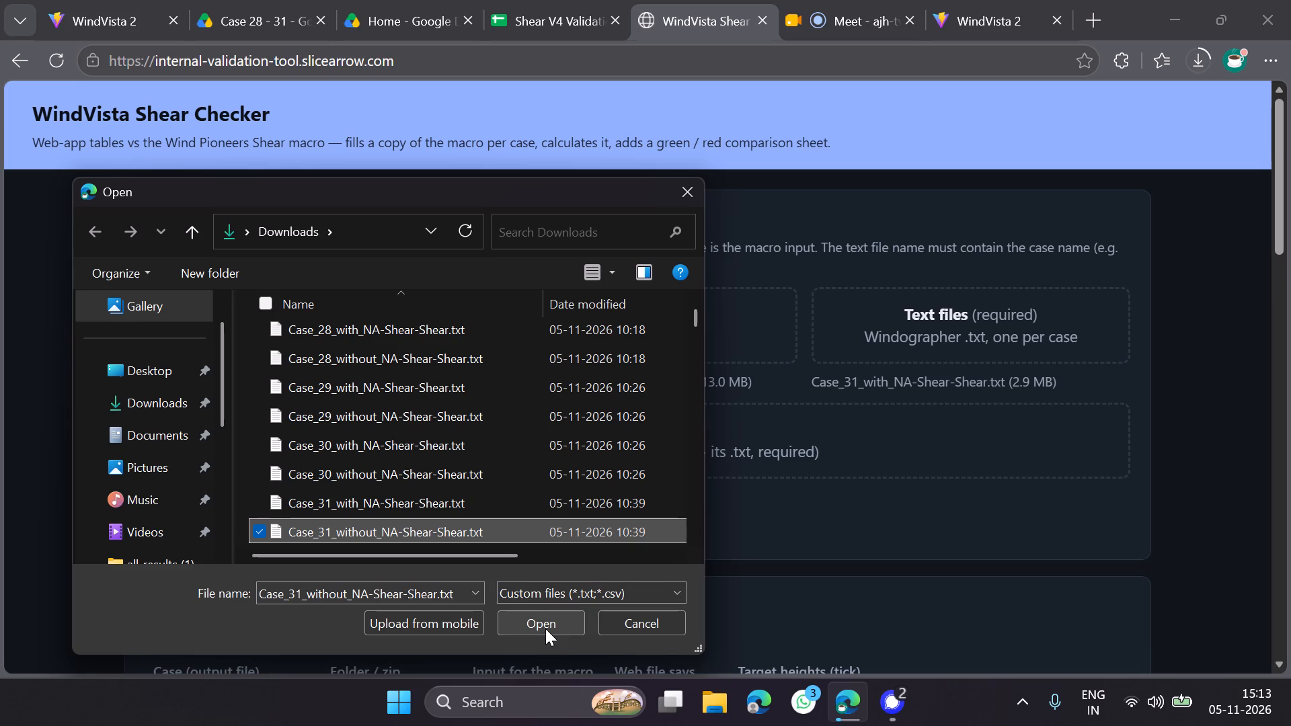
pyautogui.click(545, 626)
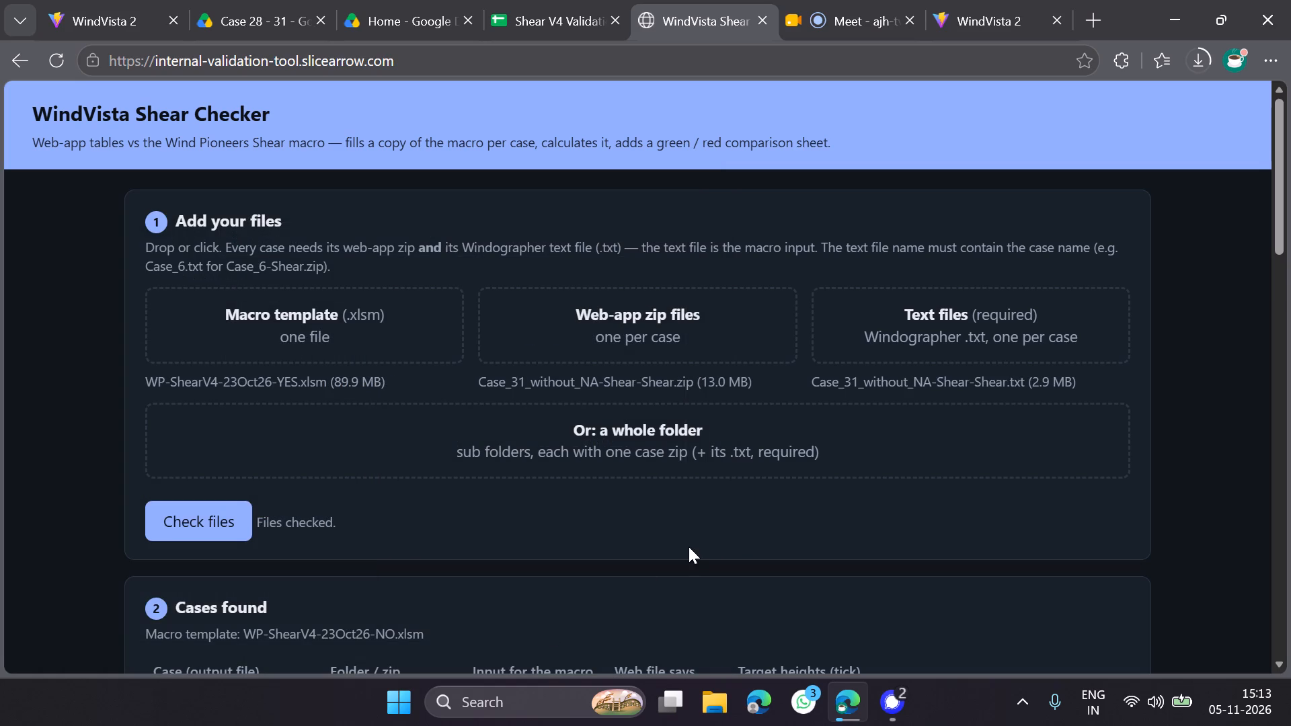
# Check the download progress of the Case 31 with-NA results archive and look for it in the Downloads folder.
pyautogui.click(1203, 46)
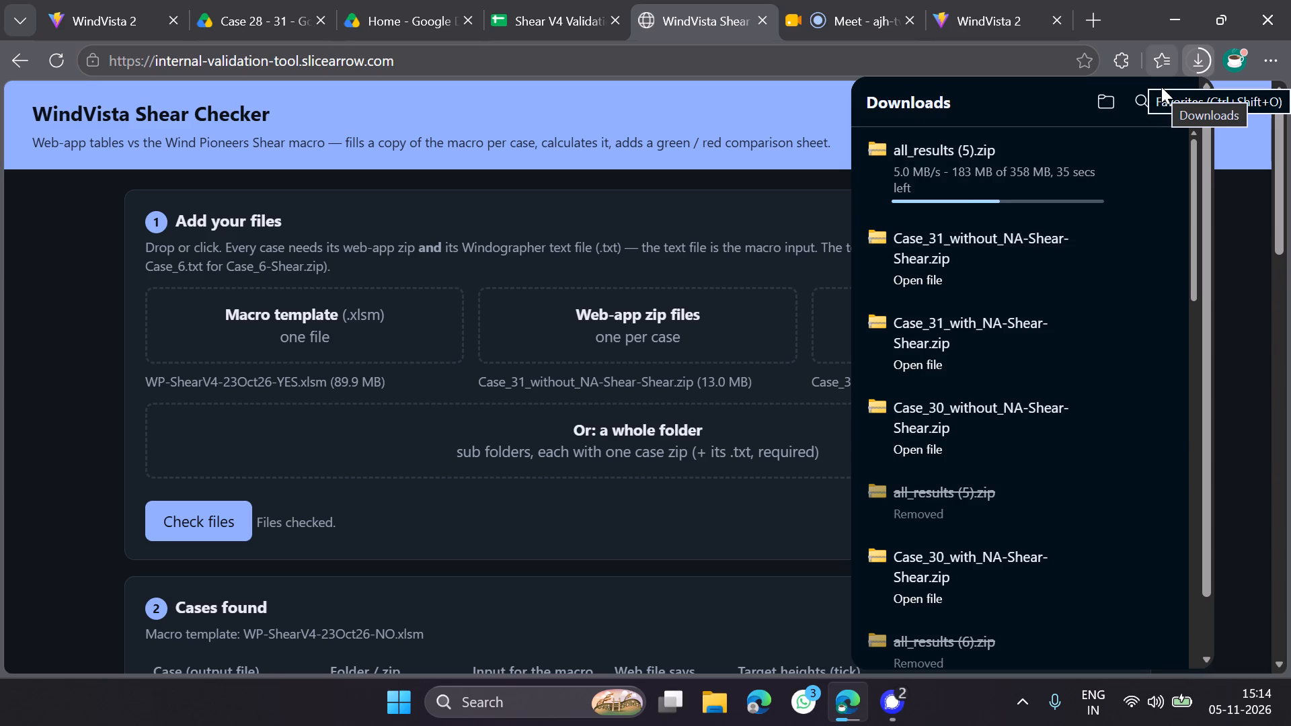
pyautogui.click(728, 706)
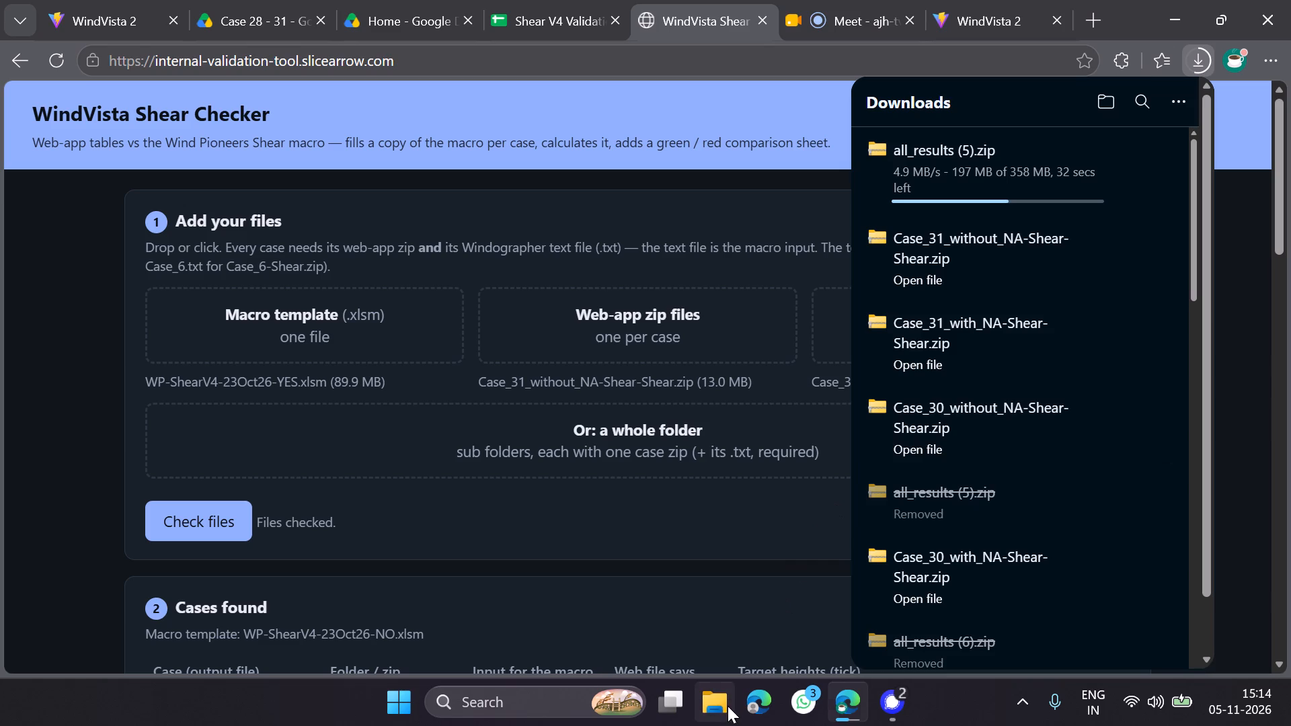
pyautogui.click(93, 282)
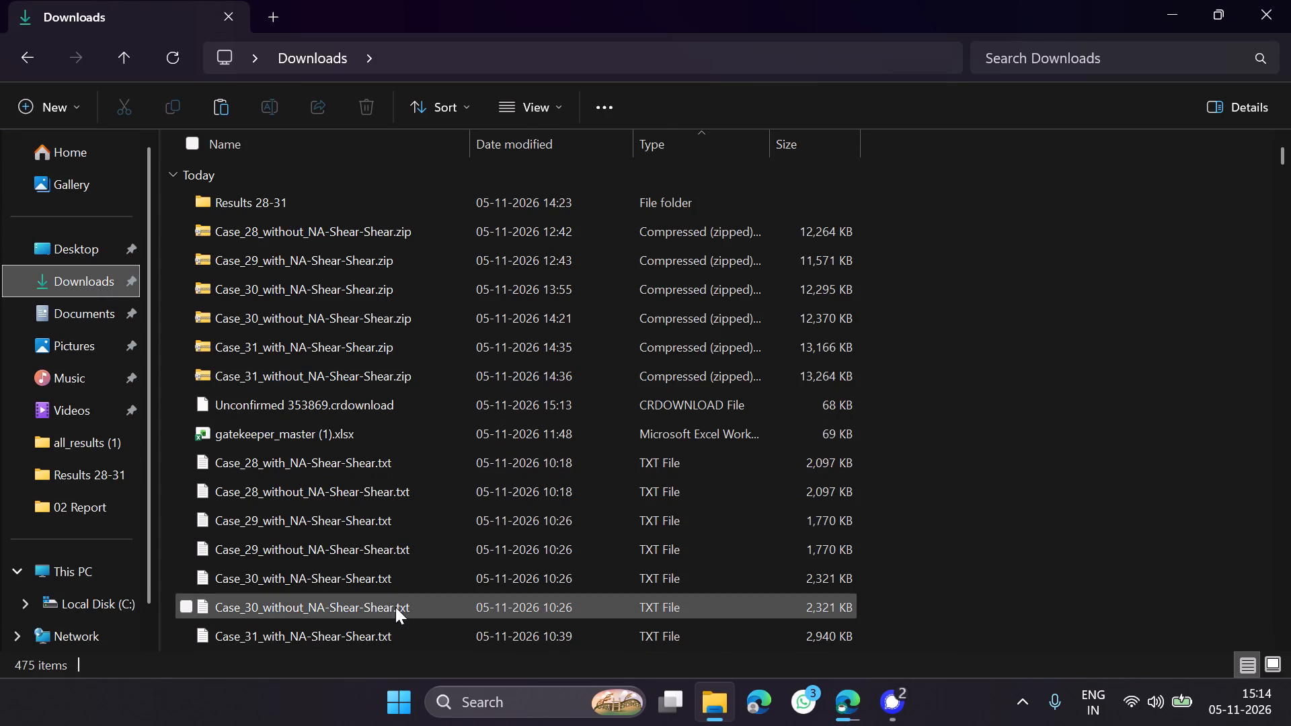
pyautogui.scroll(-2, 395, 608)
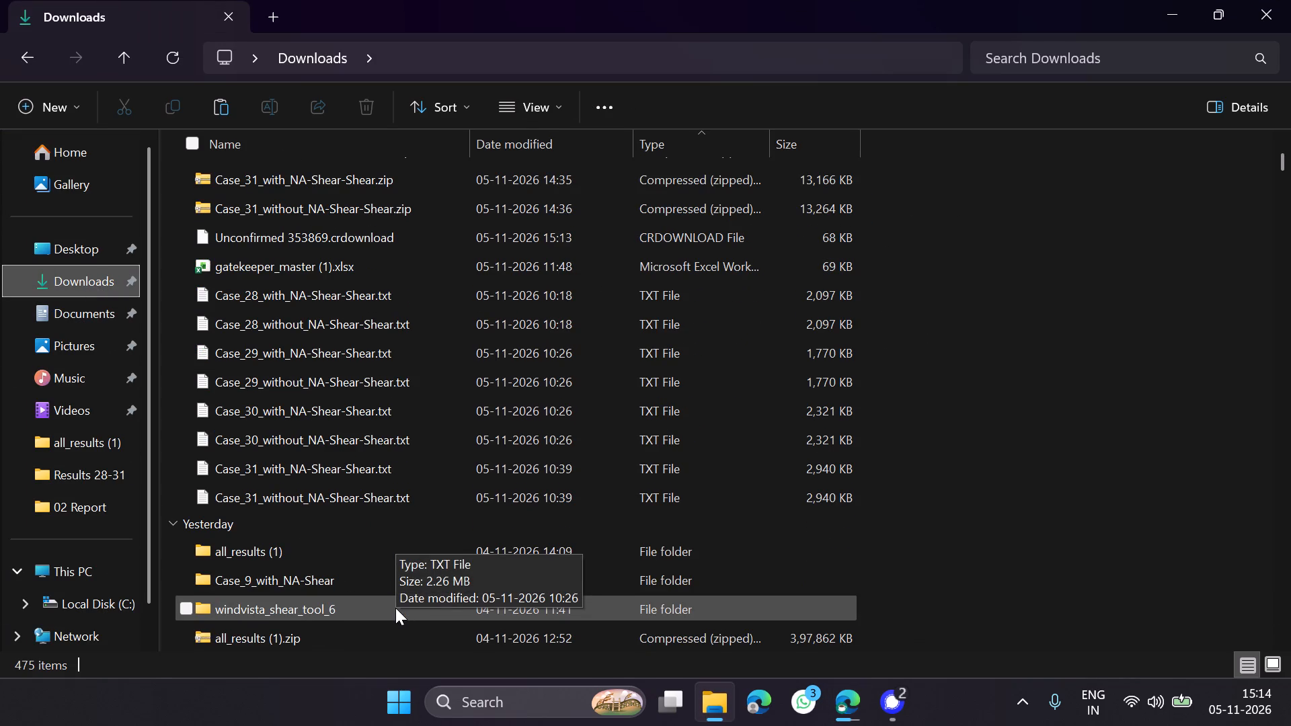
pyautogui.scroll(7, 646, 501)
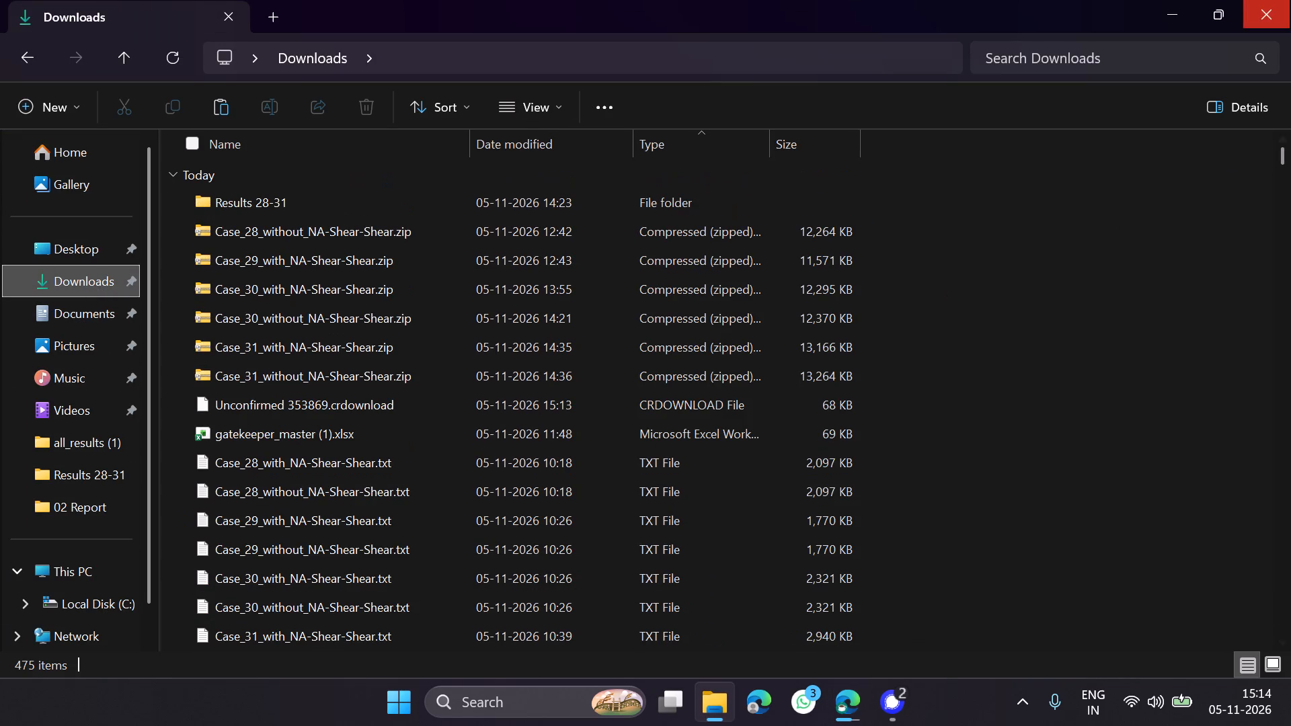
pyautogui.click(1290, 0)
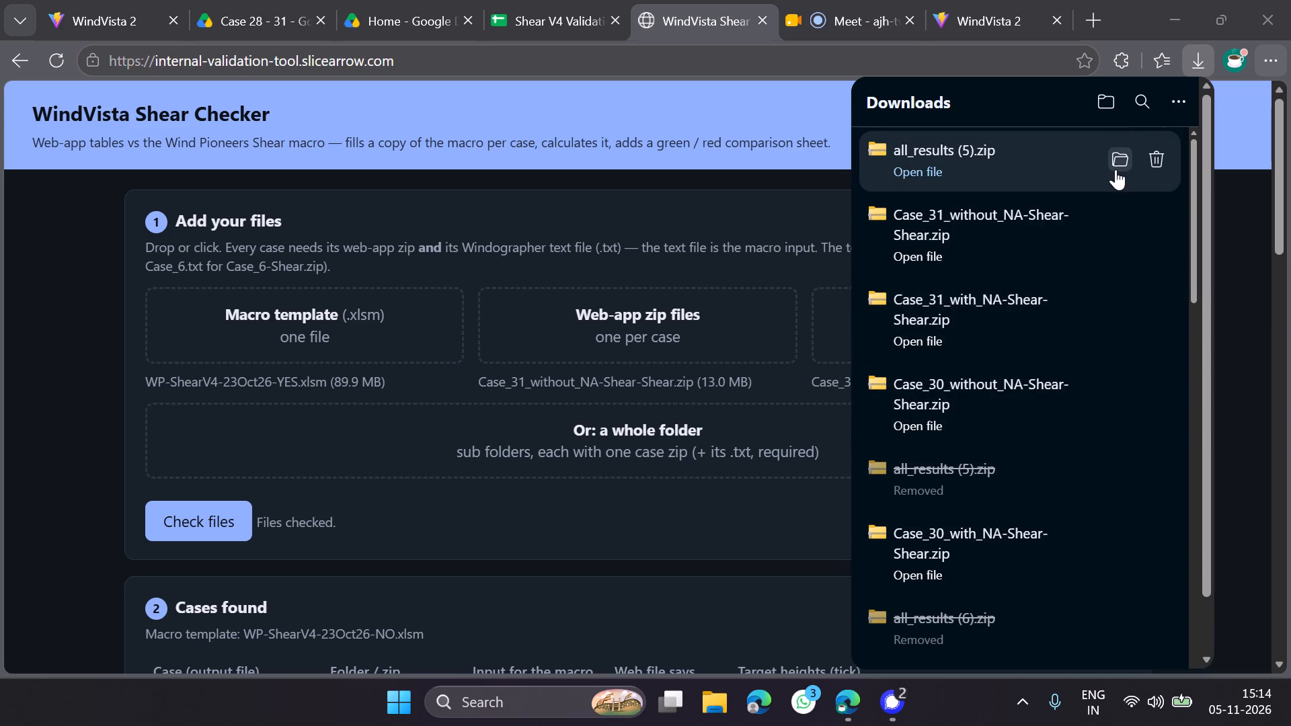
# Rename the downloaded all_results (5).zip archive as Case31_with_NA.
pyautogui.click(1122, 157)
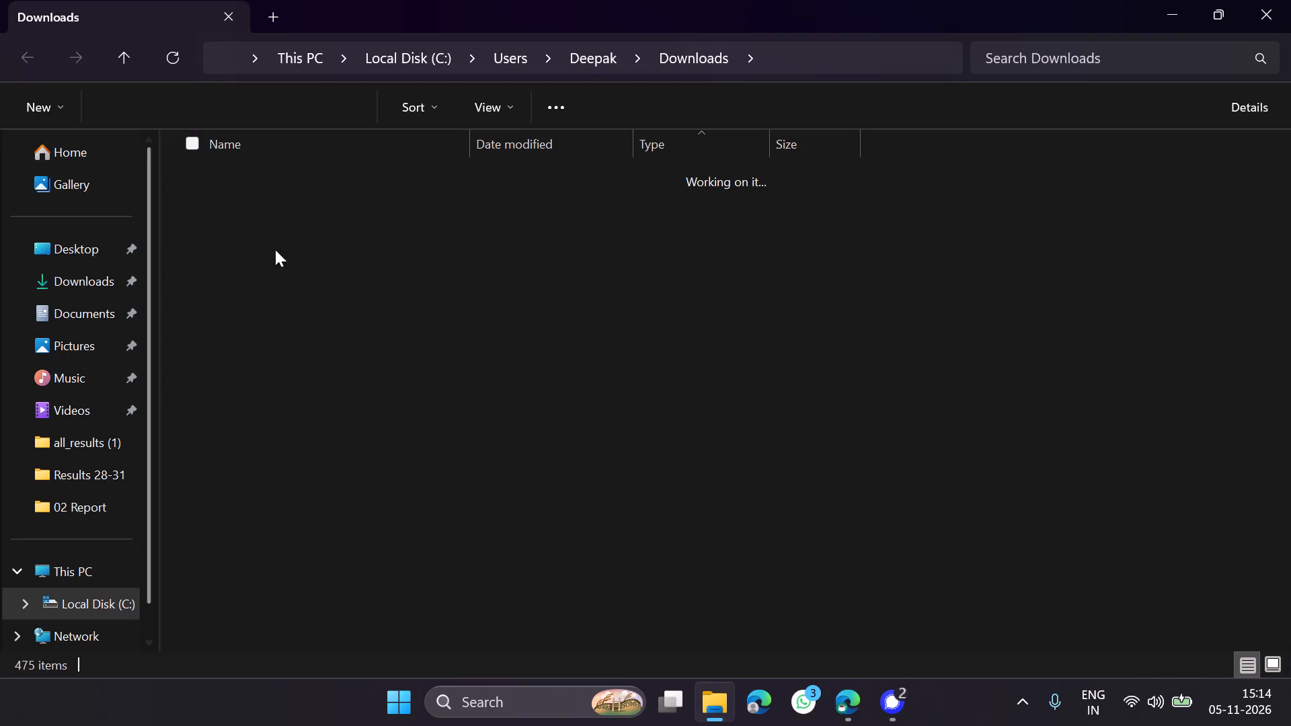
pyautogui.rightClick(278, 235)
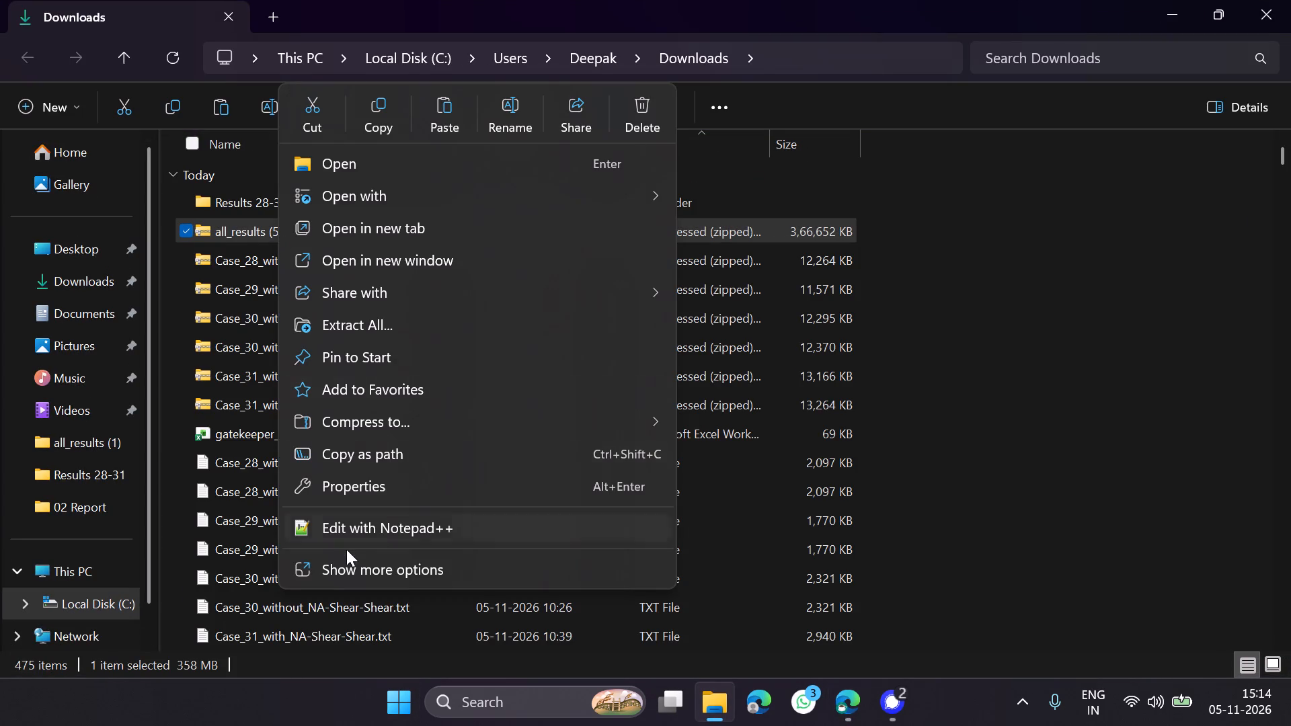
pyautogui.click(513, 124)
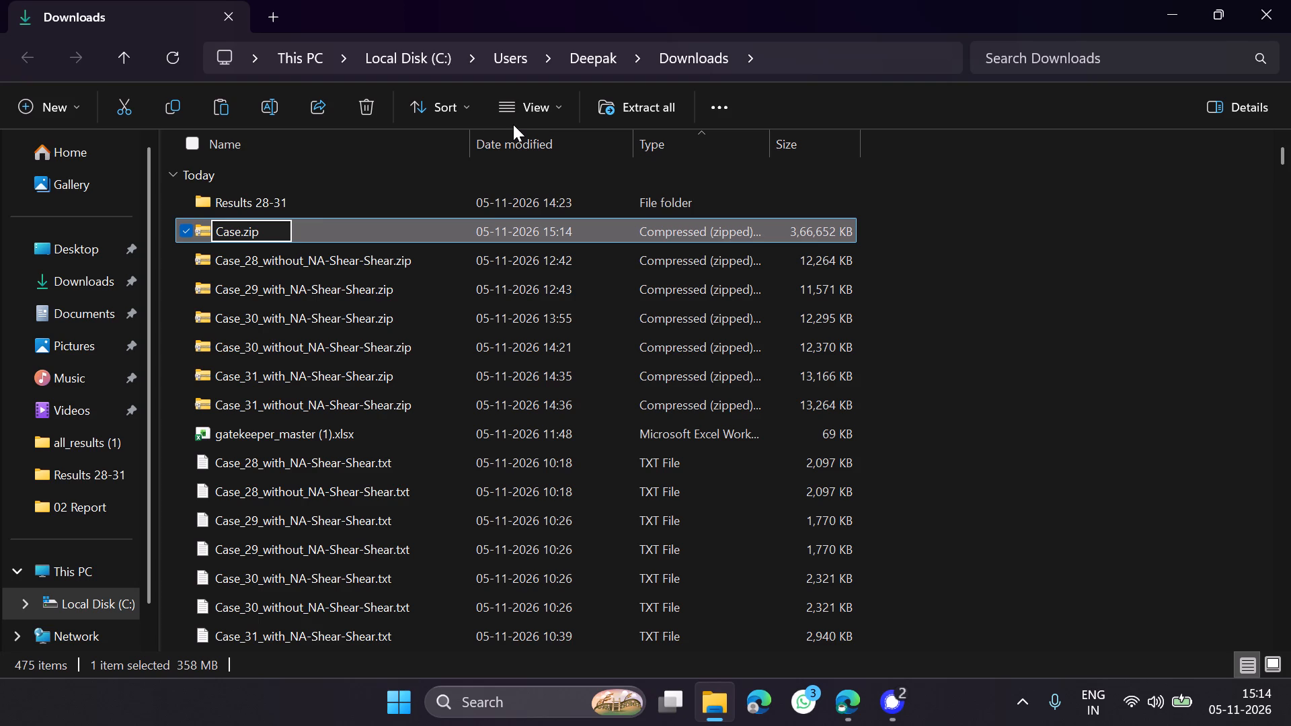
pyautogui.write('31')
pyautogui.hotkey('shift', '_')
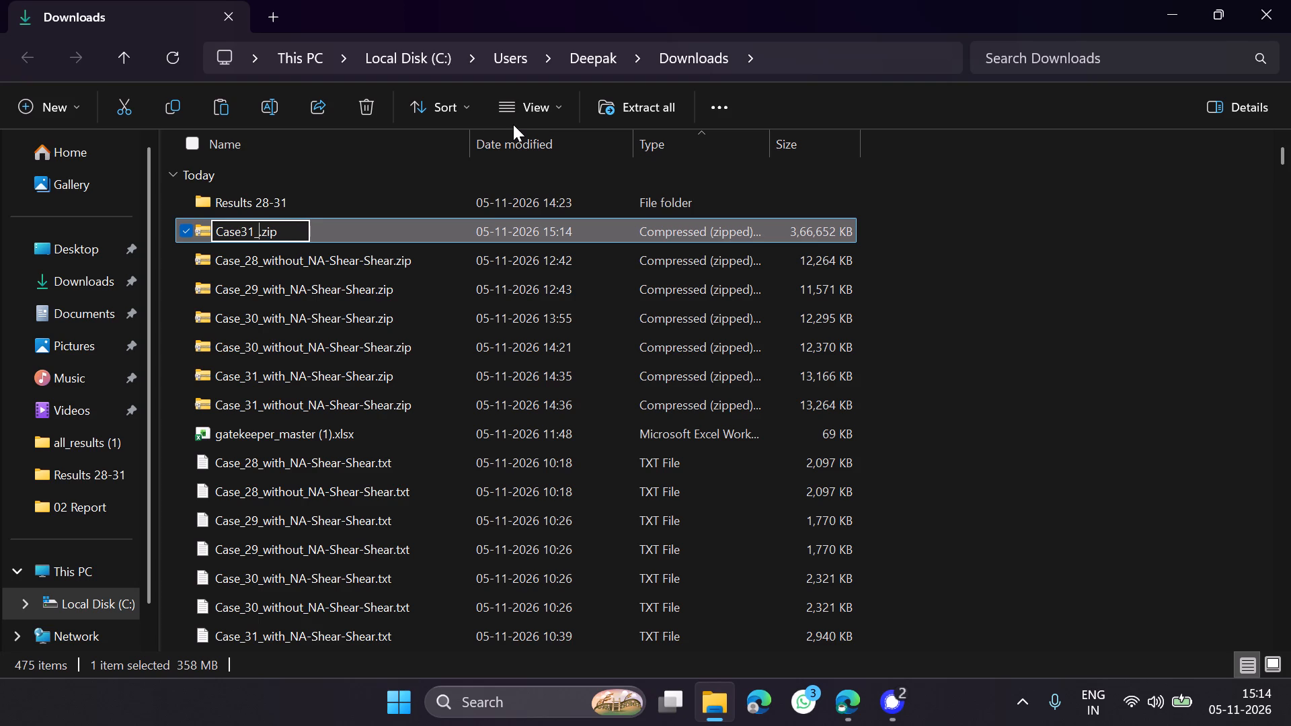
pyautogui.write('with')
pyautogui.hotkey('shift', '_')
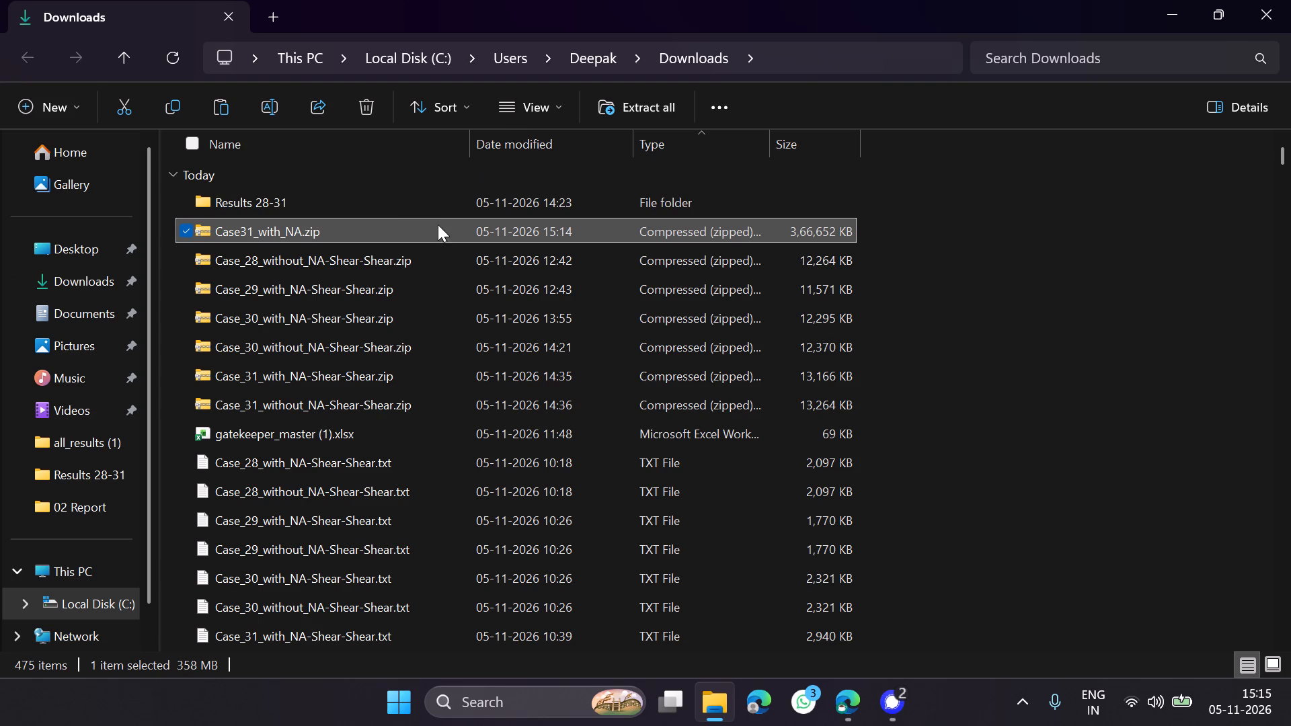
# Move Case31_with_NA.zip into the Results 28-31 folder, check the folder's contents and return to the Shear Checker.
pyautogui.moveTo(352, 228); pyautogui.dragTo(352, 200)
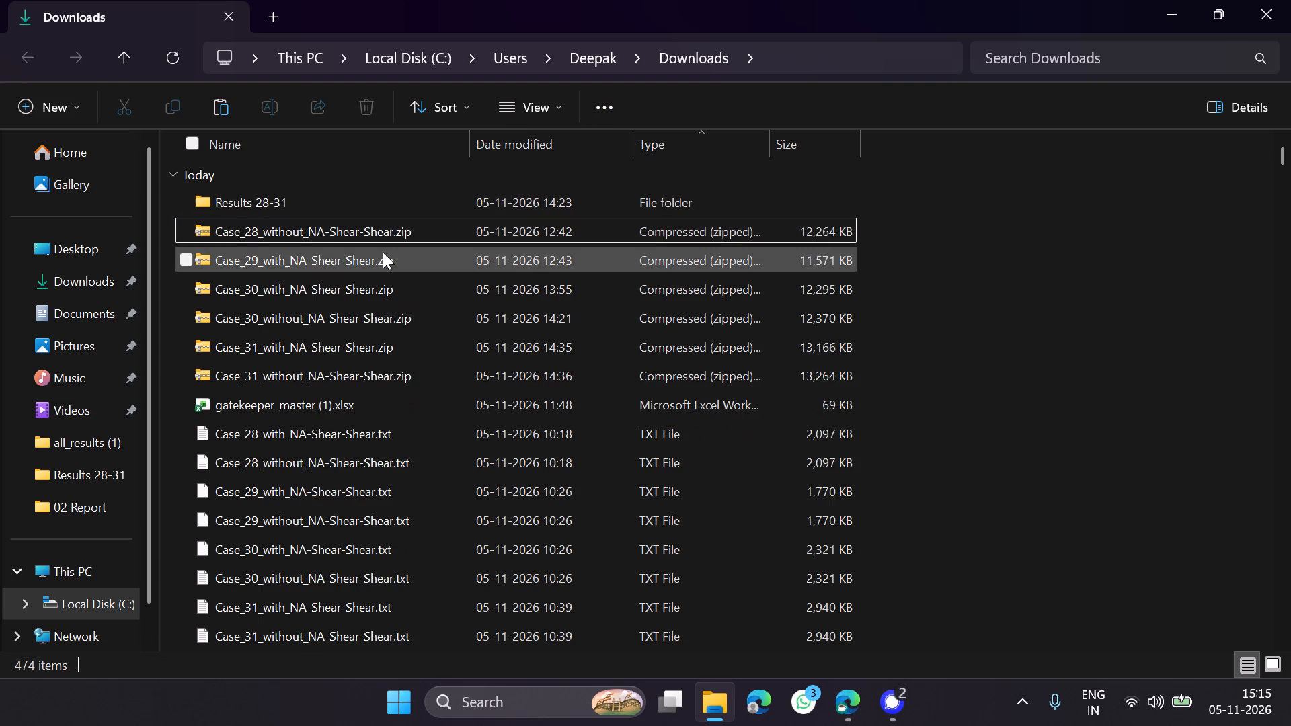
pyautogui.doubleClick(351, 204)
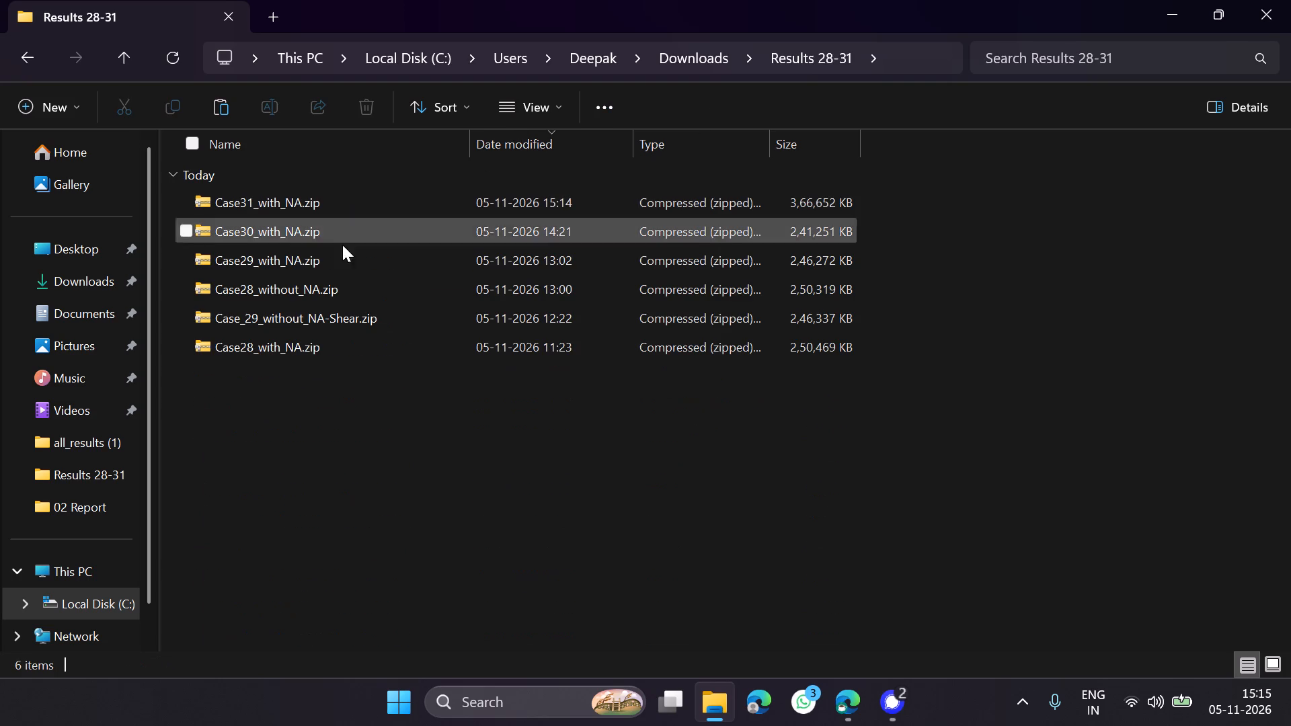
pyautogui.click(1290, 0)
pyautogui.click(626, 242)
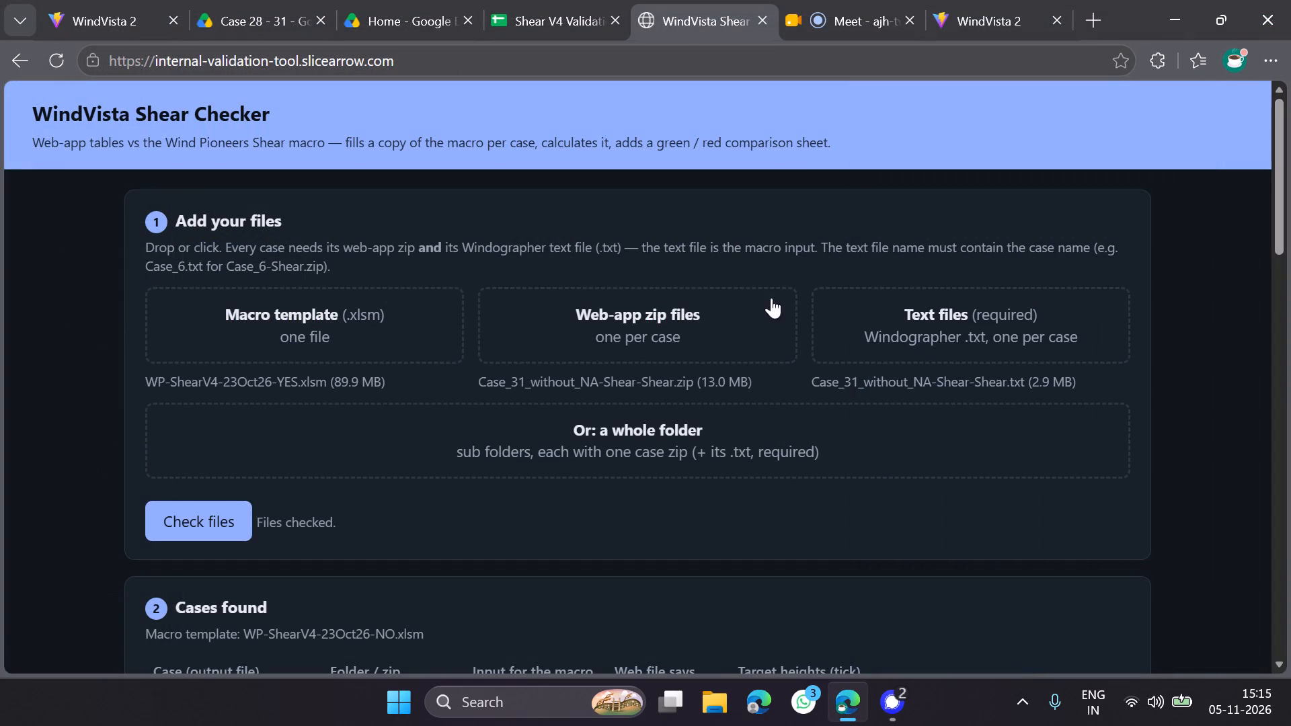
# Start the file check for the loaded Case 31 without-NA files.
pyautogui.click(219, 516)
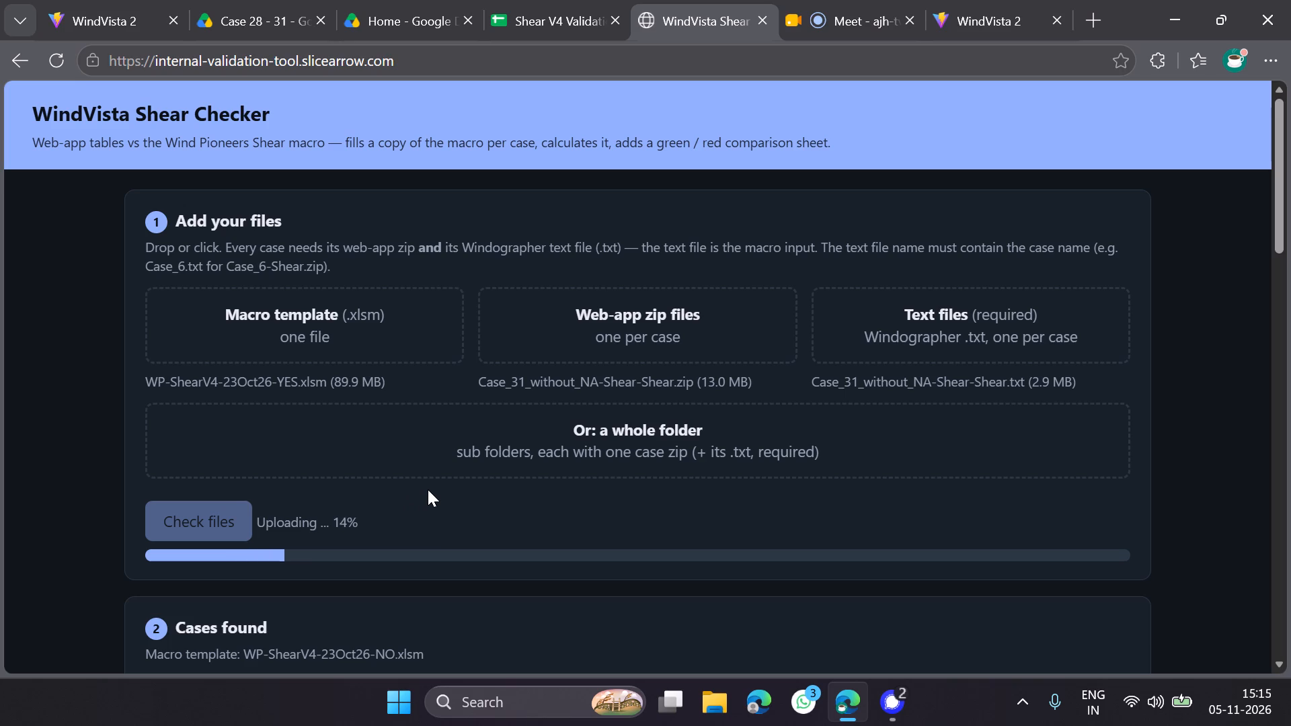
pyautogui.scroll(-13, 428, 489)
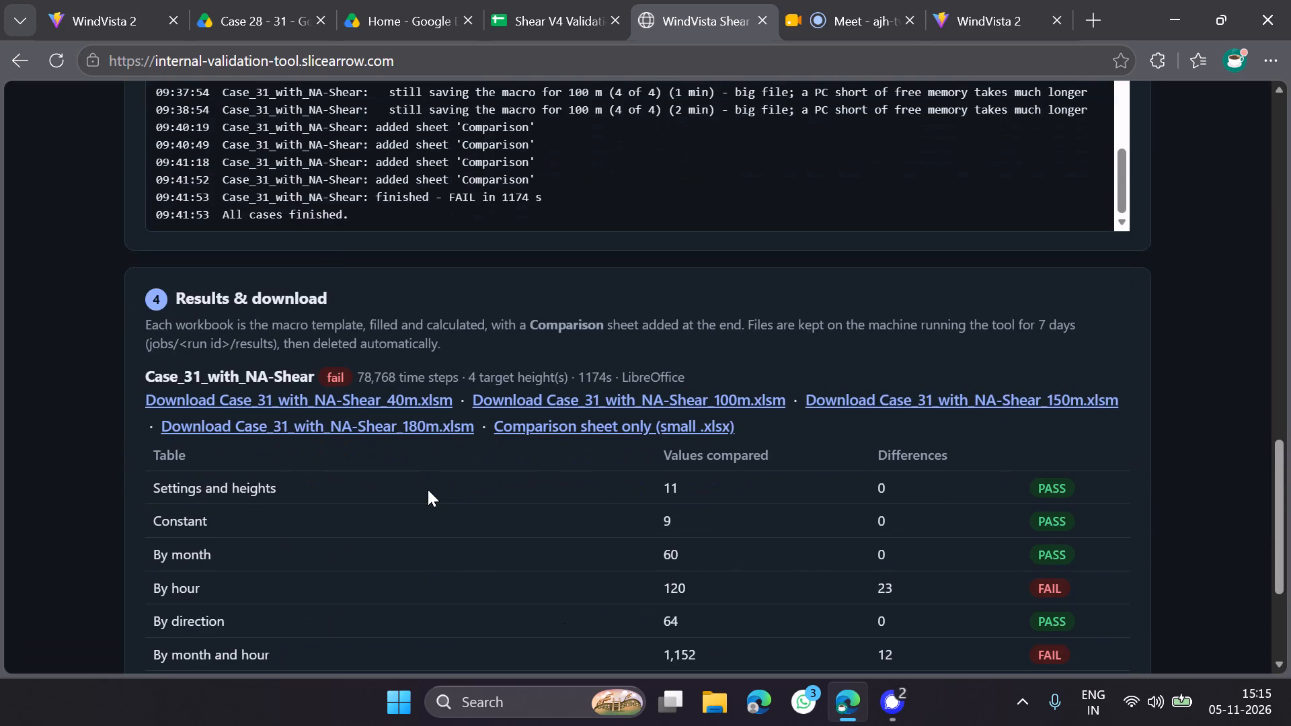
pyautogui.scroll(12, 457, 497)
pyautogui.scroll(-5, 457, 497)
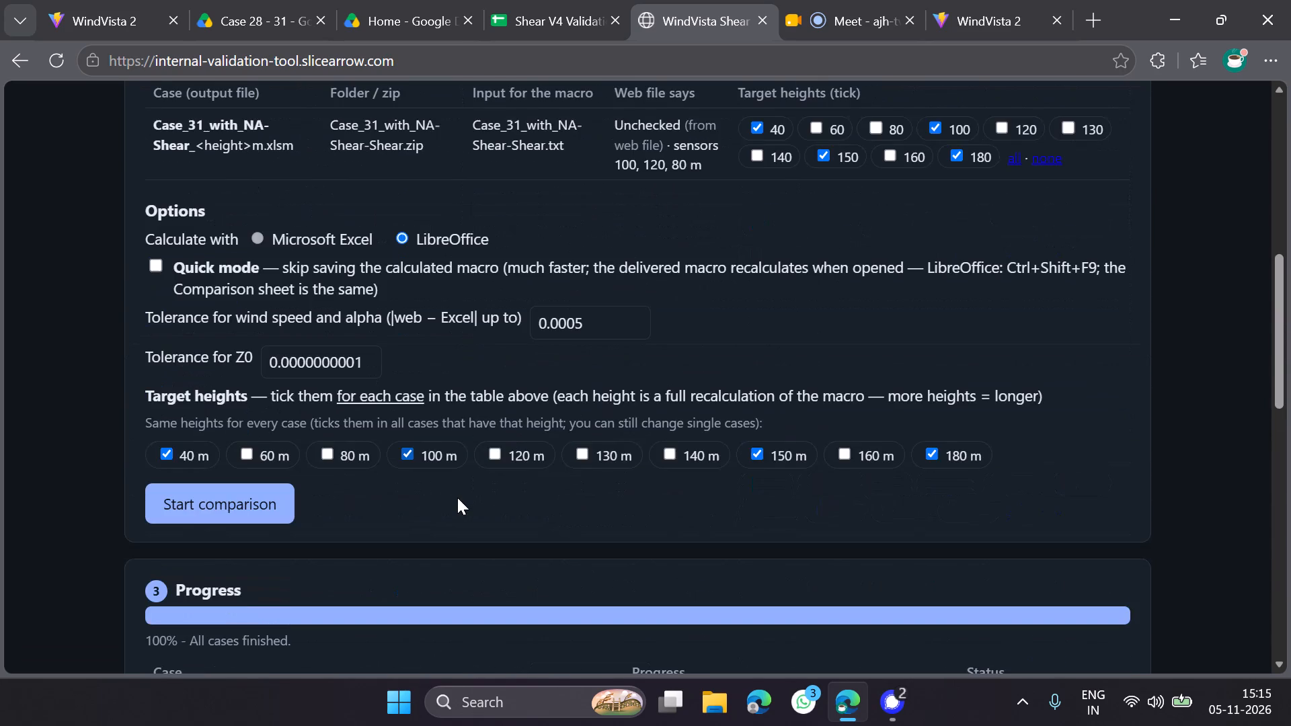
pyautogui.scroll(7, 457, 497)
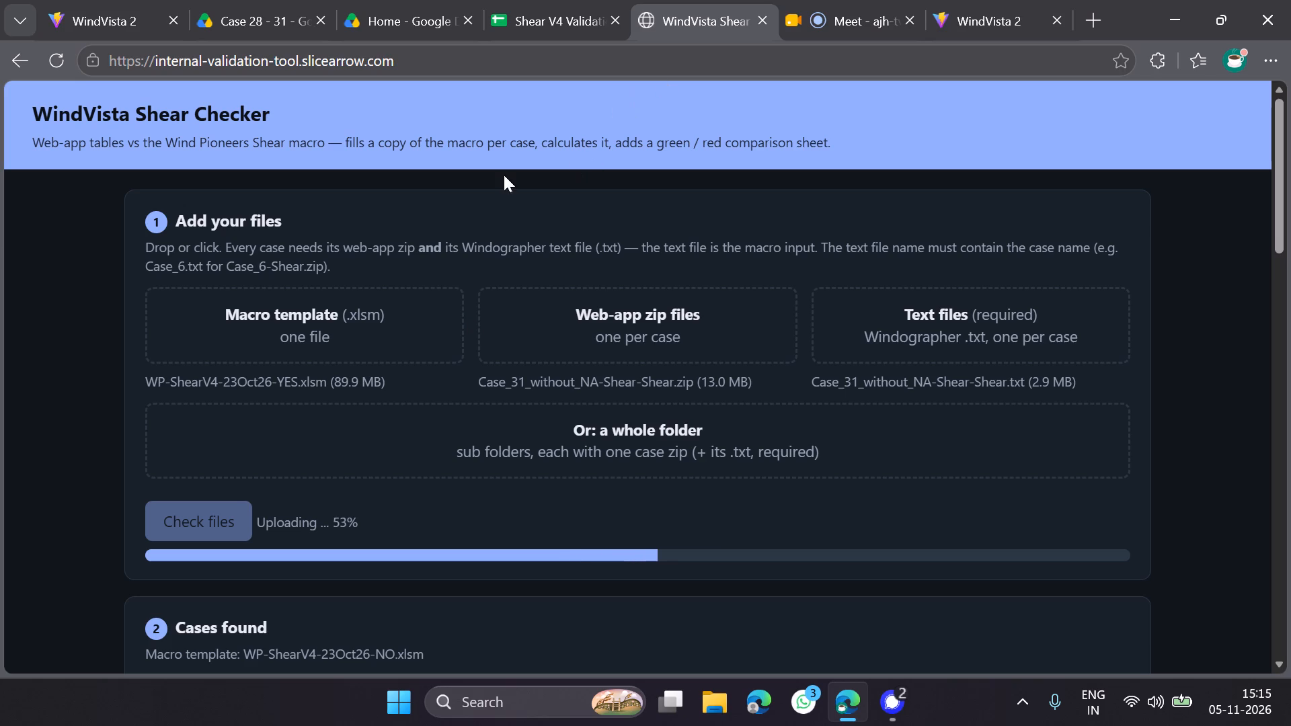
# Review the validation statuses recorded for Cases 28–31 and neighbouring cases on the Phase_3(3rd Nov) sheet.
pyautogui.click(598, 0)
pyautogui.scroll(3, 732, 475)
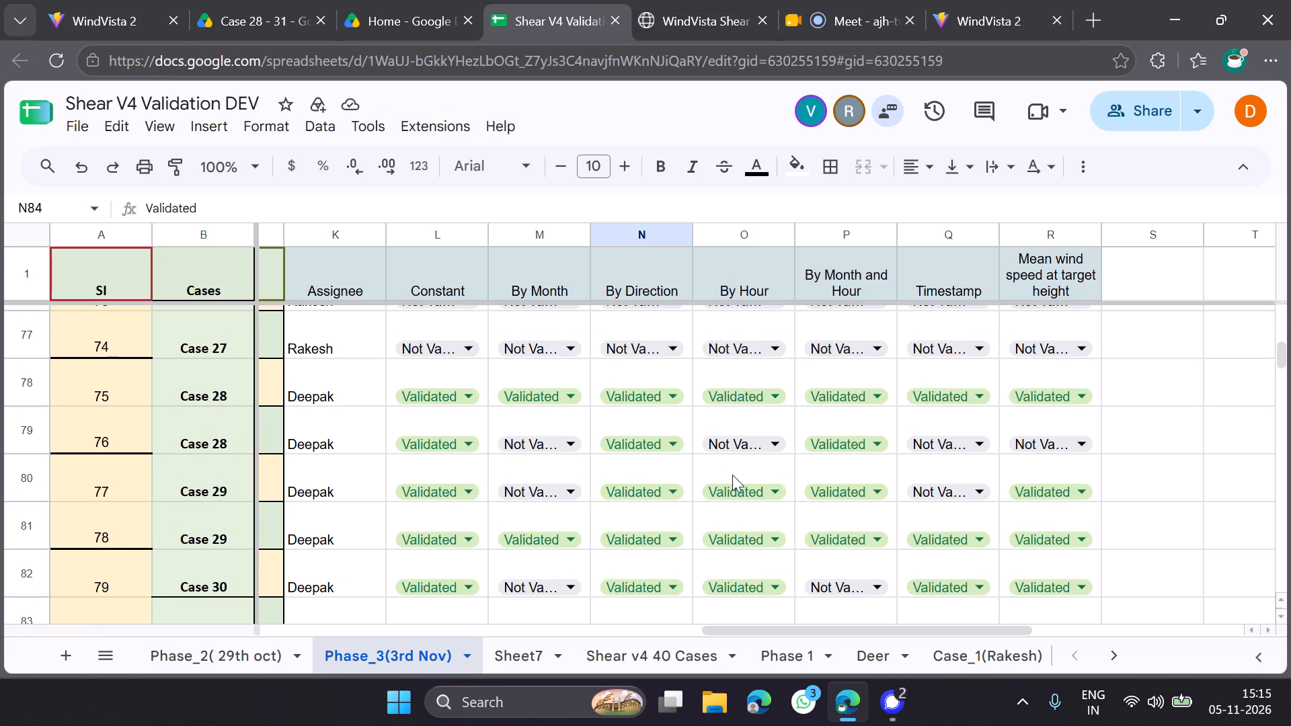
pyautogui.scroll(-2, 732, 475)
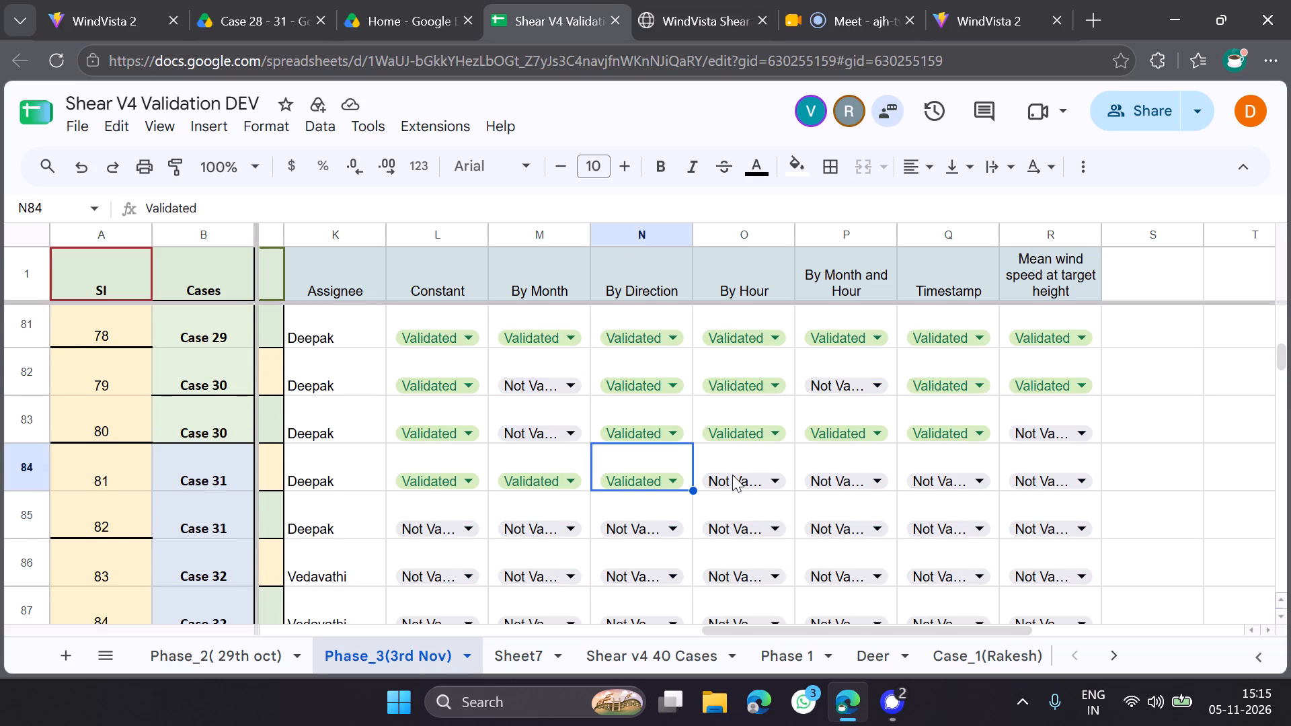
pyautogui.scroll(3, 744, 441)
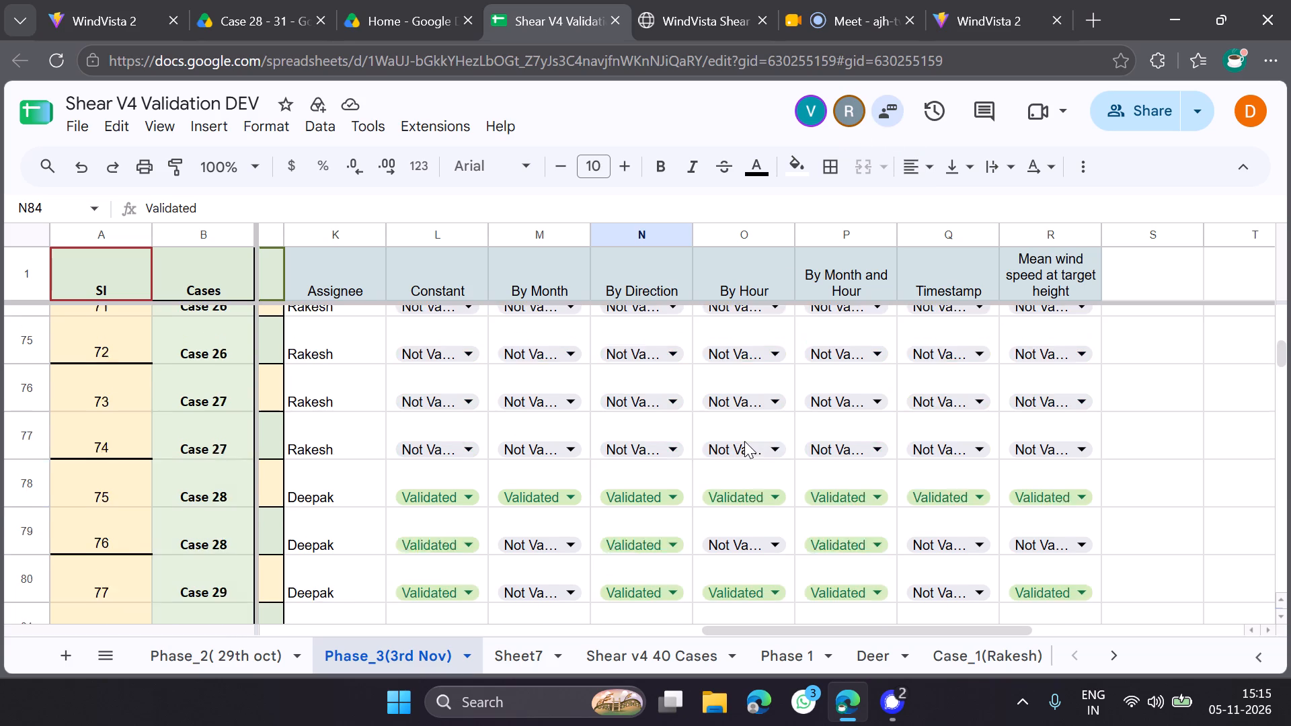
pyautogui.scroll(7, 744, 441)
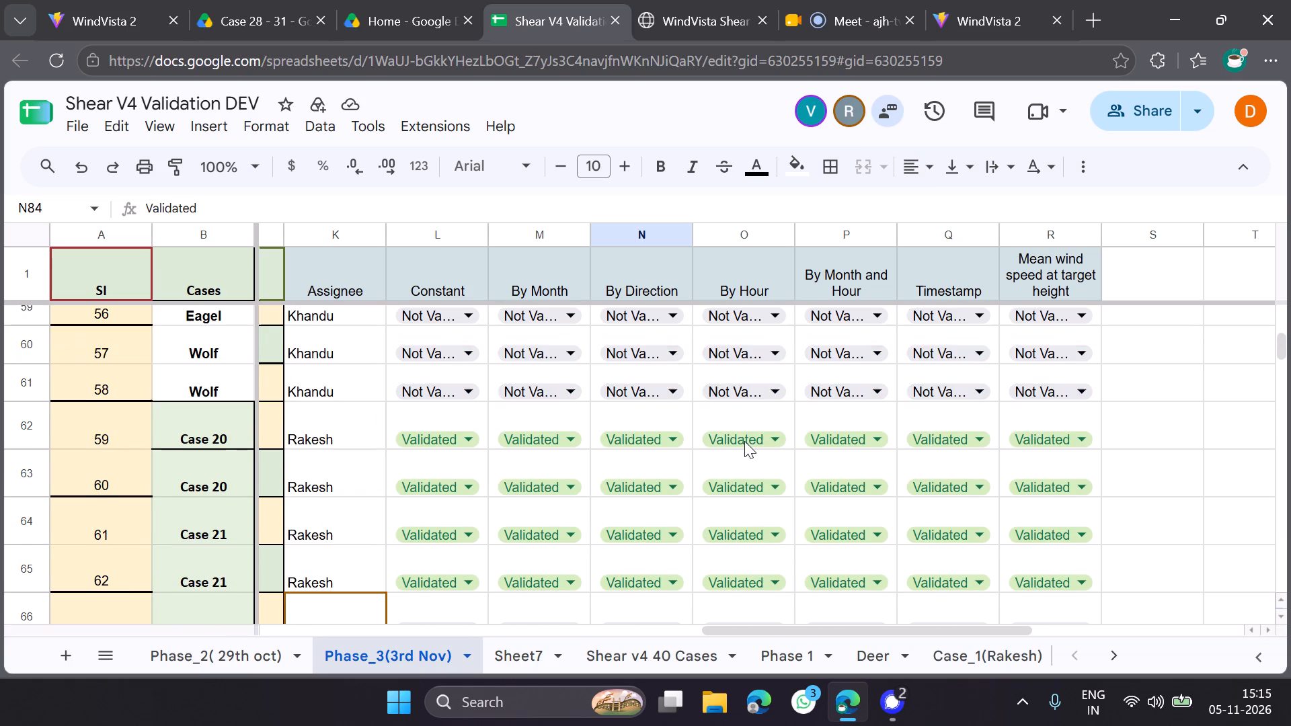
pyautogui.scroll(-9, 744, 441)
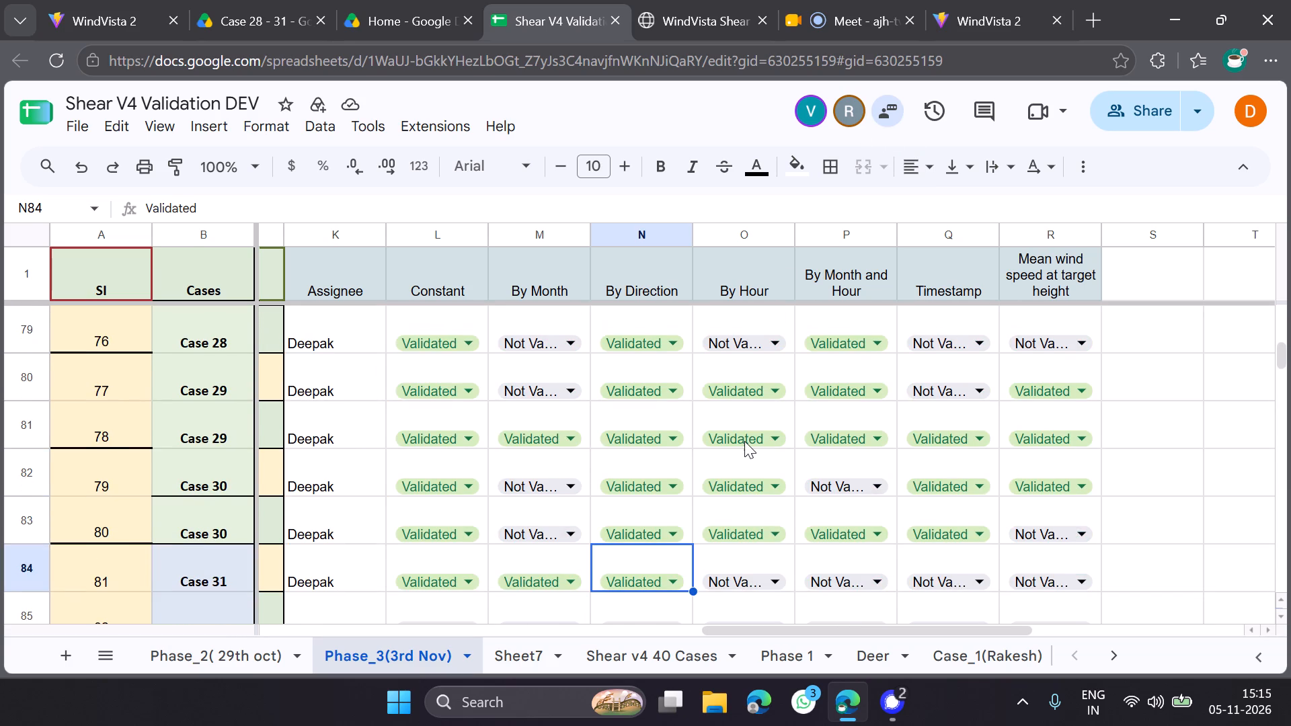
pyautogui.scroll(-1, 744, 441)
# In the Shear Checker, select target heights 40, 100, 150 and 180 for the Case_31_without_NA-Shear case.
pyautogui.click(682, 0)
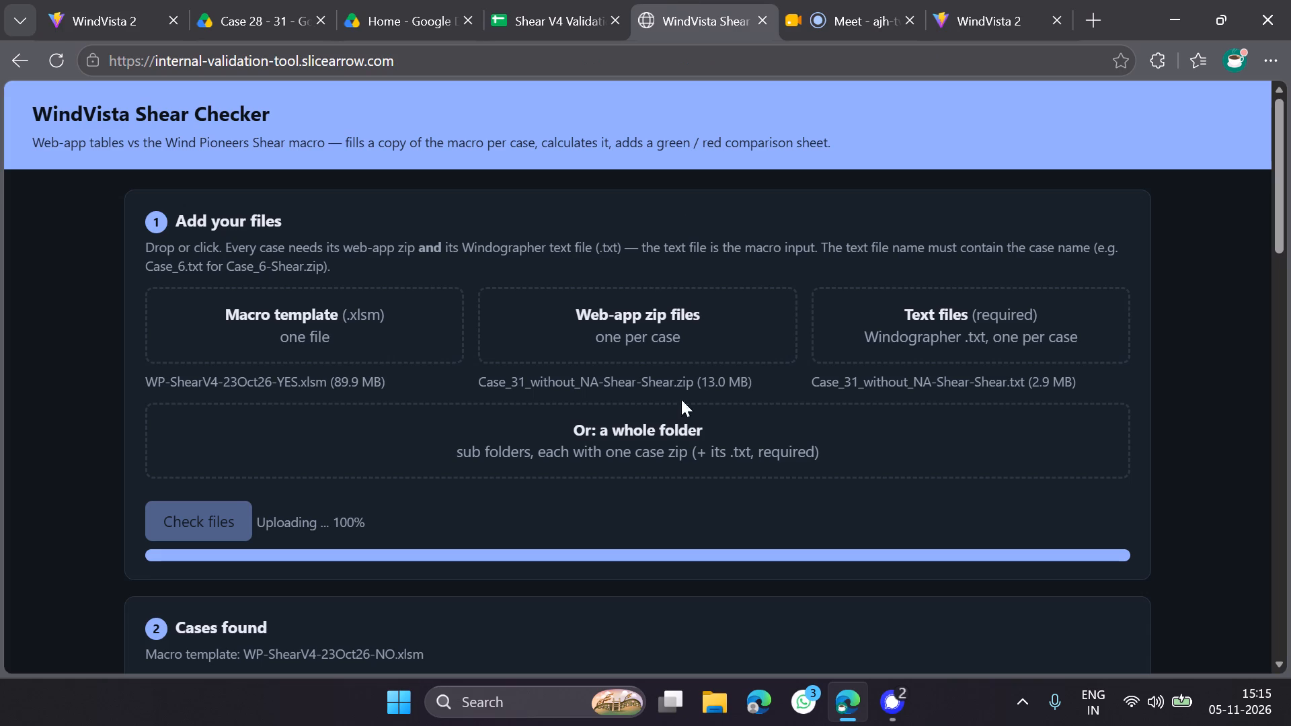
pyautogui.scroll(-5, 681, 423)
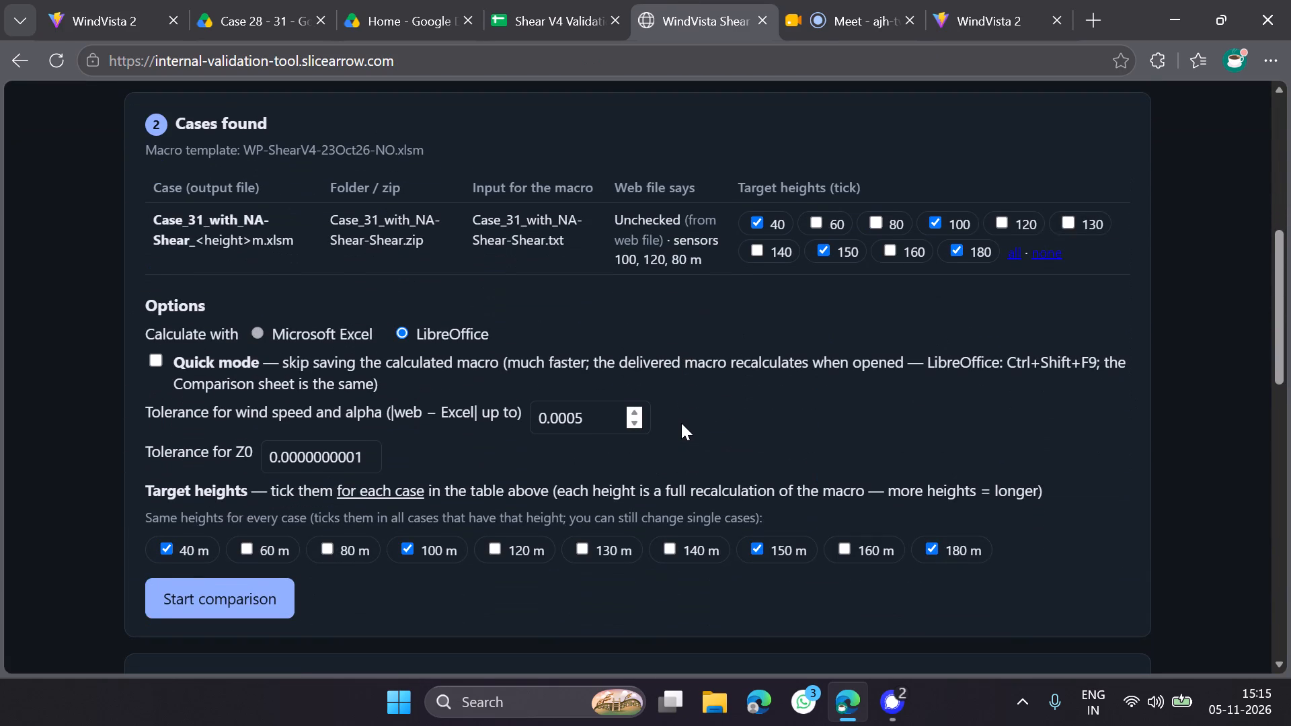
pyautogui.scroll(2, 681, 423)
pyautogui.scroll(-2, 681, 423)
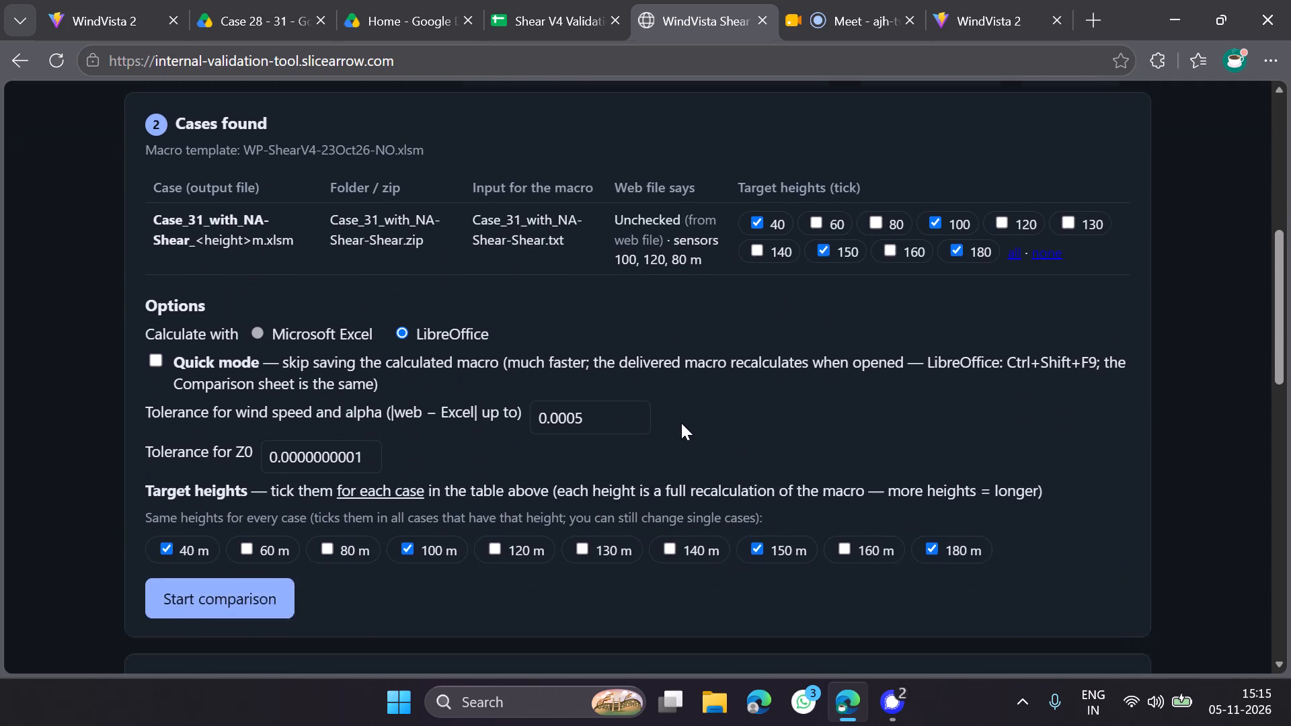
pyautogui.scroll(1, 681, 423)
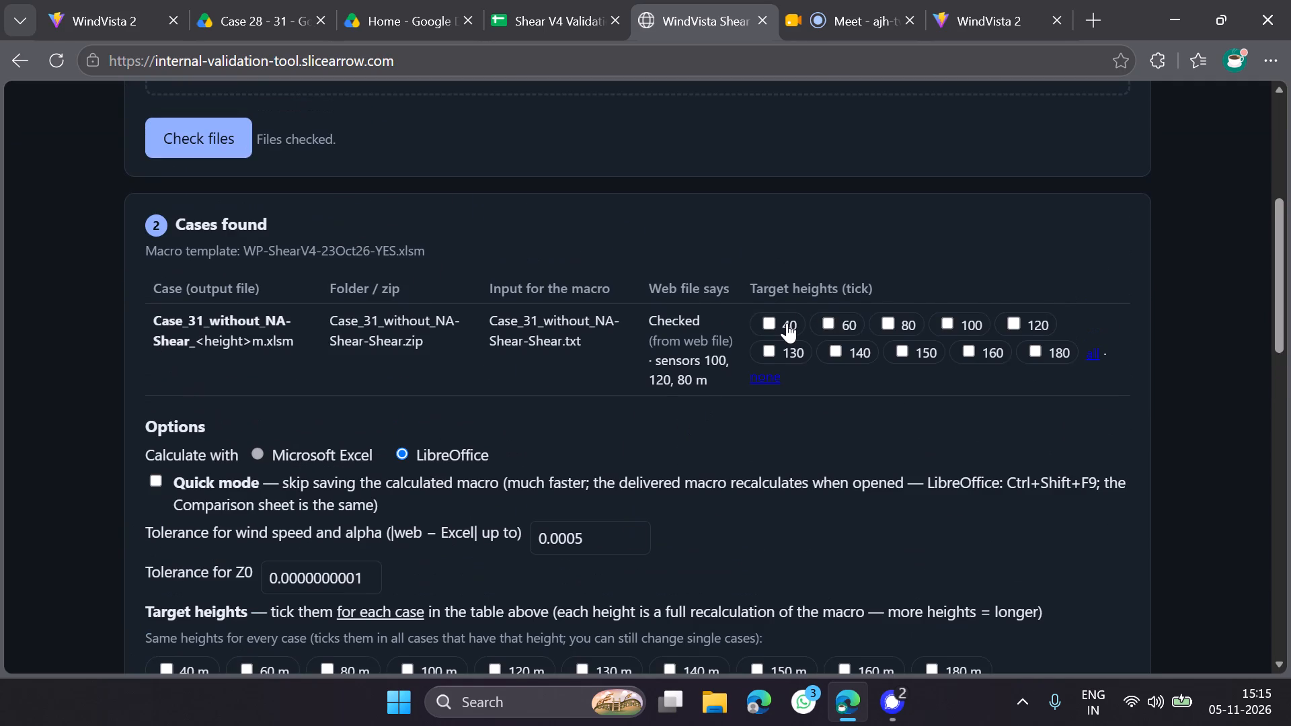
pyautogui.click(787, 323)
pyautogui.click(960, 320)
pyautogui.click(925, 350)
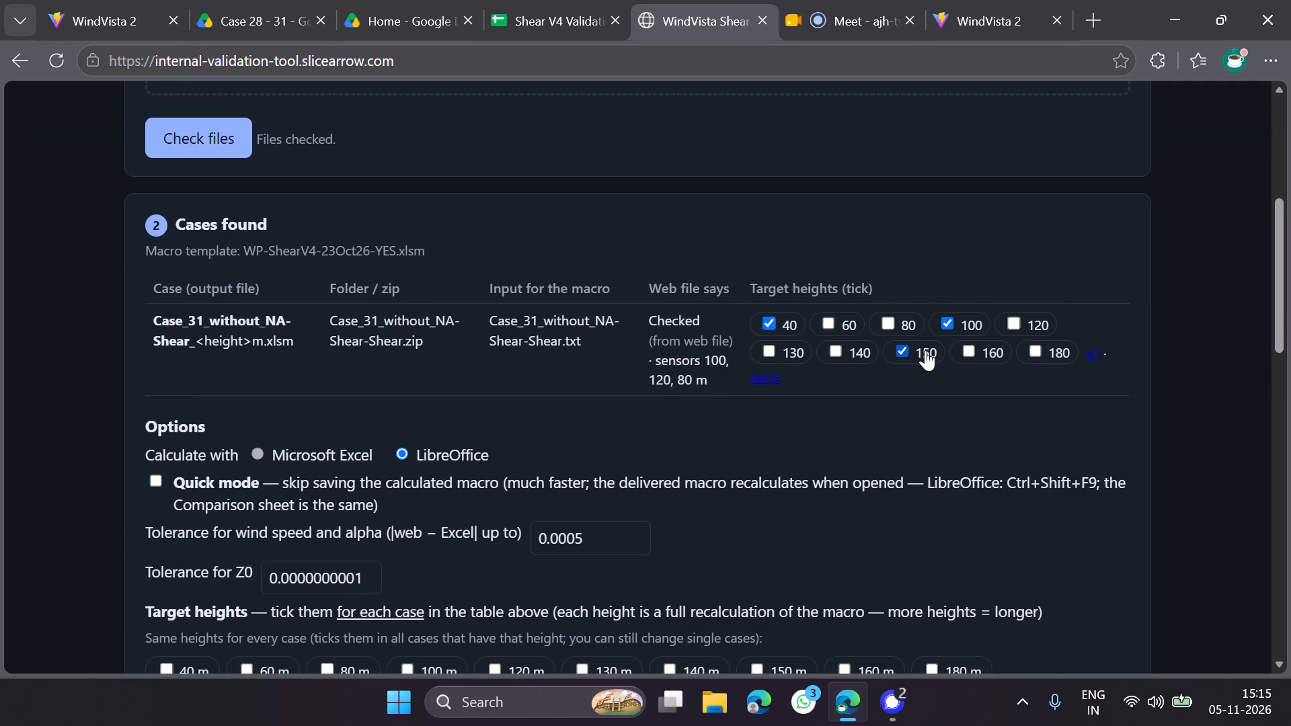
pyautogui.click(1040, 350)
# Apply the 40 m, 100 m, 150 m and 180 m target heights to every case in the comparison options.
pyautogui.scroll(-3, 635, 462)
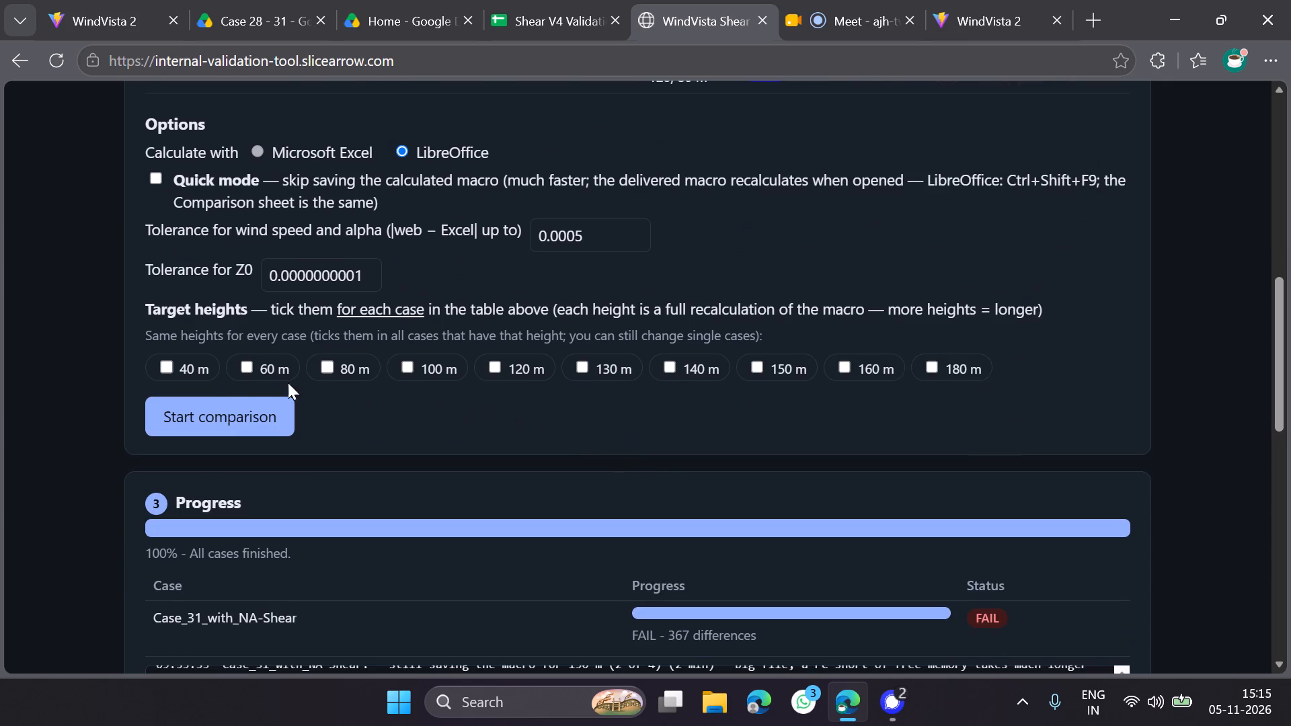
pyautogui.click(187, 366)
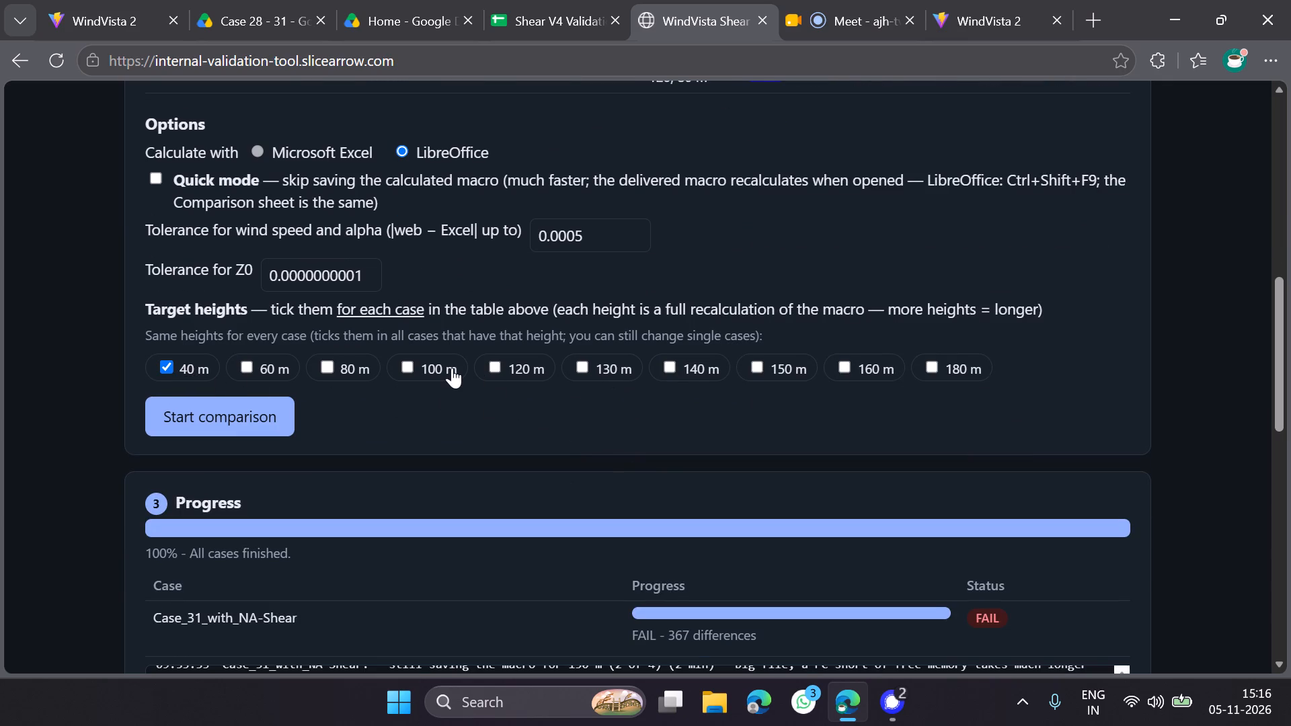
pyautogui.click(452, 368)
pyautogui.click(777, 367)
pyautogui.click(961, 366)
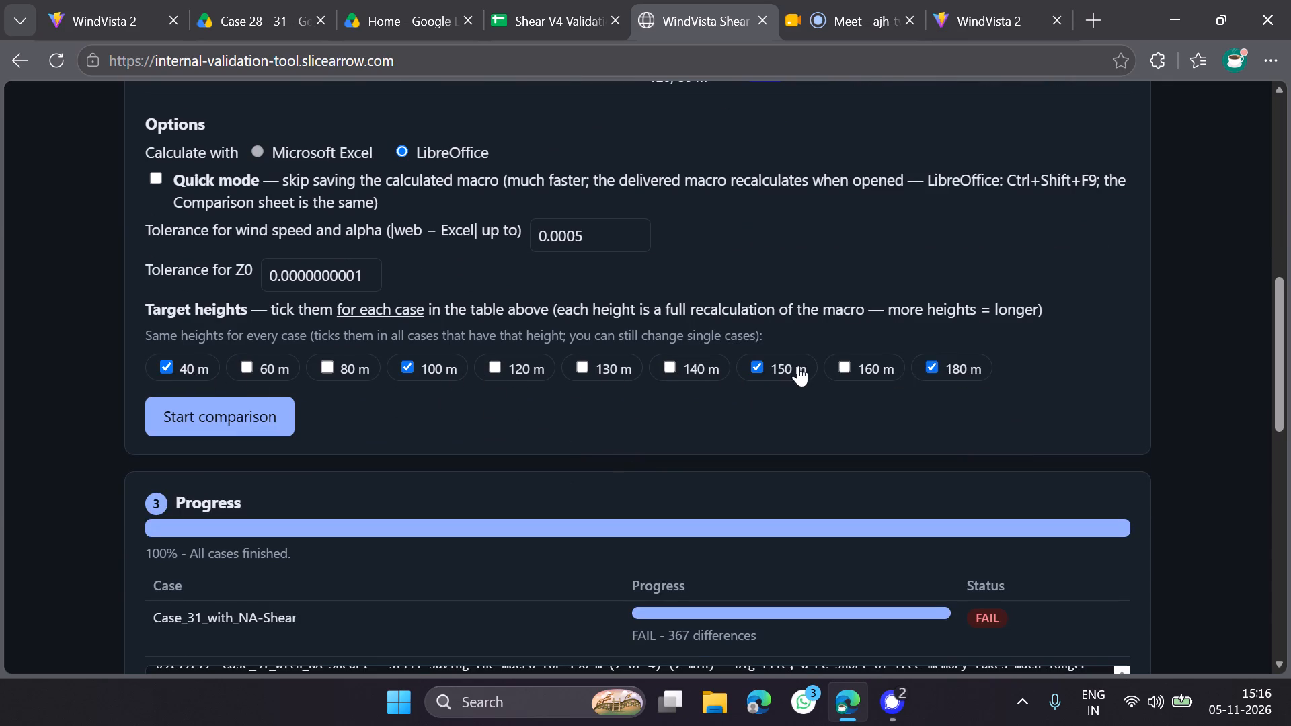
# Check the selected heights and start the Case 31 without-NA comparison with LibreOffice.
pyautogui.scroll(2, 798, 366)
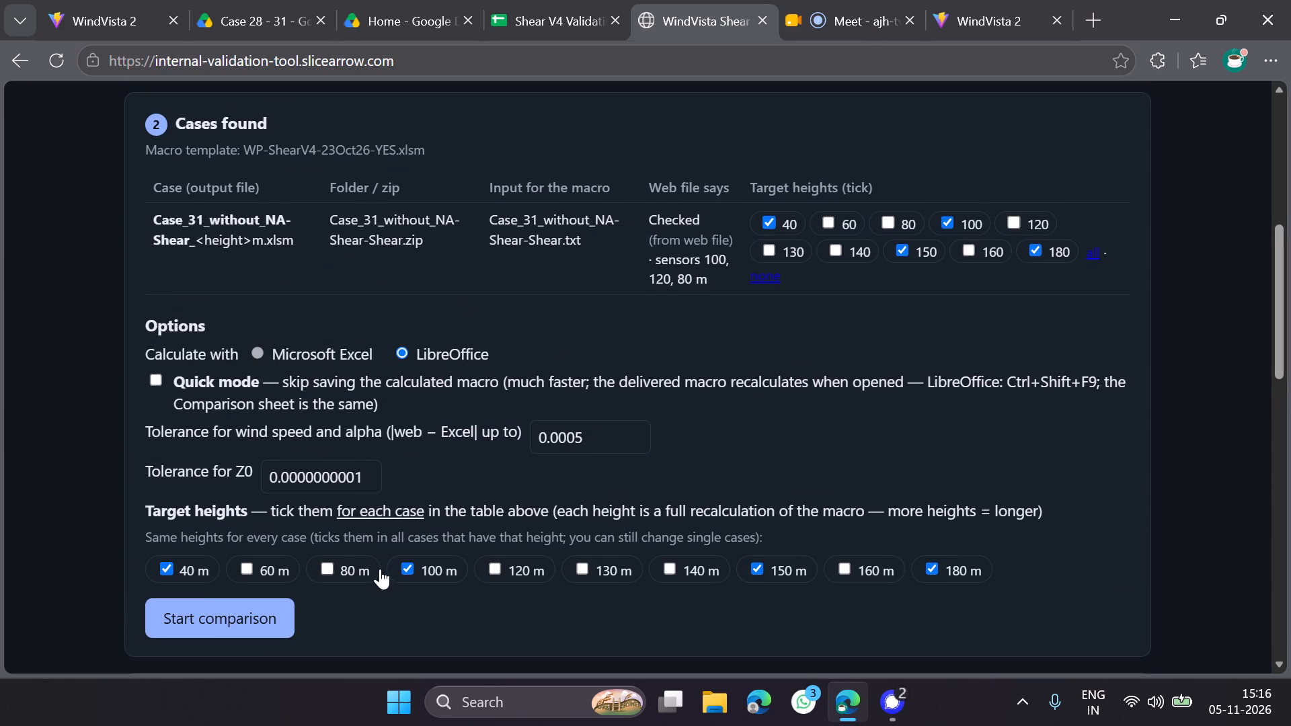
pyautogui.click(245, 614)
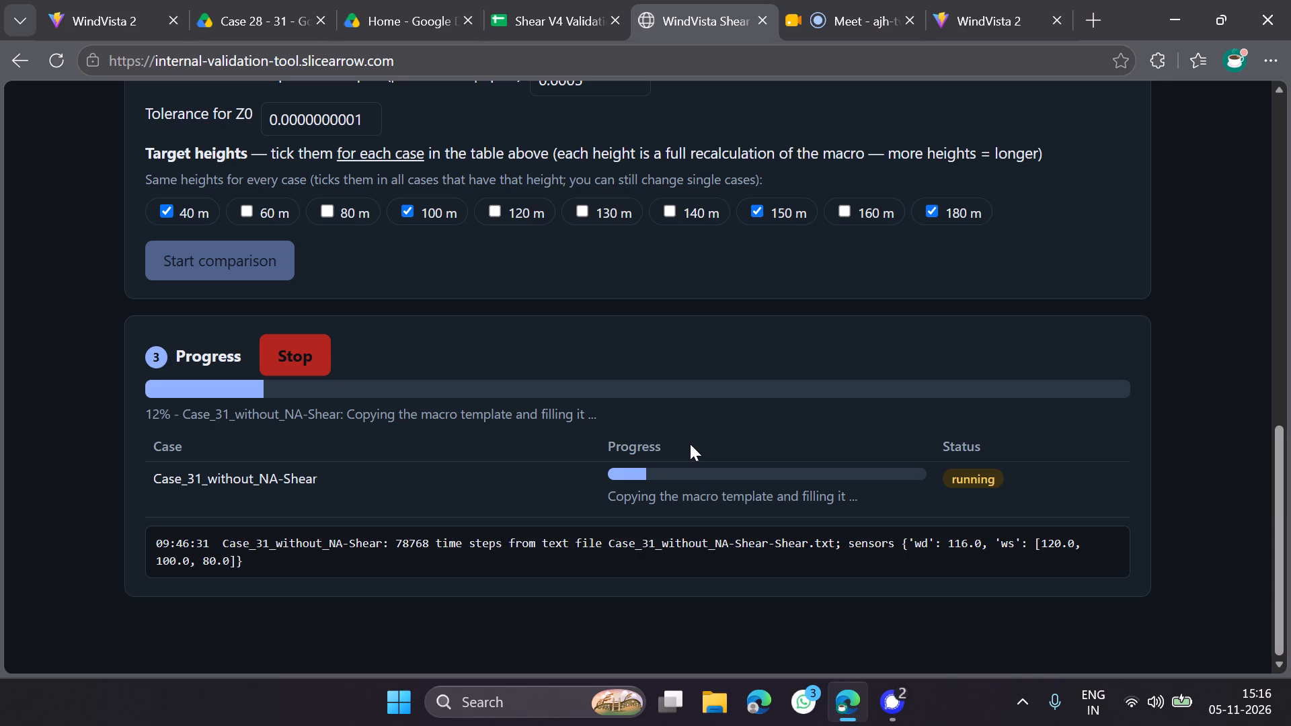
# Switch to the Case 28 - 31 Drive folder and check which result archives are already uploaded.
pyautogui.click(201, 0)
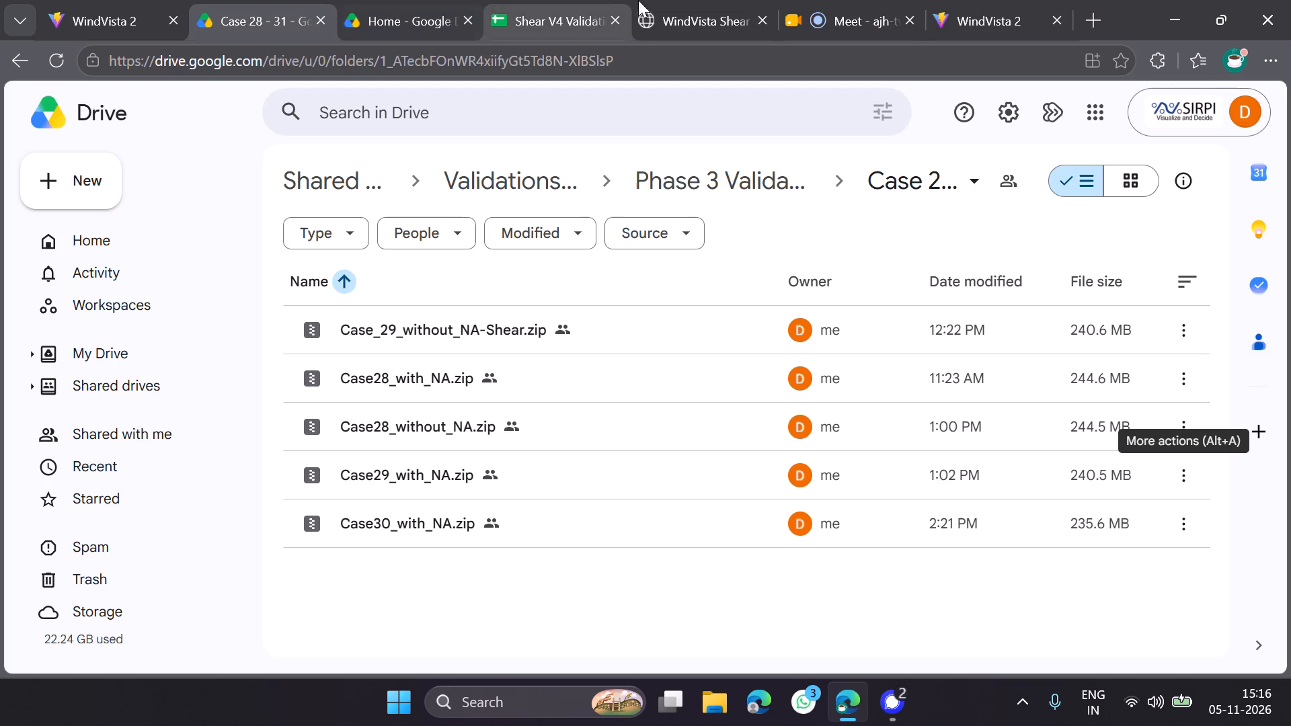
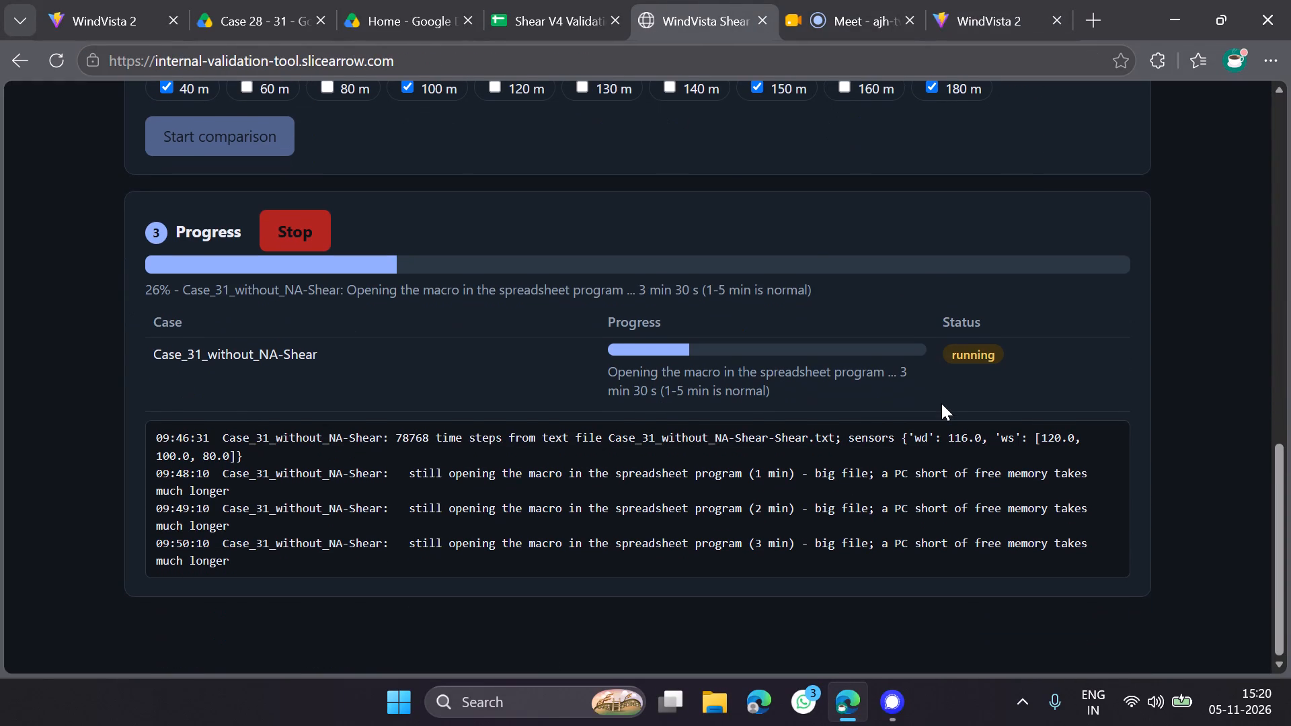
# Switch to the Shear V4 Validation DEV sheet, open its document chat and review who has opened or left the document.
pyautogui.click(572, 0)
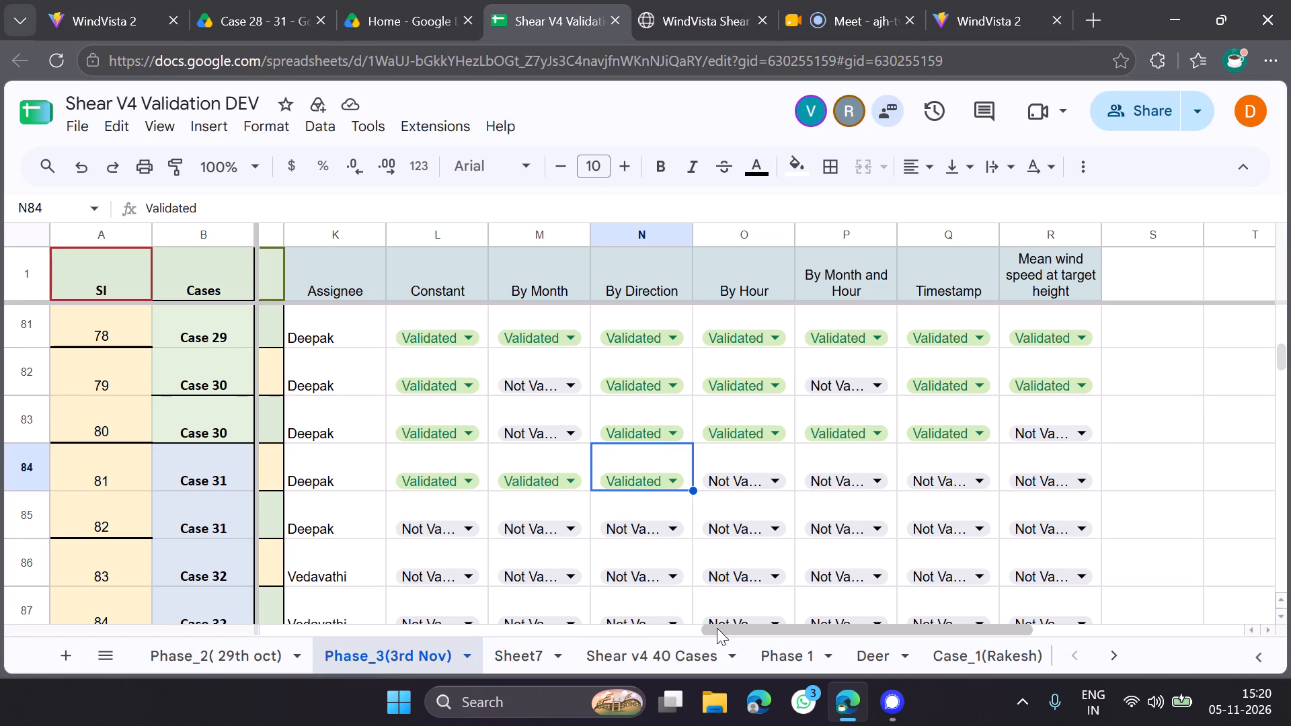
pyautogui.moveTo(717, 628); pyautogui.dragTo(713, 628)
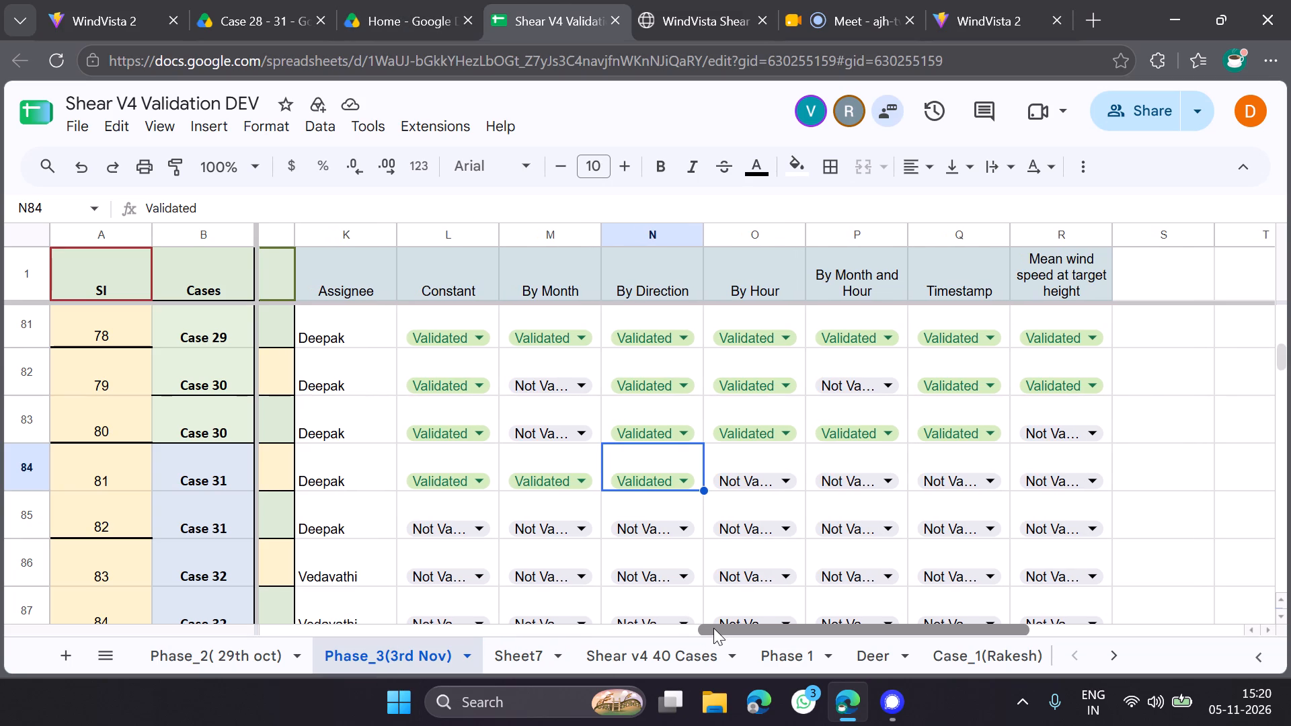
pyautogui.moveTo(713, 628); pyautogui.dragTo(709, 626)
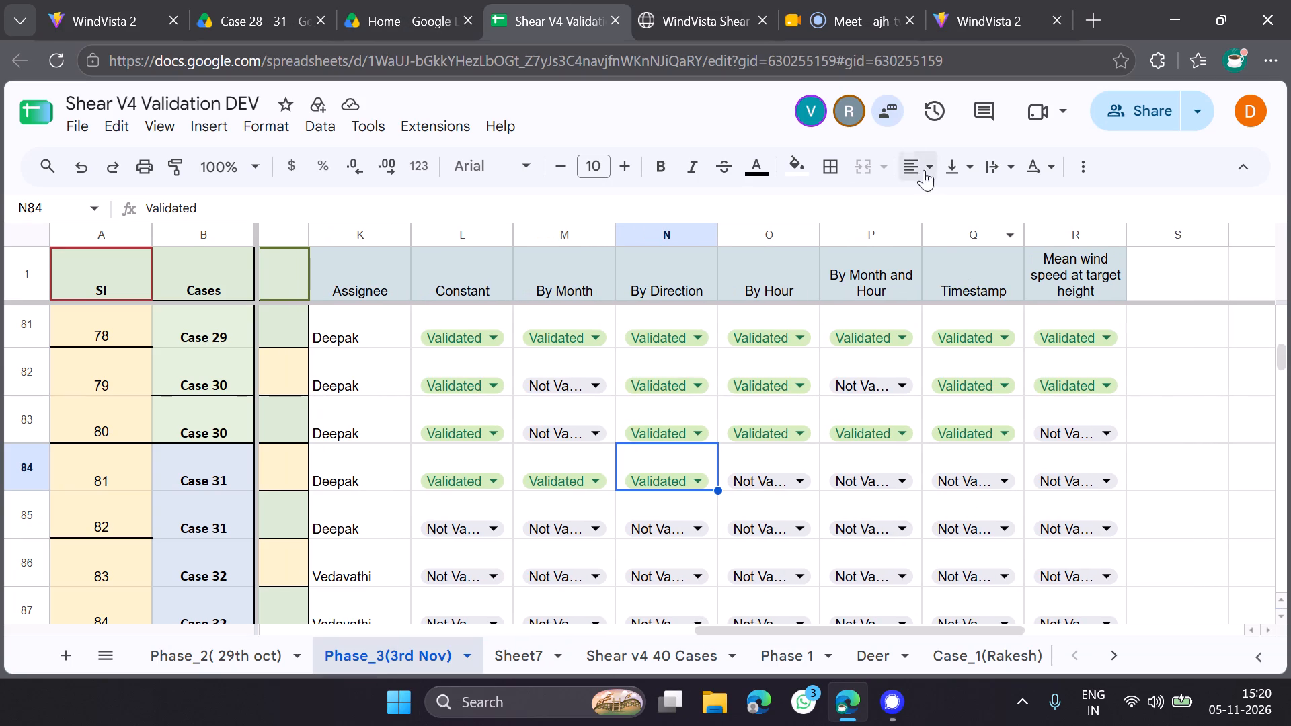
pyautogui.click(892, 108)
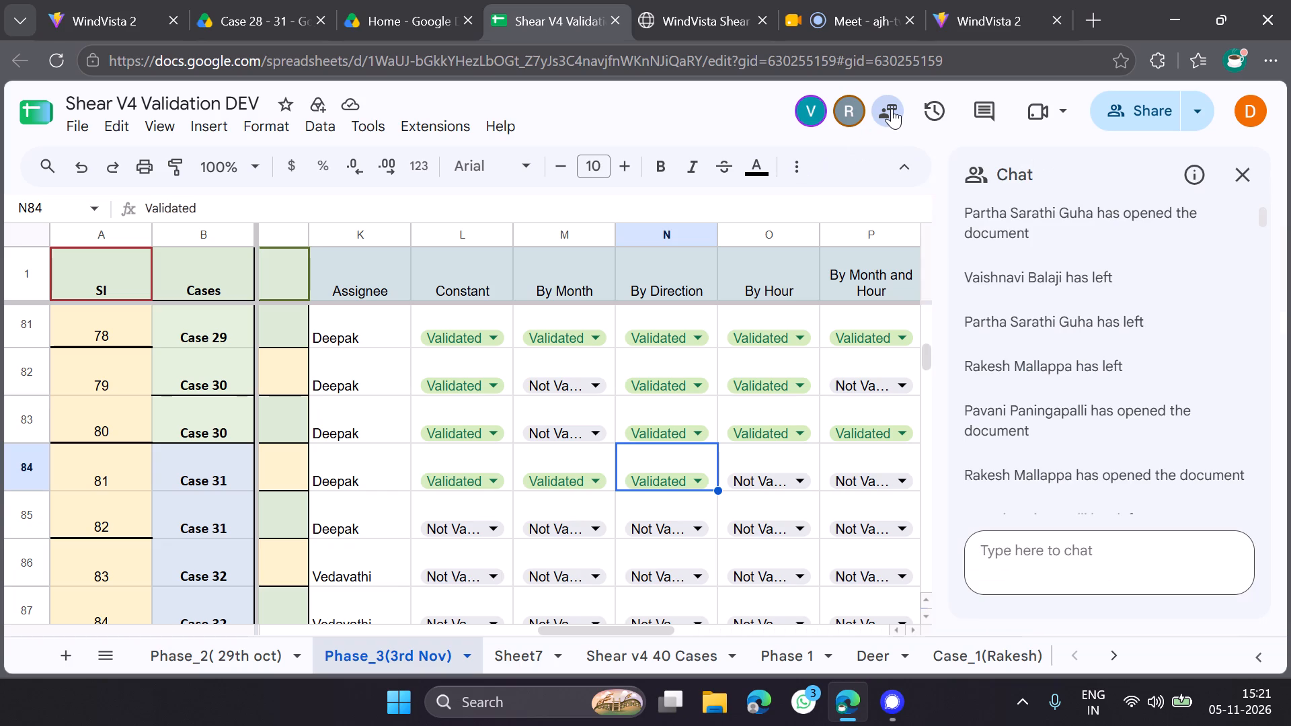
pyautogui.scroll(-15, 1089, 359)
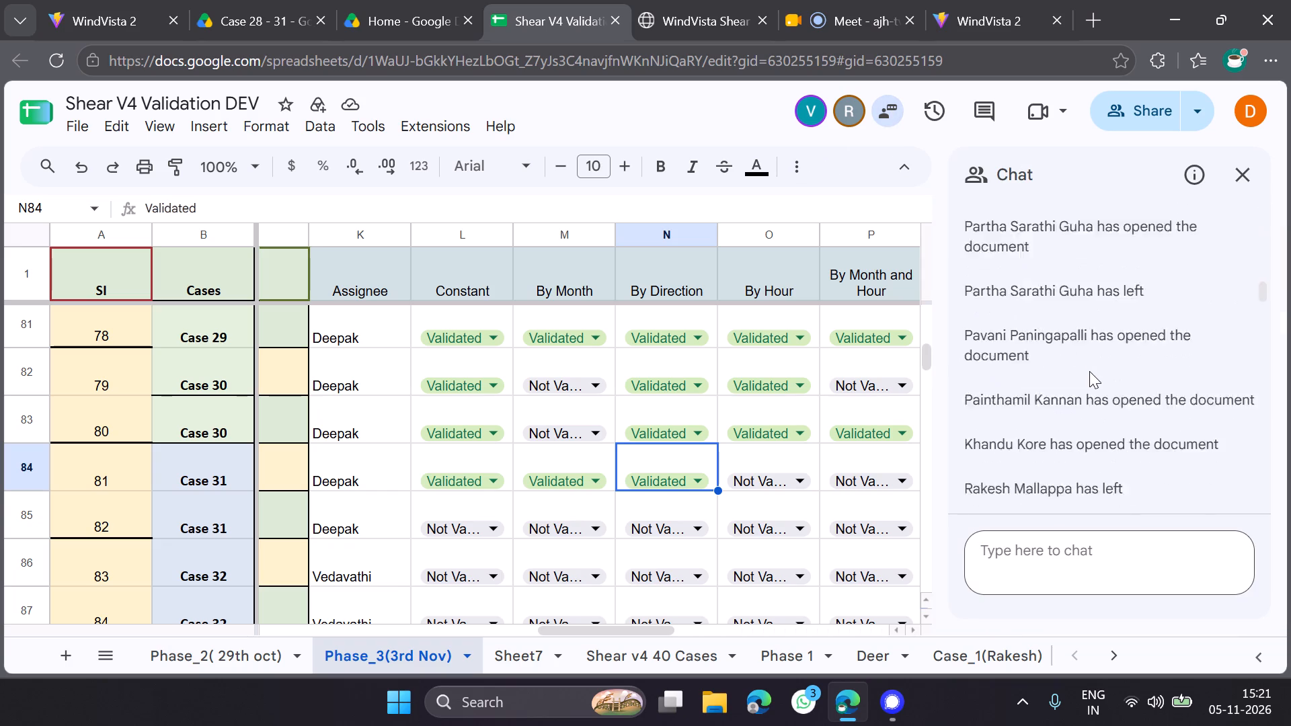
pyautogui.scroll(-16, 1089, 371)
pyautogui.scroll(-8, 1128, 354)
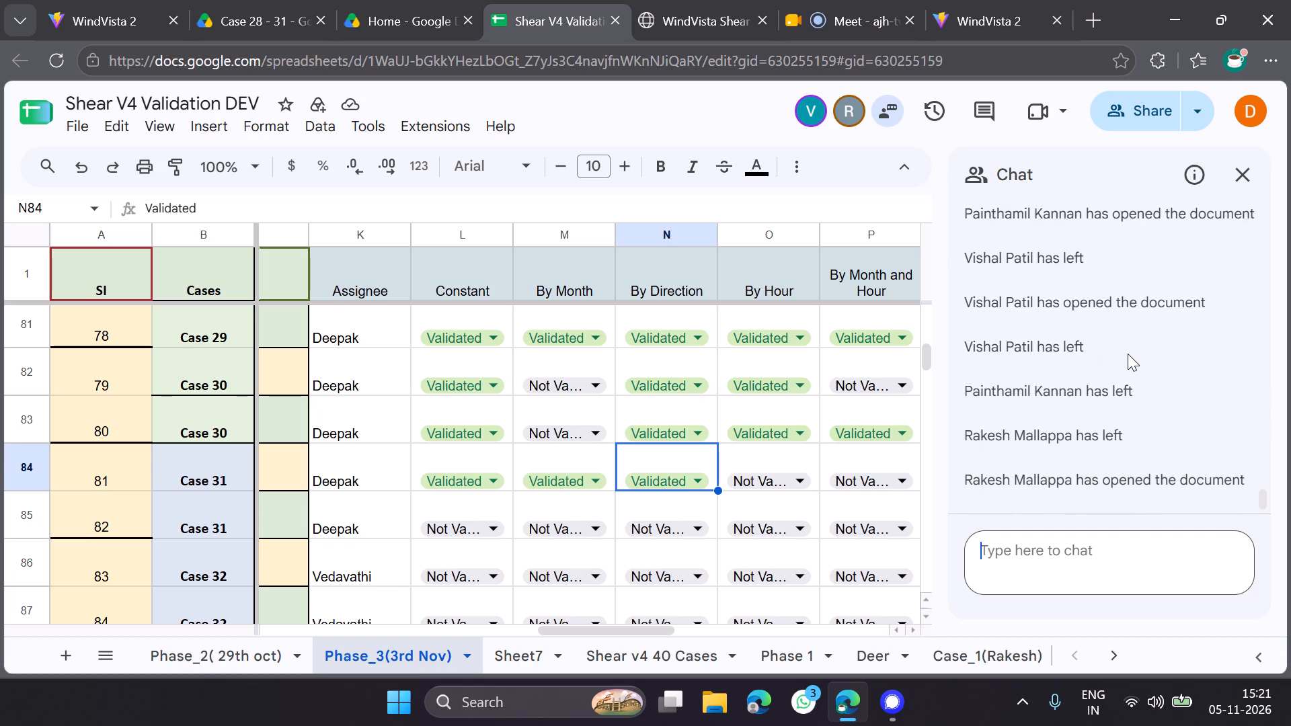
pyautogui.scroll(-8, 1128, 354)
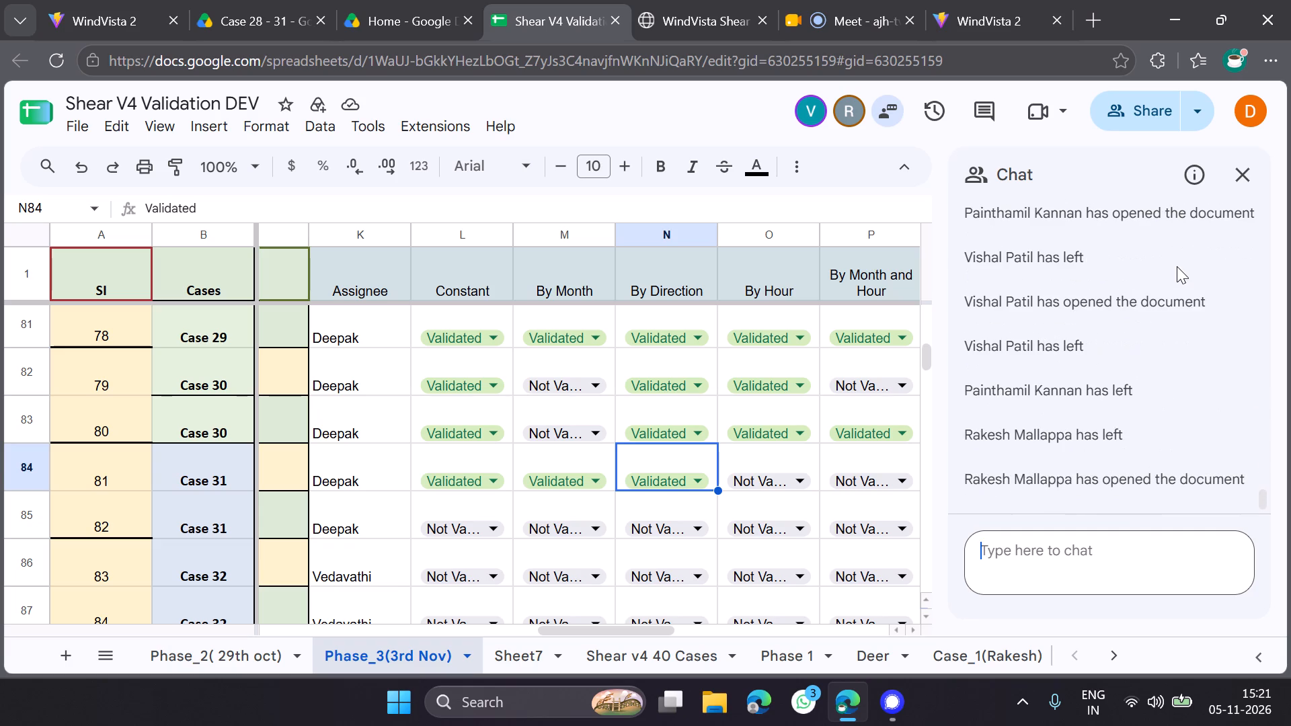
pyautogui.scroll(2, 1078, 341)
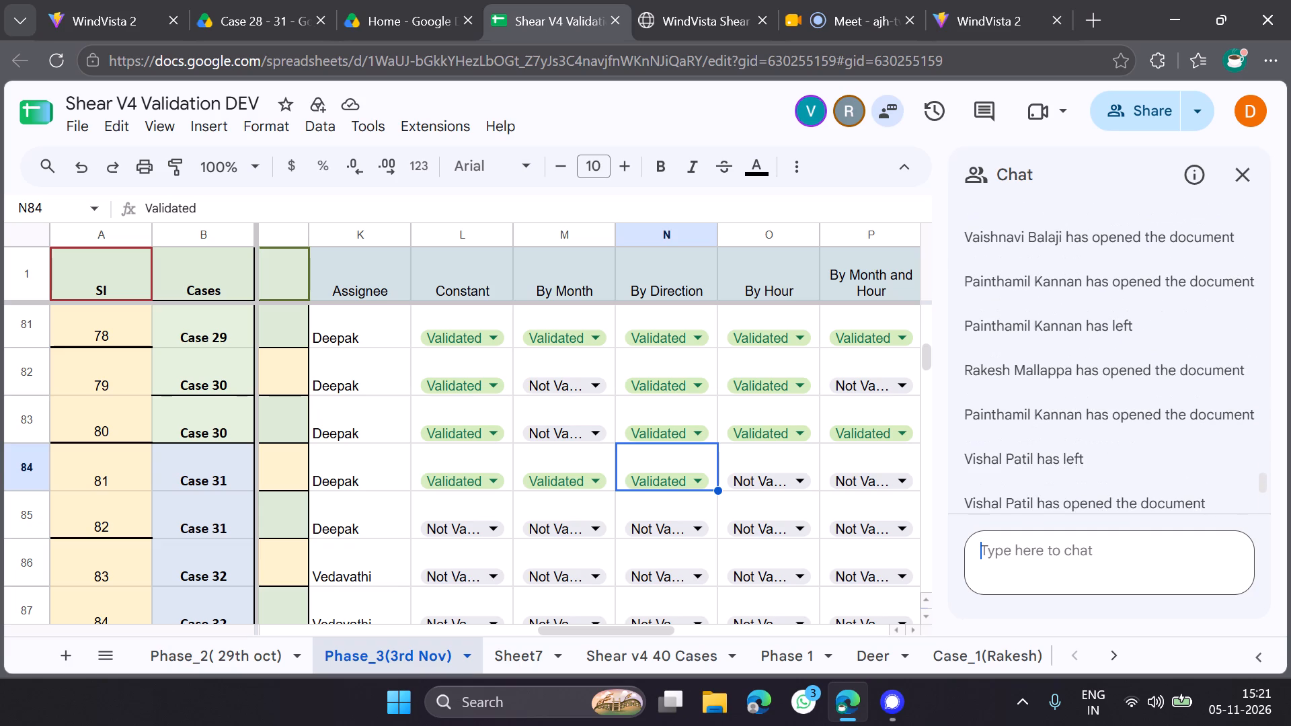
pyautogui.scroll(-6, 1078, 341)
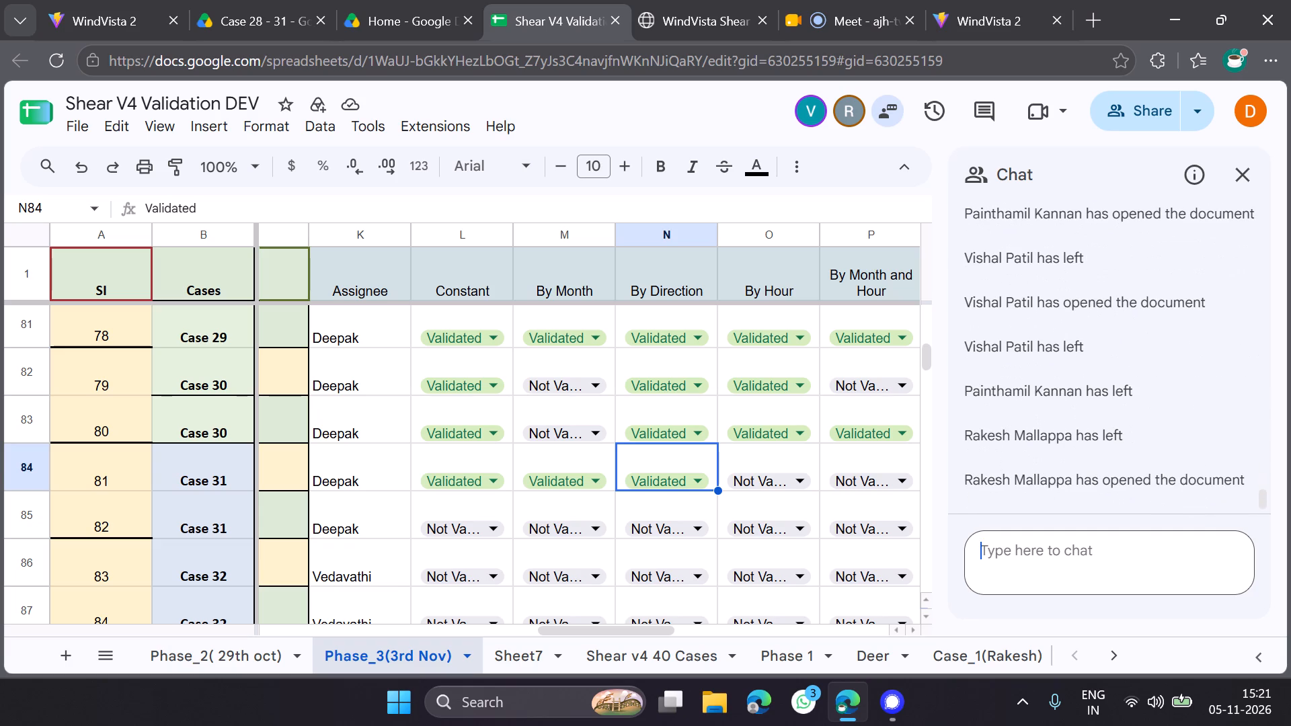
pyautogui.scroll(1, 1078, 341)
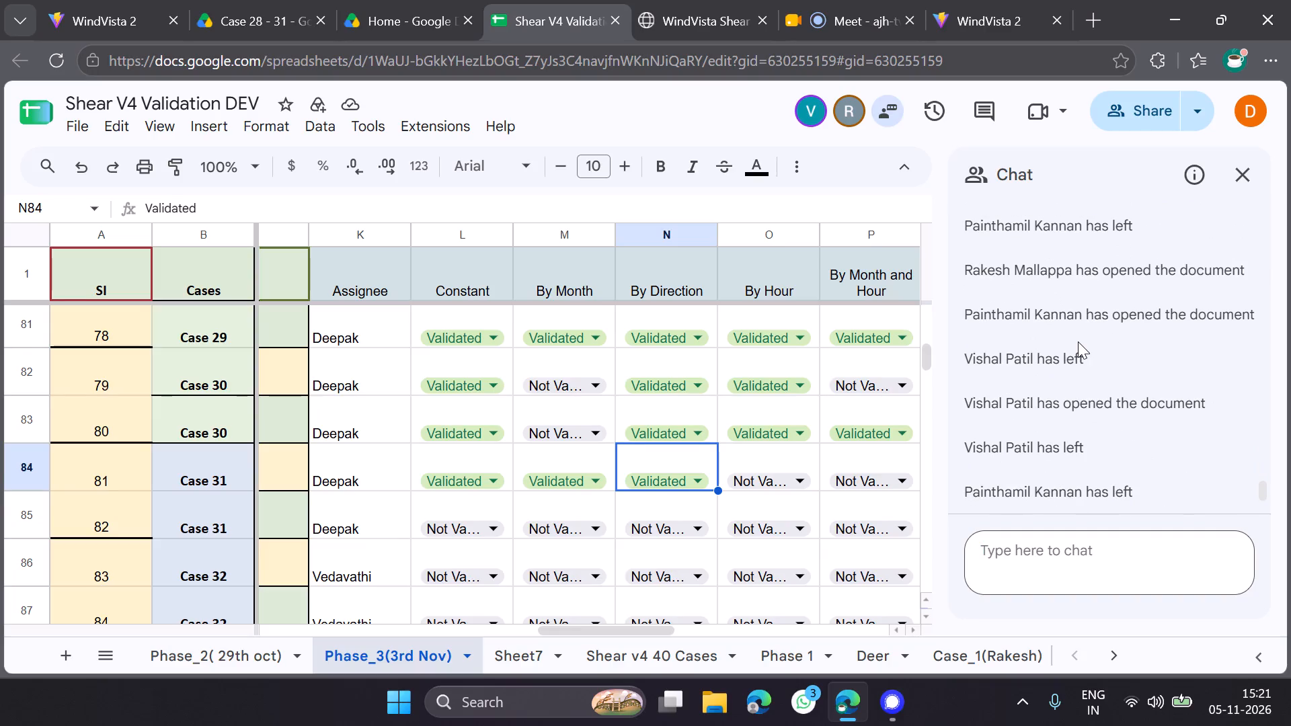
pyautogui.scroll(1, 1078, 341)
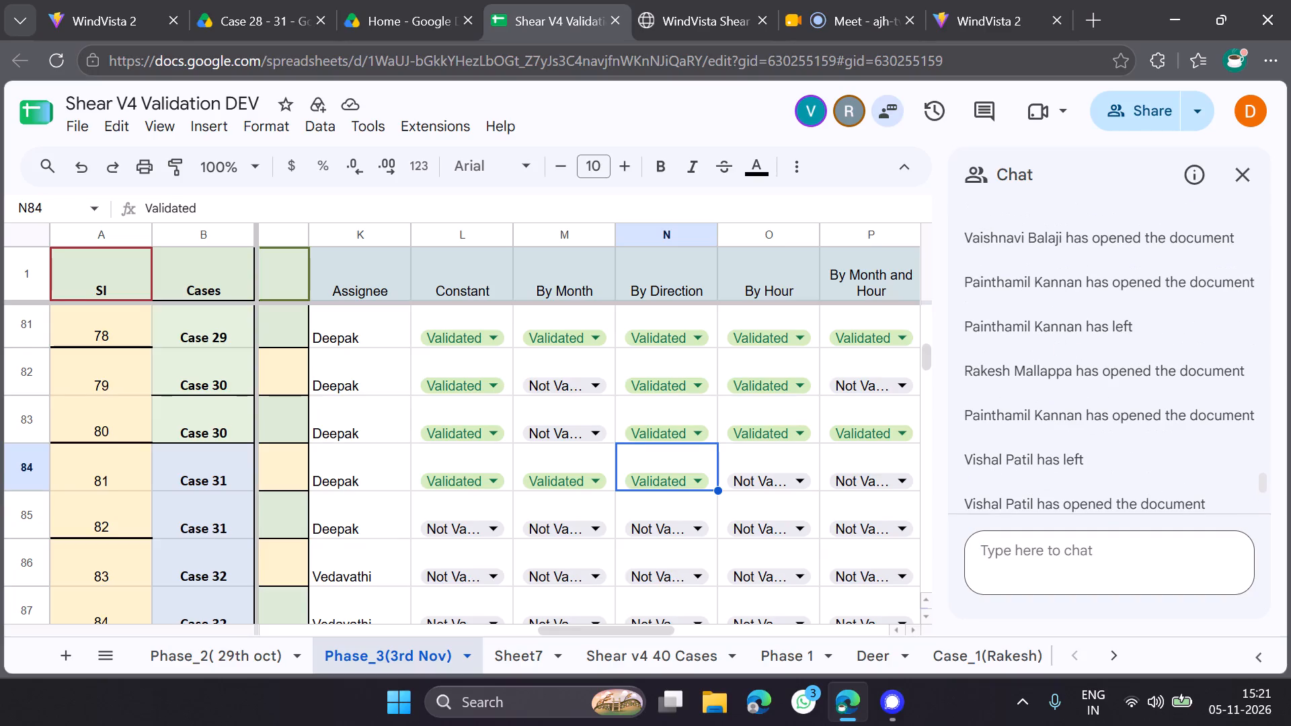
# Examine the Assignee column and validation statuses for Cases 28 to 40 on the Phase_3(3rd Nov) sheet.
pyautogui.scroll(-6, 604, 389)
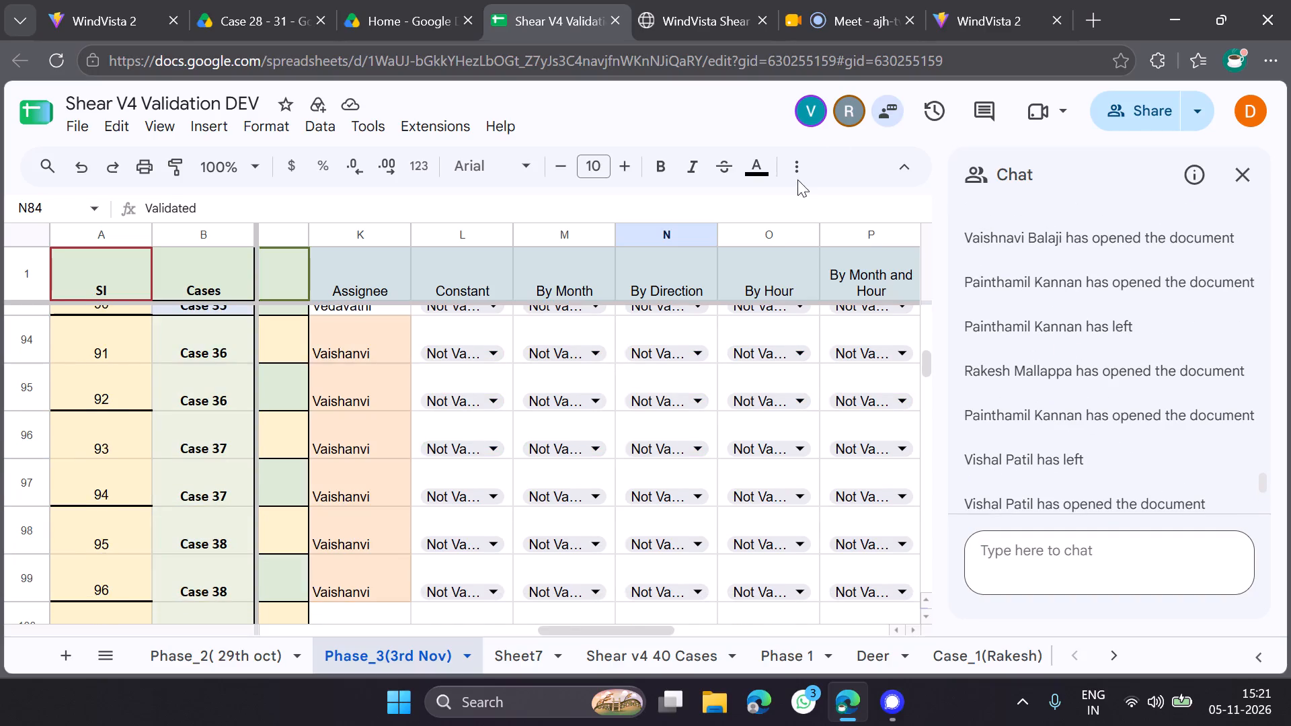
pyautogui.click(738, 373)
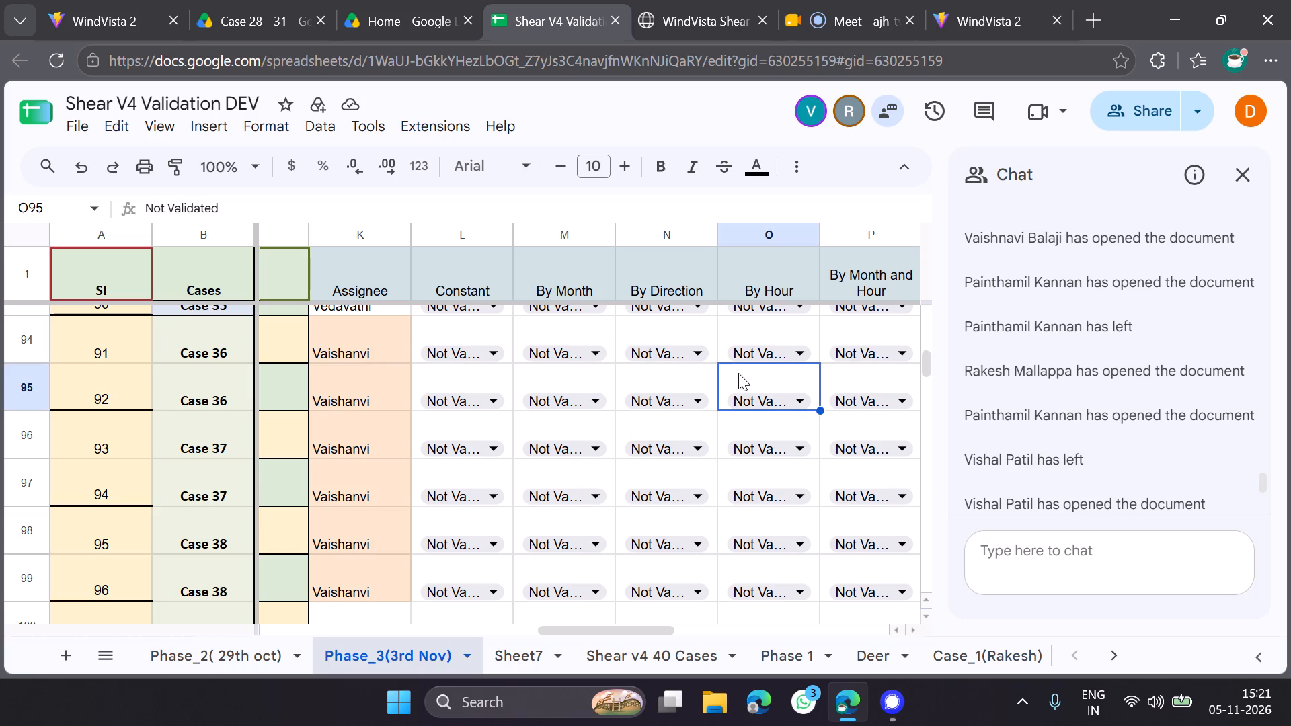
pyautogui.scroll(7, 672, 377)
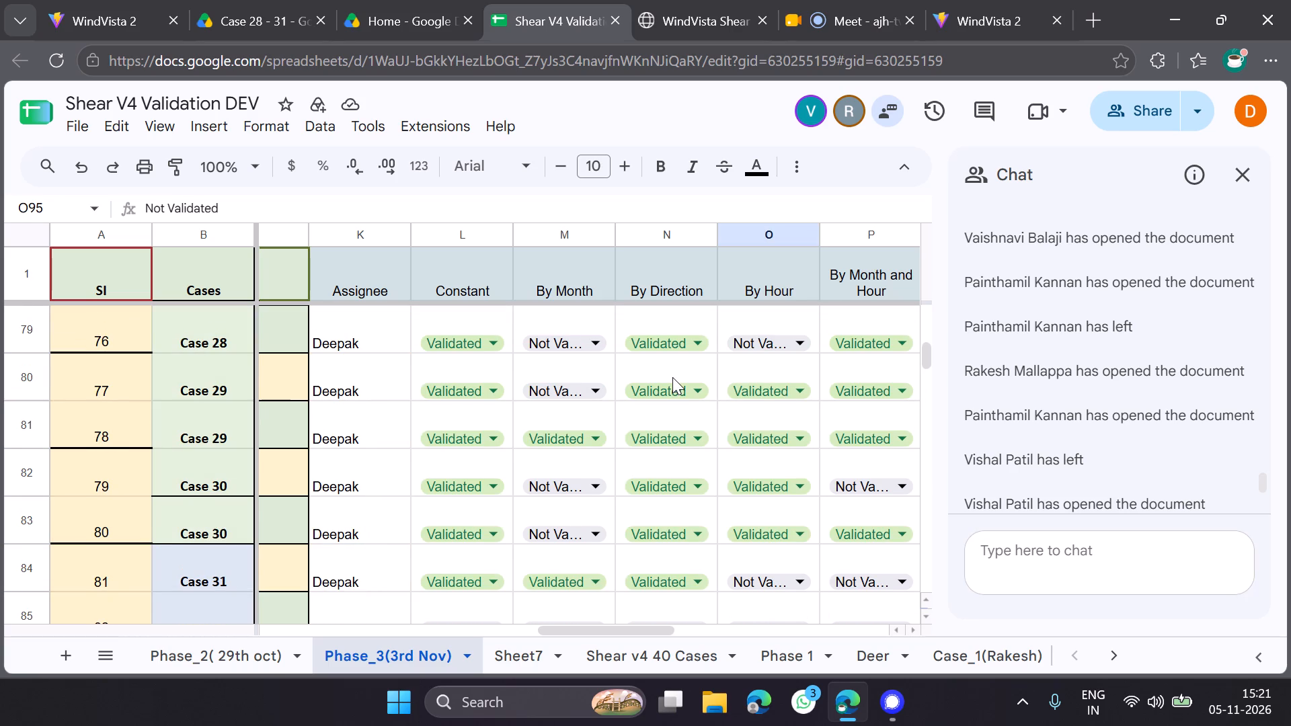
pyautogui.scroll(-6, 672, 377)
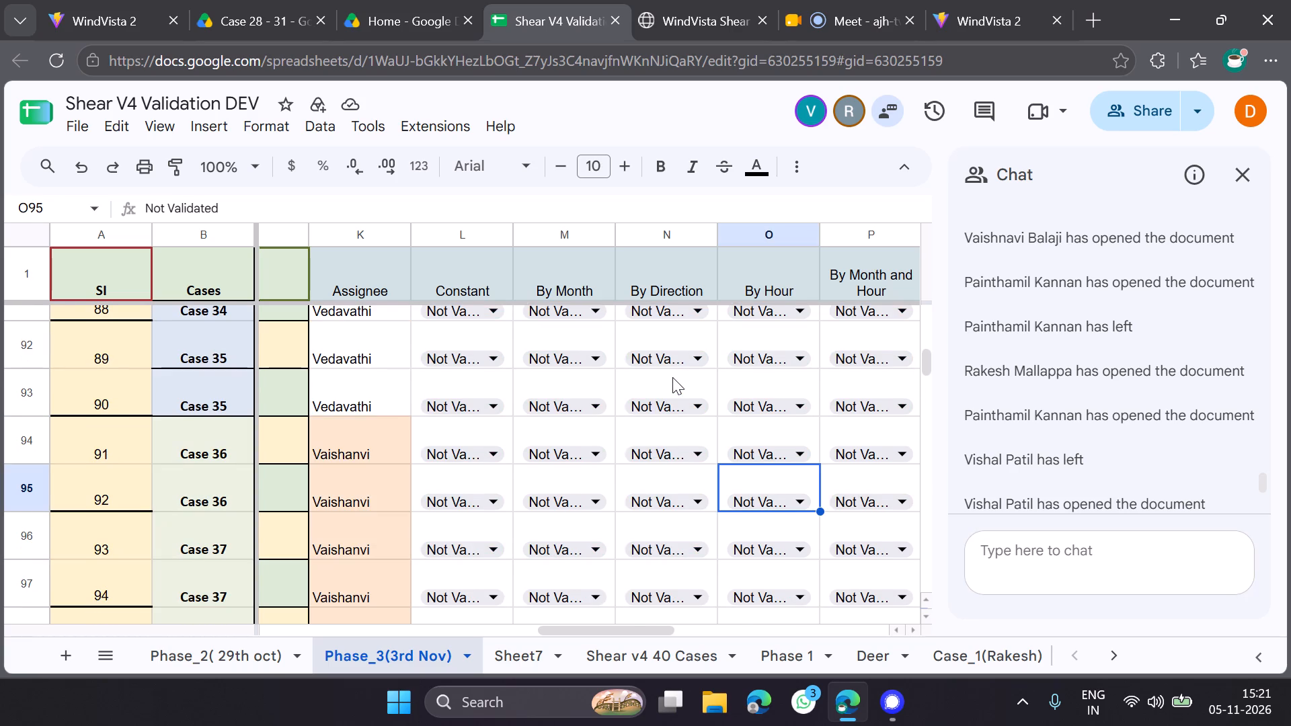
pyautogui.scroll(2, 672, 377)
pyautogui.scroll(-5, 672, 377)
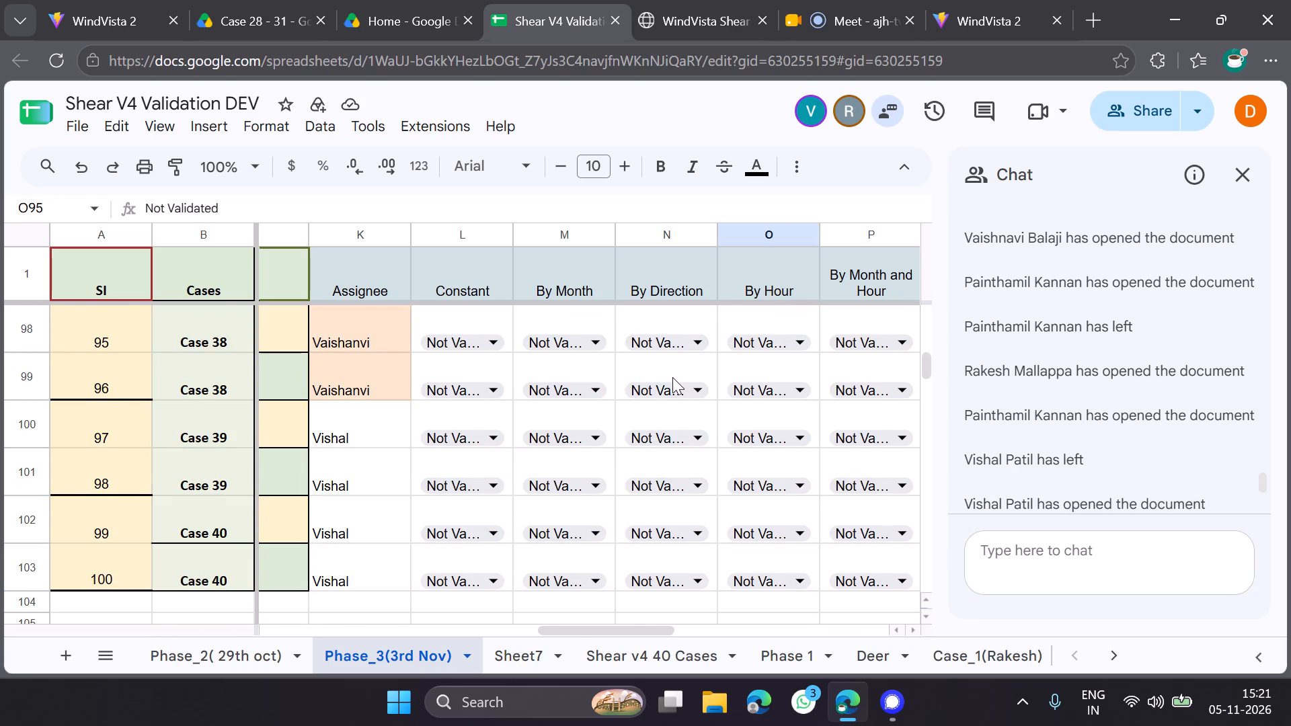
pyautogui.scroll(2, 349, 428)
pyautogui.scroll(6, 383, 385)
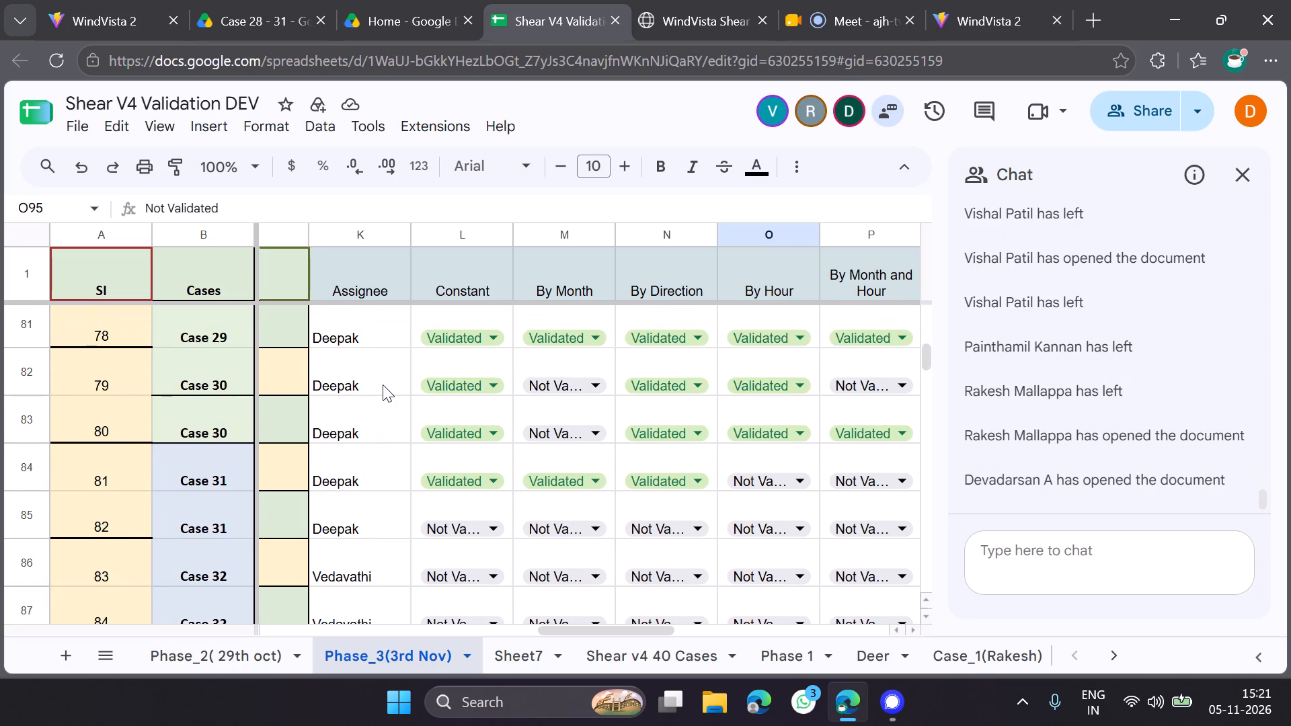
# Select the Assignee cells K78:K85 for Cases 28 to 31 and bring up the colour formatting options for them.
pyautogui.scroll(2, 373, 381)
pyautogui.moveTo(367, 382); pyautogui.dragTo(365, 408)
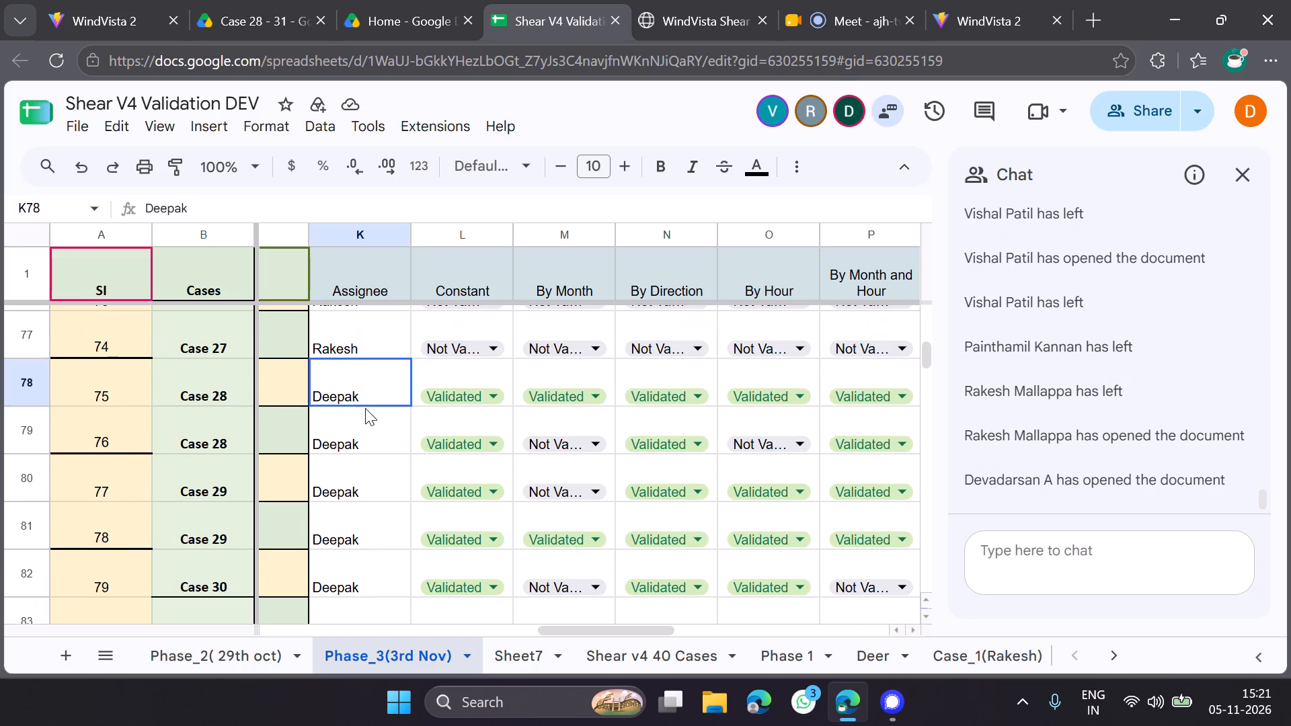
pyautogui.moveTo(365, 408); pyautogui.dragTo(351, 636)
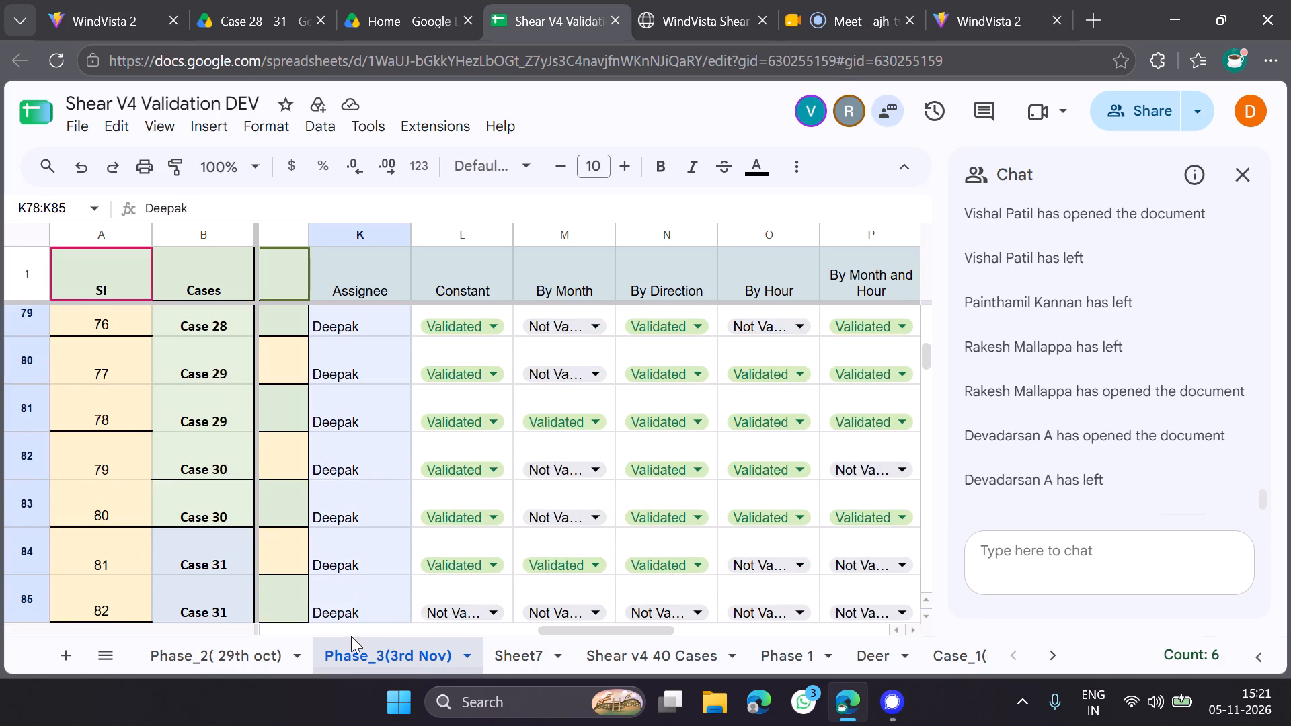
pyautogui.moveTo(351, 636); pyautogui.dragTo(368, 462)
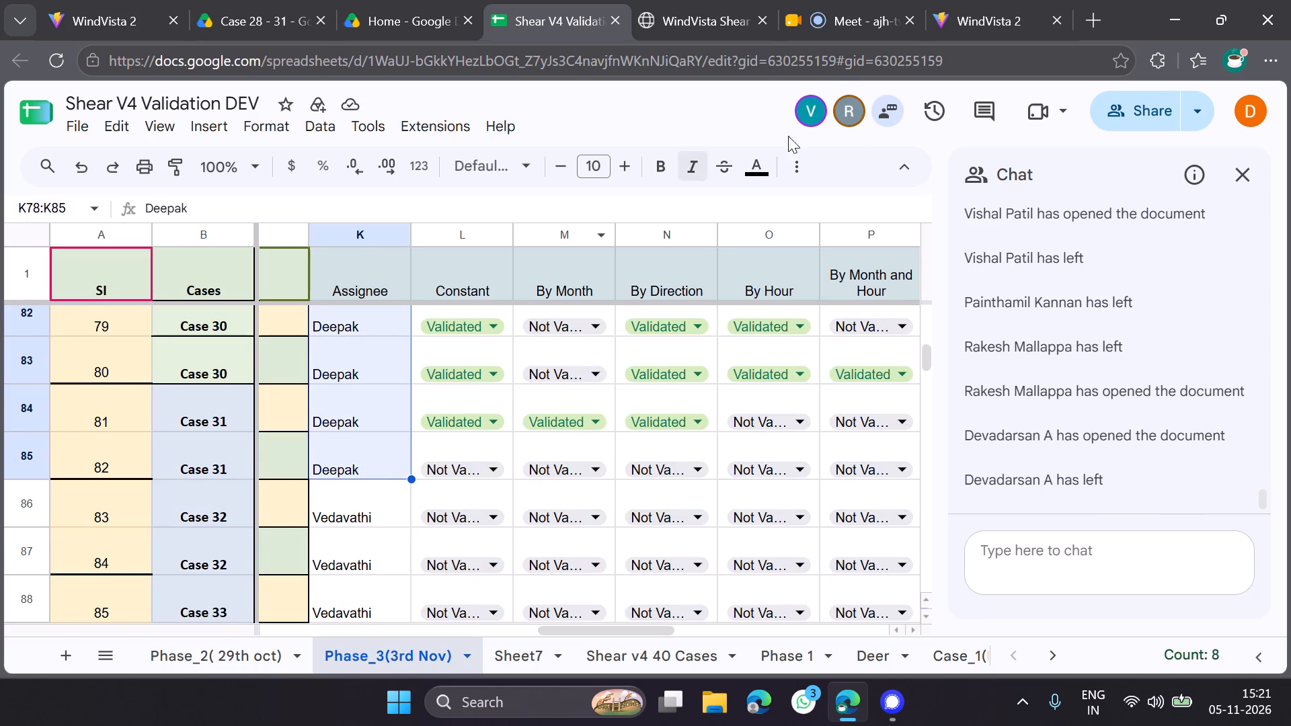
pyautogui.click(754, 167)
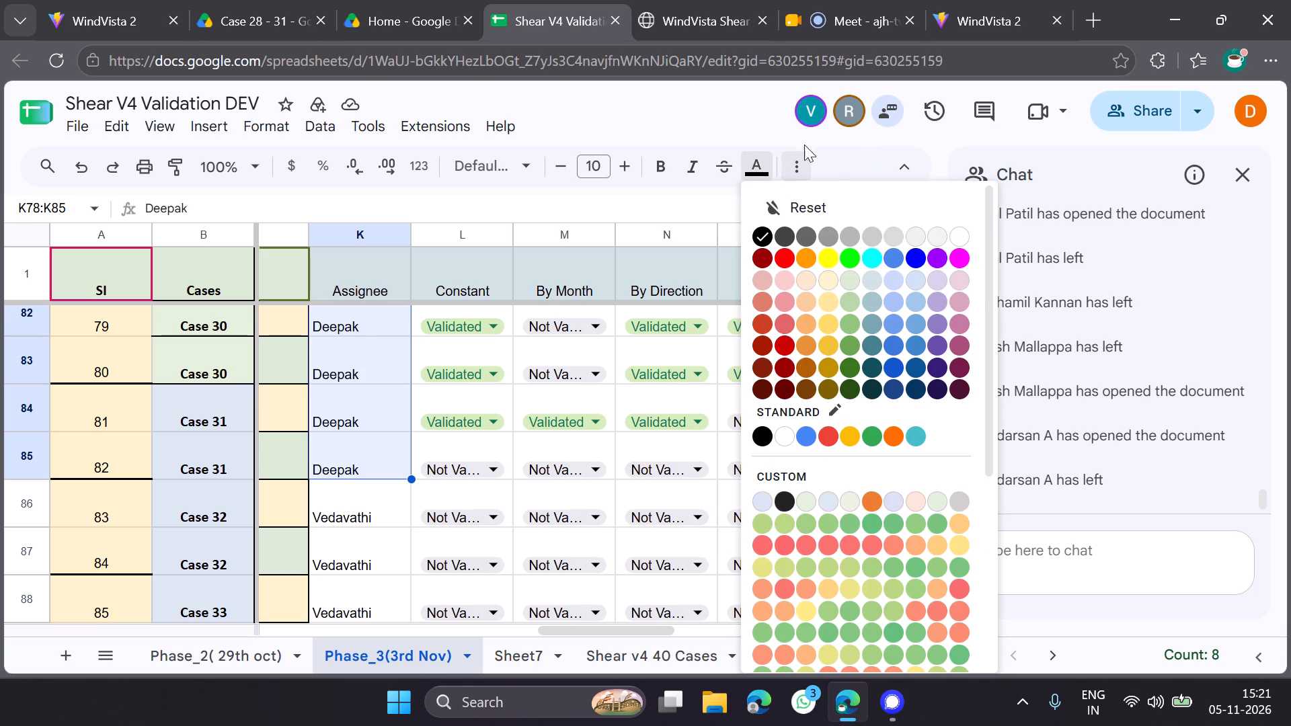
pyautogui.click(830, 155)
pyautogui.click(801, 175)
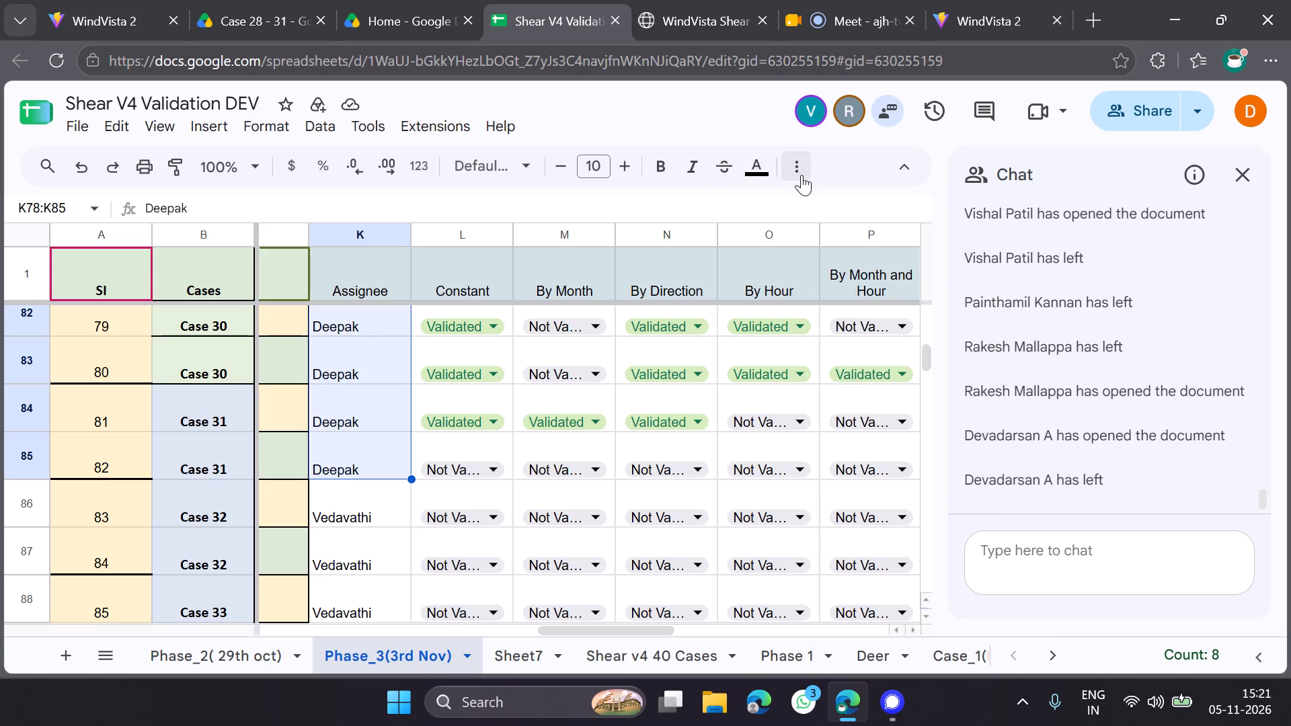
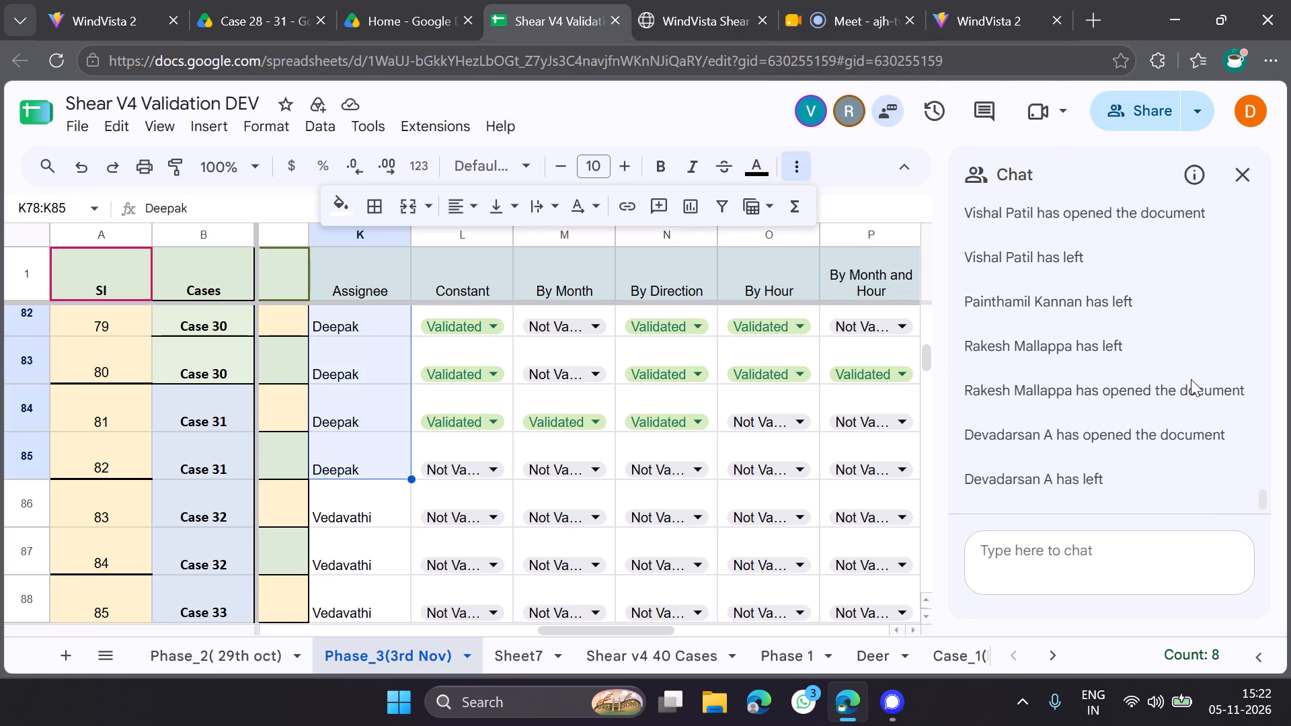
# Examine the assignees and validation statuses of the earlier cases above Case 28, back to Case 6, on the Phase_3(3rd Nov) sheet.
pyautogui.click(623, 94)
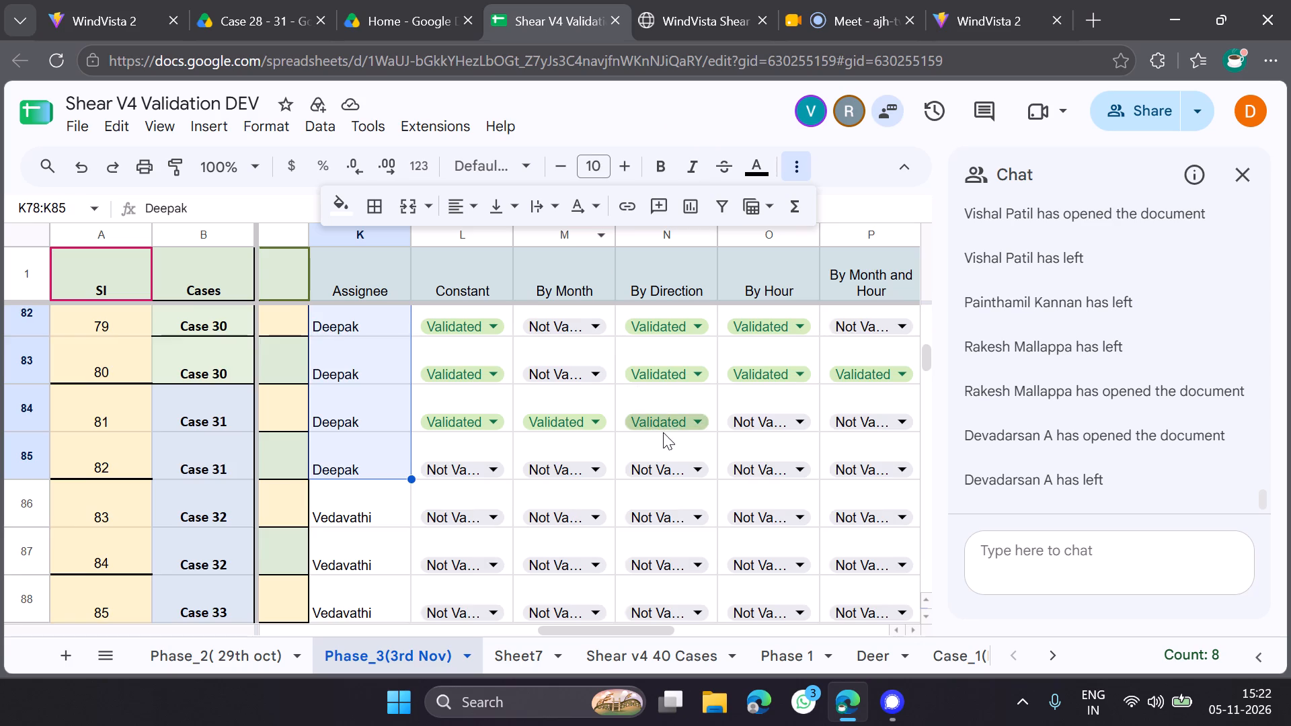
pyautogui.scroll(12, 663, 432)
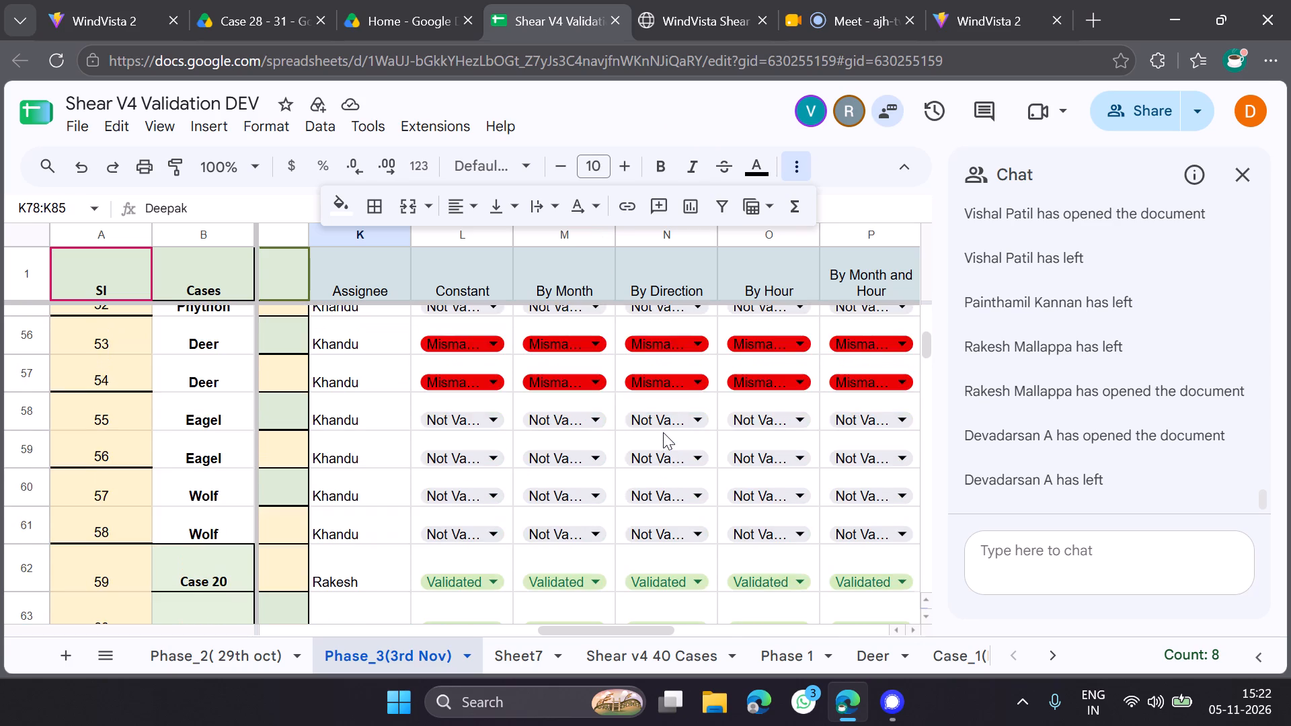
pyautogui.scroll(18, 663, 432)
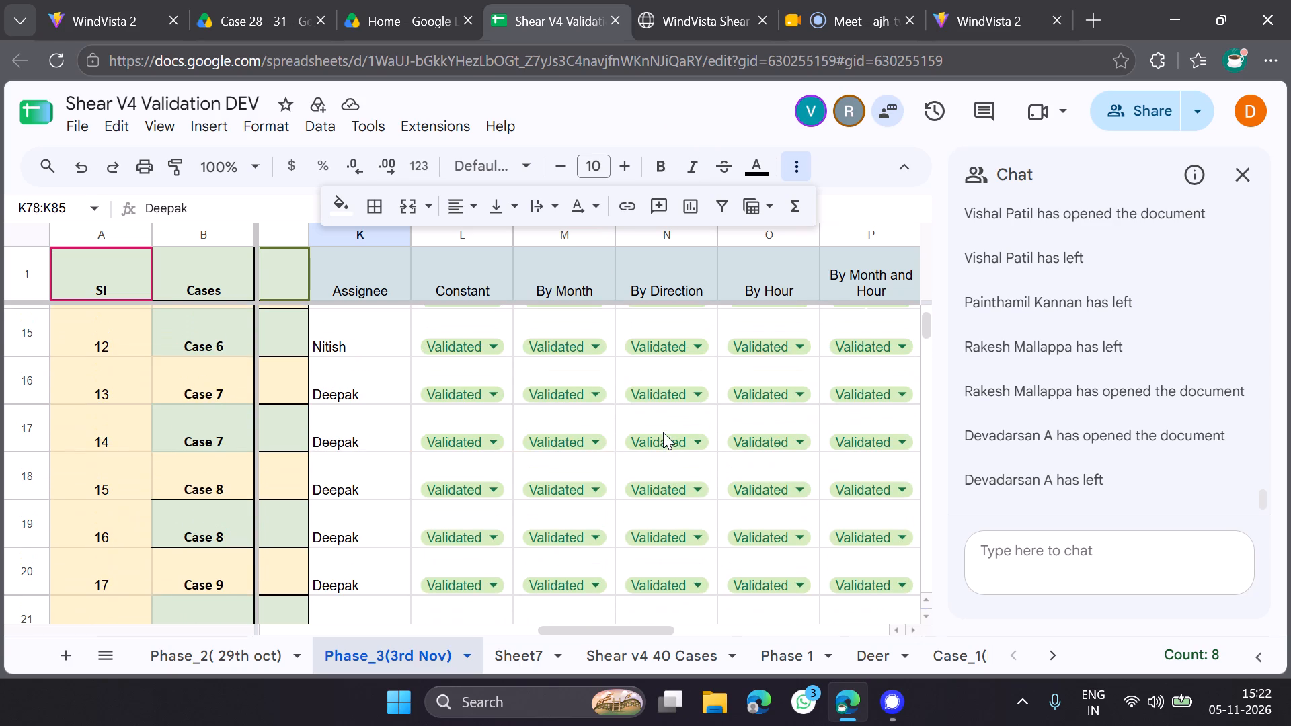
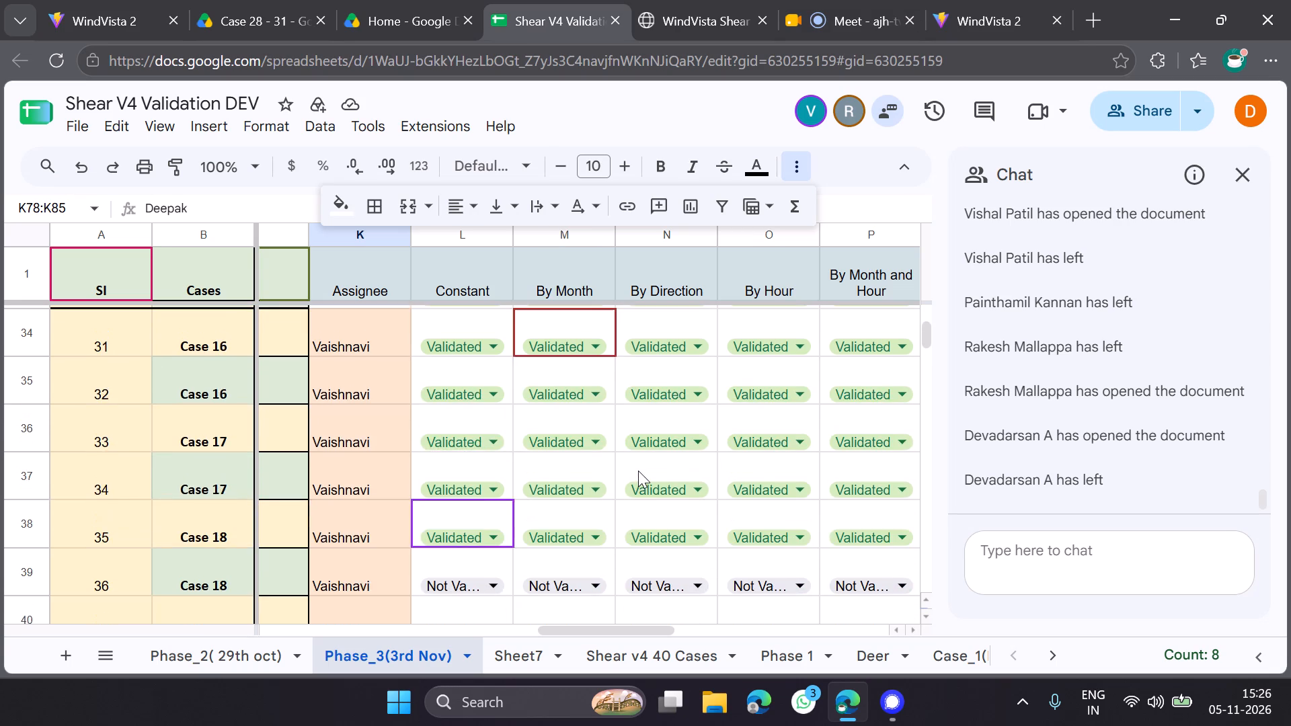
# Examine the assignees and validation statuses from Case 16 down to Case 33 on the Phase_3(3rd Nov) sheet.
pyautogui.scroll(-12, 638, 471)
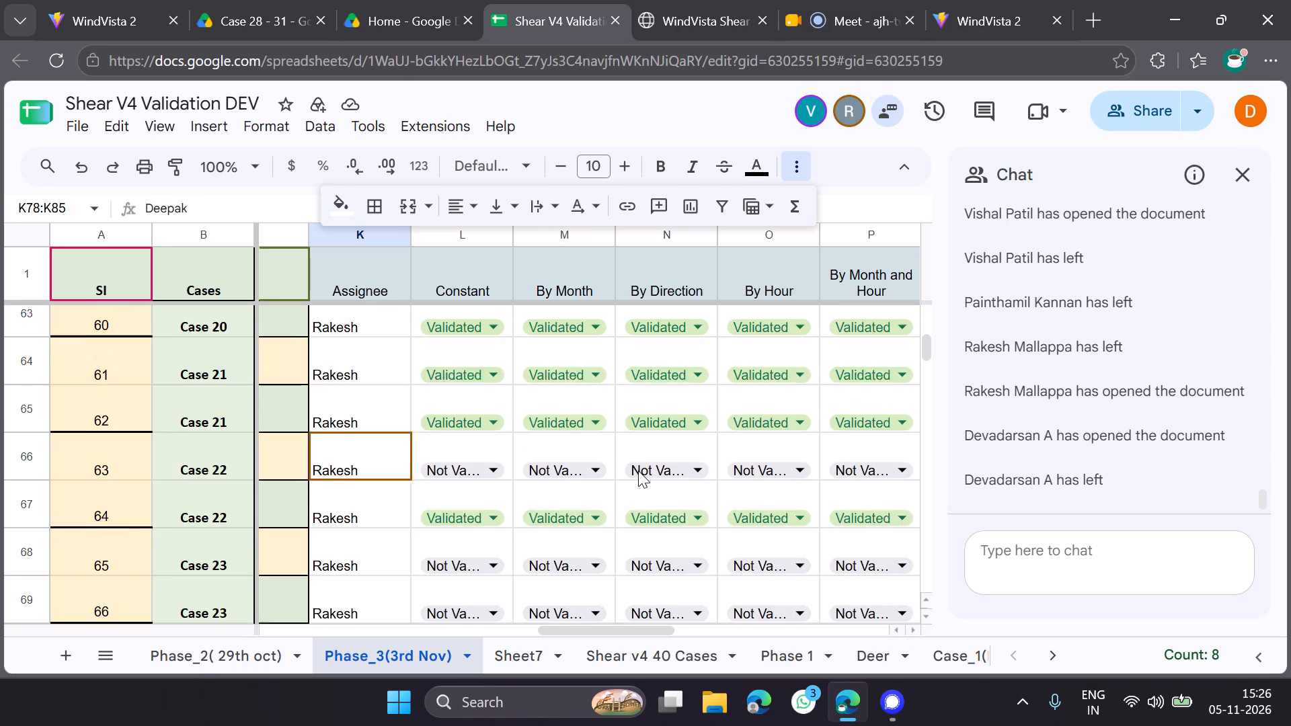
pyautogui.scroll(-5, 638, 471)
pyautogui.scroll(6, 638, 471)
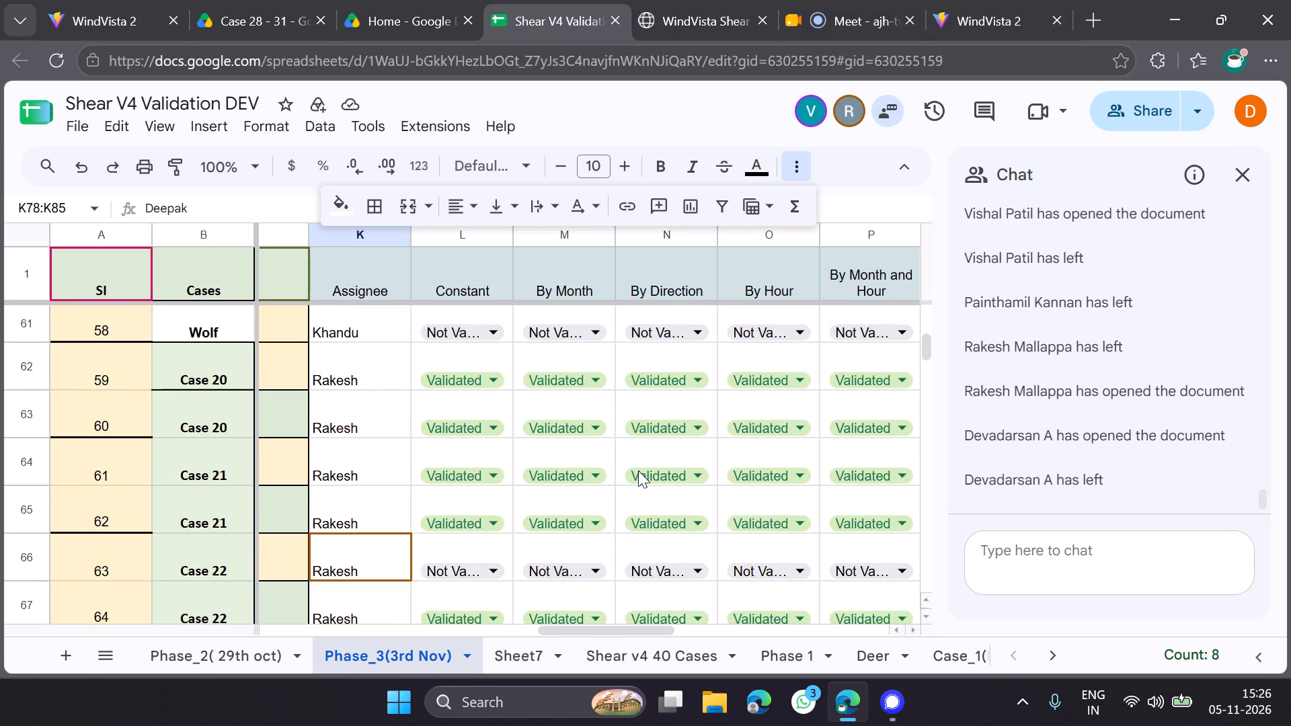
pyautogui.scroll(-10, 638, 471)
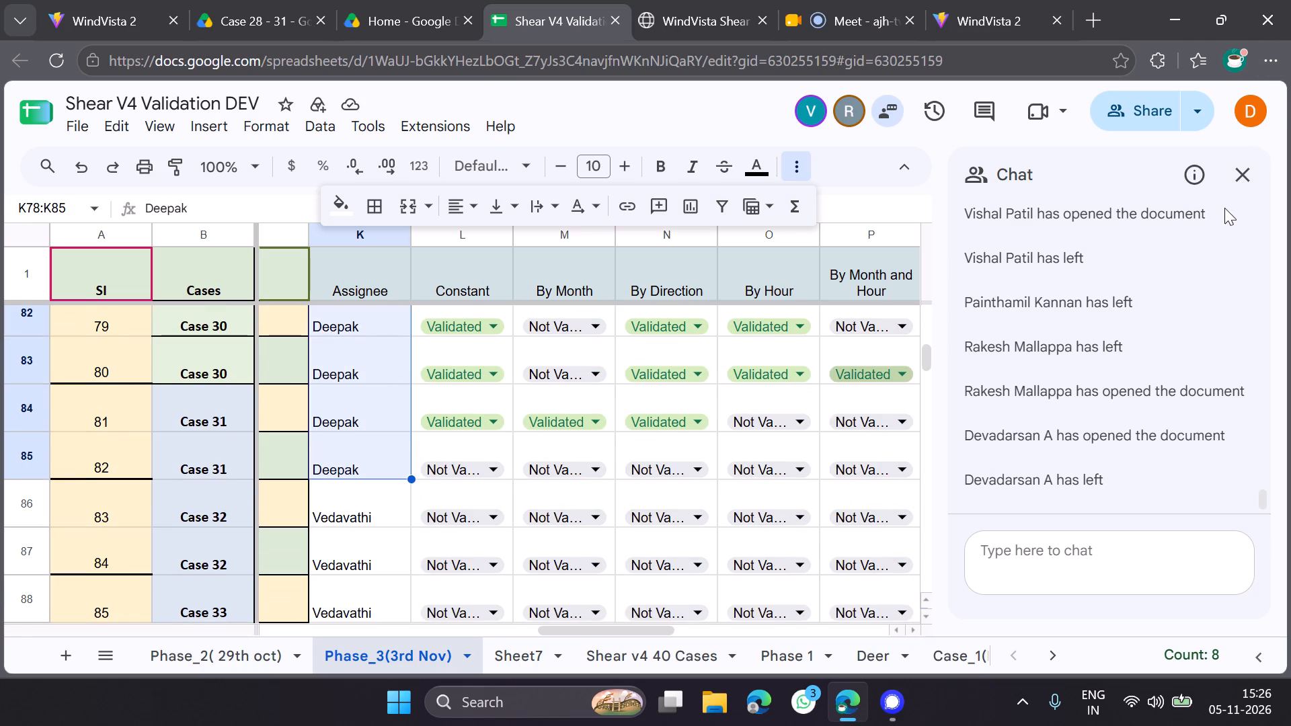
# Close the chat panel beside the Phase_3(3rd Nov) sheet.
pyautogui.click(1236, 177)
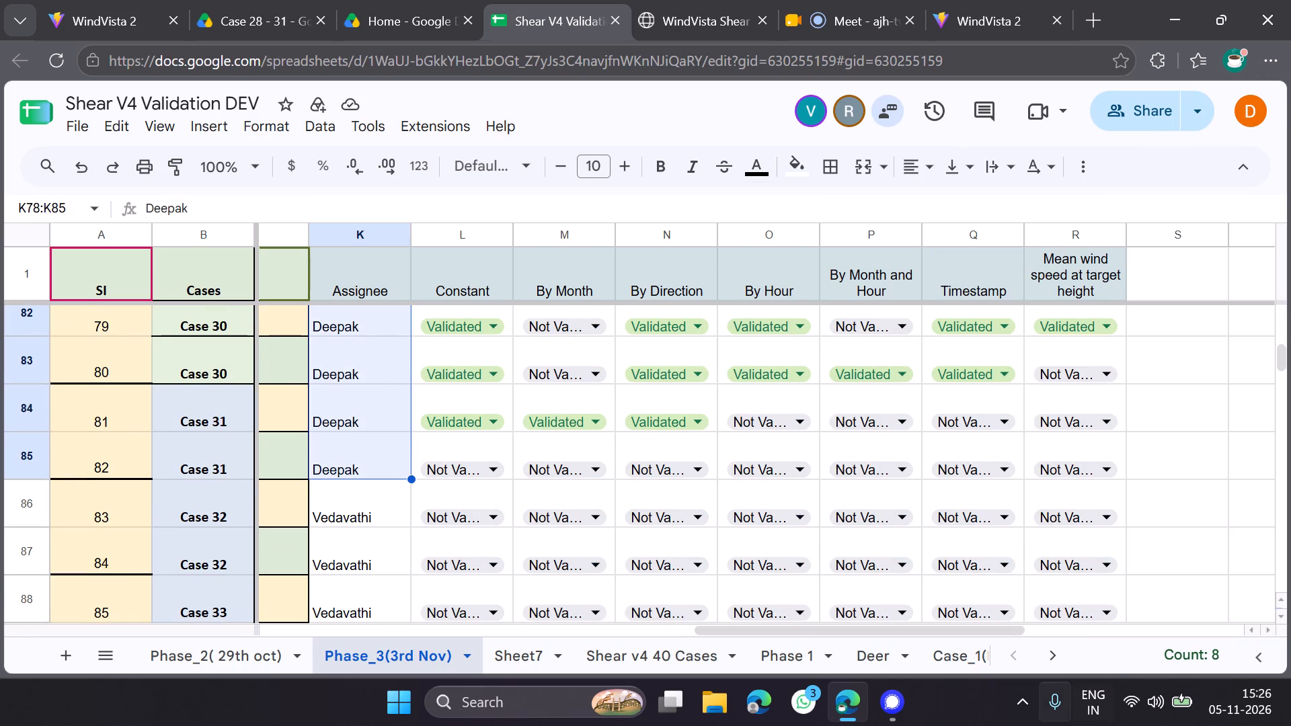
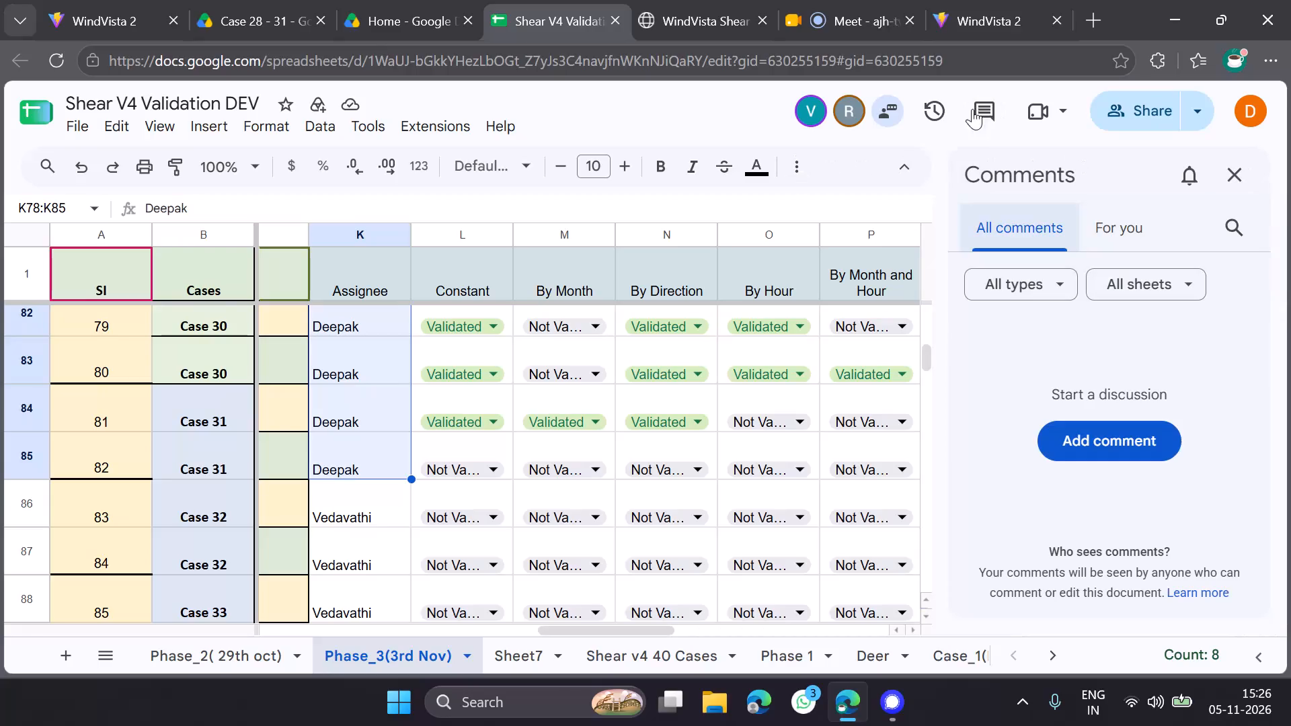
# Check the recent collaborator activity in the spreadsheet's chat, and close the chat.
pyautogui.click(899, 110)
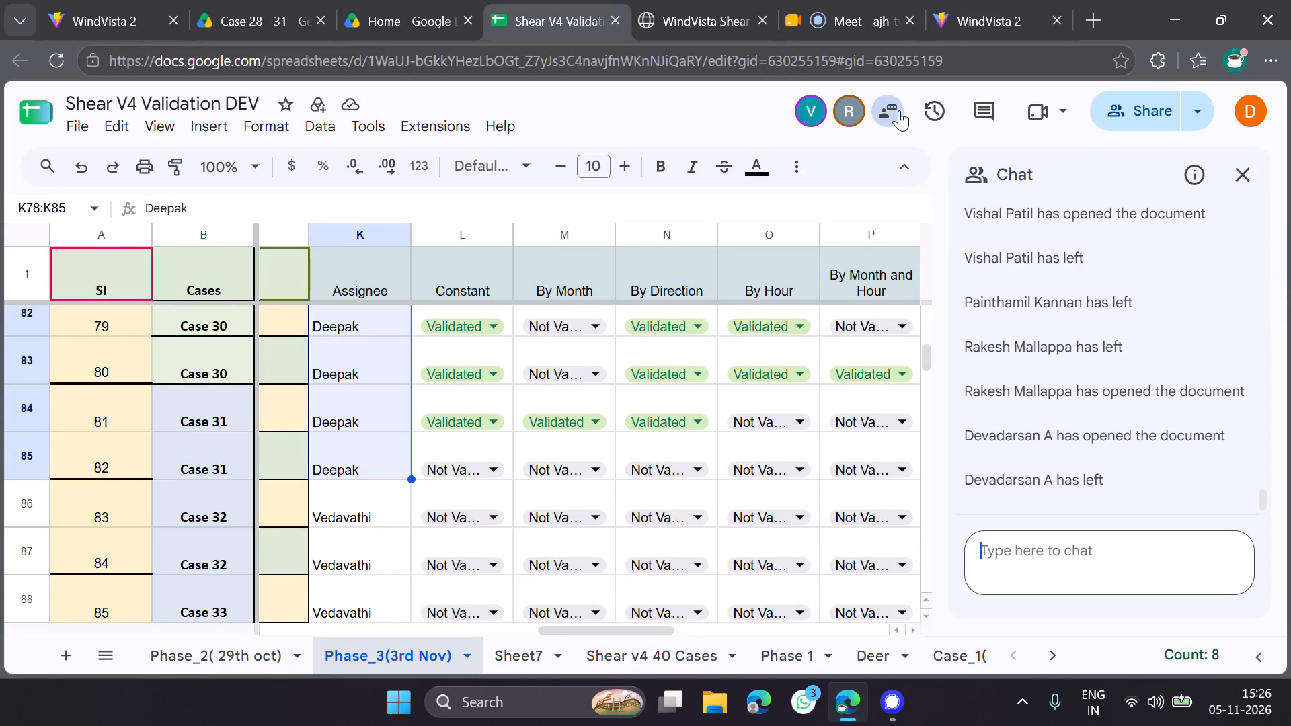
pyautogui.scroll(1, 1254, 263)
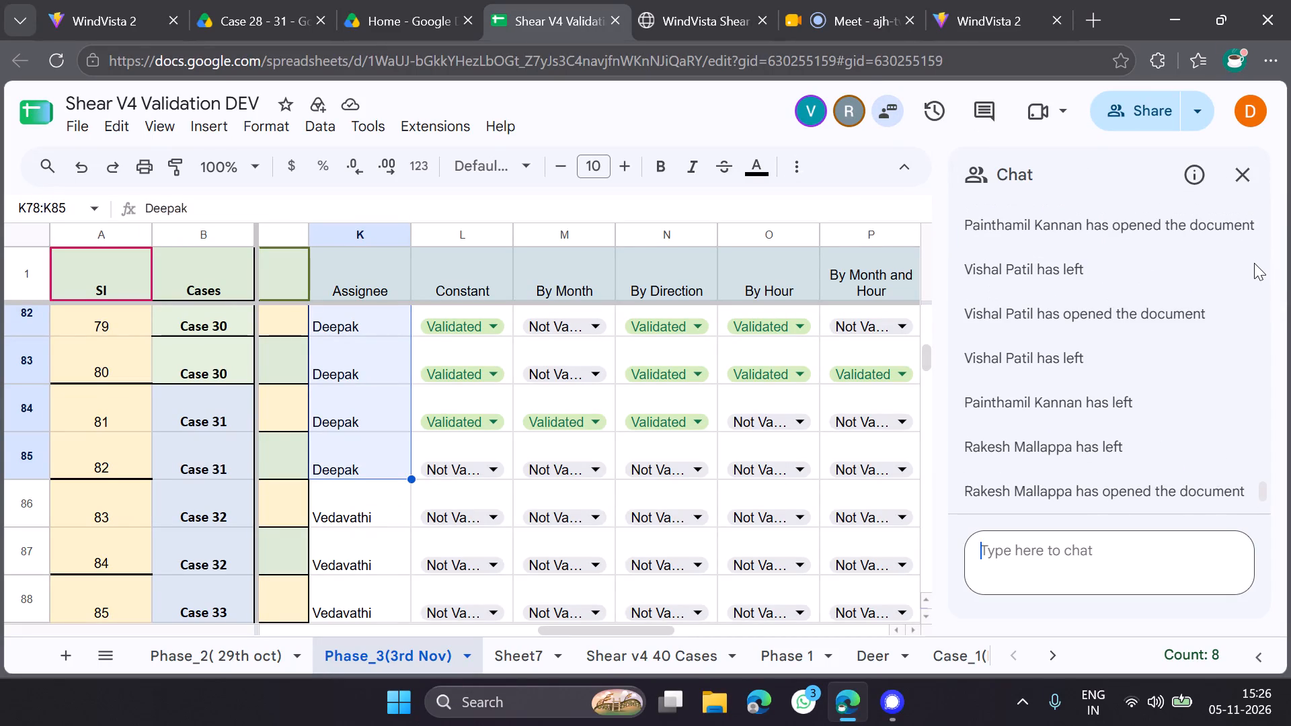
pyautogui.click(1247, 171)
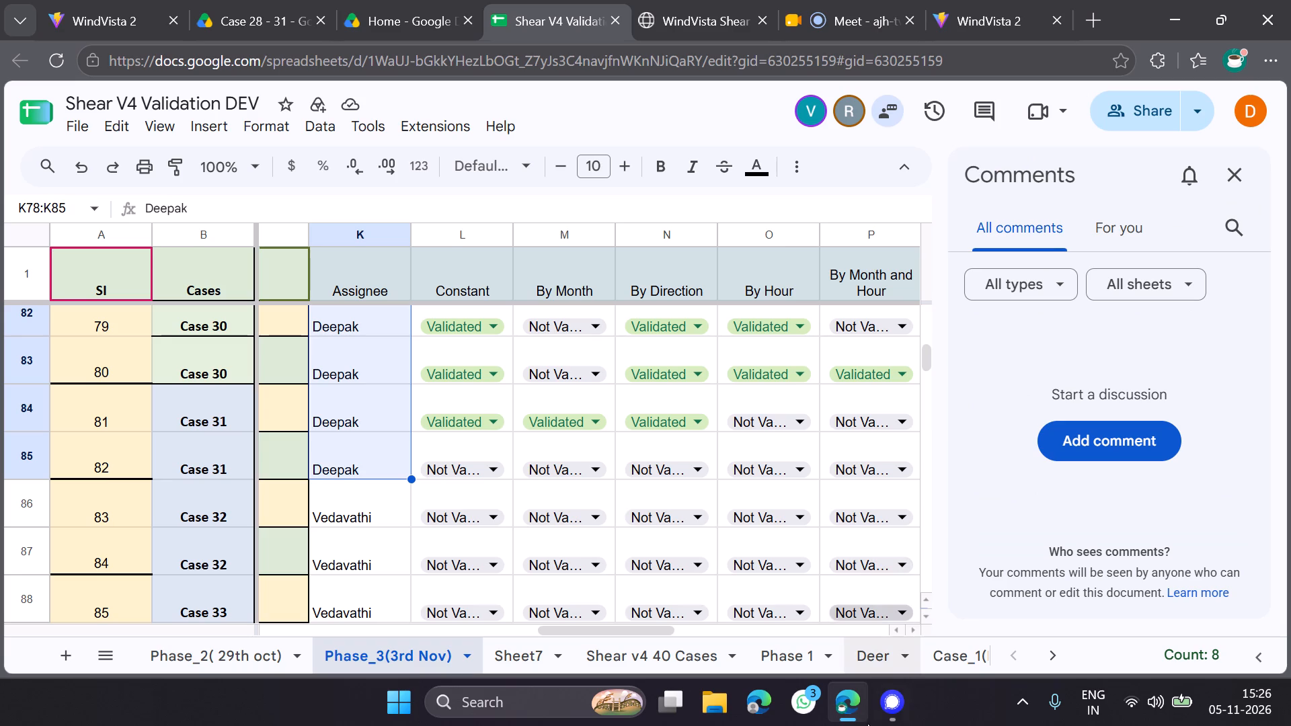
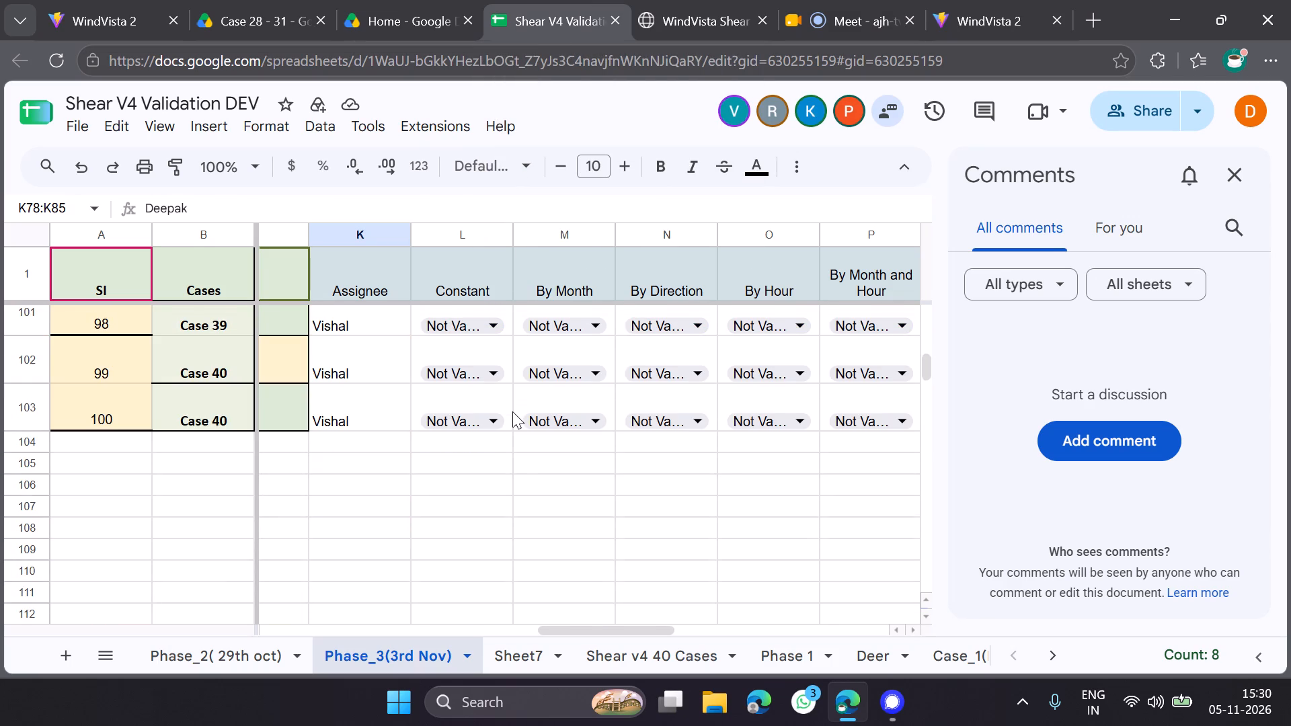
# Review the assignees and validation statuses of the other cases in the Phase_3(3rd Nov) sheet.
pyautogui.scroll(7, 512, 411)
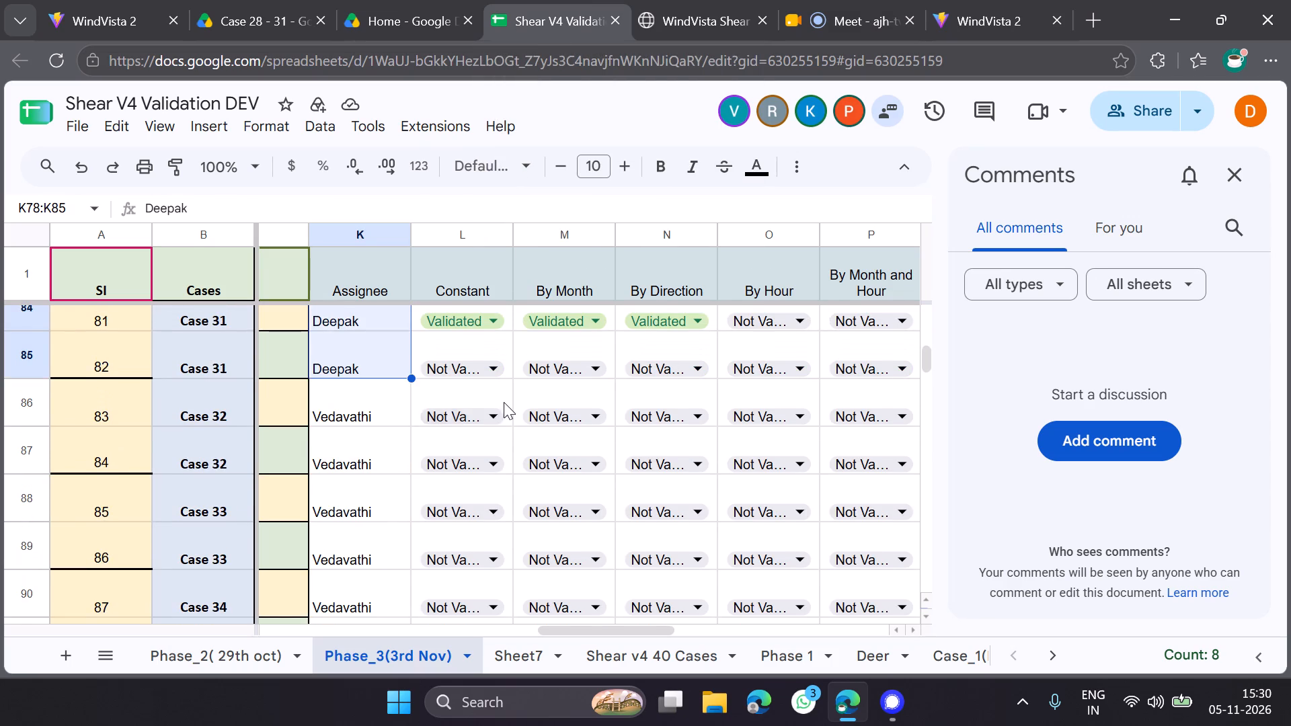
pyautogui.scroll(17, 504, 401)
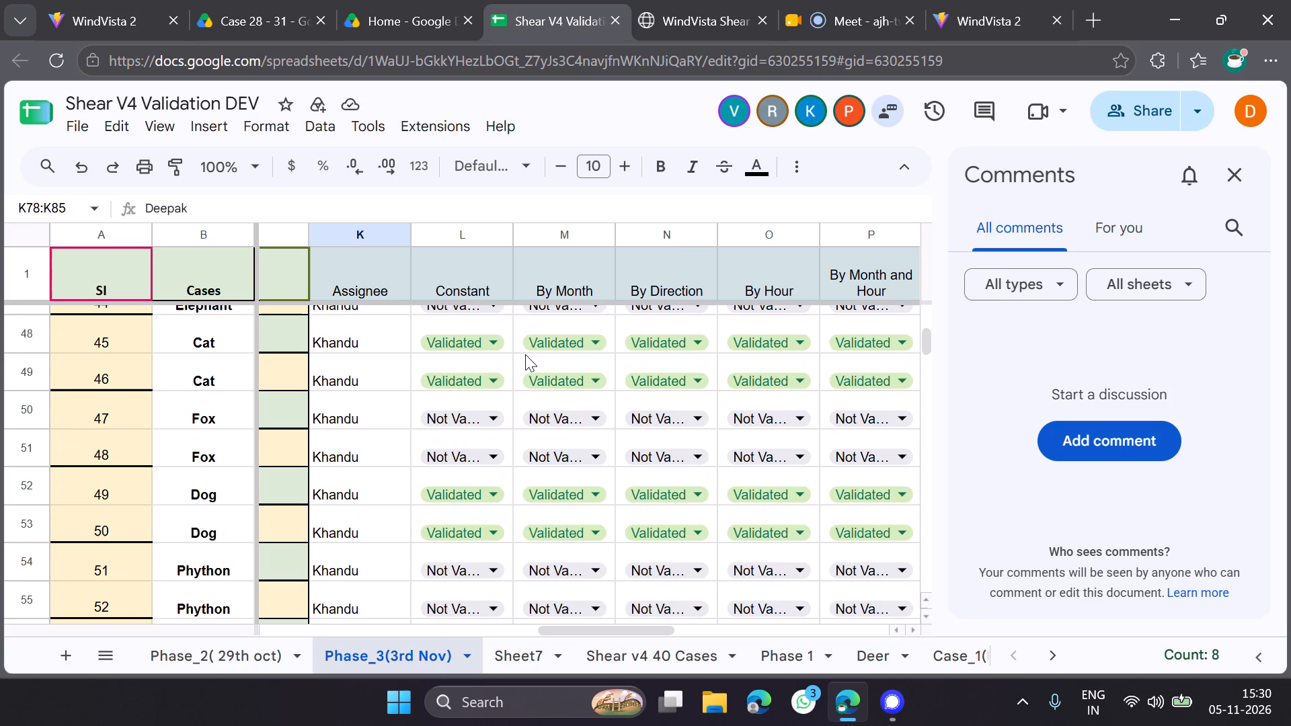
pyautogui.scroll(11, 525, 354)
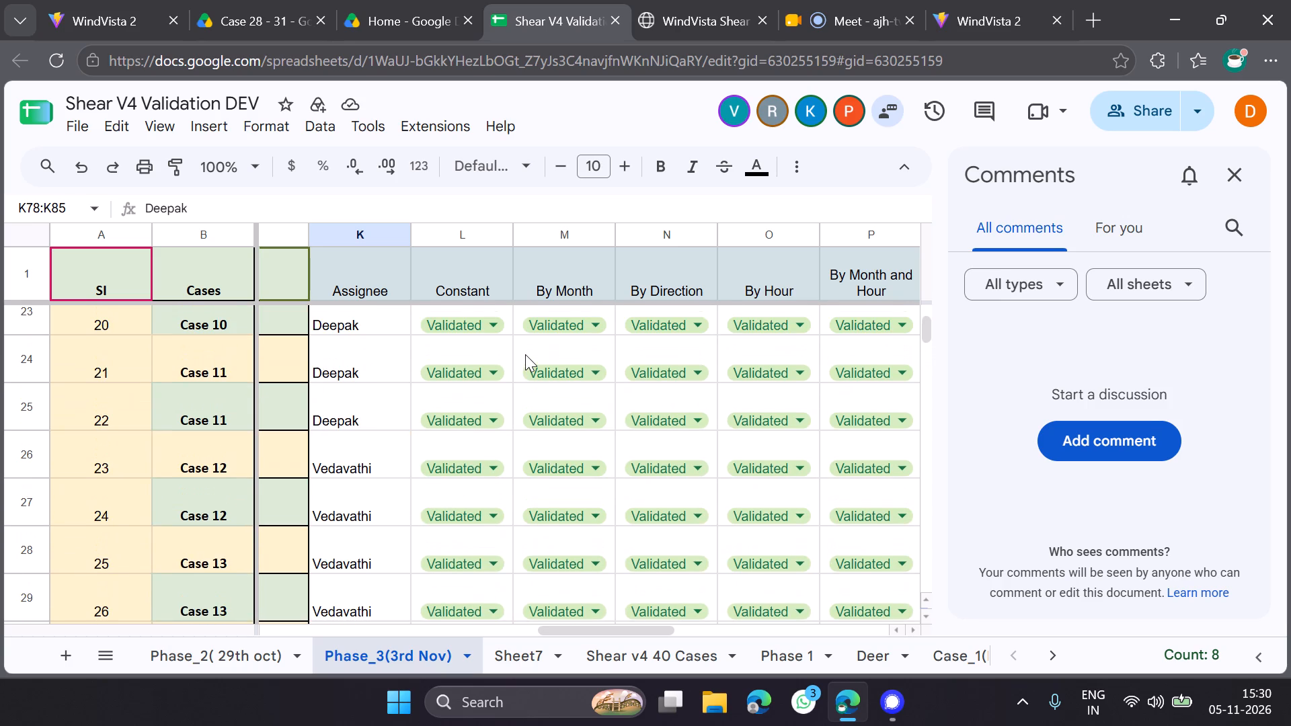
pyautogui.scroll(-11, 525, 354)
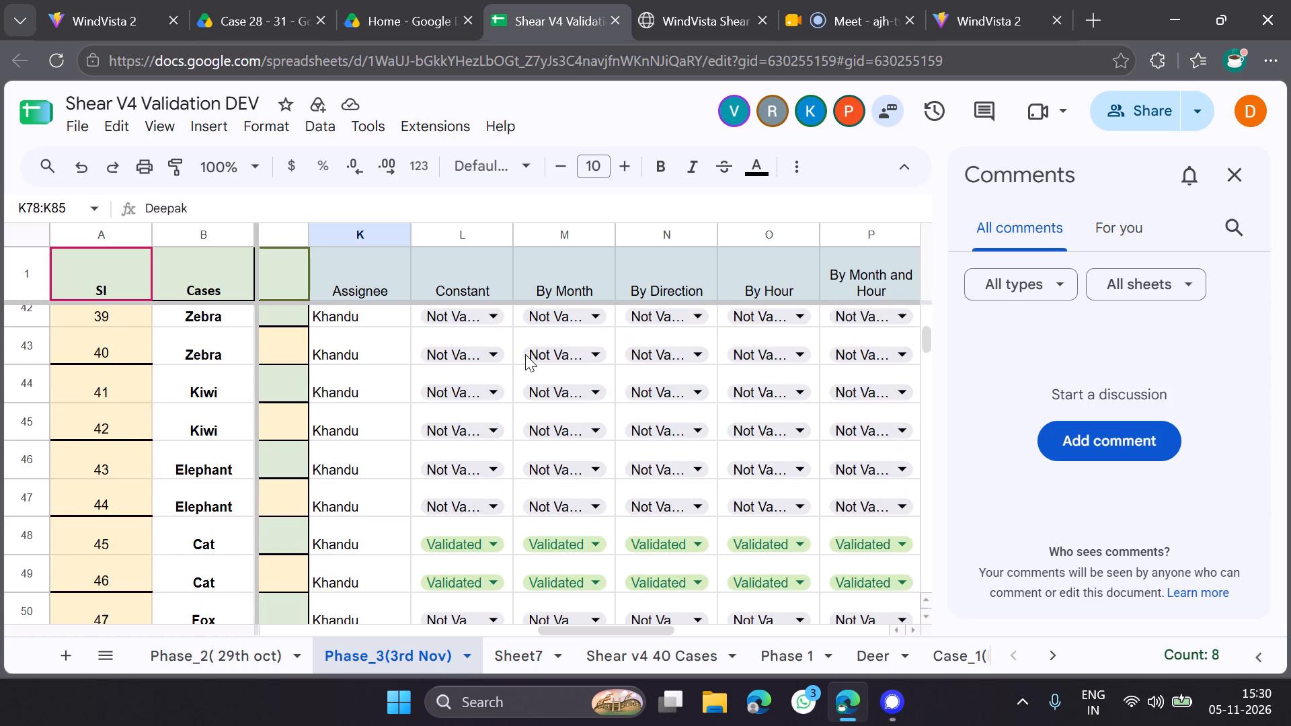
pyautogui.scroll(-2, 525, 354)
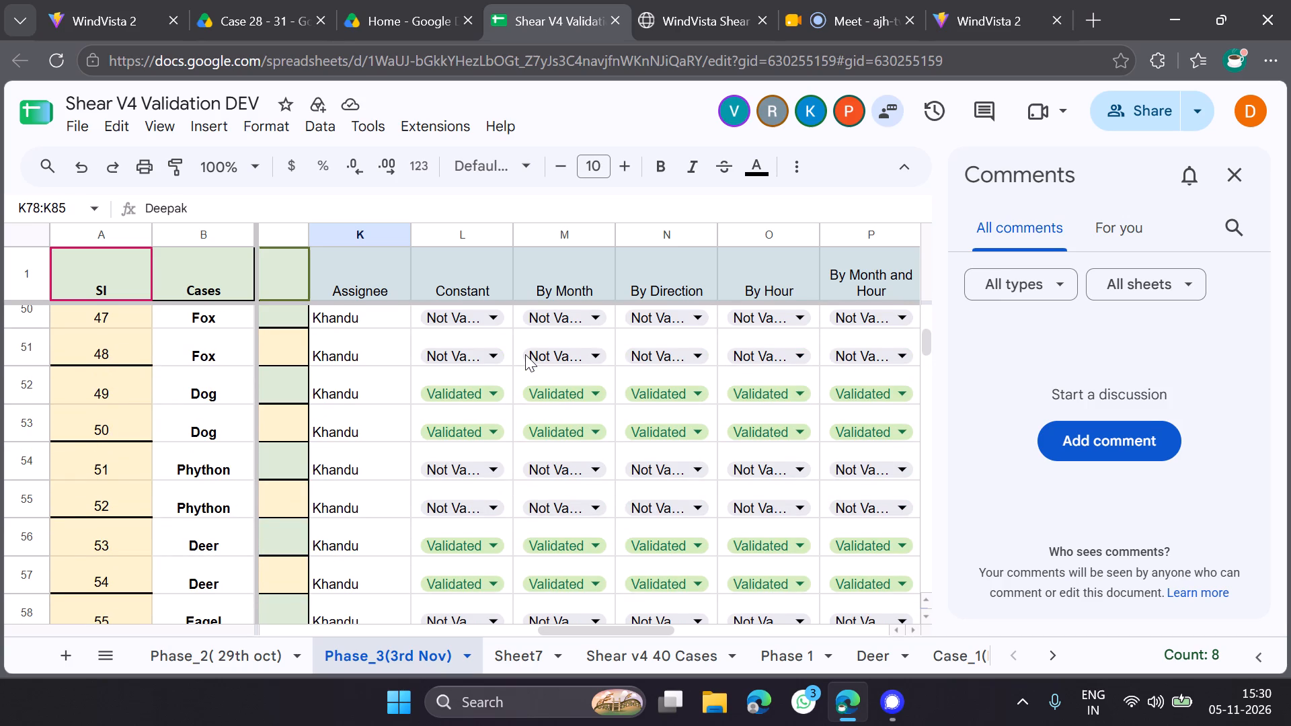
pyautogui.scroll(-1, 525, 354)
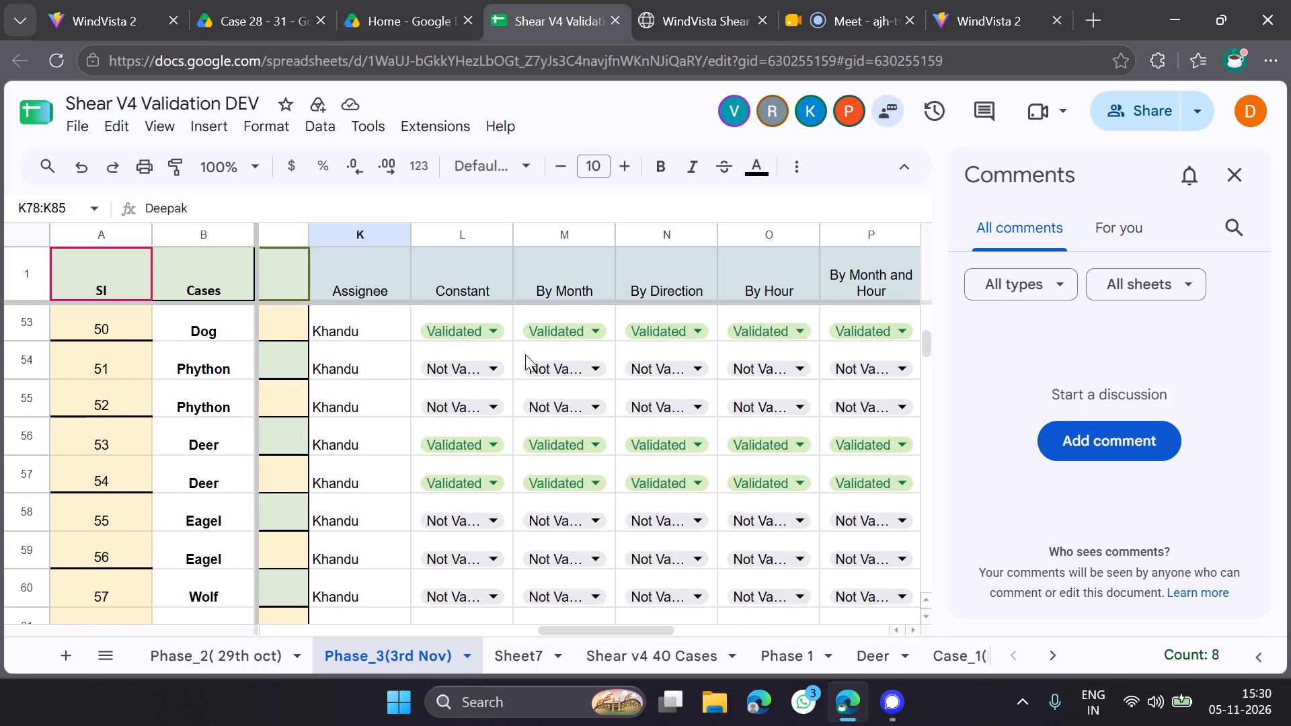
pyautogui.scroll(-2, 525, 354)
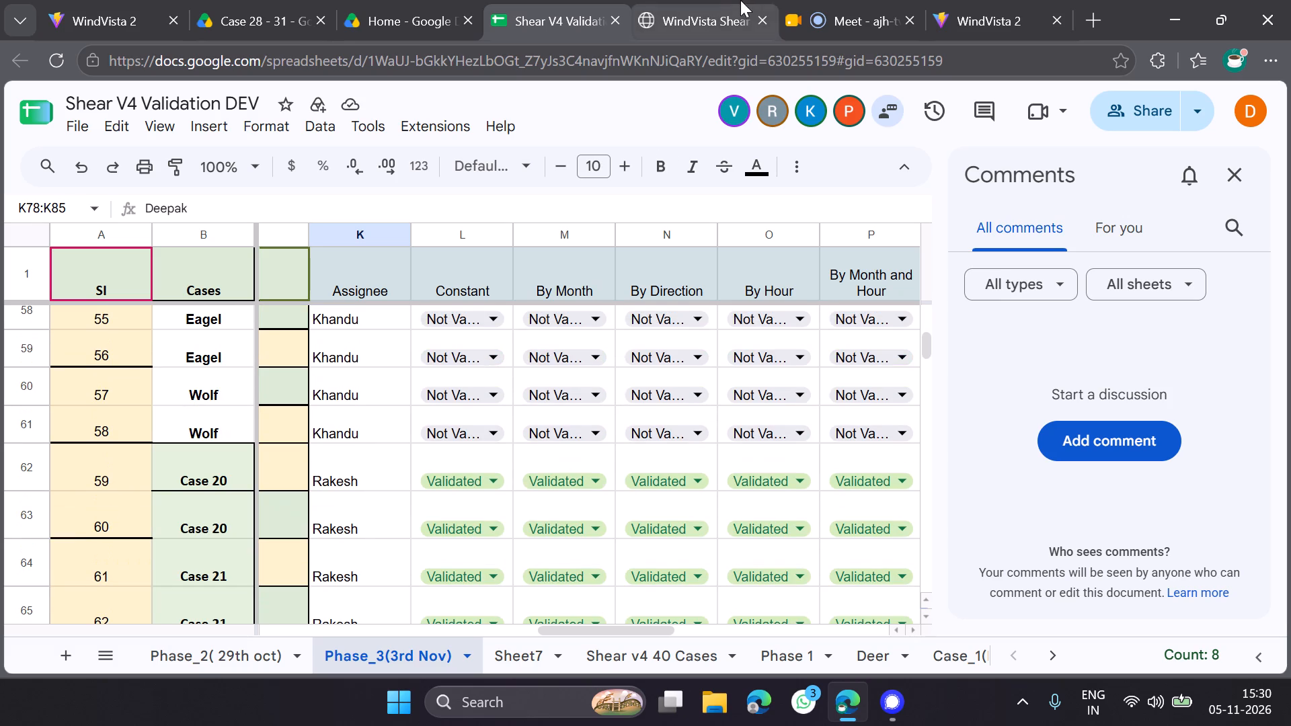
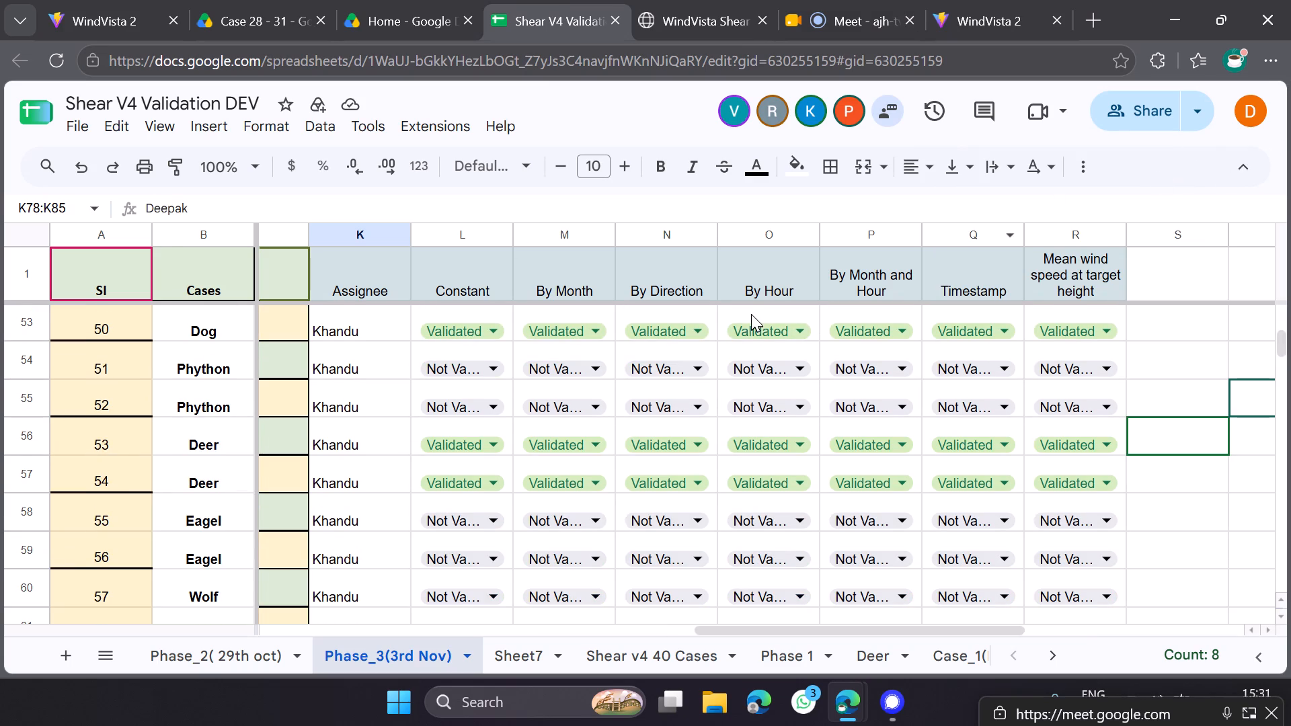
# Examine the Checkbox(Shinyapp), Excel(Validation sheet) and Alpha, Z0 limit settings of the animal-named cases in the Phase_3(3rd Nov) sheet.
pyautogui.scroll(3, 585, 424)
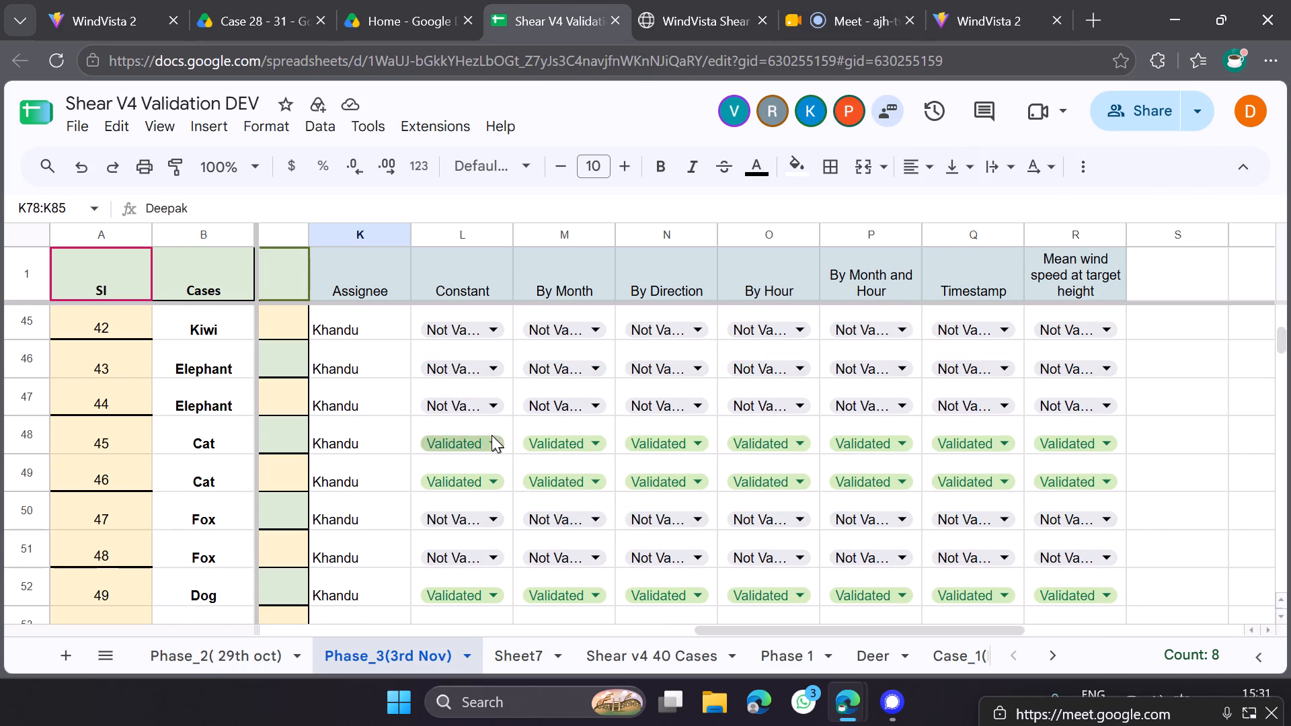
pyautogui.scroll(1, 490, 434)
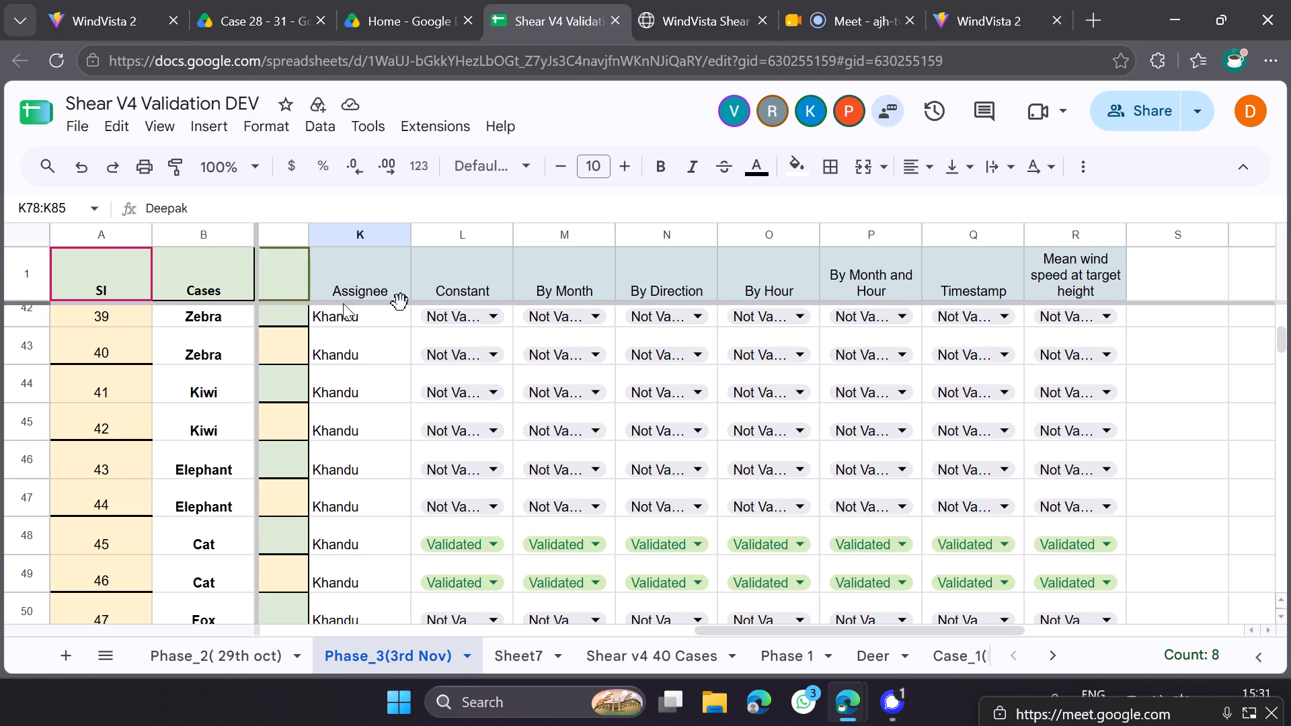
pyautogui.moveTo(745, 633); pyautogui.dragTo(481, 621)
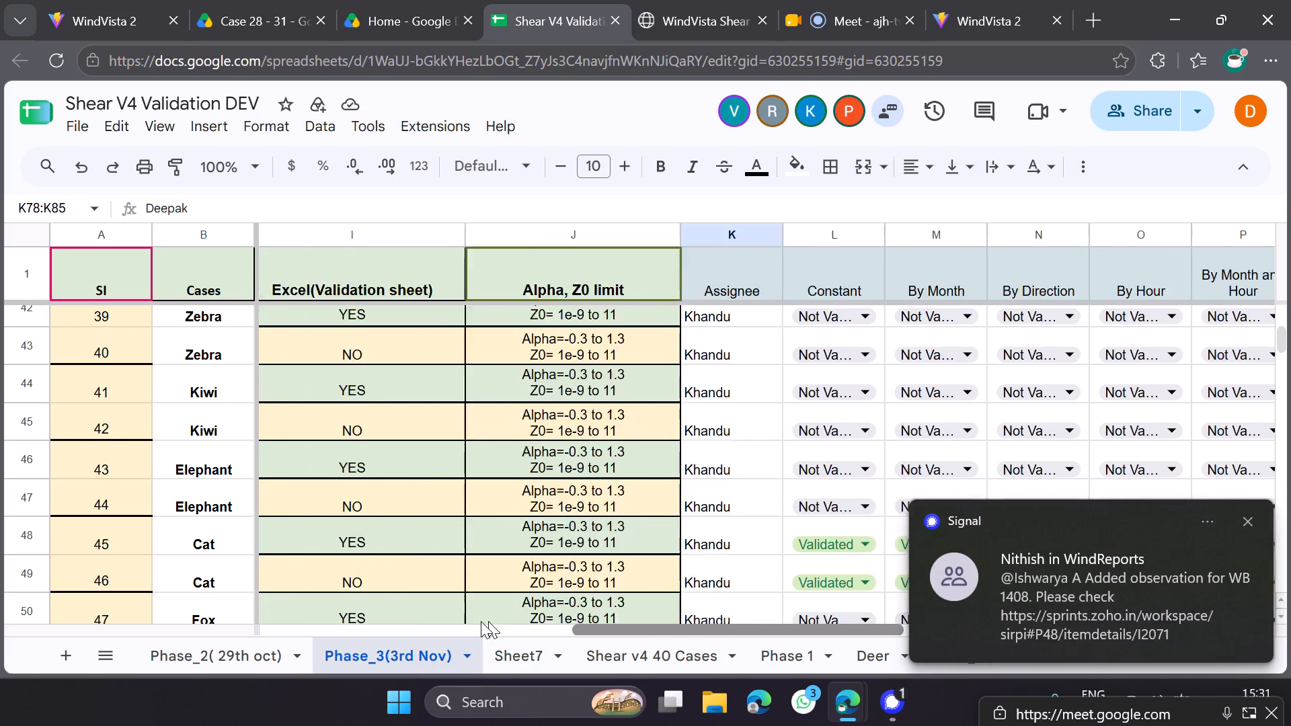
pyautogui.moveTo(481, 621); pyautogui.dragTo(607, 600)
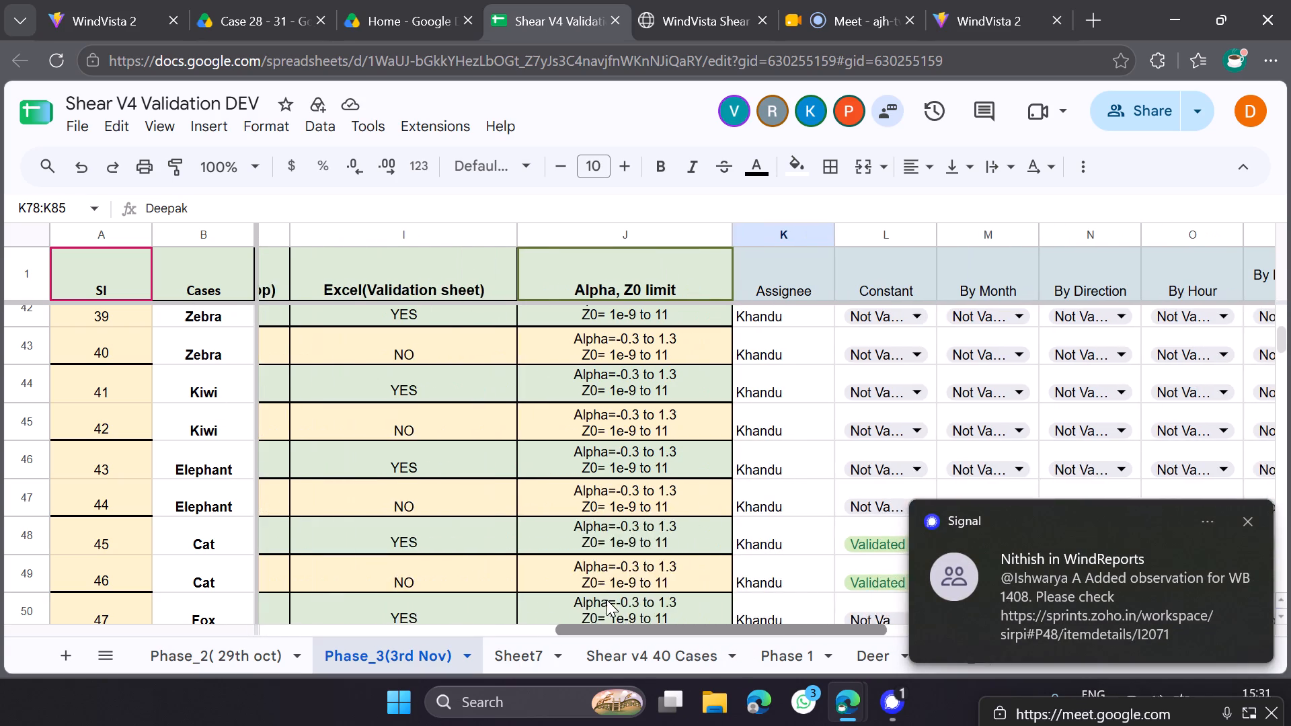
pyautogui.moveTo(607, 600); pyautogui.dragTo(547, 593)
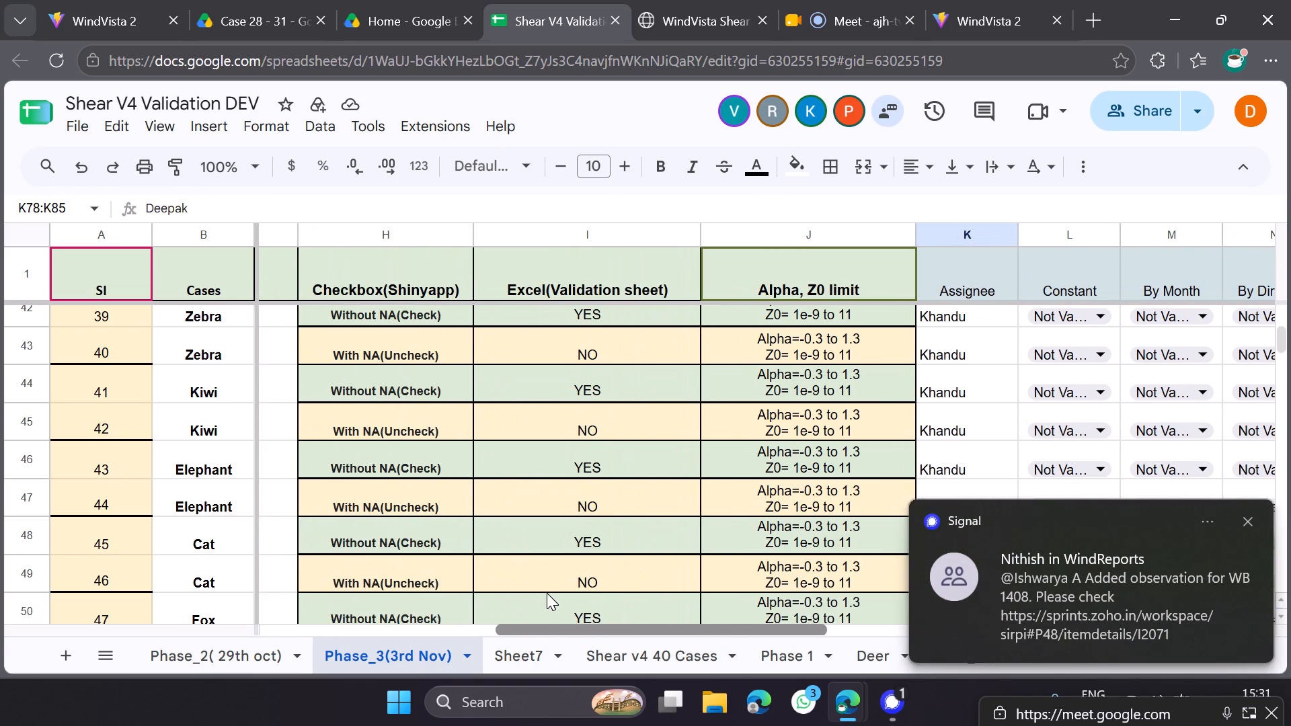
pyautogui.moveTo(547, 593); pyautogui.dragTo(552, 592)
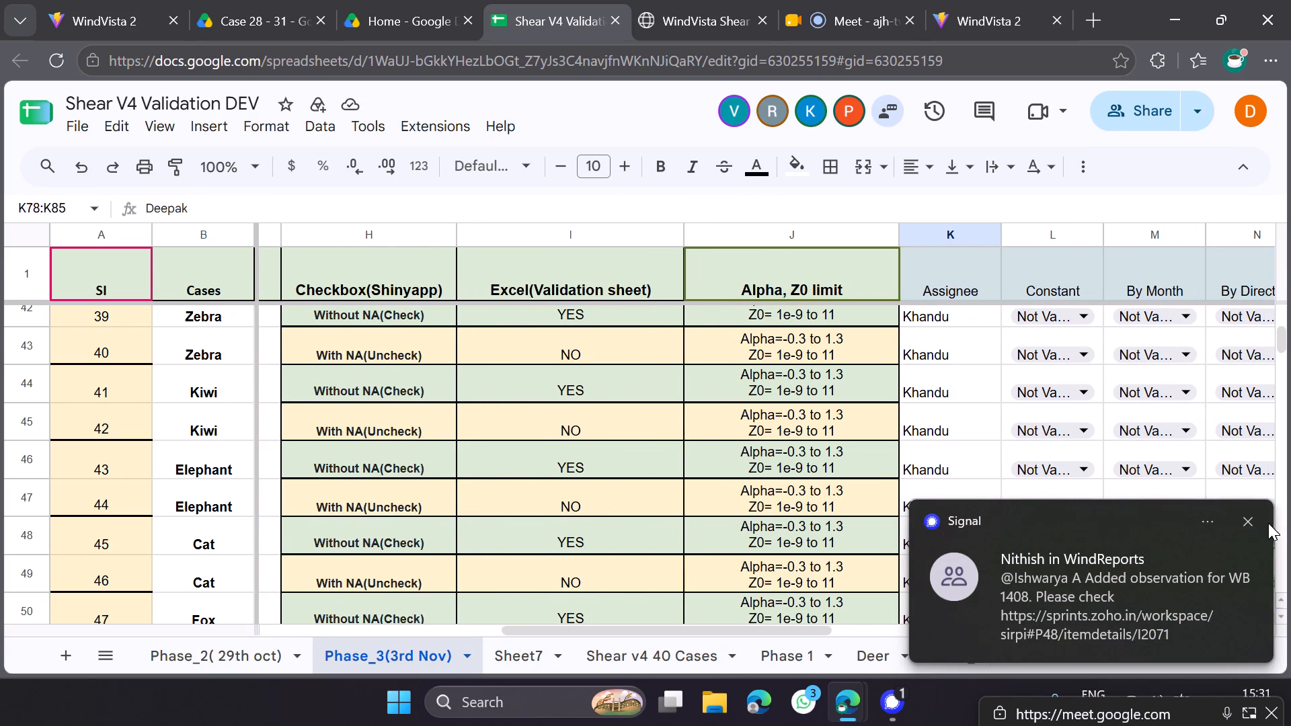
pyautogui.click(1245, 519)
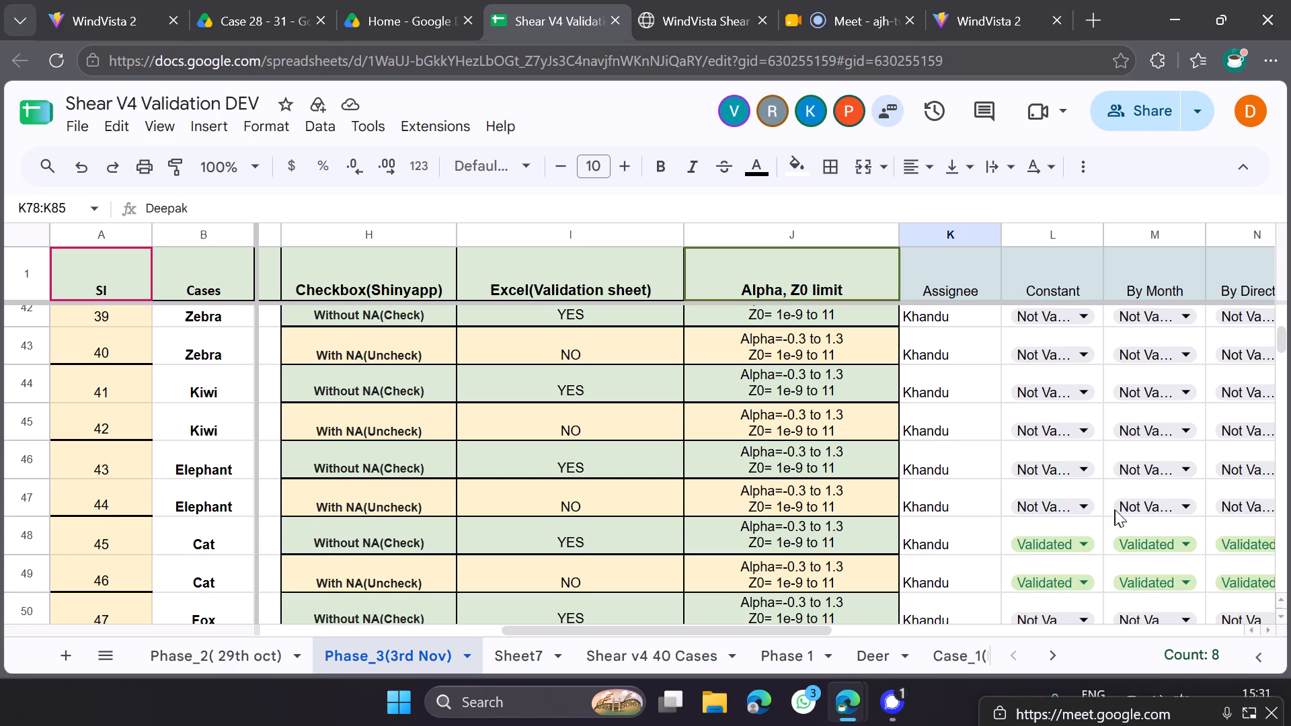
# Review the case settings, assignees and validation statuses down through Cases 28–30, including the By Hour to mean wind speed columns.
pyautogui.scroll(-4, 1116, 510)
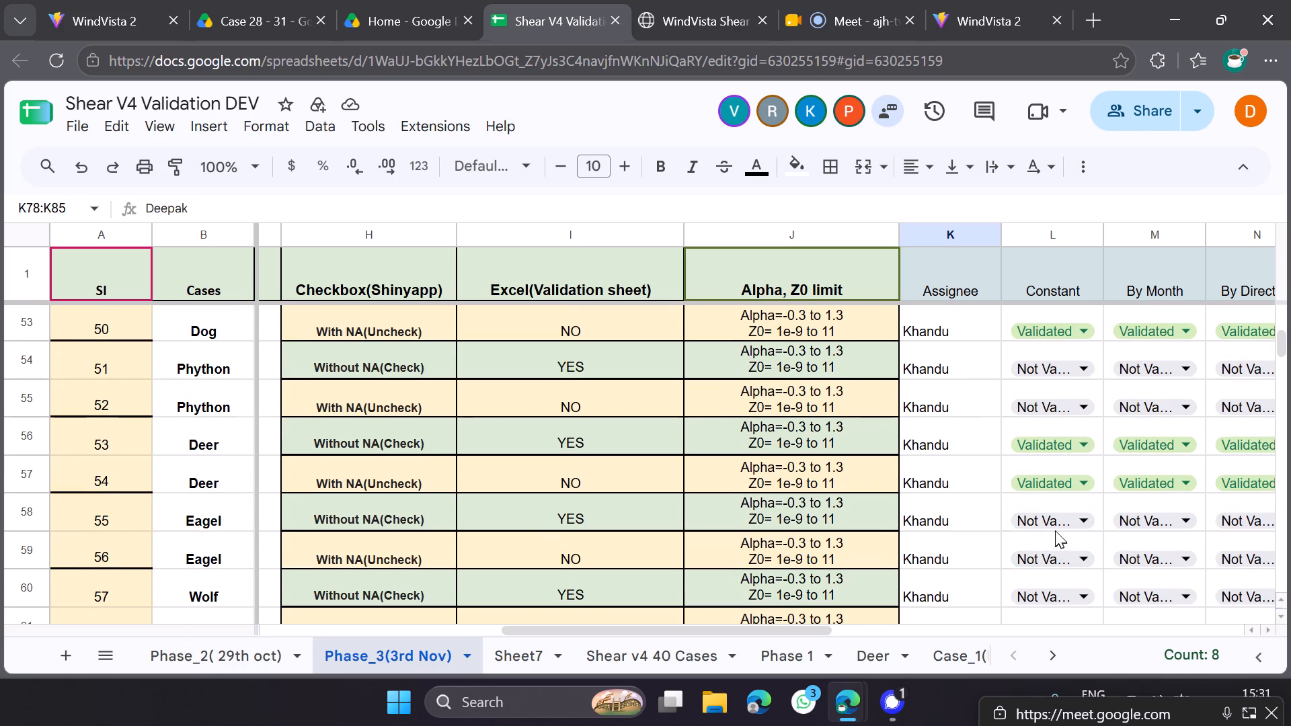
pyautogui.scroll(-1, 1086, 506)
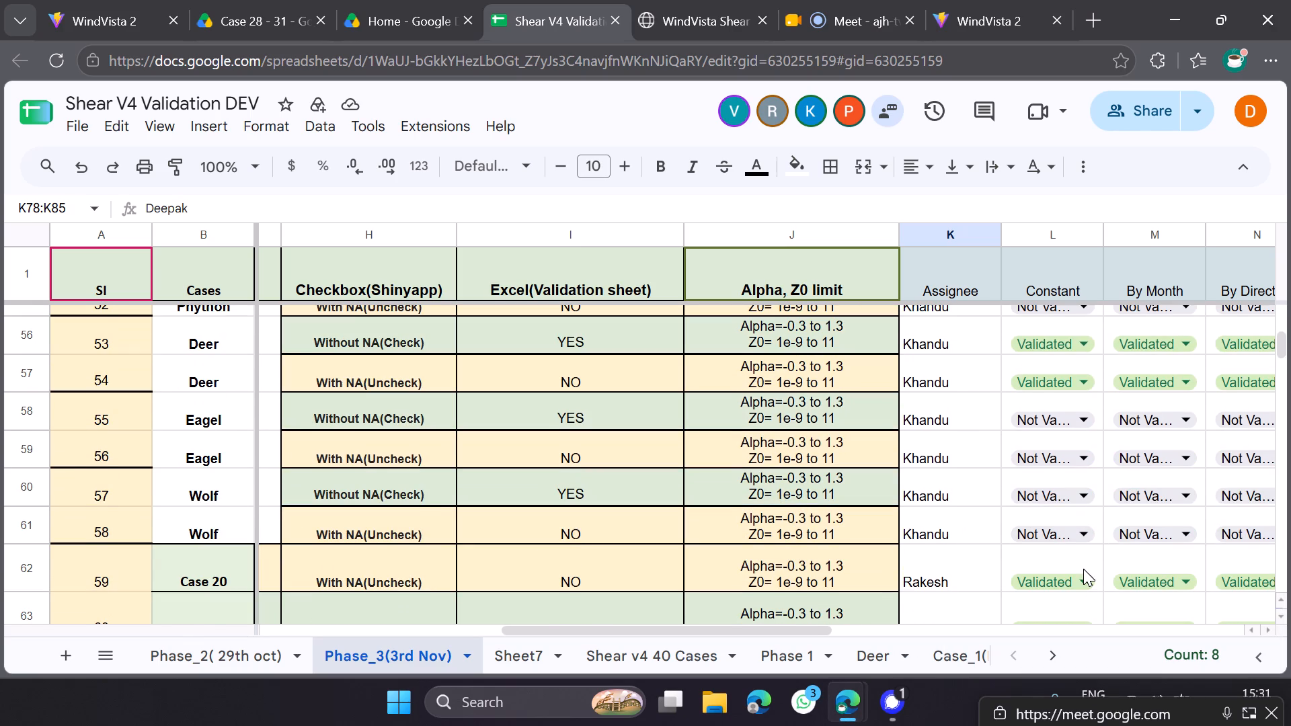
pyautogui.scroll(-5, 1083, 570)
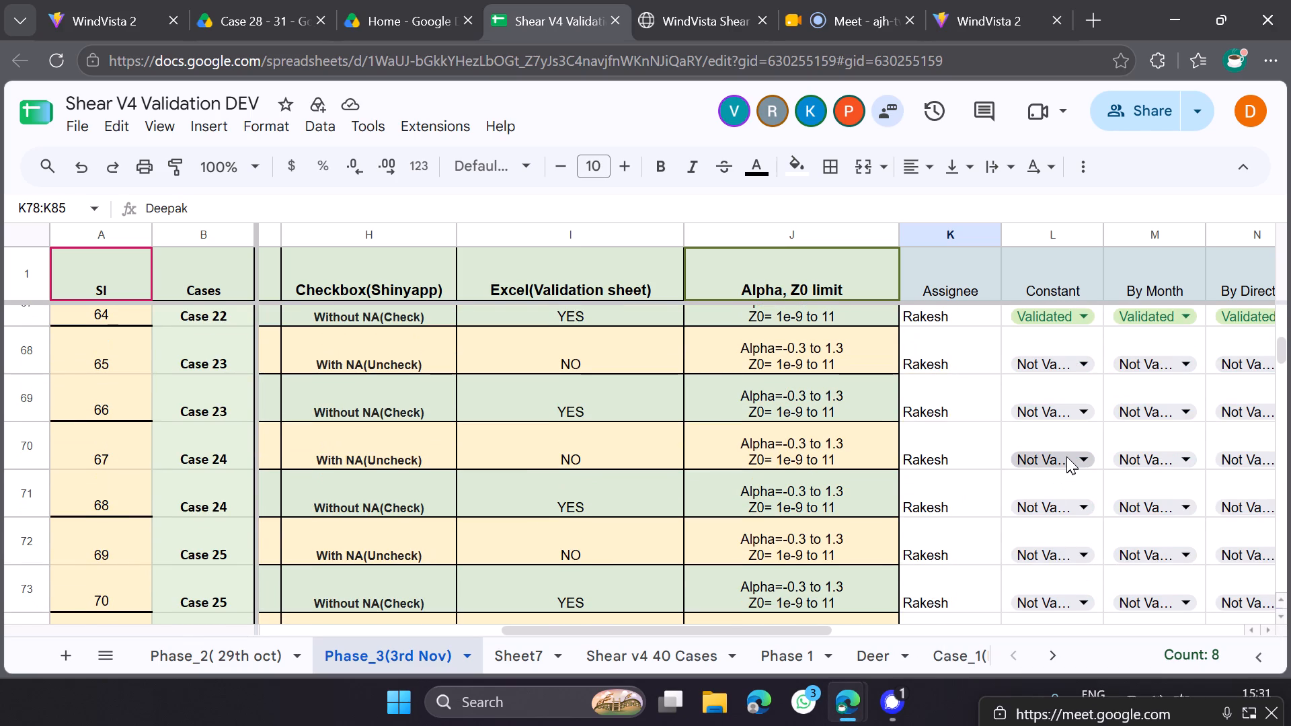
pyautogui.scroll(-3, 1066, 456)
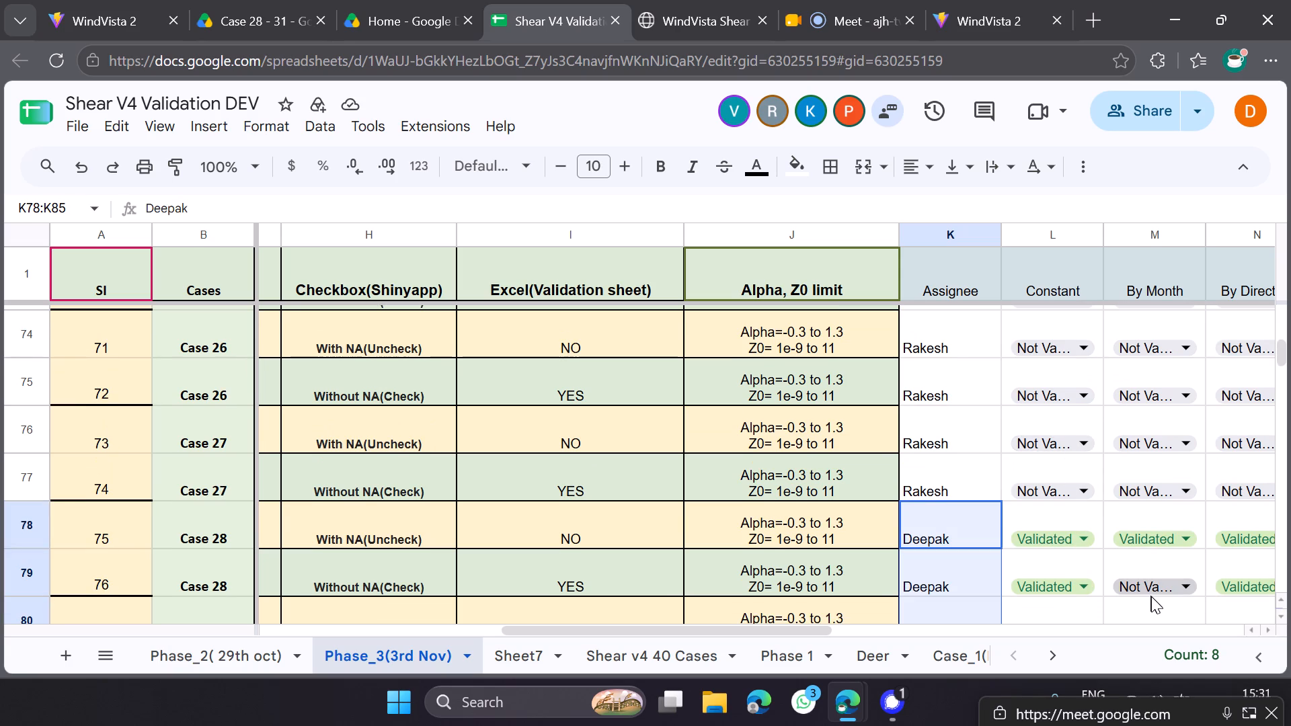
pyautogui.scroll(-2, 1157, 580)
pyautogui.click(810, 638)
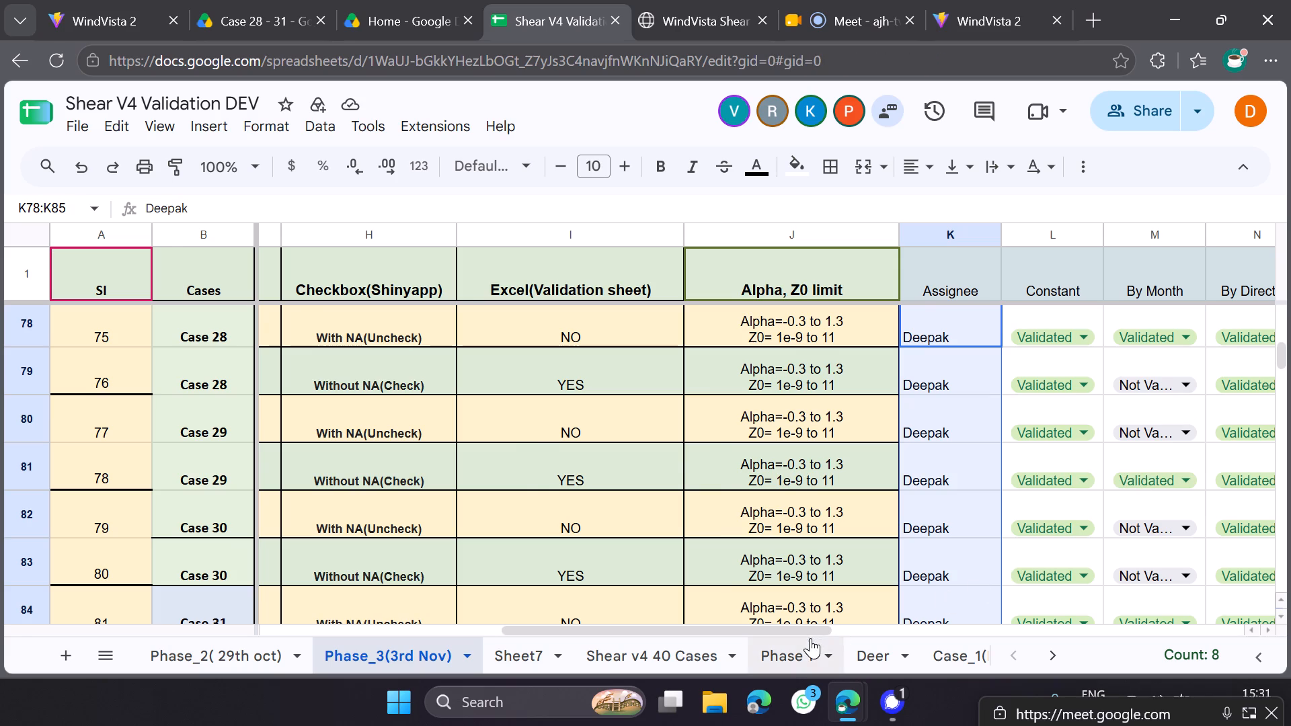
pyautogui.click(383, 661)
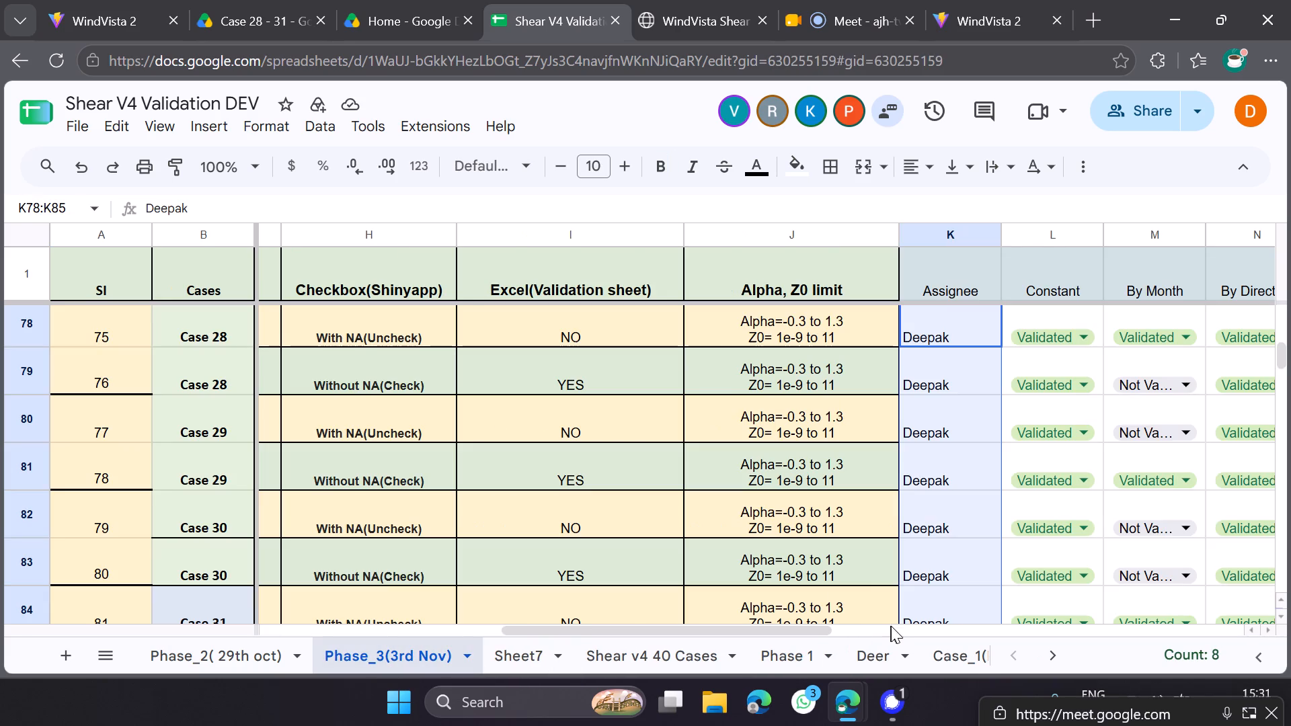
pyautogui.moveTo(792, 629); pyautogui.dragTo(961, 628)
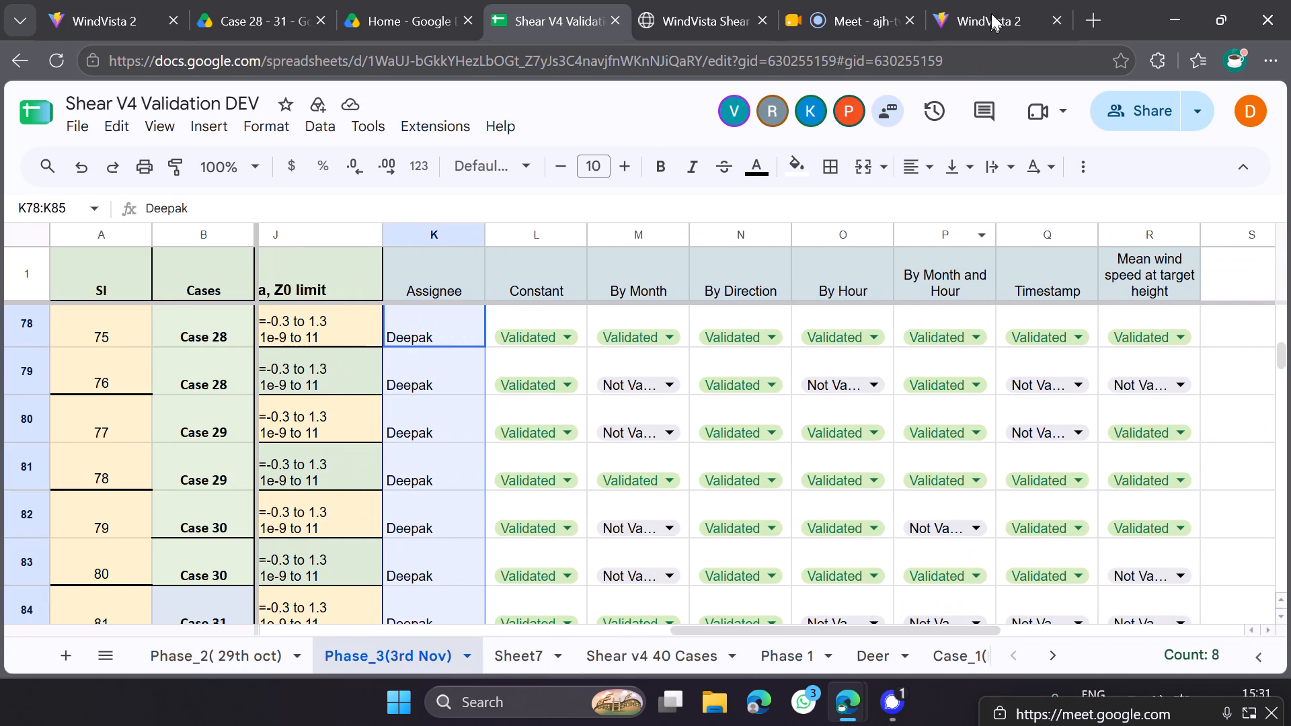
# Check the Case_31_without_NA-Shear files and comparison progress in WindVista Shear Checker, and browse the case systems in WindVista 2.
pyautogui.click(723, 0)
pyautogui.scroll(6, 471, 309)
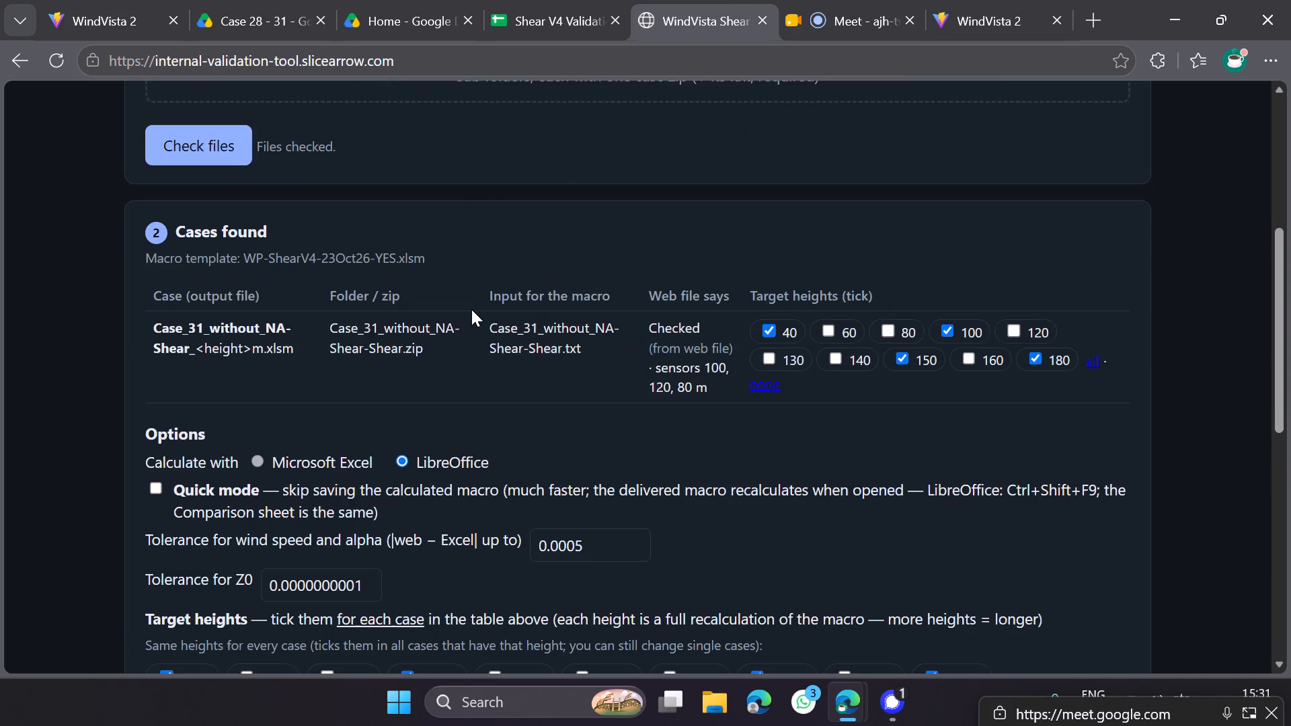
pyautogui.scroll(6, 471, 309)
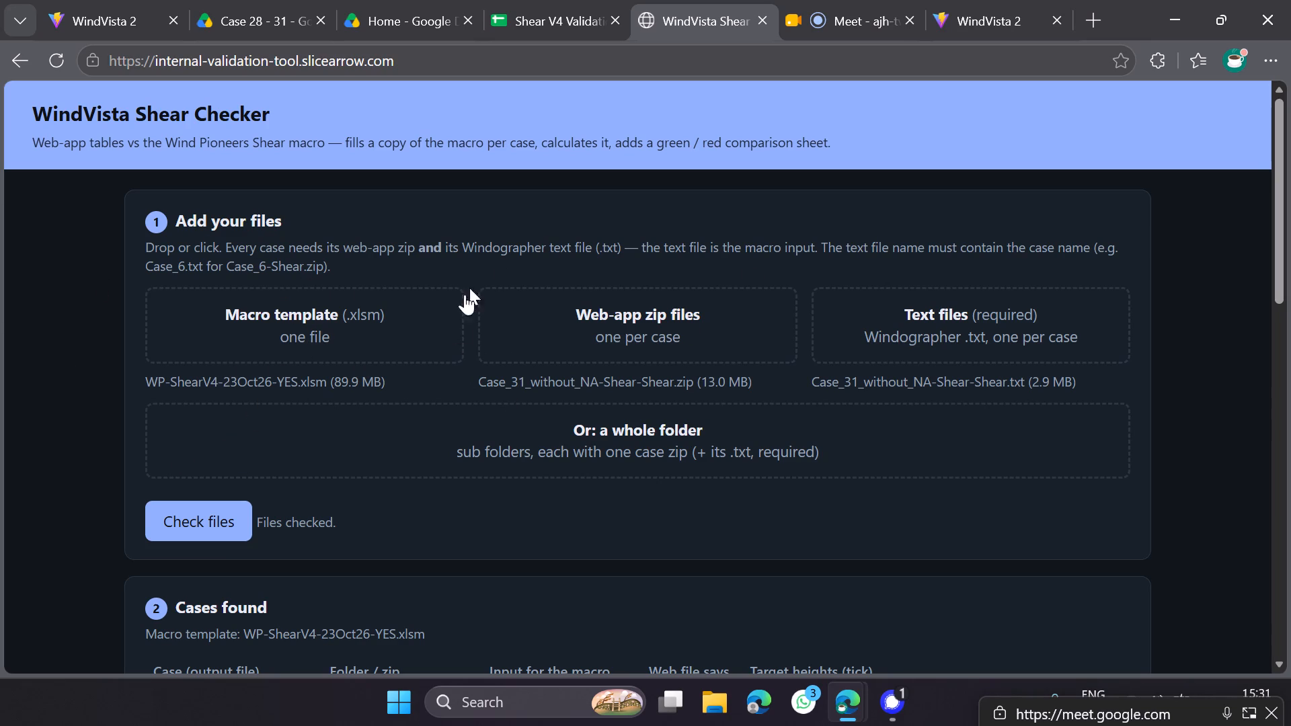
pyautogui.click(79, 0)
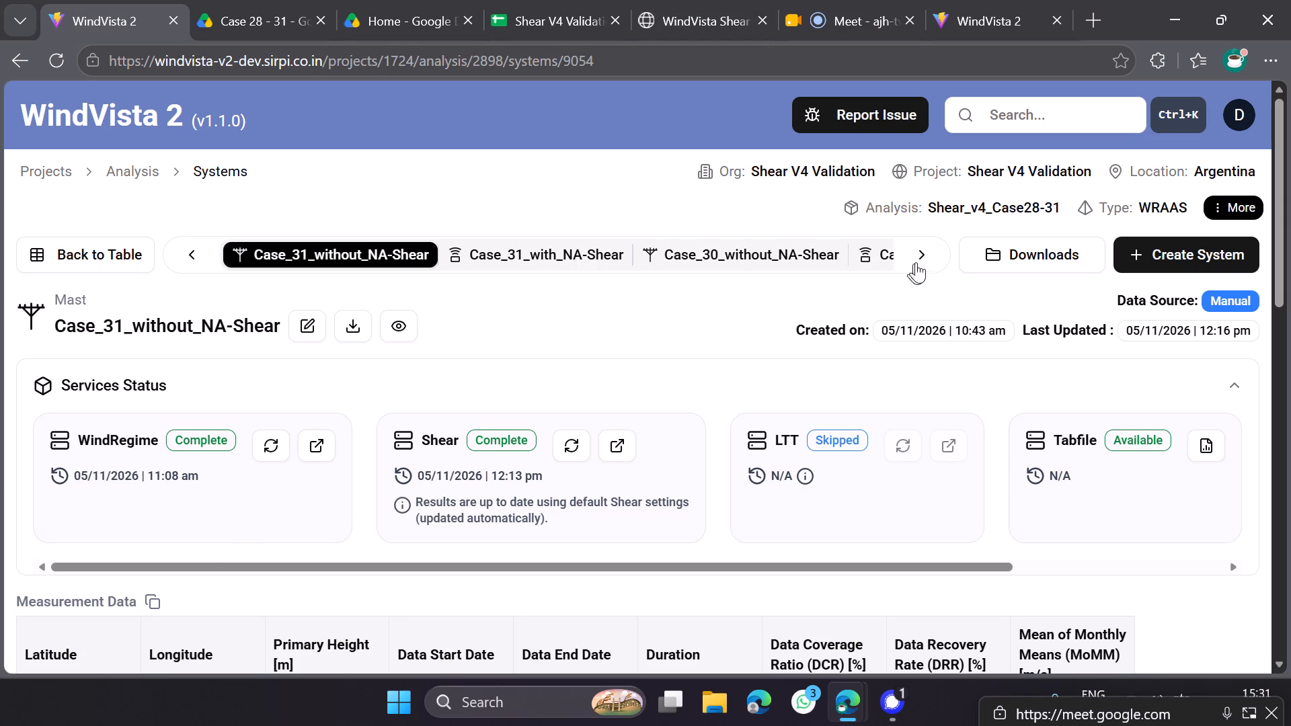
pyautogui.tripleClick(933, 245)
pyautogui.click(933, 245)
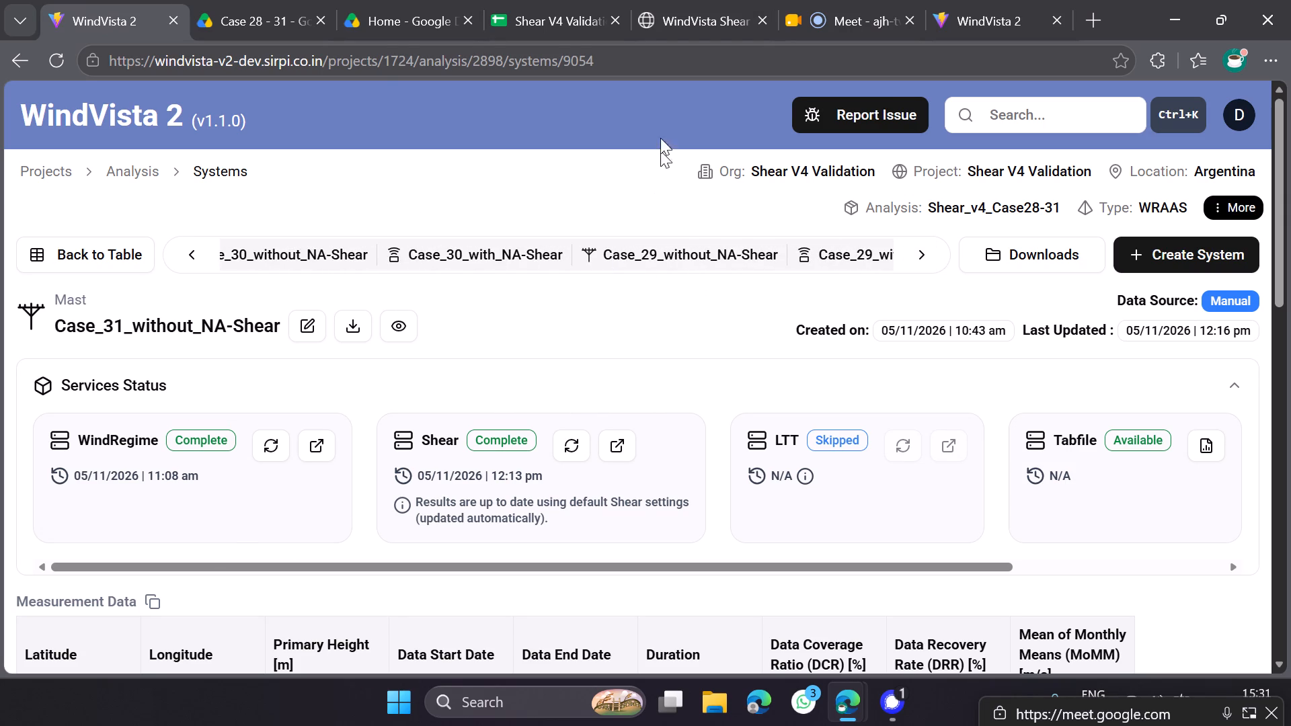
pyautogui.click(697, 0)
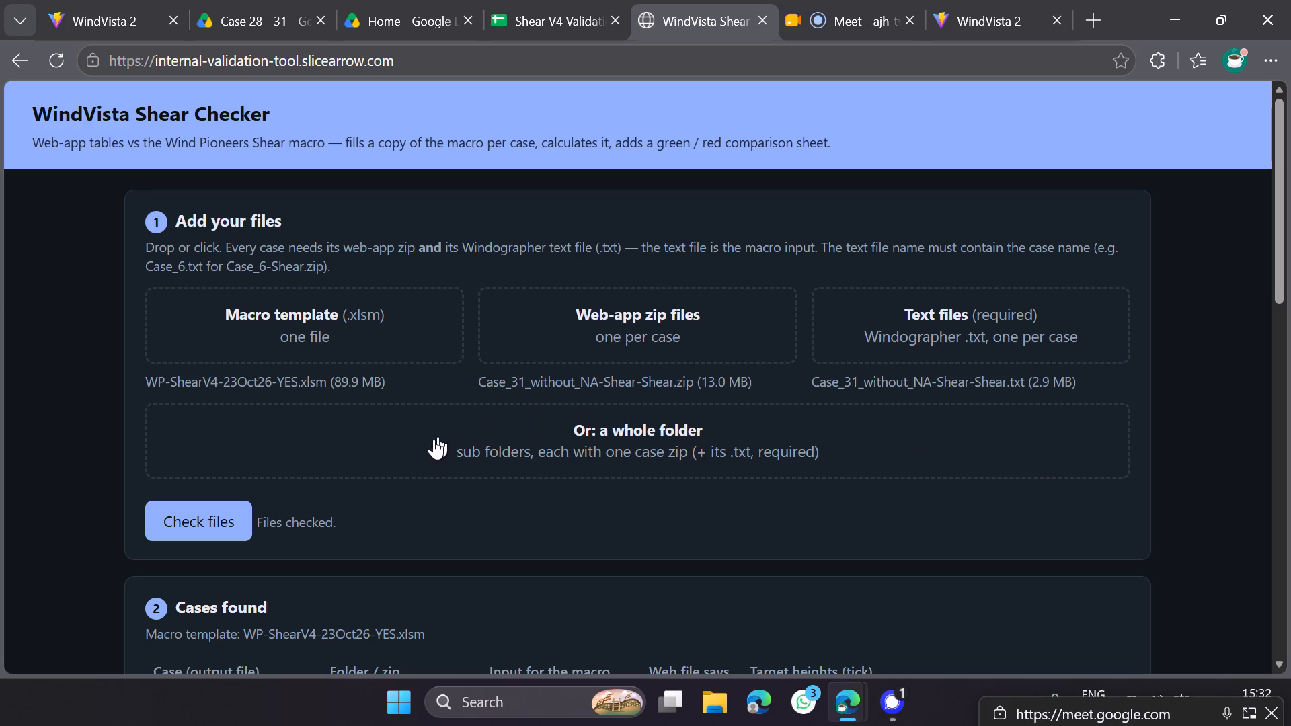
pyautogui.scroll(-6, 386, 538)
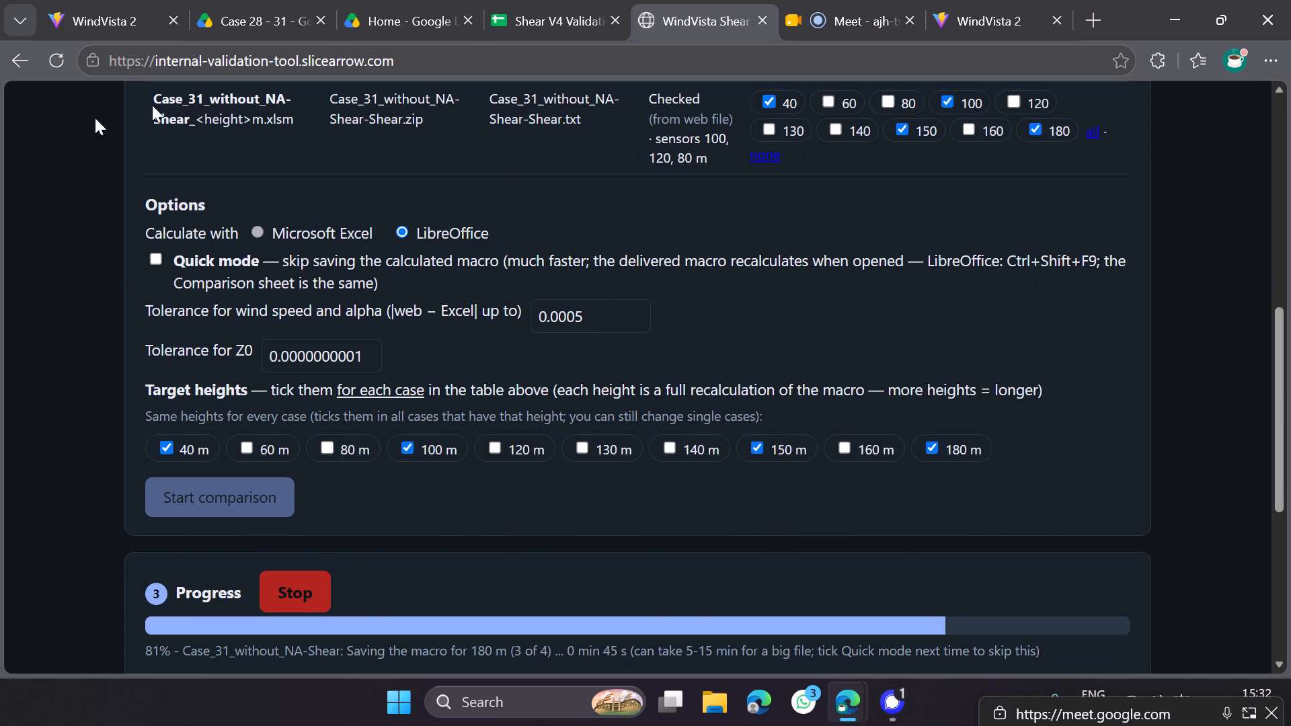
pyautogui.scroll(-7, 1044, 133)
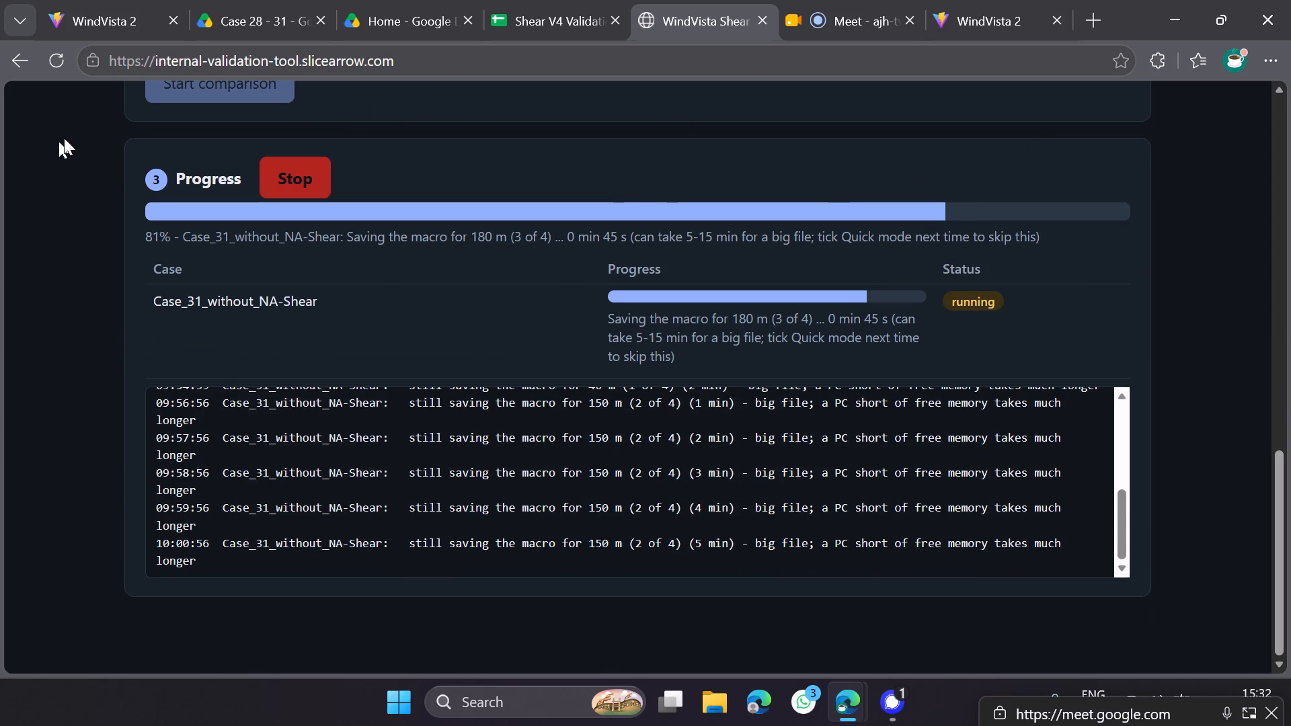
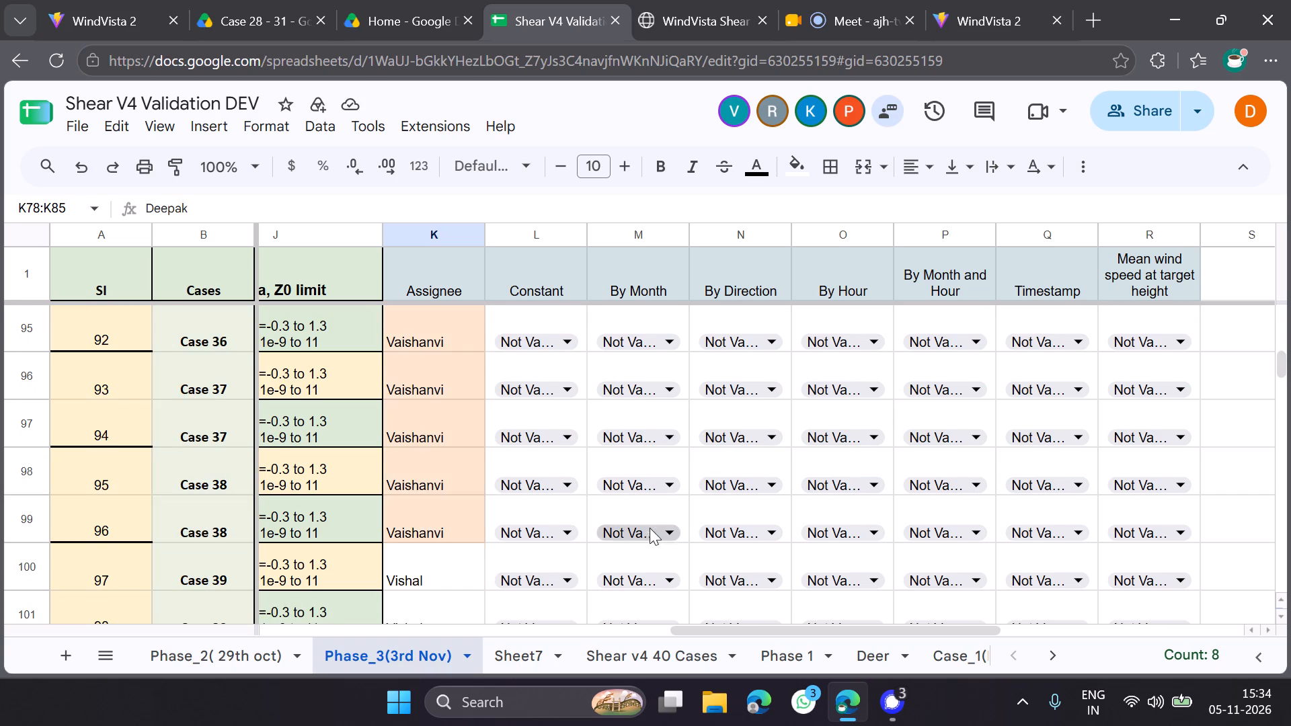
# Review Cases 38–40 in the Phase_3(3rd Nov) sheet, from their assignees and statuses back to the wind speed inputs and upload settings.
pyautogui.scroll(-3, 648, 512)
pyautogui.scroll(1, 594, 486)
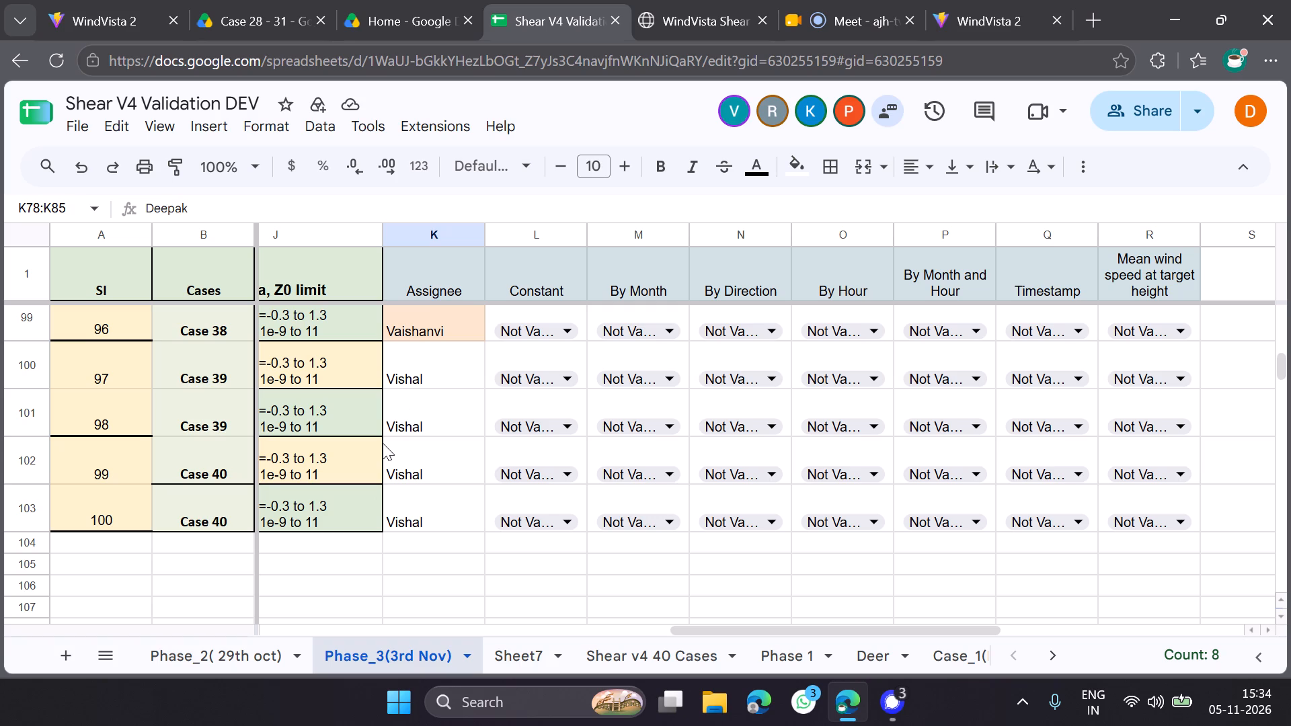
pyautogui.moveTo(804, 629); pyautogui.dragTo(665, 620)
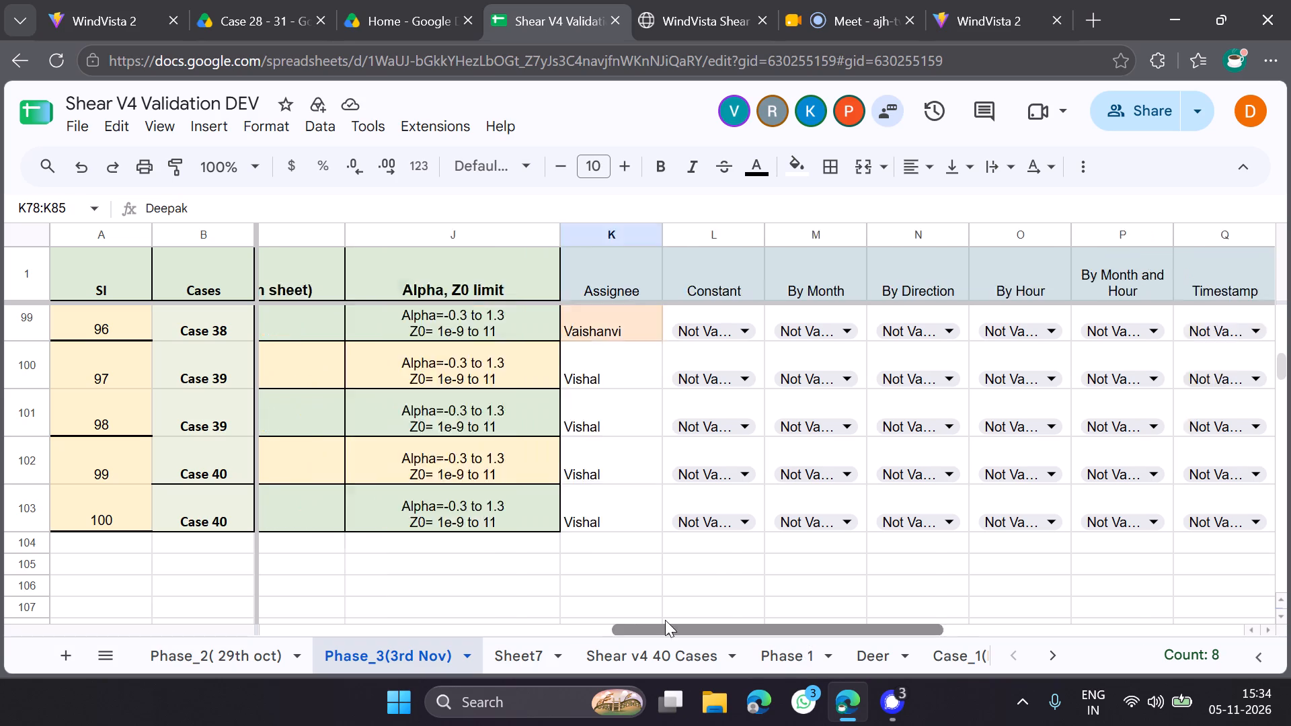
pyautogui.moveTo(665, 620); pyautogui.dragTo(283, 608)
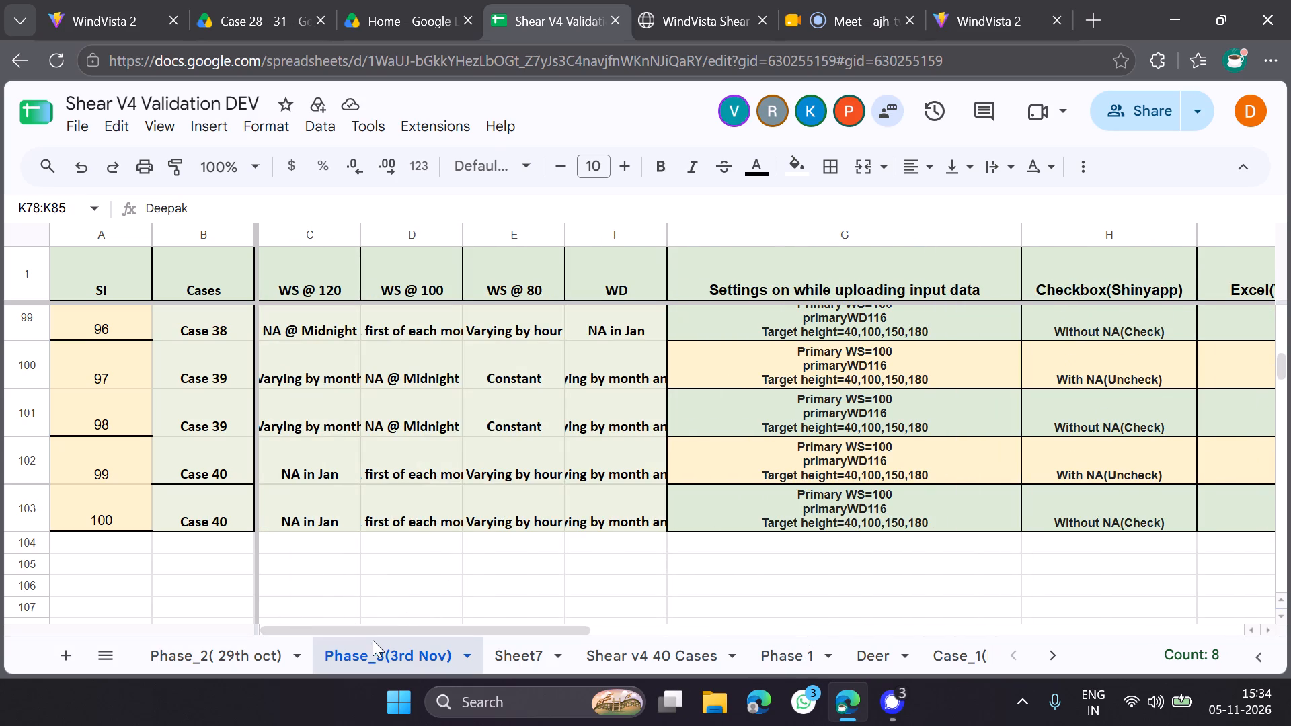
pyautogui.moveTo(372, 629); pyautogui.dragTo(270, 623)
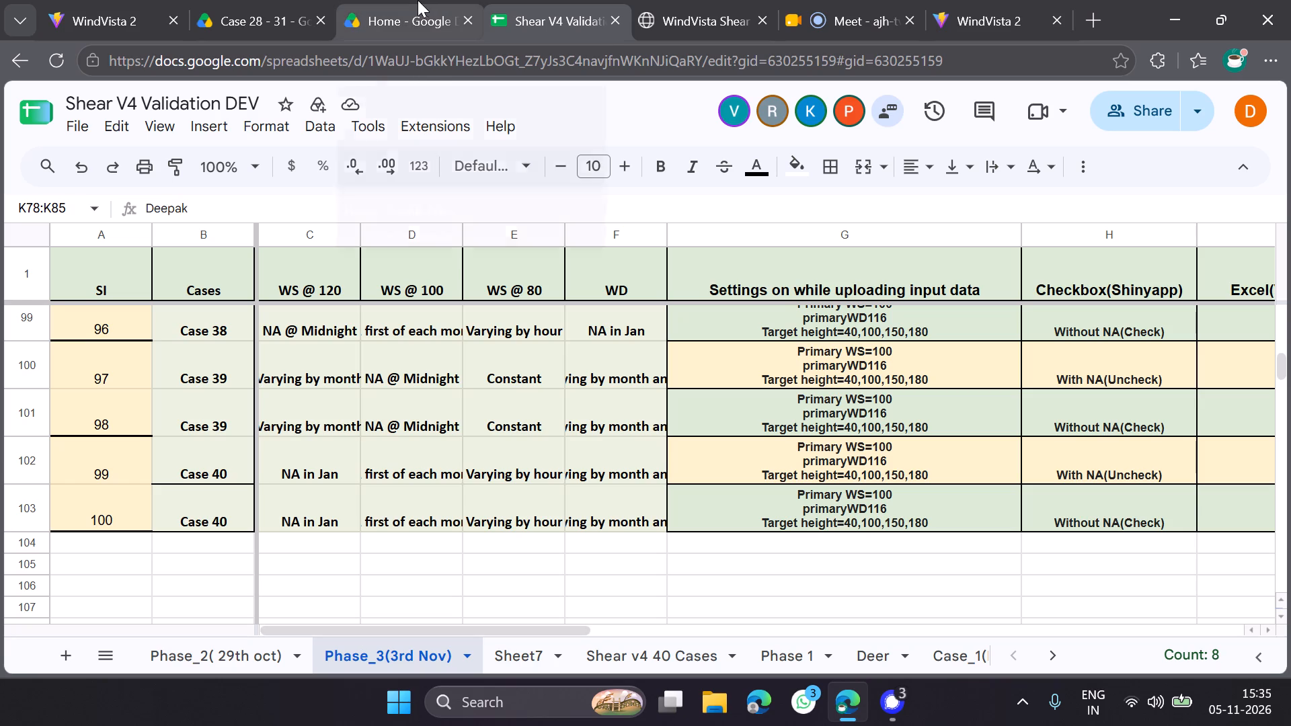
# Switch to WindVista 2 and view the Case_31_without_NA-Shear system page.
pyautogui.click(240, 0)
pyautogui.click(104, 0)
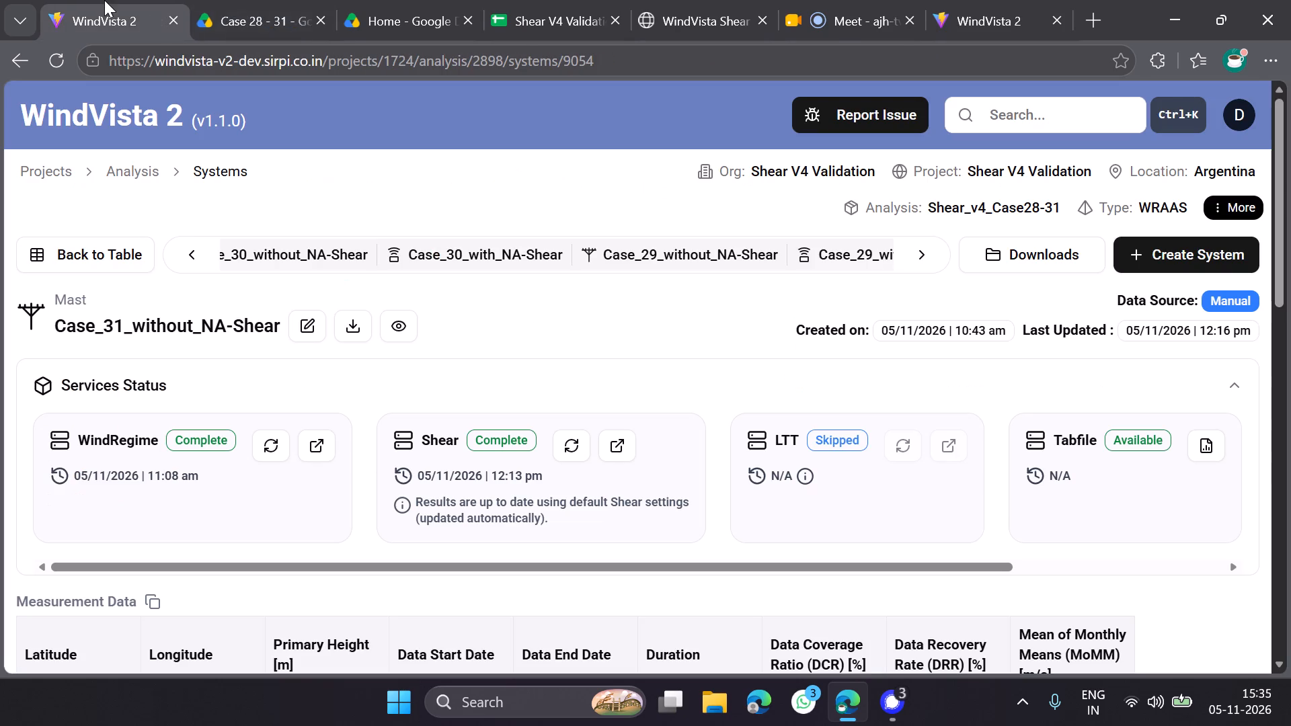
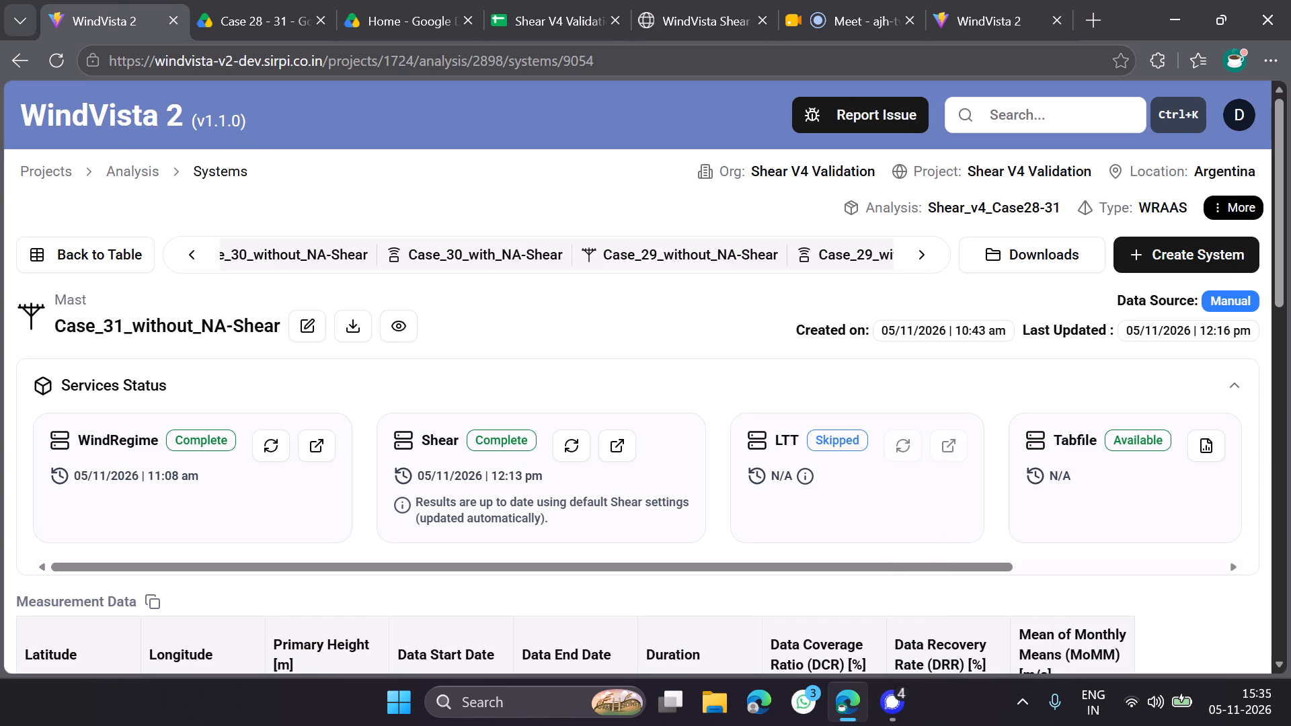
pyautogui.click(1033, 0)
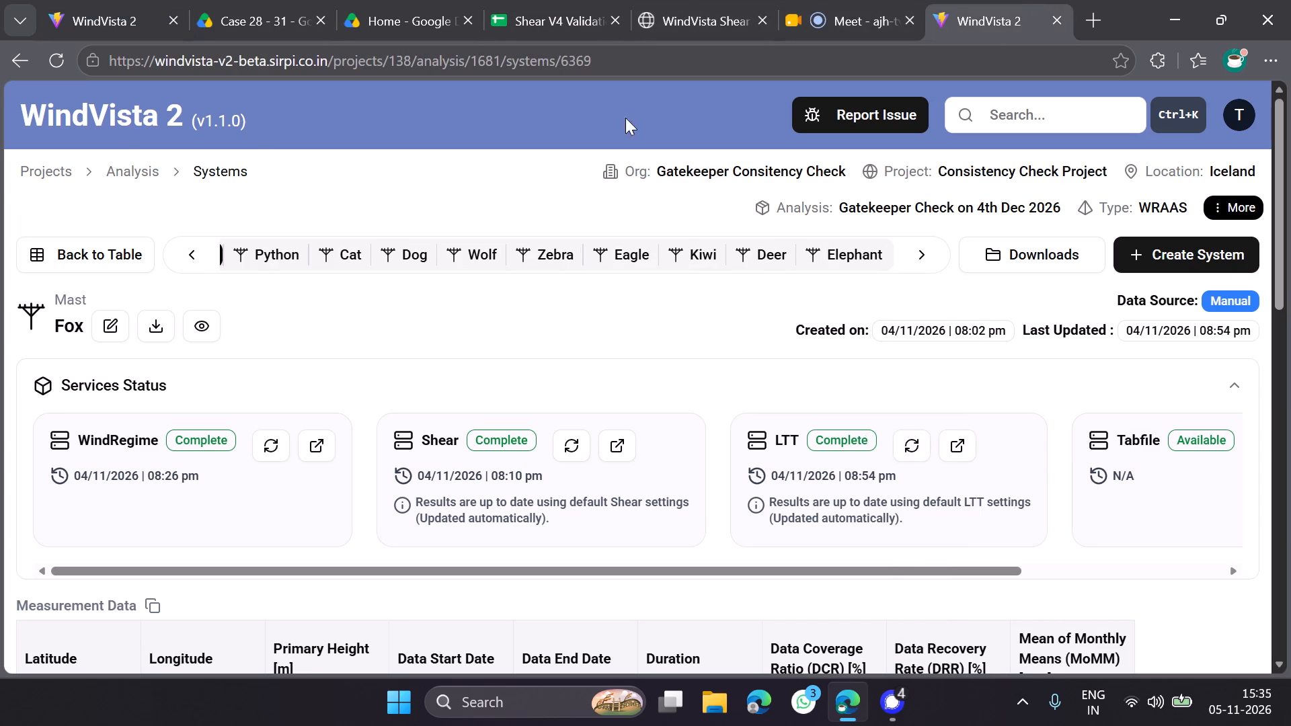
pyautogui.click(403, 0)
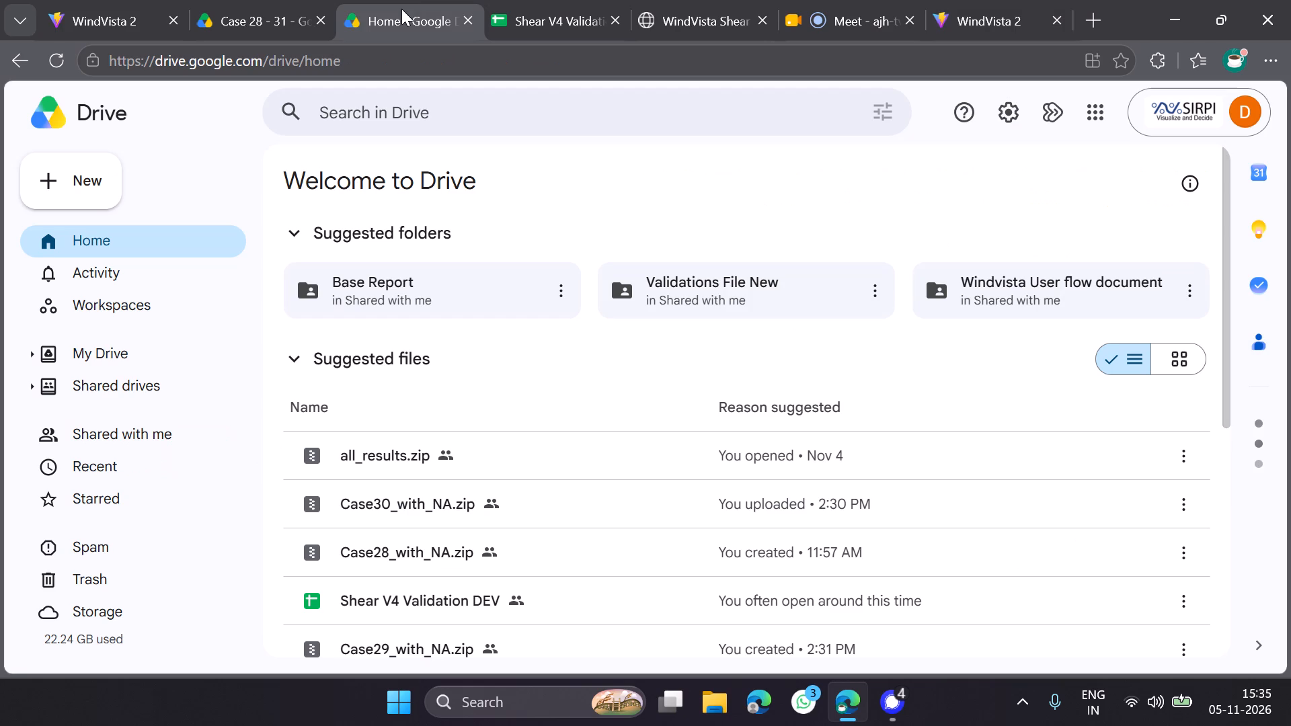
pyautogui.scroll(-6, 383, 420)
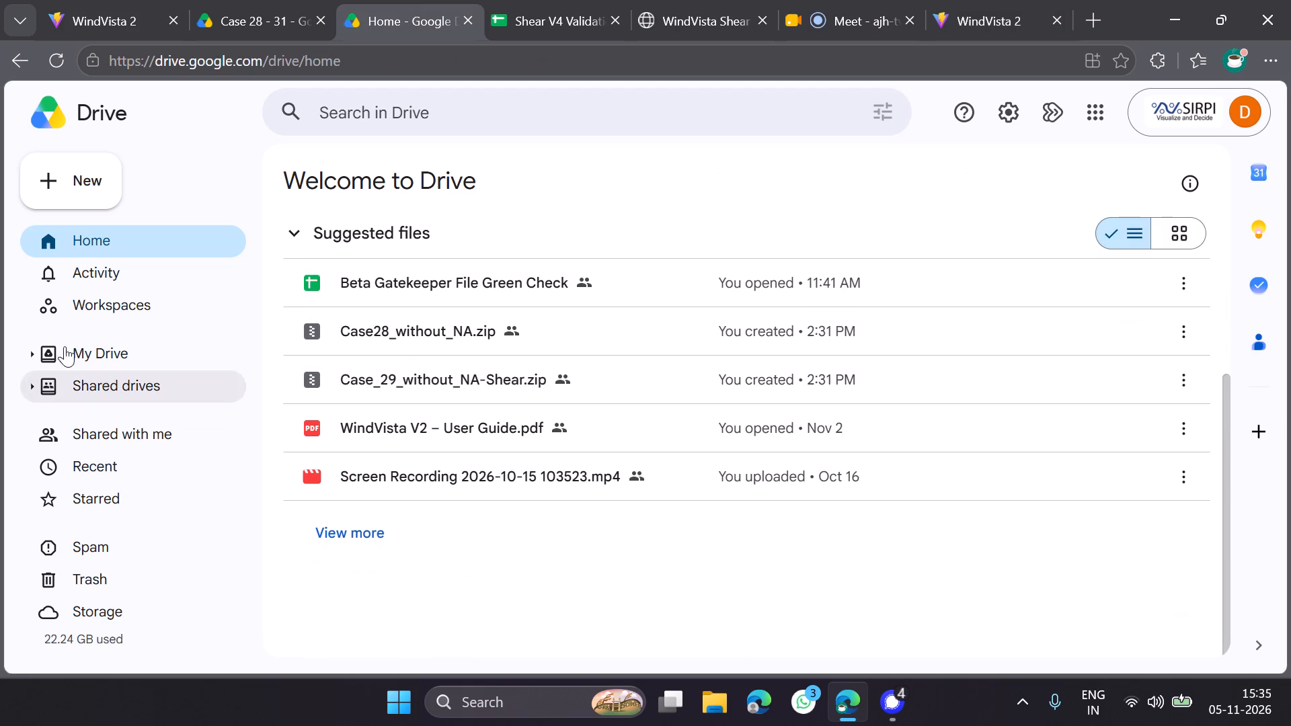
# Switch to the Drive folder for Cases 28–31 and download Case_39.txt from Validations File New > Input Data > Case 31 to Case 40.
pyautogui.click(253, 0)
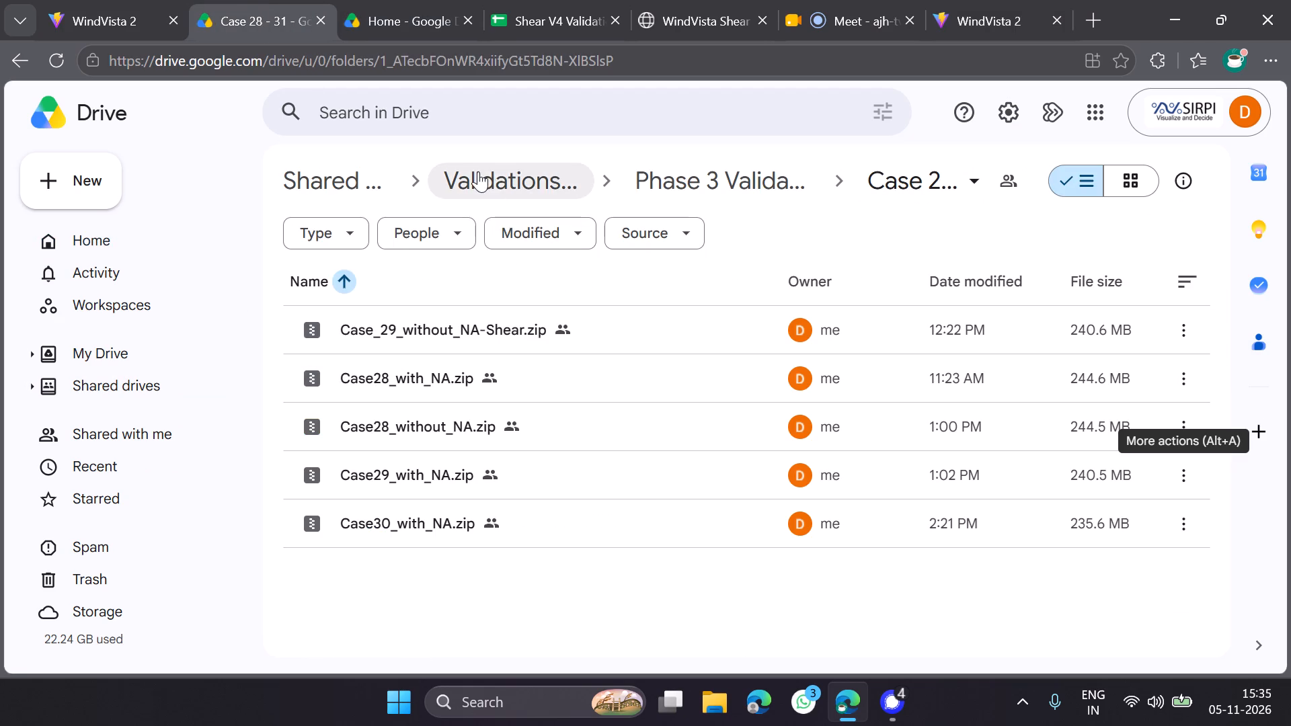
pyautogui.click(478, 171)
pyautogui.doubleClick(394, 320)
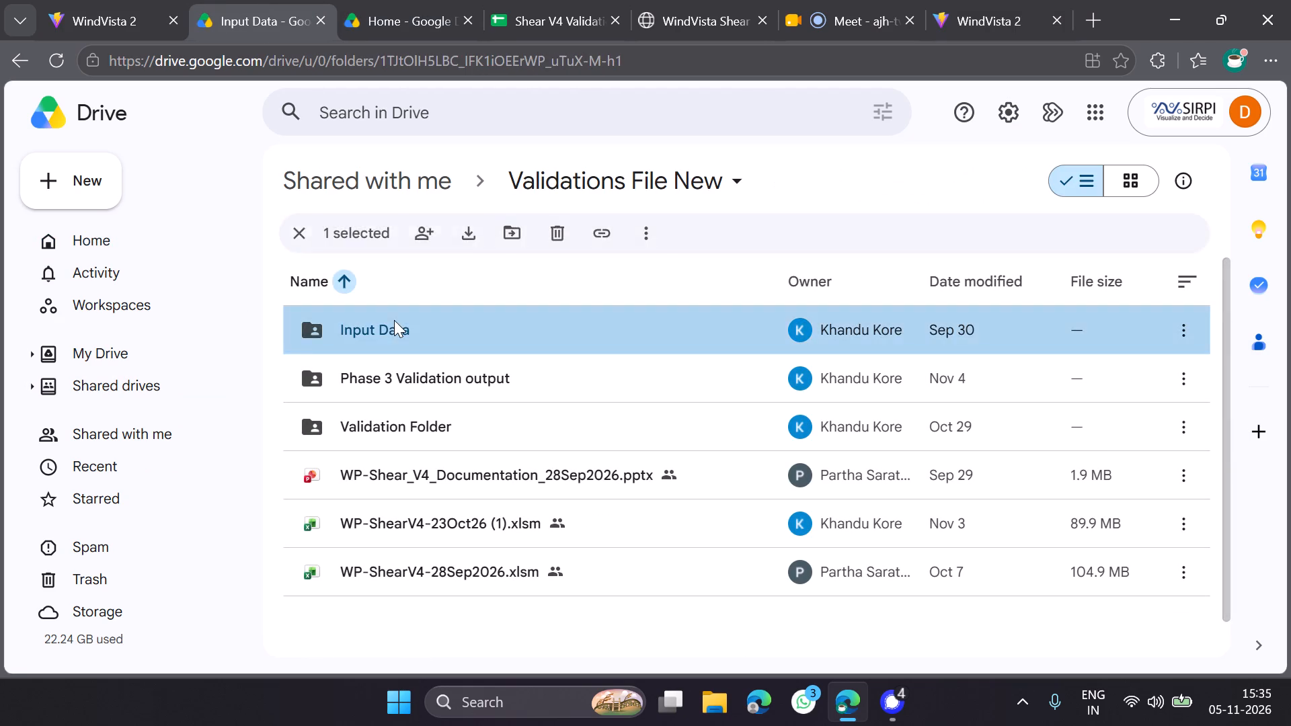
pyautogui.doubleClick(415, 415)
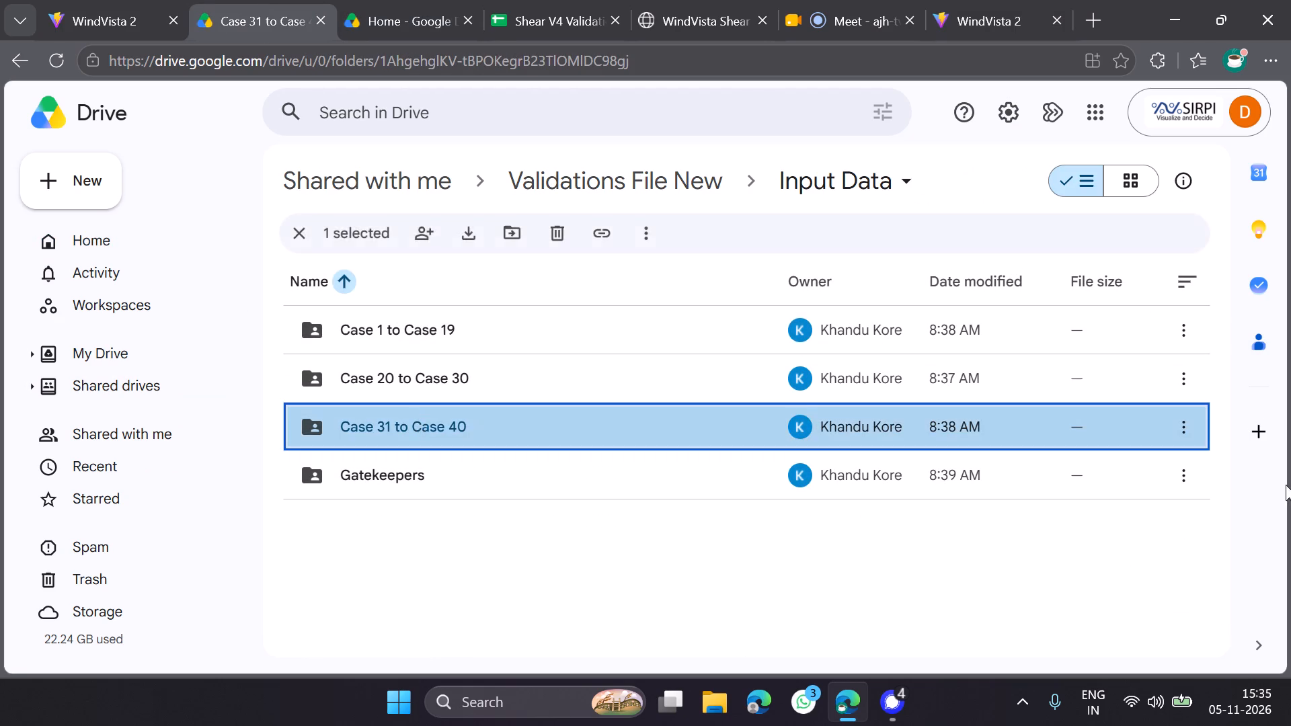
pyautogui.scroll(-16, 973, 460)
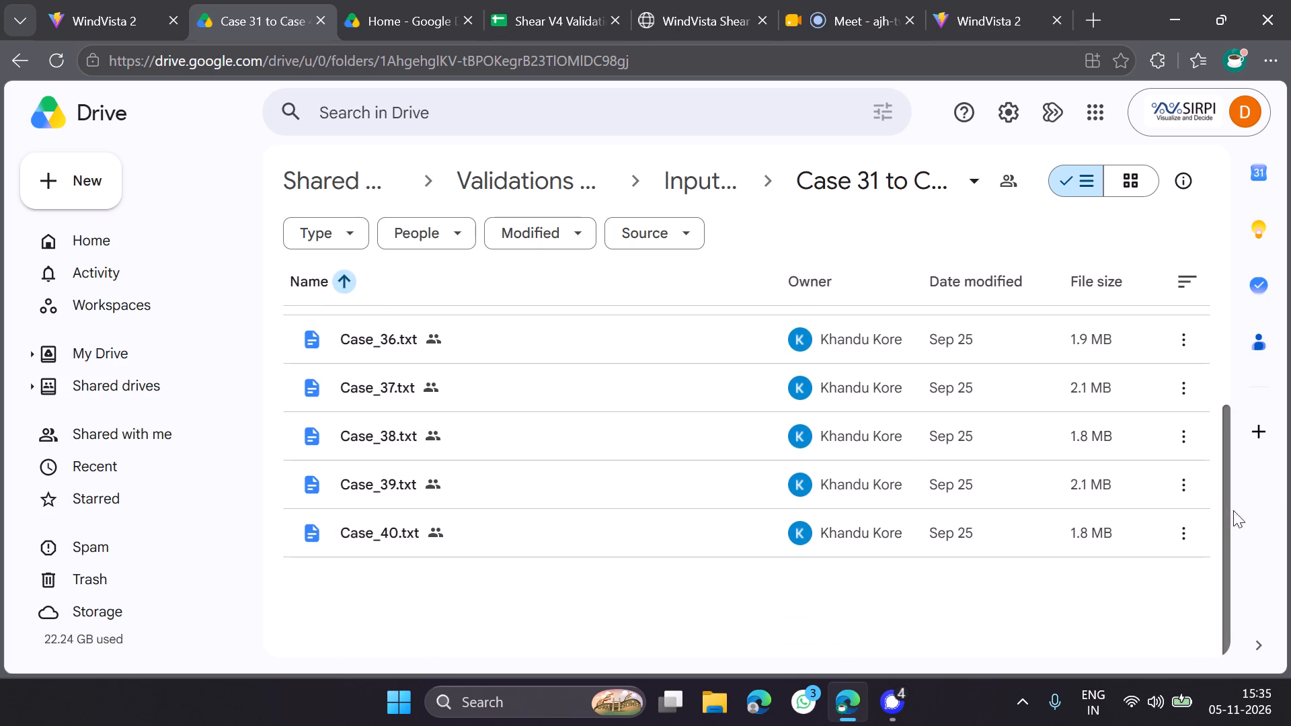
pyautogui.click(1196, 493)
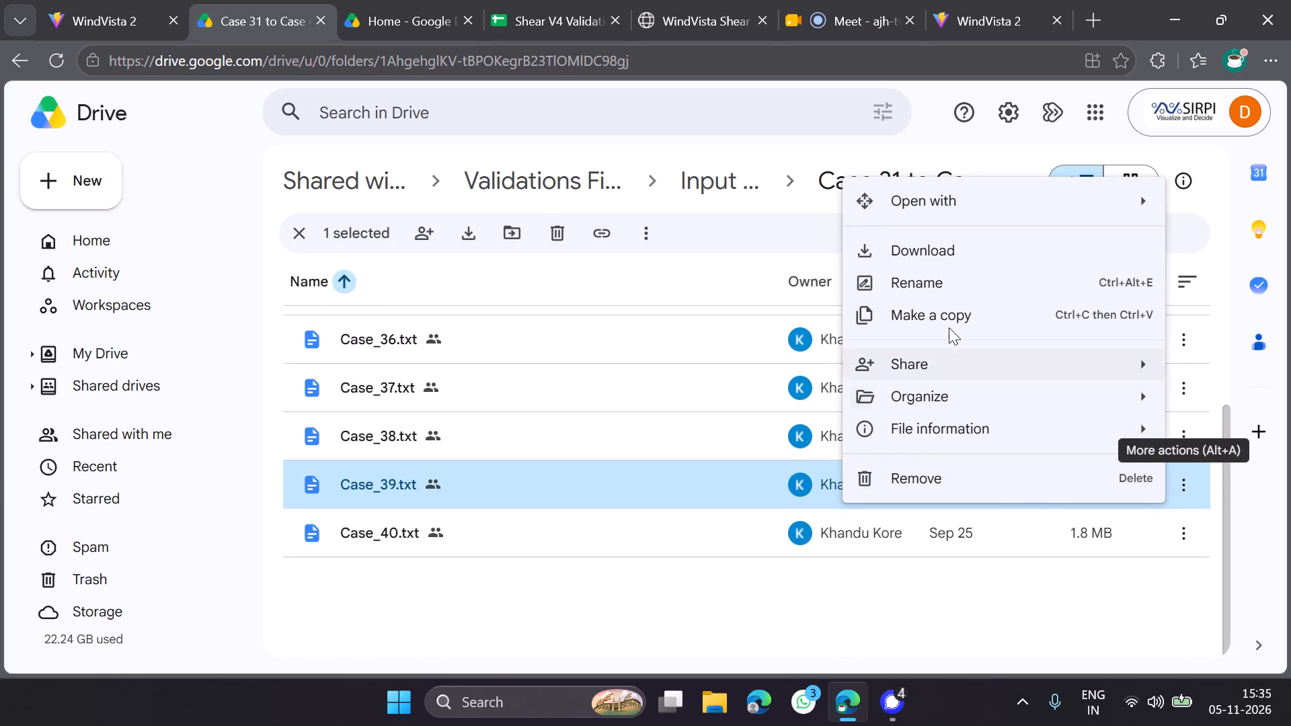
pyautogui.click(949, 254)
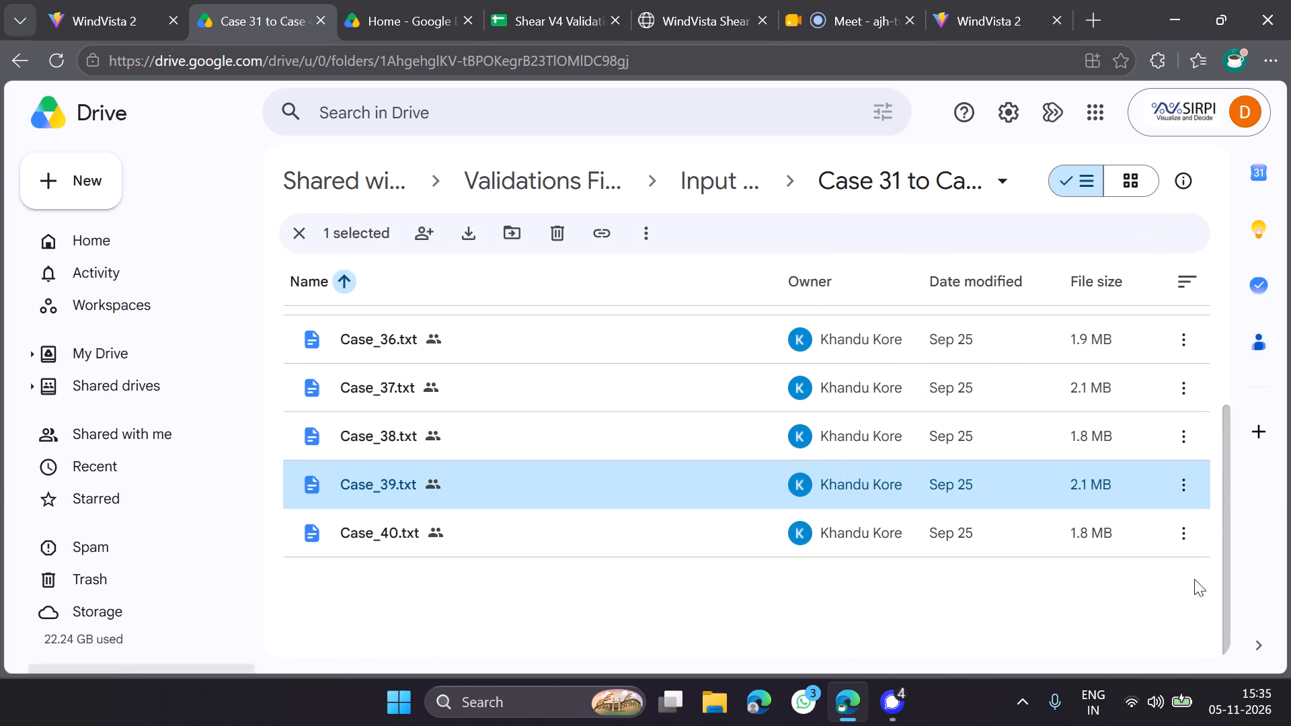
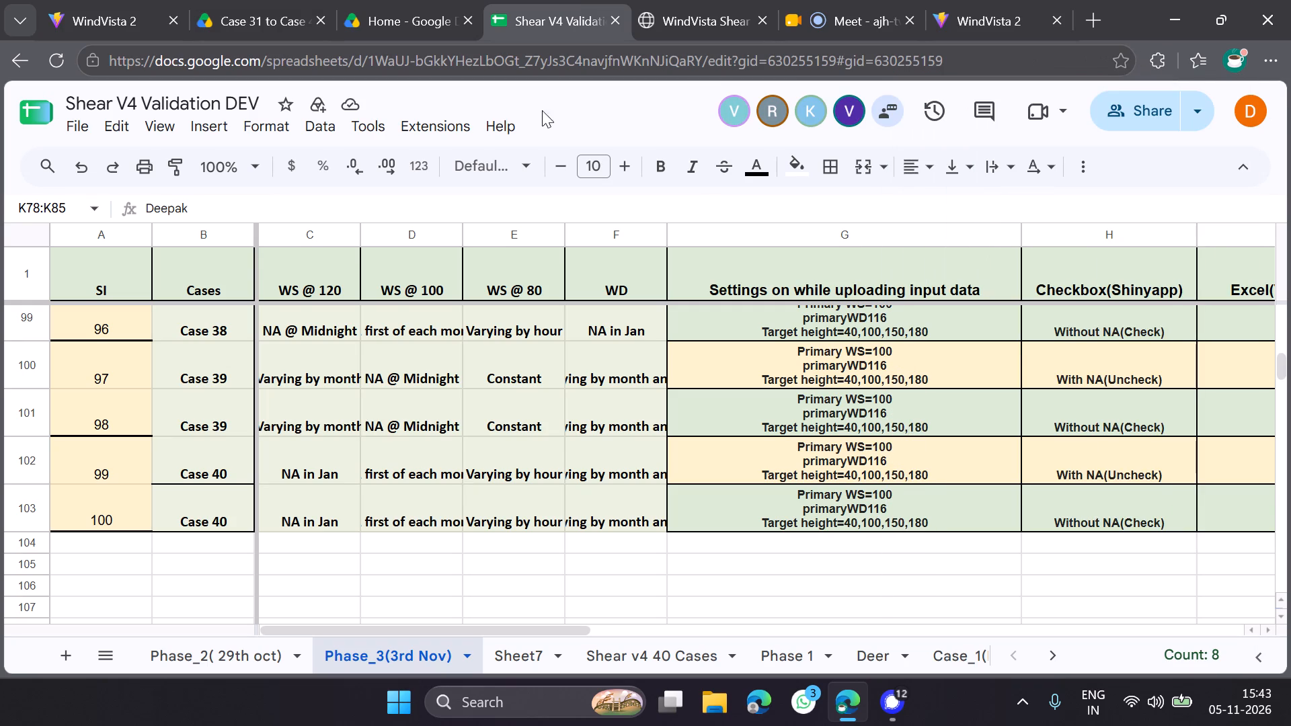
# Widen the WS @ 120, WS @ 100, WS @ 80 and WD columns in the Phase_3(3rd Nov) sheet until their entries fit.
pyautogui.moveTo(670, 235); pyautogui.dragTo(731, 235)
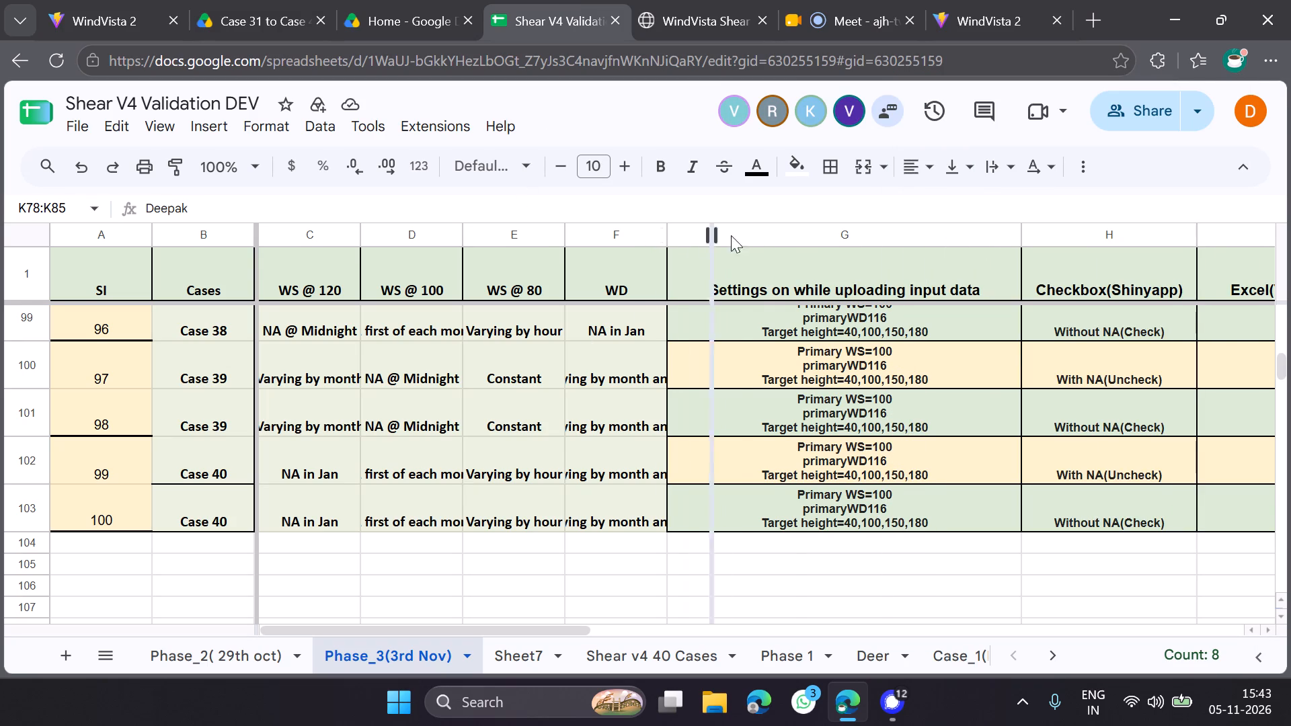
pyautogui.moveTo(731, 235); pyautogui.dragTo(797, 235)
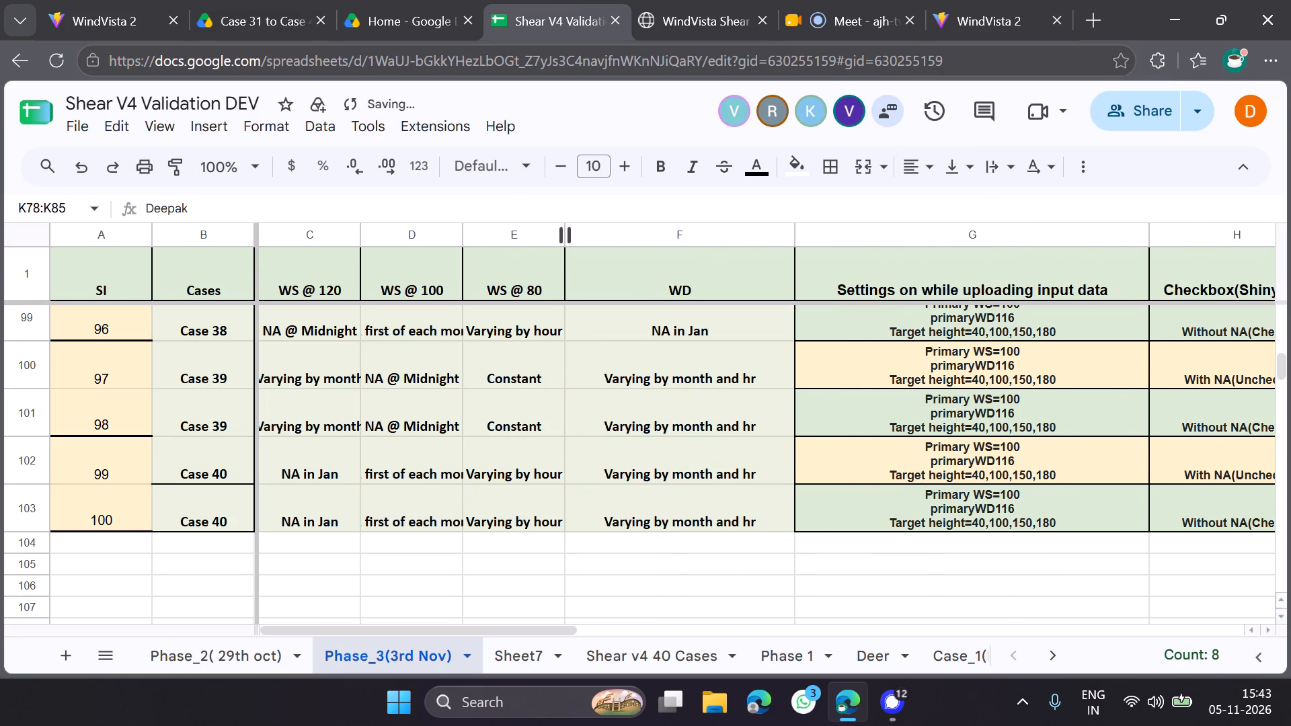
pyautogui.moveTo(563, 233); pyautogui.dragTo(612, 235)
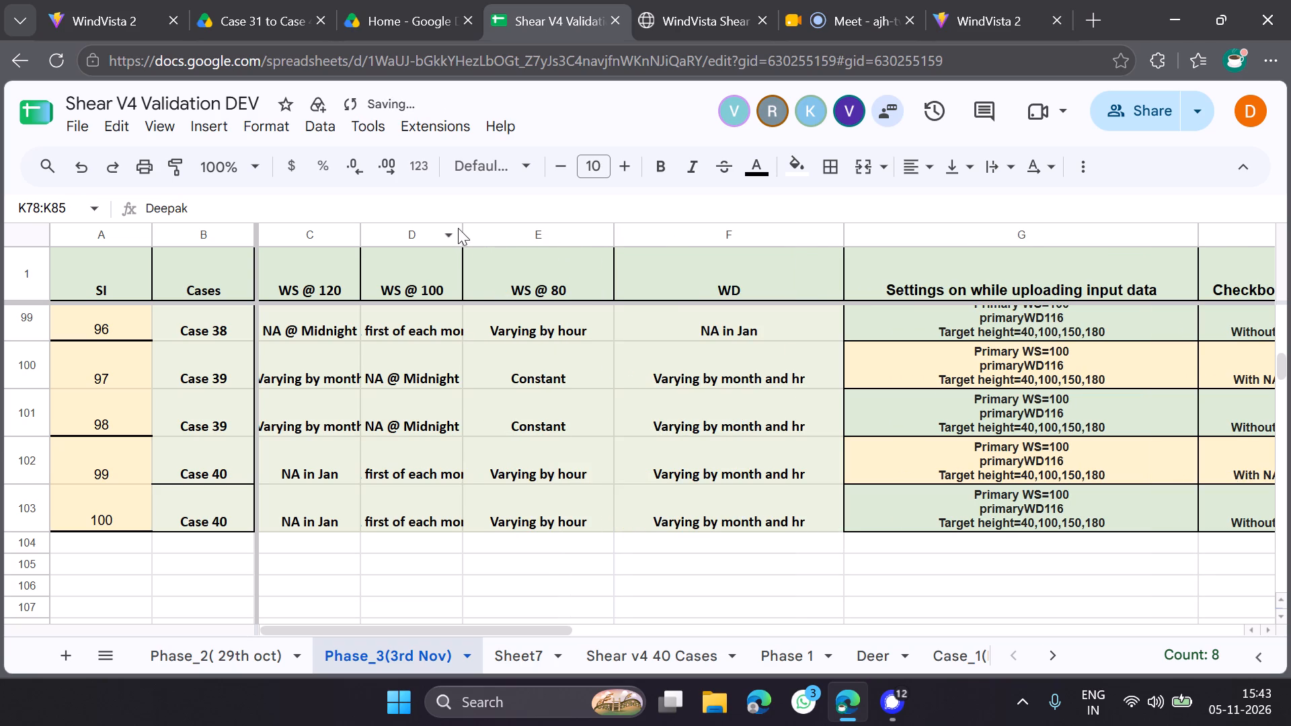
pyautogui.moveTo(463, 228); pyautogui.dragTo(500, 233)
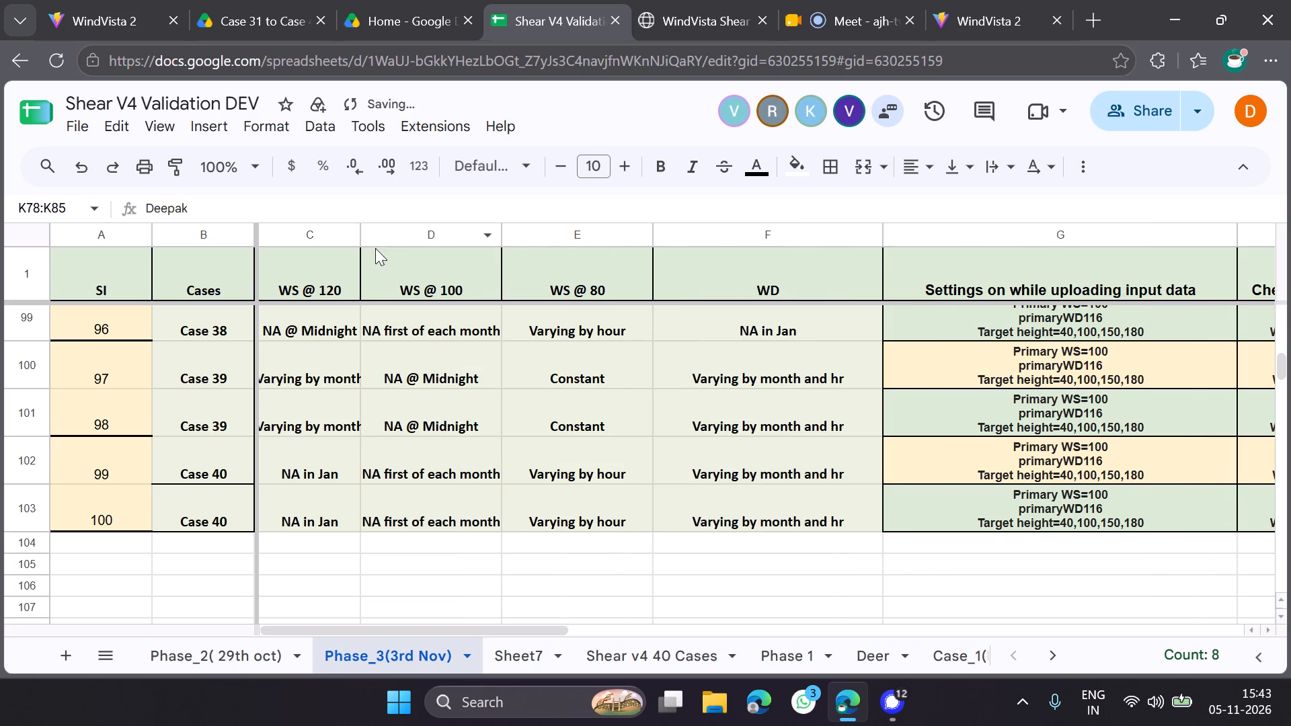
pyautogui.moveTo(361, 235); pyautogui.dragTo(454, 245)
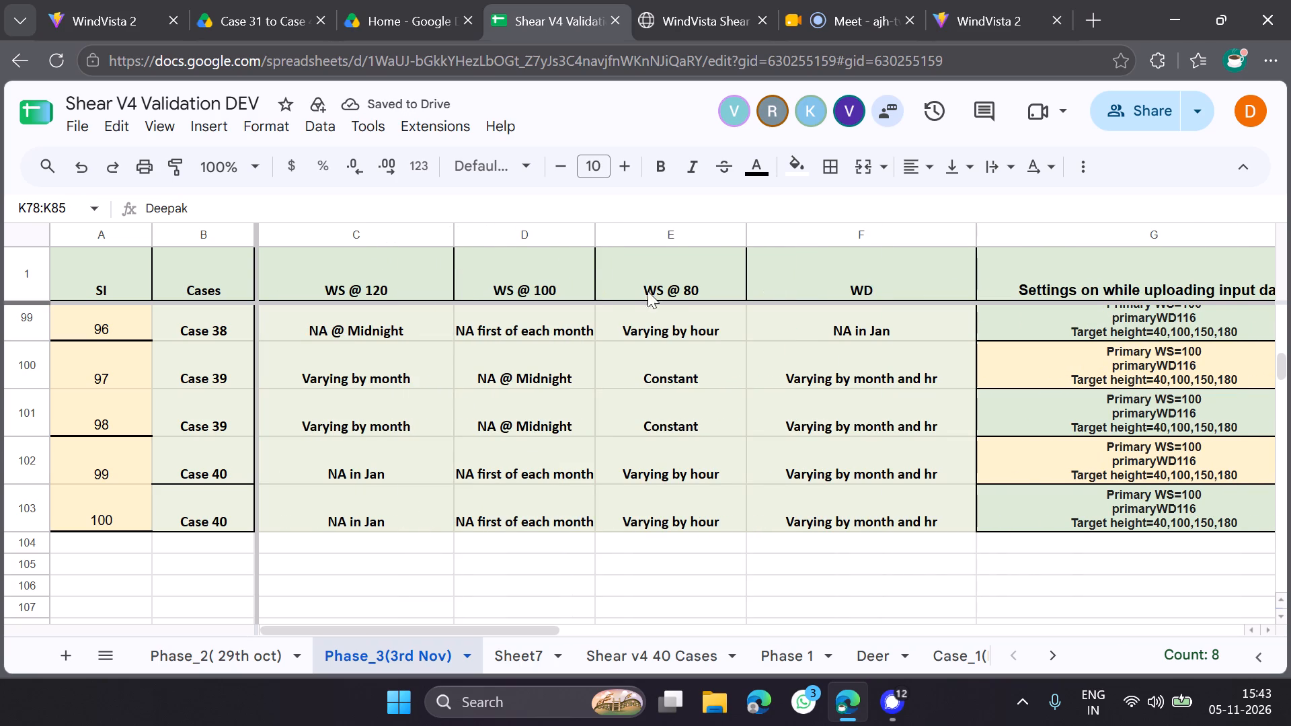
pyautogui.moveTo(593, 237); pyautogui.dragTo(640, 235)
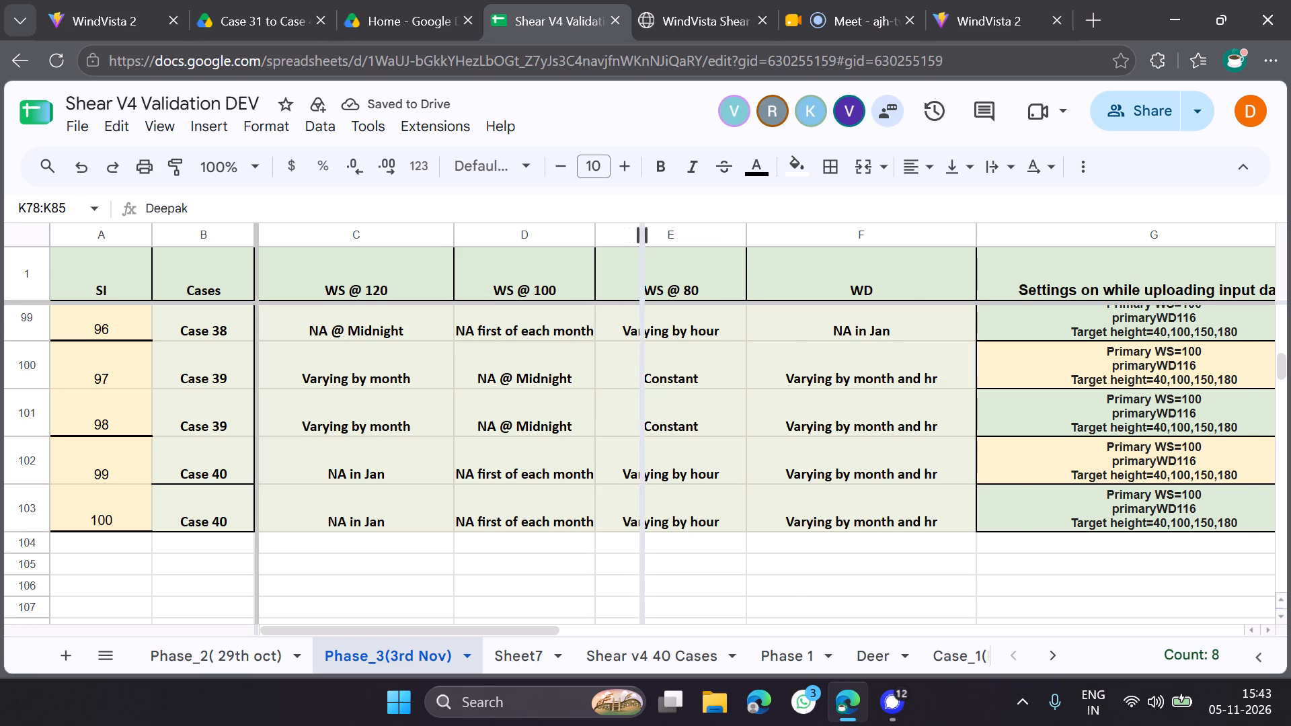
pyautogui.moveTo(640, 235); pyautogui.dragTo(640, 234)
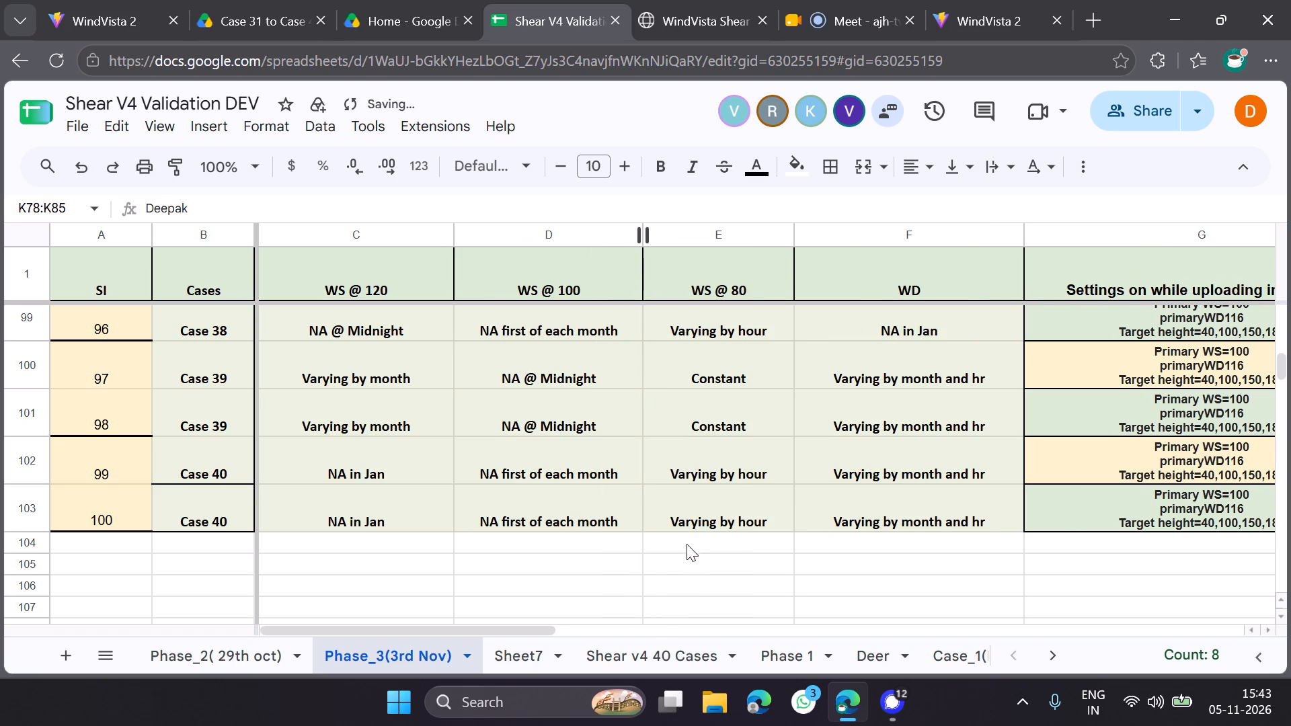
# Review the WS @ 120, WS @ 100, WS @ 80 and WD conditions listed for Cases 39 and 40.
pyautogui.click(687, 542)
pyautogui.click(836, 541)
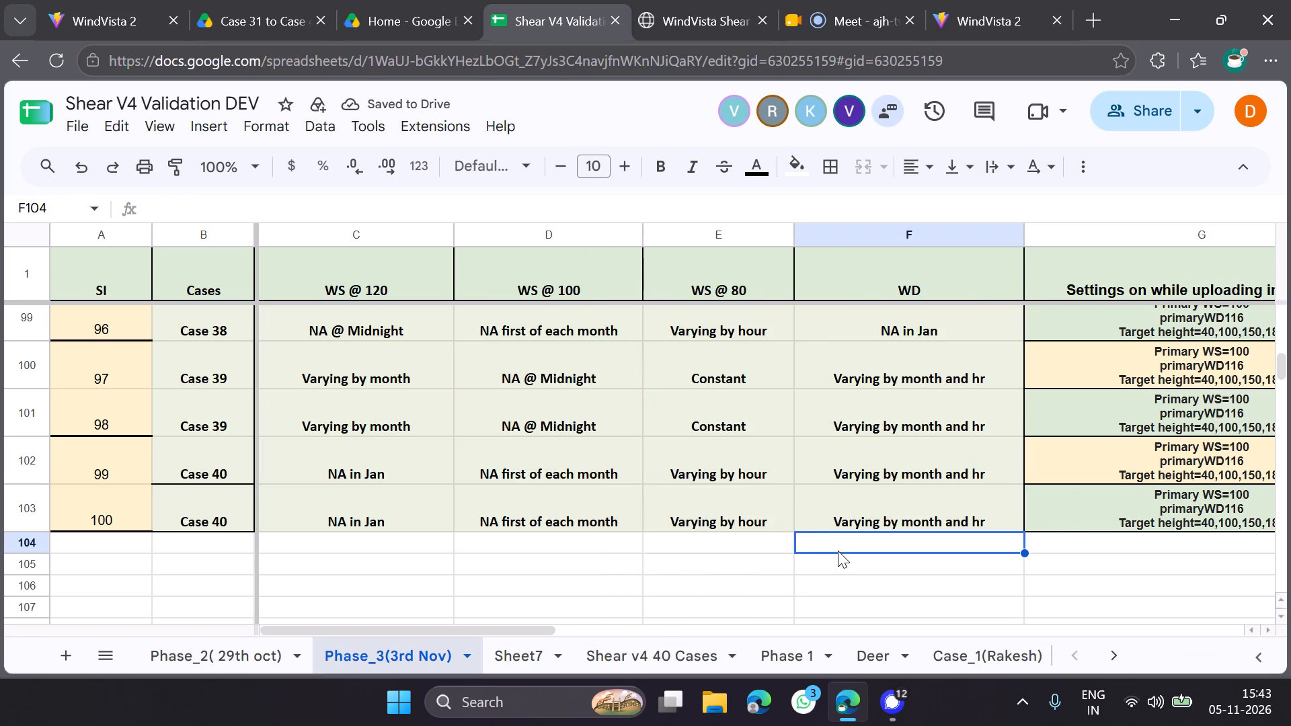
pyautogui.click(720, 549)
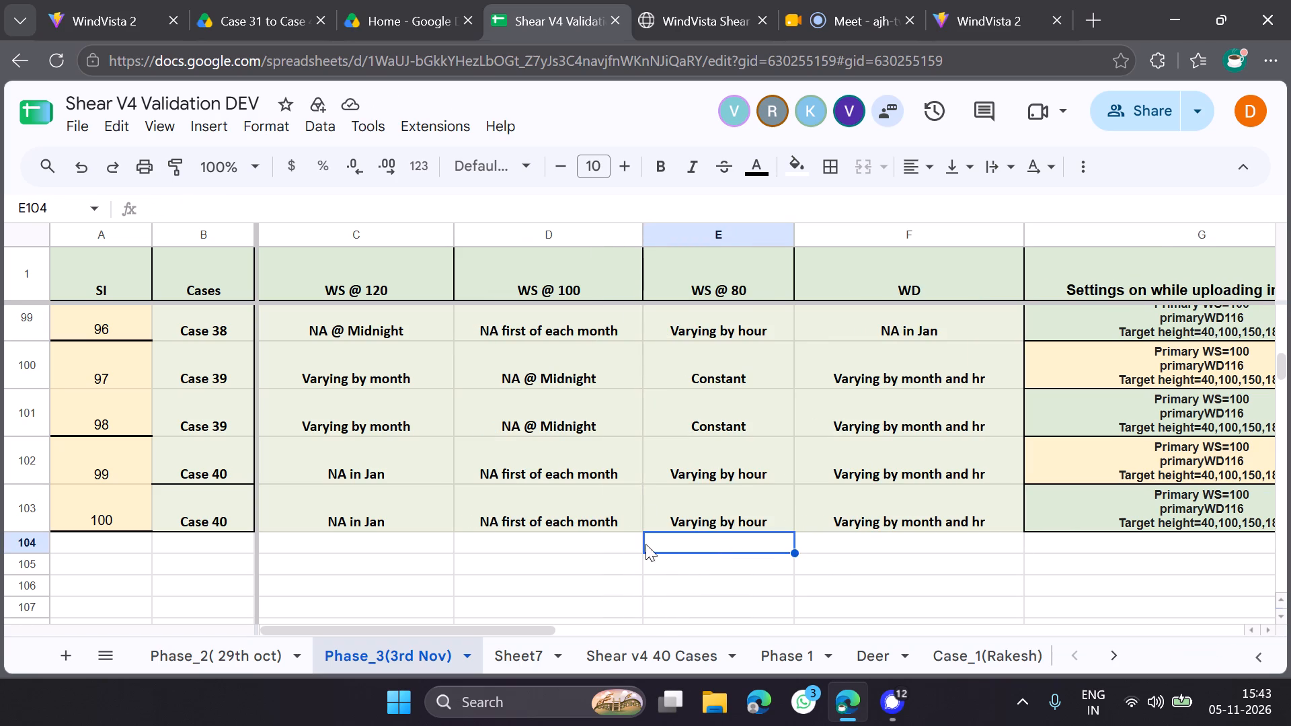
pyautogui.click(538, 530)
pyautogui.click(407, 536)
pyautogui.click(440, 497)
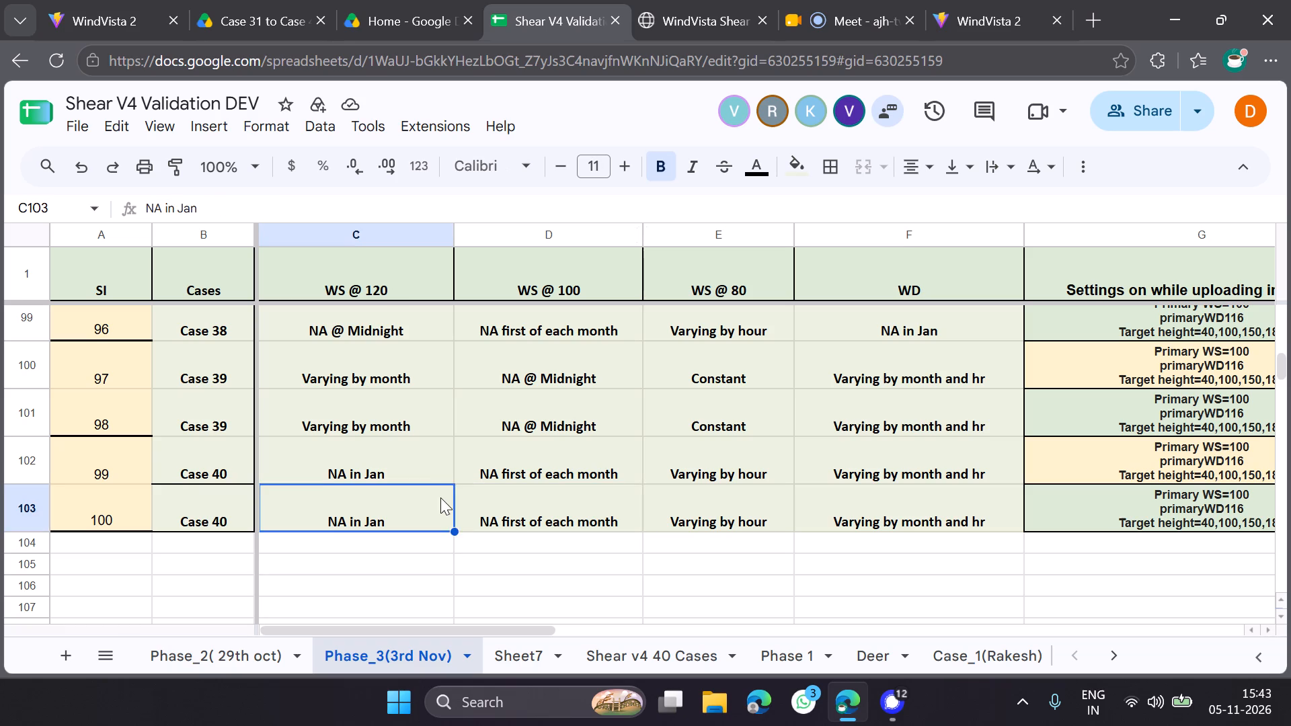
pyautogui.click(422, 460)
pyautogui.click(401, 401)
pyautogui.click(399, 359)
pyautogui.click(545, 346)
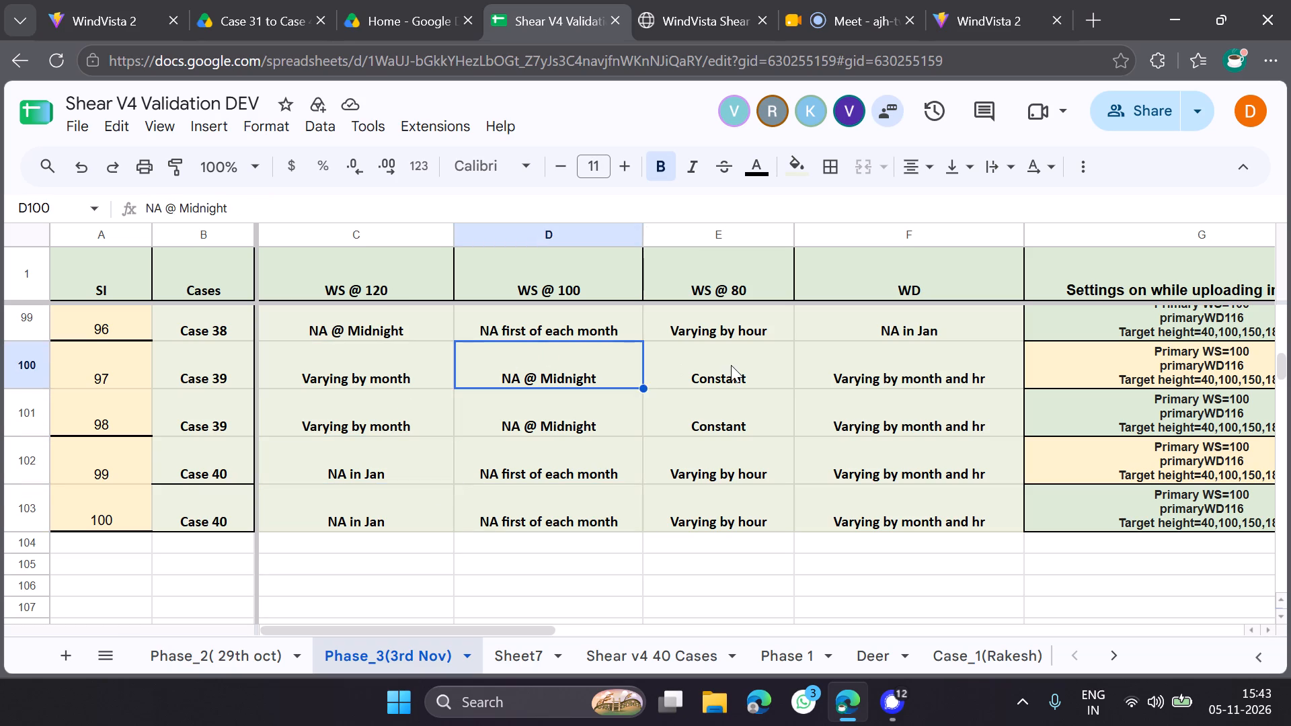
pyautogui.click(731, 365)
pyautogui.click(894, 376)
pyautogui.click(909, 436)
pyautogui.click(923, 479)
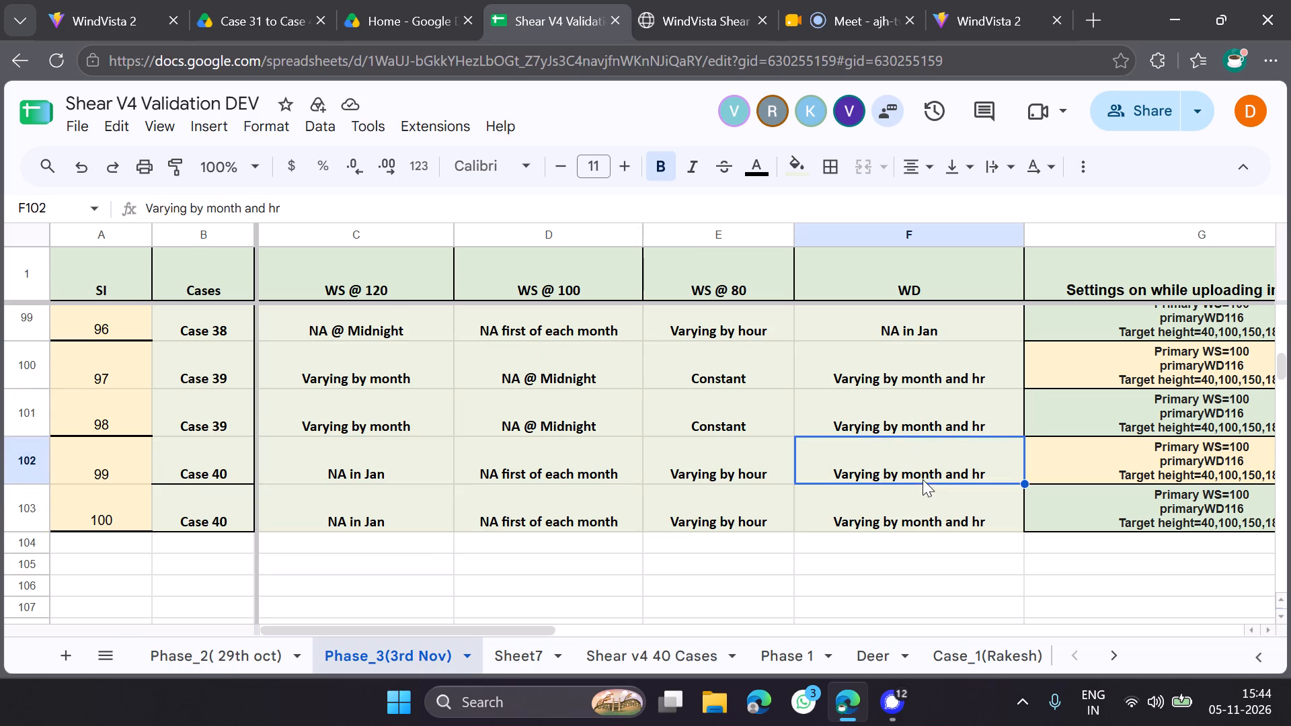
pyautogui.click(933, 527)
pyautogui.click(692, 524)
pyautogui.click(680, 455)
pyautogui.click(682, 419)
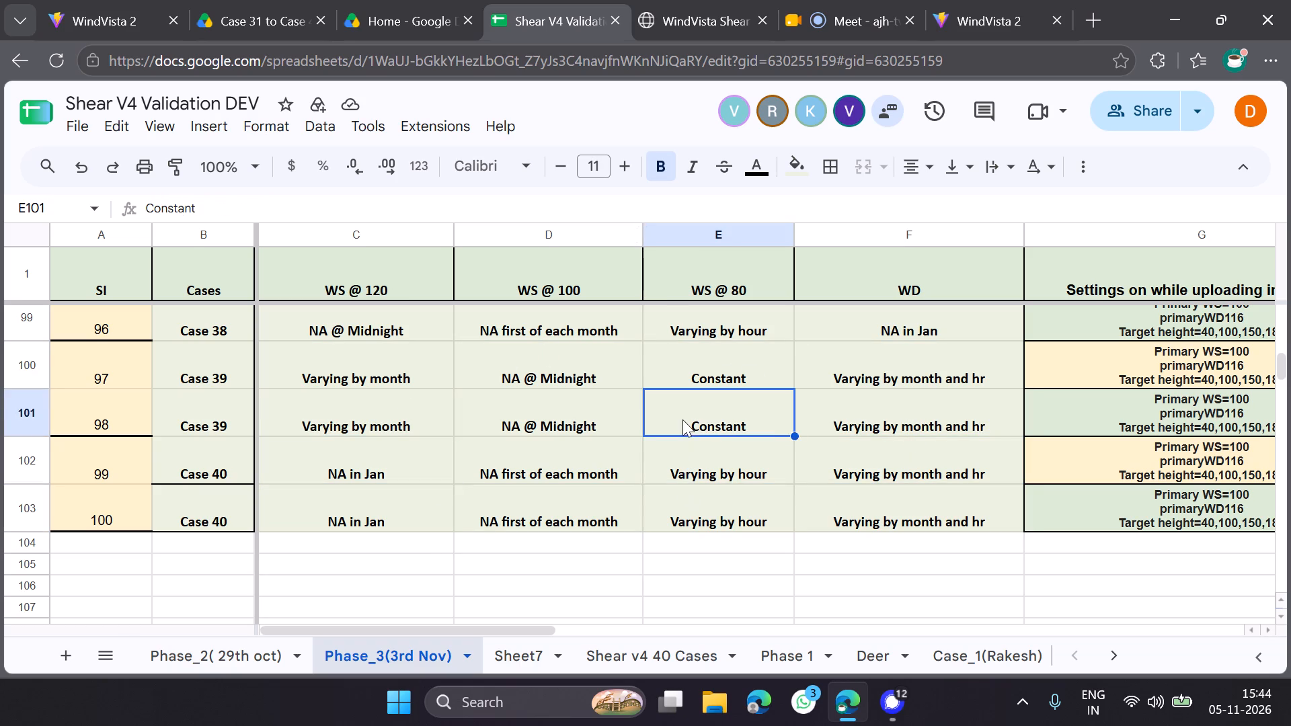
pyautogui.click(687, 363)
pyautogui.click(580, 362)
pyautogui.click(586, 437)
pyautogui.click(603, 479)
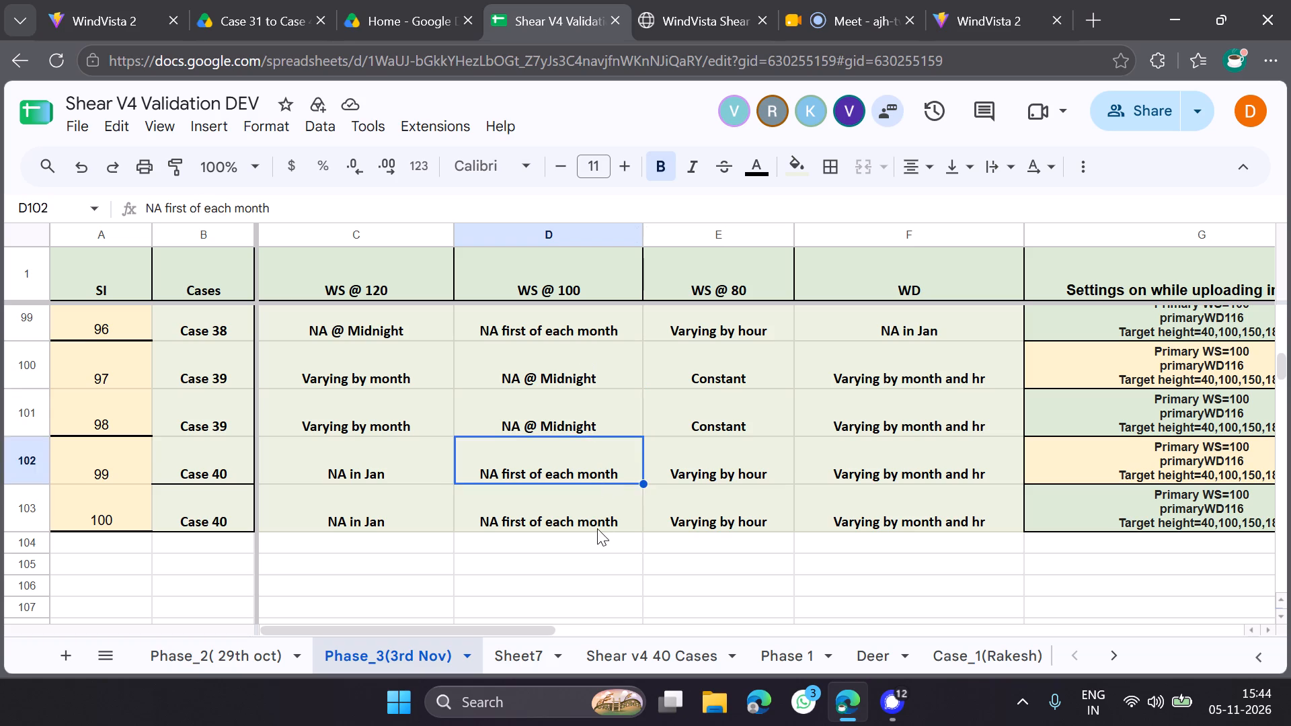
pyautogui.click(597, 528)
pyautogui.click(397, 514)
pyautogui.click(397, 448)
pyautogui.click(403, 391)
pyautogui.click(405, 350)
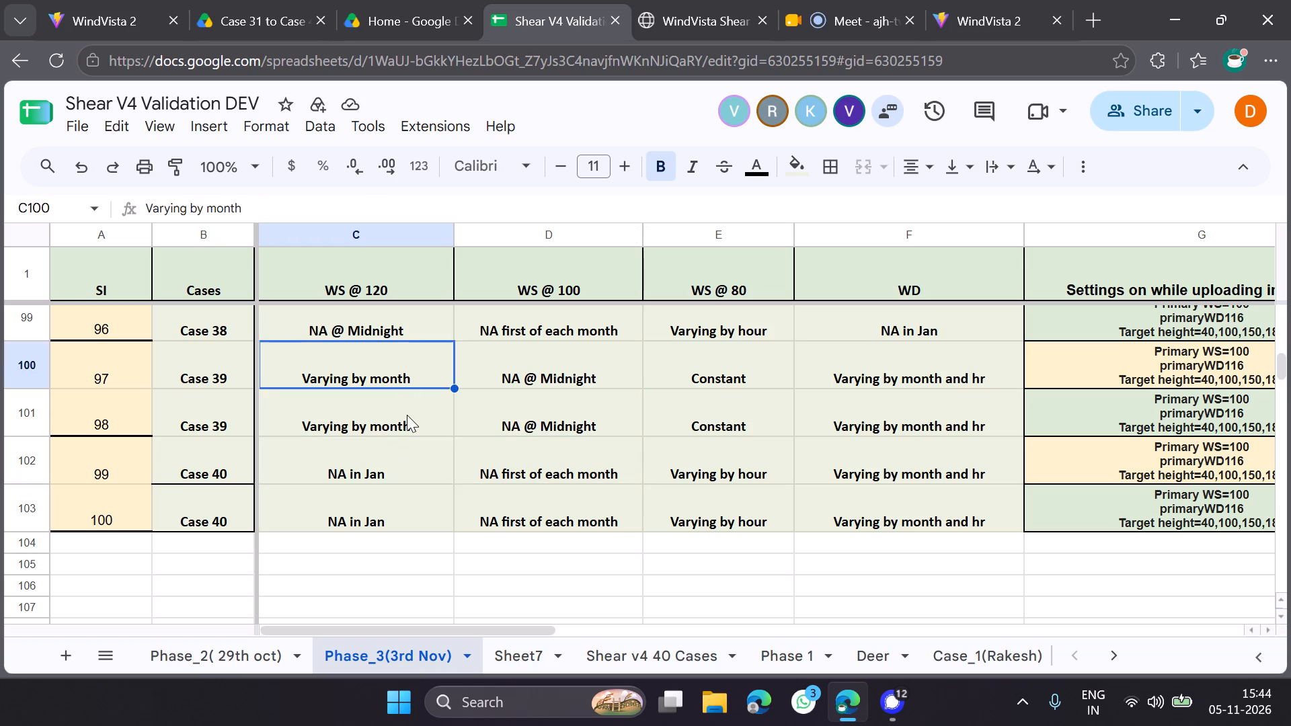
pyautogui.click(407, 415)
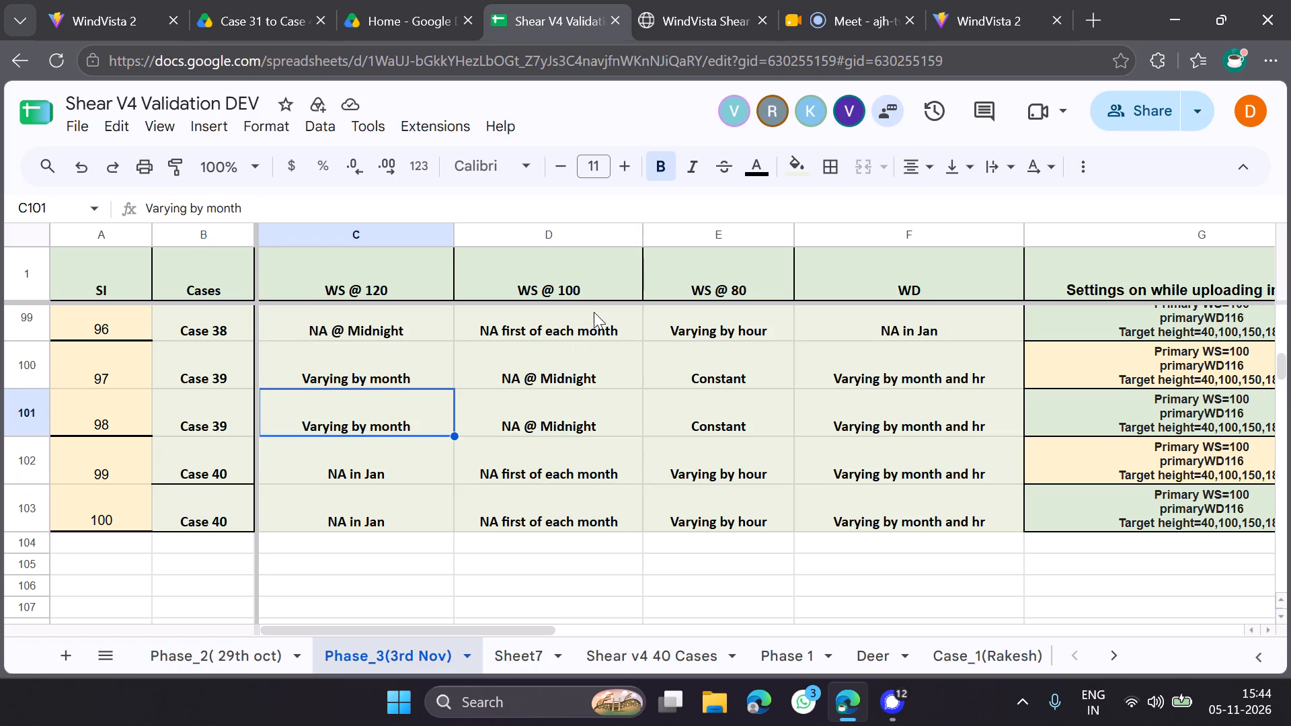
# Examine the wind speed and WD conditions listed for Cases 36, 37 and 38 in the Phase_3(3rd Nov) sheet.
pyautogui.click(594, 312)
pyautogui.scroll(3, 594, 441)
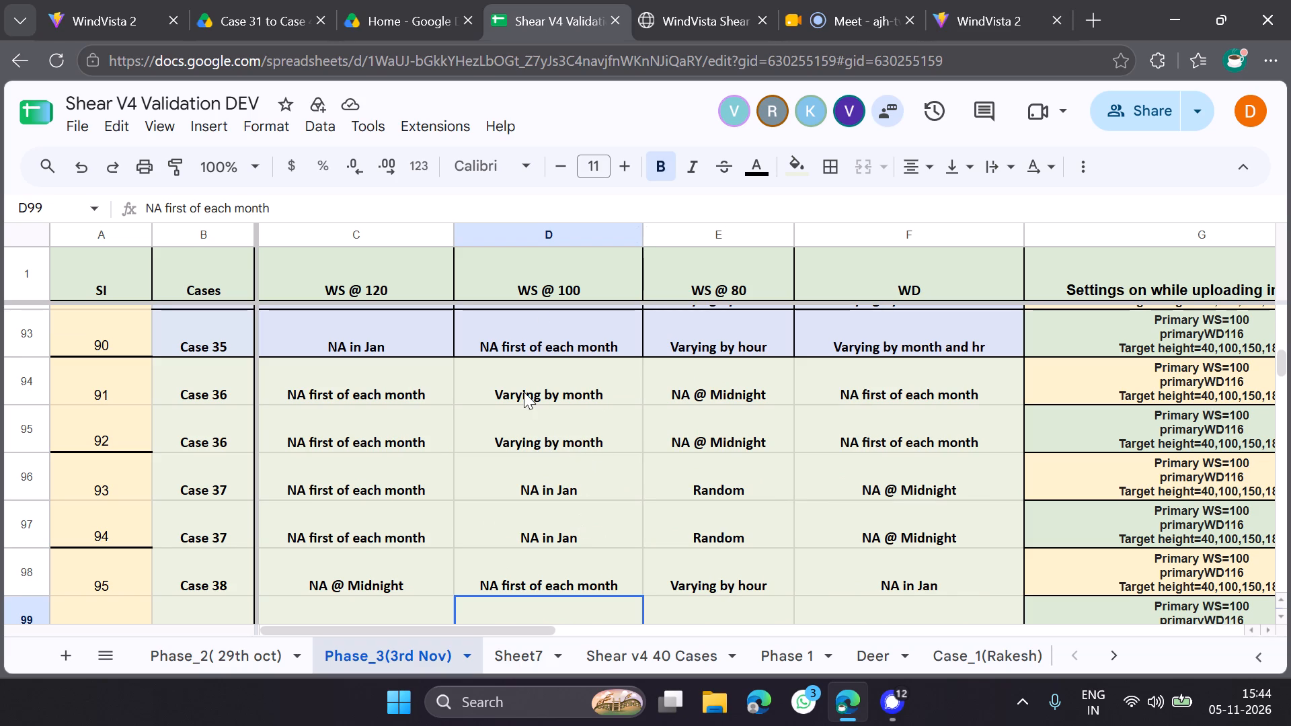
pyautogui.click(526, 329)
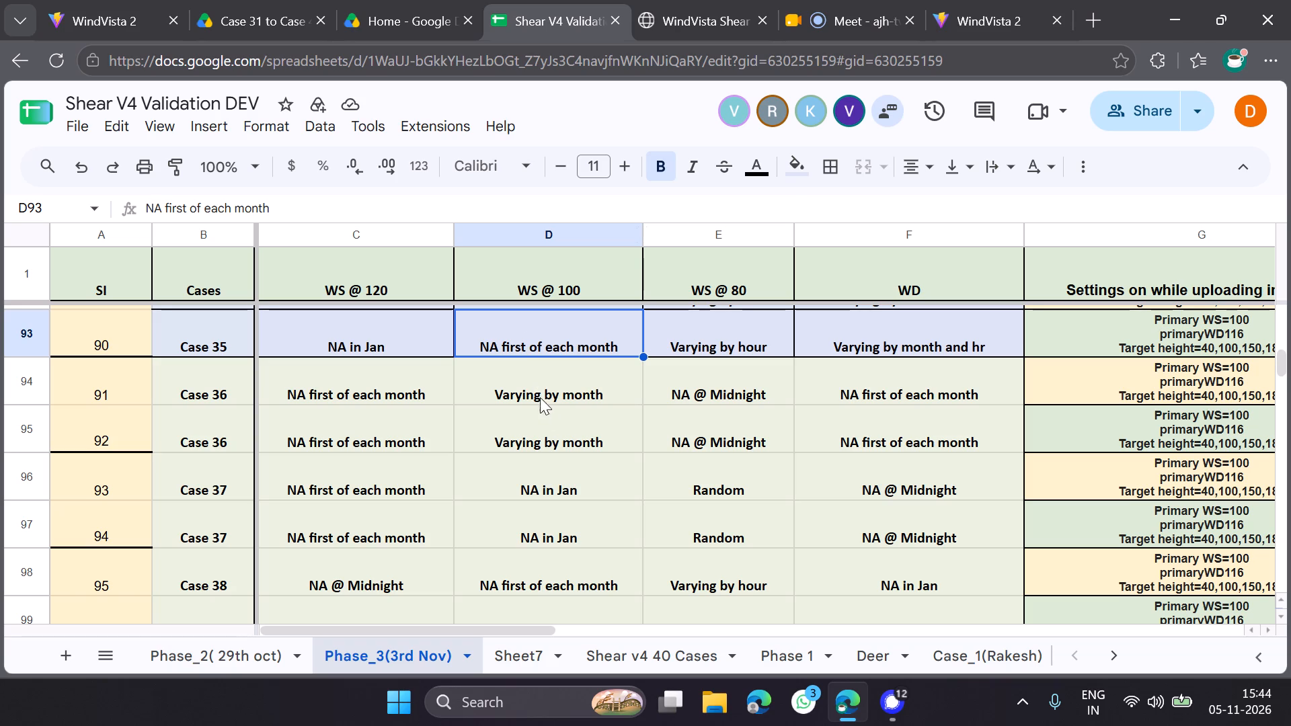
pyautogui.click(564, 387)
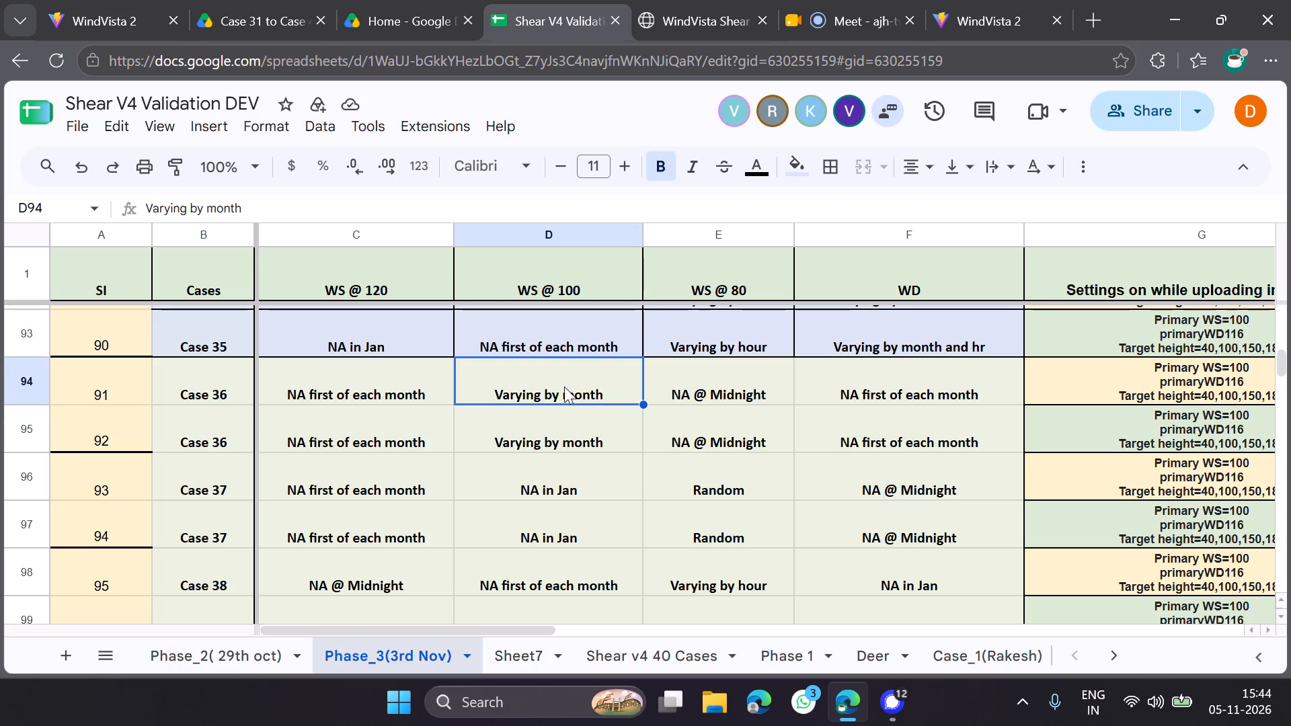
pyautogui.click(568, 421)
pyautogui.click(546, 480)
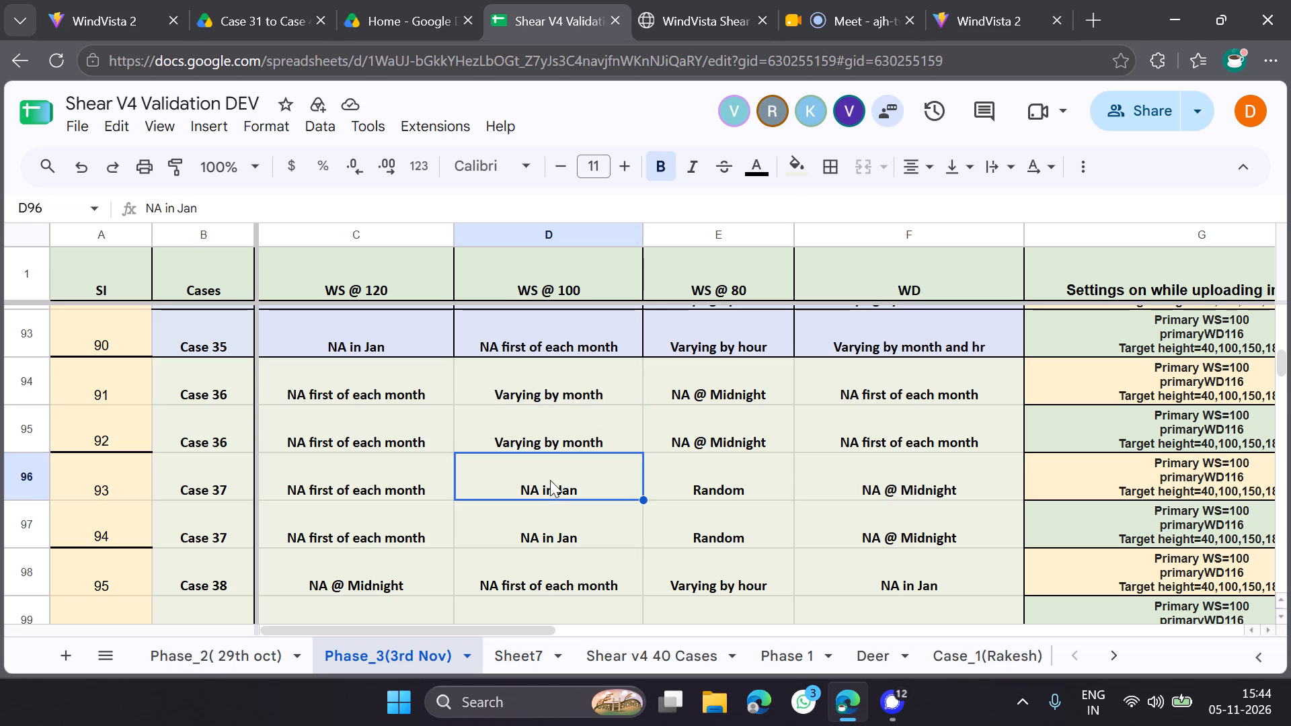
pyautogui.click(840, 462)
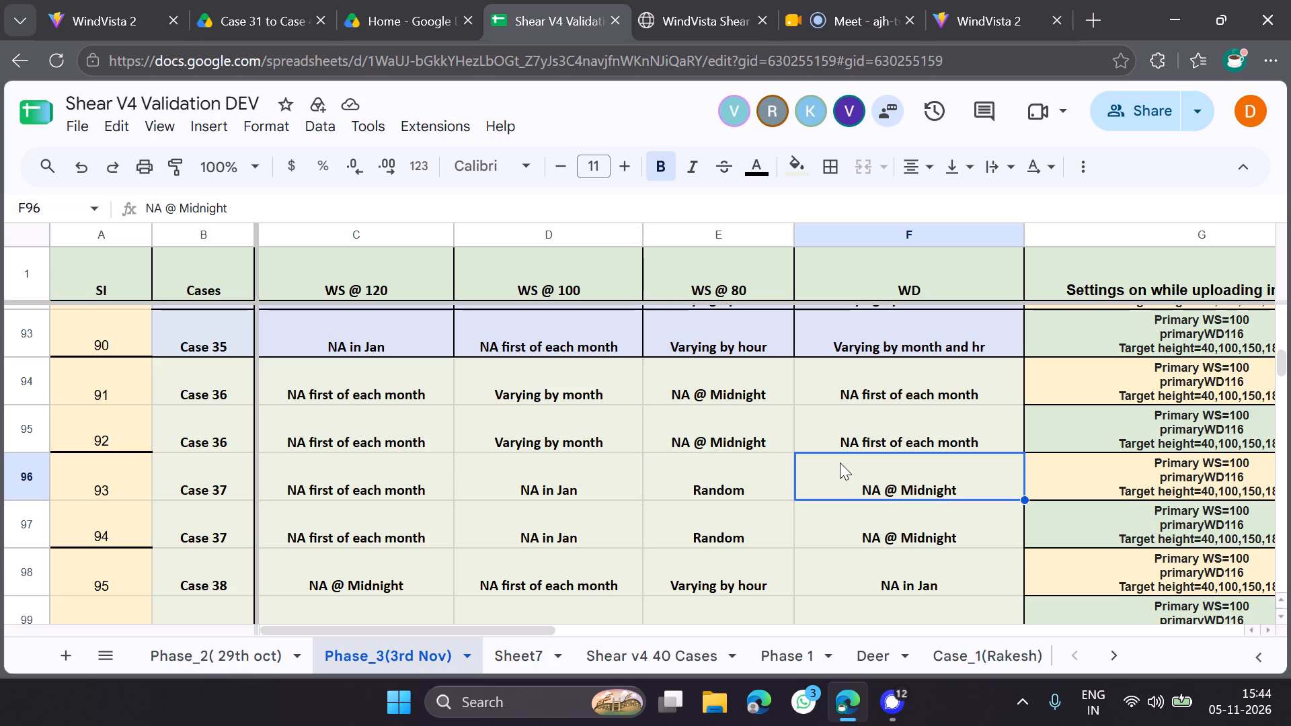
pyautogui.click(871, 383)
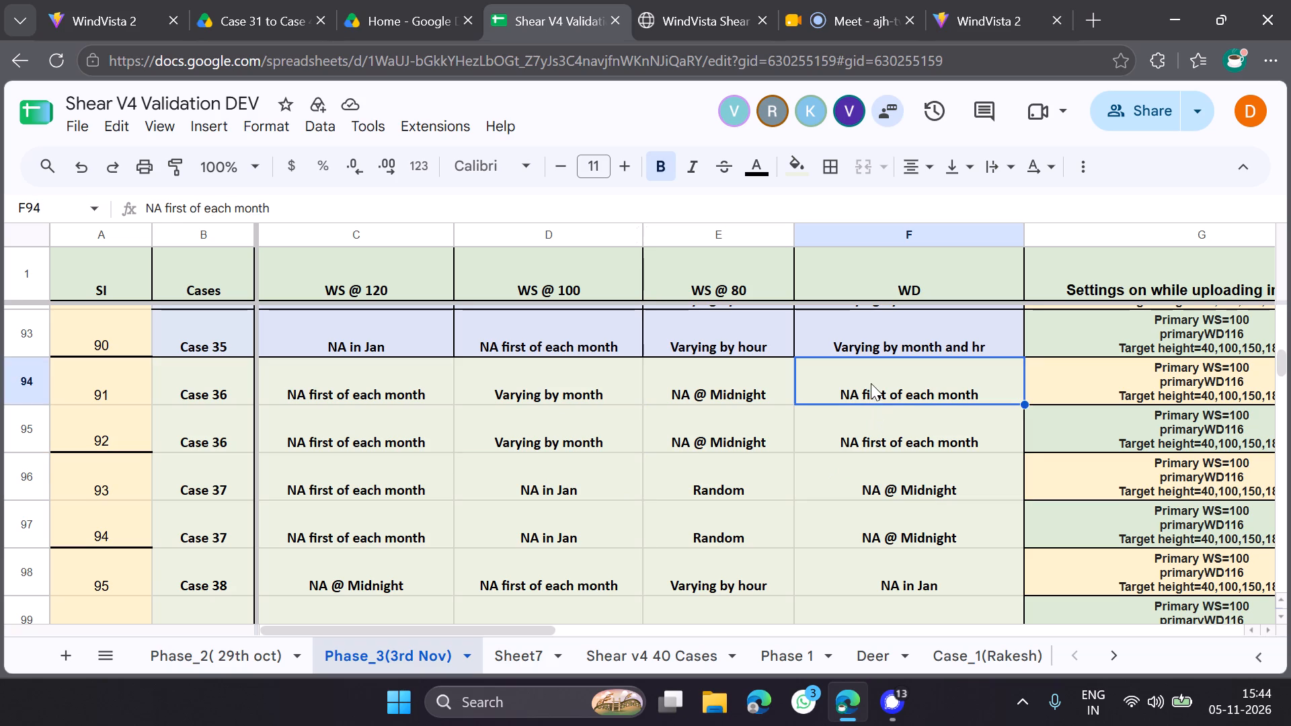
pyautogui.click(869, 437)
pyautogui.click(725, 397)
pyautogui.click(719, 473)
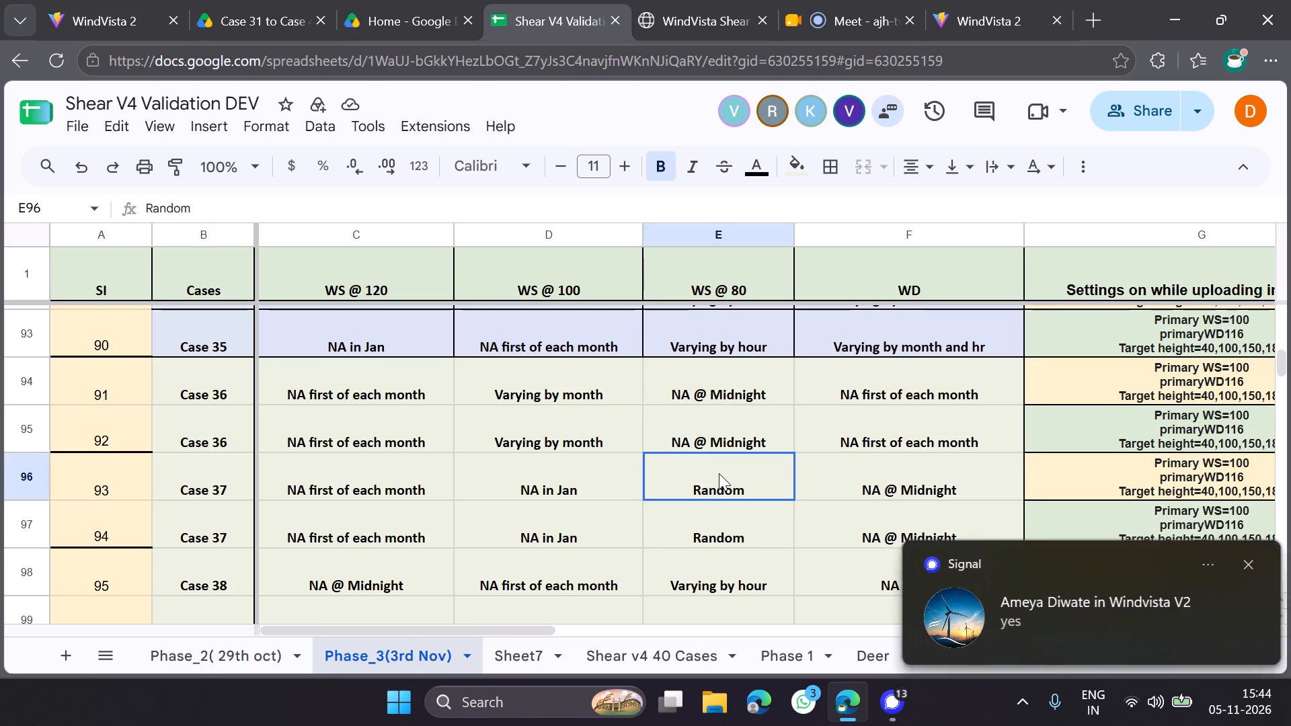
pyautogui.click(717, 428)
pyautogui.click(726, 377)
pyautogui.click(534, 374)
pyautogui.click(543, 440)
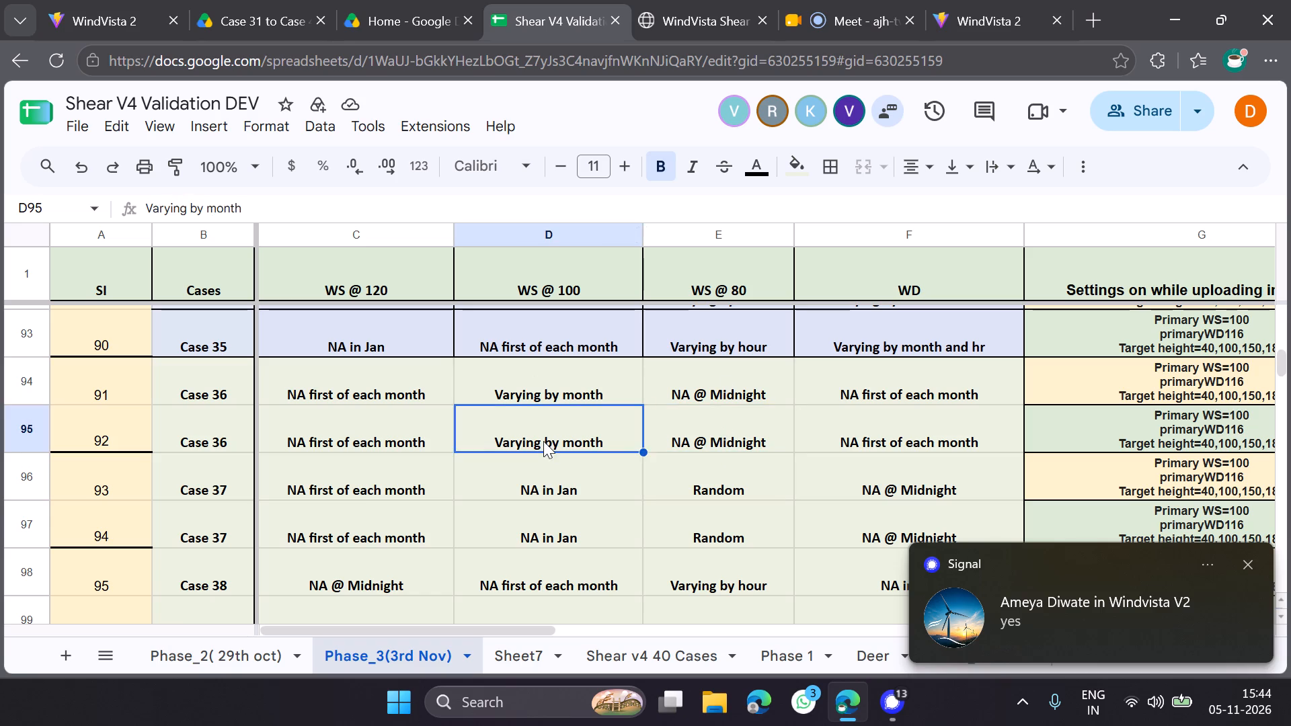
pyautogui.click(551, 483)
pyautogui.click(440, 482)
pyautogui.click(438, 436)
pyautogui.click(434, 374)
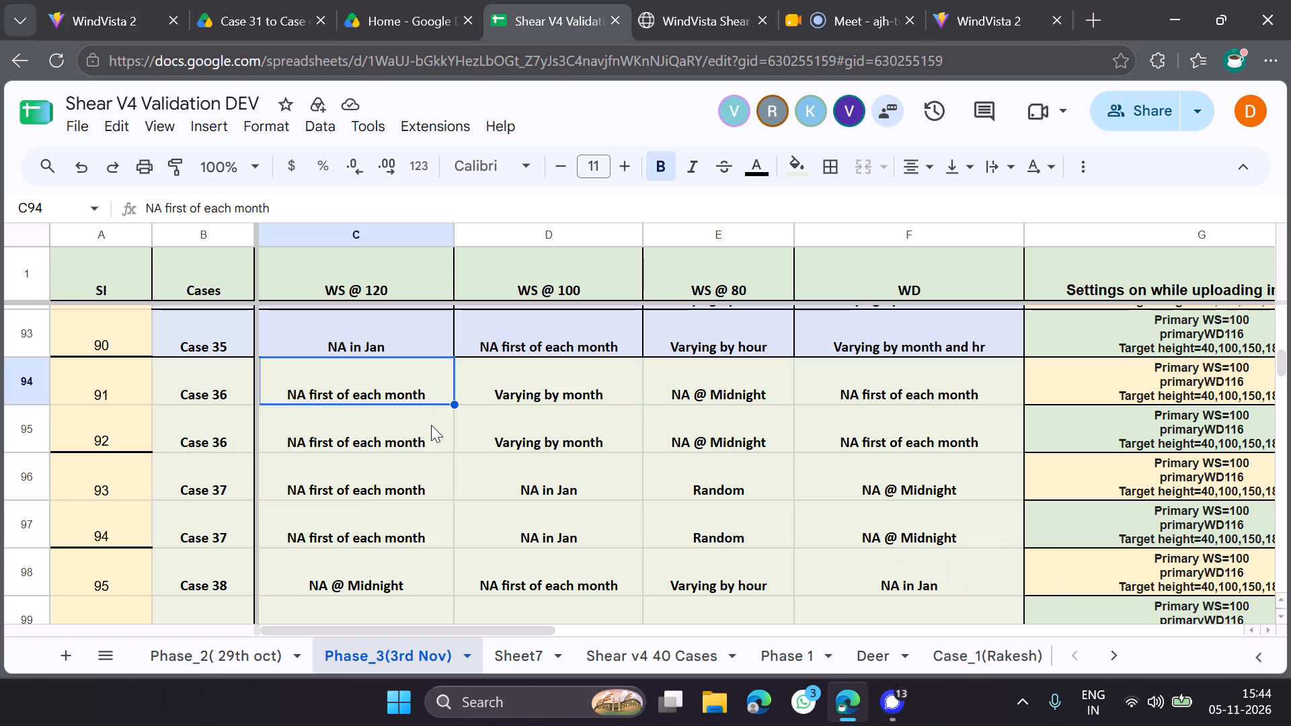
pyautogui.click(431, 425)
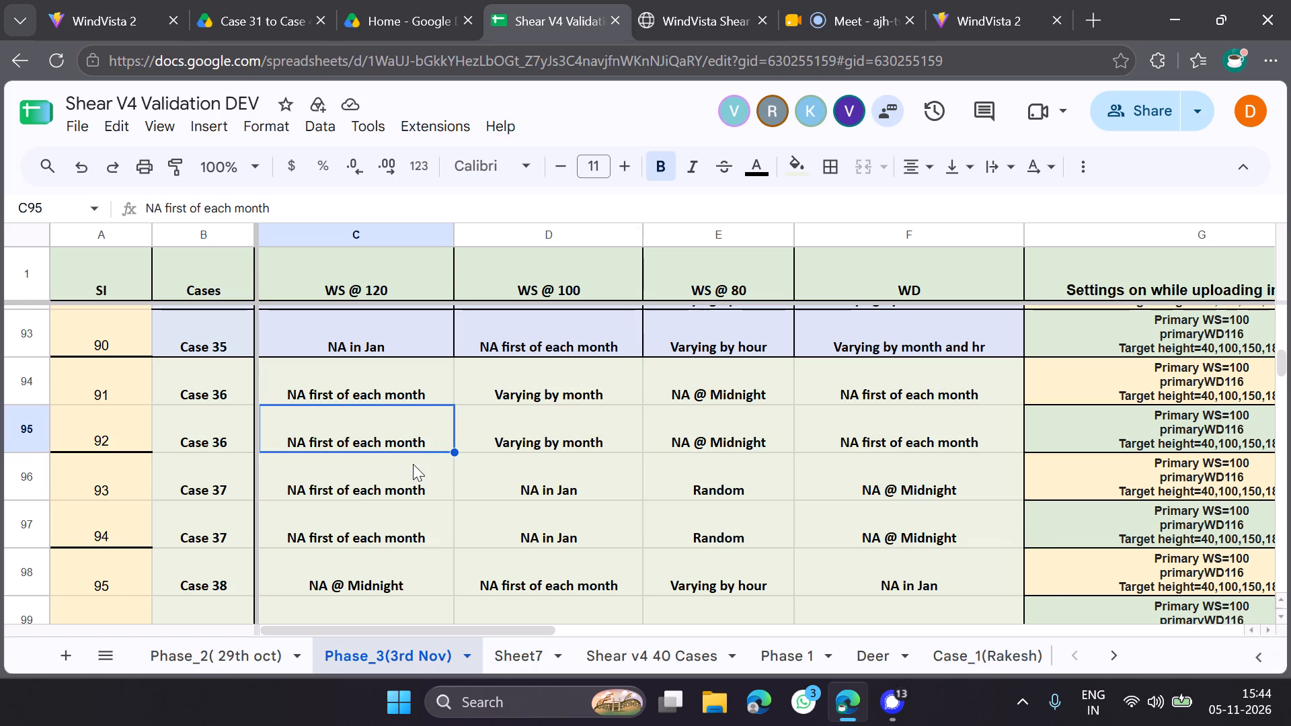
pyautogui.click(409, 471)
pyautogui.click(409, 513)
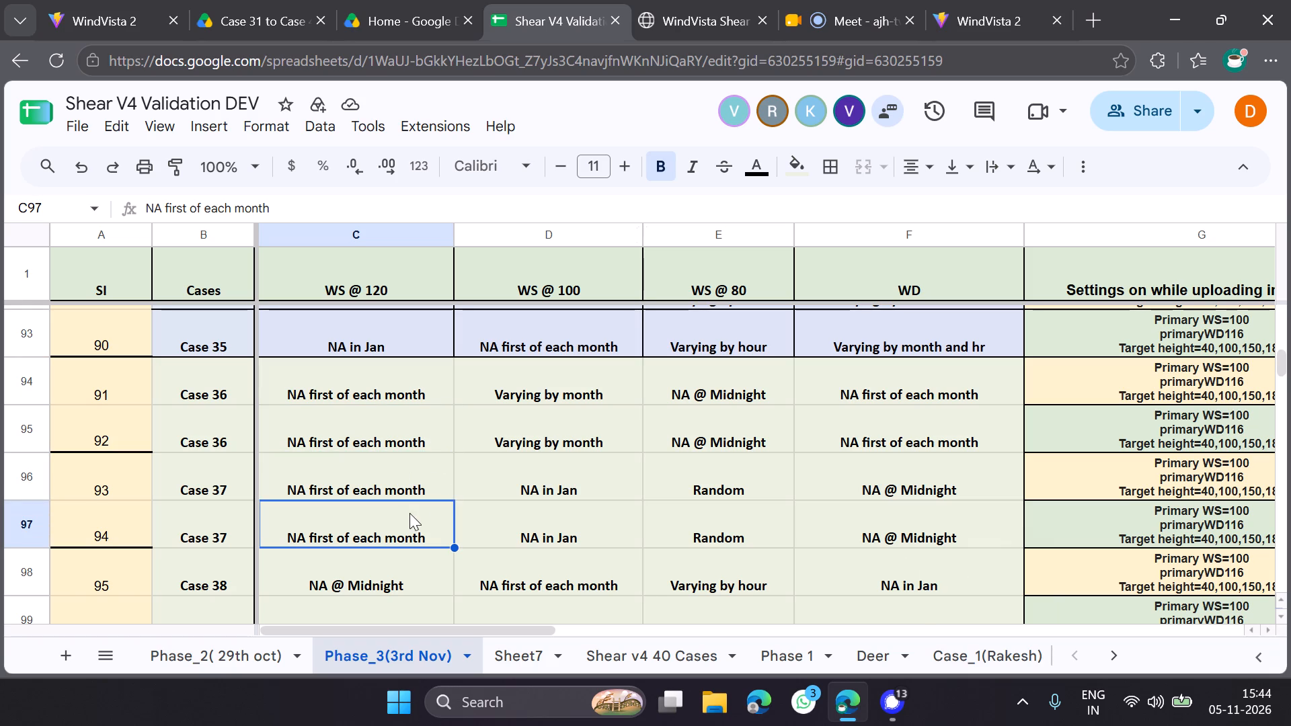
pyautogui.click(400, 577)
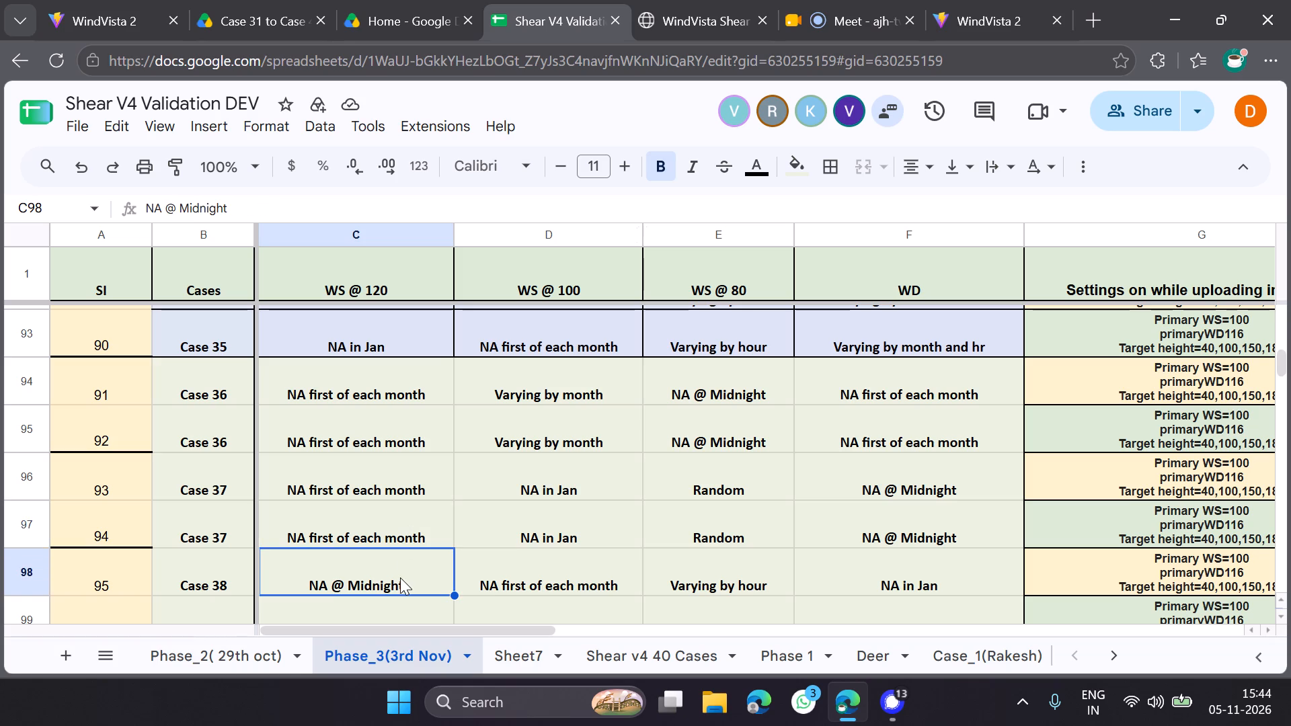
pyautogui.click(524, 508)
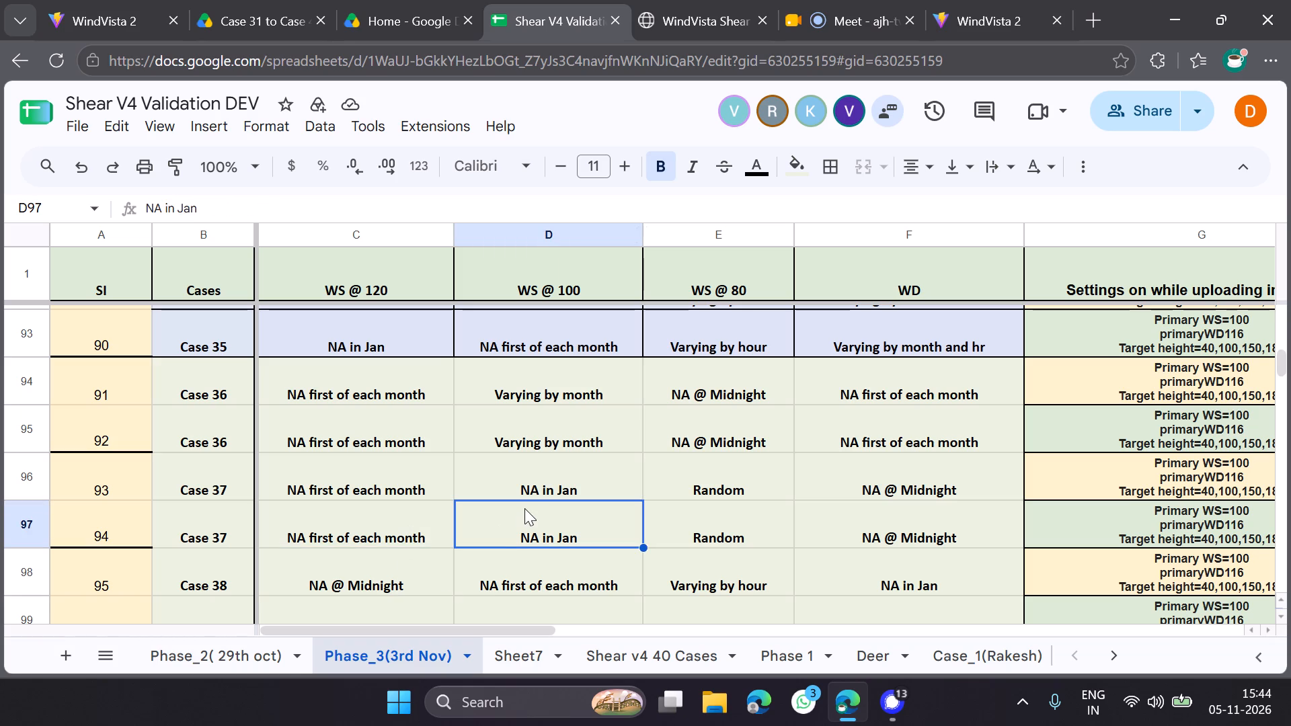
pyautogui.click(554, 426)
pyautogui.click(565, 384)
pyautogui.click(741, 378)
pyautogui.click(853, 373)
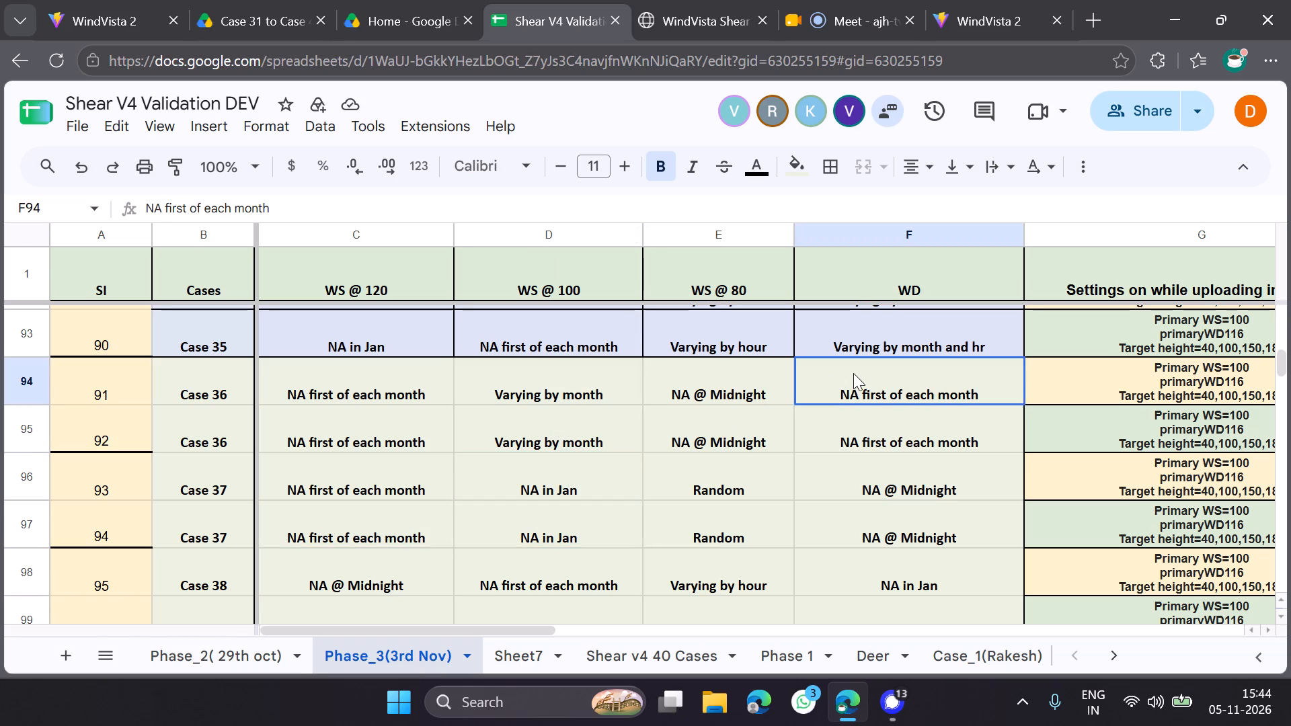
pyautogui.click(871, 440)
pyautogui.click(856, 493)
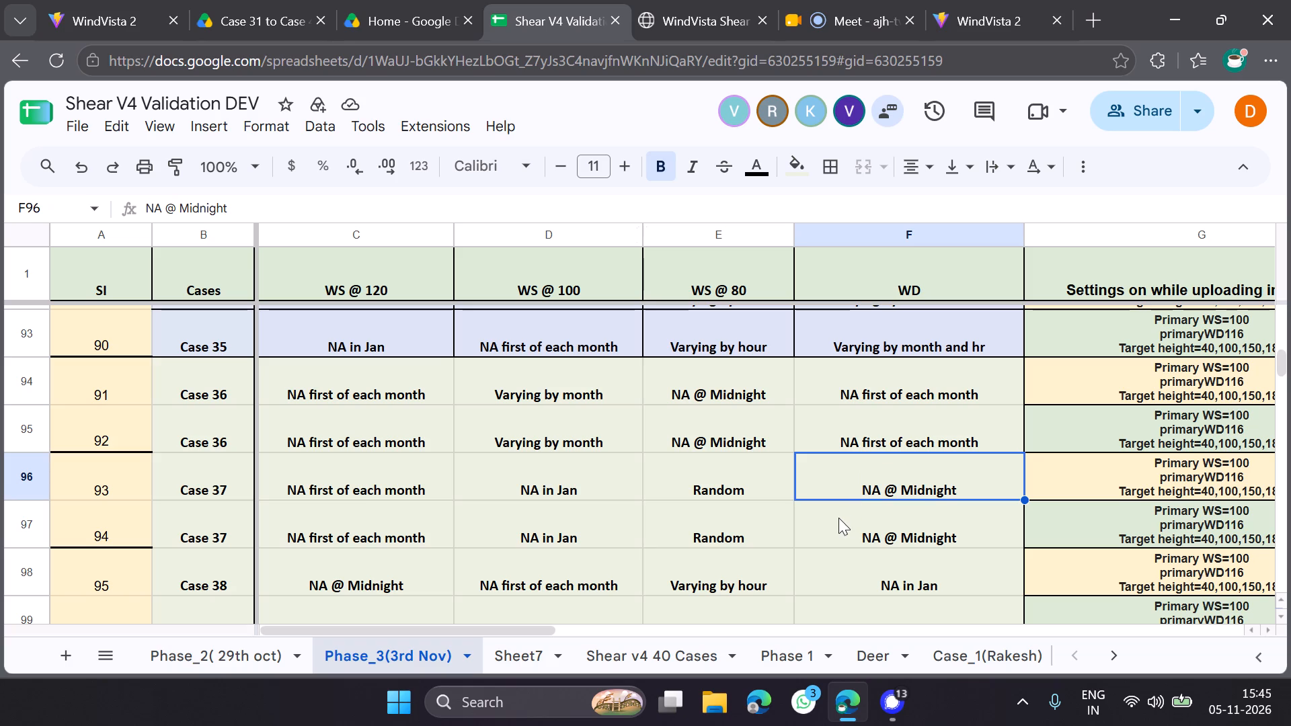
pyautogui.click(838, 518)
pyautogui.click(746, 481)
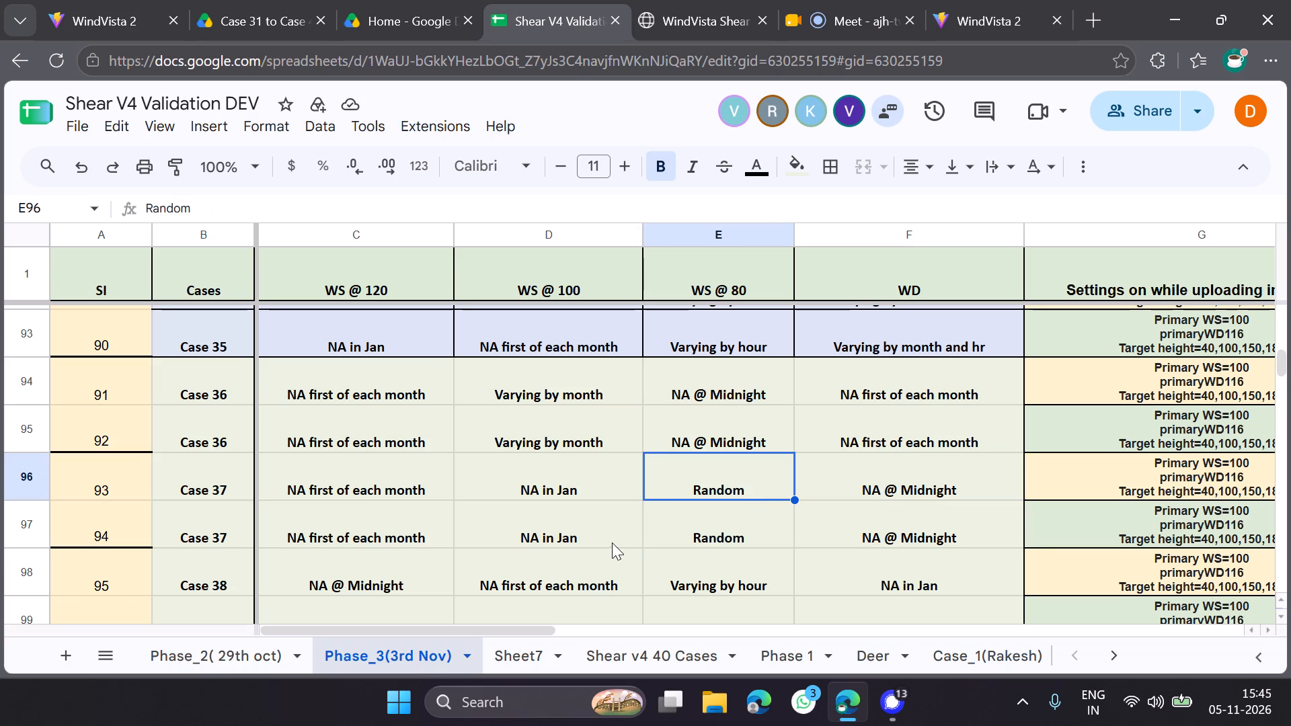
pyautogui.click(578, 469)
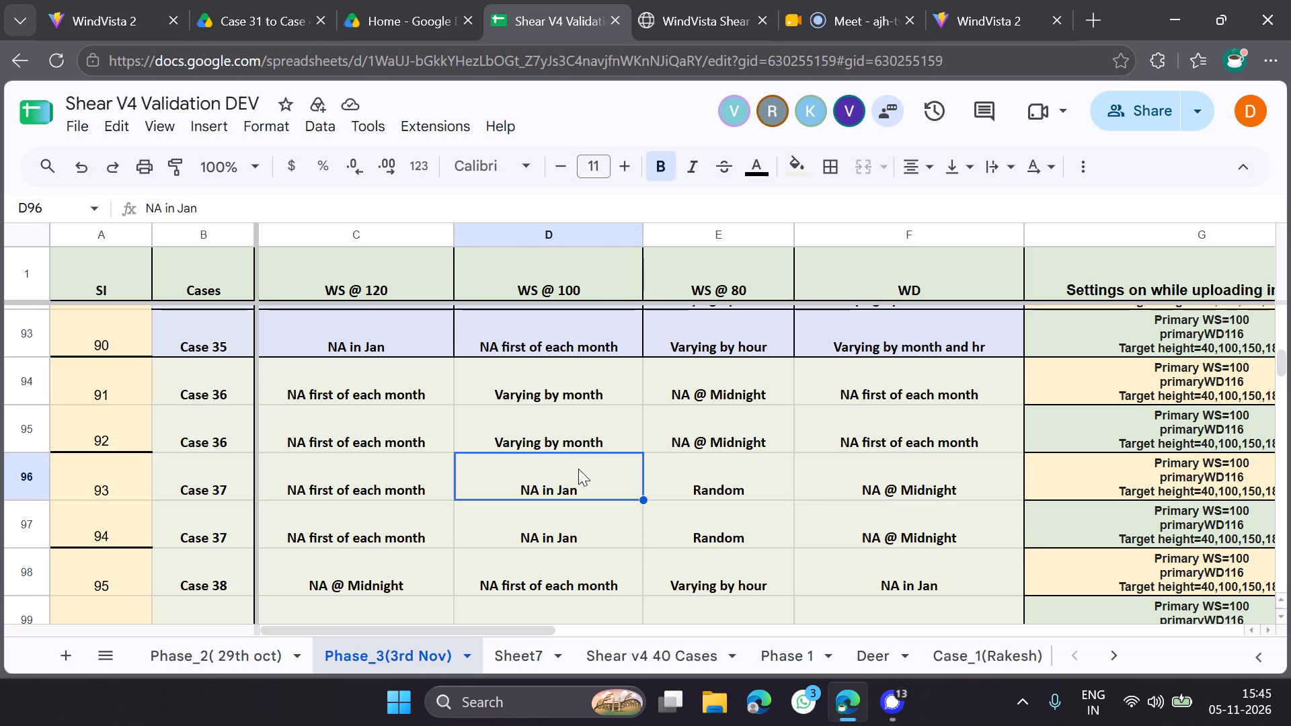
pyautogui.click(346, 428)
pyautogui.click(362, 526)
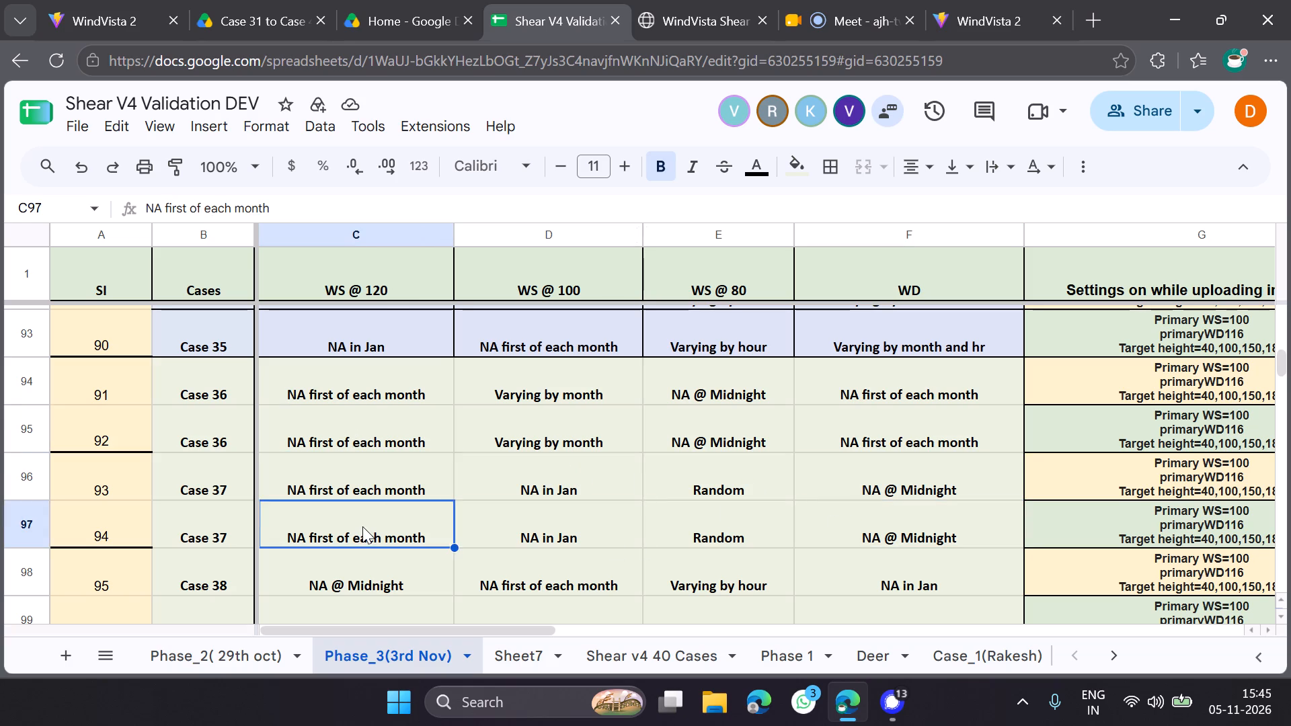
pyautogui.click(368, 594)
pyautogui.click(609, 581)
pyautogui.click(730, 569)
pyautogui.click(875, 581)
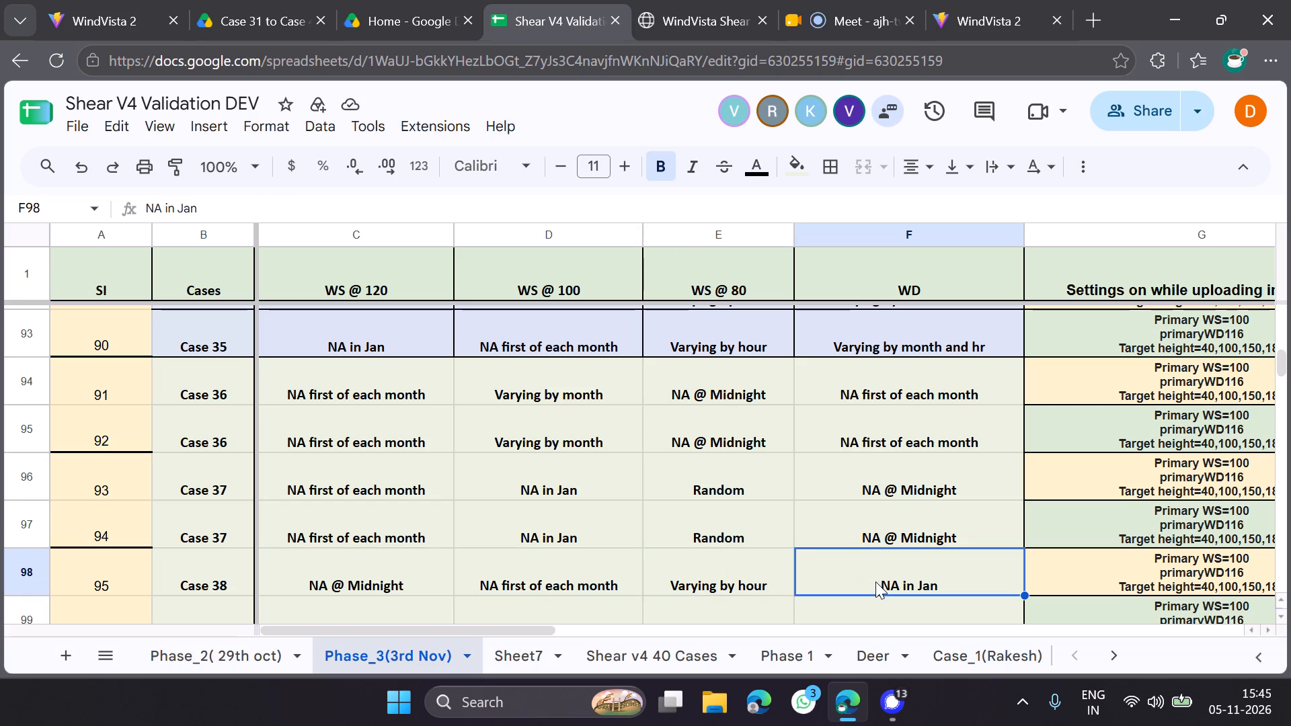
# Review the WS @ 120, WS @ 100, WS @ 80 and WD conditions listed for Cases 36 and 37.
pyautogui.click(691, 481)
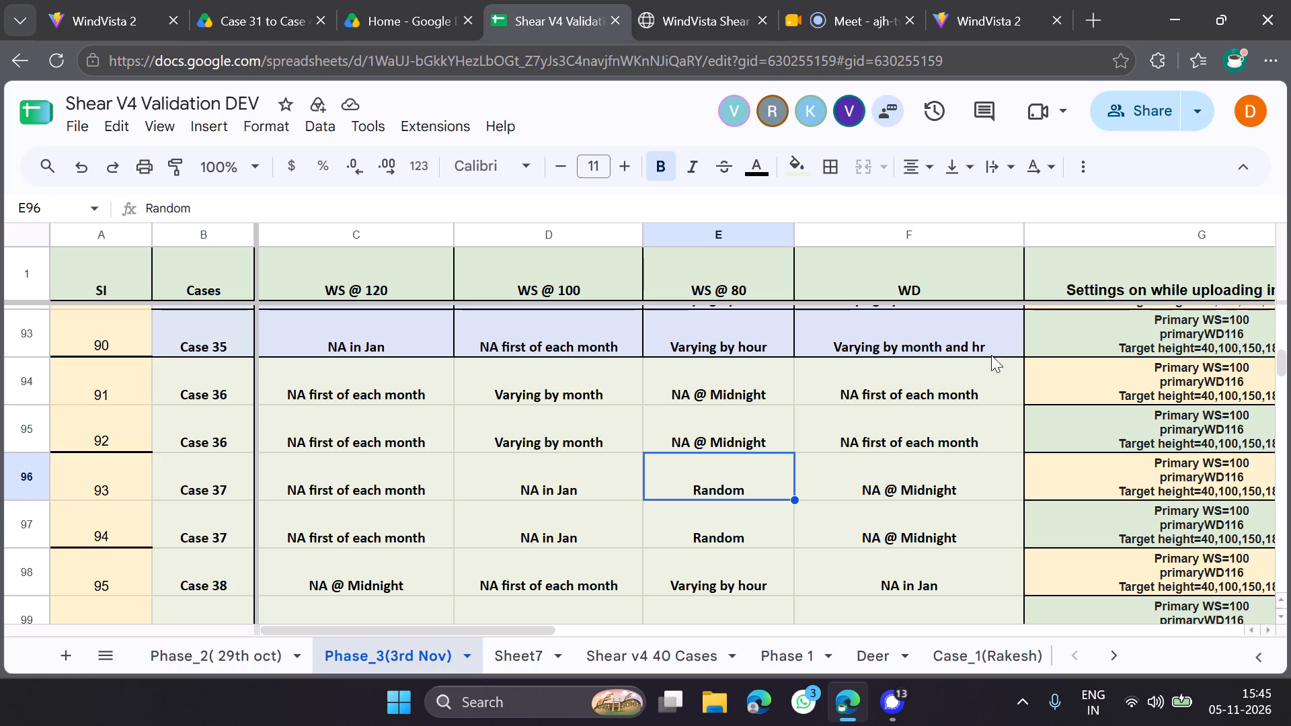
pyautogui.scroll(-2, 495, 444)
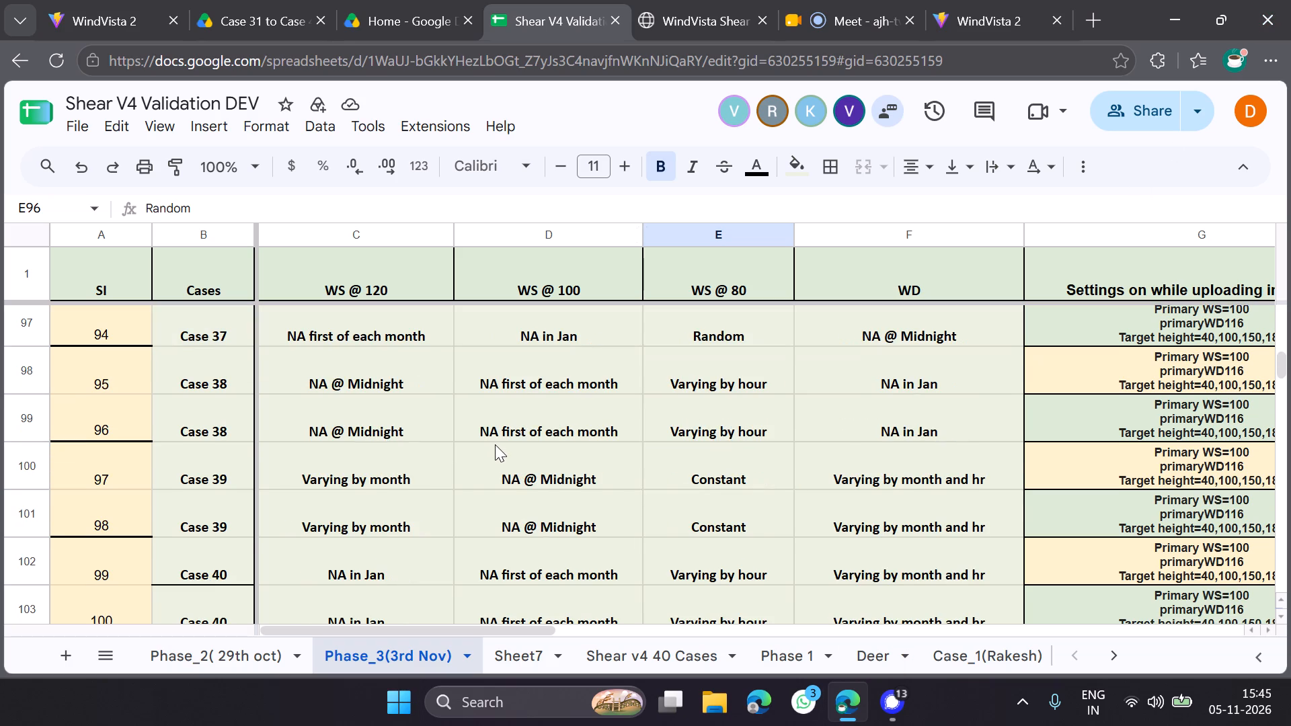
pyautogui.scroll(-4, 498, 423)
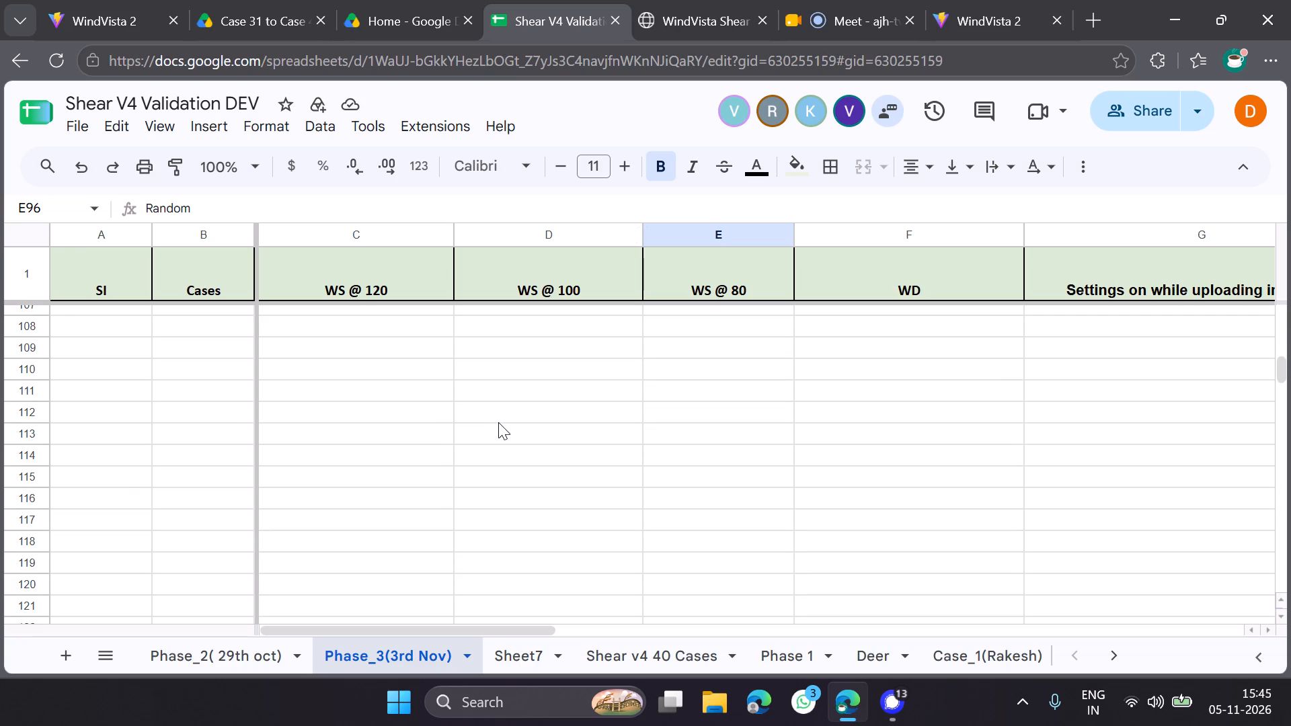
pyautogui.scroll(3, 498, 422)
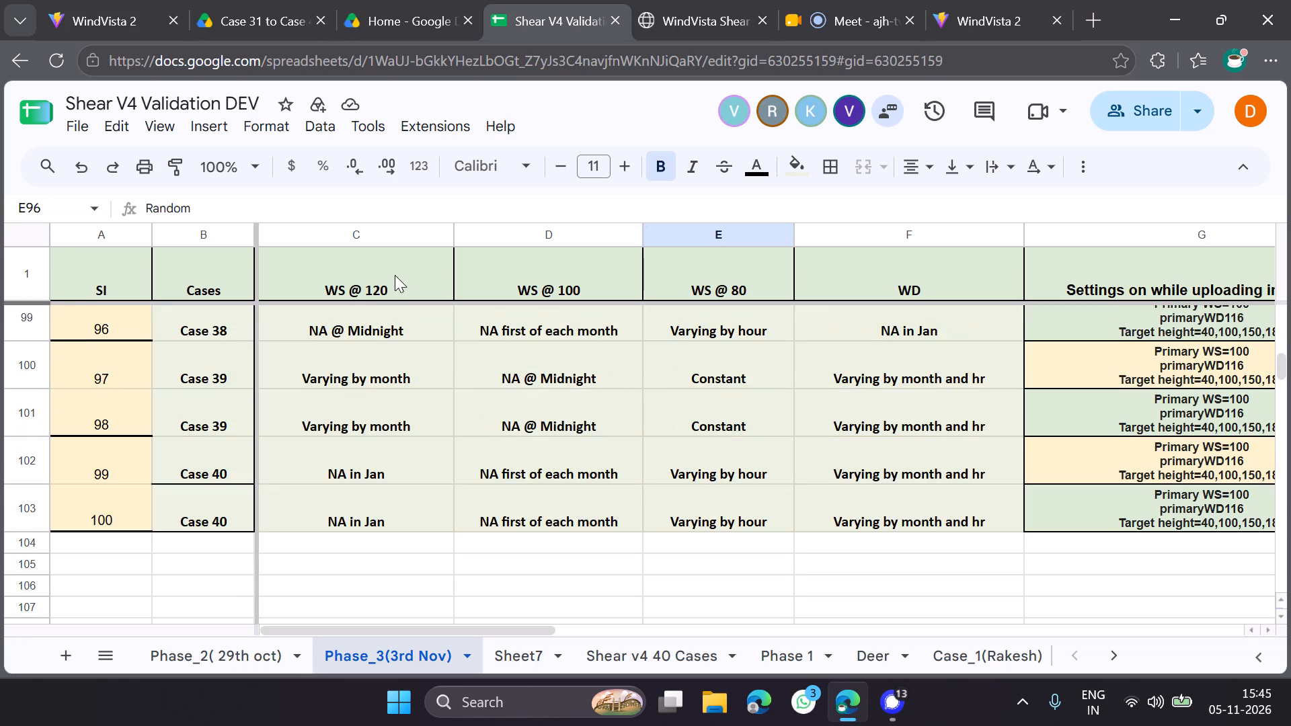
pyautogui.scroll(2, 774, 335)
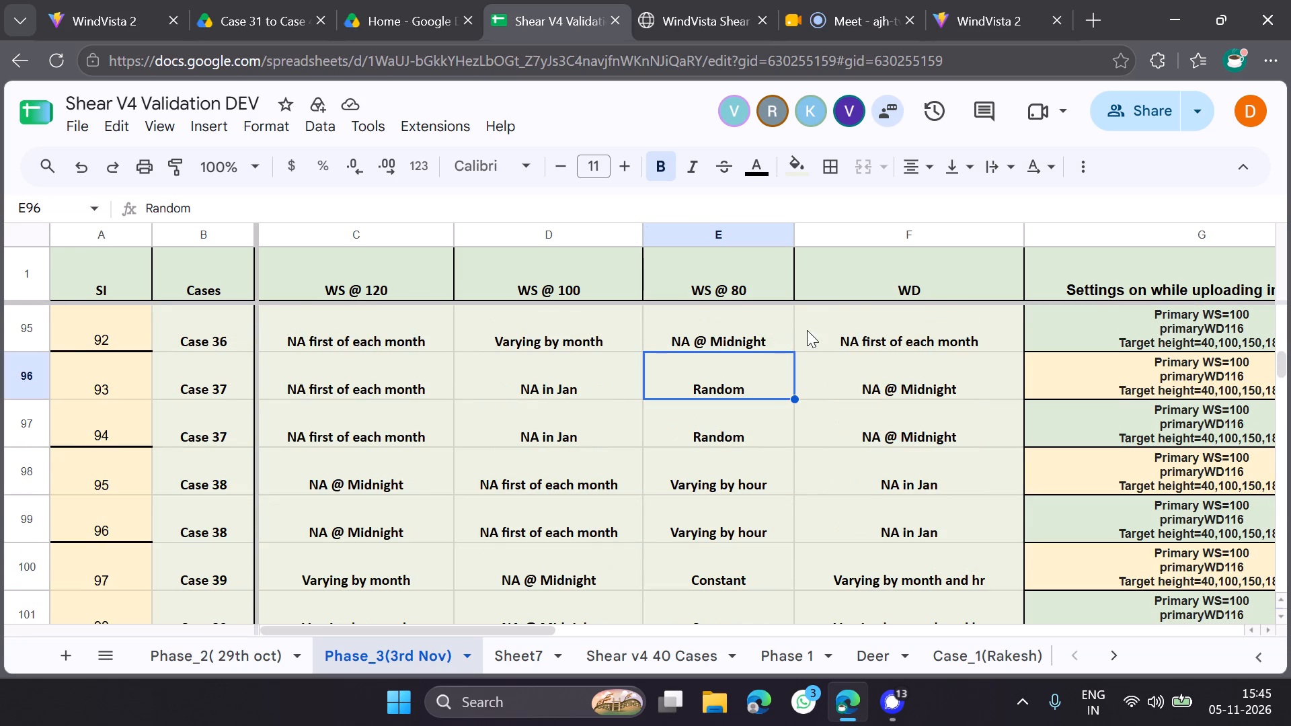
pyautogui.click(932, 366)
pyautogui.click(960, 315)
pyautogui.click(957, 404)
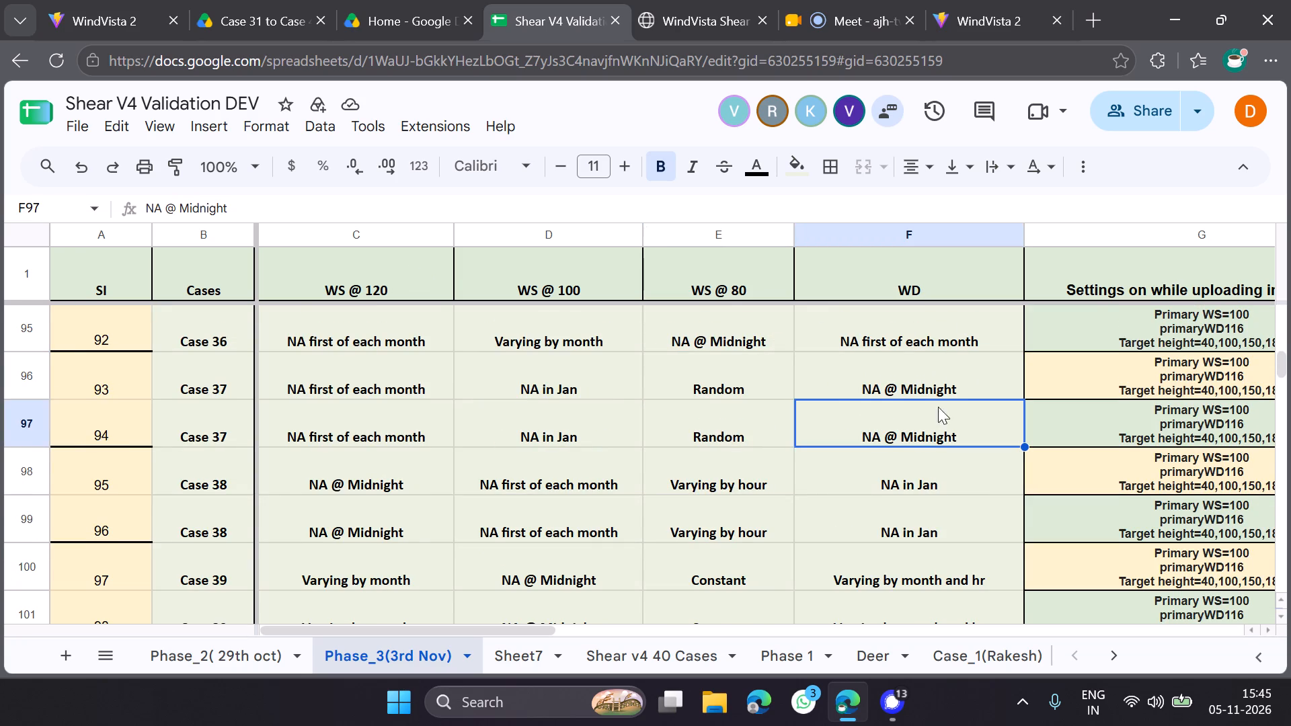
pyautogui.scroll(2, 862, 415)
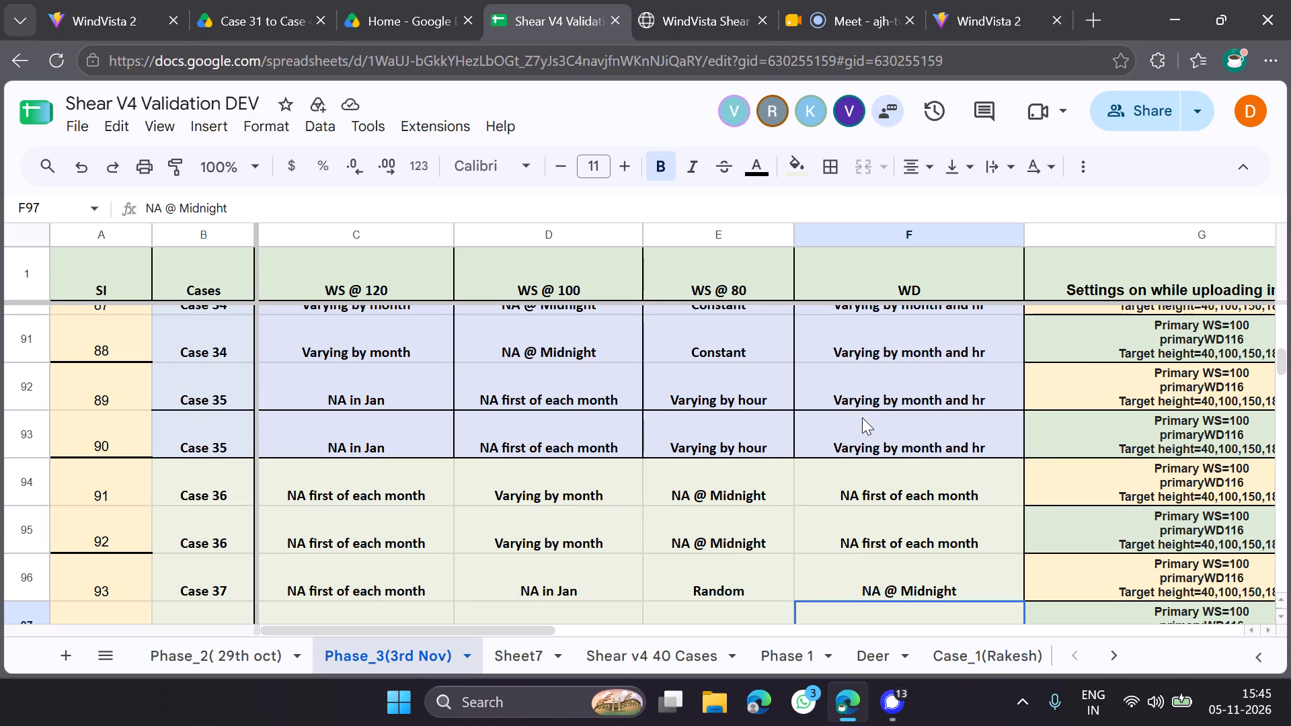
pyautogui.click(847, 479)
pyautogui.click(736, 488)
pyautogui.click(620, 477)
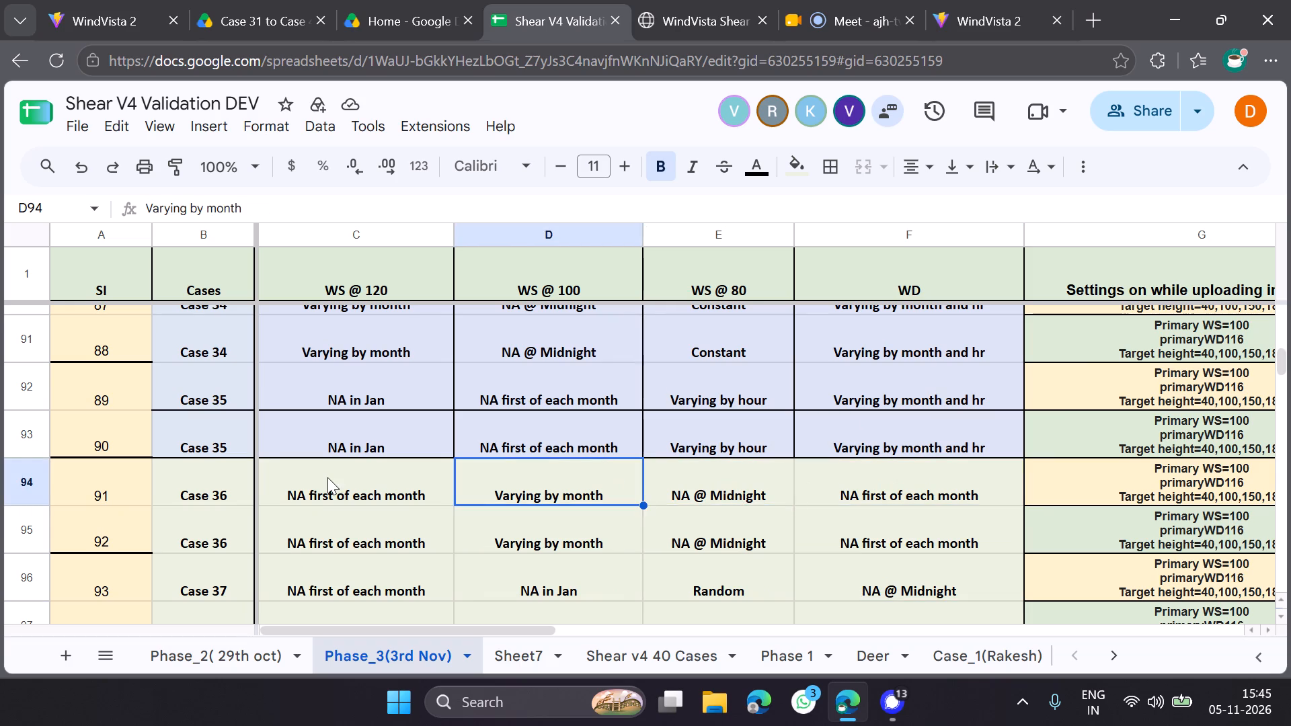
pyautogui.click(327, 477)
pyautogui.click(360, 541)
pyautogui.click(360, 630)
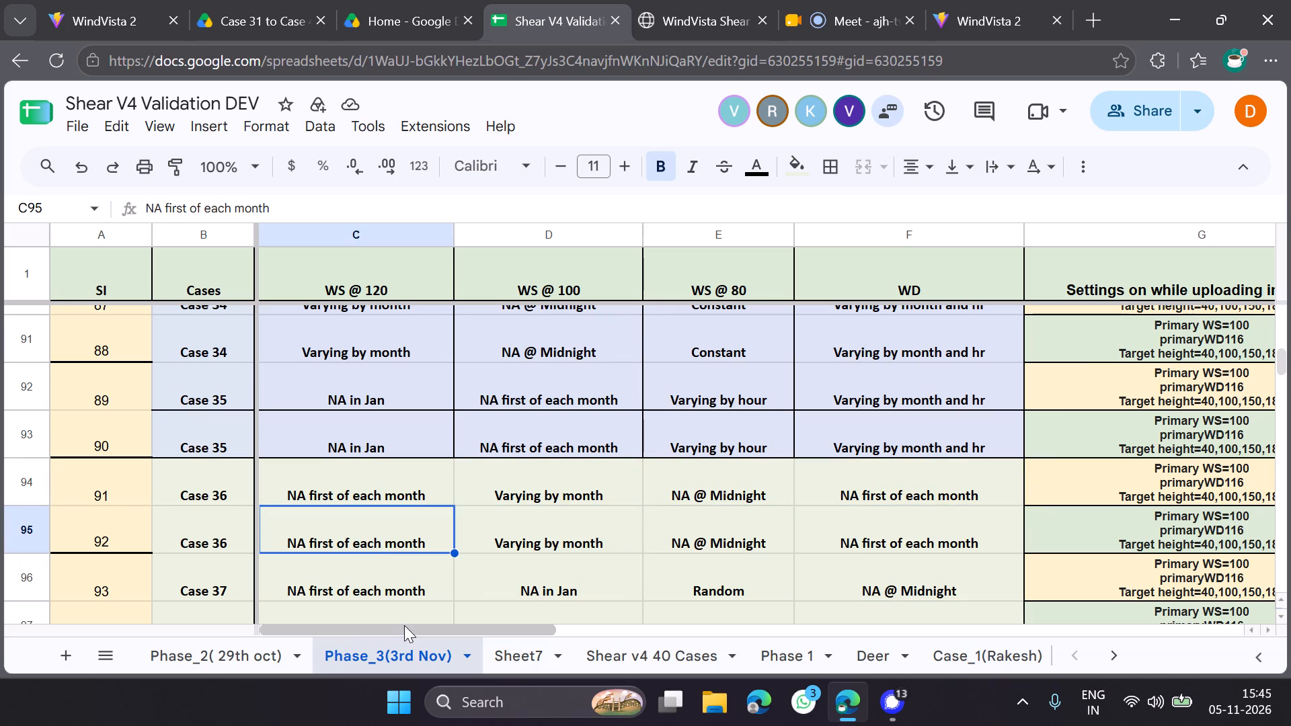
pyautogui.click(414, 586)
# Compare the wind speed and WD conditions of Cases 37, 38 and 39 in the Phase_3(3rd Nov) sheet.
pyautogui.scroll(-3, 414, 585)
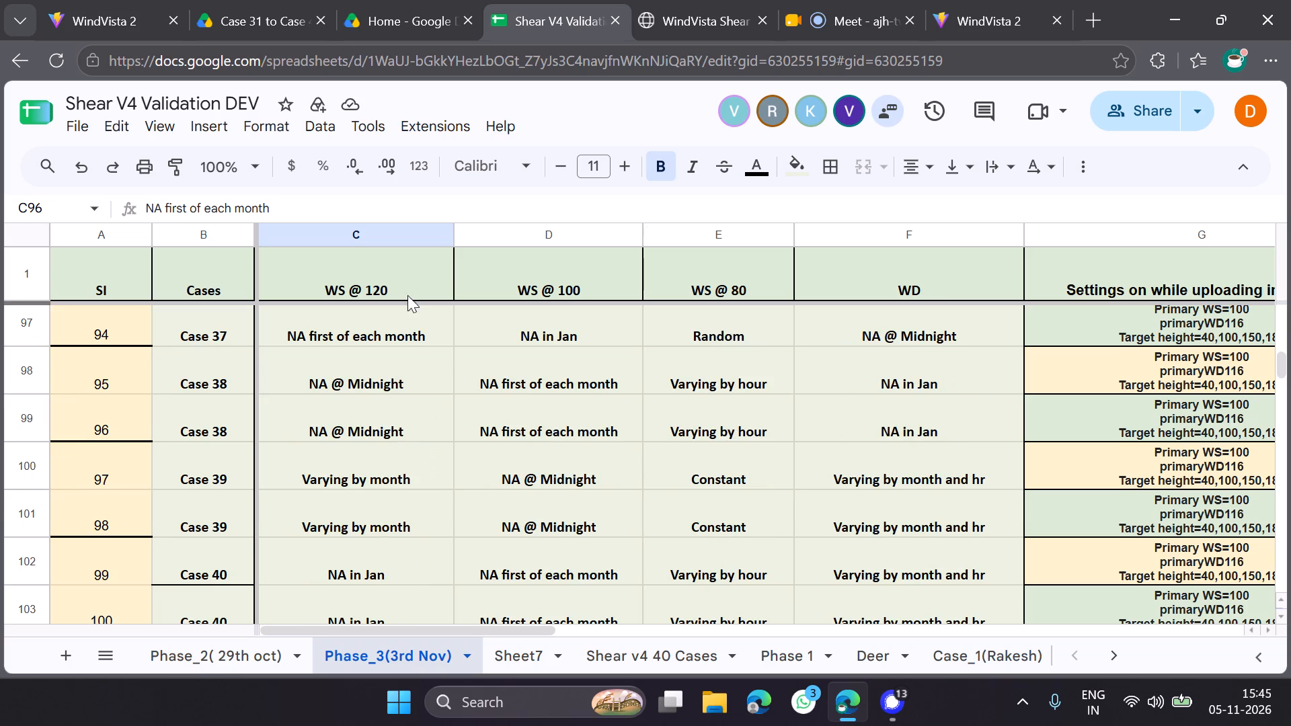
pyautogui.click(406, 289)
pyautogui.click(393, 328)
pyautogui.click(393, 370)
pyautogui.click(393, 421)
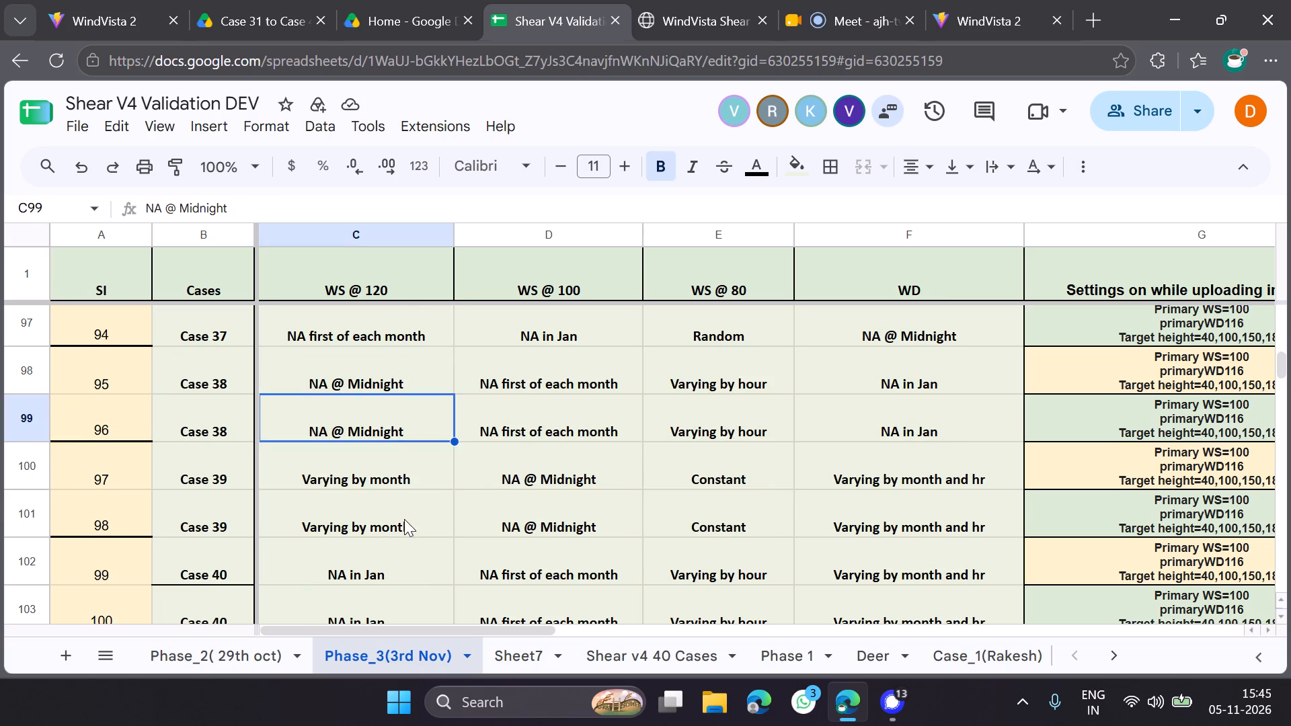
pyautogui.click(404, 519)
pyautogui.click(428, 471)
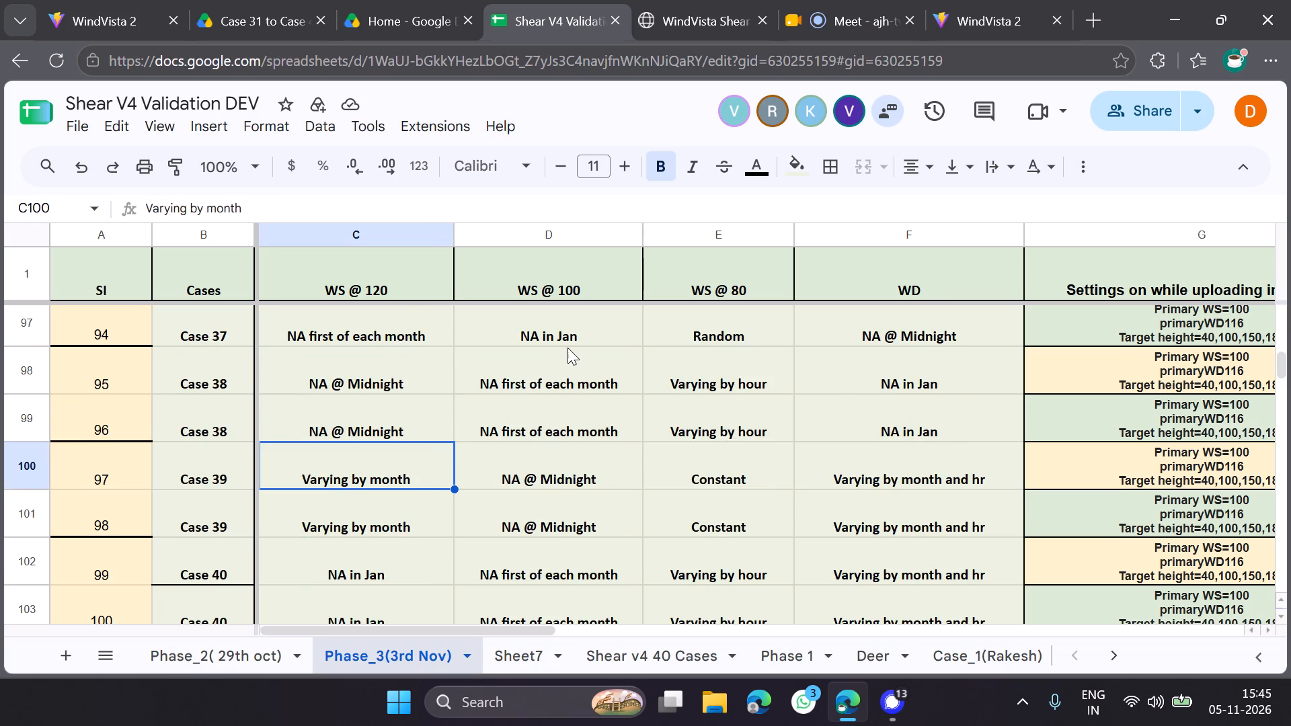
pyautogui.click(568, 348)
pyautogui.click(566, 404)
pyautogui.click(580, 369)
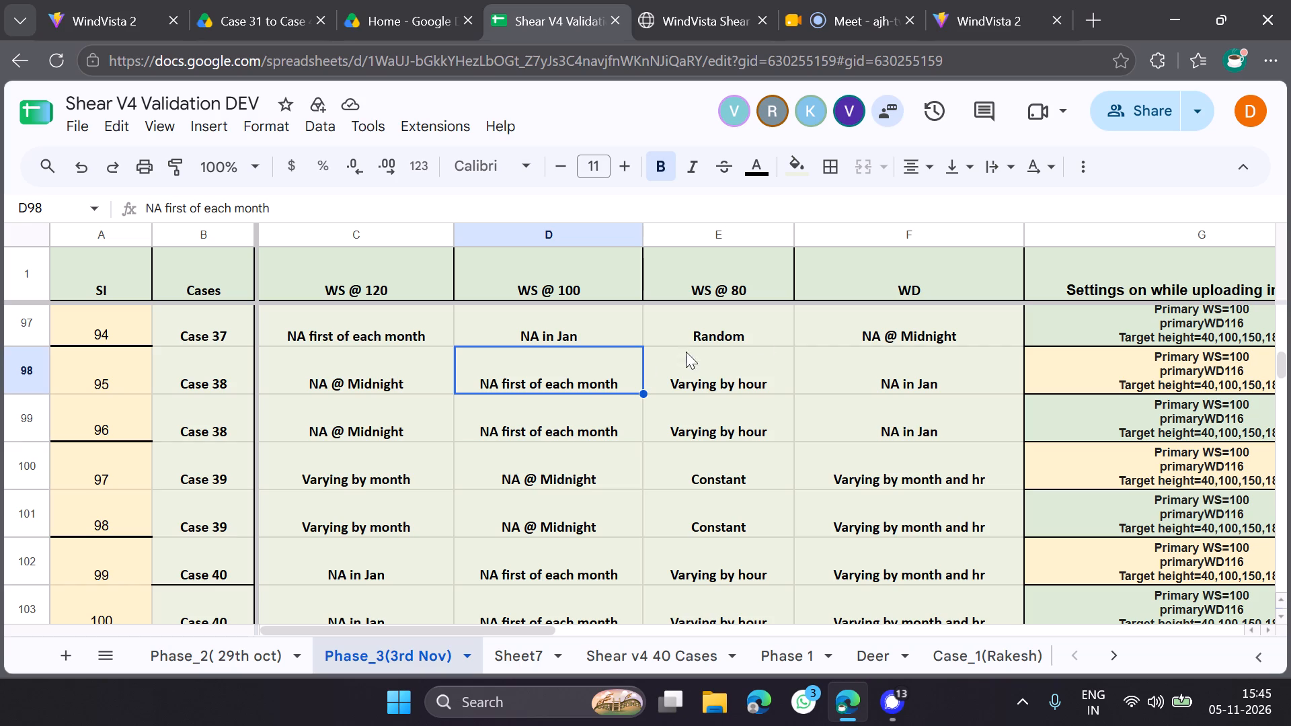
pyautogui.click(756, 326)
pyautogui.click(848, 331)
pyautogui.click(865, 364)
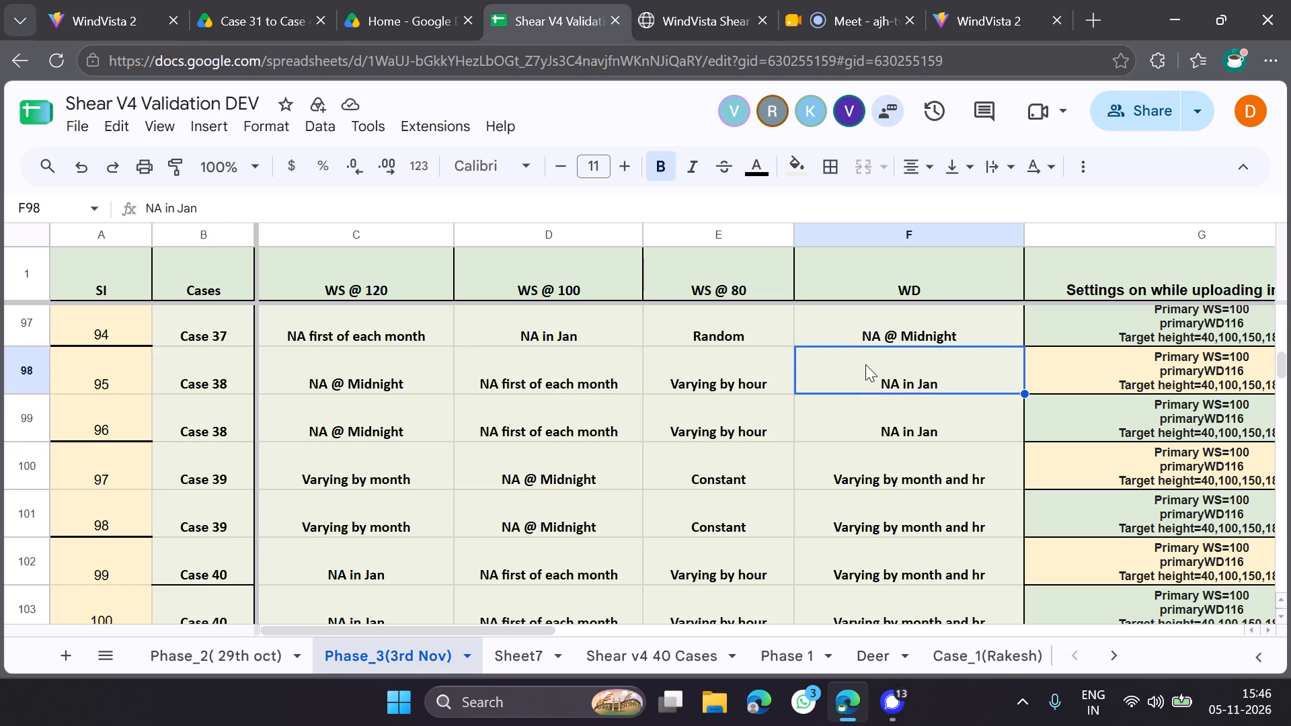
pyautogui.click(873, 409)
pyautogui.click(887, 483)
pyautogui.click(896, 528)
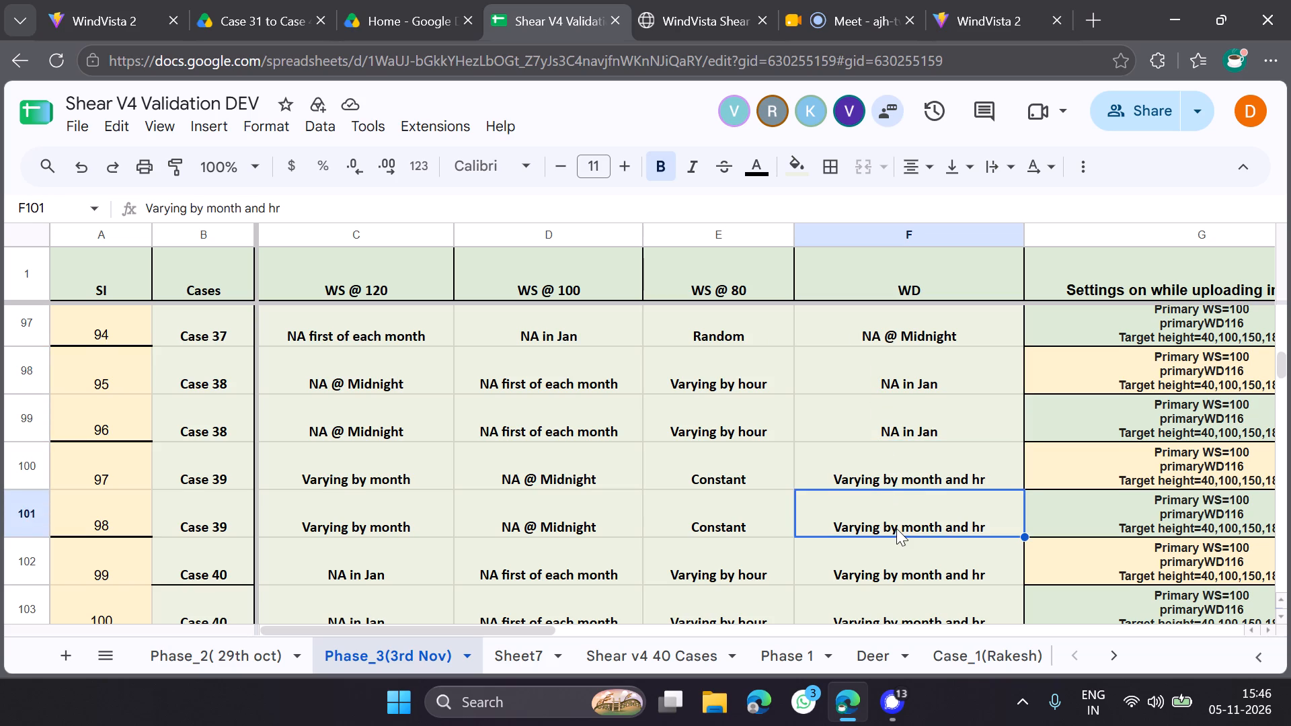
# Check all four wind speed and WD conditions for Case 40, plus the WS @ 120 condition for Case 39.
pyautogui.scroll(-3, 896, 528)
pyautogui.scroll(2, 896, 528)
pyautogui.click(896, 528)
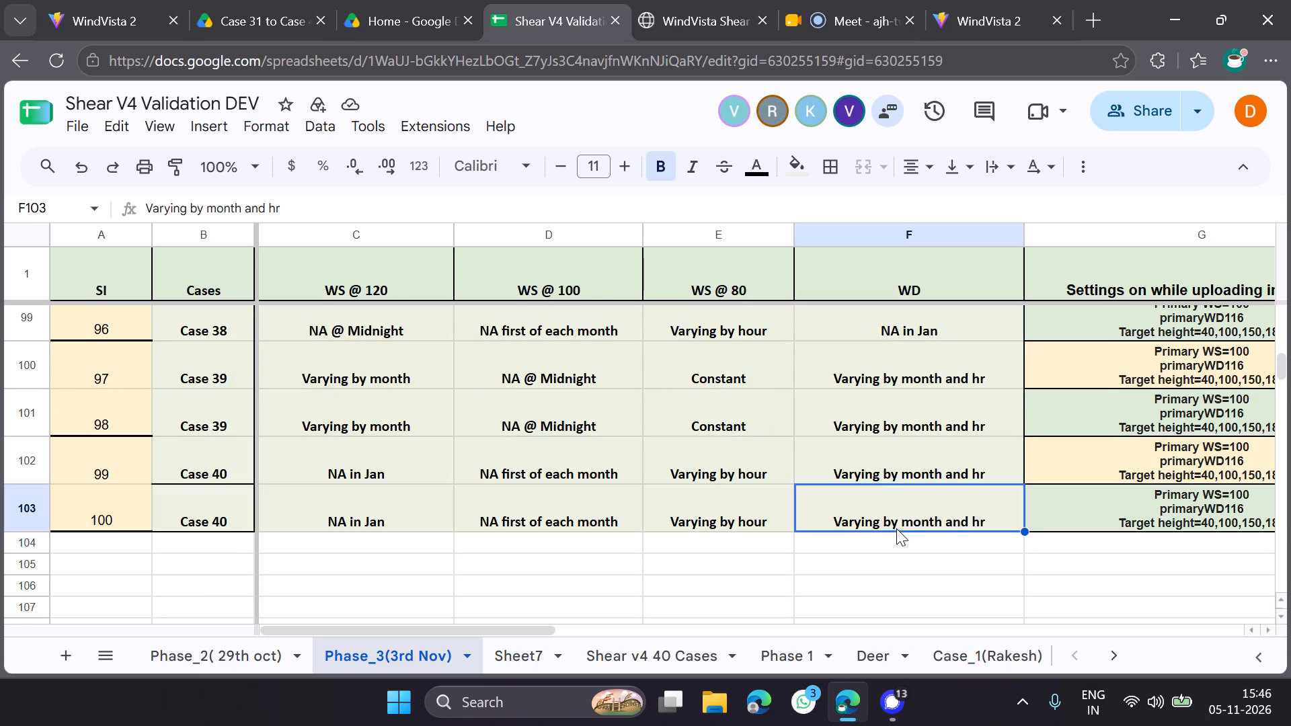
pyautogui.click(897, 471)
pyautogui.click(753, 472)
pyautogui.click(751, 525)
pyautogui.click(624, 541)
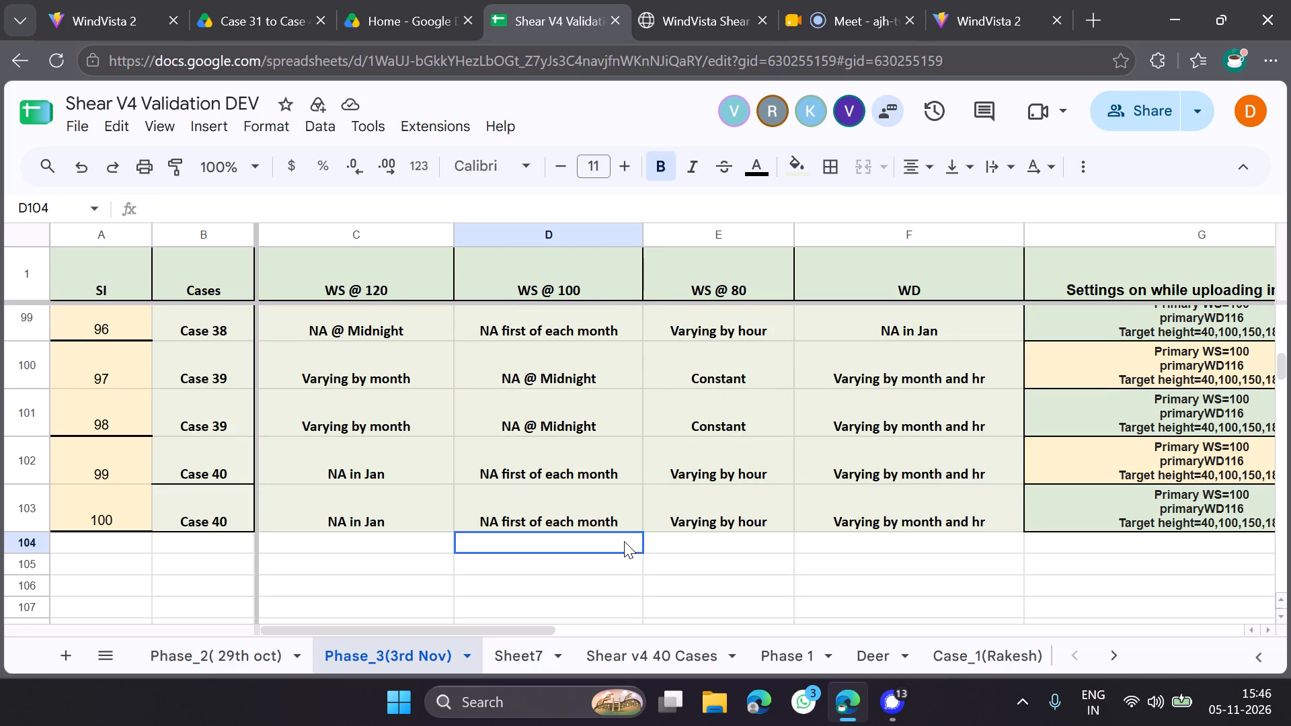
pyautogui.click(579, 483)
pyautogui.click(578, 499)
pyautogui.click(352, 503)
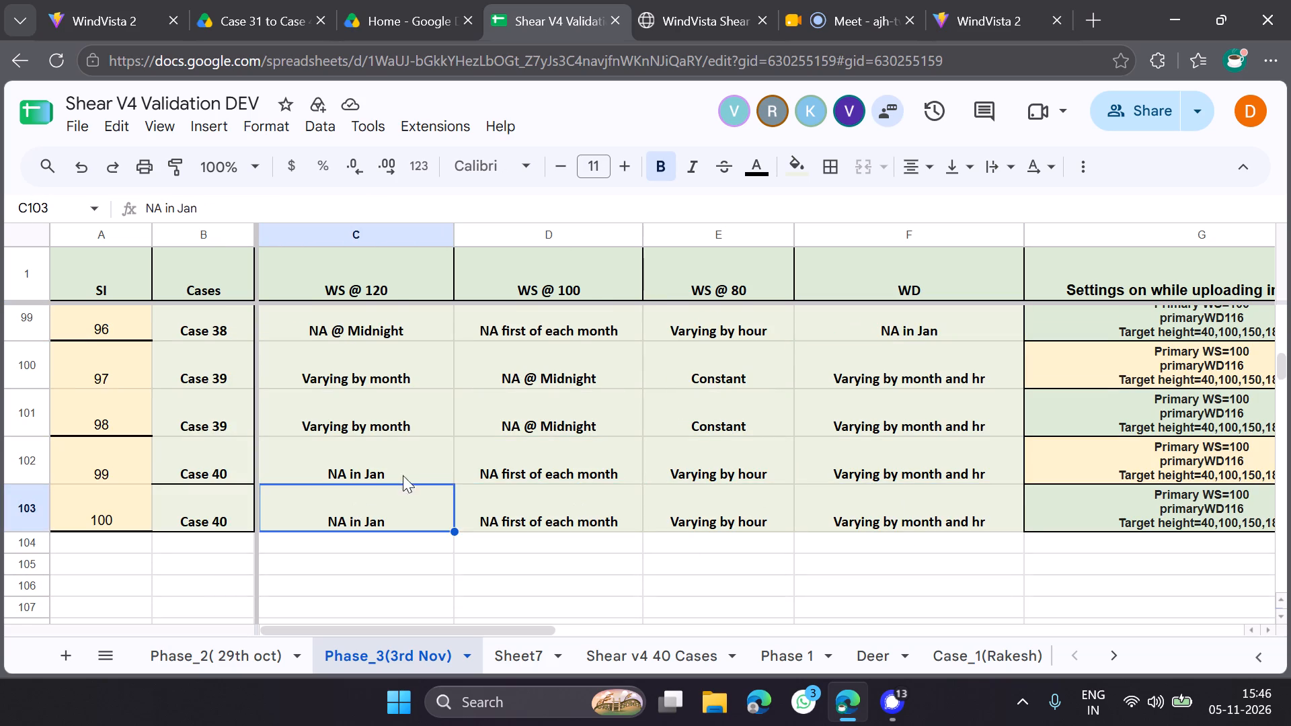
pyautogui.click(407, 471)
pyautogui.click(424, 414)
pyautogui.click(441, 368)
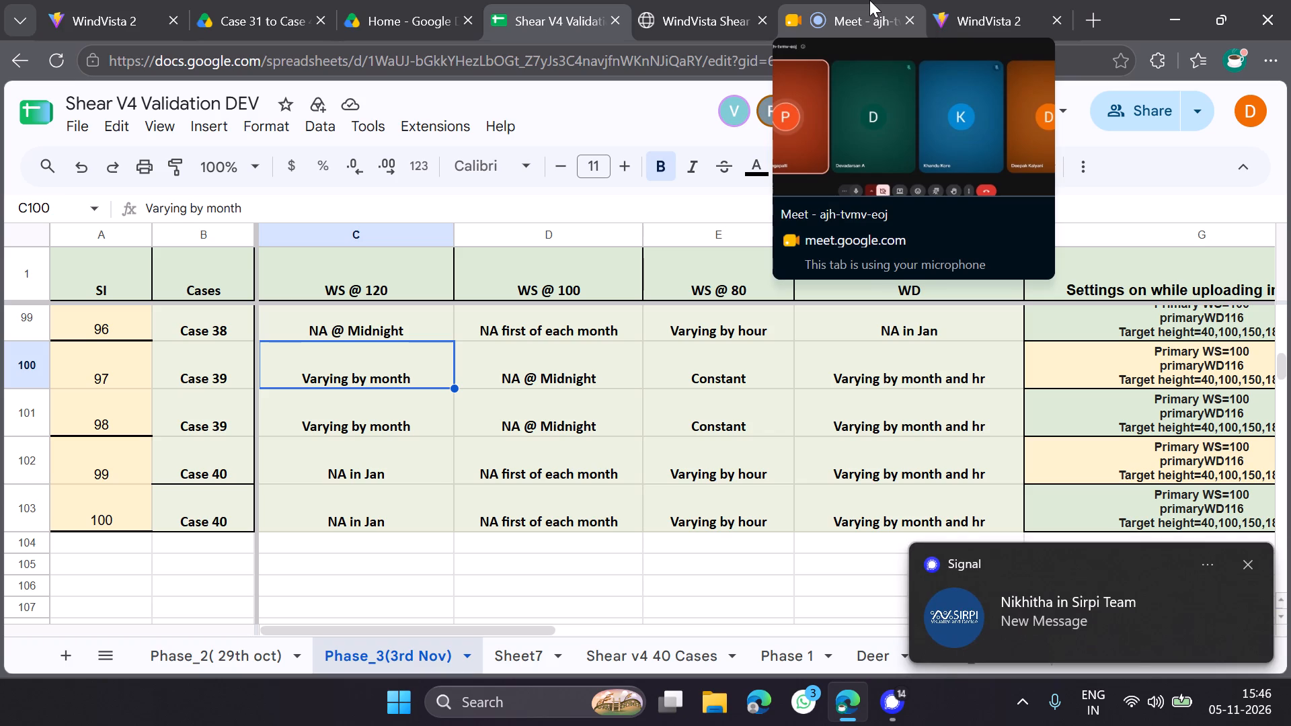
# Go through the WS @ 120 entries from Case 39 back to Case 34 and forward to Case 40.
pyautogui.press('Up')
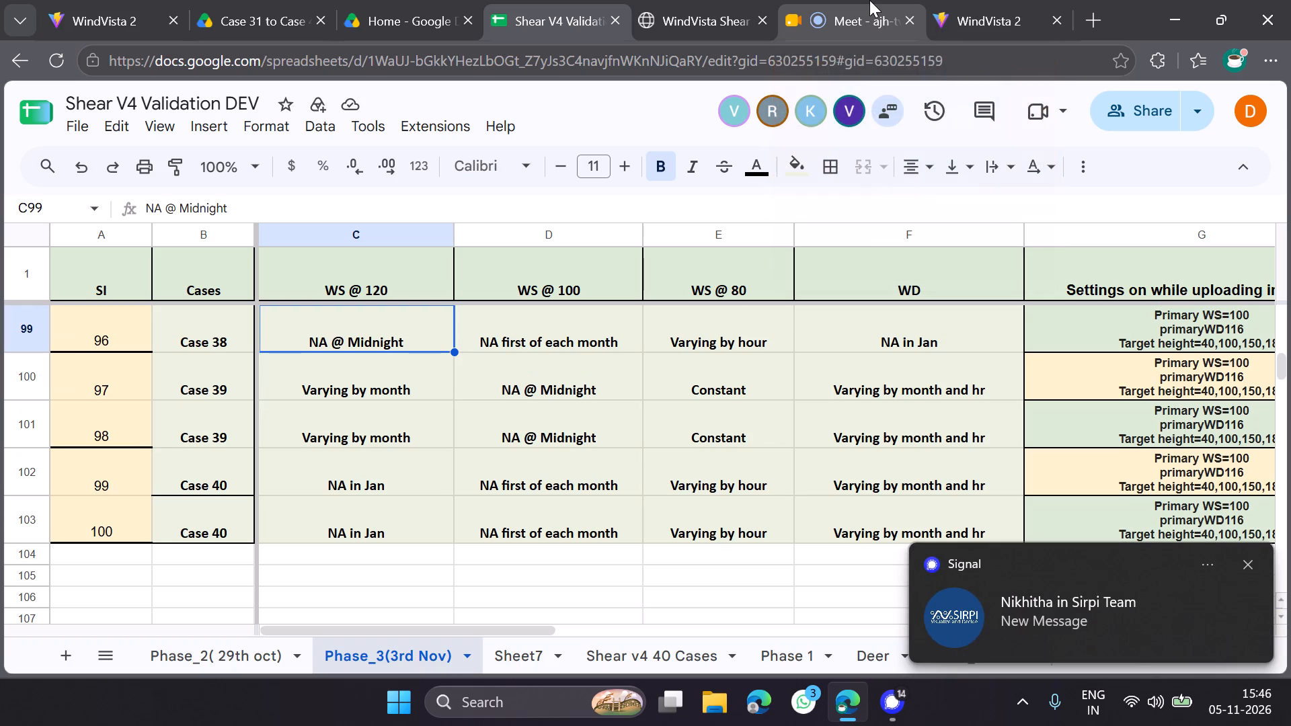
pyautogui.press('Up')
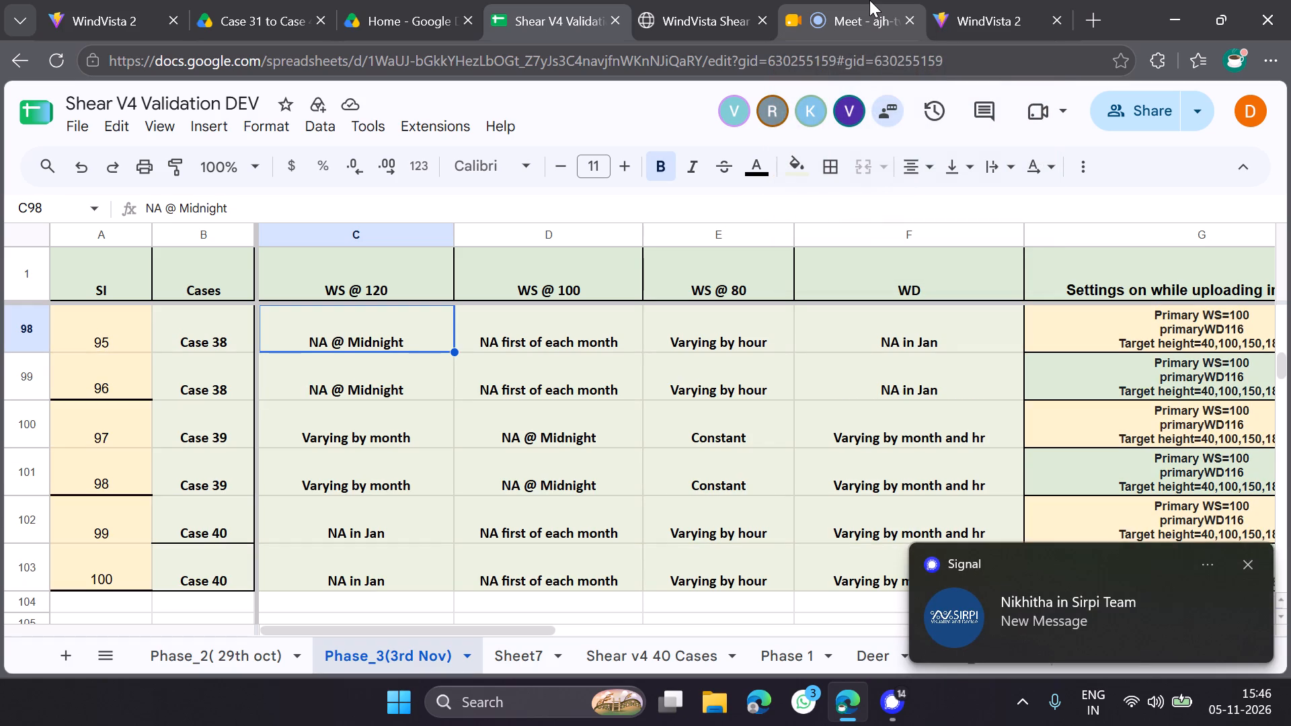
pyautogui.press('Up')
pyautogui.press('Up')
pyautogui.press('Up')
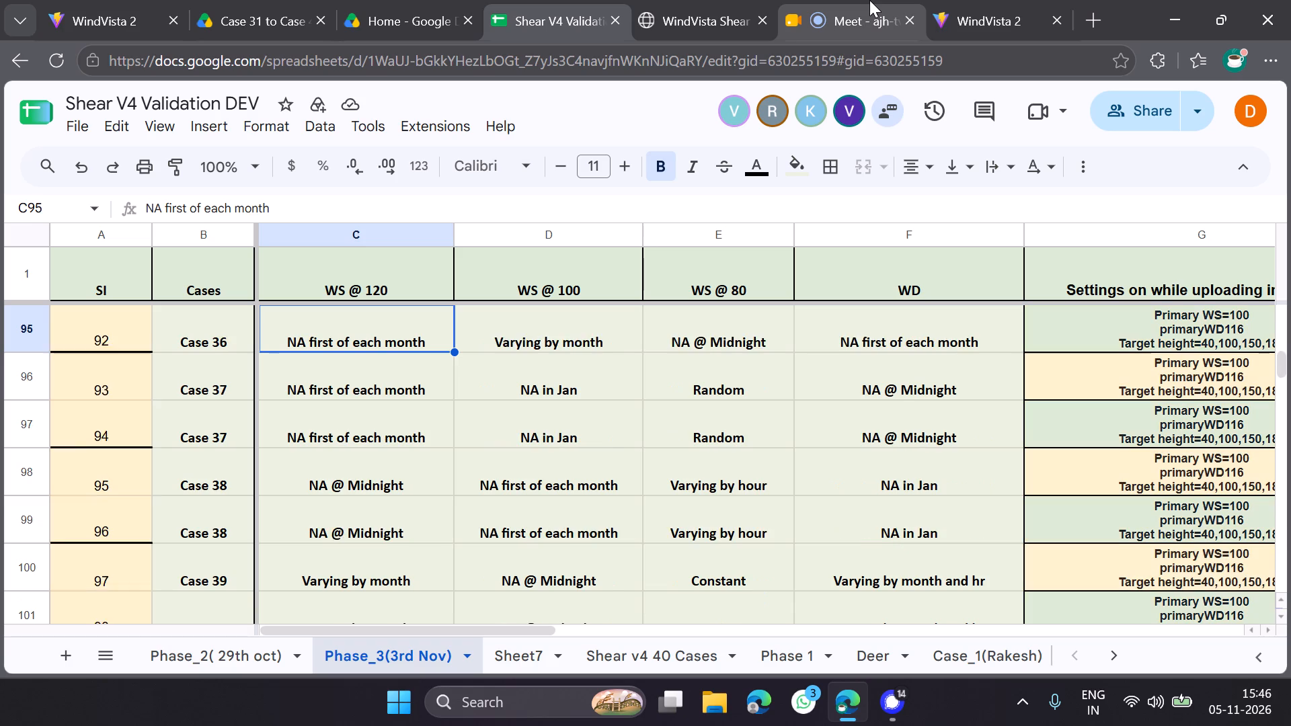
pyautogui.press('Up')
pyautogui.press('Up')
pyautogui.press('Up')
pyautogui.press('Up')
pyautogui.press('Down')
pyautogui.press('Down')
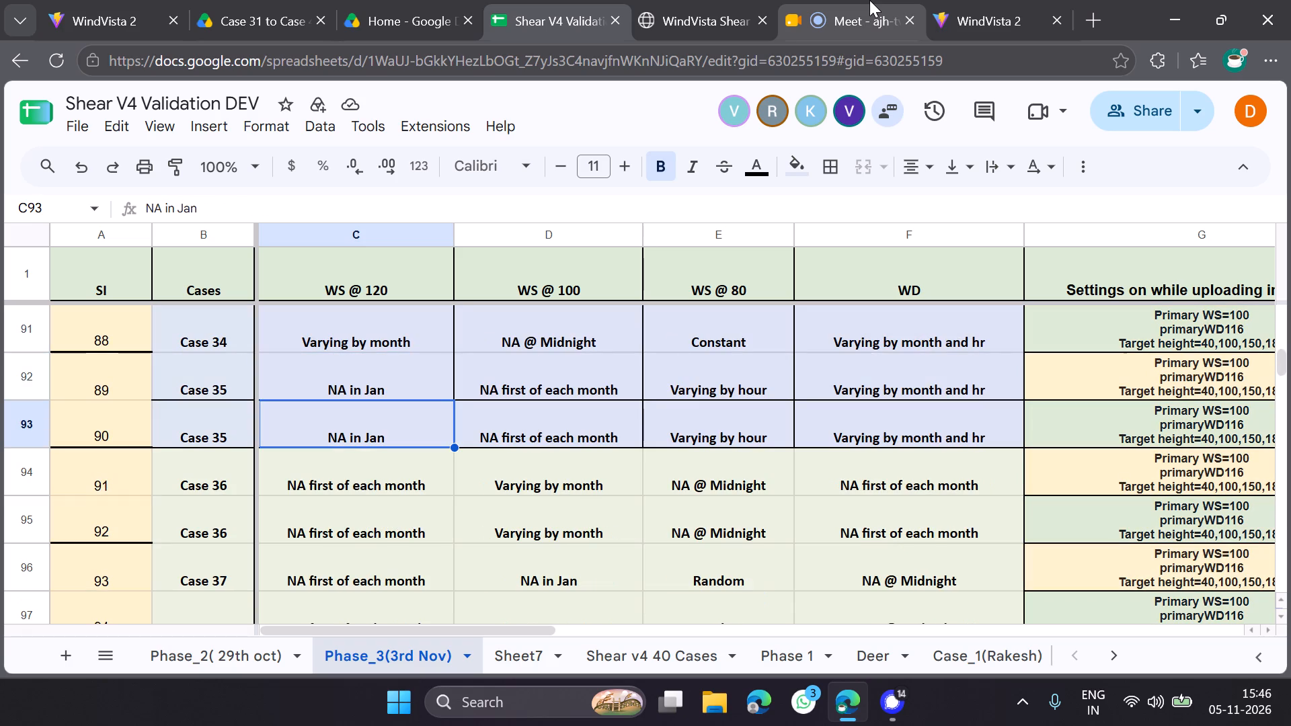
pyautogui.press('Down')
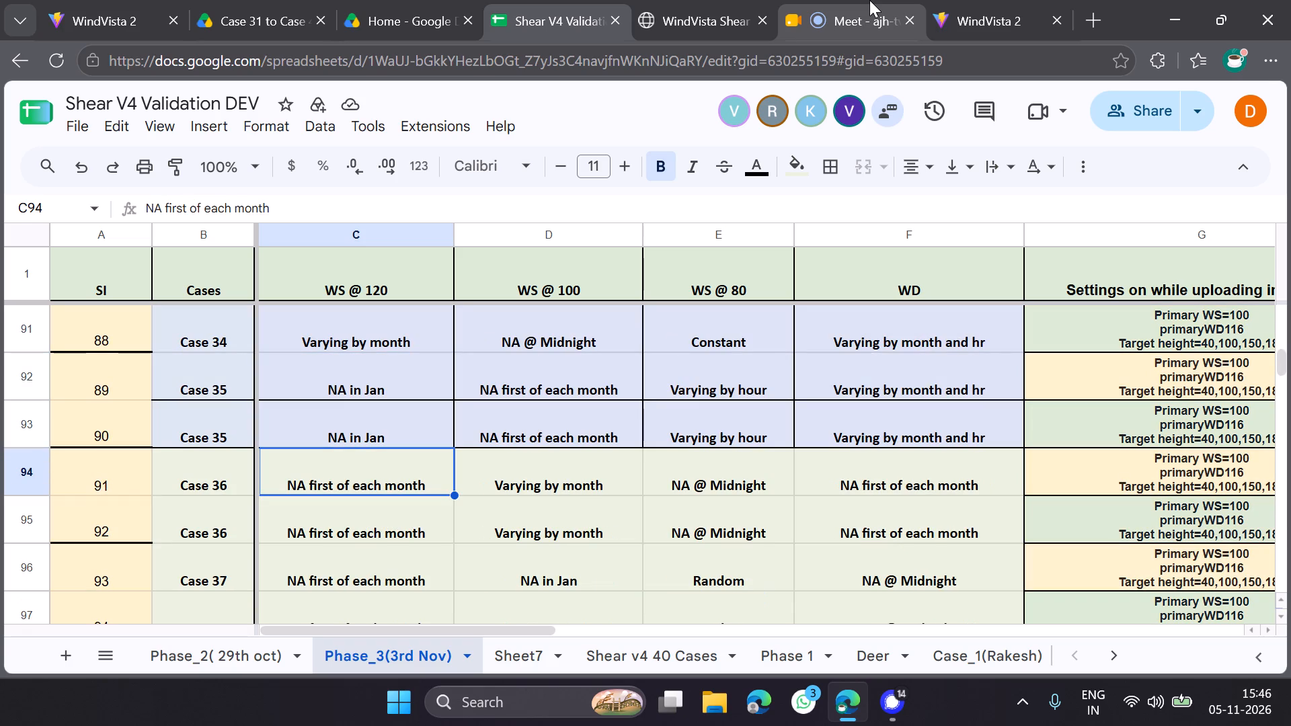
pyautogui.press('Down')
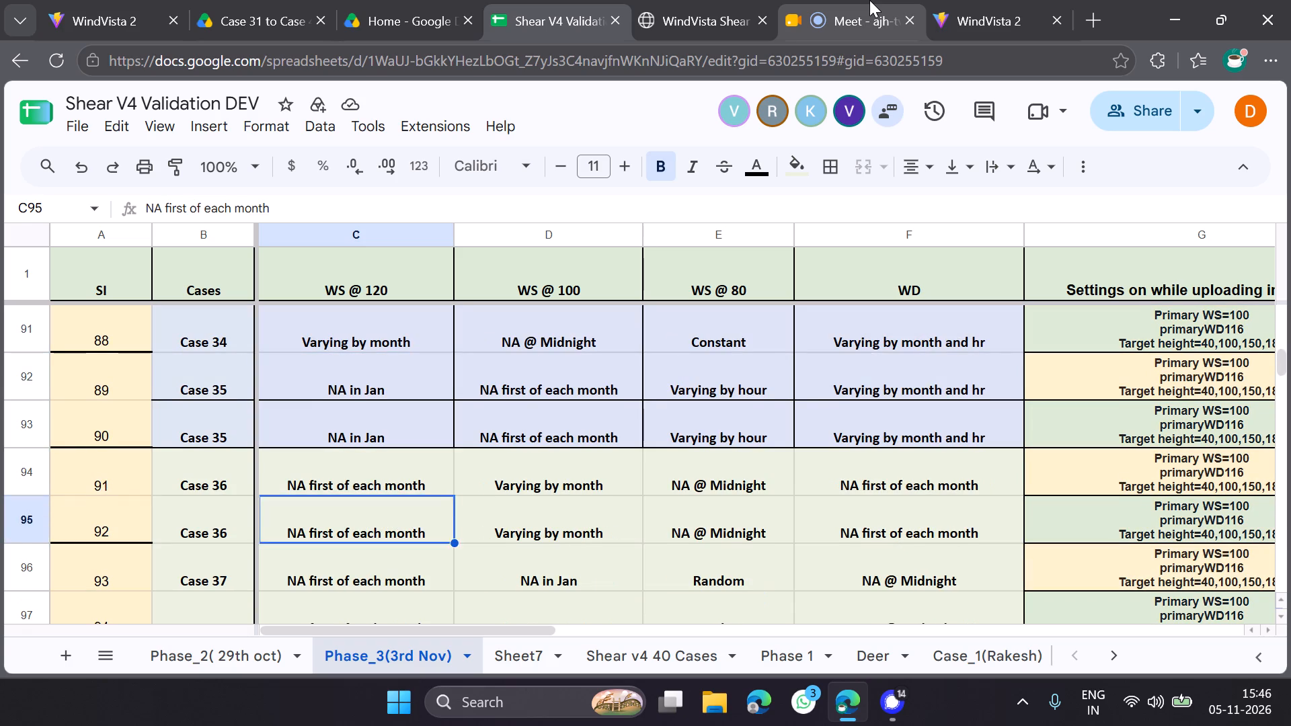
pyautogui.press('Down')
pyautogui.press('Down')
pyautogui.press('Down')
pyautogui.press('Down')
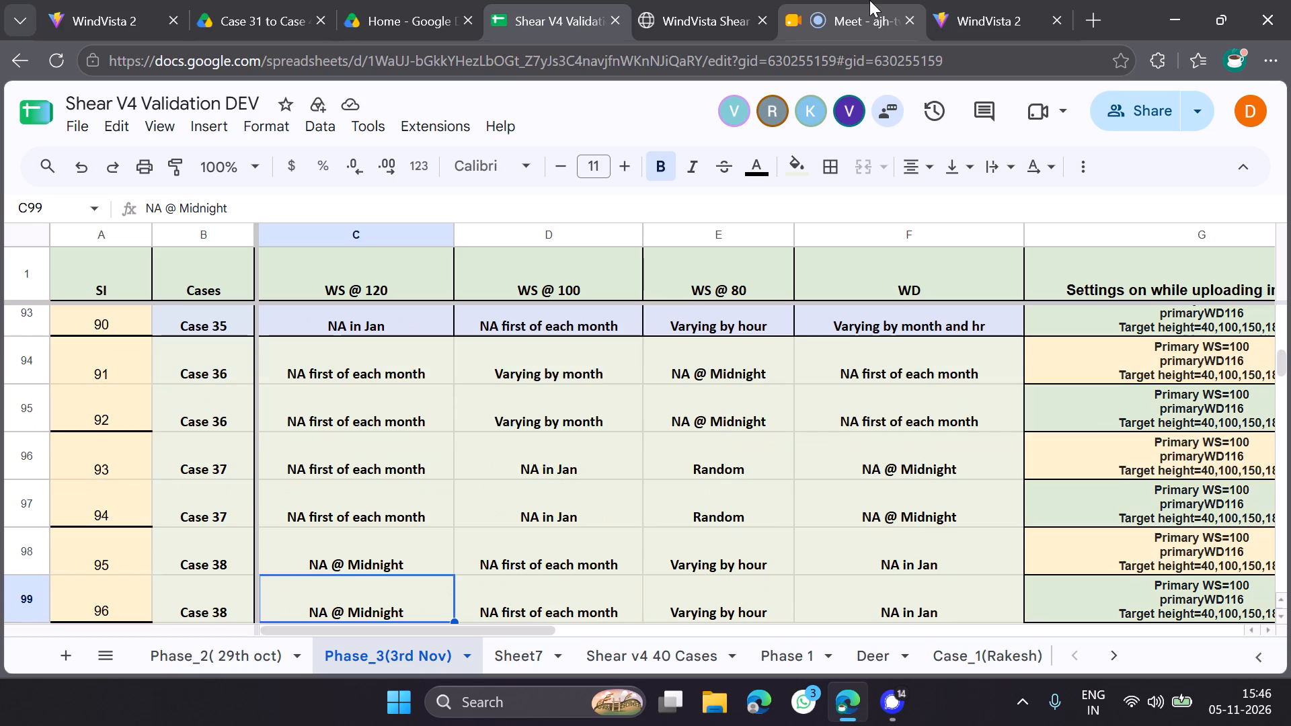
pyautogui.press('Down')
pyautogui.press('Down')
pyautogui.press('Down')
pyautogui.press('Down')
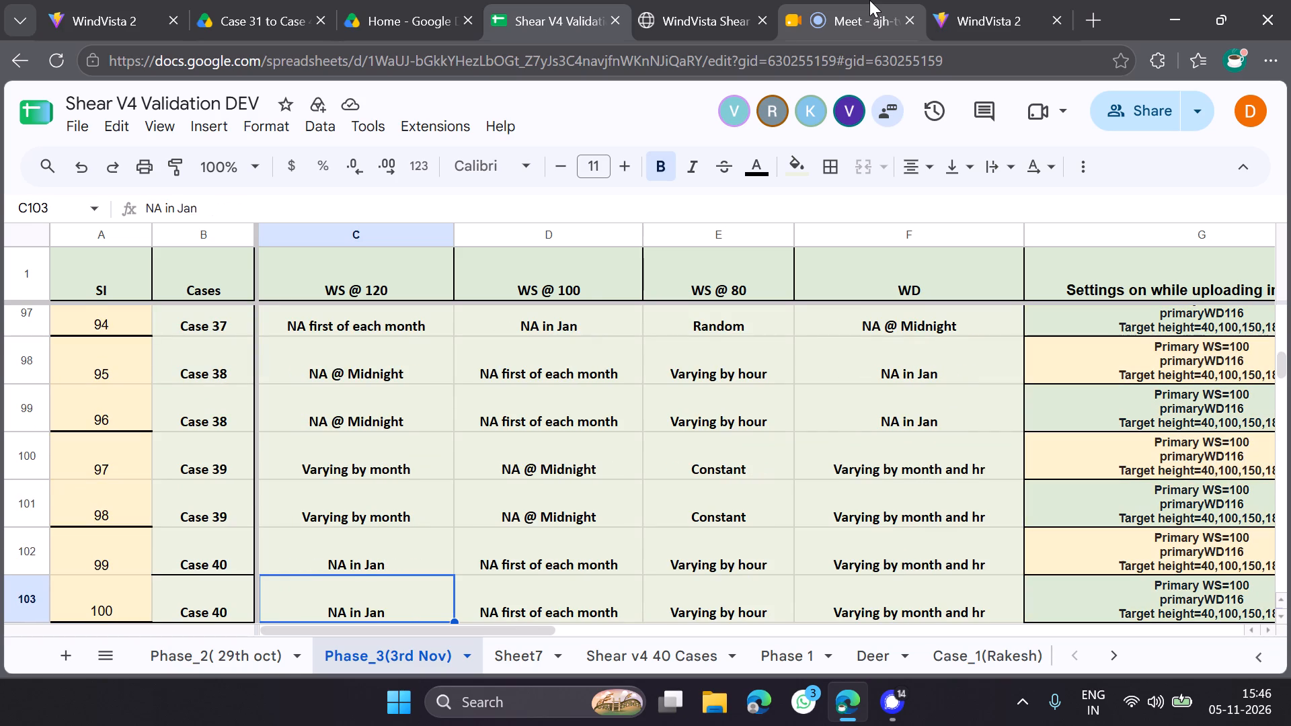
# Compare the WS @ 120 entries of Cases 36–40 with those of Cases 32–35.
pyautogui.press('Up')
pyautogui.press('Up')
pyautogui.press('Up')
pyautogui.press('Up')
pyautogui.press('Up')
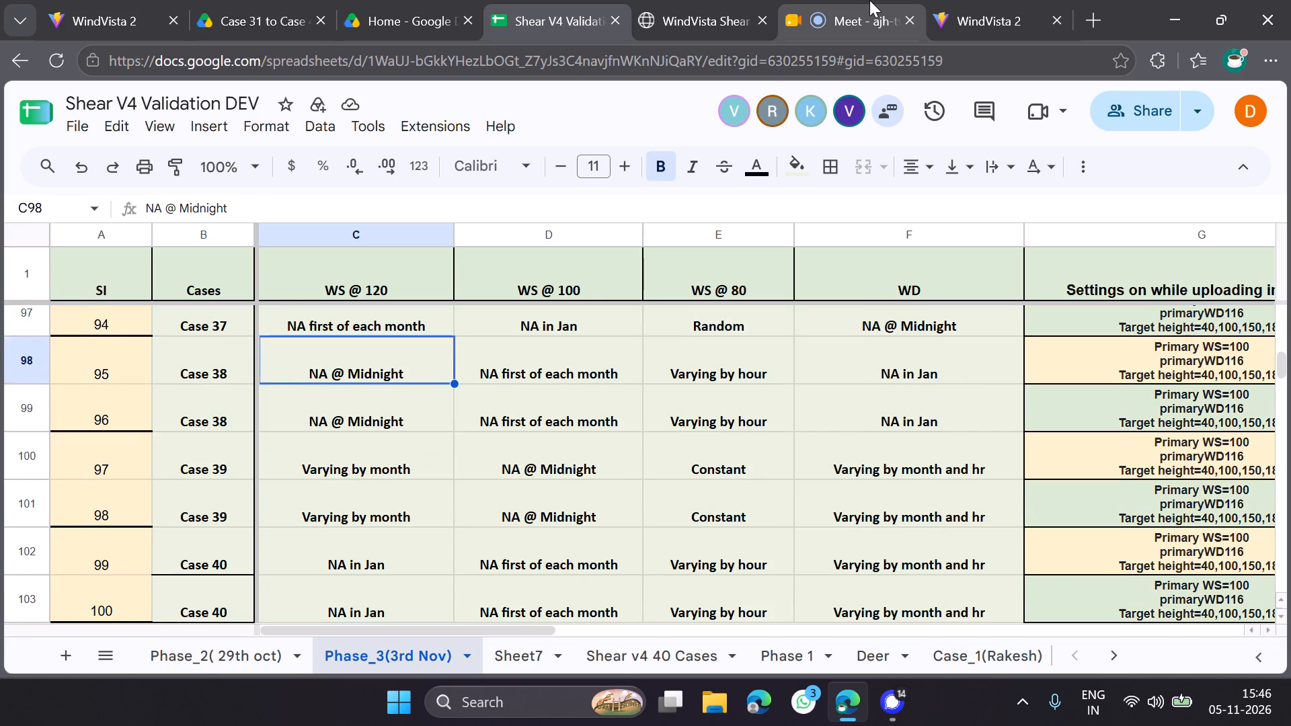
pyautogui.press('Up')
pyautogui.press('Up')
pyautogui.press('Up')
pyautogui.press('Up')
pyautogui.press('Up')
pyautogui.press('Up')
pyautogui.press('Up')
pyautogui.press('Up')
pyautogui.press('Up')
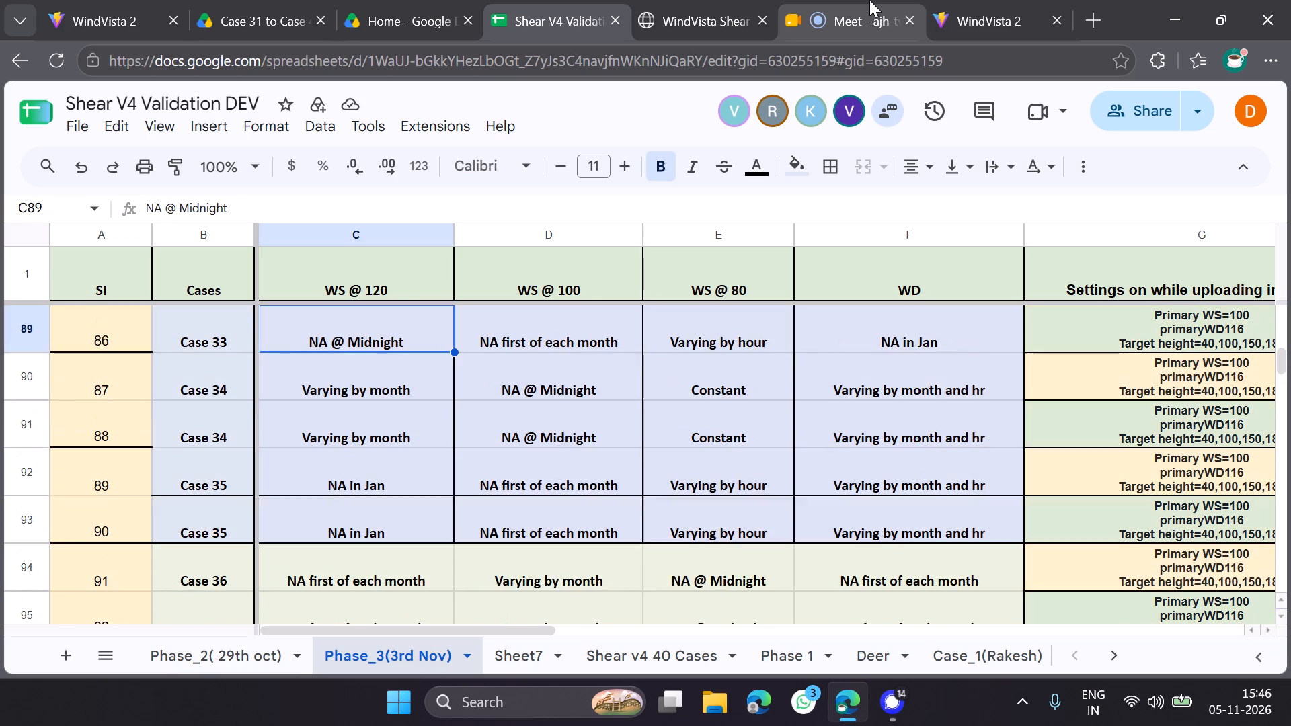
pyautogui.press('Up')
pyautogui.press('Up')
pyautogui.press('Down')
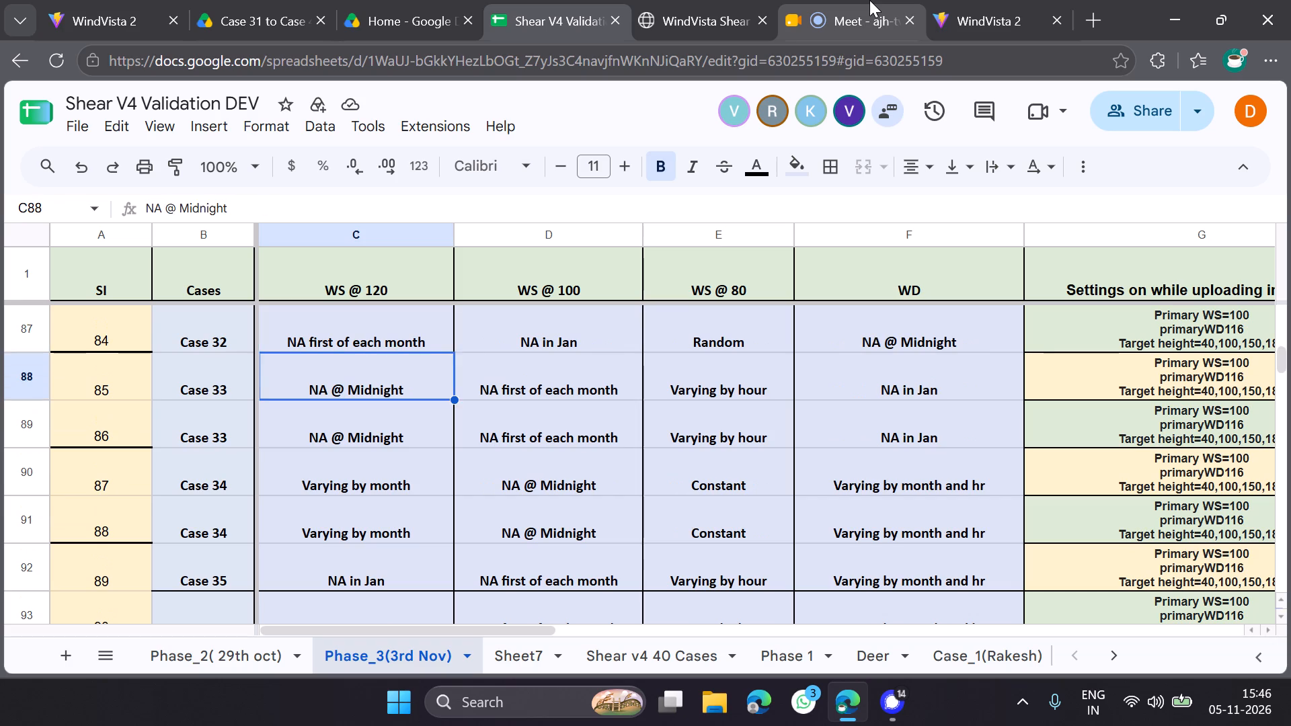
pyautogui.press('Down')
pyautogui.press('Down')
pyautogui.press('Down')
pyautogui.press('Down')
pyautogui.press('Down')
pyautogui.press('Down')
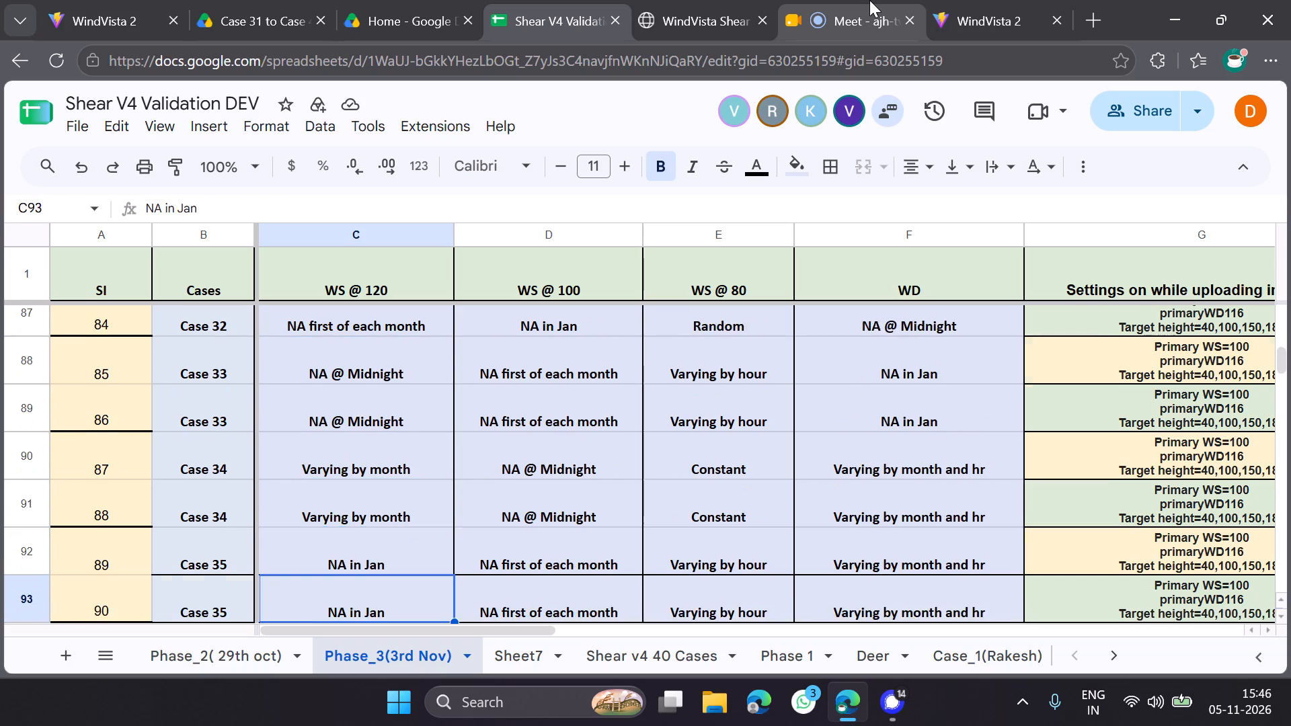
pyautogui.press('Down')
# Examine the WS @ 120 entries from Case 35 back to Case 25 in the Phase_3(3rd Nov) sheet.
pyautogui.press('Up')
pyautogui.press('Up')
pyautogui.press('Up')
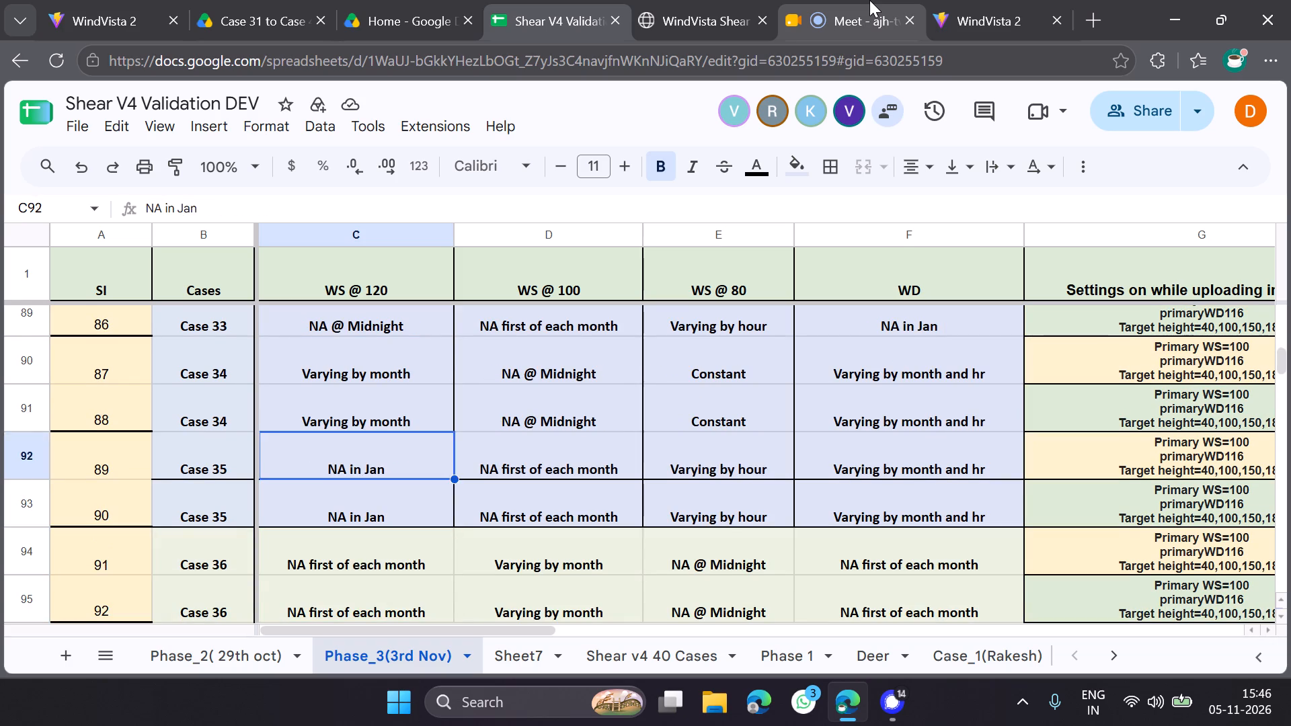
pyautogui.press('Up')
pyautogui.press('Up')
pyautogui.press('Up')
pyautogui.press('Up')
pyautogui.press('Up')
pyautogui.press('Up')
pyautogui.press('Up')
pyautogui.press('Up')
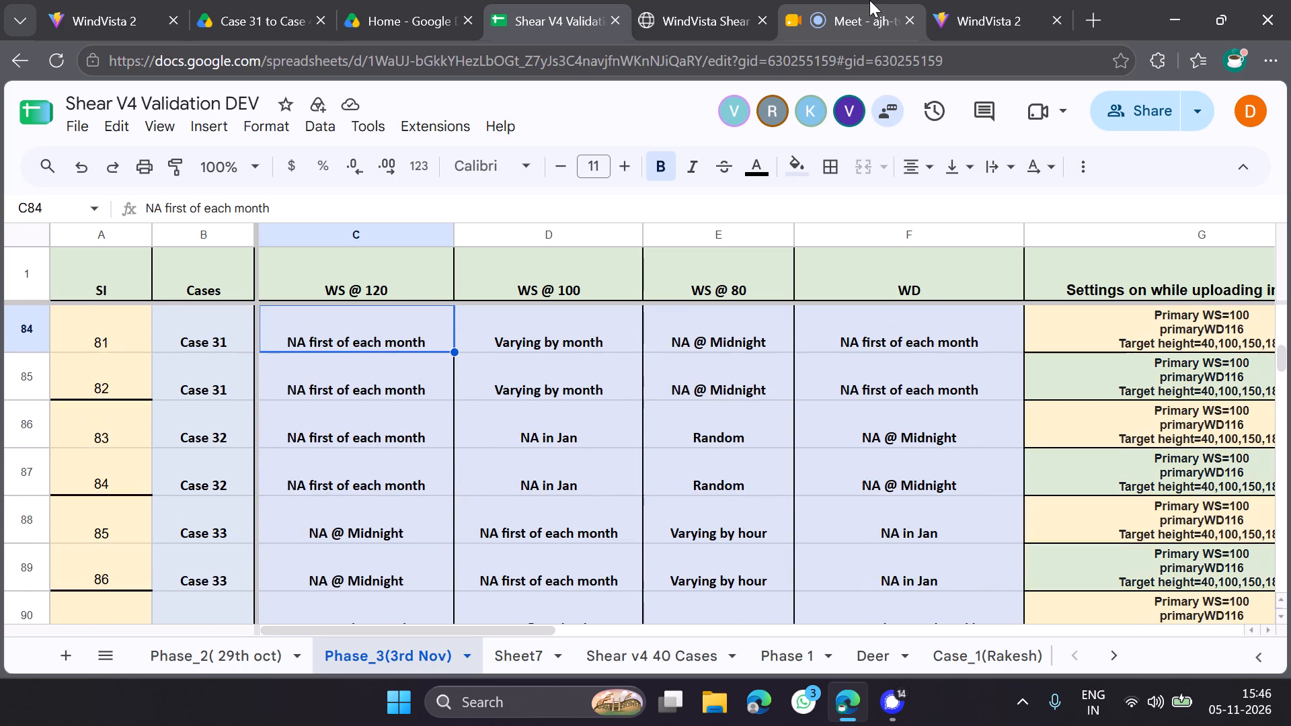
pyautogui.press('Up')
pyautogui.press('Up')
pyautogui.press('Up')
pyautogui.press('Up')
pyautogui.press('Up')
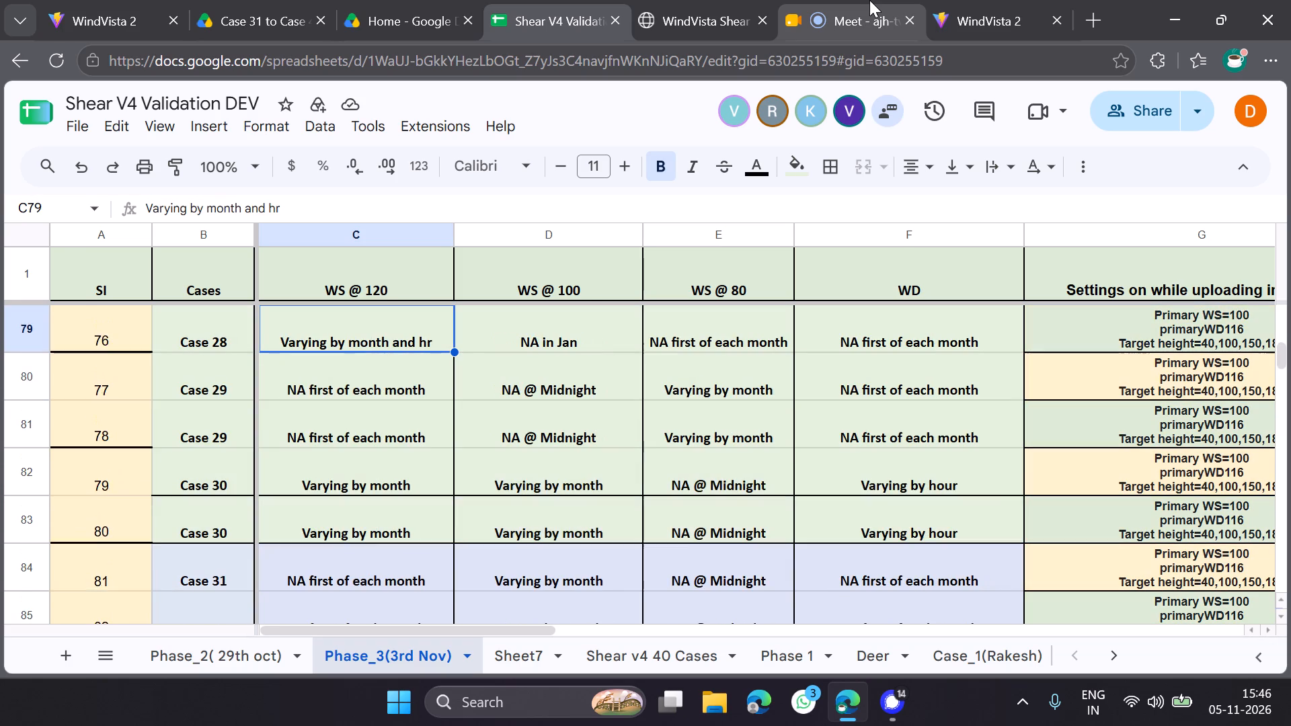
pyautogui.press('Up')
pyautogui.press('Up')
pyautogui.press('Up')
pyautogui.press('Up')
pyautogui.press('Up')
pyautogui.press('Up')
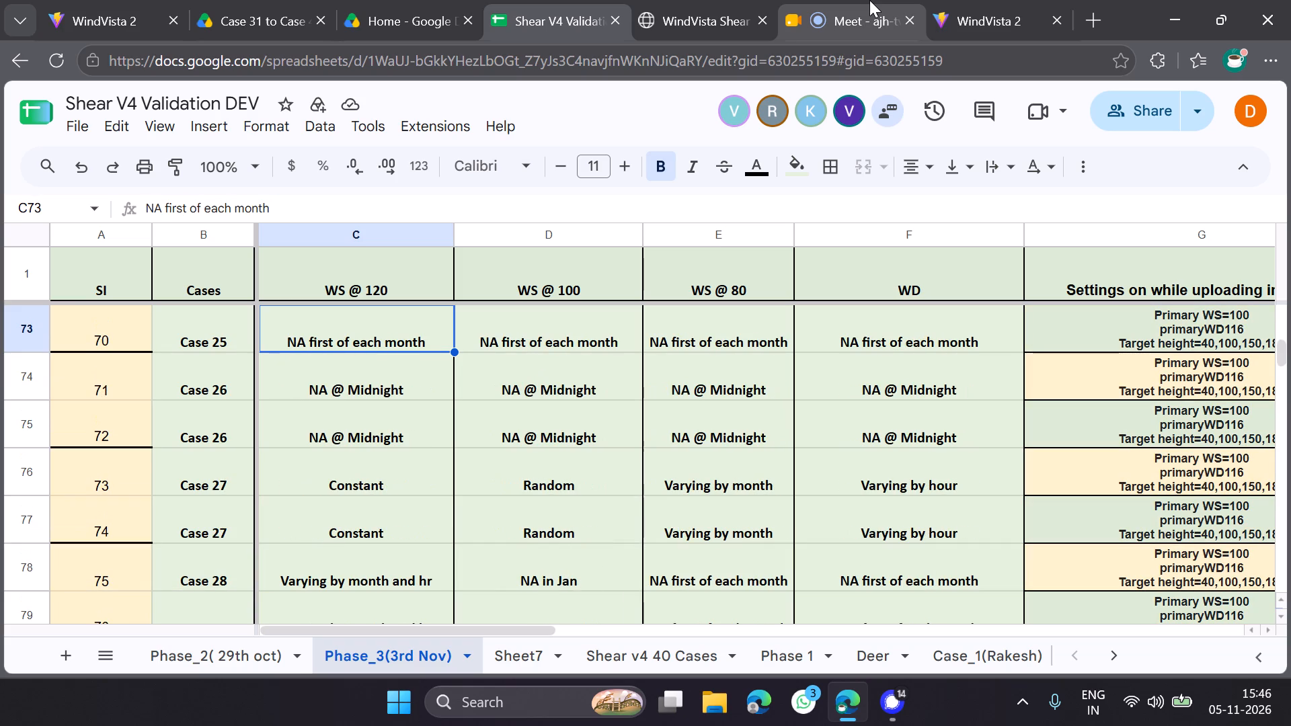
# Go through the WS @ 120 entries from Case 25 forward to Case 31 in the Phase_3(3rd Nov) sheet.
pyautogui.press('Down')
pyautogui.press('Down')
pyautogui.press('Up')
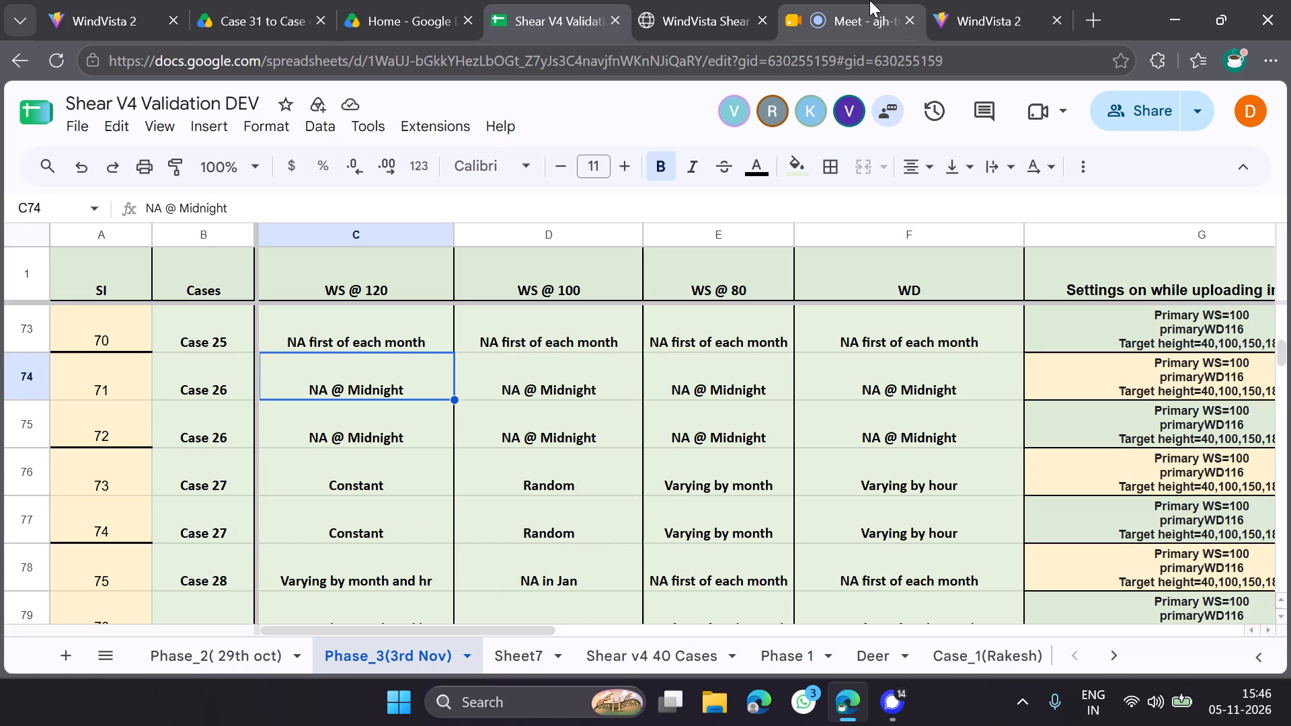
pyautogui.press('Up')
pyautogui.press('Down')
pyautogui.press('Down')
pyautogui.press('Down')
pyautogui.press('Down')
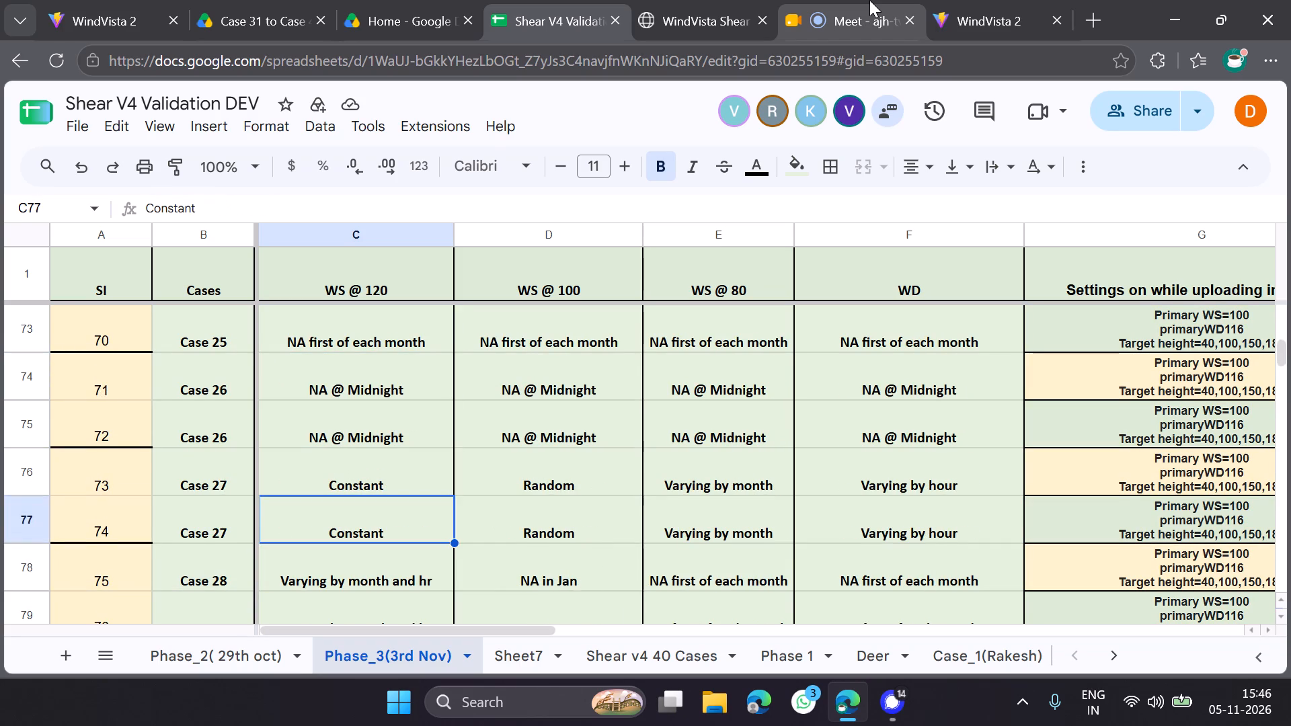
pyautogui.press('Down')
pyautogui.press('Down')
pyautogui.press('Down')
pyautogui.press('Down')
pyautogui.press('Down')
pyautogui.press('Down')
pyautogui.press('Down')
pyautogui.press('Down')
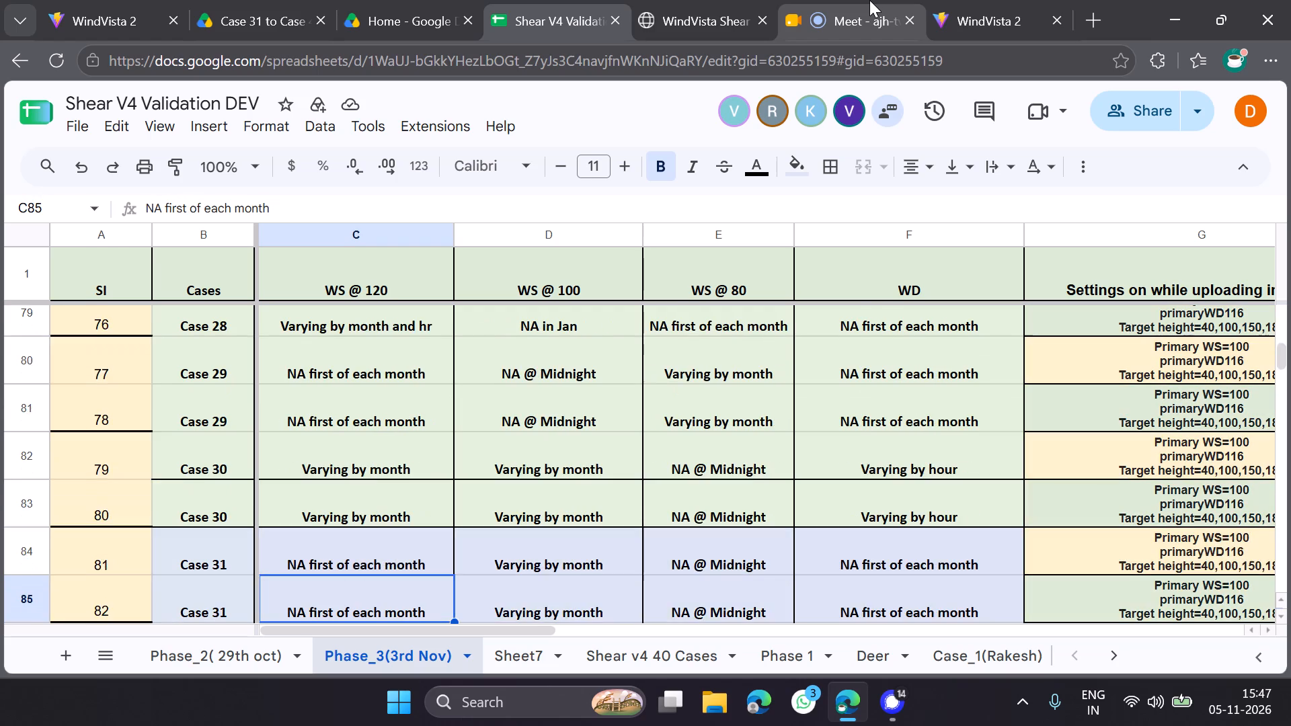
# Examine the WS @ 120 entries from Case 32 to the start of Case 36, and back to Case 32.
pyautogui.press('Down')
pyautogui.press('Down')
pyautogui.press('Down')
pyautogui.press('Down')
pyautogui.press('Down')
pyautogui.press('Down')
pyautogui.press('Down')
pyautogui.press('Down')
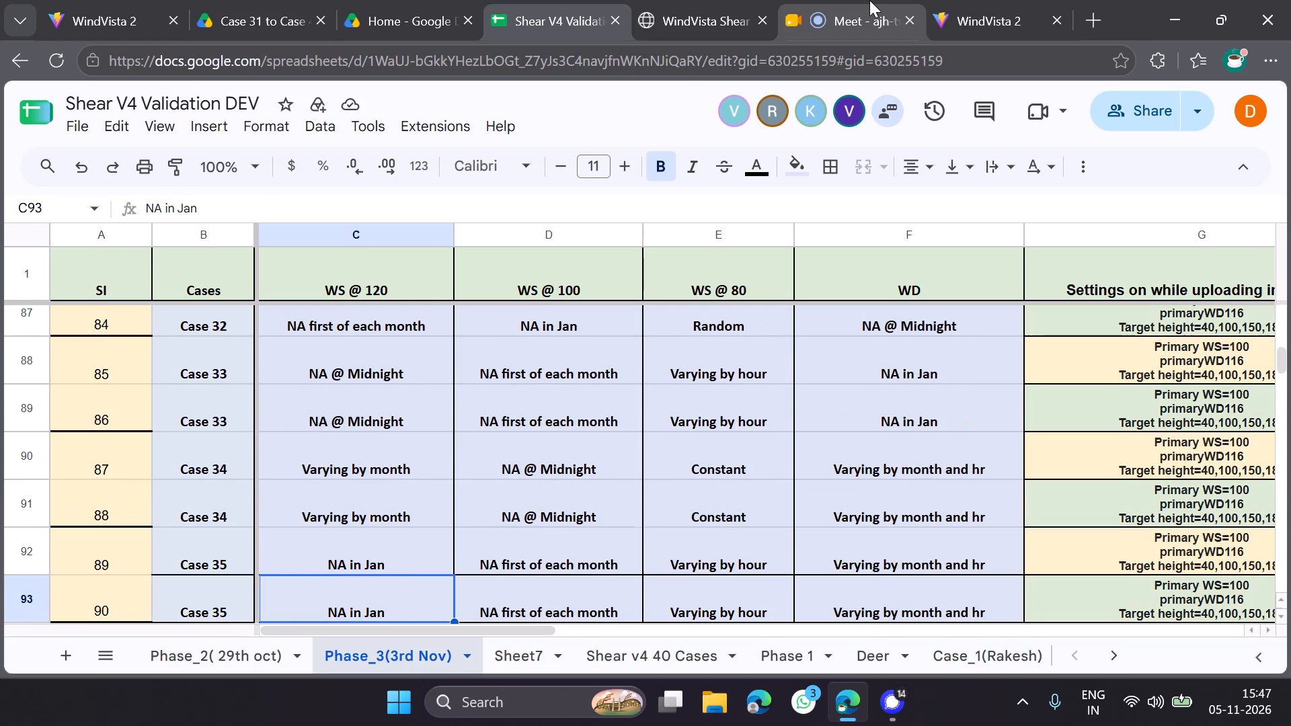
pyautogui.press('Down')
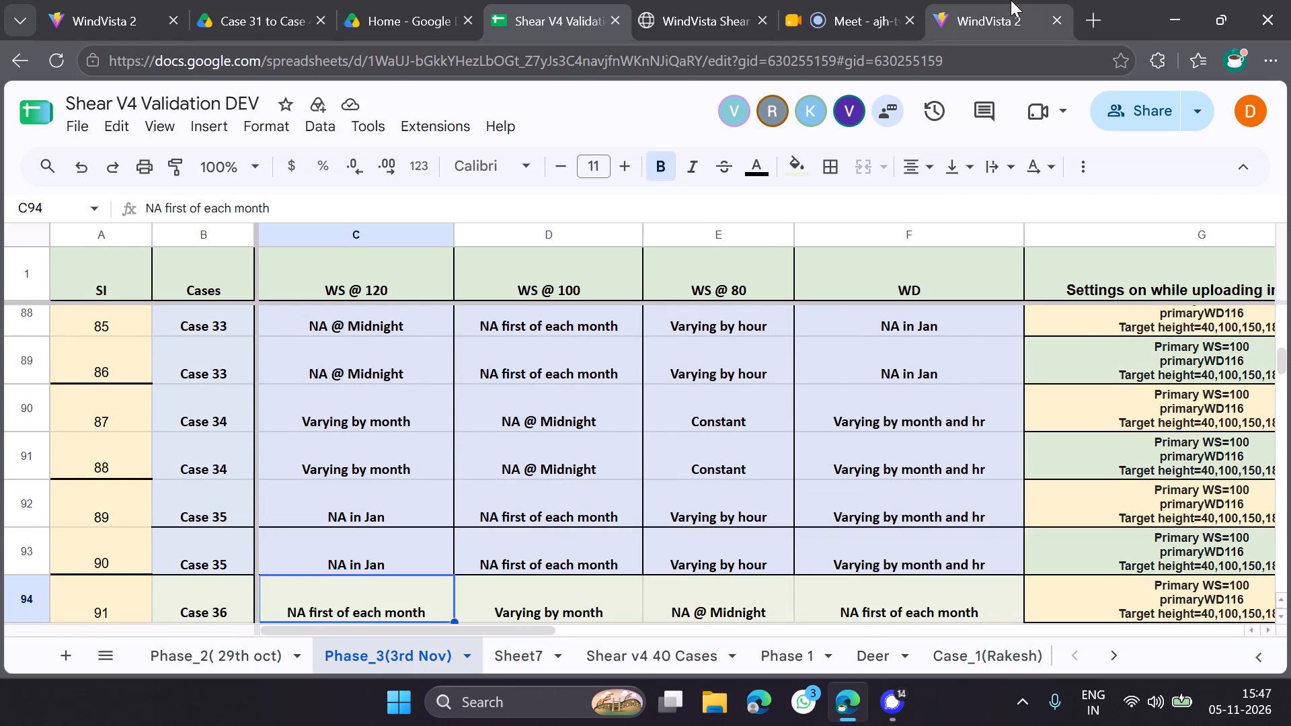
pyautogui.press('Up')
pyautogui.press('Up')
pyautogui.press('Up')
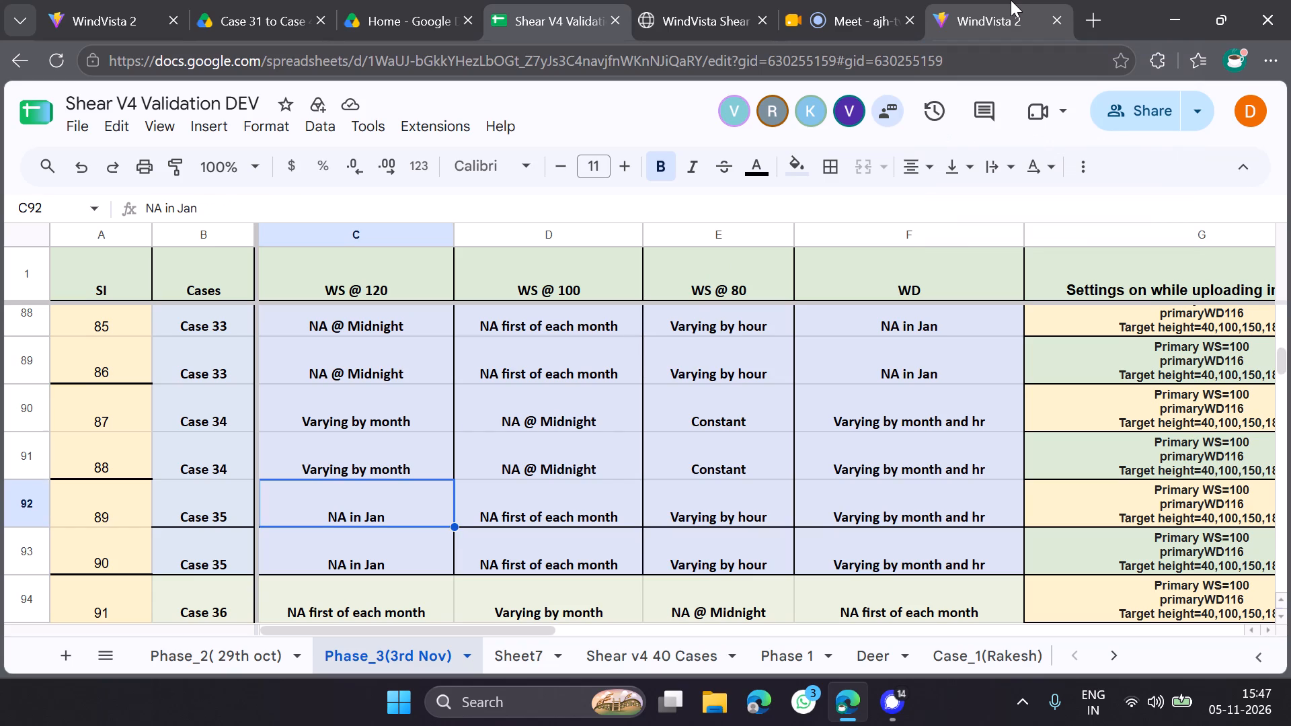
pyautogui.press('Up')
pyautogui.press('Up')
pyautogui.press('Up')
pyautogui.press('Up')
pyautogui.press('Up')
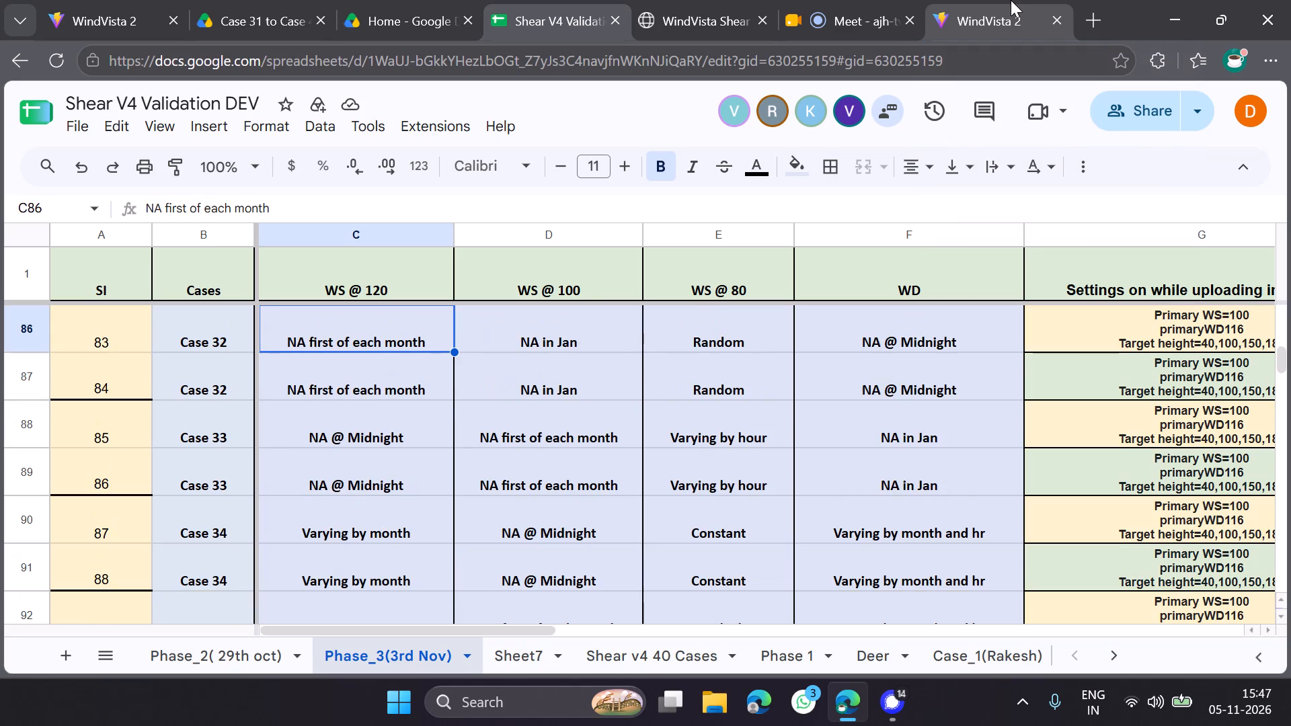
# Go across the conditions of Case 32 and examine the WD entries from Case 32 through Case 40.
pyautogui.press('Right')
pyautogui.press('Right')
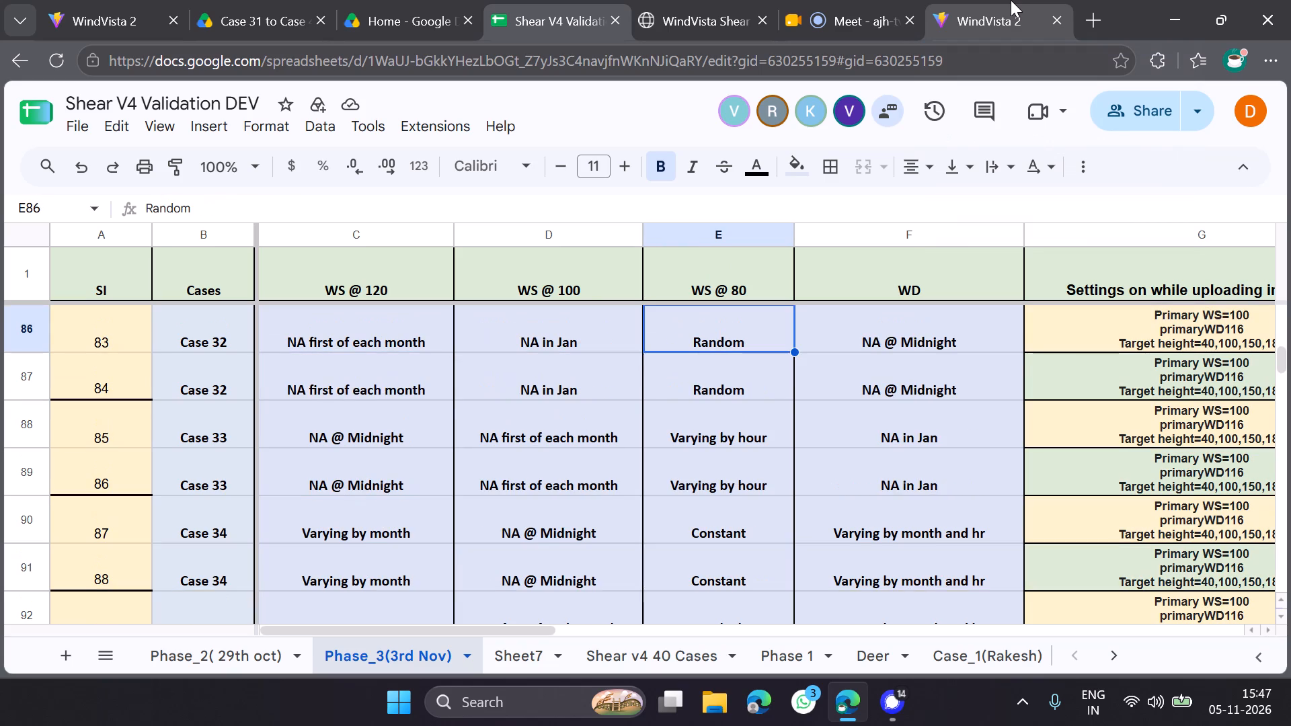
pyautogui.press('Right')
pyautogui.press('Down')
pyautogui.press('Down')
pyautogui.press('Down')
pyautogui.press('Down')
pyautogui.press('Down')
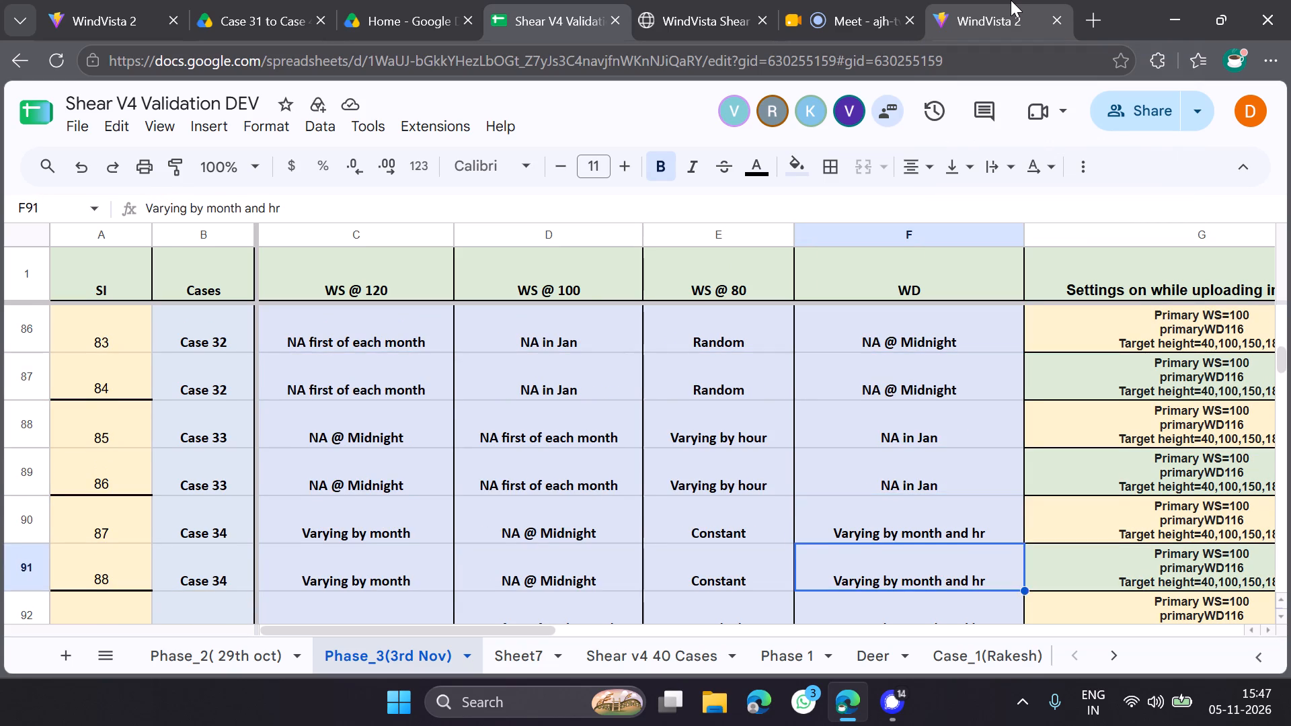
pyautogui.press('Down')
pyautogui.press('Down')
pyautogui.press('Down')
pyautogui.press('Down')
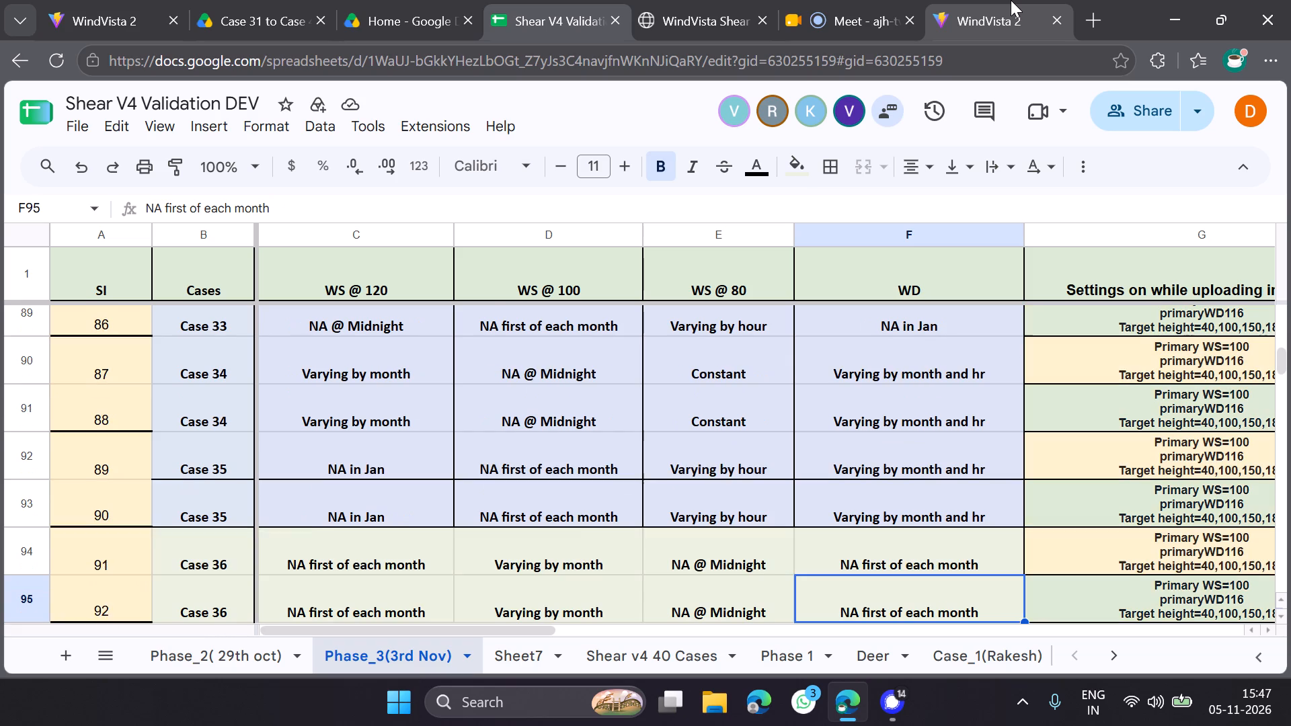
pyautogui.press('Down')
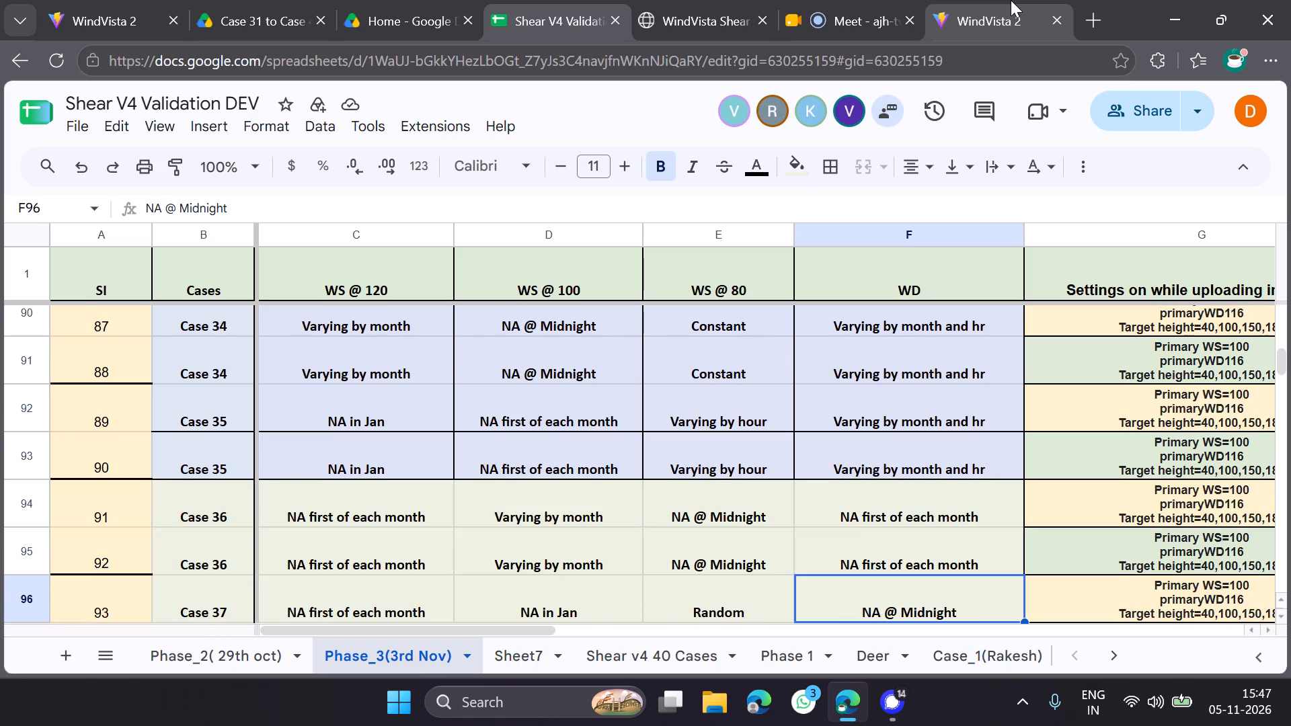
pyautogui.press('Down')
pyautogui.press('Down')
pyautogui.press('Down')
pyautogui.press('Down')
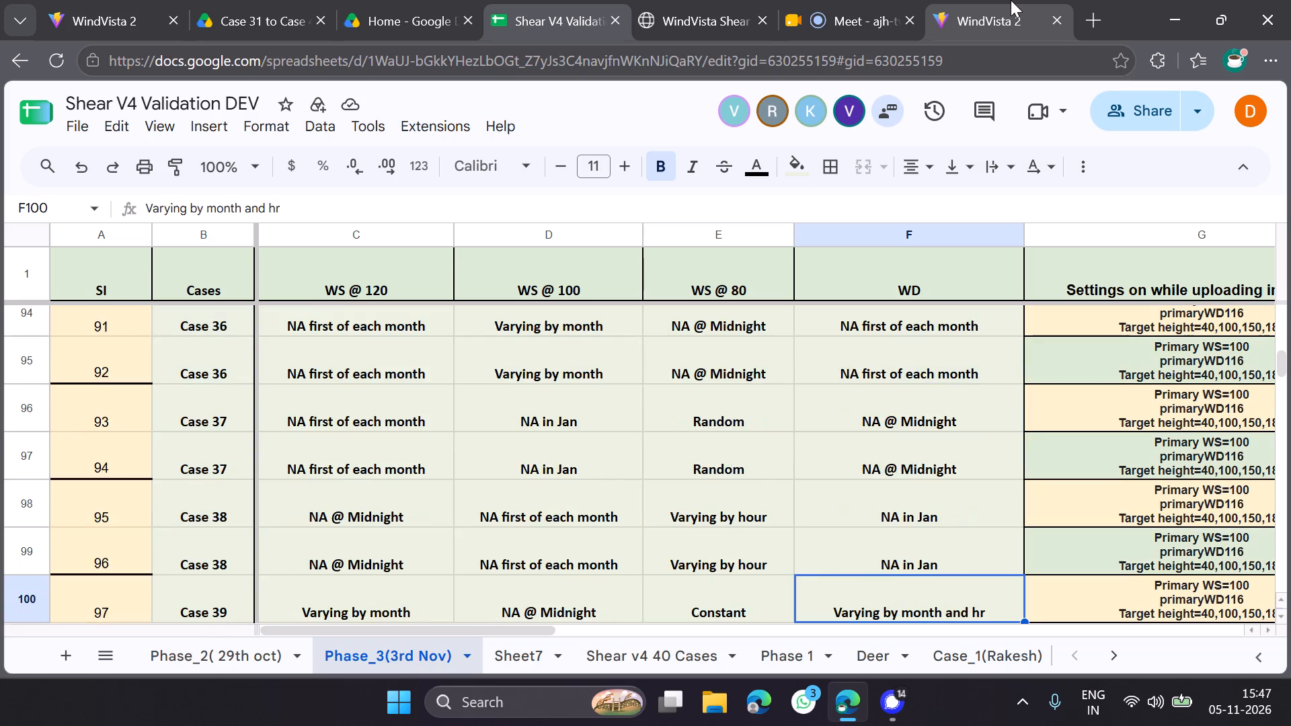
pyautogui.press('Down')
pyautogui.press('Down')
pyautogui.press('Down')
pyautogui.press('Down')
pyautogui.press('Down')
pyautogui.press('Down')
# Review the WD entries from Case 40 back to Case 37, and go across Case 37's conditions to its case label.
pyautogui.press('Up')
pyautogui.press('Up')
pyautogui.press('Up')
pyautogui.press('Up')
pyautogui.press('Up')
pyautogui.press('Up')
pyautogui.press('Up')
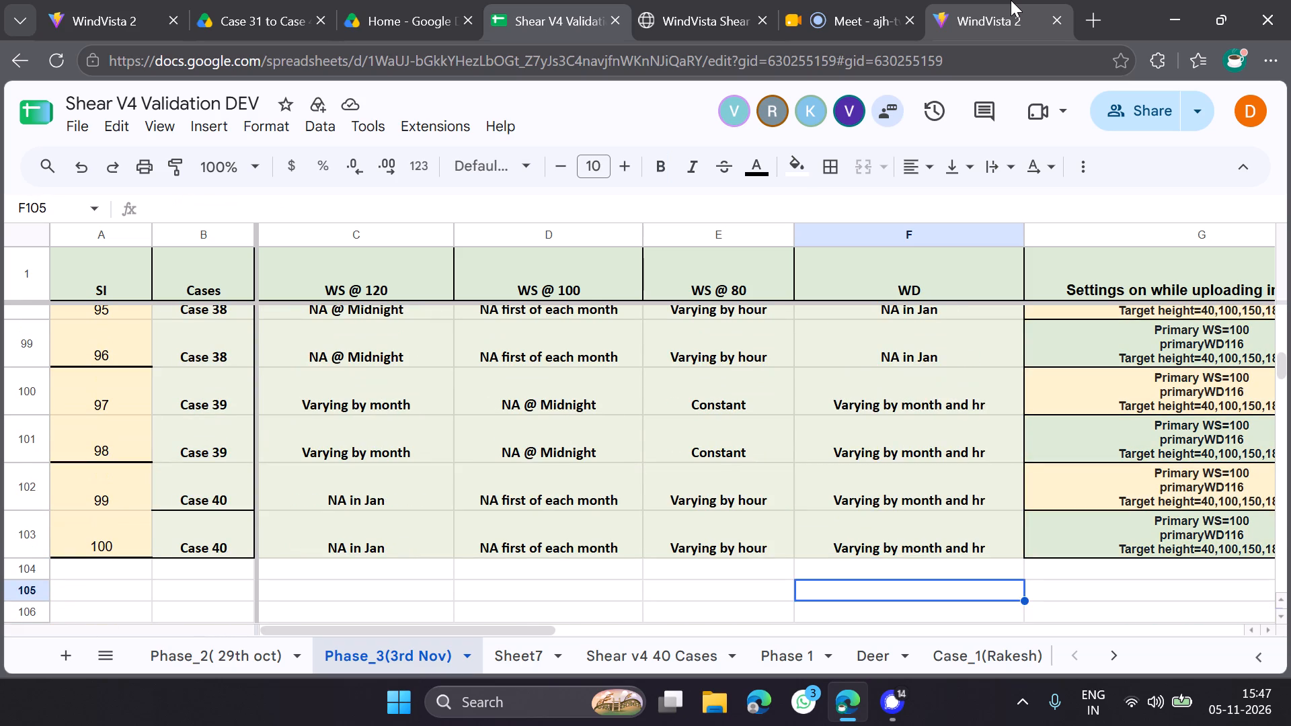
pyautogui.press('Up')
pyautogui.press('Up')
pyautogui.press('Up')
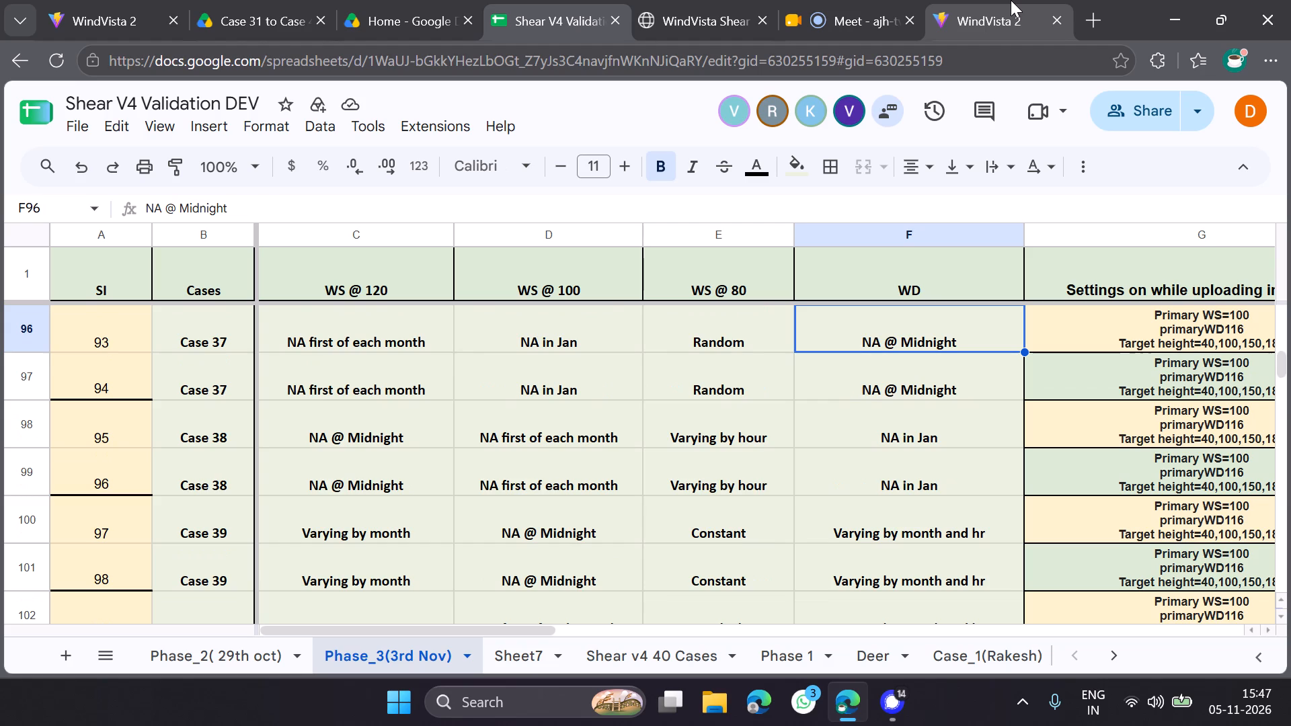
pyautogui.press('Left')
pyautogui.press('Left')
pyautogui.press('Left')
pyautogui.press('Left')
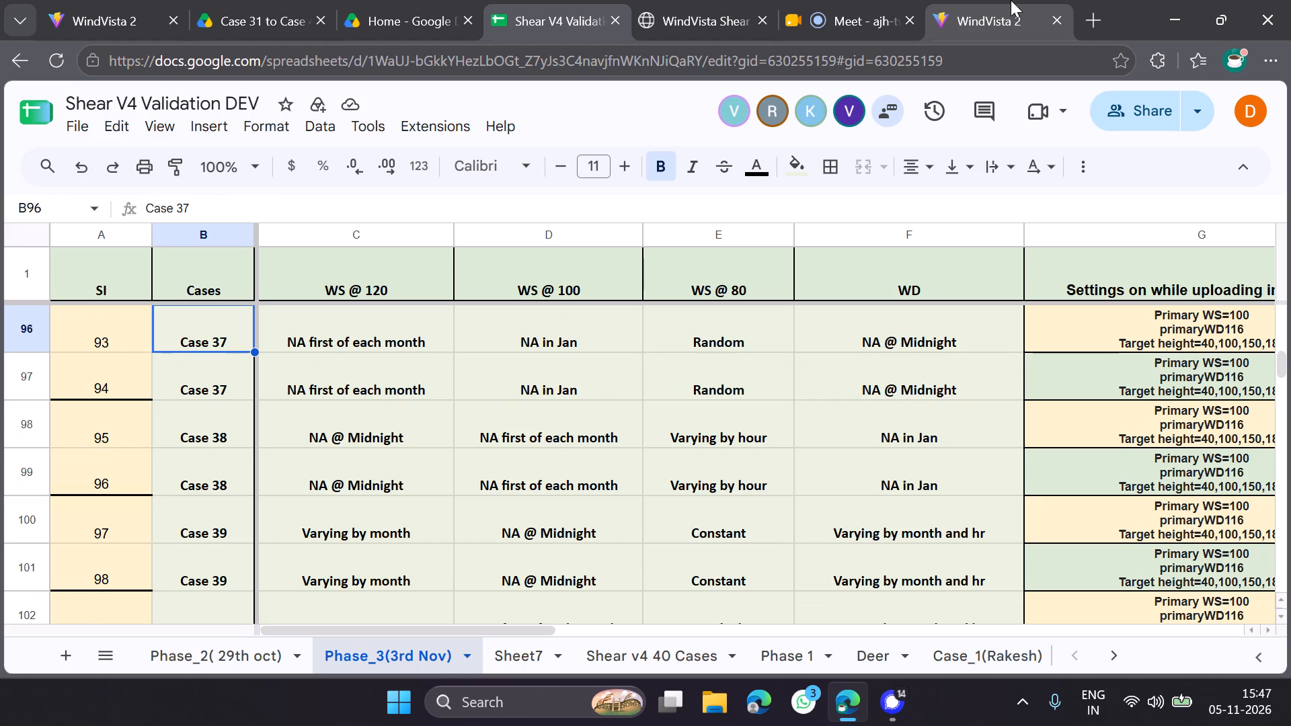
# Compare the WD entries of Case 37 and Case 36 with that of Case 35.
pyautogui.press('Right')
pyautogui.press('Right')
pyautogui.press('Right')
pyautogui.press('Right')
pyautogui.press('Down')
pyautogui.press('Up')
pyautogui.press('Up')
pyautogui.press('Up')
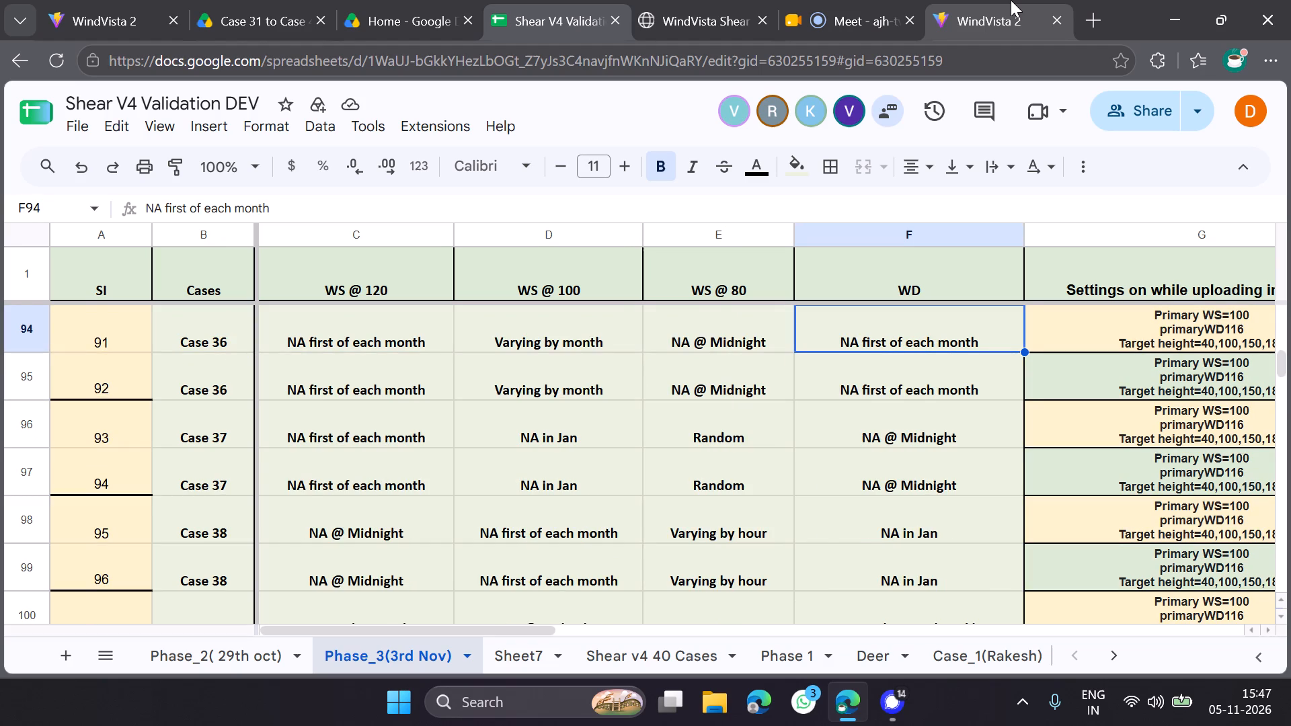
pyautogui.press('Down')
pyautogui.press('Down')
pyautogui.press('Up')
pyautogui.press('Up')
pyautogui.press('Up')
pyautogui.press('Up')
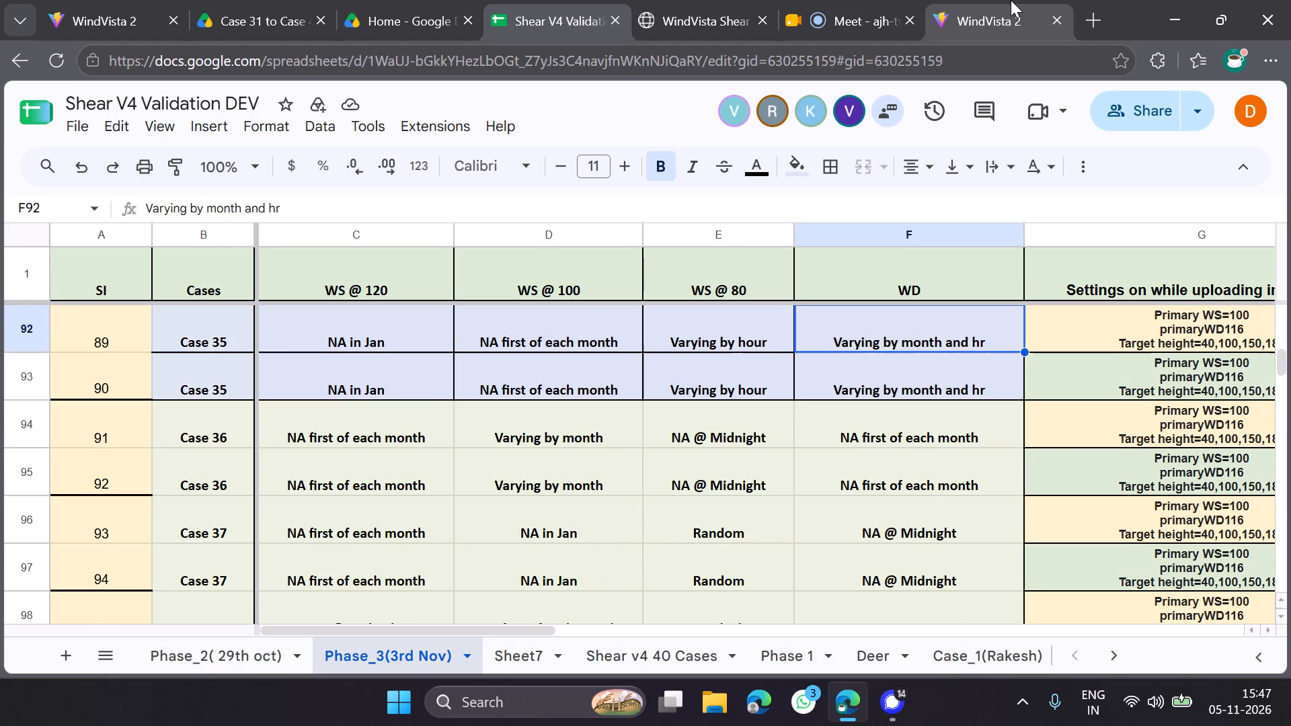
pyautogui.press('Down')
pyautogui.press('Down')
# Check the wind speed conditions at 120, 100 and 80 and the WD condition for Case 36.
pyautogui.press('Left')
pyautogui.press('Left')
pyautogui.press('Left')
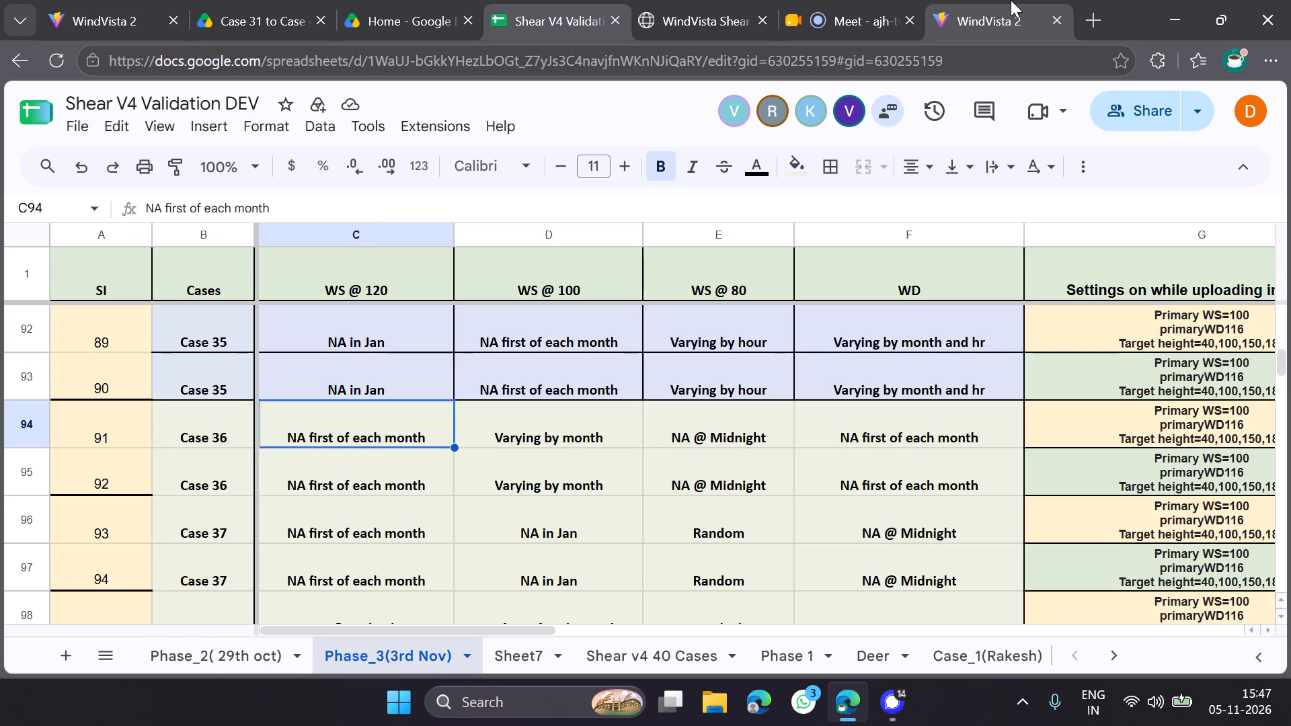
pyautogui.press('Left')
pyautogui.press('Right')
pyautogui.press('Right')
pyautogui.press('Right')
pyautogui.press('Right')
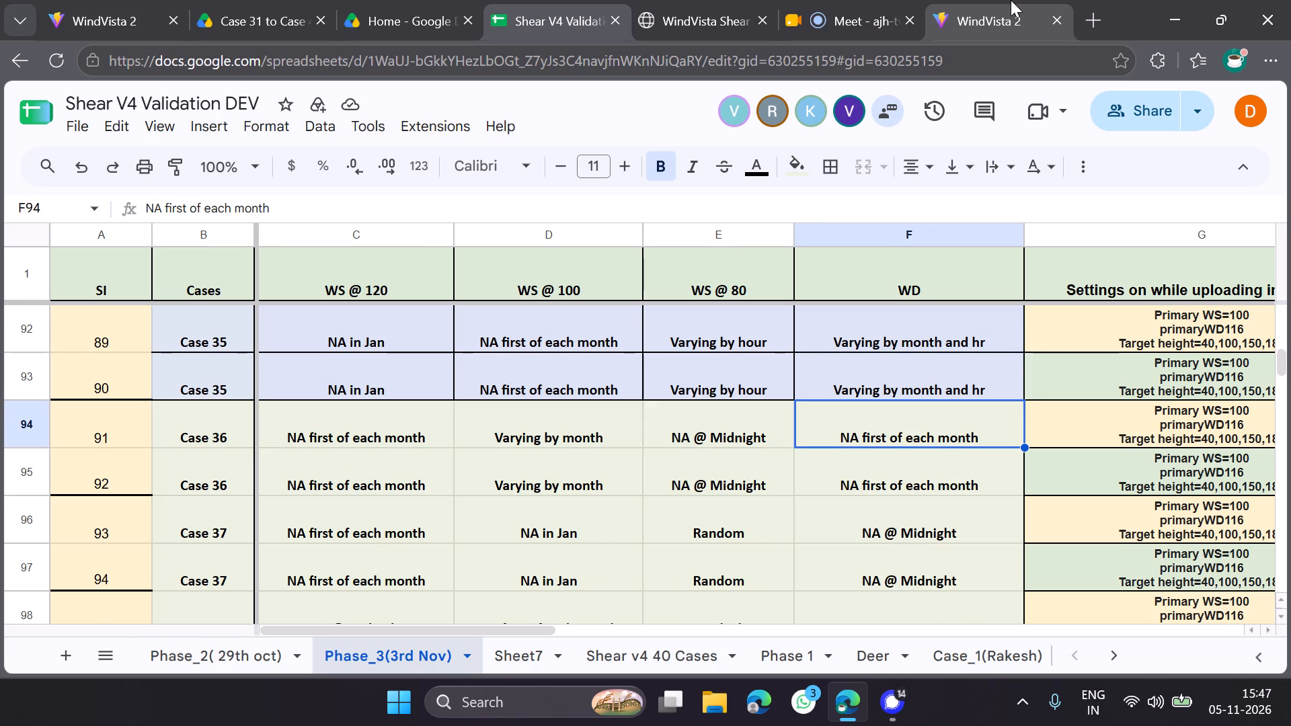
pyautogui.press('Down')
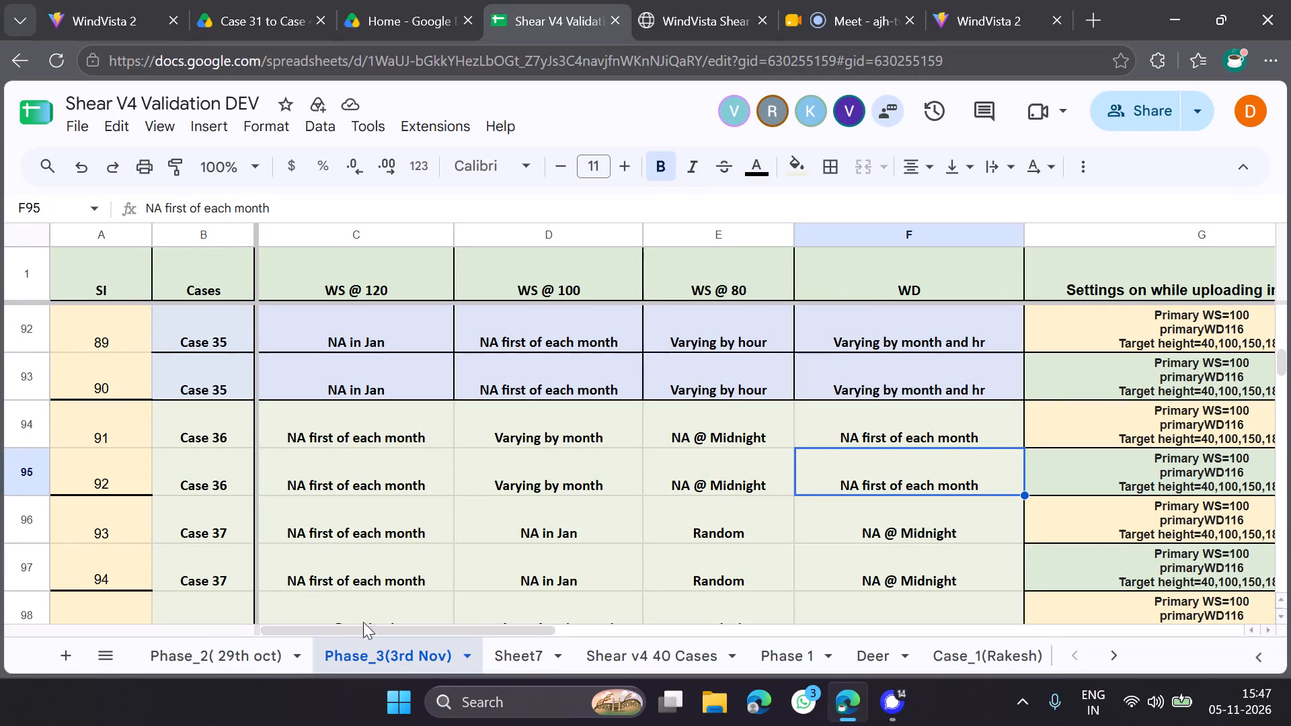
# Highlight the WS @ 120 to WD conditions of Cases 36 and 37 to inspect them together.
pyautogui.moveTo(354, 630); pyautogui.dragTo(280, 624)
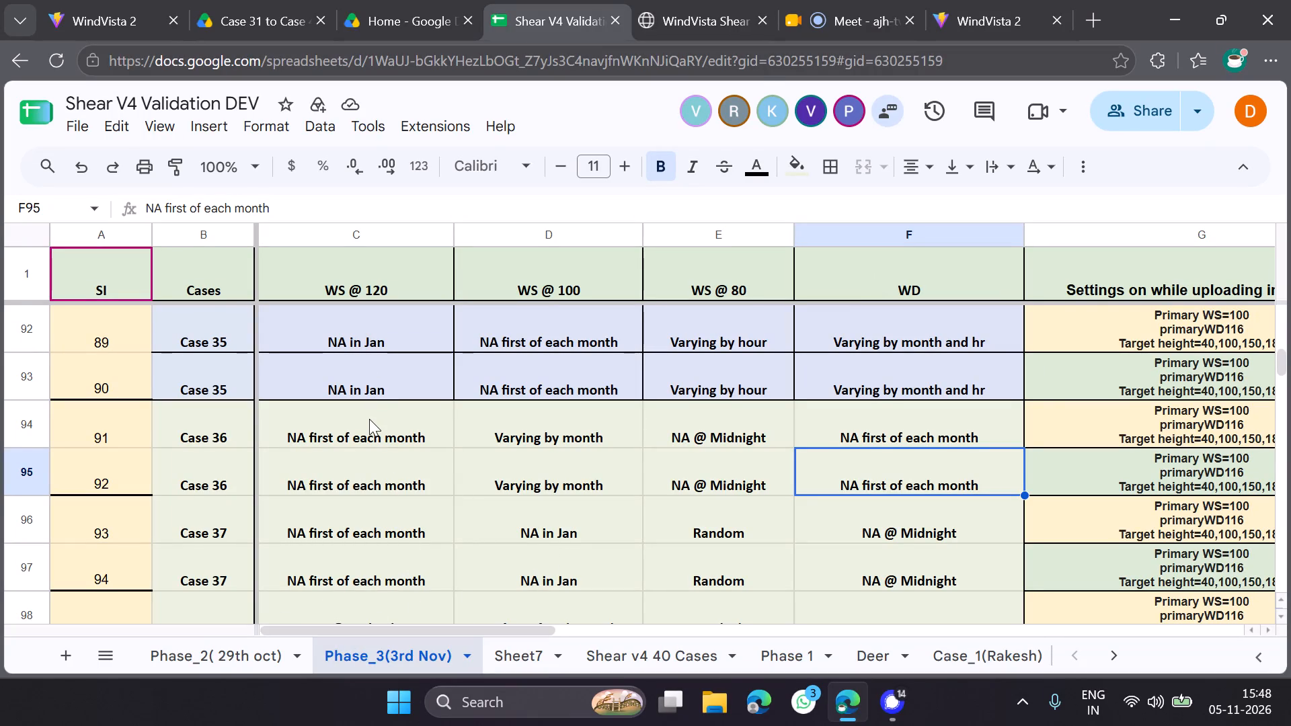
pyautogui.moveTo(369, 419); pyautogui.dragTo(390, 429)
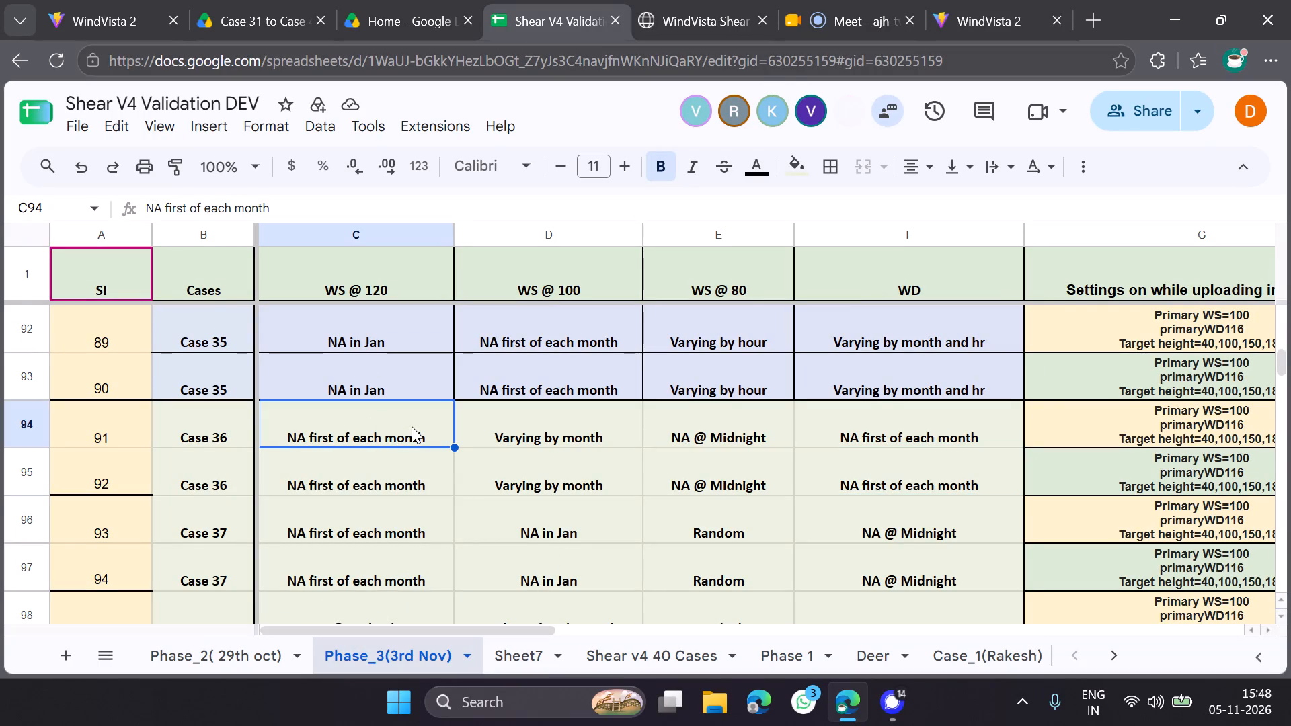
pyautogui.moveTo(412, 426); pyautogui.dragTo(916, 544)
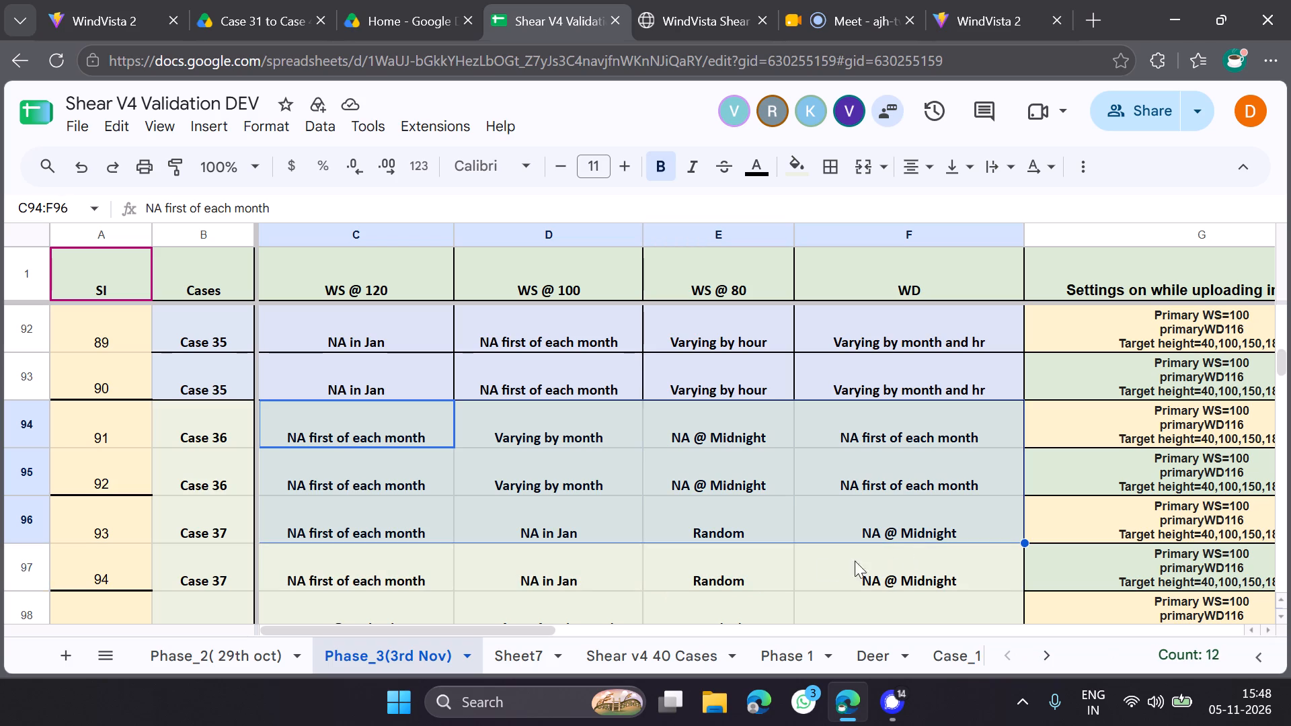
pyautogui.click(592, 573)
pyautogui.moveTo(379, 418); pyautogui.dragTo(765, 611)
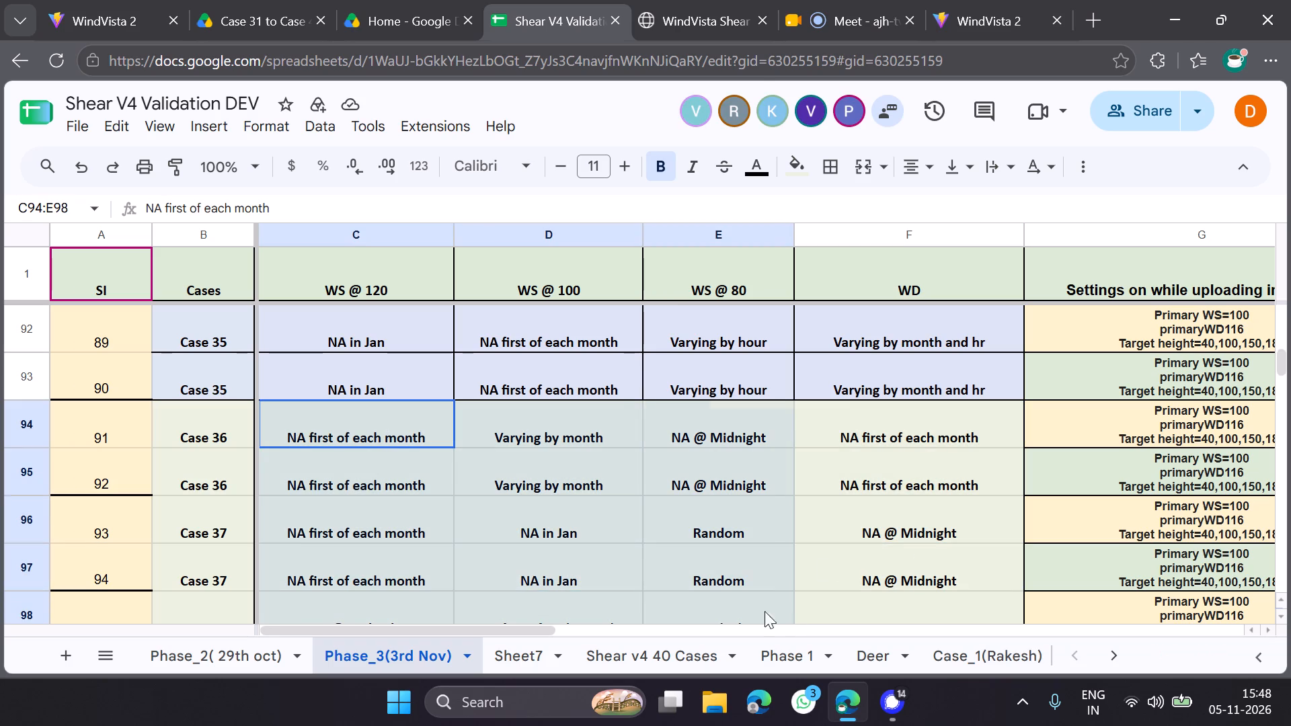
pyautogui.moveTo(765, 611); pyautogui.dragTo(902, 581)
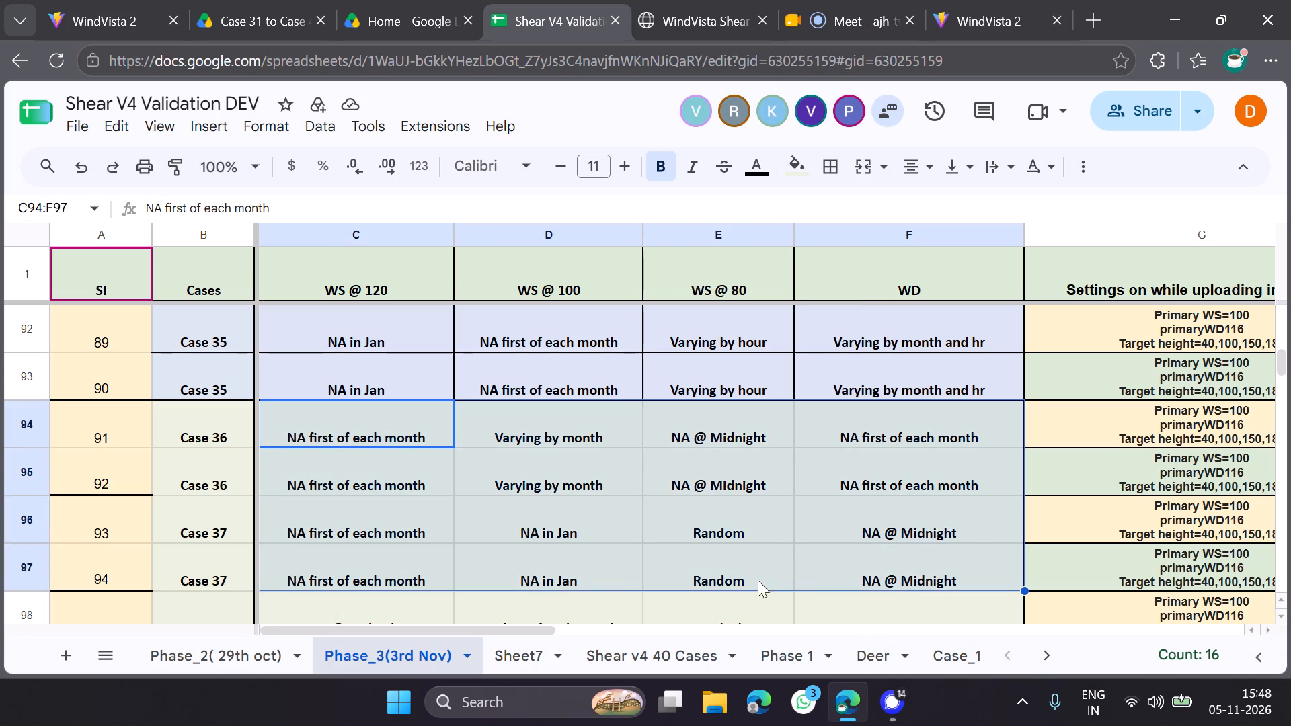
pyautogui.click(417, 465)
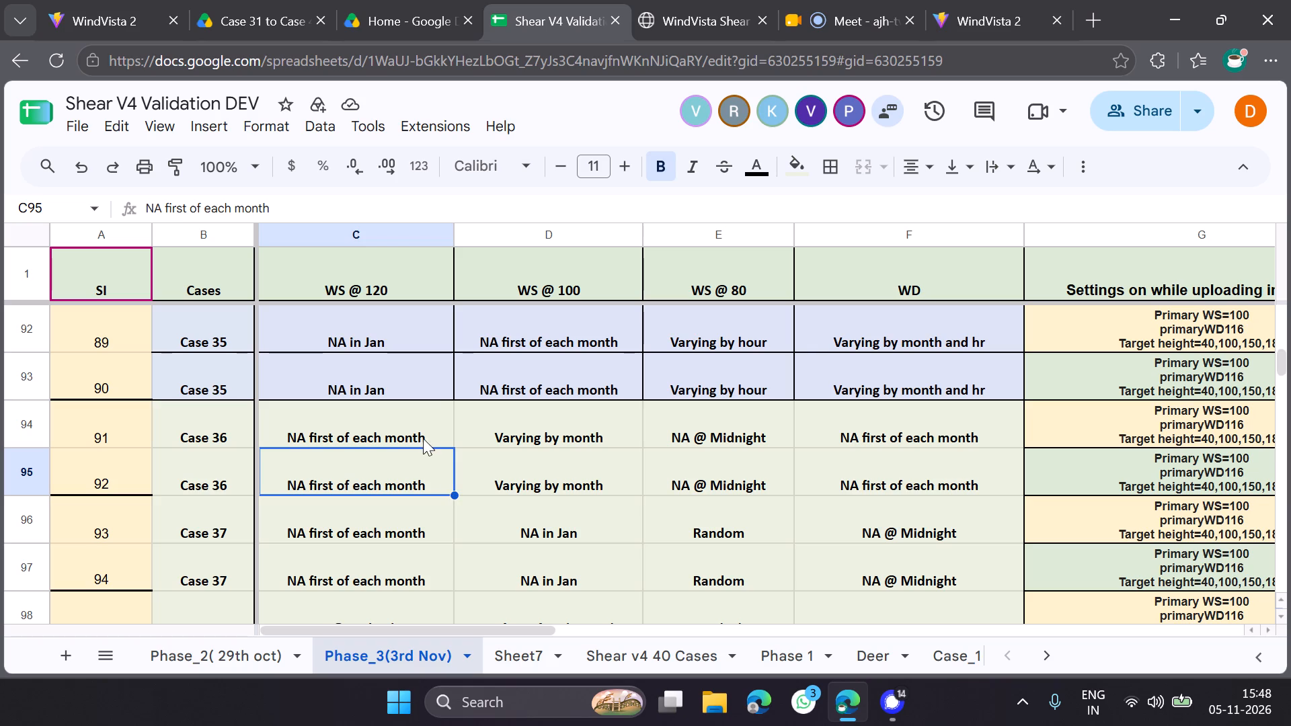
pyautogui.moveTo(419, 432); pyautogui.dragTo(641, 569)
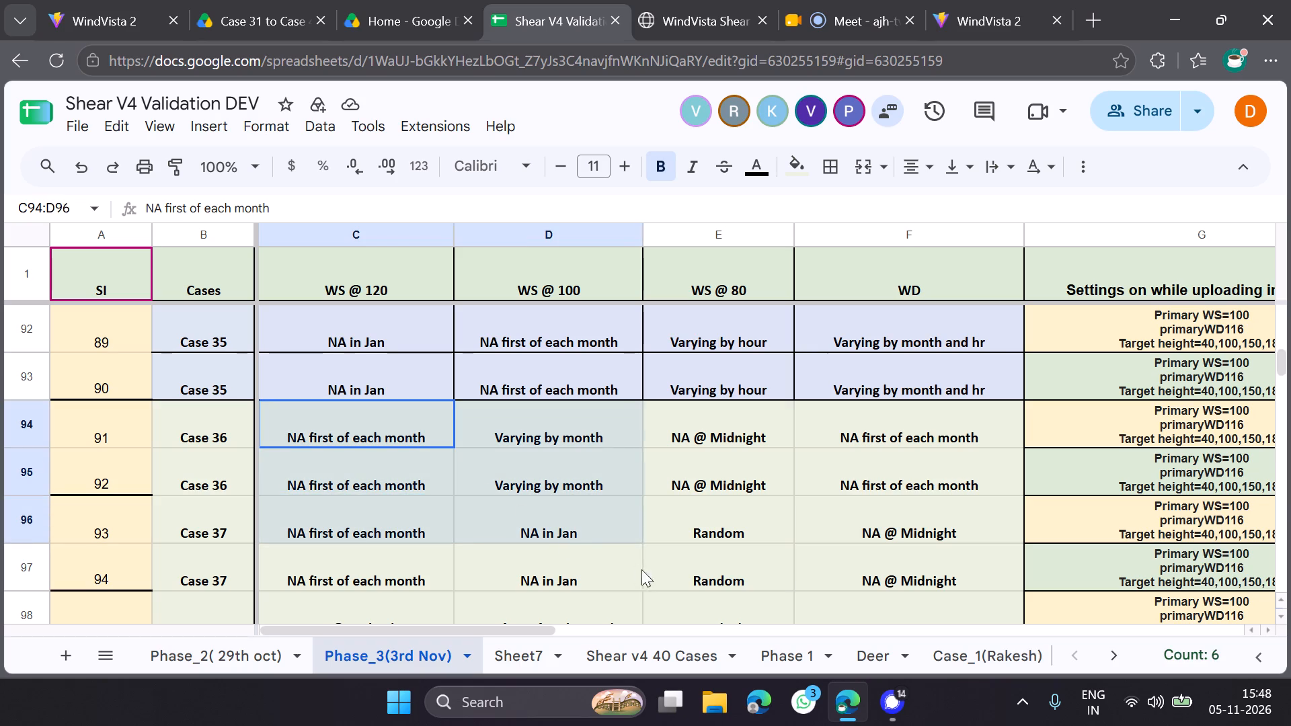
pyautogui.moveTo(641, 569); pyautogui.dragTo(854, 575)
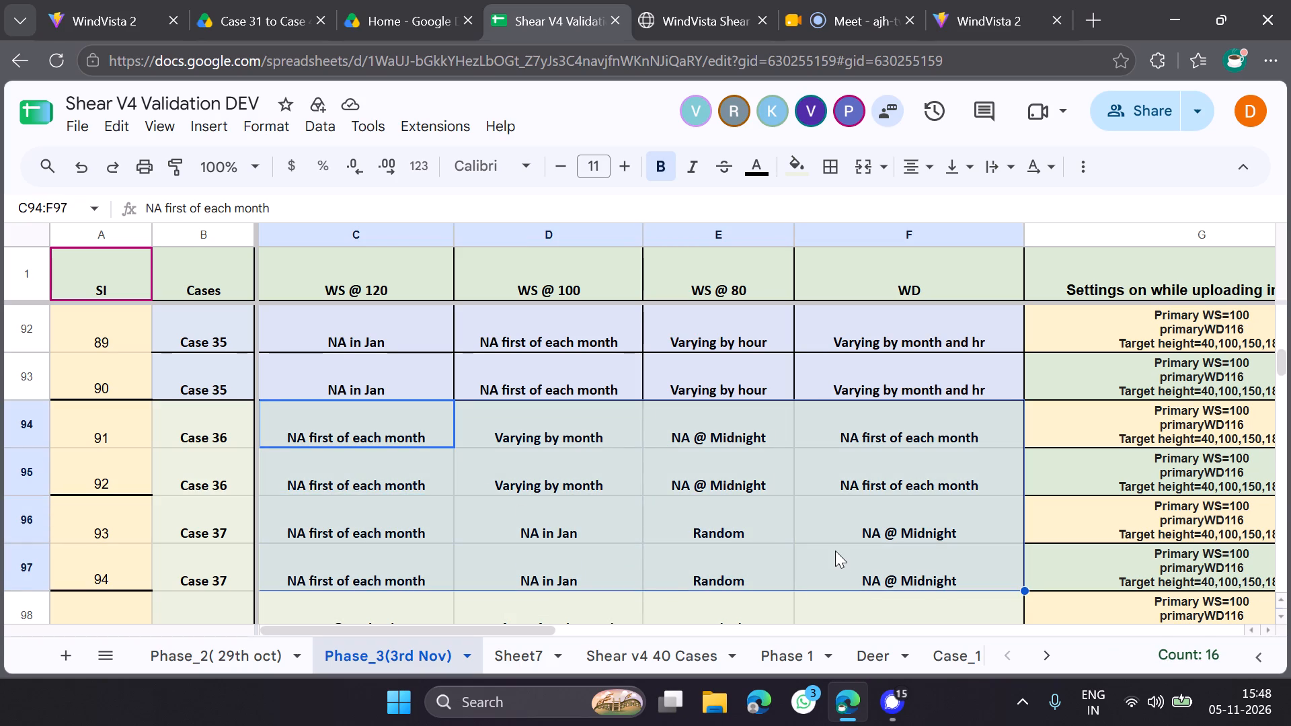
pyautogui.click(835, 551)
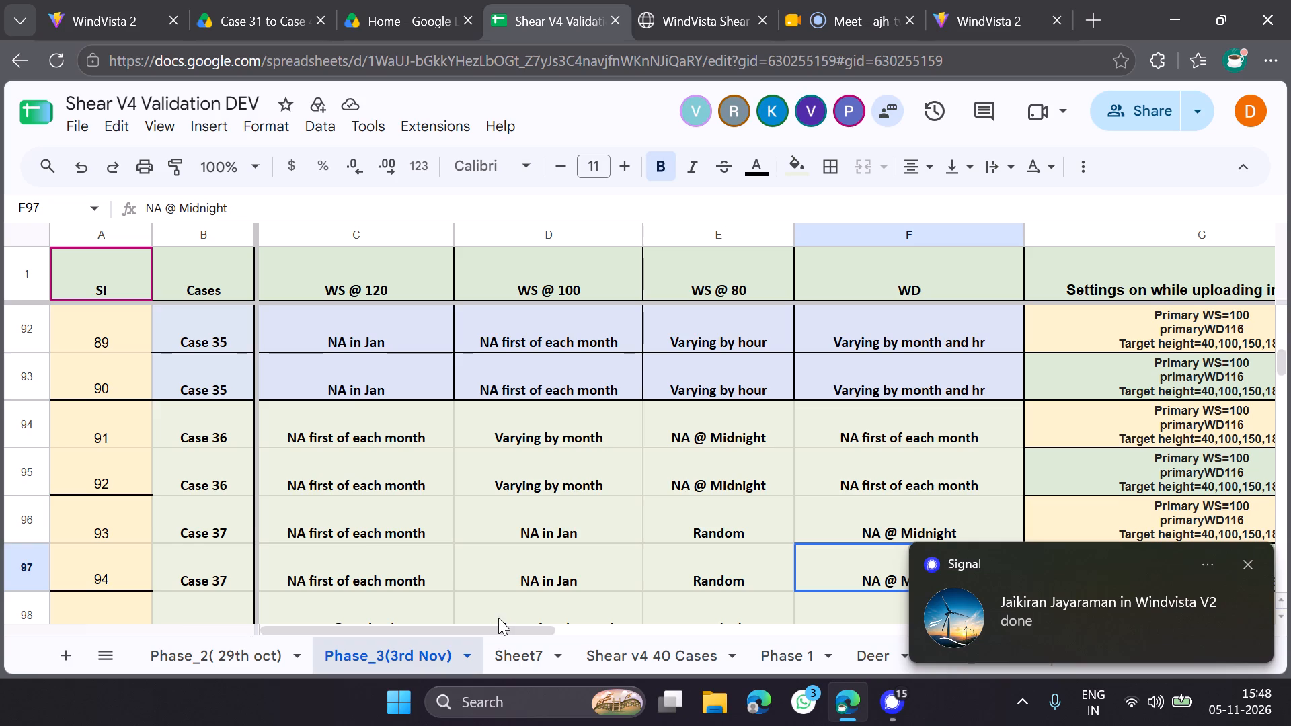
# Highlight the WS @ 120 to WD conditions of Cases 36 to 38 to inspect them together.
pyautogui.scroll(-2, 520, 500)
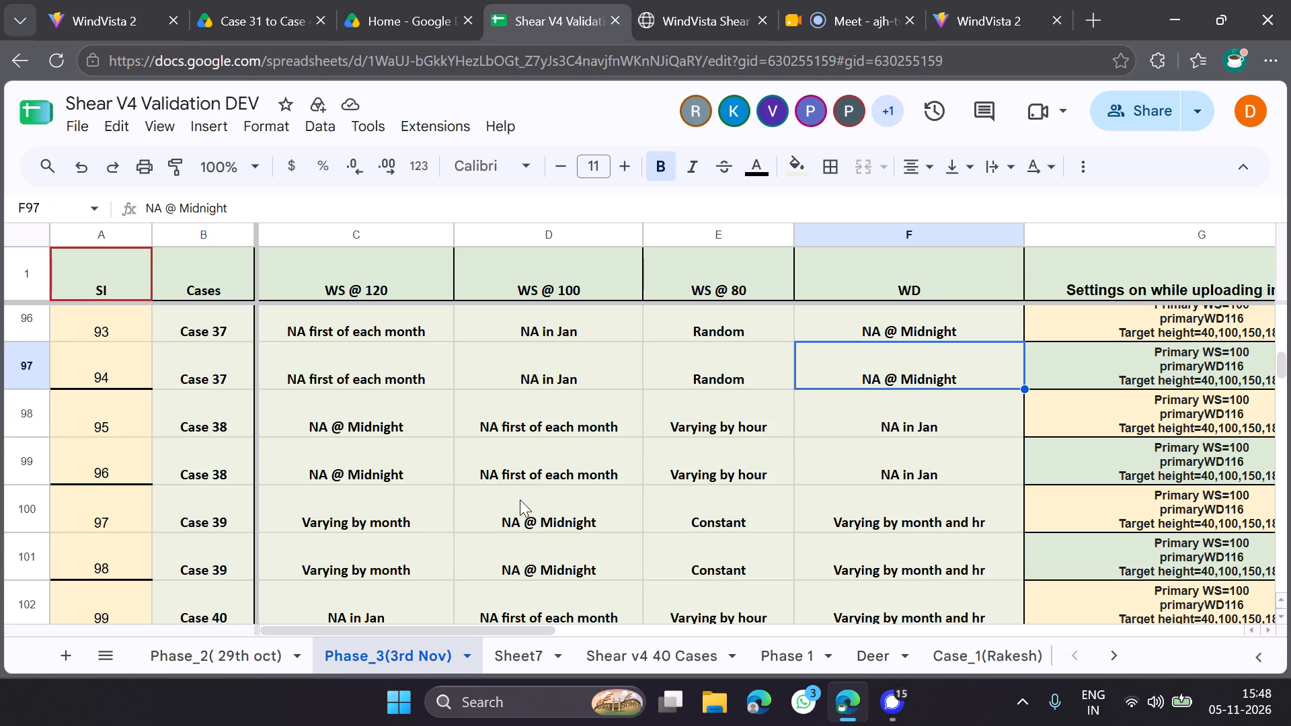
pyautogui.scroll(1, 520, 499)
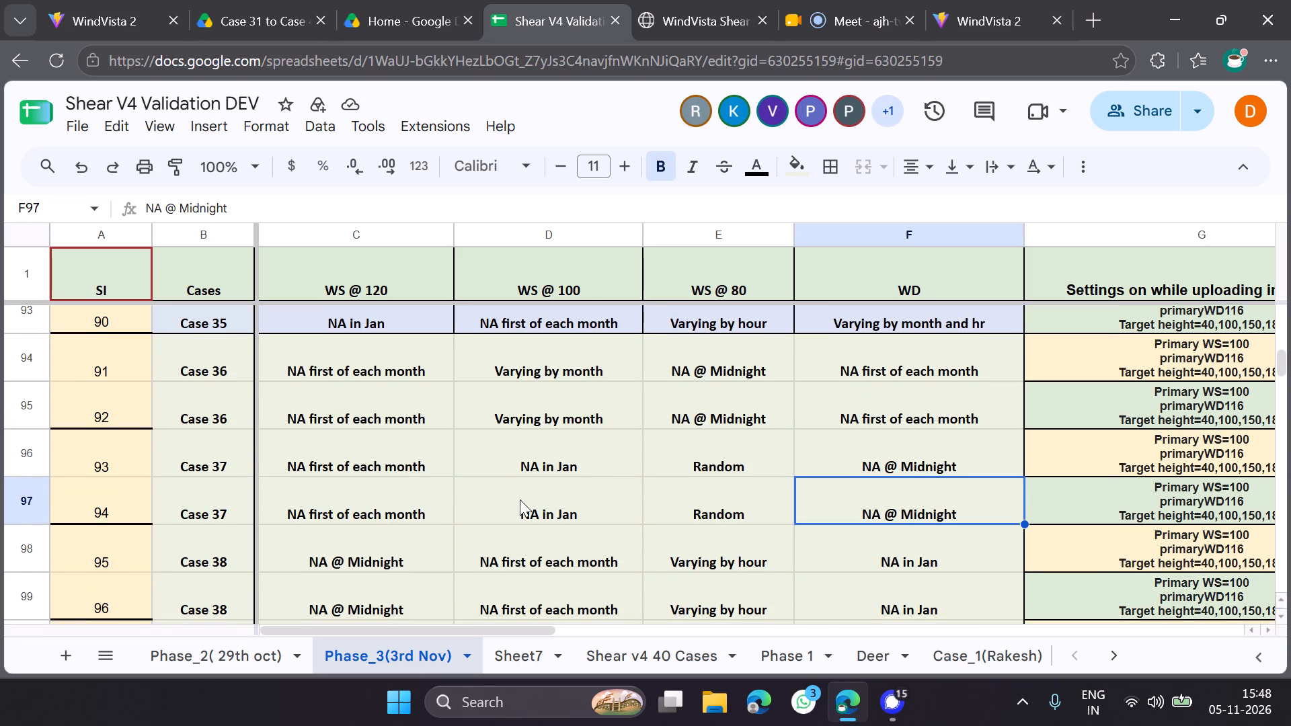
pyautogui.scroll(1, 520, 499)
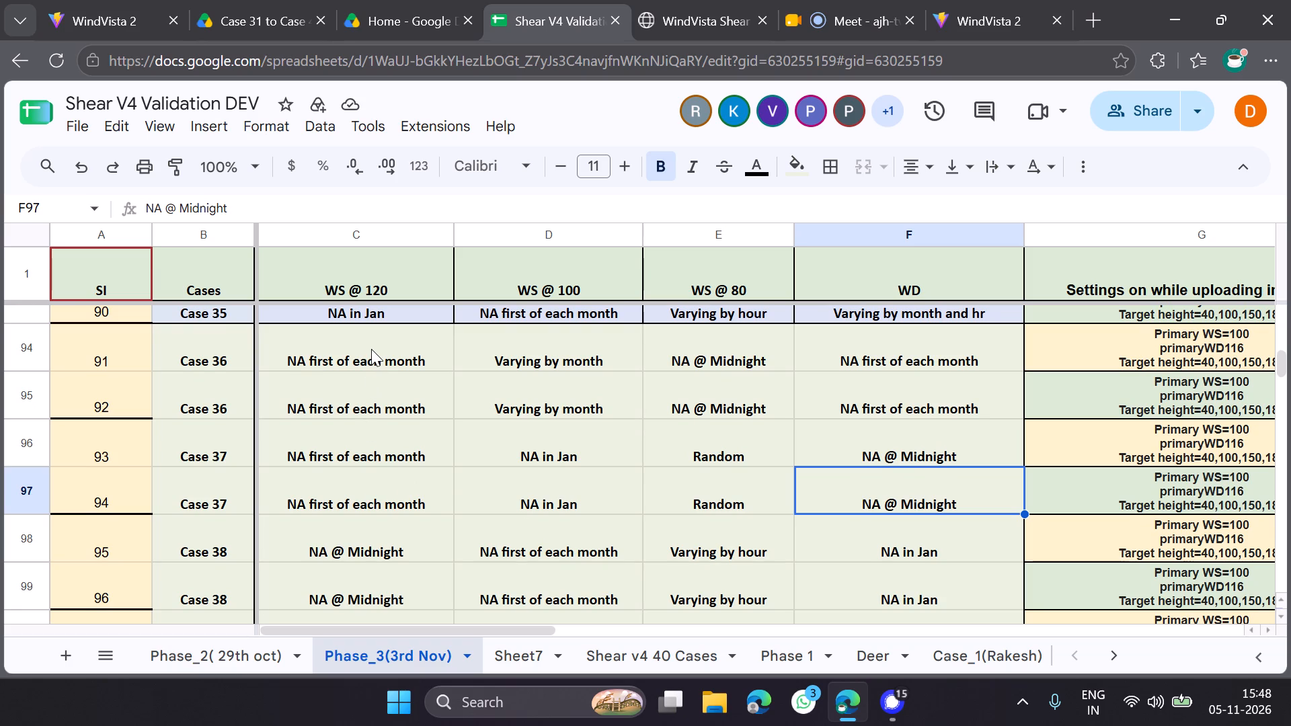
pyautogui.moveTo(371, 349); pyautogui.dragTo(934, 590)
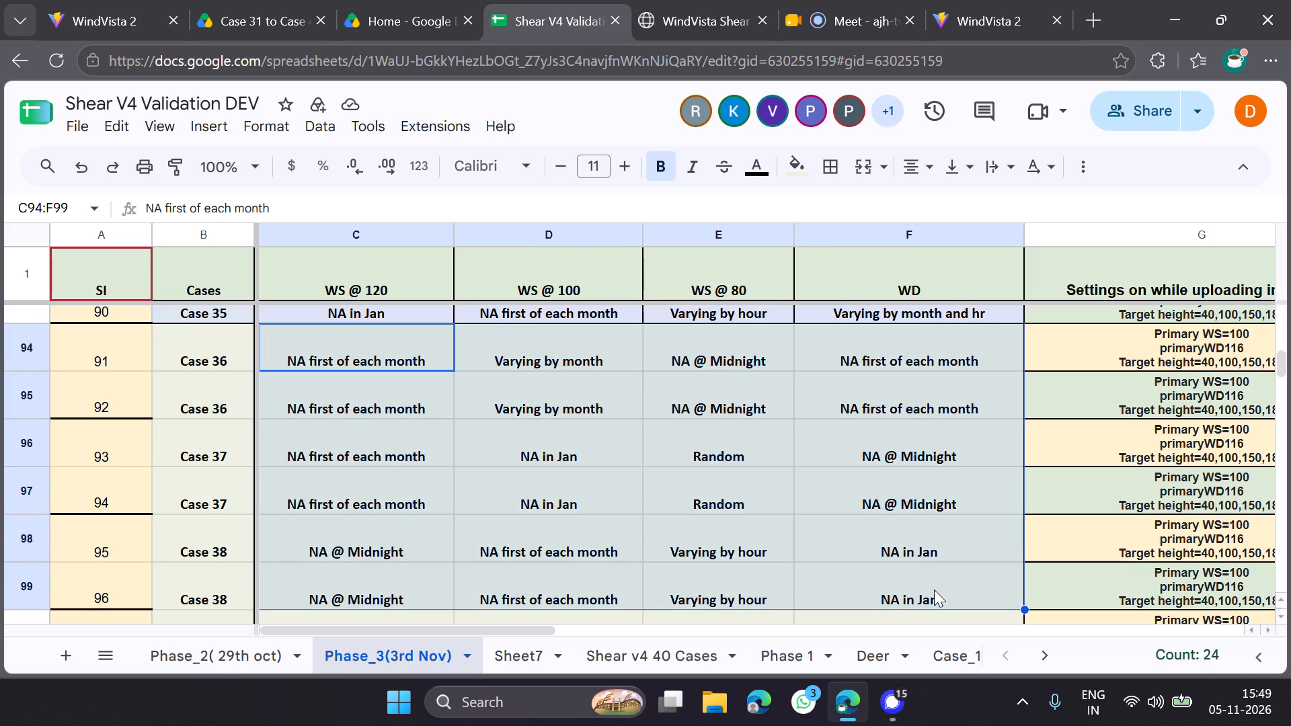
pyautogui.click(1053, 489)
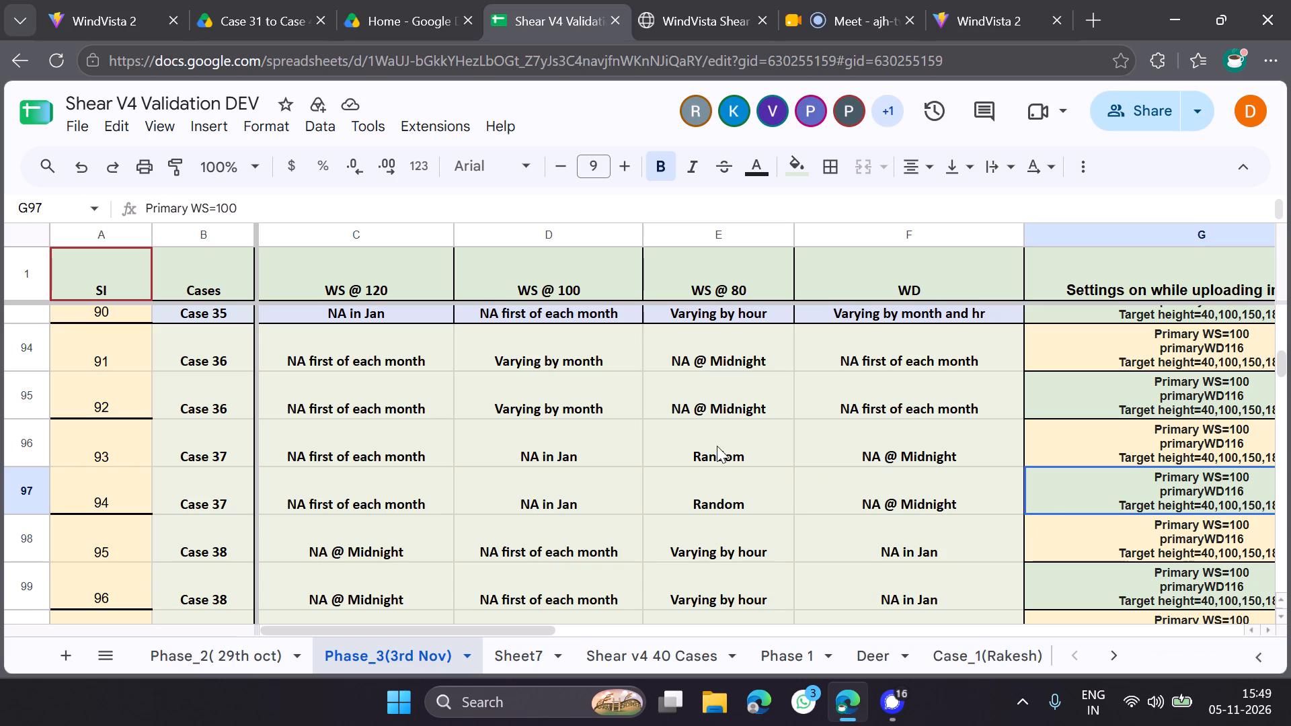
# Extend the inspection by highlighting the WS @ 120 to WD conditions from Case 36 through Case 40.
pyautogui.moveTo(396, 356); pyautogui.dragTo(758, 616)
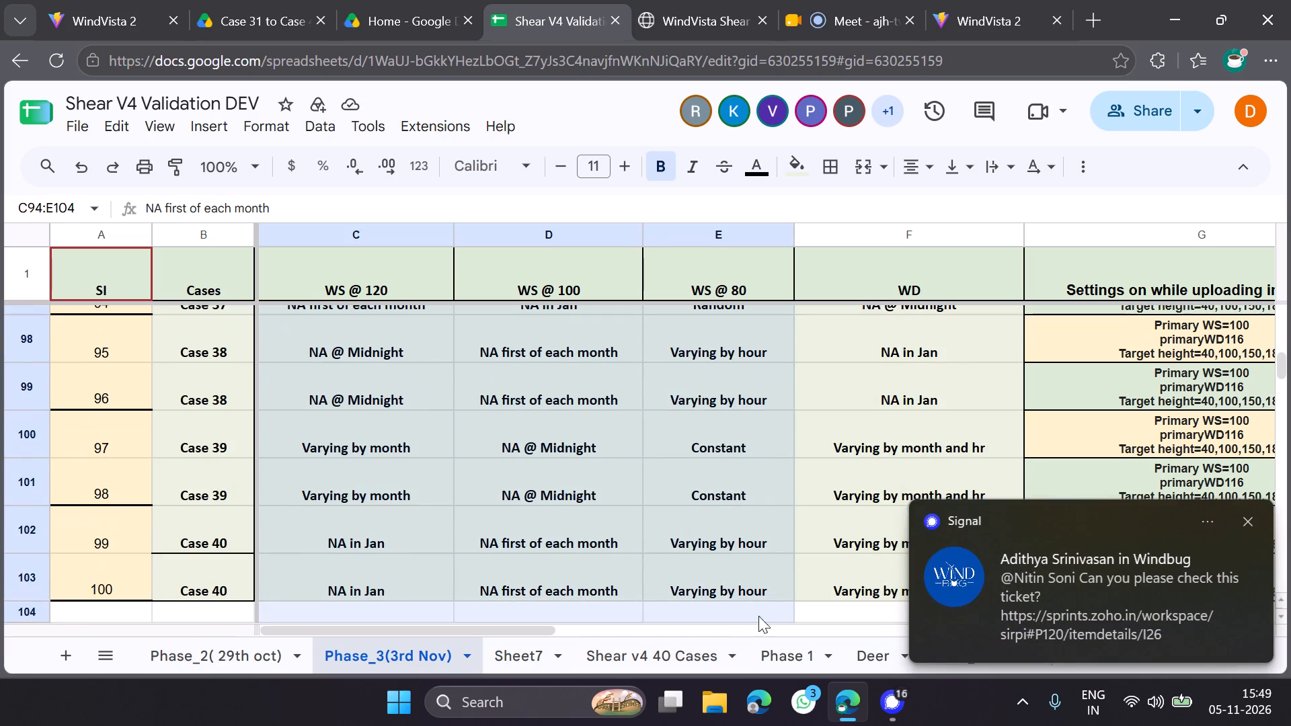
pyautogui.moveTo(758, 616); pyautogui.dragTo(882, 579)
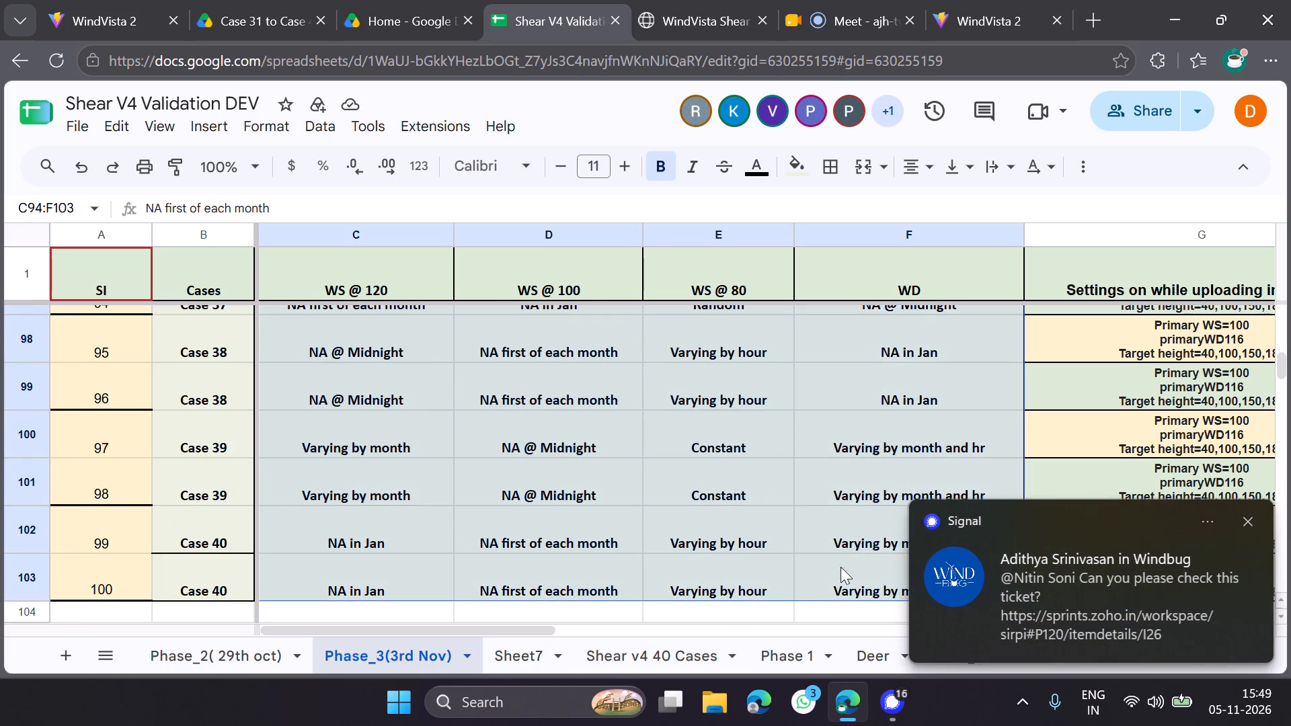
pyautogui.click(733, 513)
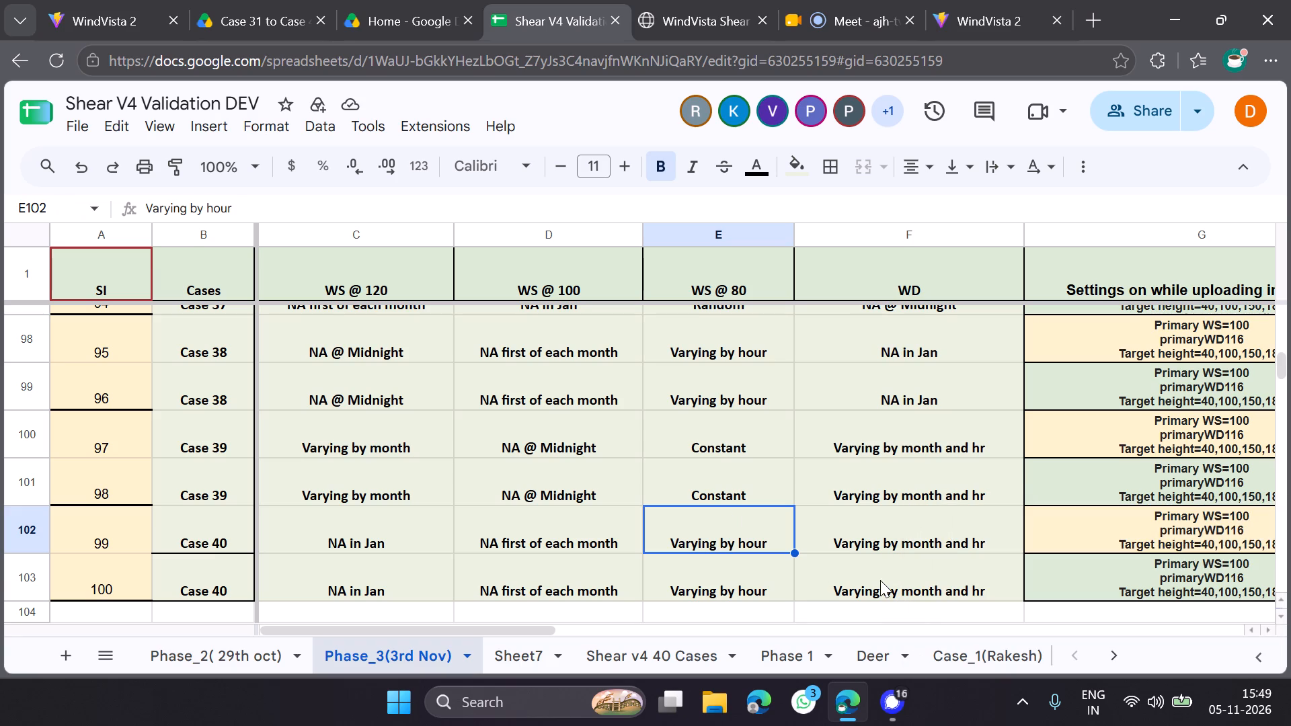
# Highlight the WS @ 120 to WD conditions from Case 40 back up to Case 1 and go to the blank row under the headers.
pyautogui.moveTo(880, 580); pyautogui.dragTo(353, 307)
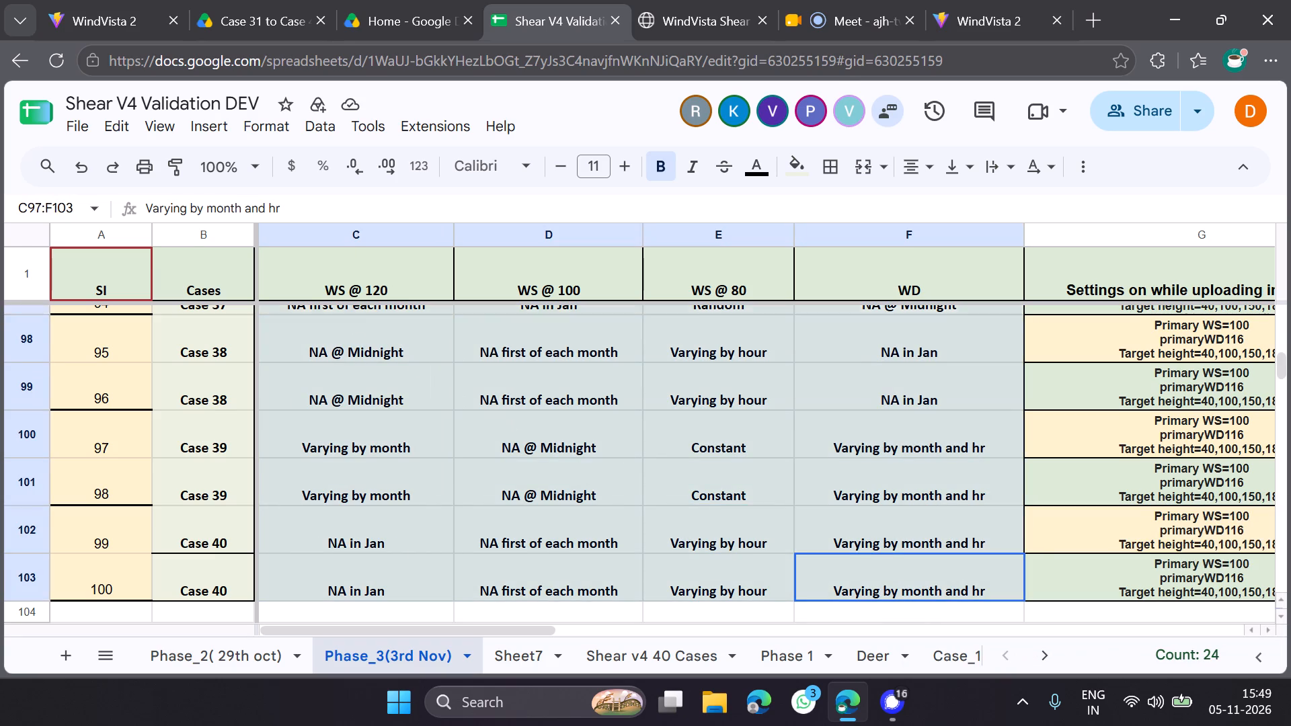
pyautogui.moveTo(353, 307); pyautogui.dragTo(378, 376)
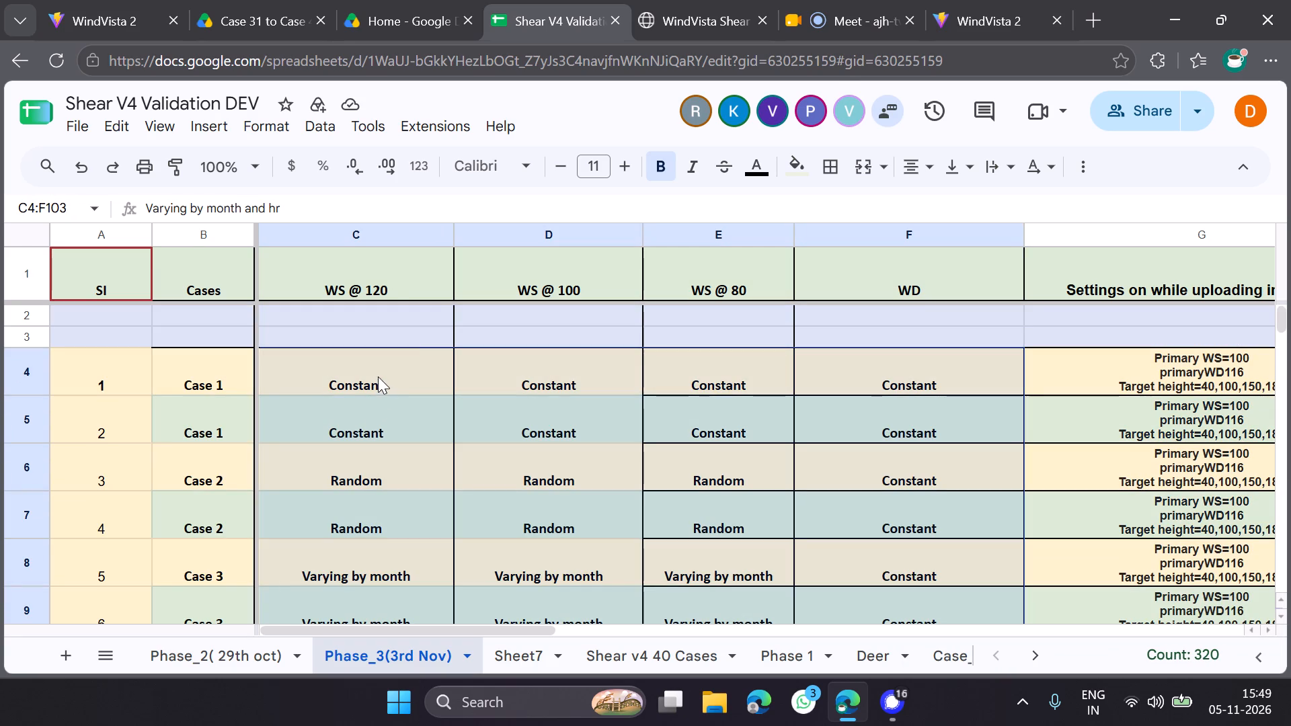
pyautogui.click(417, 326)
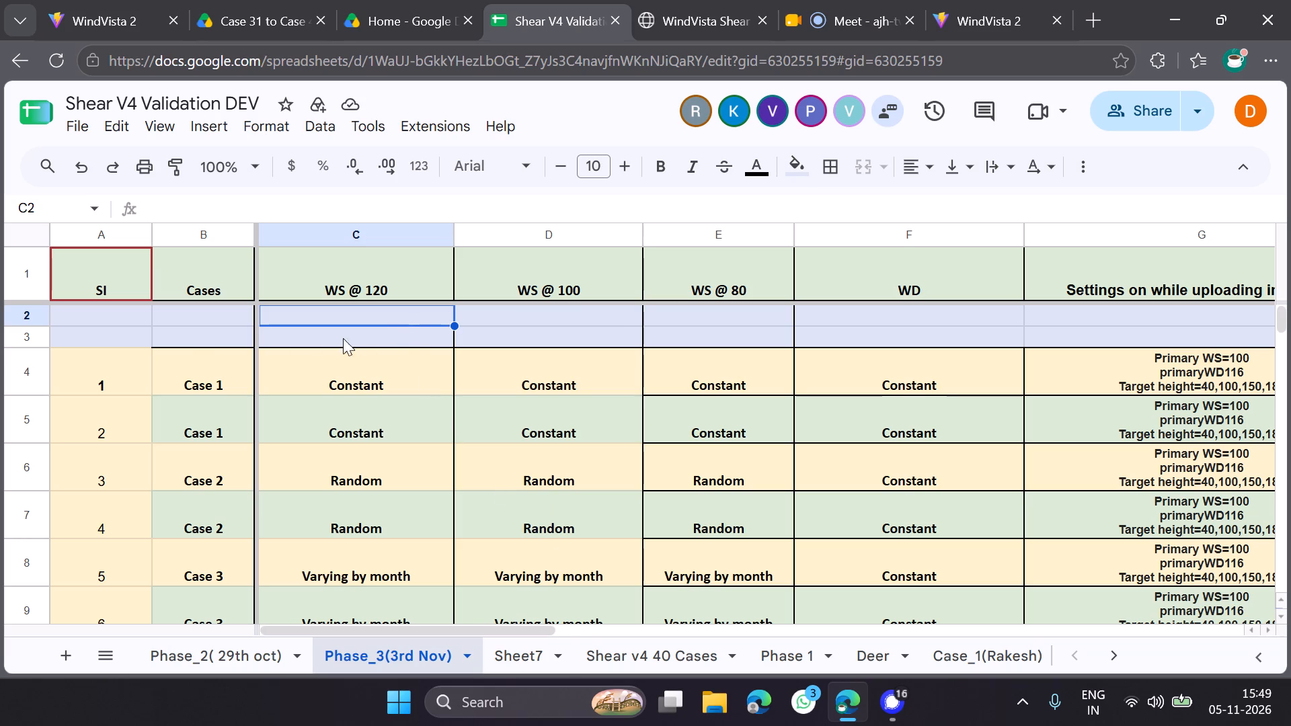
pyautogui.click(184, 339)
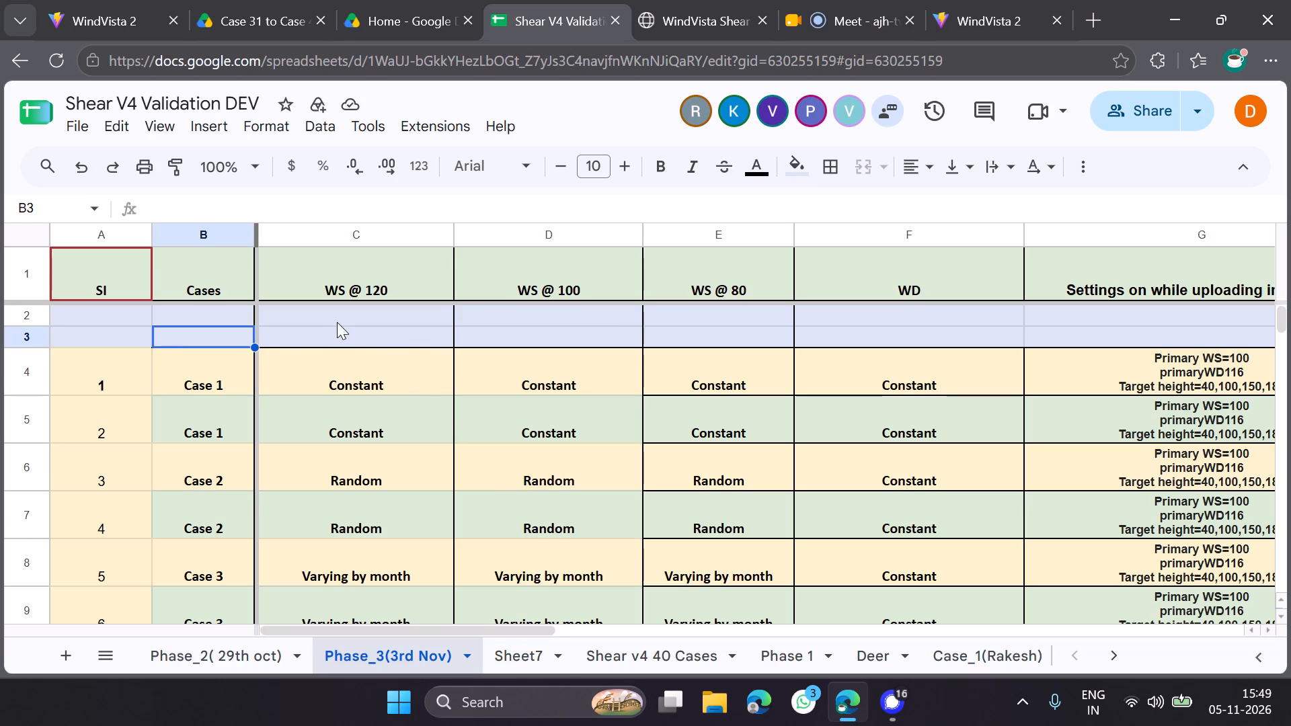
pyautogui.click(337, 322)
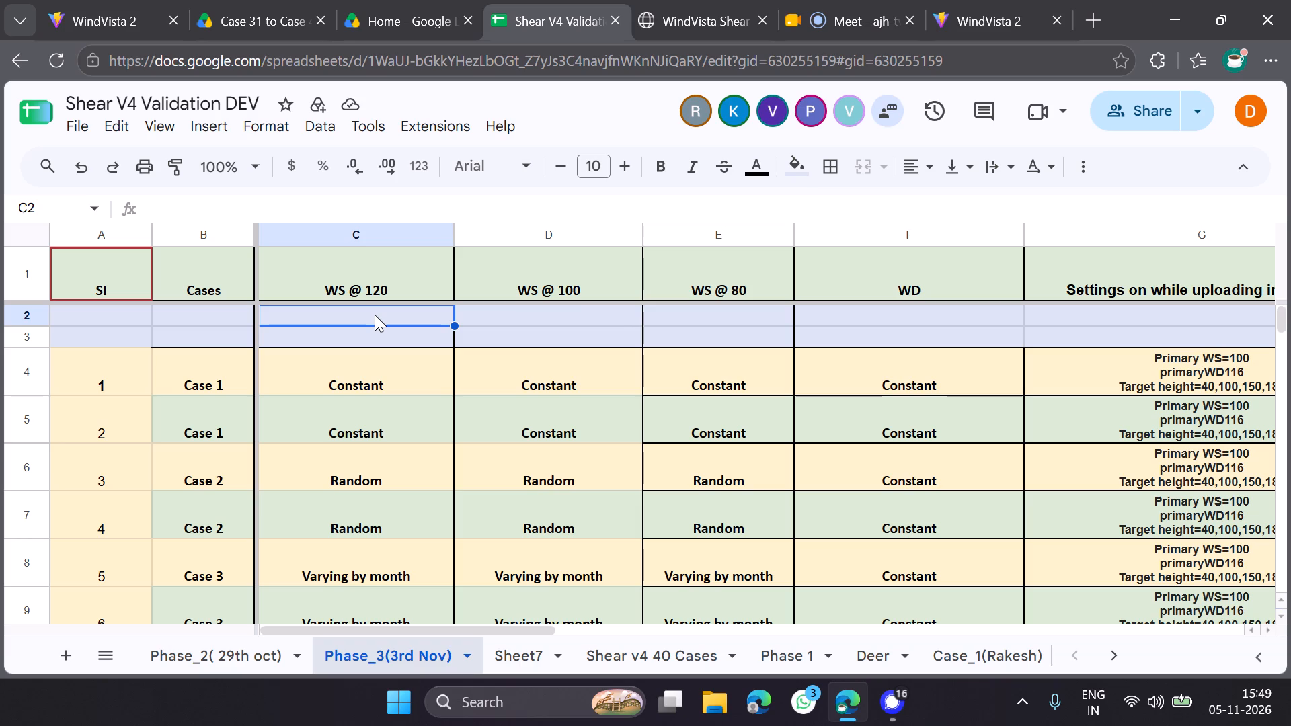
# Highlight the WS @ 120 to WD conditions from the top of the sheet through Case 19, and check Case 13's WD entries.
pyautogui.moveTo(375, 315); pyautogui.dragTo(820, 667)
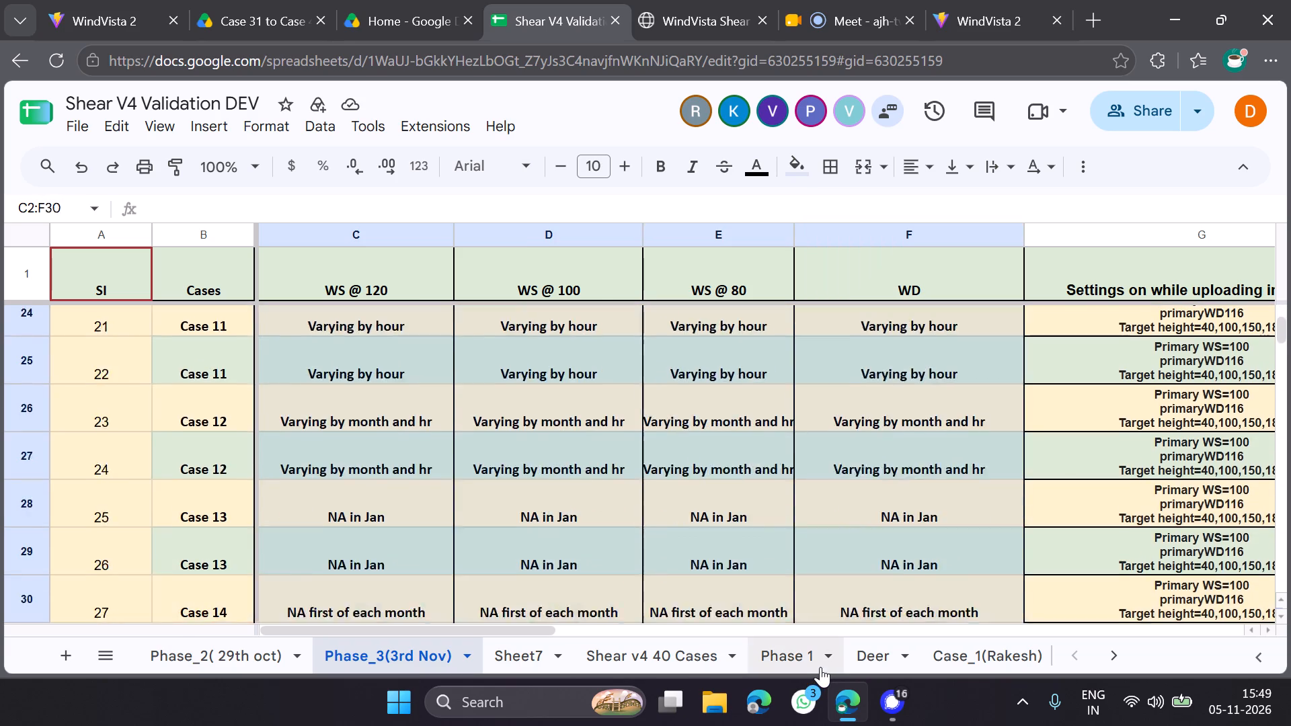
pyautogui.moveTo(820, 667); pyautogui.dragTo(913, 479)
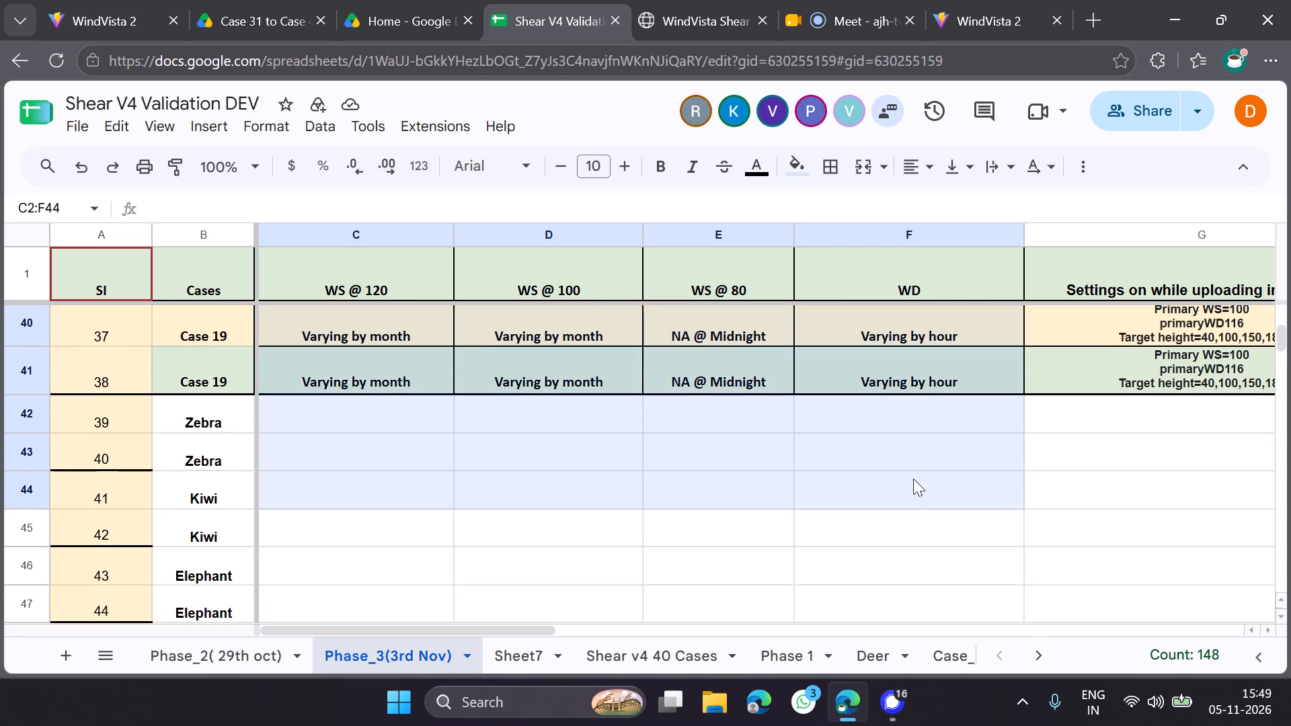
pyautogui.moveTo(913, 479); pyautogui.dragTo(924, 382)
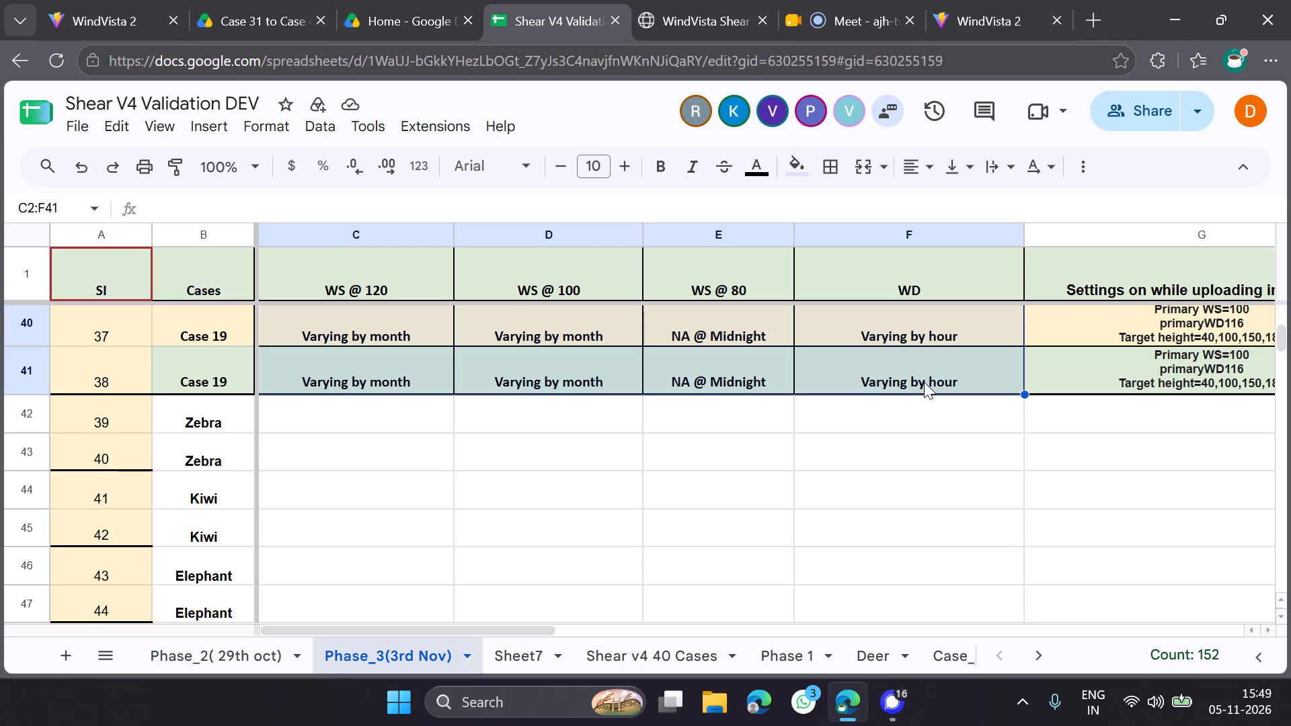
pyautogui.scroll(6, 924, 382)
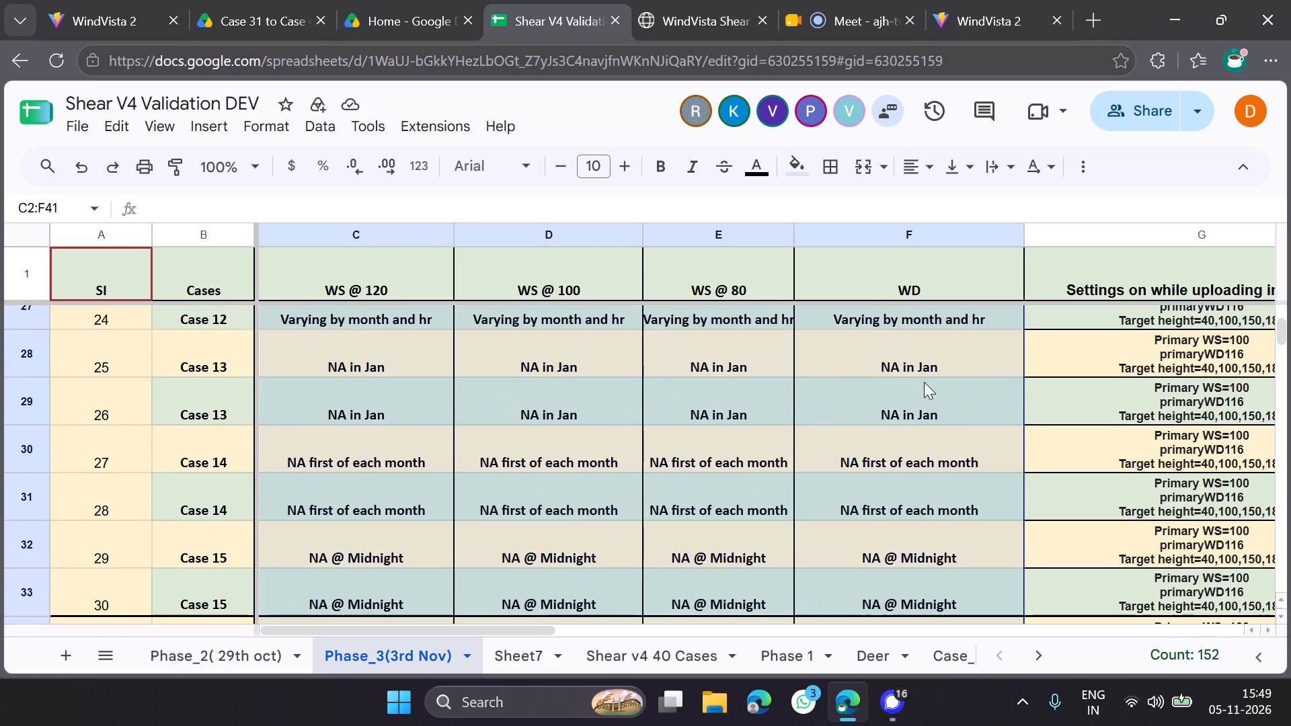
pyautogui.click(924, 382)
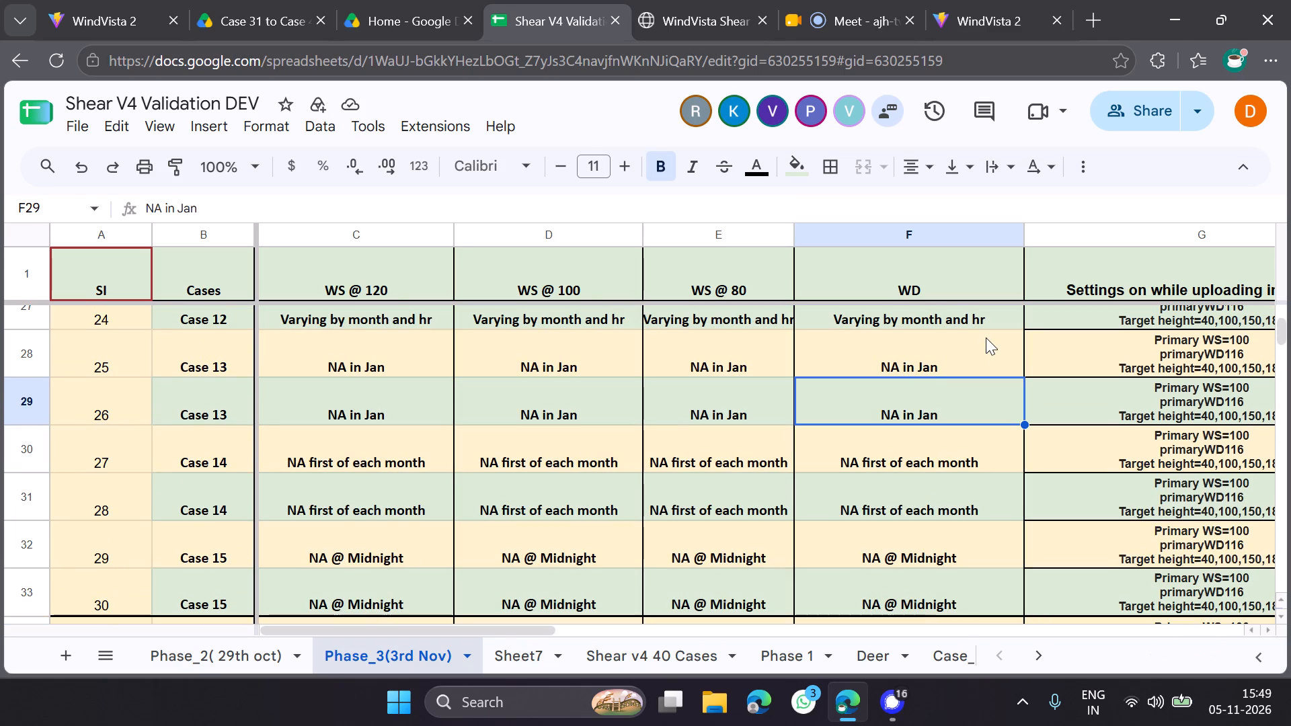
pyautogui.click(986, 337)
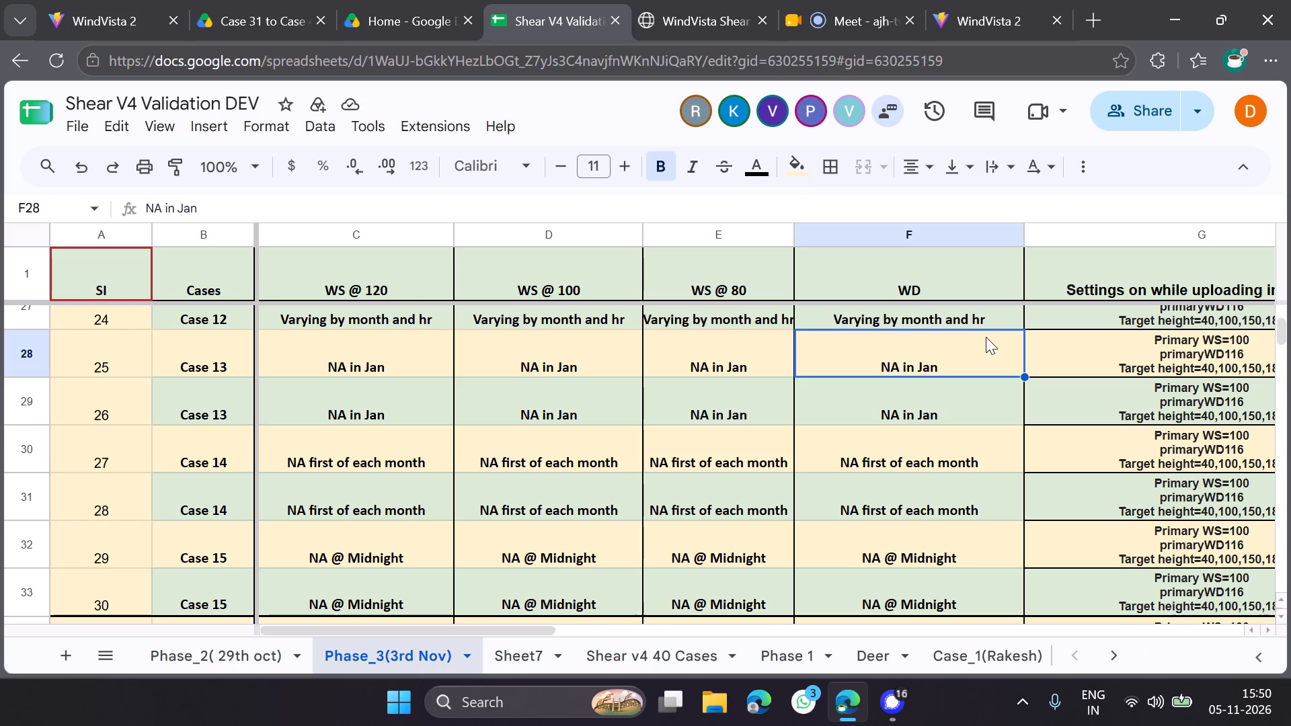
# Sweep a highlight over the WS @ 120 to WD columns from the top of the sheet to review the conditions case by case.
pyautogui.scroll(19, 986, 337)
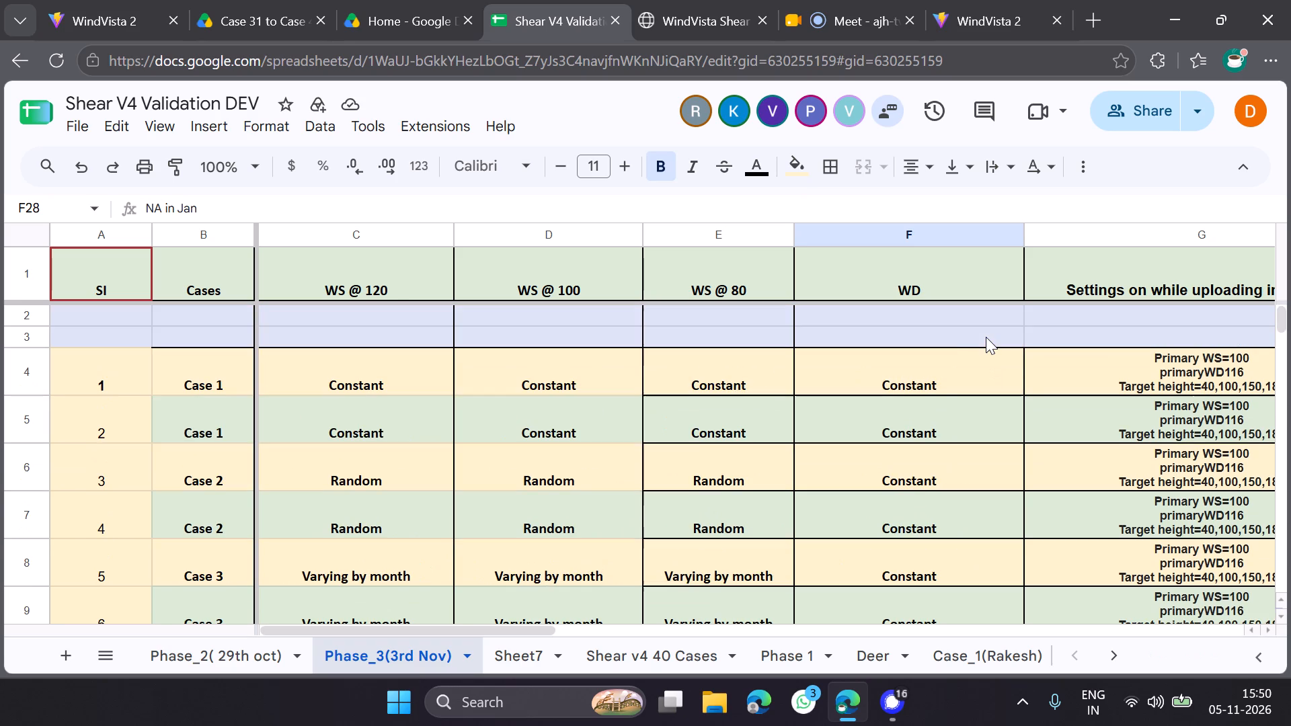
pyautogui.click(384, 319)
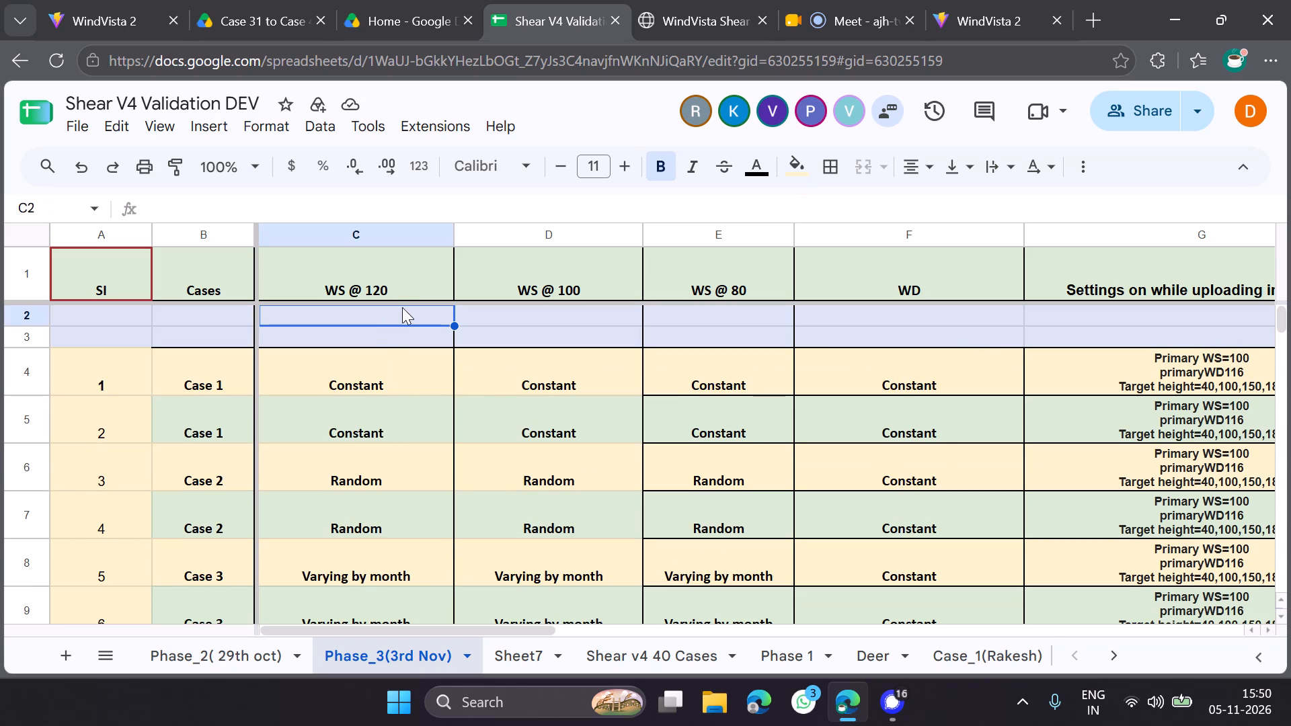
pyautogui.moveTo(399, 313); pyautogui.dragTo(857, 649)
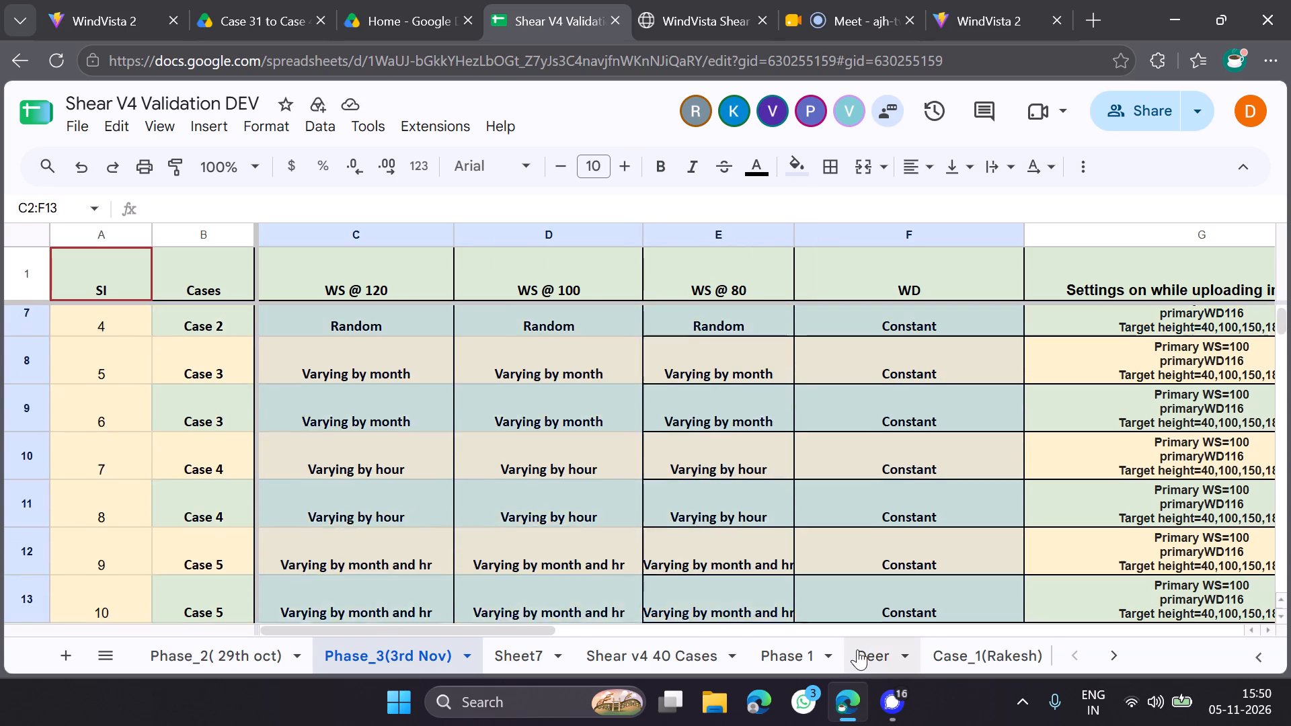
pyautogui.moveTo(857, 649); pyautogui.dragTo(865, 545)
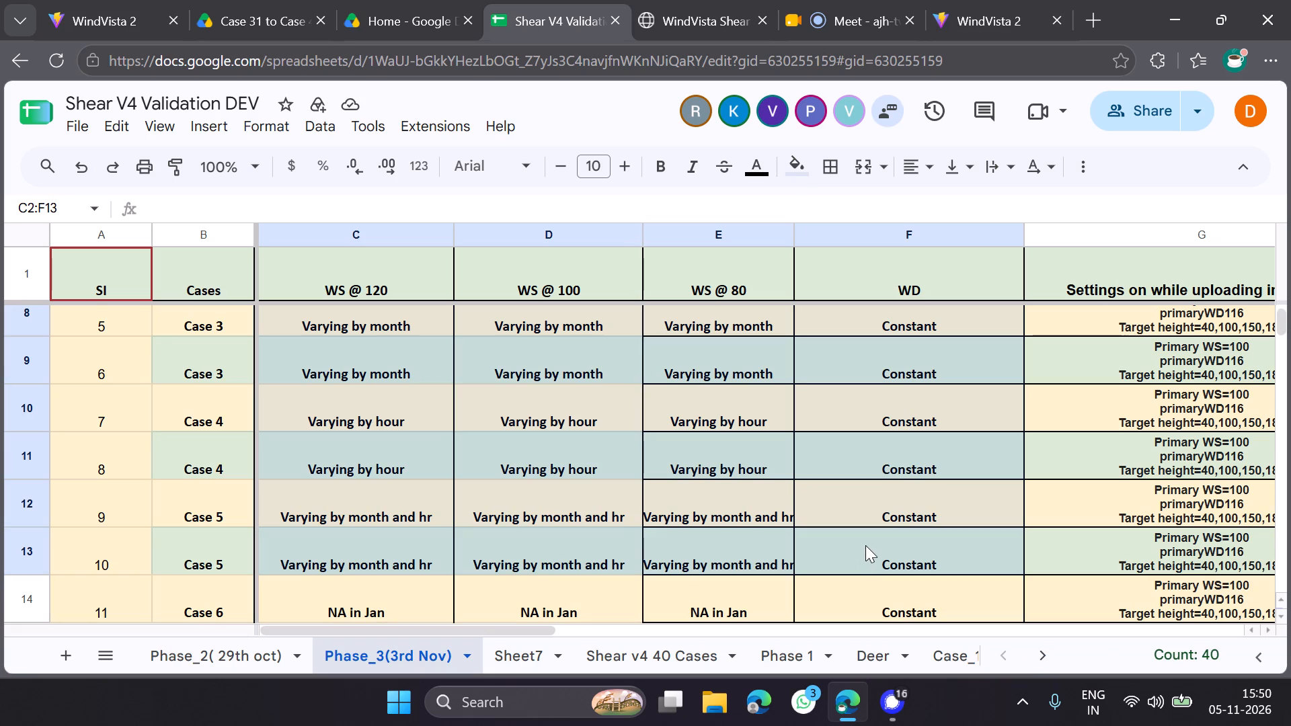
pyautogui.moveTo(865, 545); pyautogui.dragTo(868, 545)
pyautogui.moveTo(868, 545); pyautogui.dragTo(870, 545)
pyautogui.moveTo(870, 545); pyautogui.dragTo(897, 563)
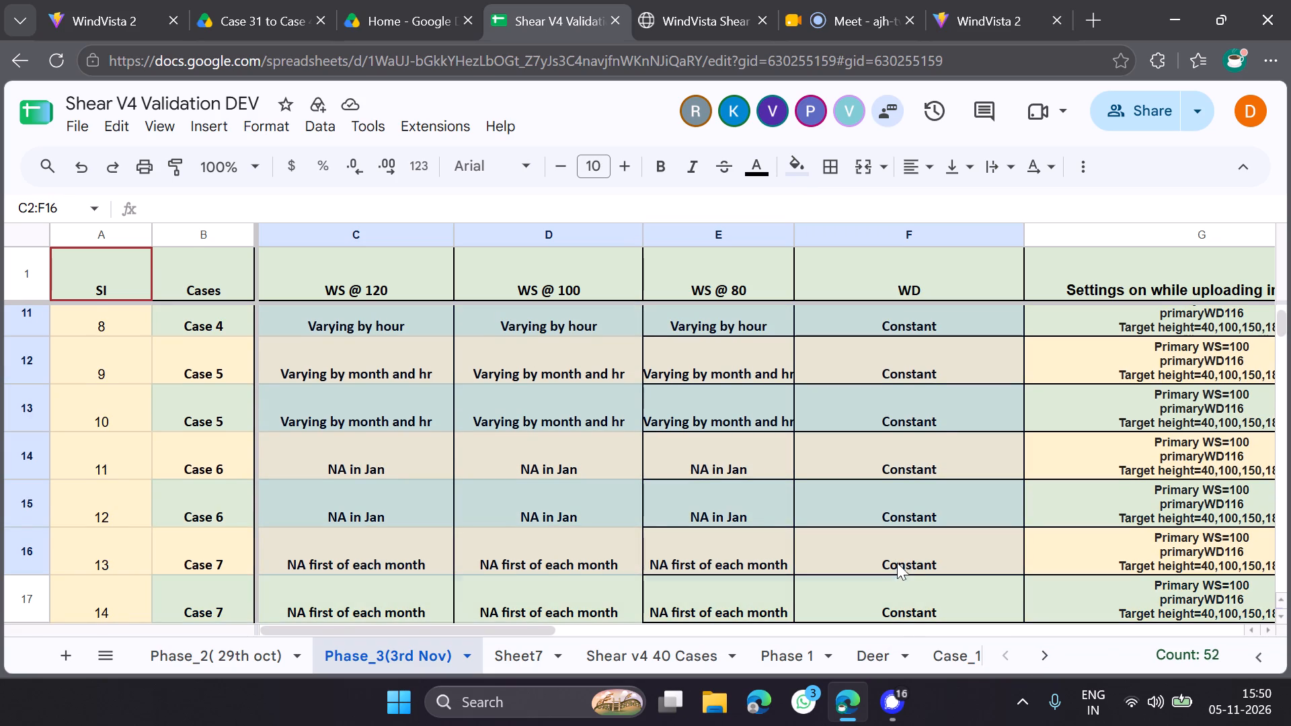
pyautogui.moveTo(897, 563); pyautogui.dragTo(933, 555)
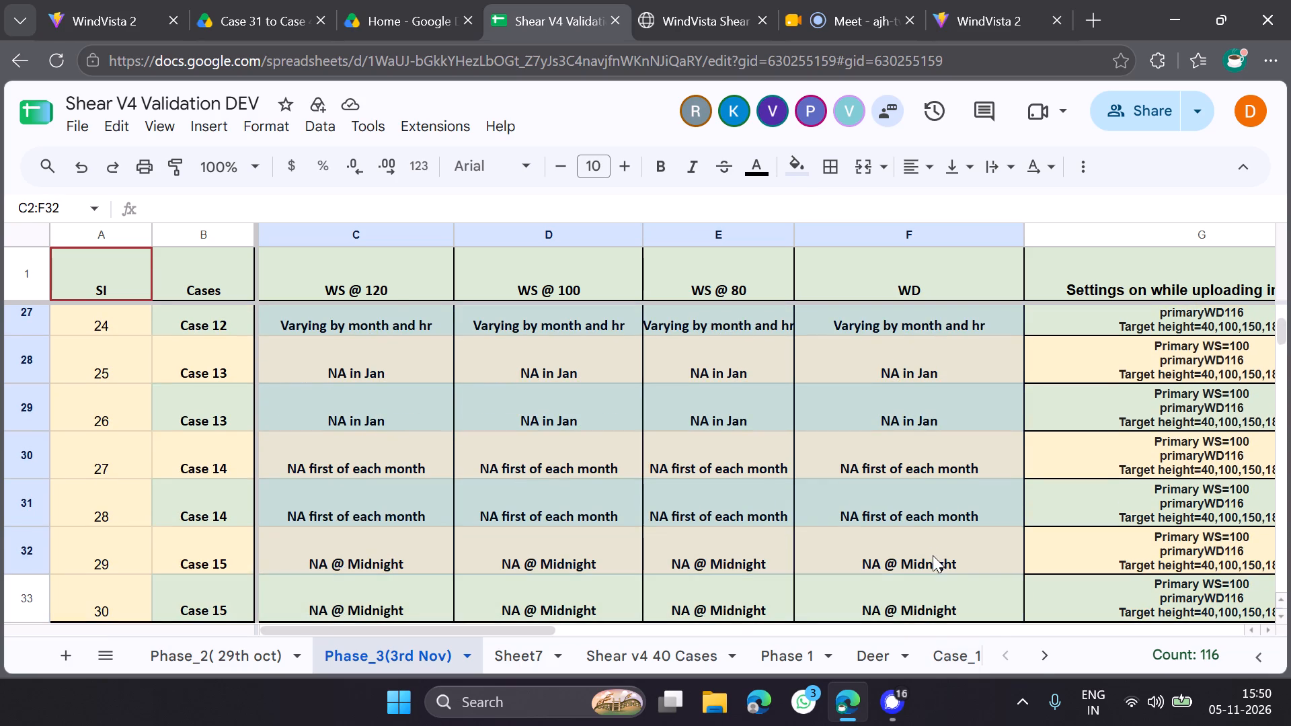
pyautogui.moveTo(933, 555); pyautogui.dragTo(970, 376)
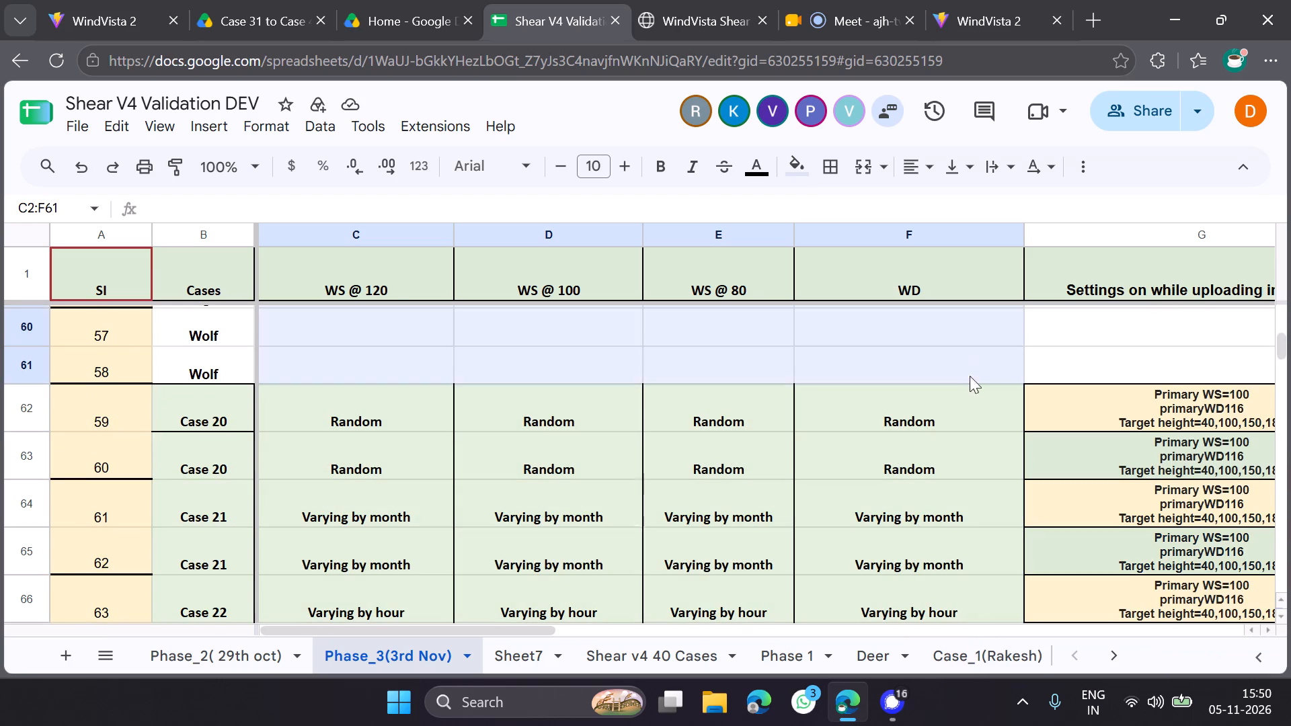
pyautogui.moveTo(970, 376); pyautogui.dragTo(964, 725)
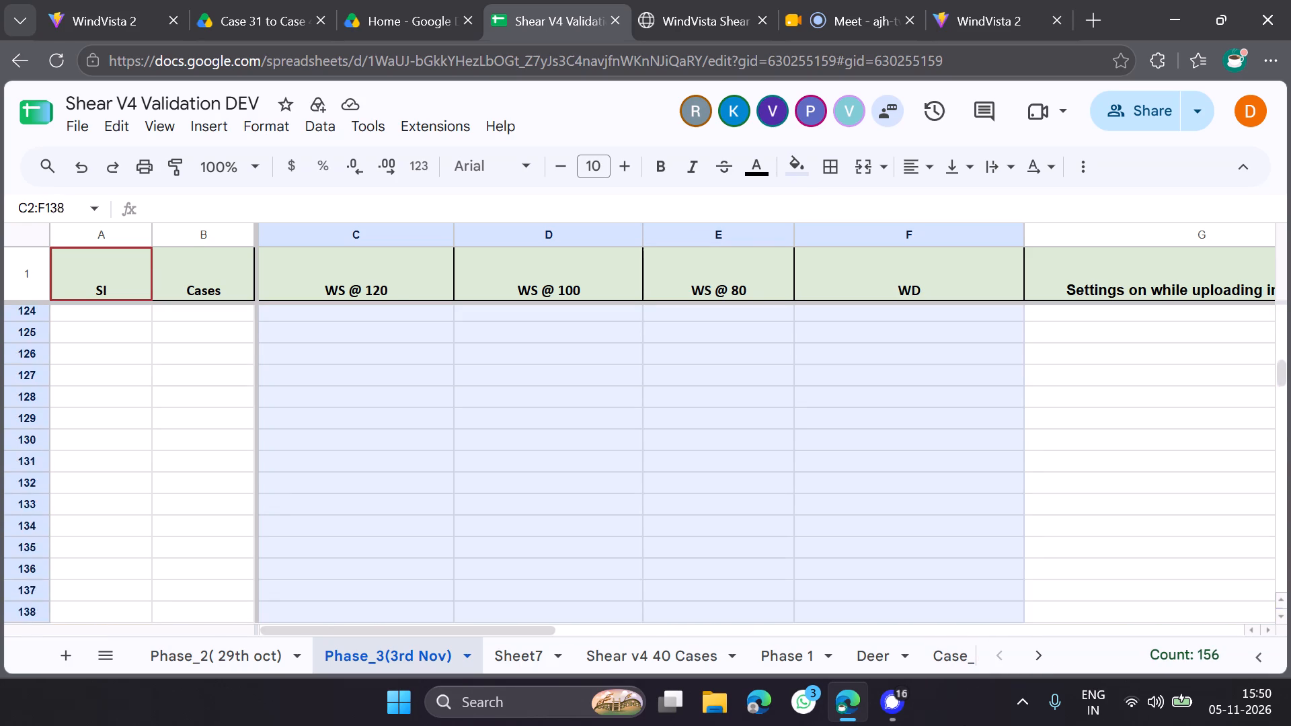
pyautogui.moveTo(964, 725); pyautogui.dragTo(958, 612)
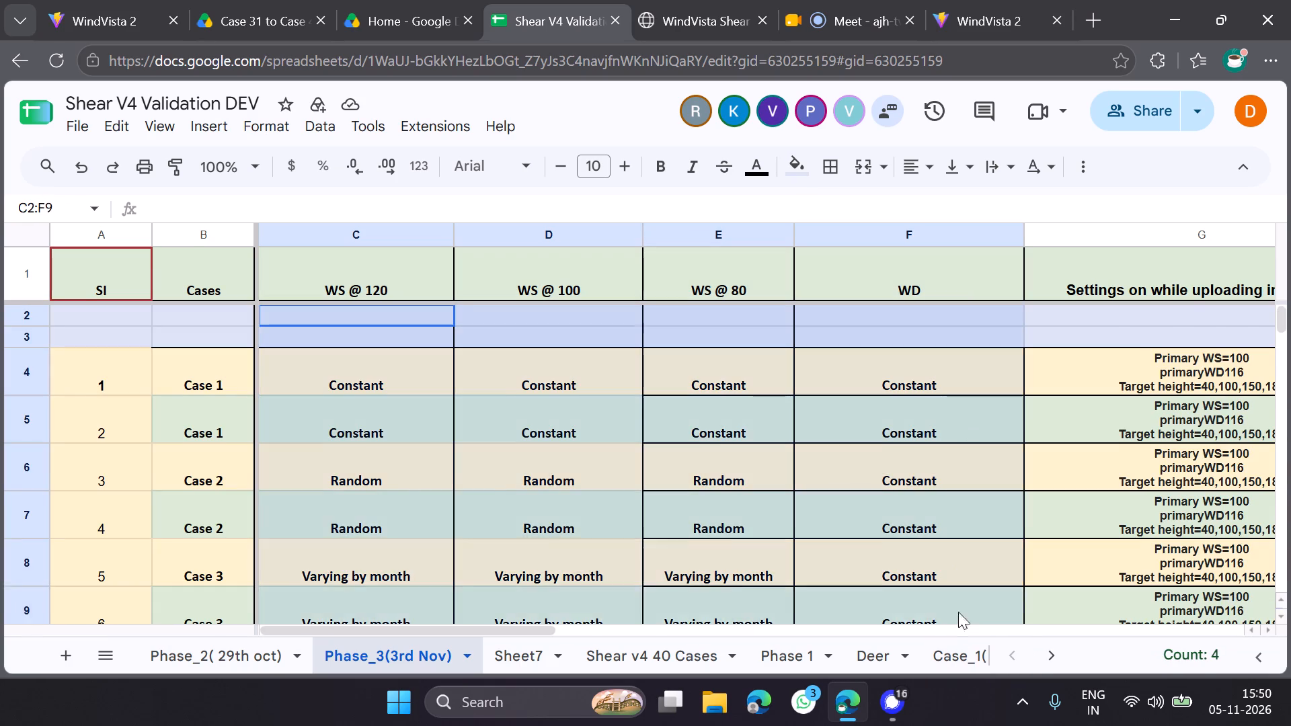
pyautogui.moveTo(958, 612); pyautogui.dragTo(994, 436)
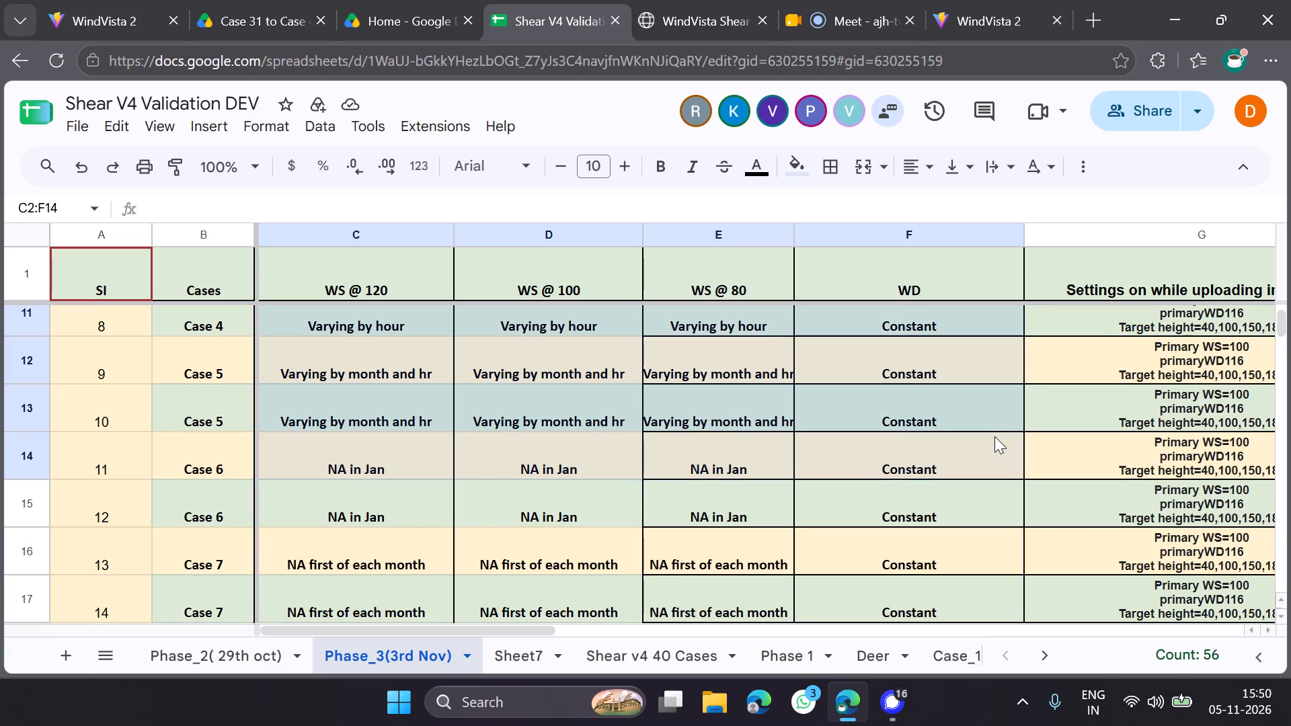
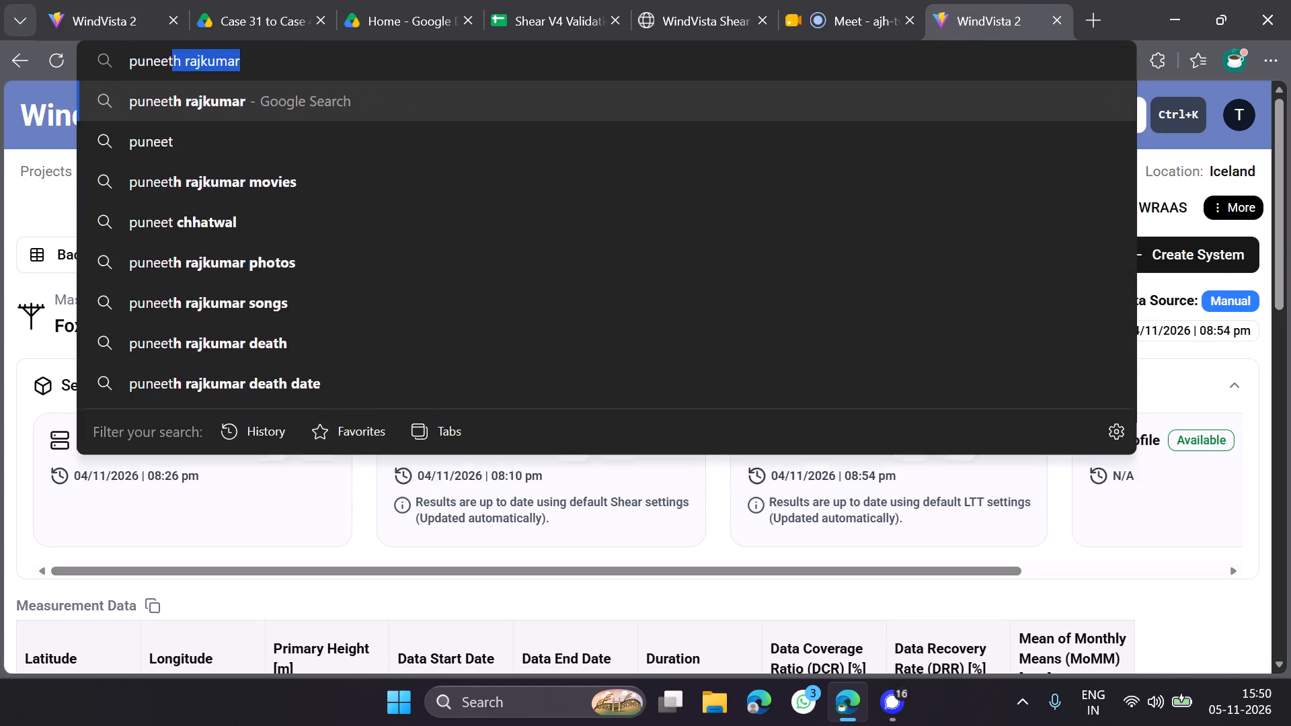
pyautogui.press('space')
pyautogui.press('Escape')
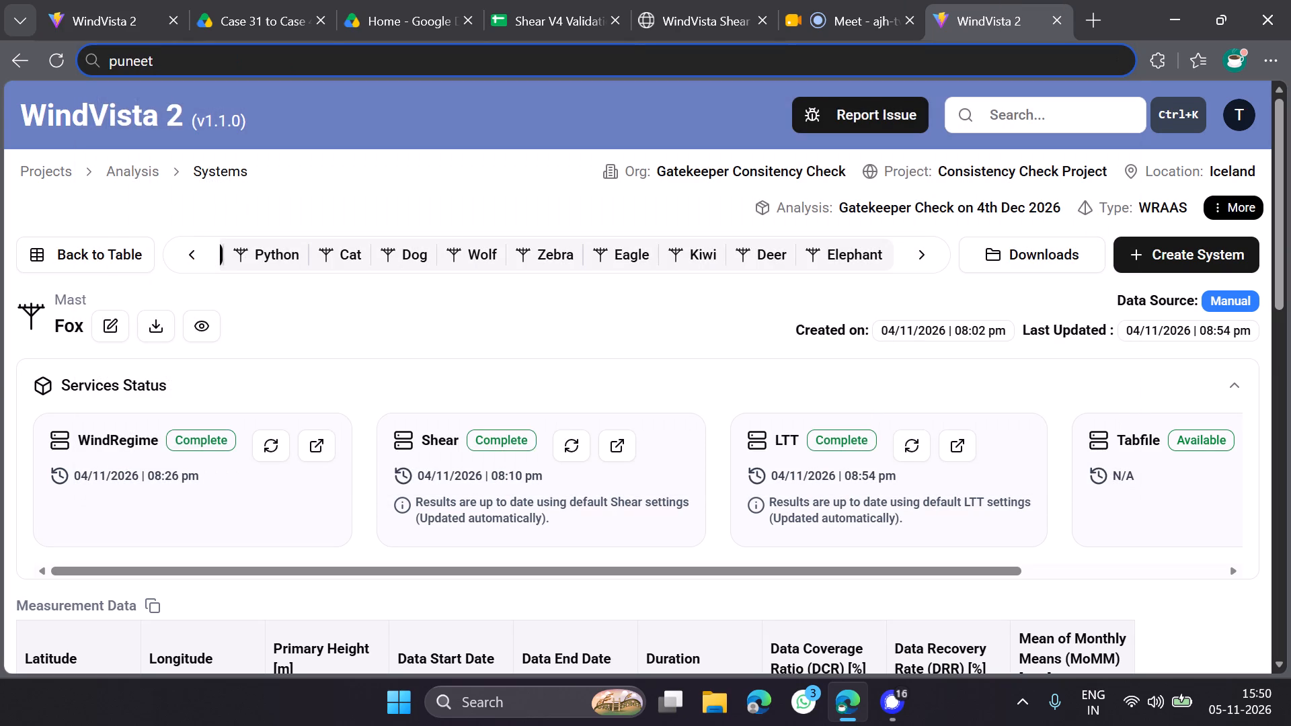
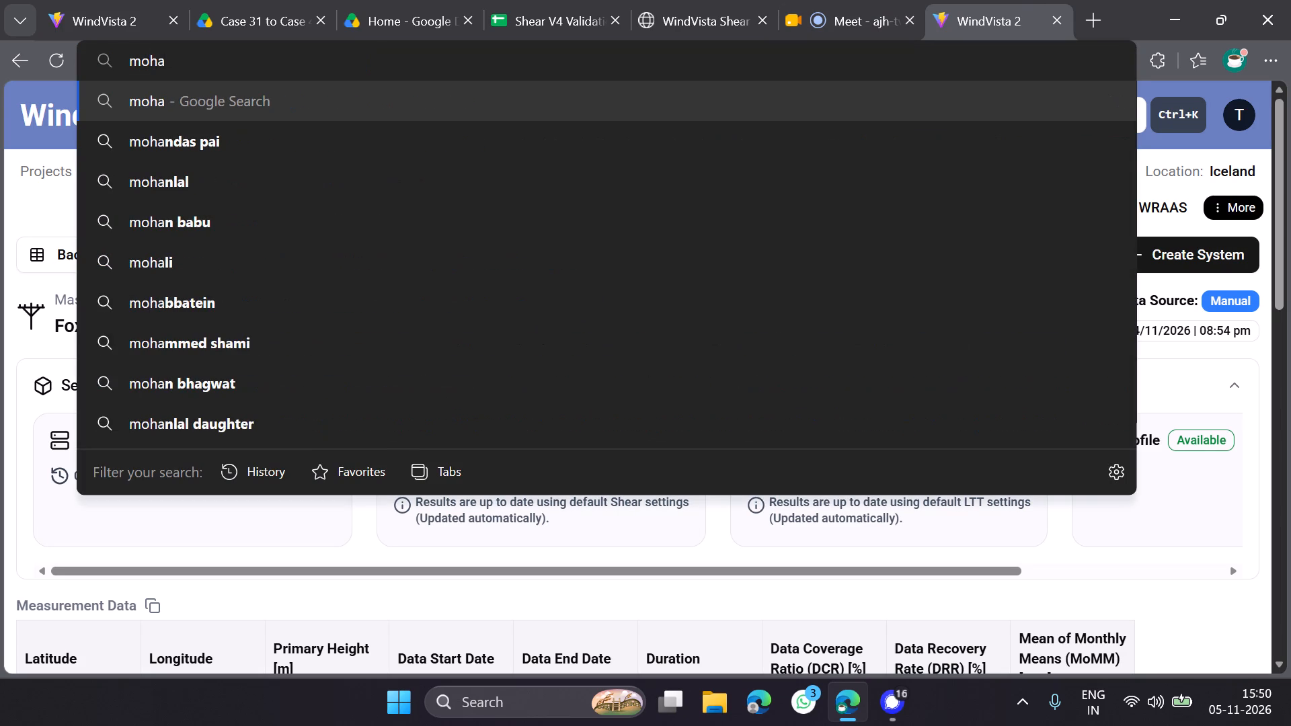
# Search Google for mohanlal and browse through the list of the actor's movies.
pyautogui.press('Down')
pyautogui.press('Down')
pyautogui.press('Return')
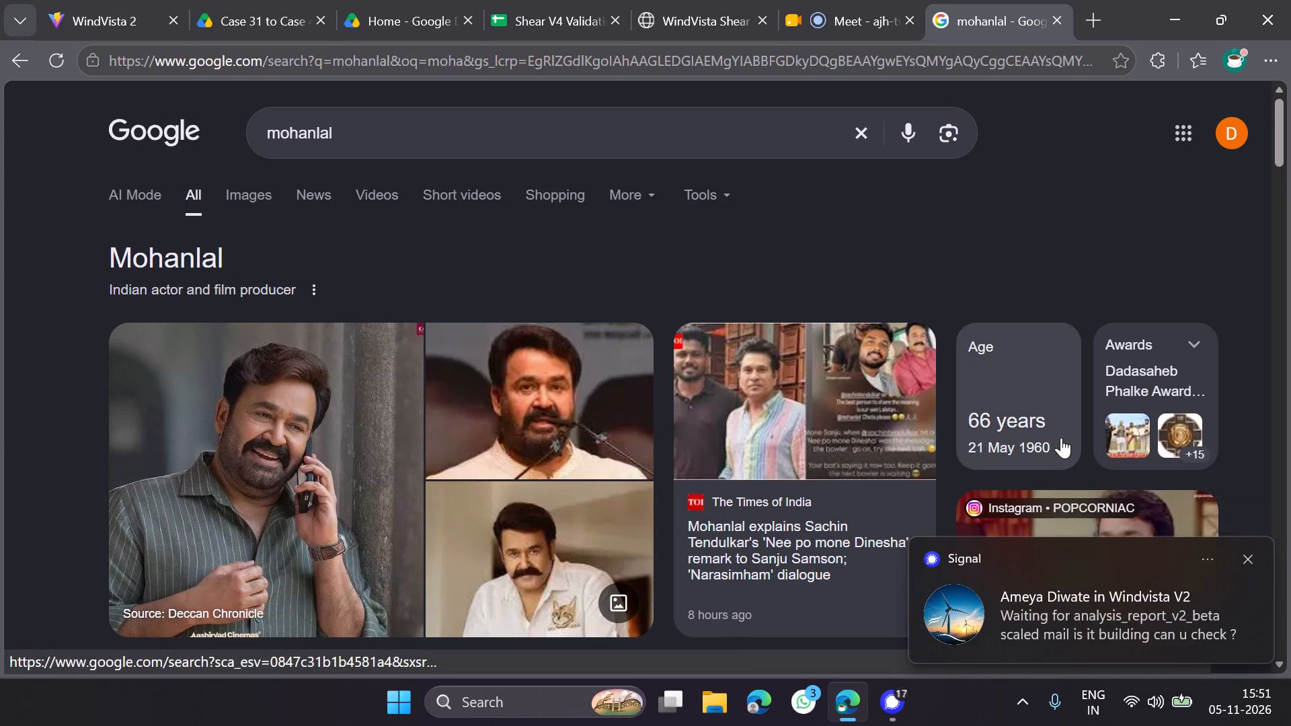
pyautogui.click(766, 268)
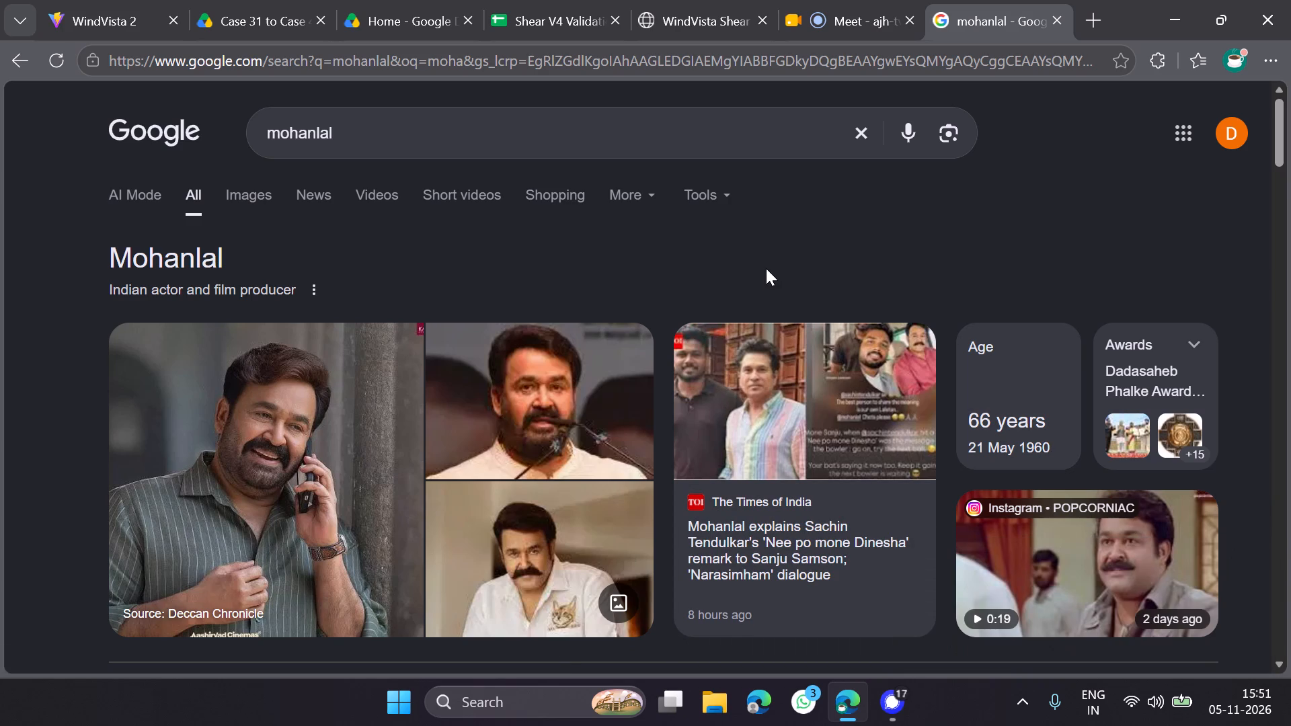
pyautogui.scroll(-5, 766, 268)
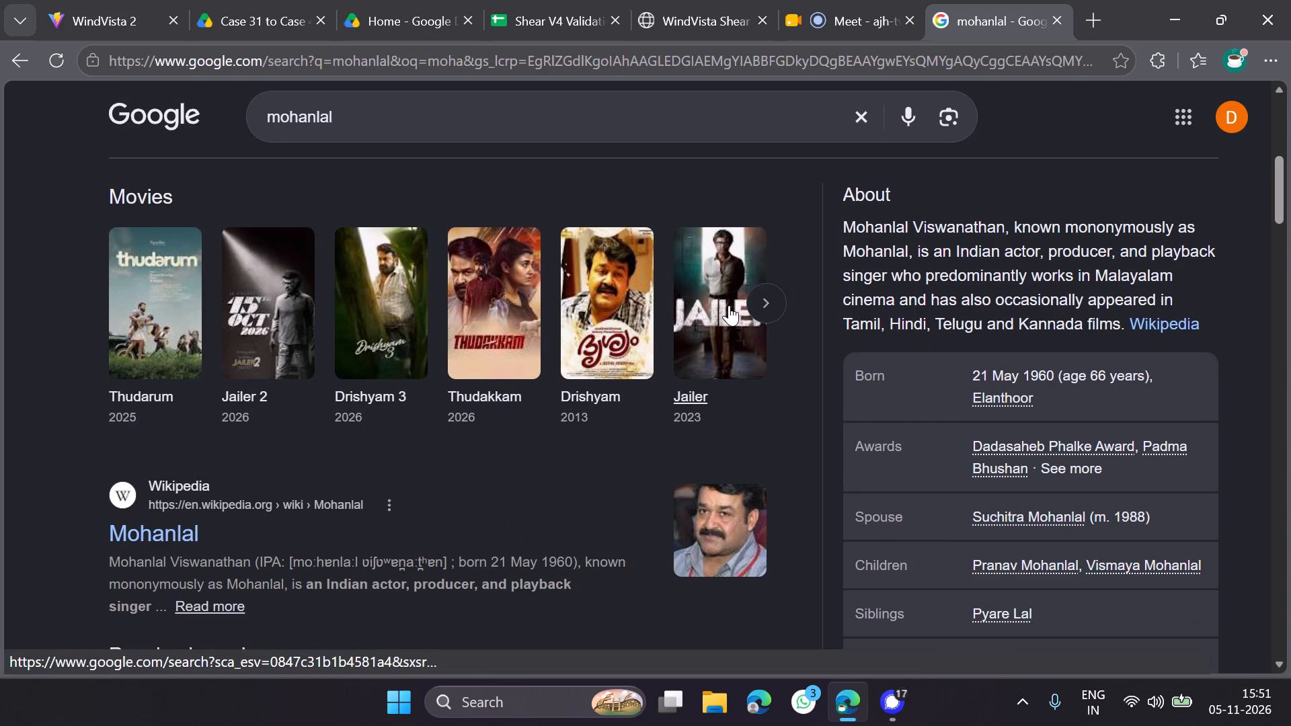
pyautogui.click(767, 303)
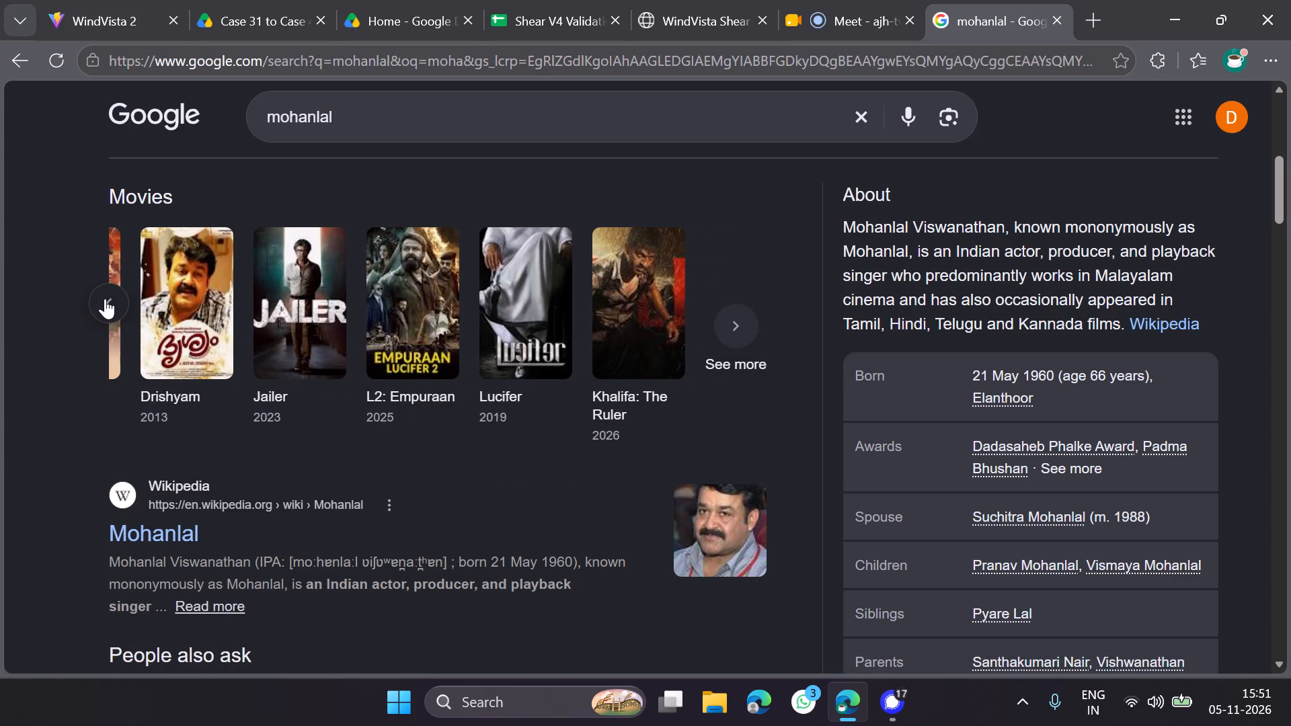
pyautogui.tripleClick(105, 298)
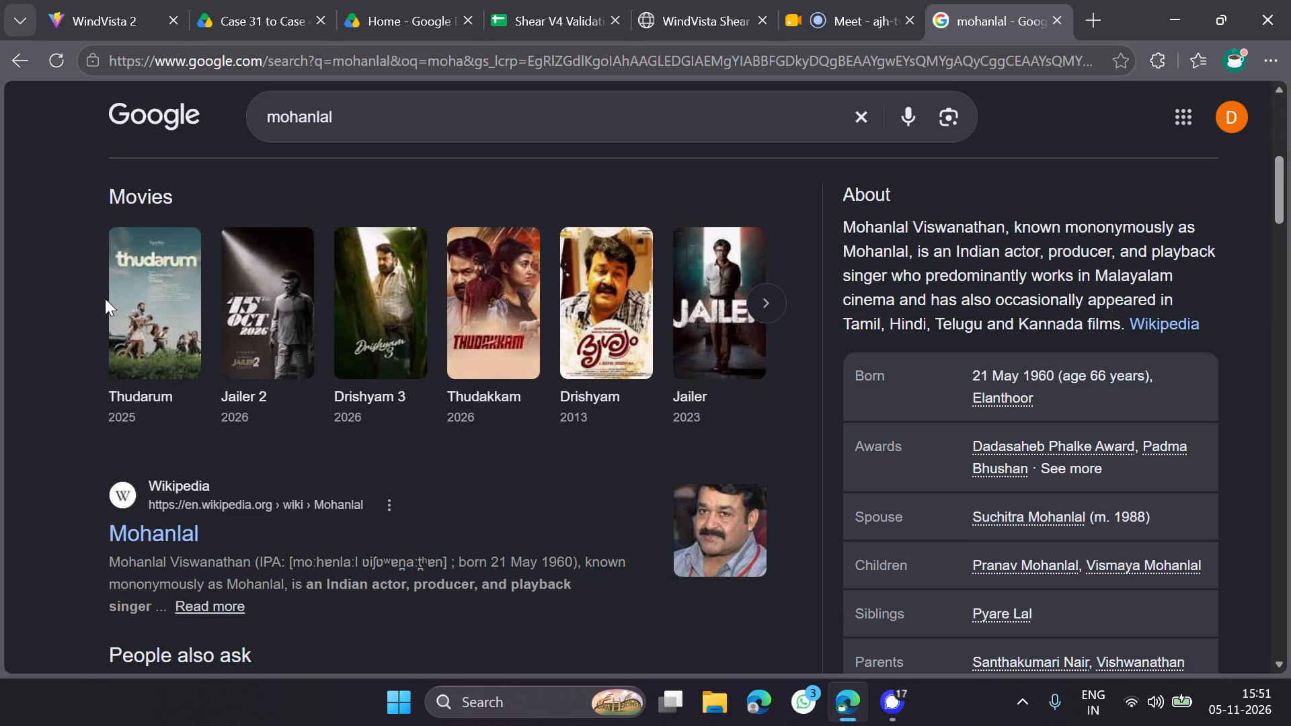
pyautogui.click(424, 452)
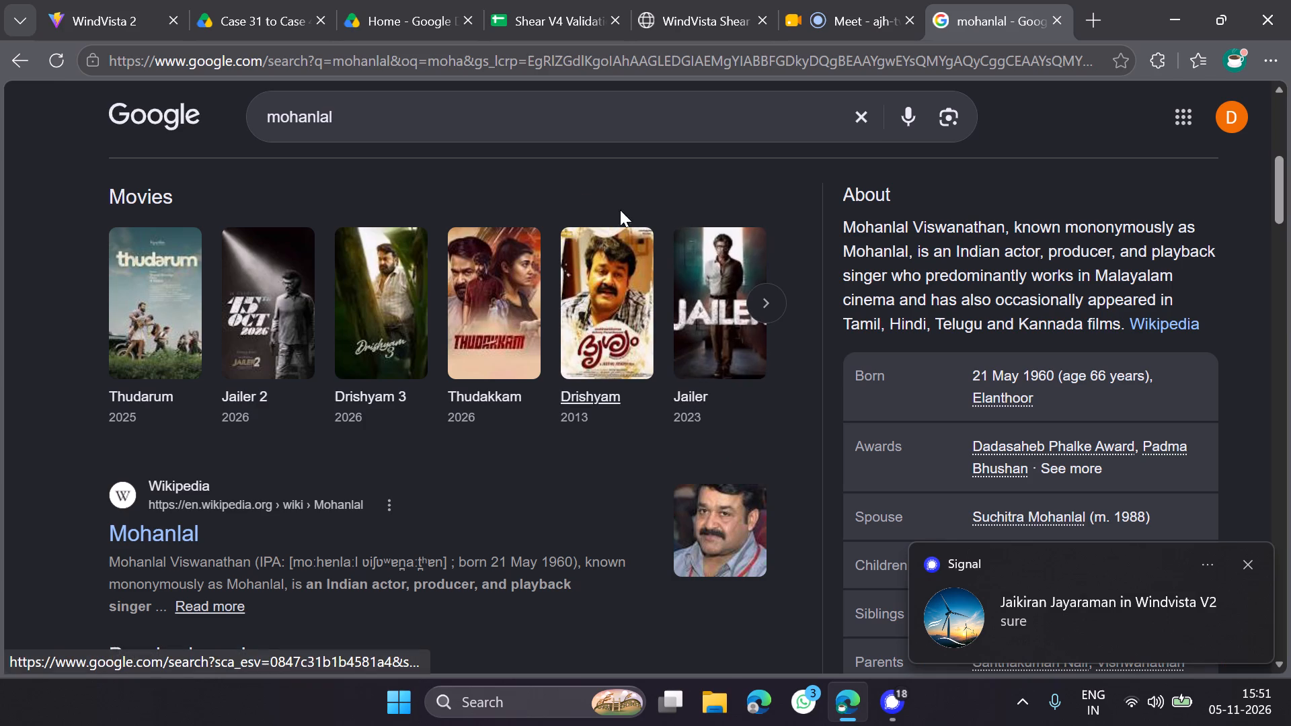
# Replace the Google query with "jailer in hindi" and run the search.
pyautogui.click(555, 138)
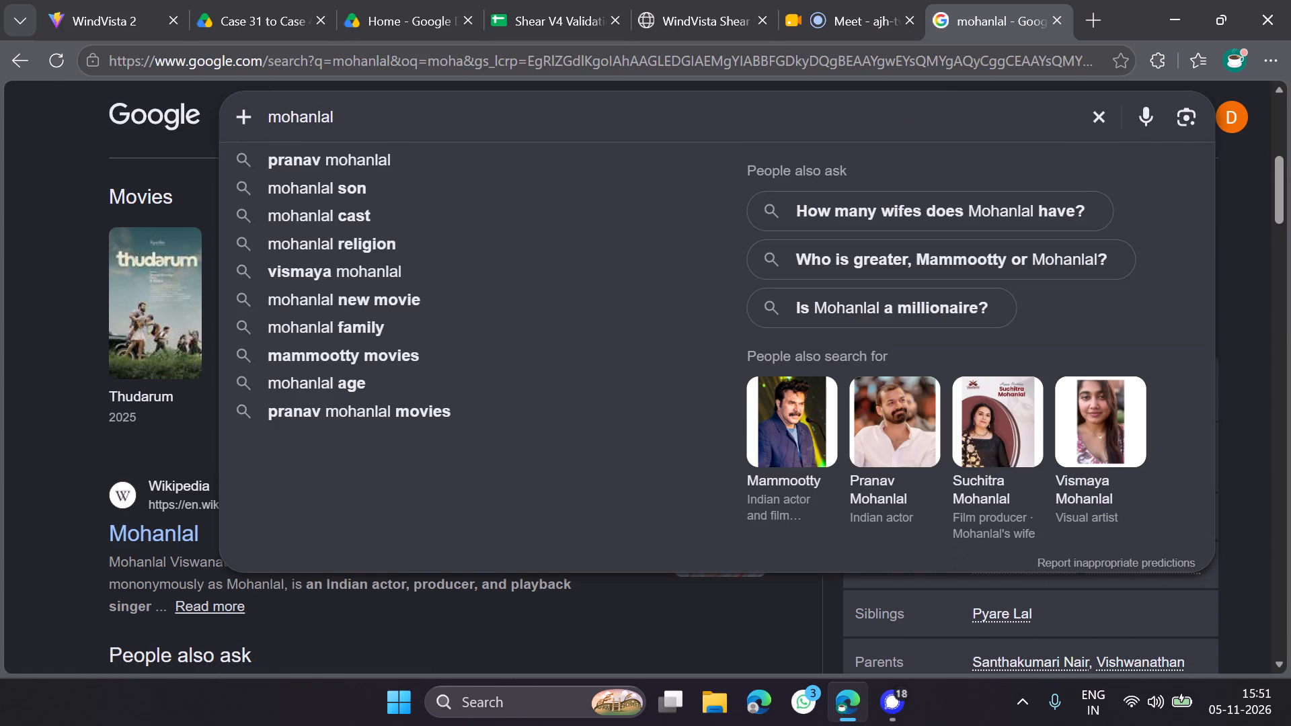
pyautogui.hotkey('ctrl', 'BackSpace')
pyautogui.hotkey('ctrl', 'BackSpace')
pyautogui.hotkey('ctrl', 'BackSpace')
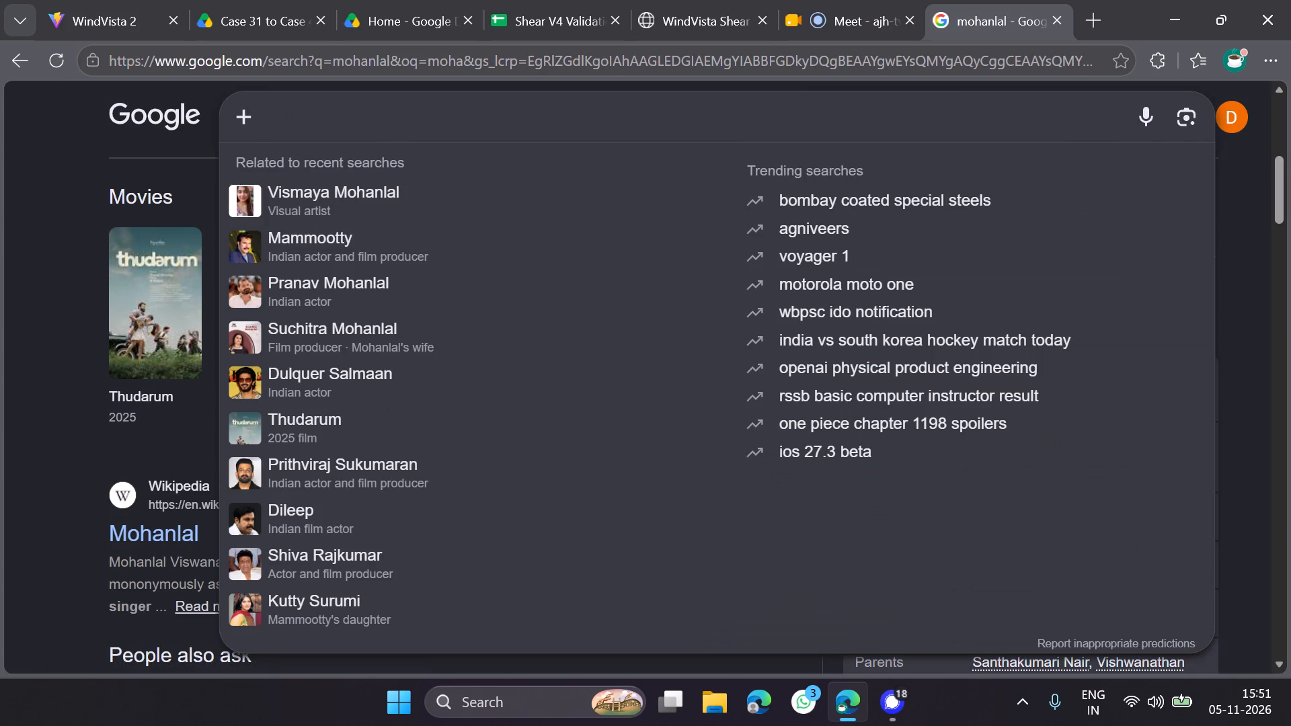
pyautogui.write('jaier')
pyautogui.press('space')
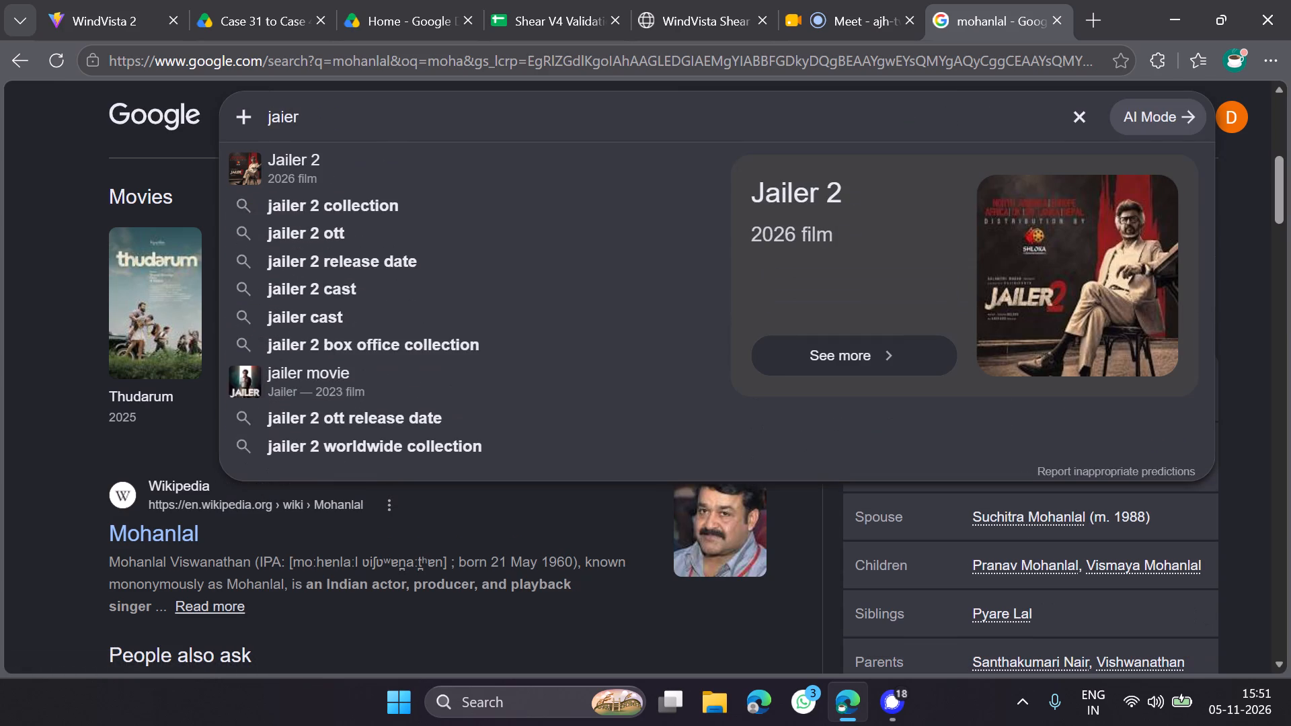
pyautogui.press('BackSpace')
pyautogui.press('BackSpace')
pyautogui.press('BackSpace')
pyautogui.write('ler')
pyautogui.press('space')
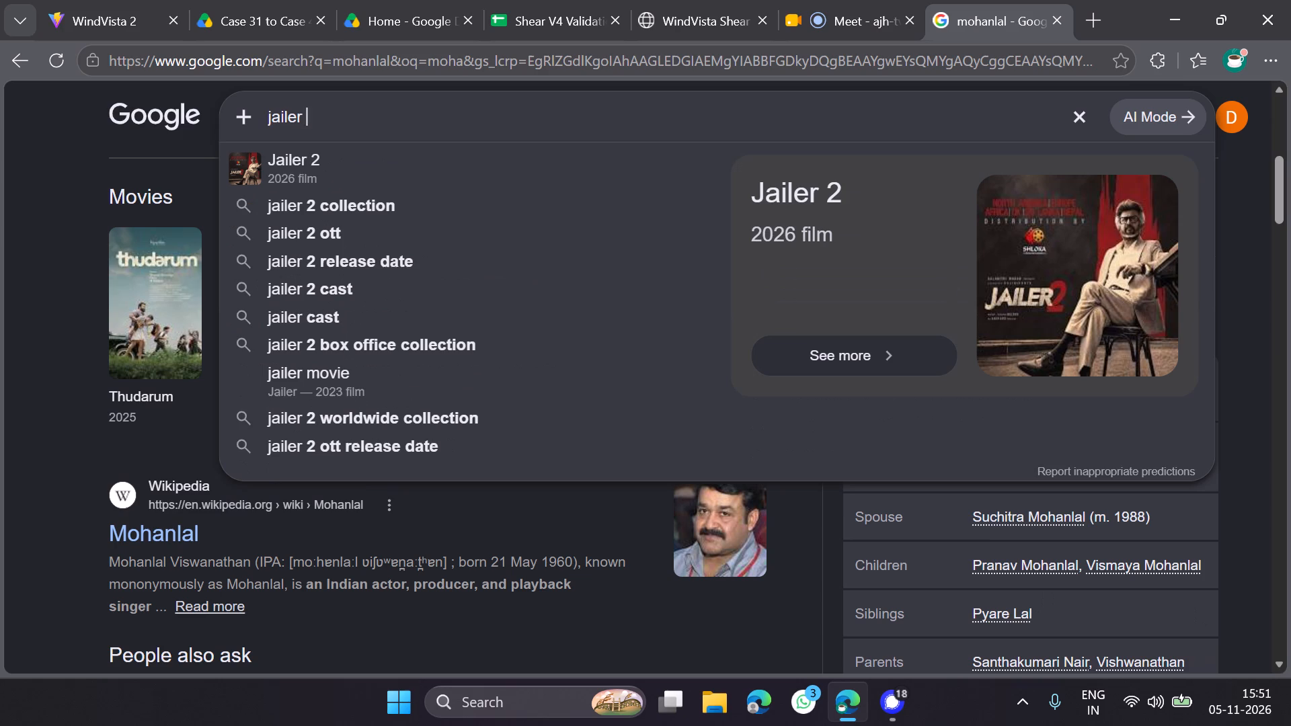
pyautogui.write('in hindi')
pyautogui.press('Return')
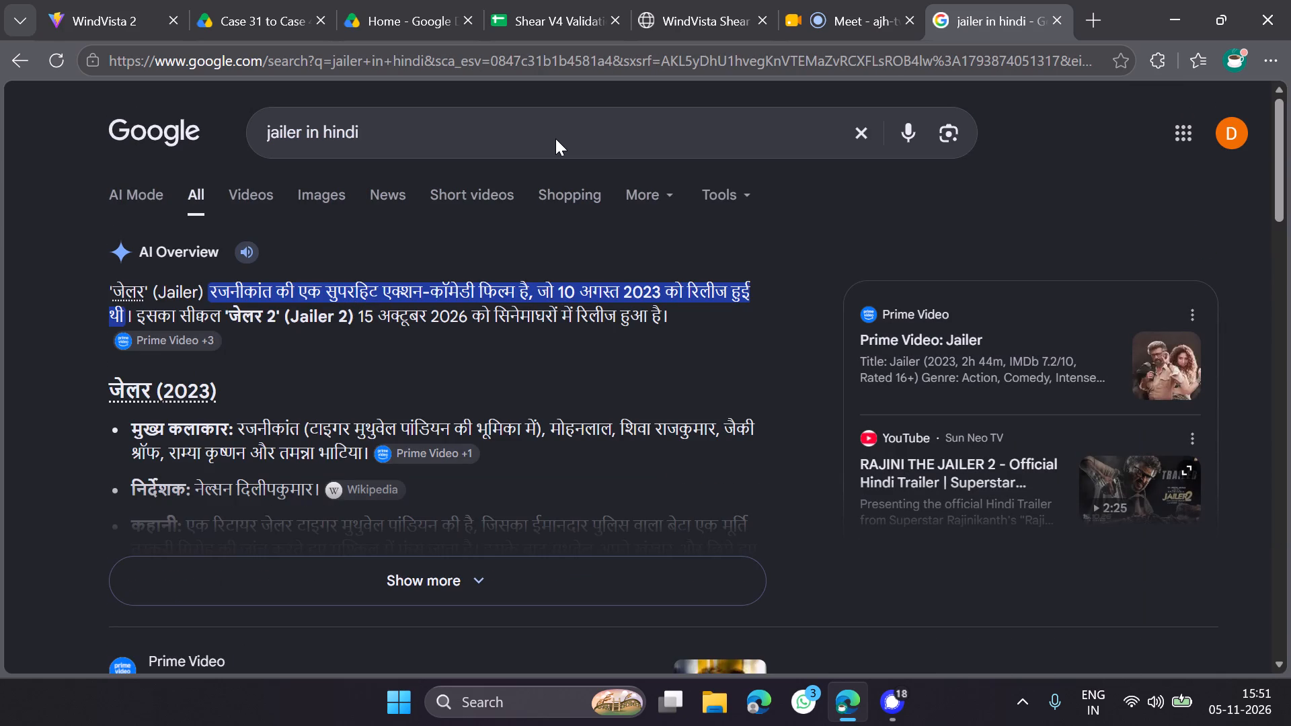
# Refine the search to "jailer 2 in hindi" and look through the expanded AI overview and results.
pyautogui.click(301, 134)
pyautogui.press('space')
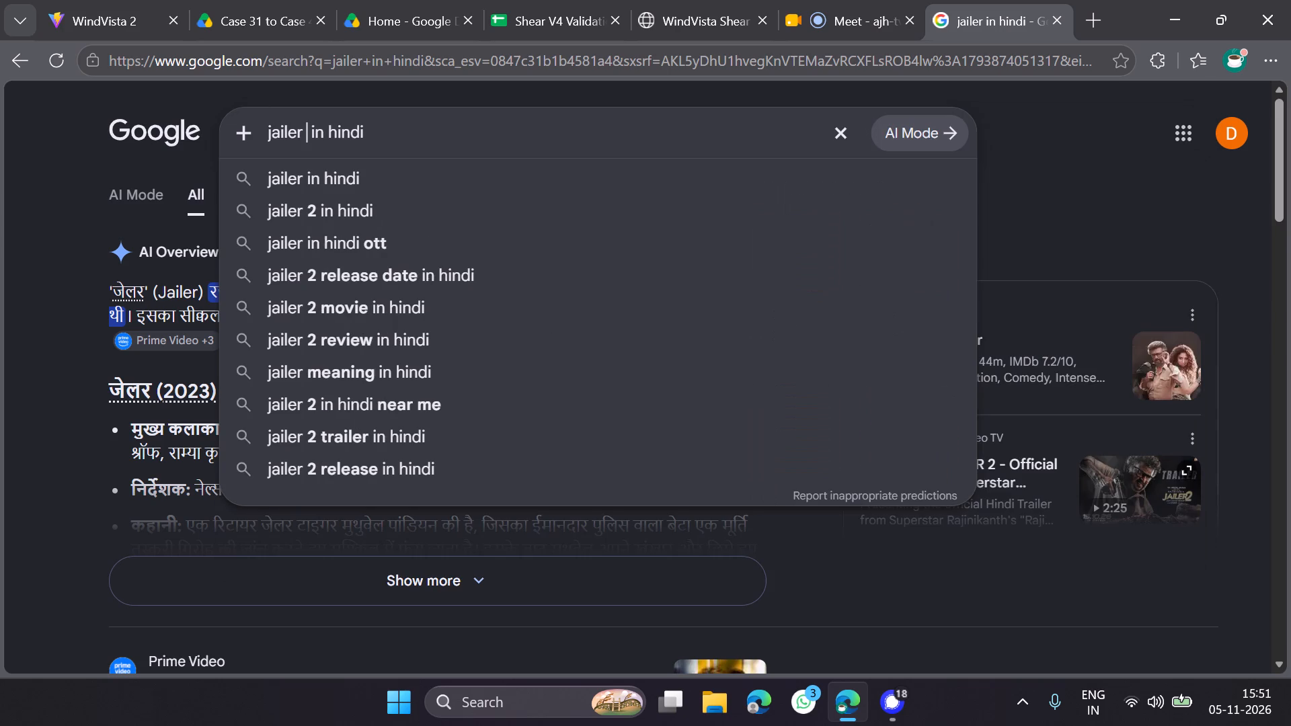
pyautogui.write('2')
pyautogui.press('Return')
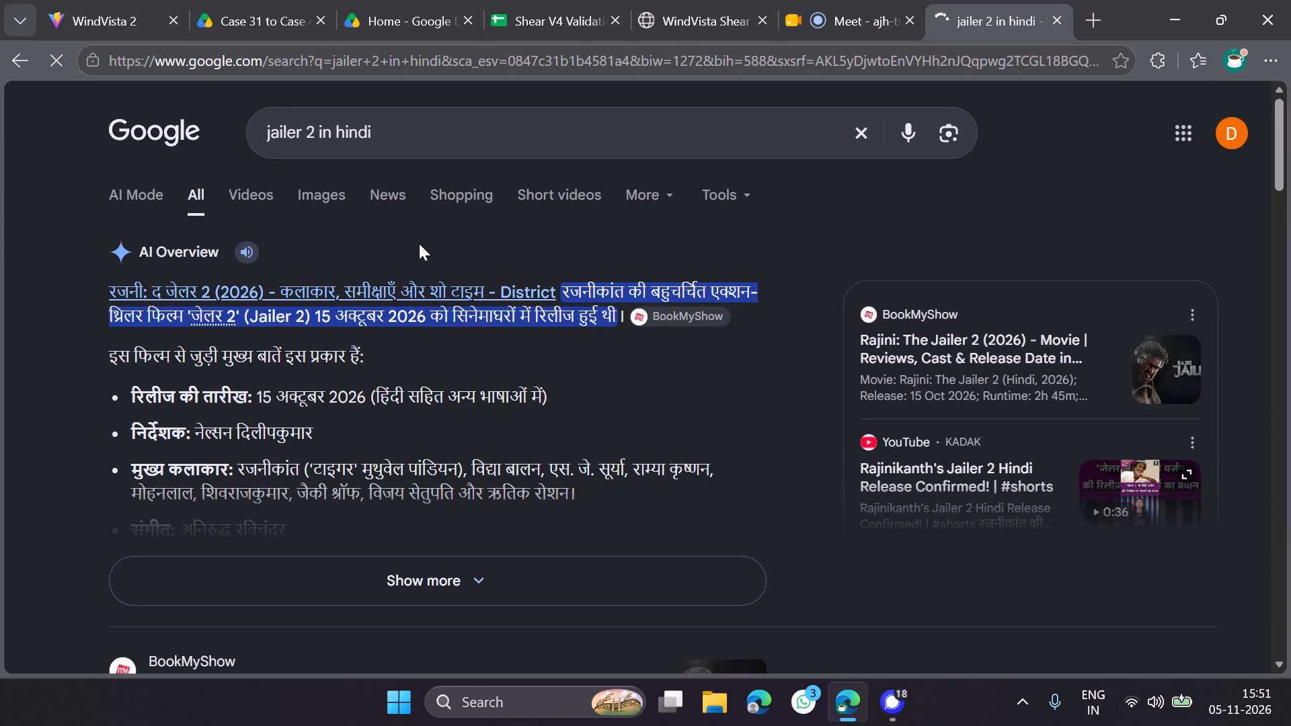
pyautogui.click(644, 583)
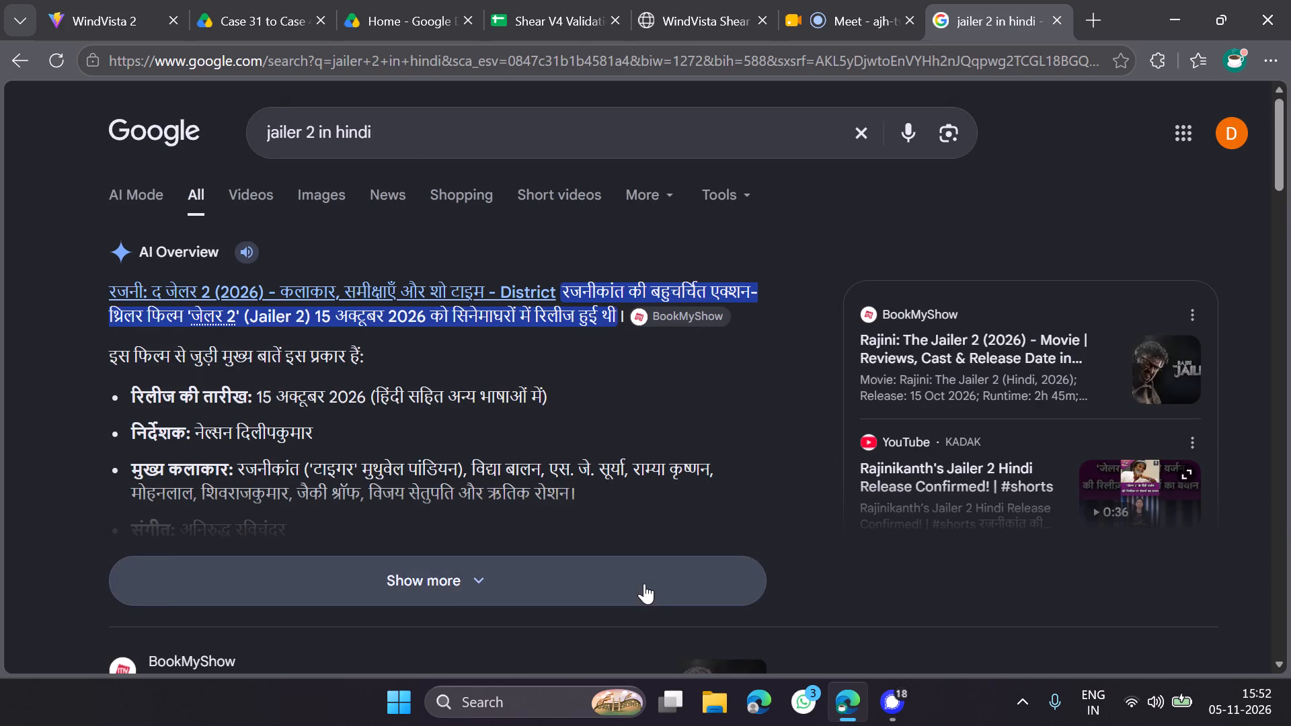
pyautogui.scroll(-6, 723, 545)
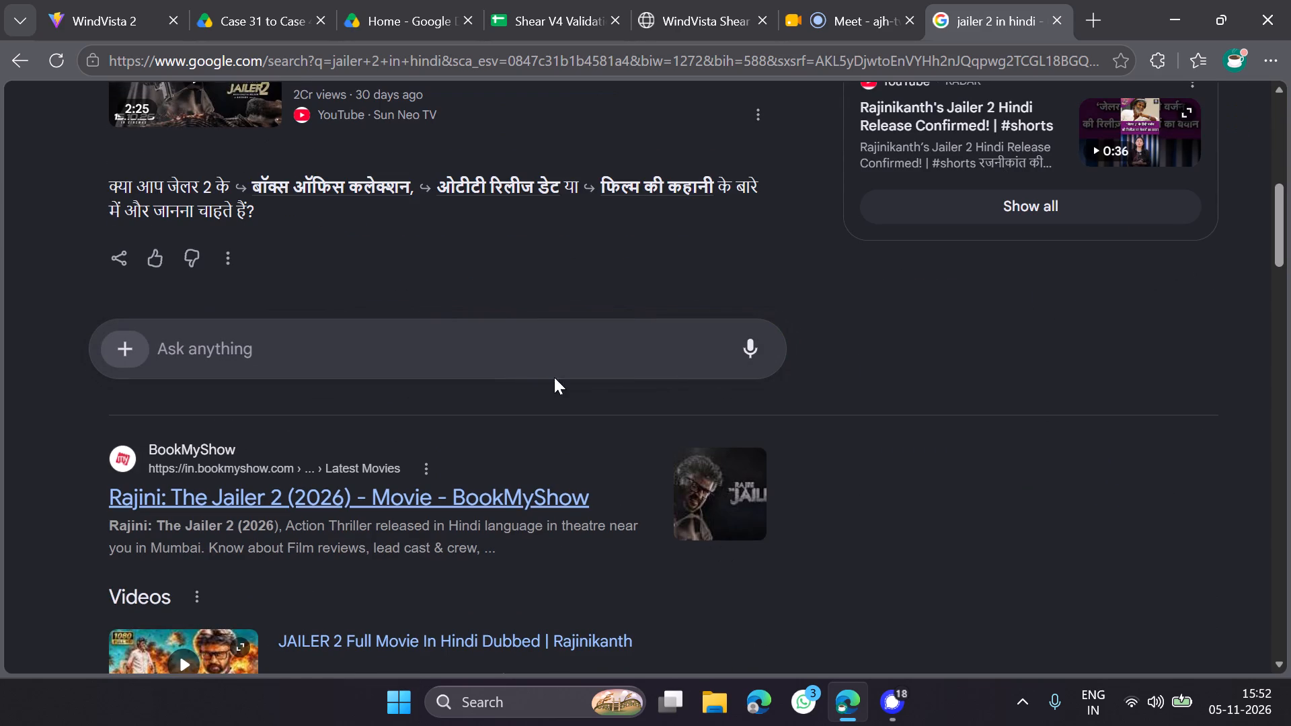
pyautogui.scroll(8, 557, 182)
# Search Google for "jailer 2 box office collection" and view the results.
pyautogui.click(421, 129)
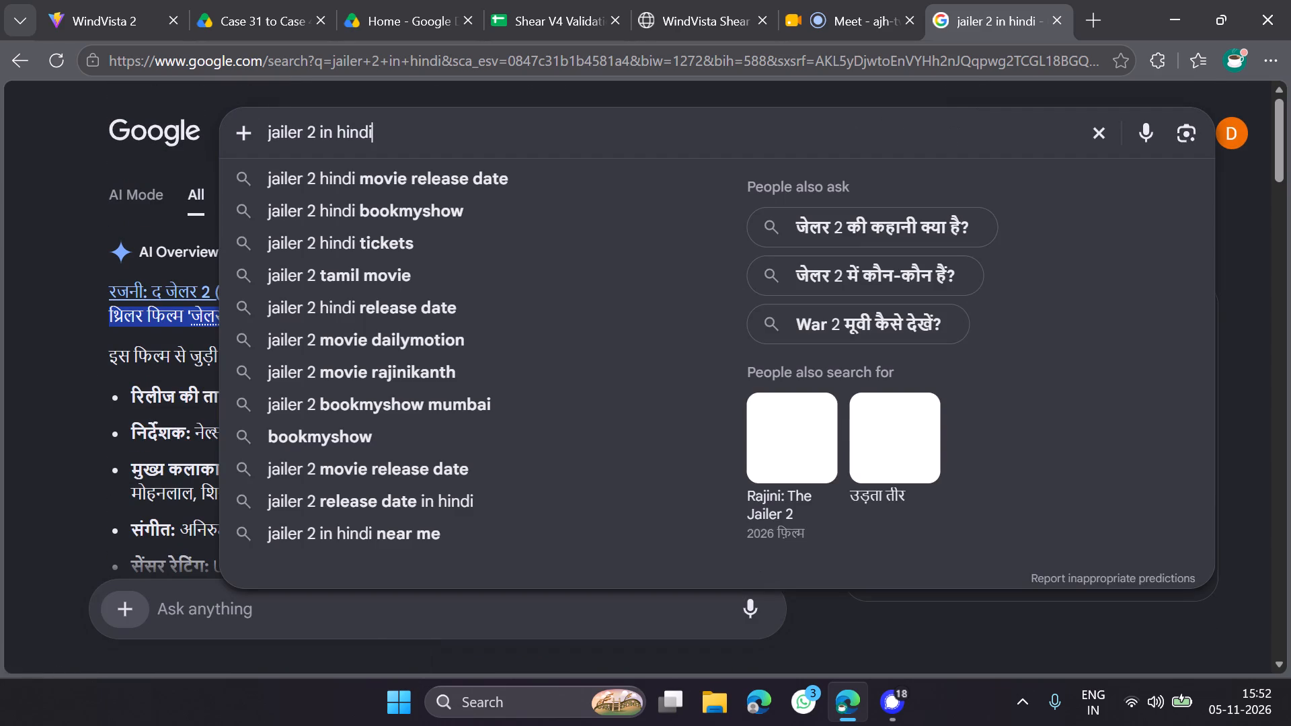
pyautogui.press('space')
pyautogui.hotkey('ctrl', 'BackSpace')
pyautogui.hotkey('ctrl', 'BackSpace')
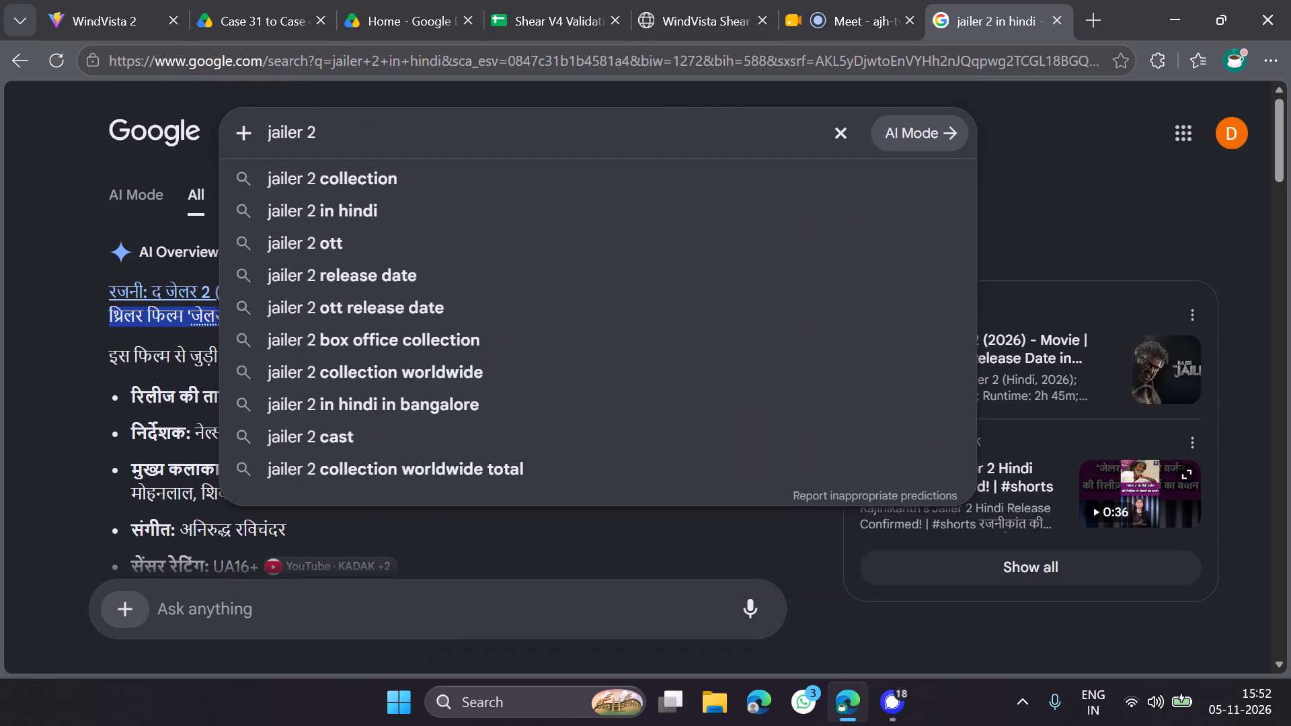
pyautogui.write('box')
pyautogui.press('space')
pyautogui.press('Down')
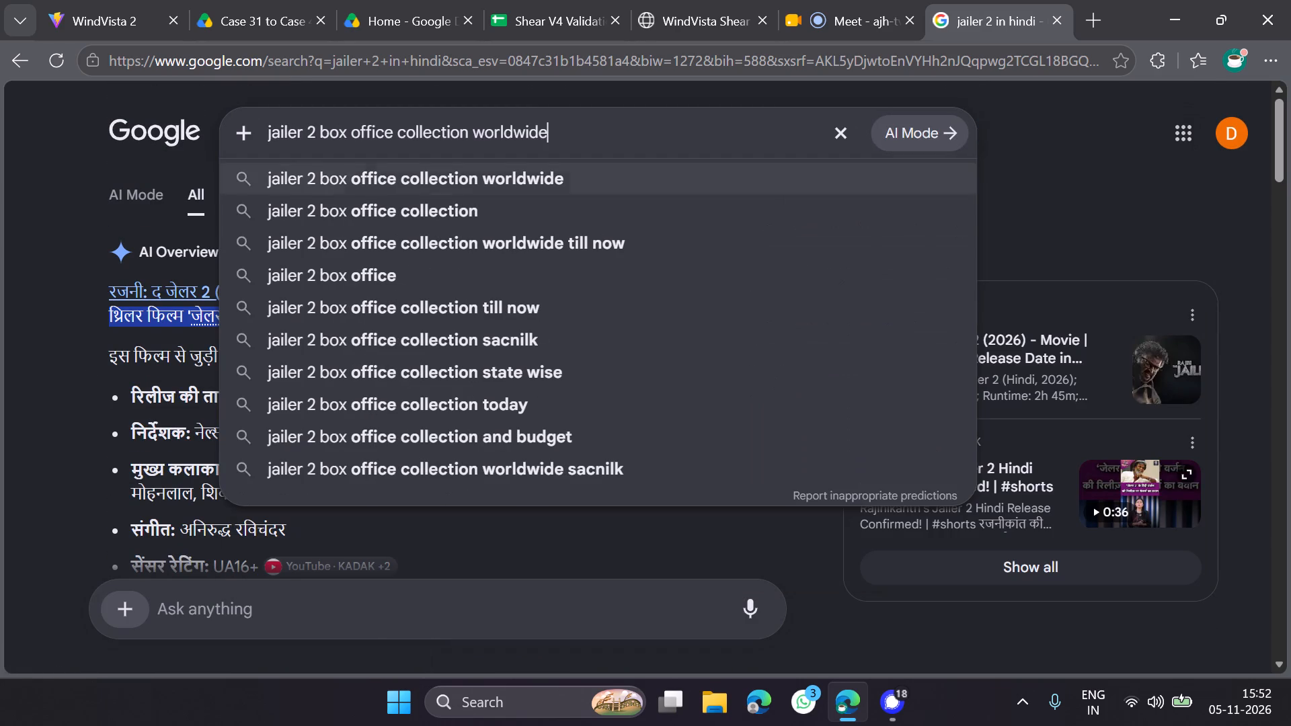
pyautogui.press('Down')
pyautogui.press('Return')
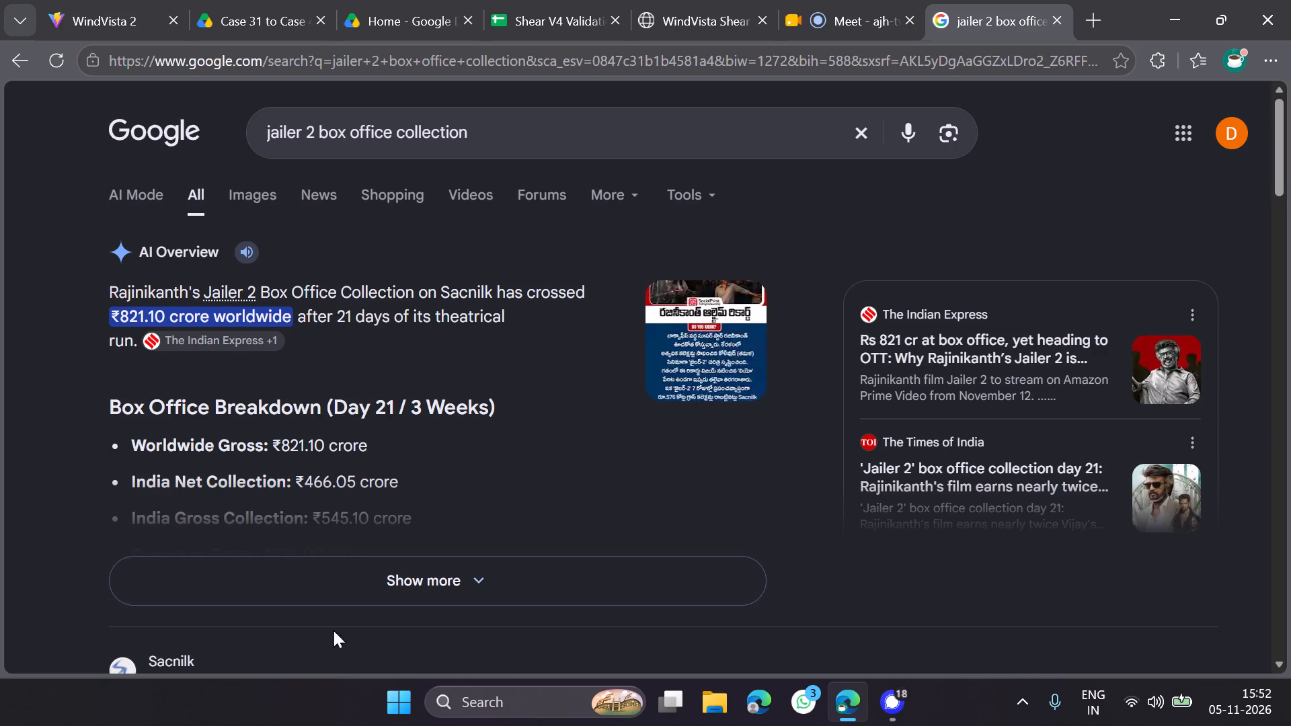
pyautogui.scroll(6, 502, 536)
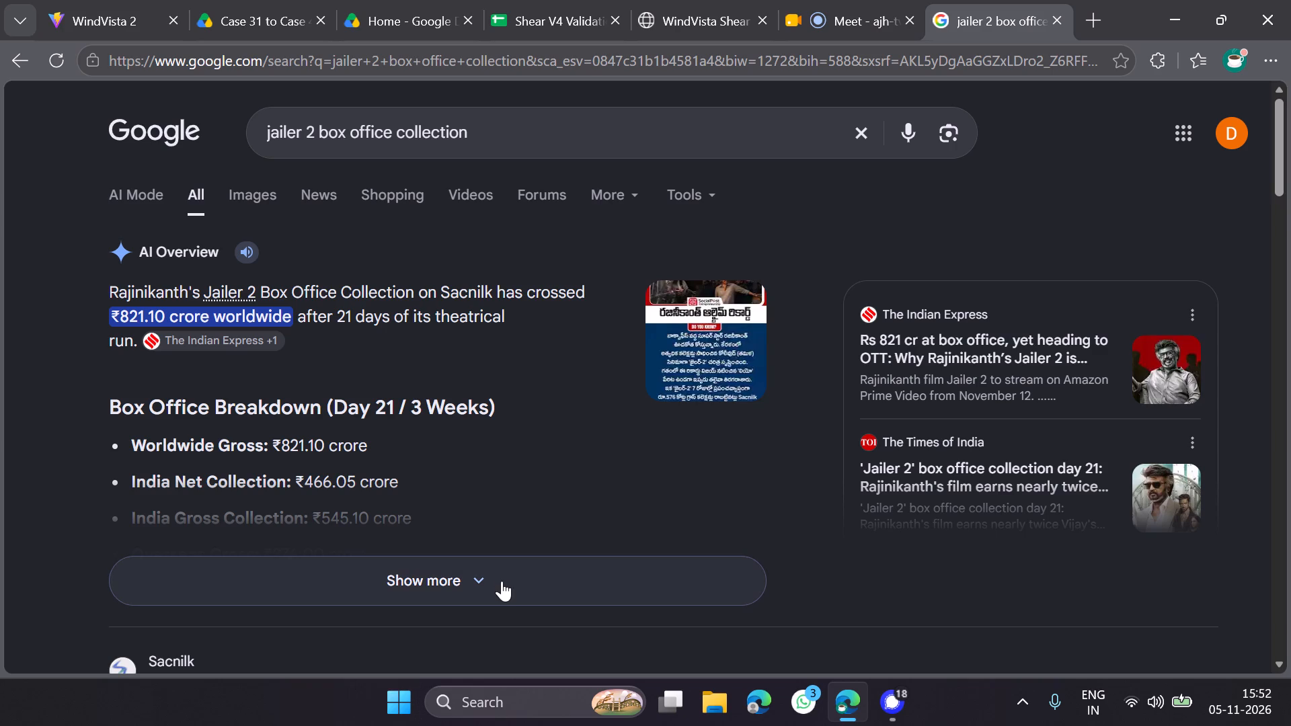
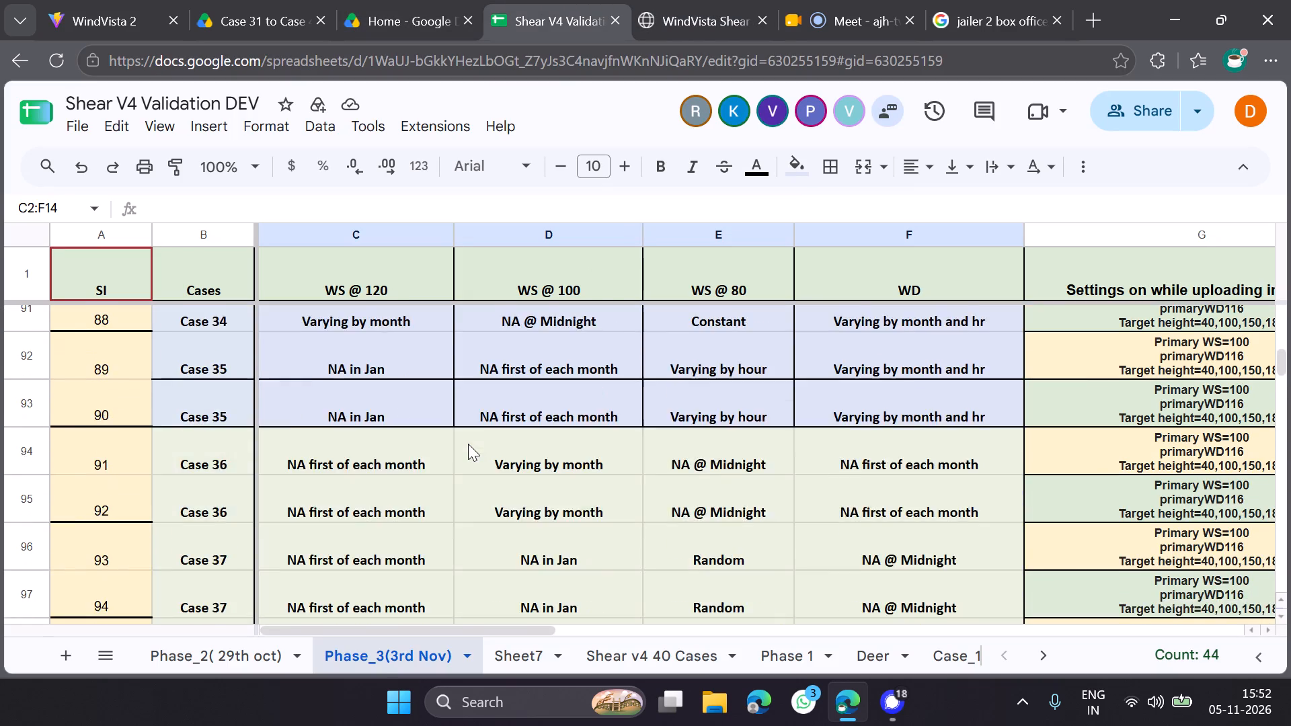
# Check the Case_31_without_NA-Shear results, and set Constant, By Month, By Direction, By Hour, and By Month and Hour to Validated for SI 82.
pyautogui.scroll(4, 468, 444)
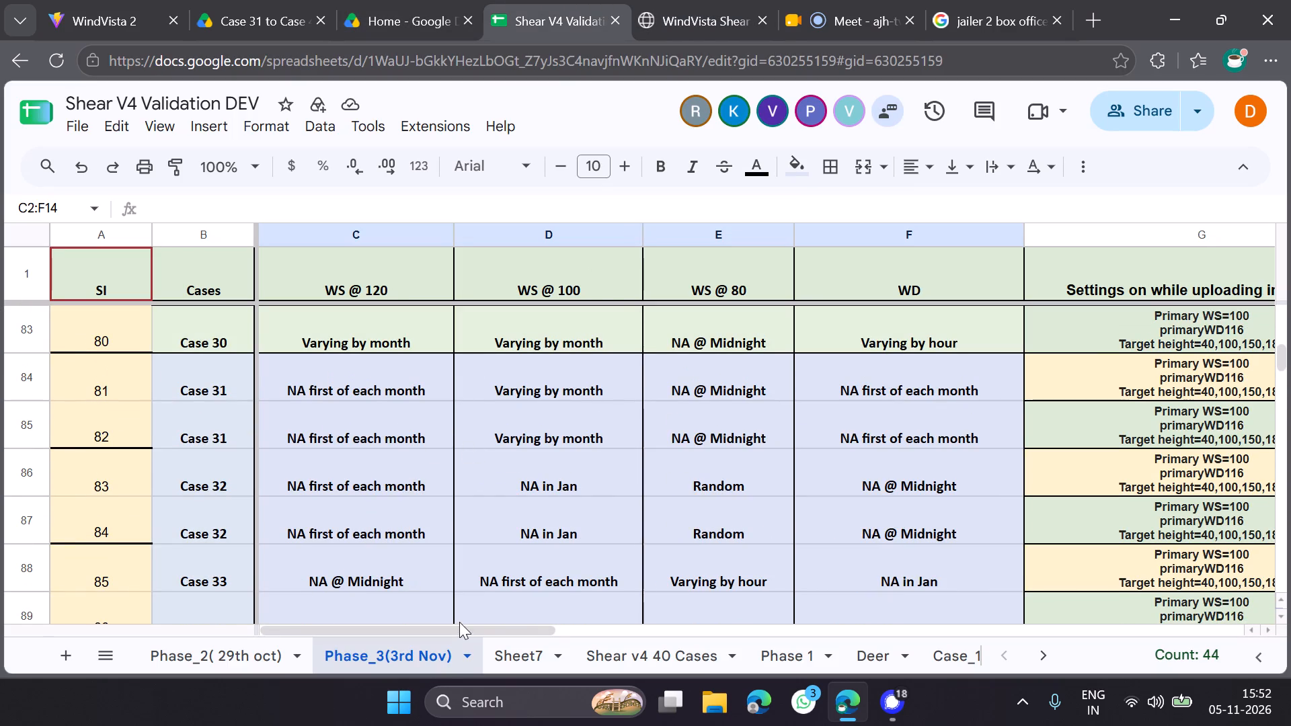
pyautogui.moveTo(459, 631); pyautogui.dragTo(965, 611)
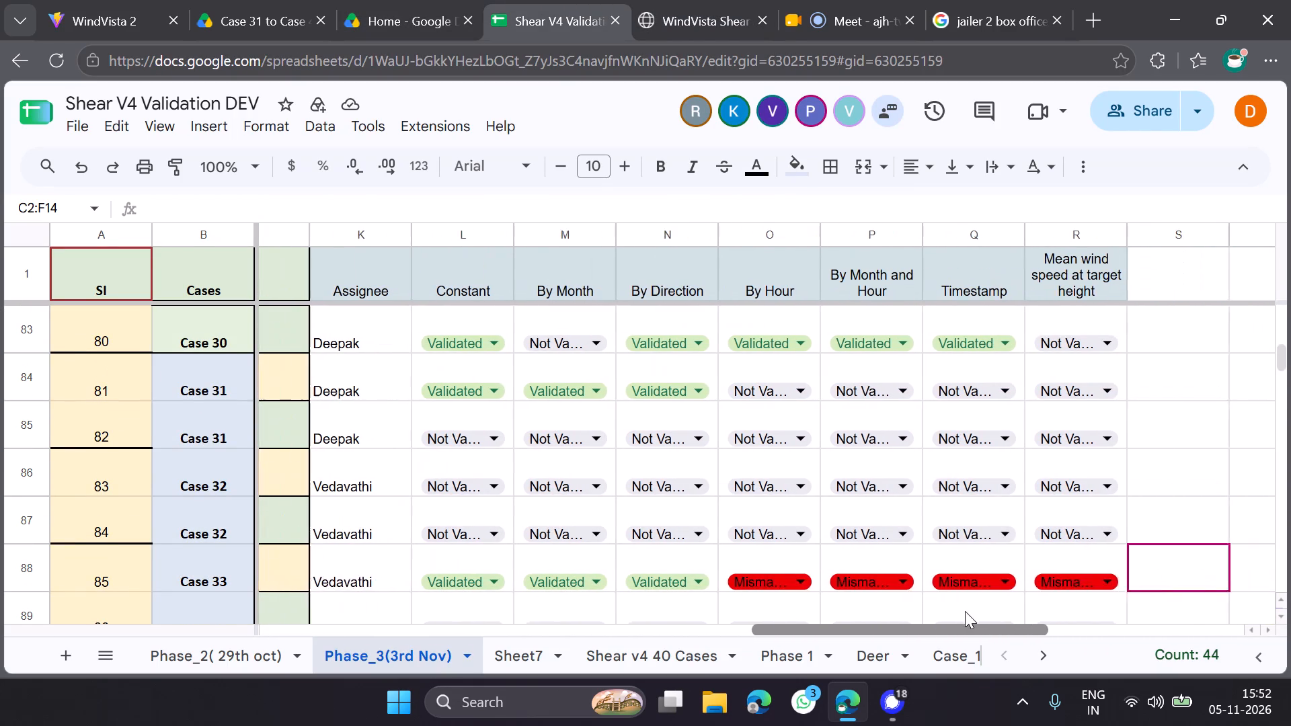
pyautogui.moveTo(965, 611); pyautogui.dragTo(967, 610)
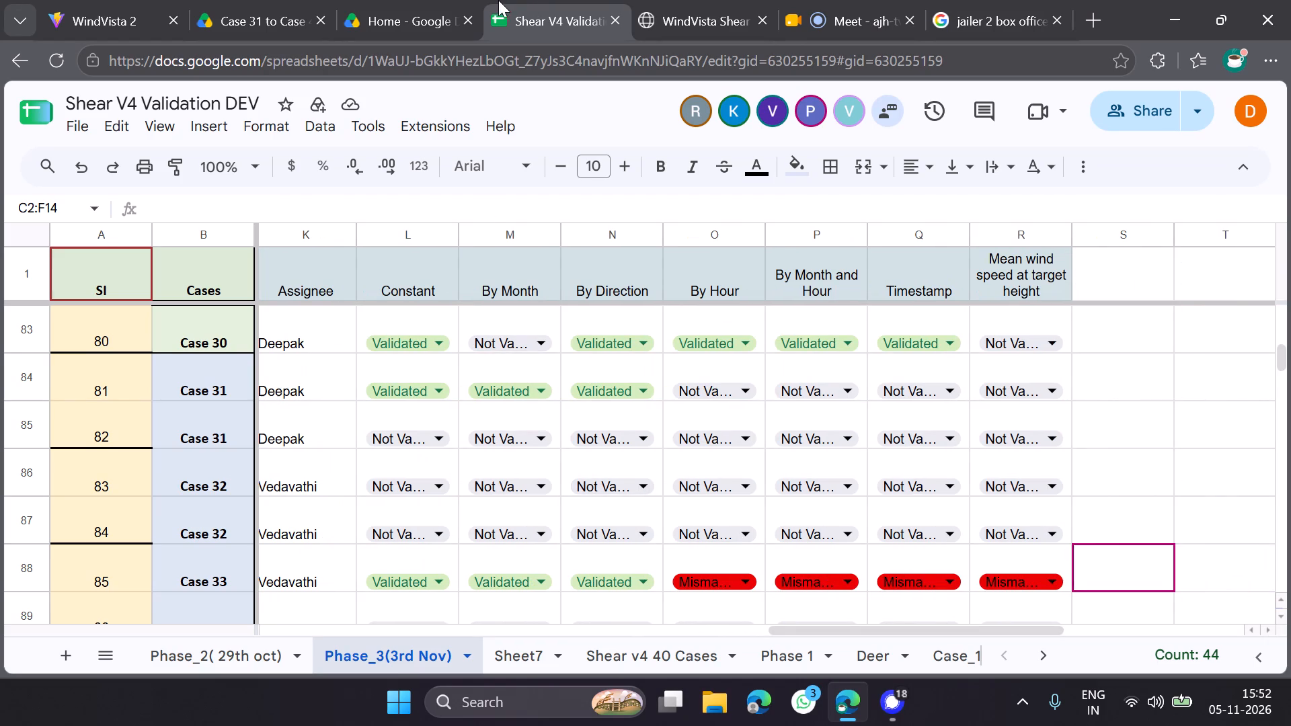
pyautogui.click(695, 0)
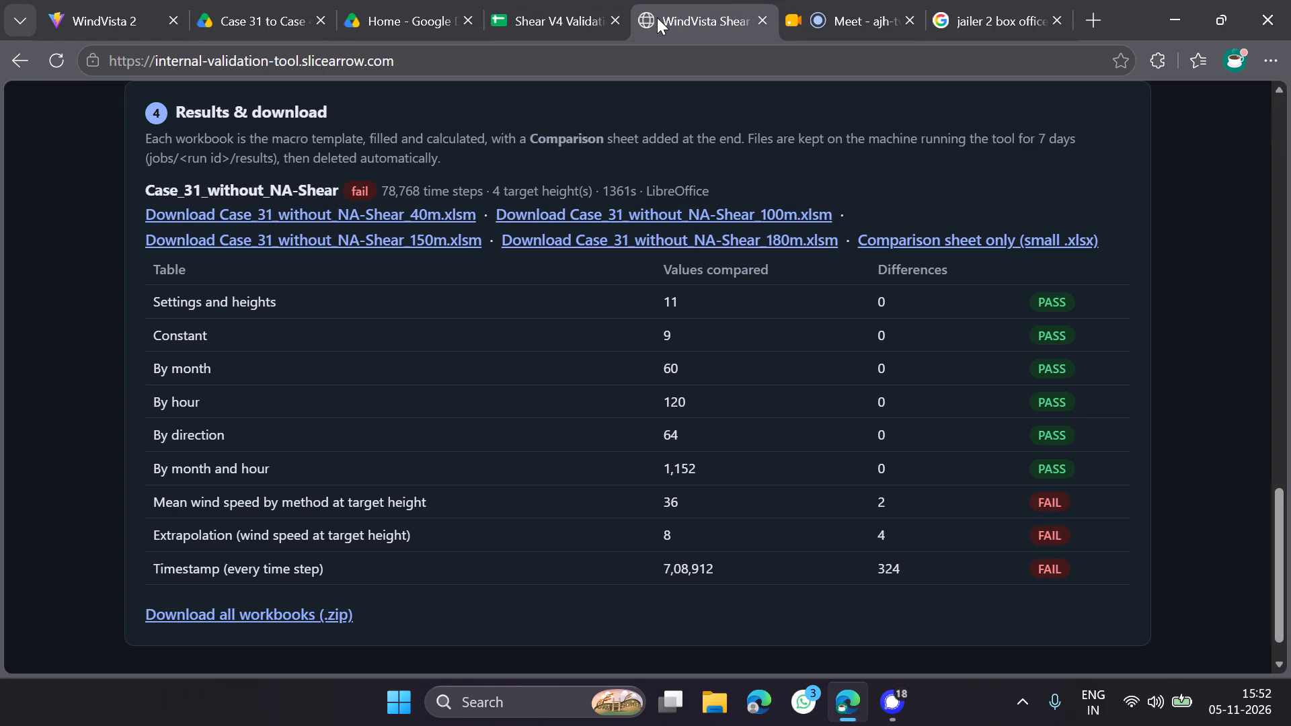
pyautogui.click(555, 0)
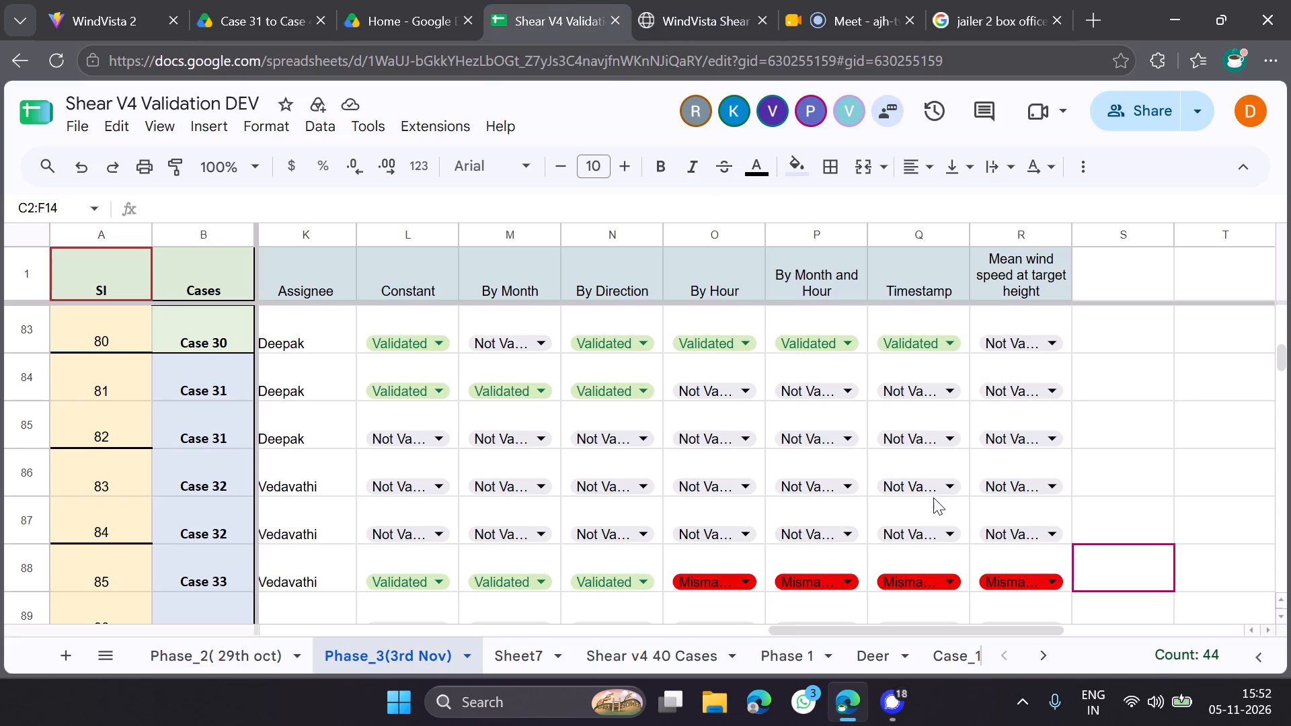
pyautogui.click(419, 433)
pyautogui.click(401, 491)
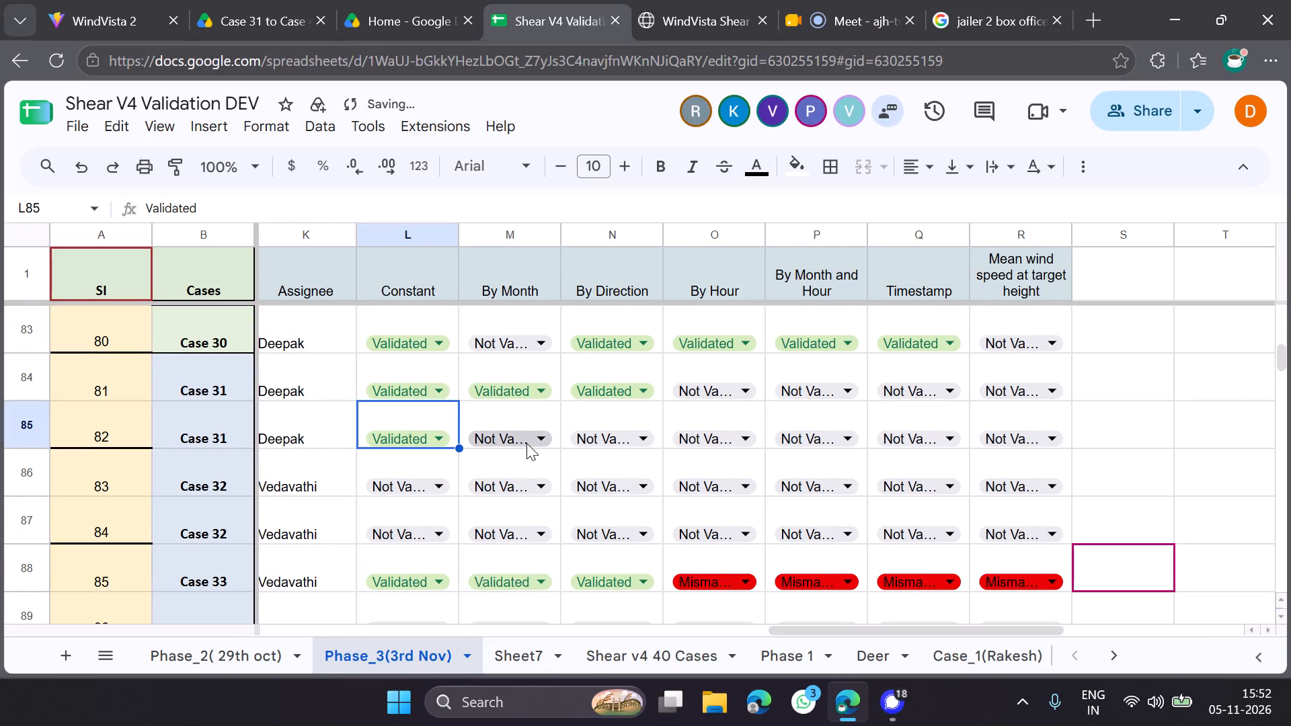
pyautogui.click(526, 443)
pyautogui.click(525, 499)
pyautogui.click(600, 435)
pyautogui.click(611, 489)
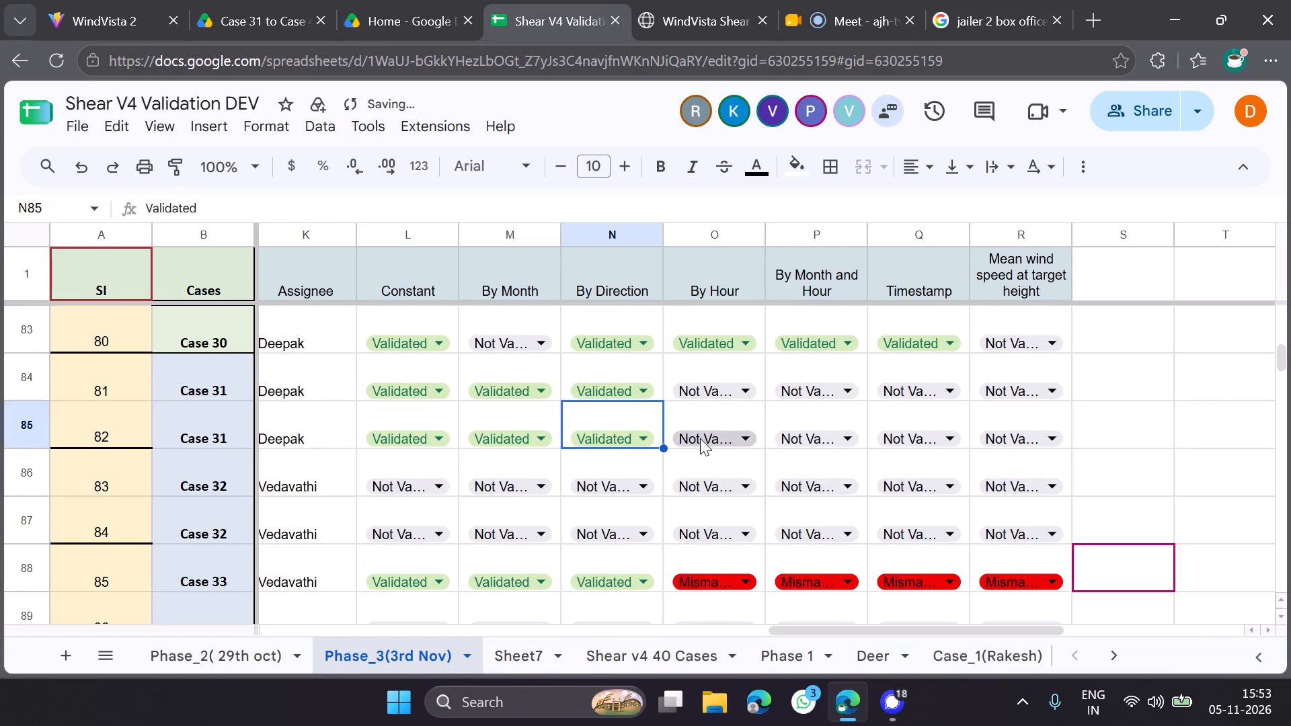
pyautogui.click(700, 438)
pyautogui.click(697, 487)
pyautogui.click(799, 434)
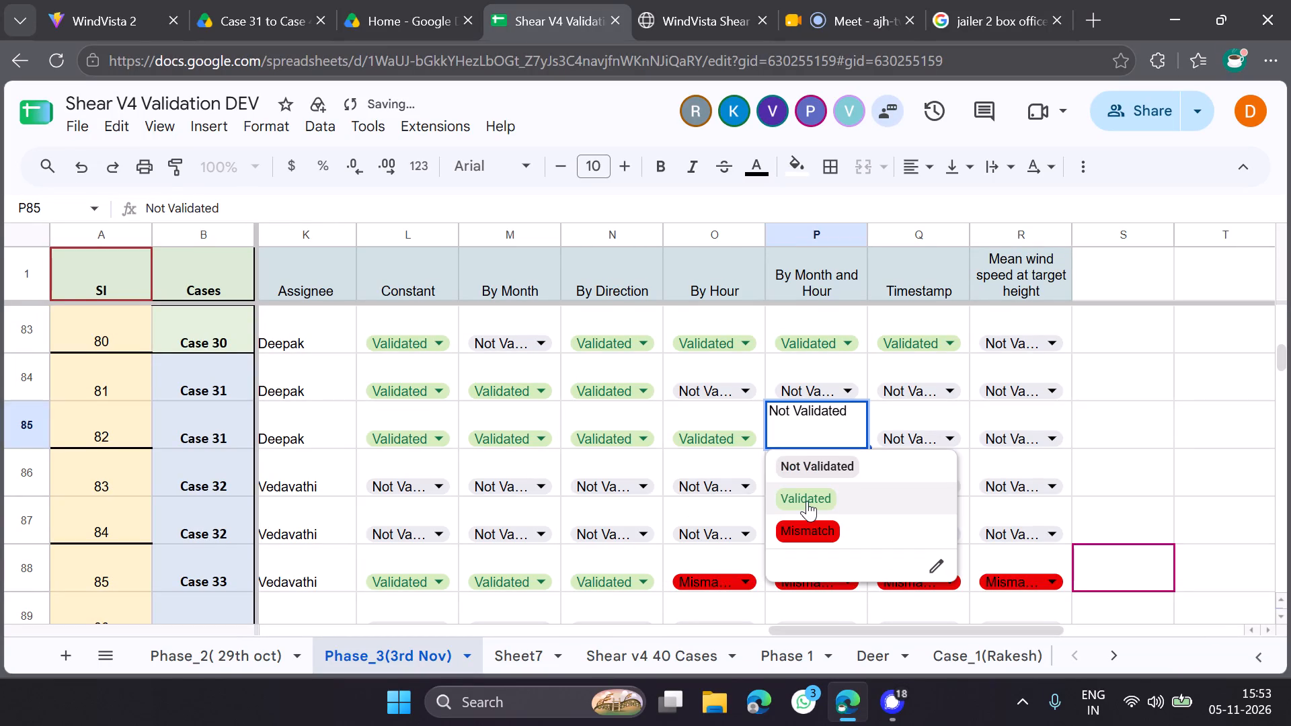
pyautogui.click(807, 501)
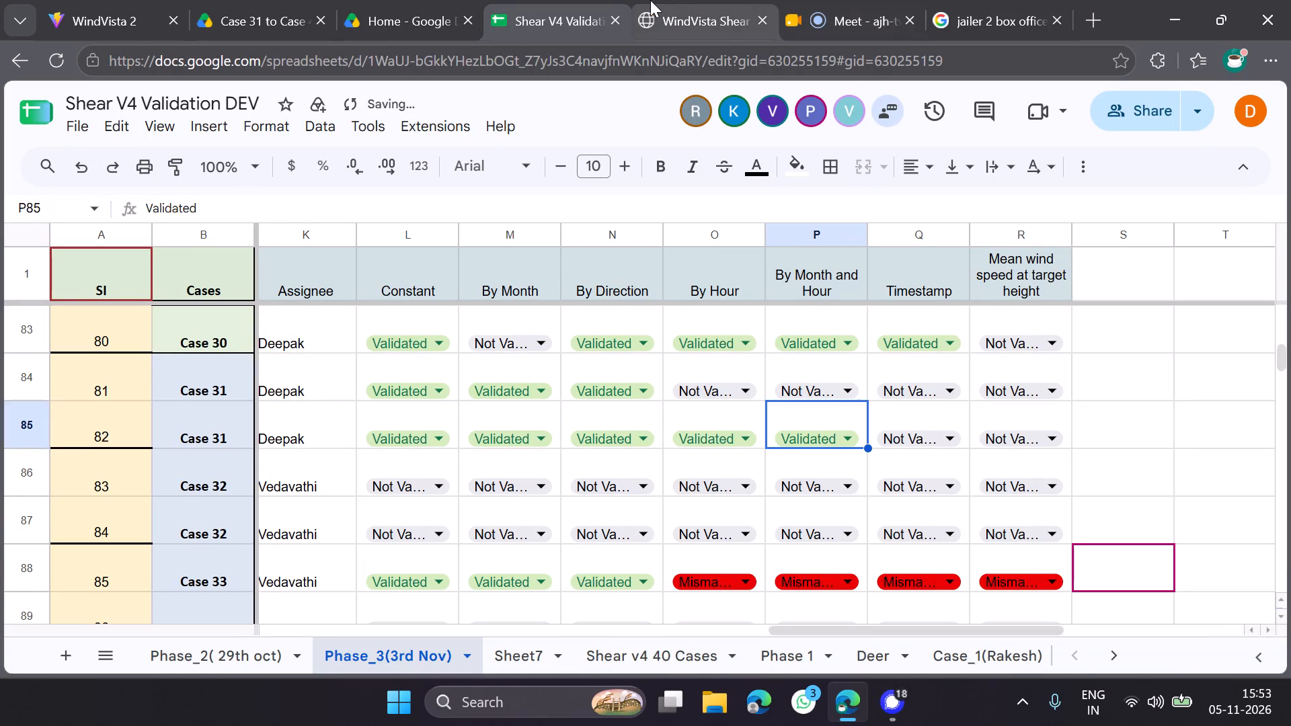
# Download all Case_31_without_NA-Shear workbooks as a zip from the validation tool and track its progress in the full downloads list.
pyautogui.click(650, 0)
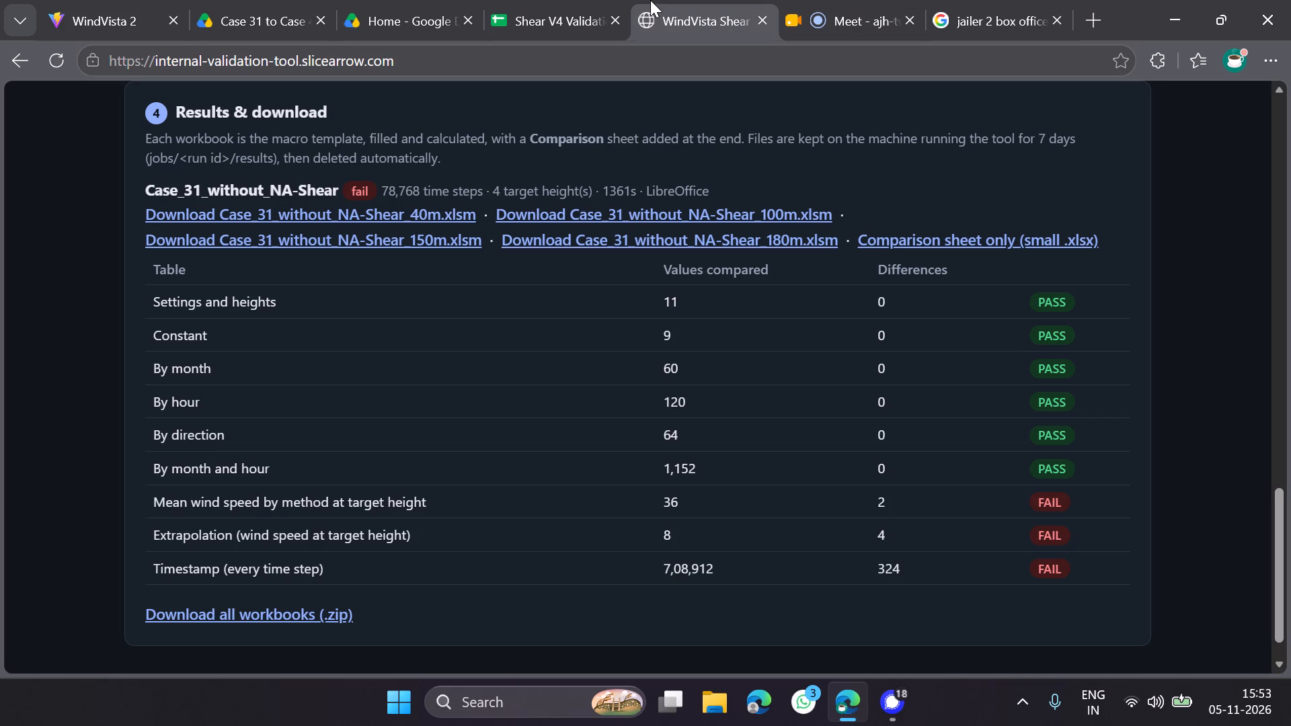
pyautogui.click(324, 609)
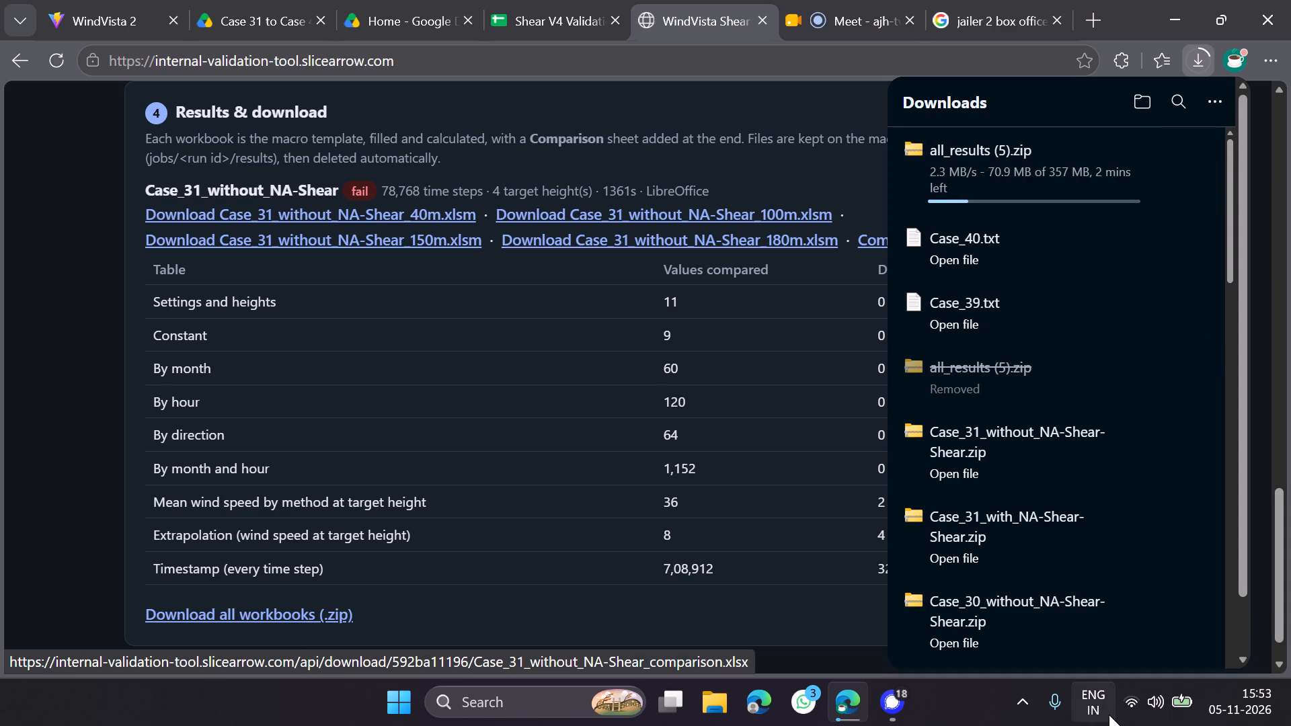
pyautogui.click(994, 115)
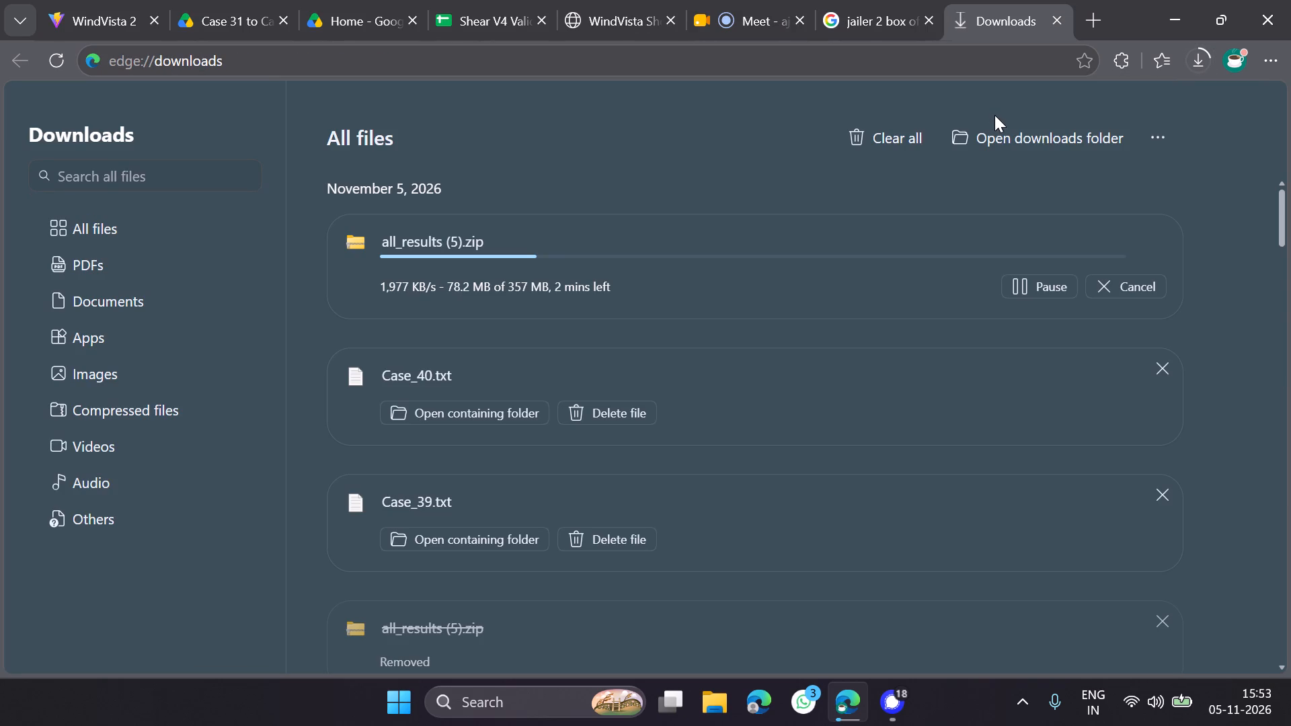
pyautogui.click(671, 175)
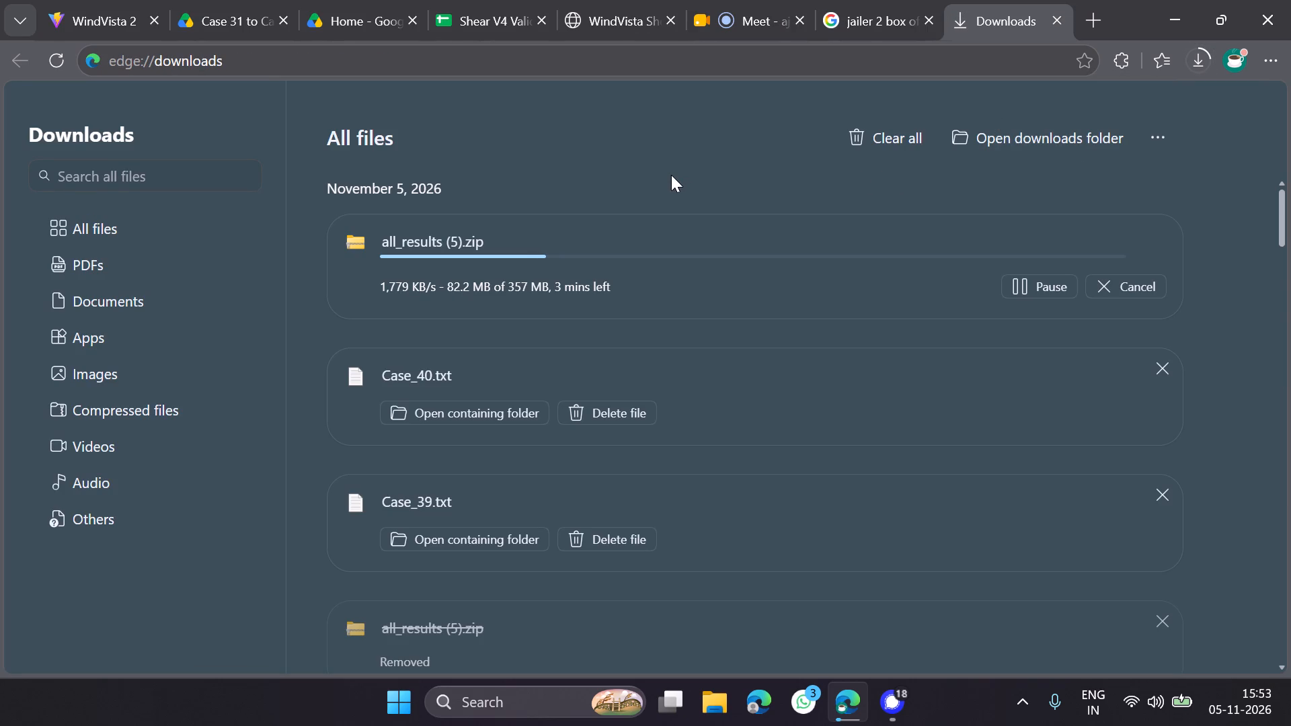
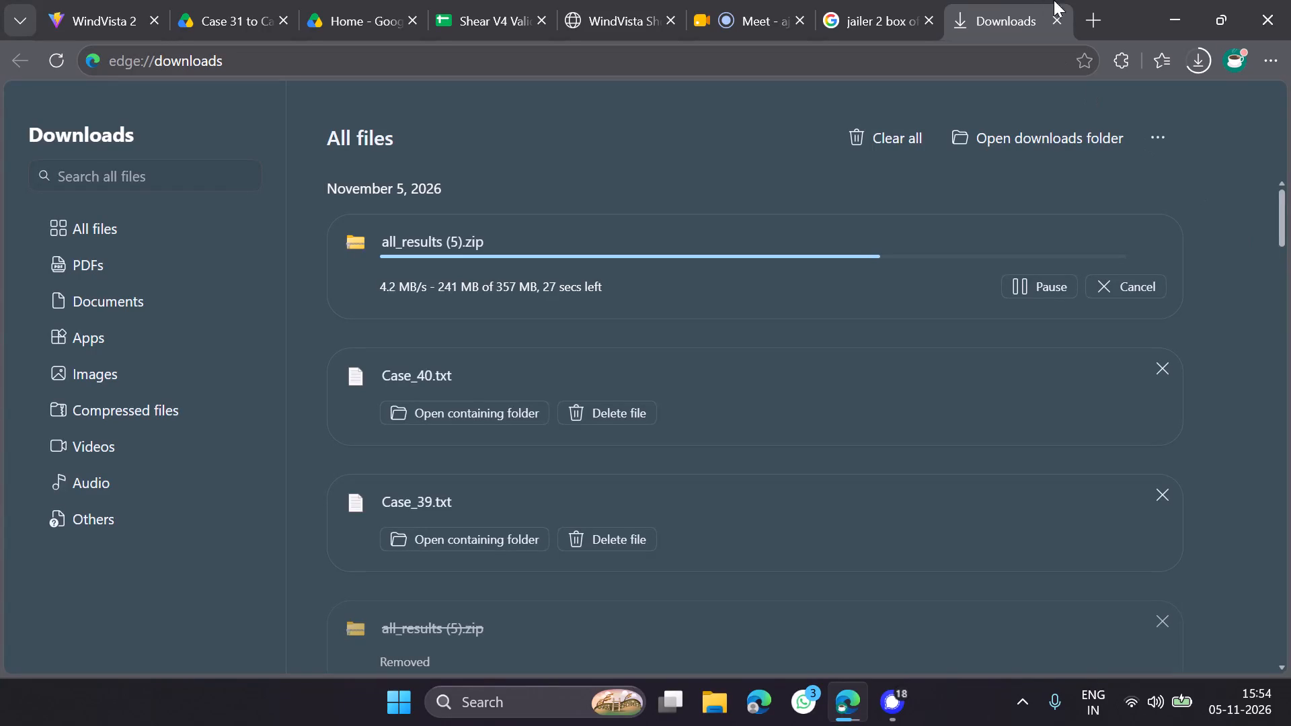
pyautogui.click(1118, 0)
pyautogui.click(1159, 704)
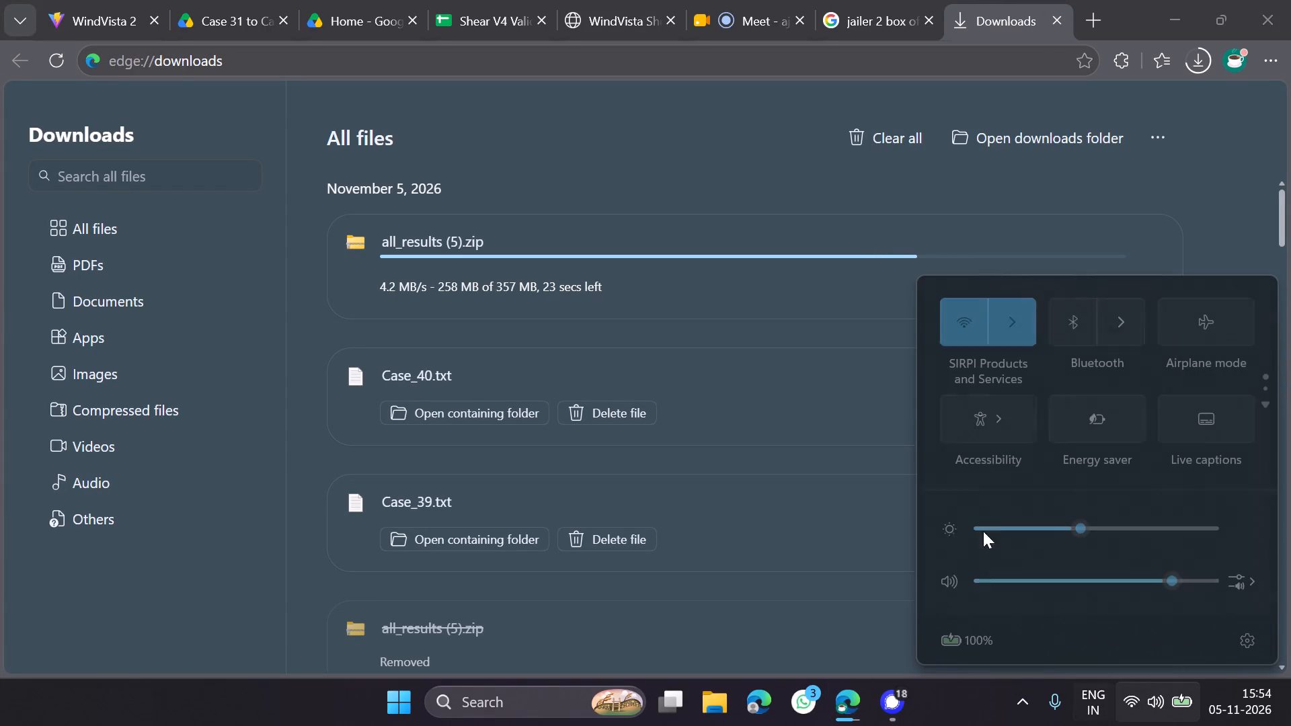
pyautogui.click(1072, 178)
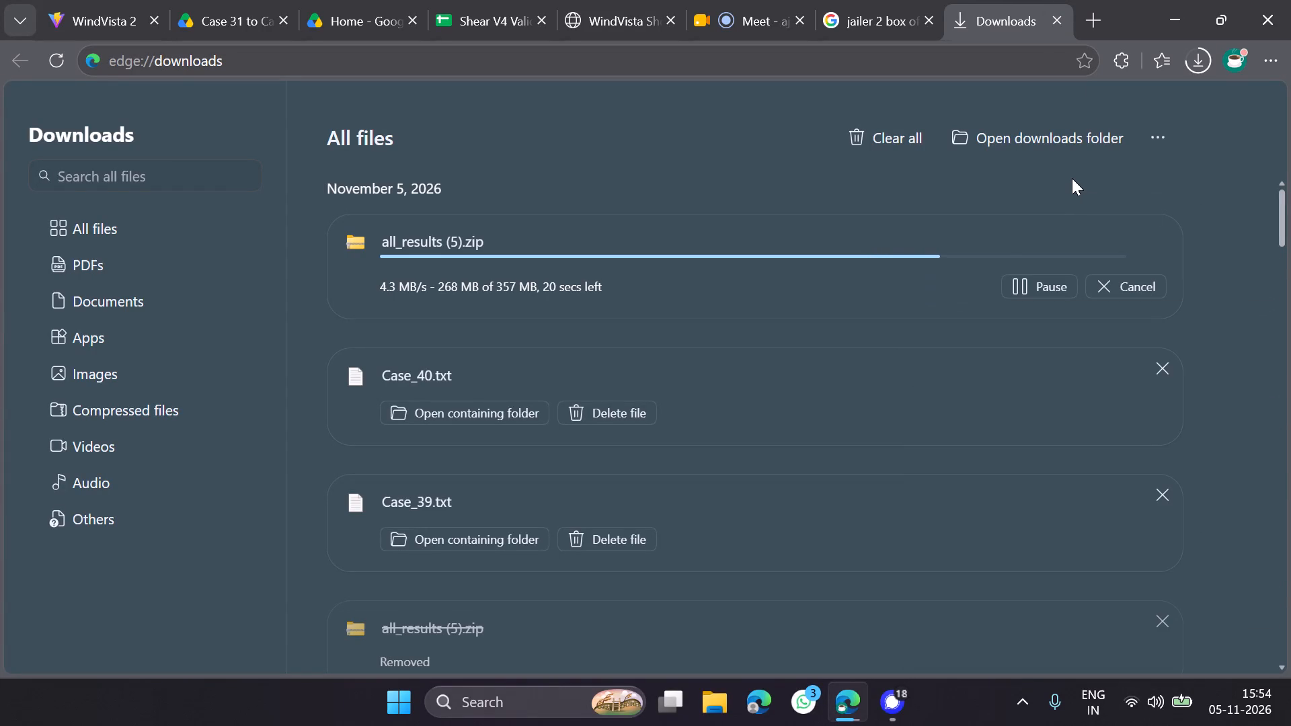
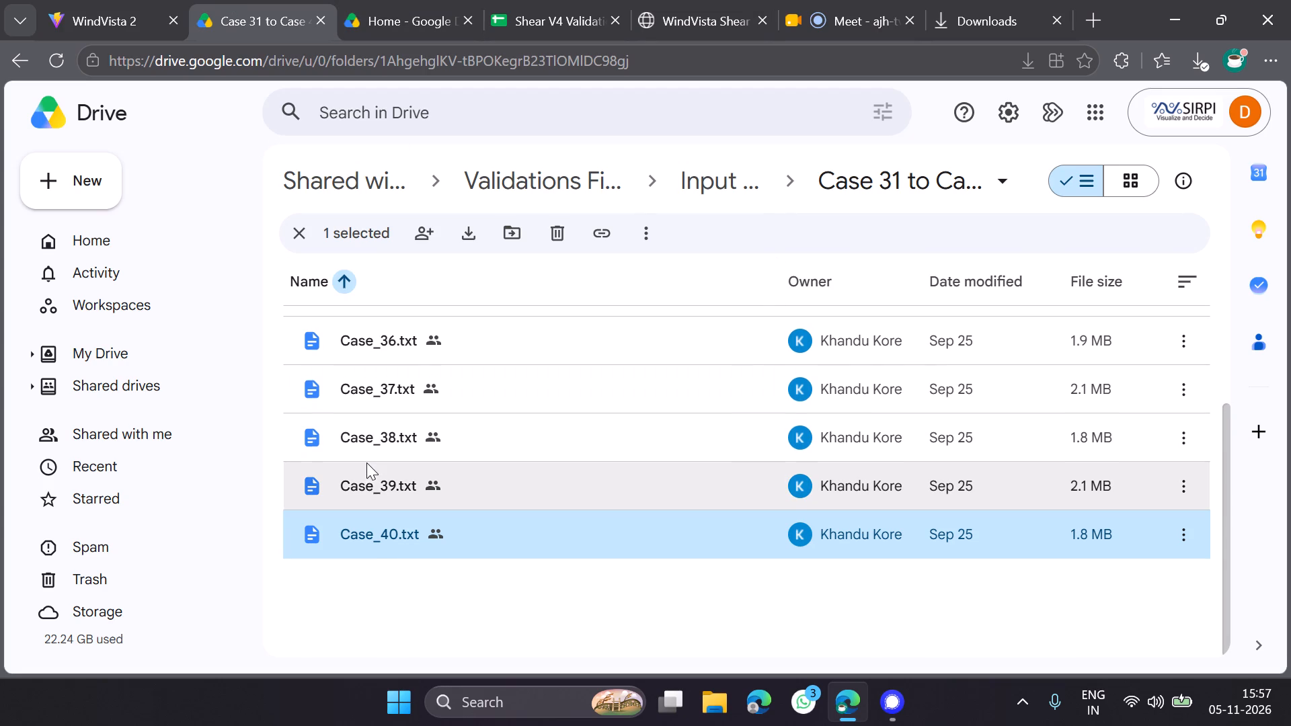
# Open the Case 28 - 31 folder inside Phase 3 Validation output under Validations File New in Drive.
pyautogui.scroll(4, 366, 462)
pyautogui.click(302, 225)
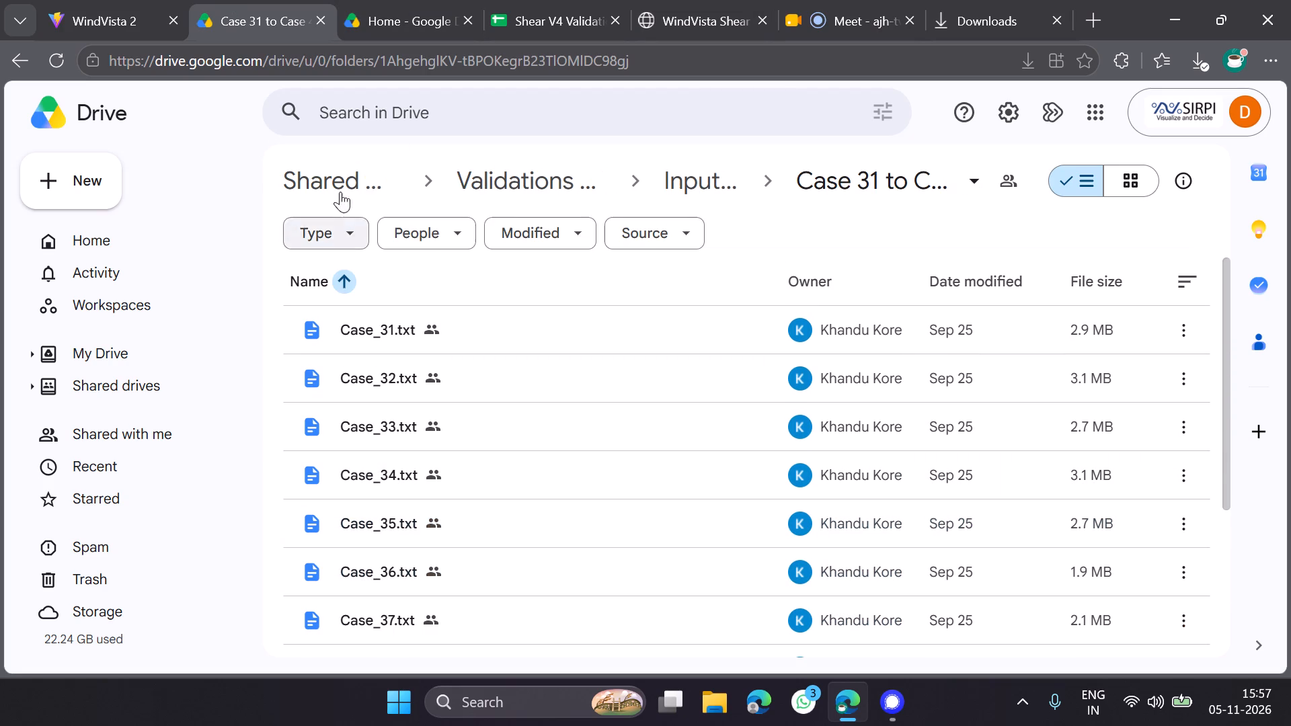
pyautogui.click(615, 175)
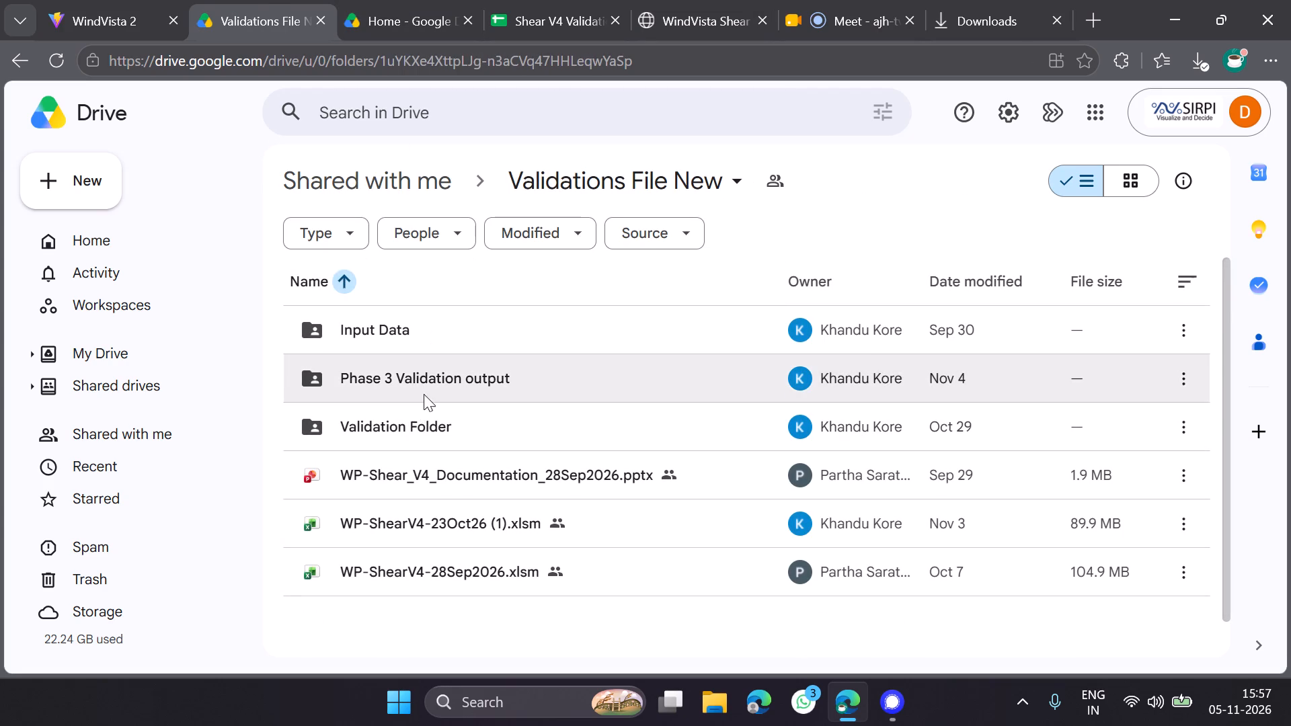
pyautogui.doubleClick(432, 429)
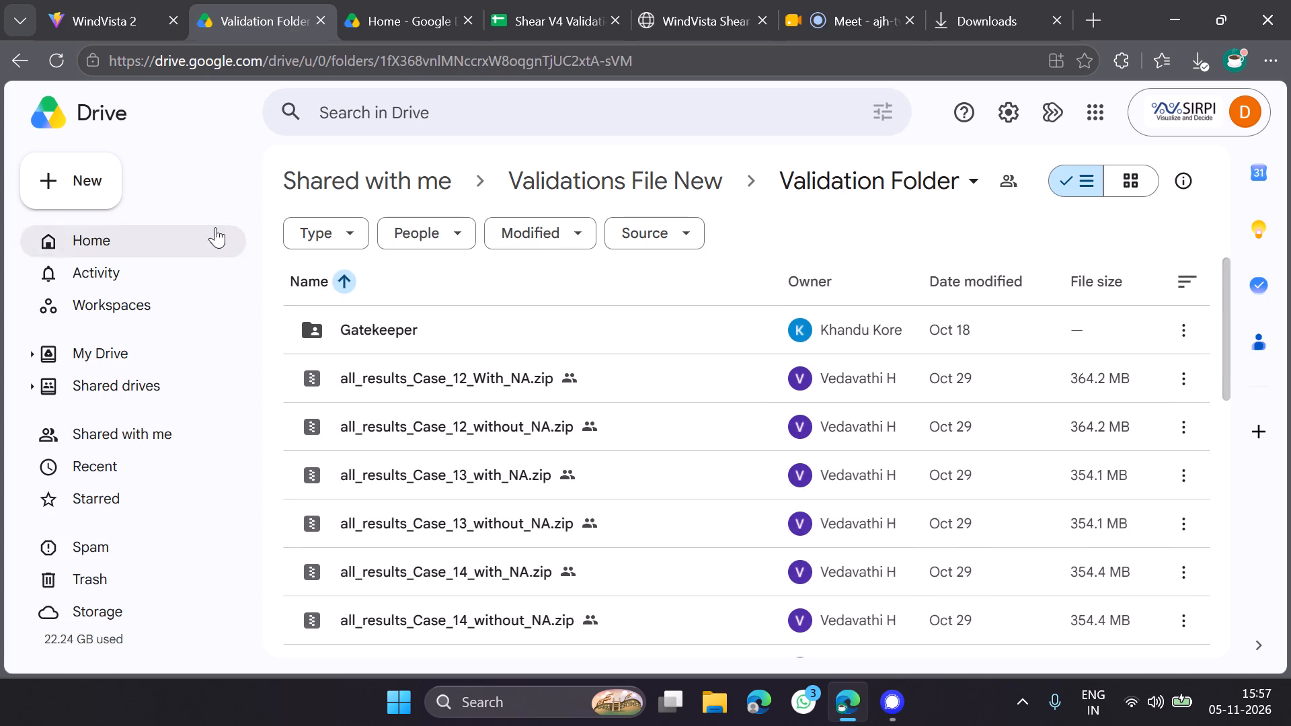
pyautogui.click(647, 175)
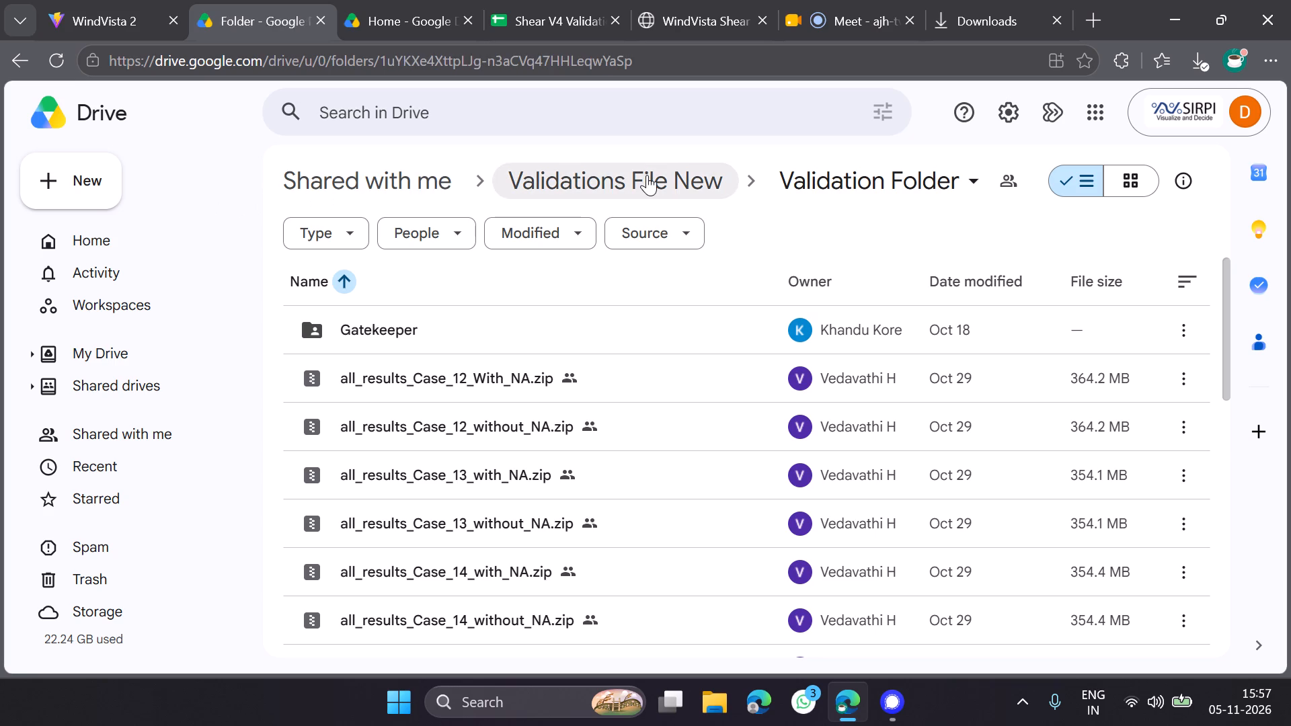
pyautogui.doubleClick(459, 387)
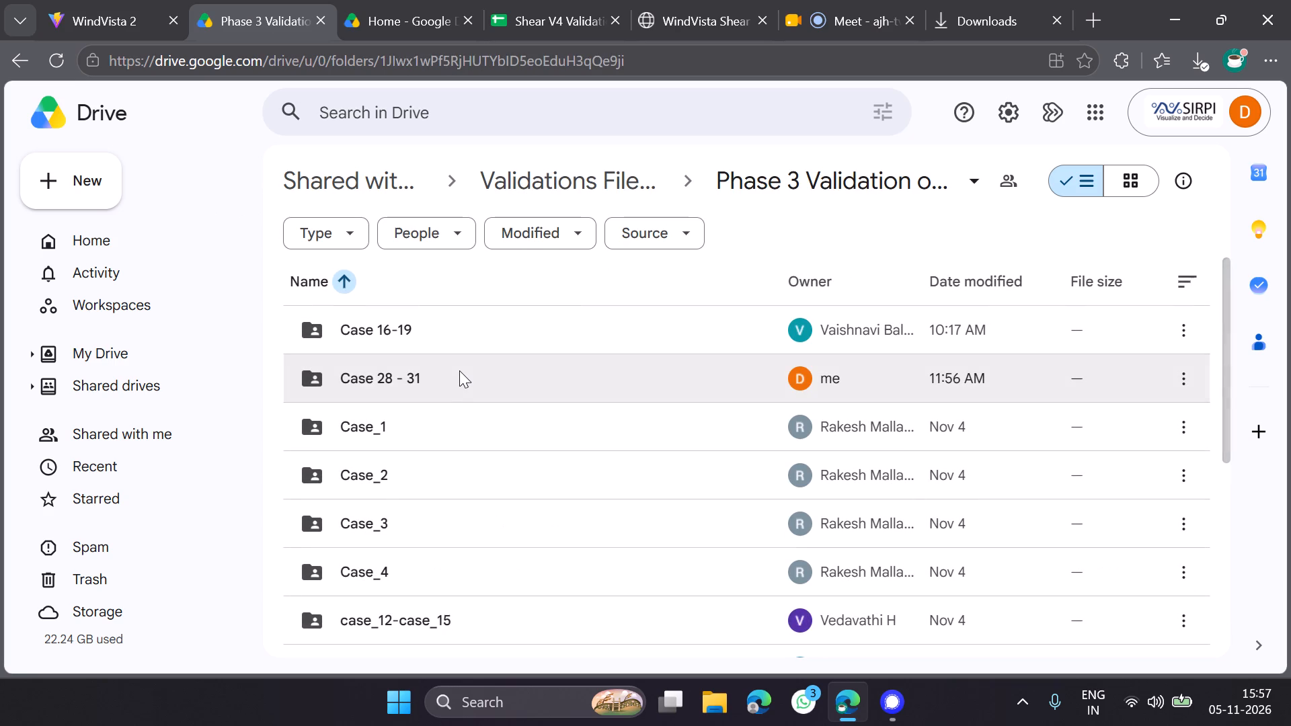
pyautogui.doubleClick(346, 383)
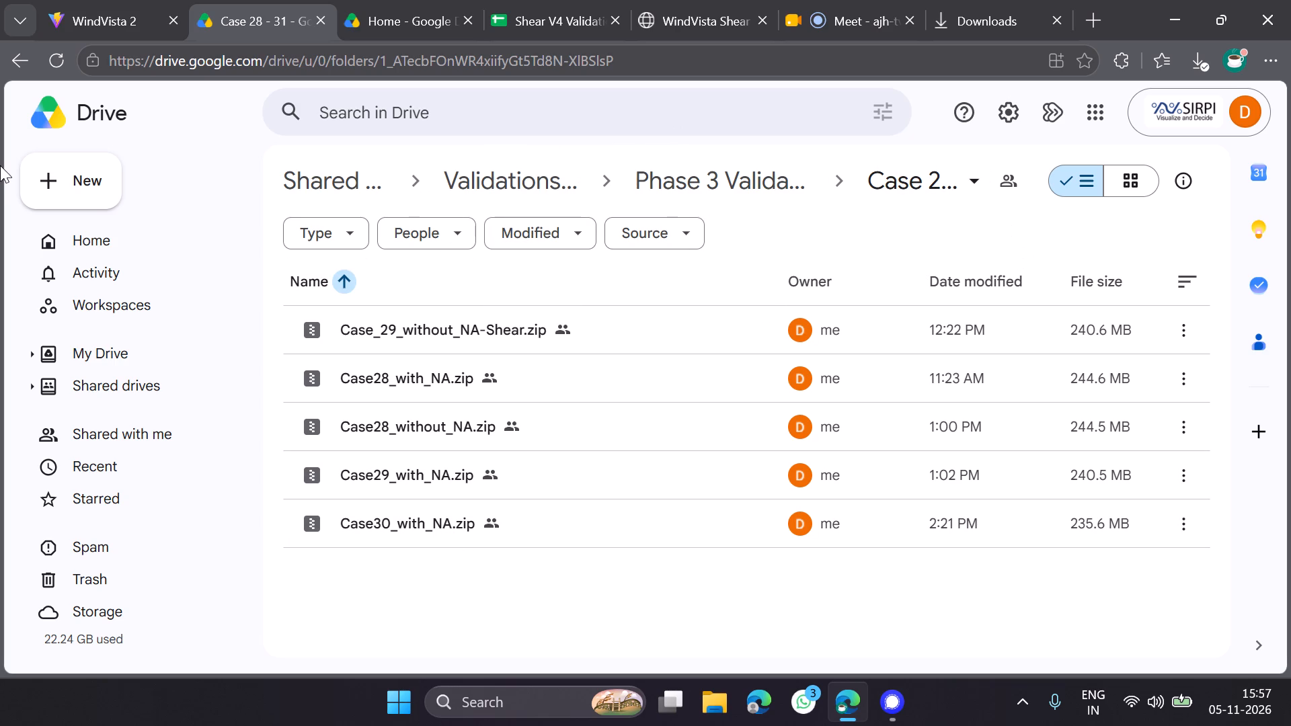
# Upload Case31_with_NA.zip from the Results 28-31 folder in Downloads to the Case 28 - 31 folder.
pyautogui.click(150, 191)
pyautogui.click(25, 171)
pyautogui.click(119, 208)
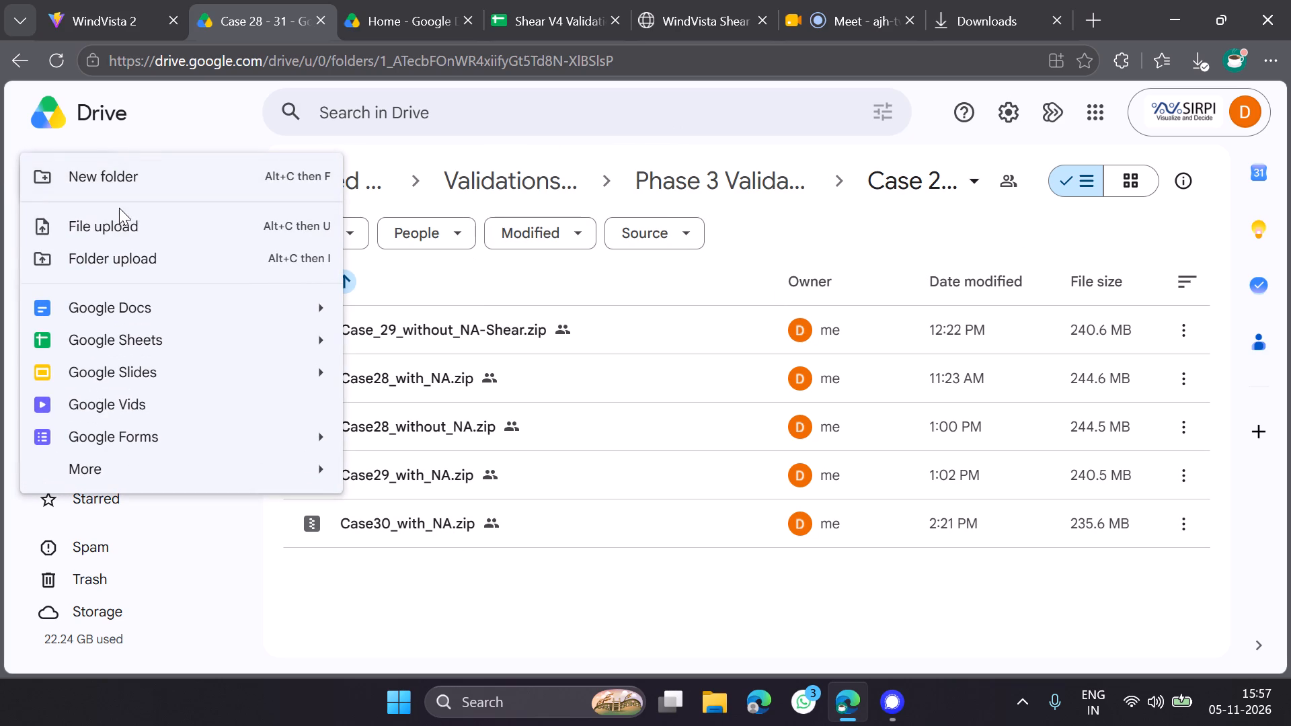
pyautogui.click(116, 219)
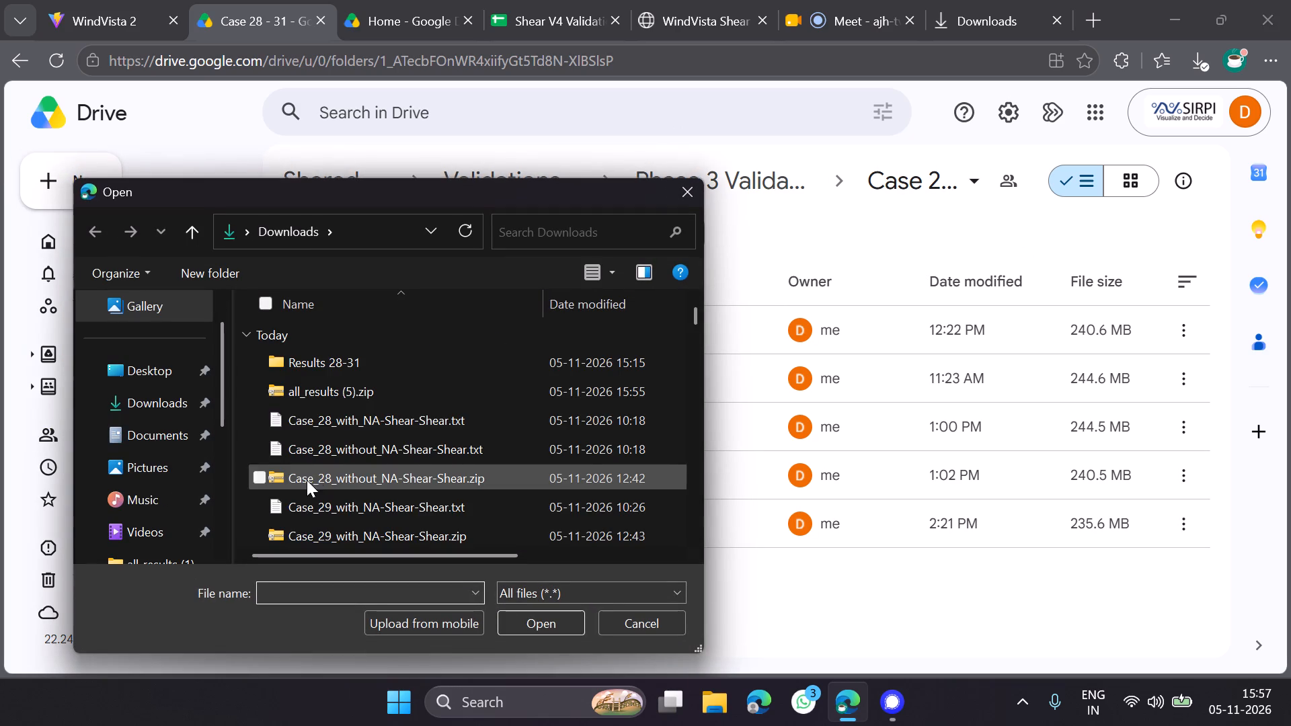
pyautogui.doubleClick(380, 363)
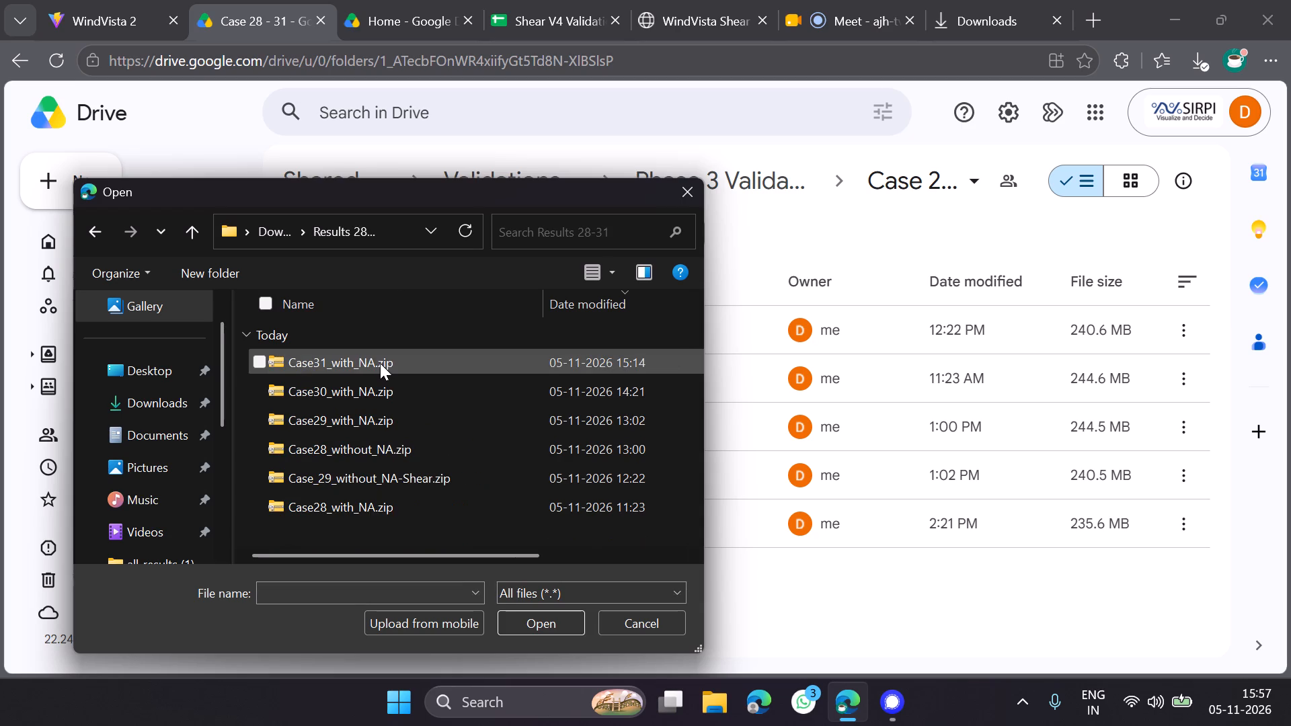
pyautogui.click(363, 362)
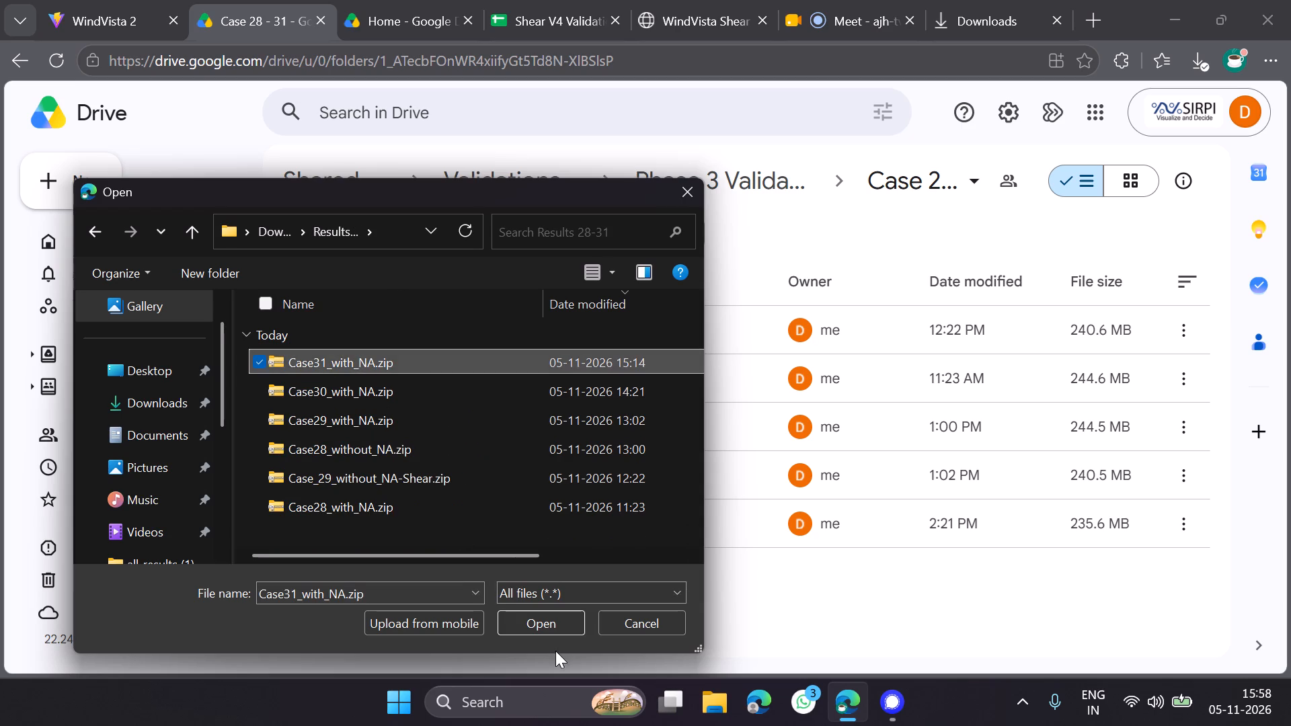
pyautogui.click(553, 626)
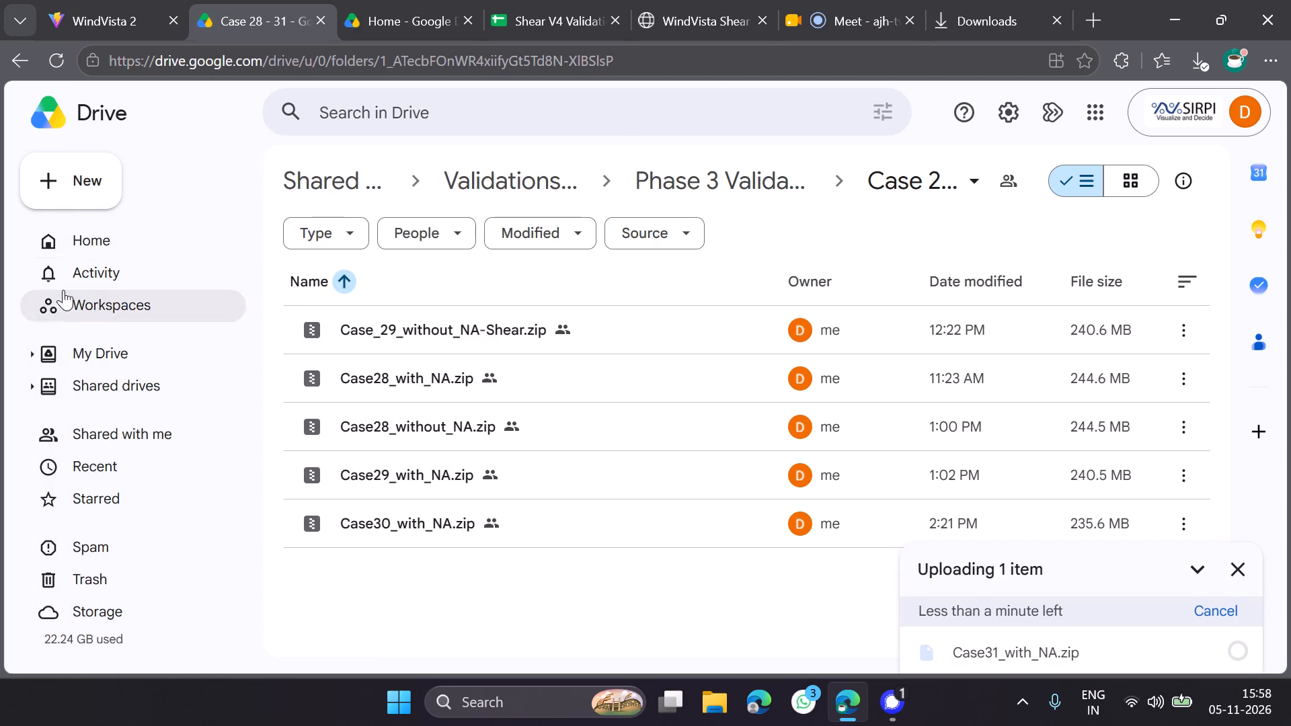
# Start another file upload and, in its file picker, rename all_results (5).zip in Downloads as Case31_without_NA.zip.
pyautogui.click(49, 198)
pyautogui.click(248, 233)
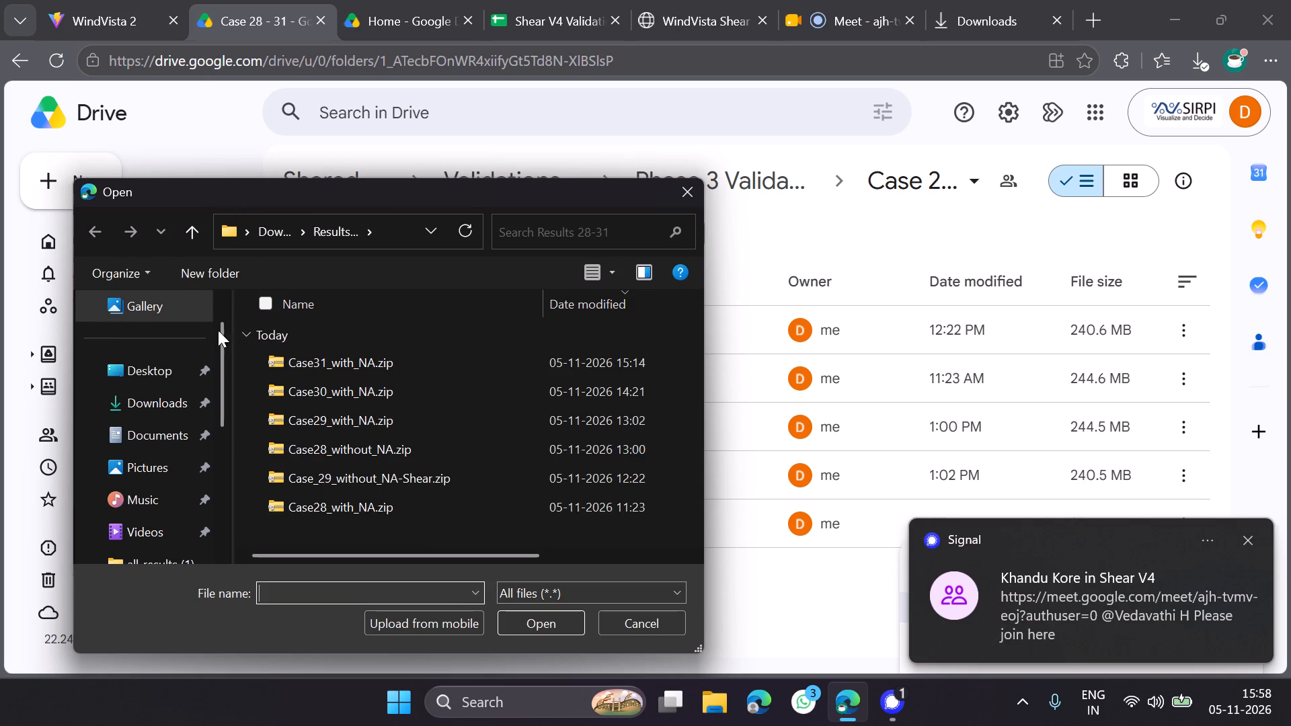
pyautogui.click(102, 237)
pyautogui.click(272, 239)
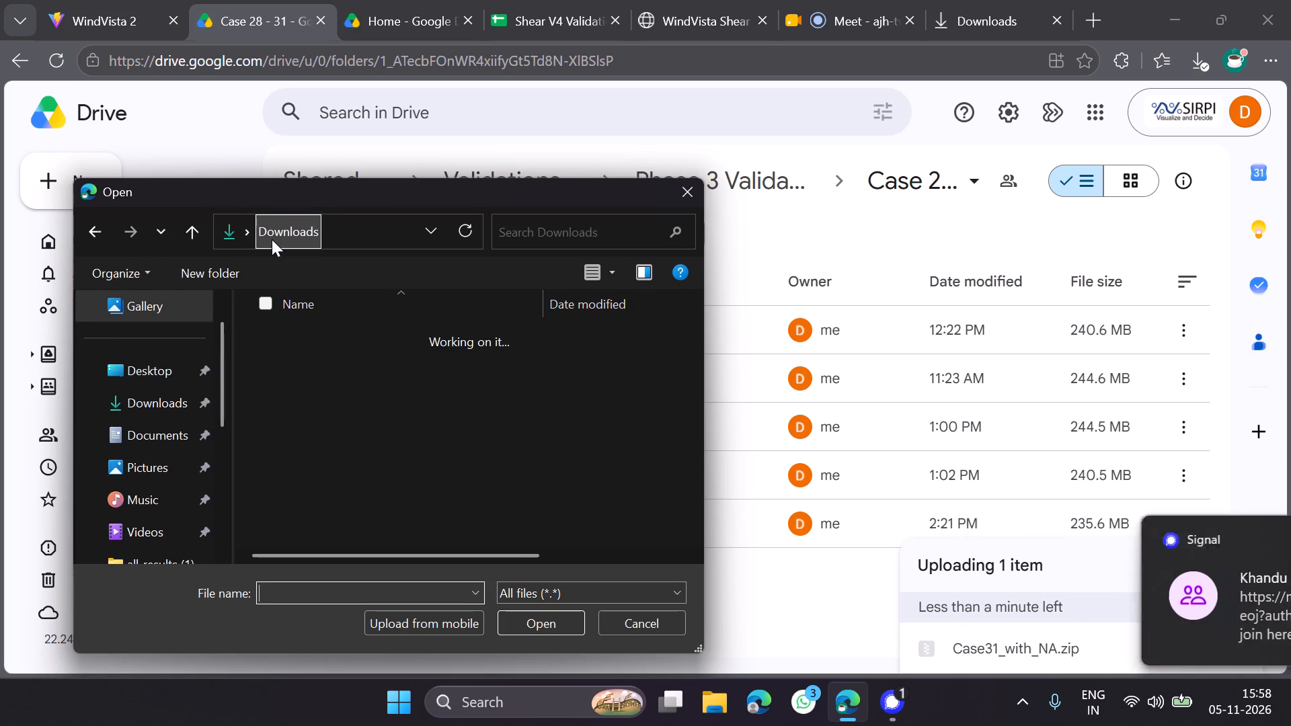
pyautogui.click(358, 401)
pyautogui.rightClick(358, 401)
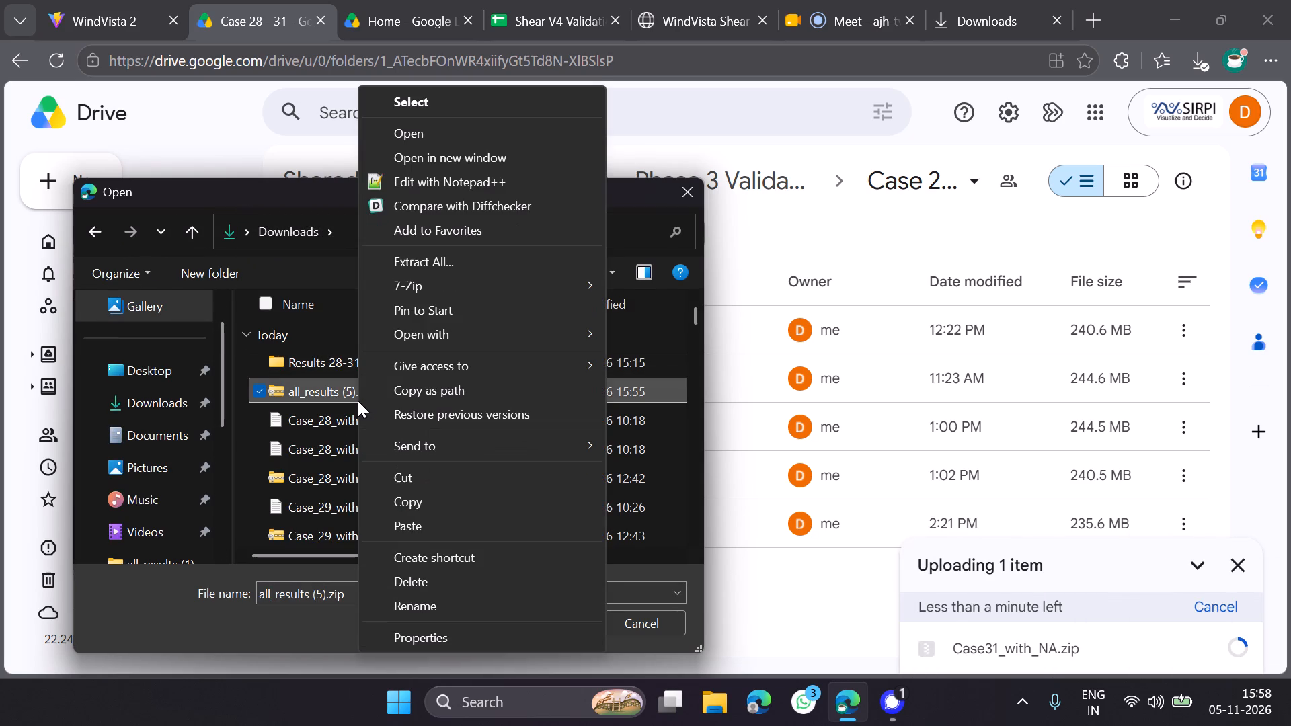
pyautogui.click(429, 602)
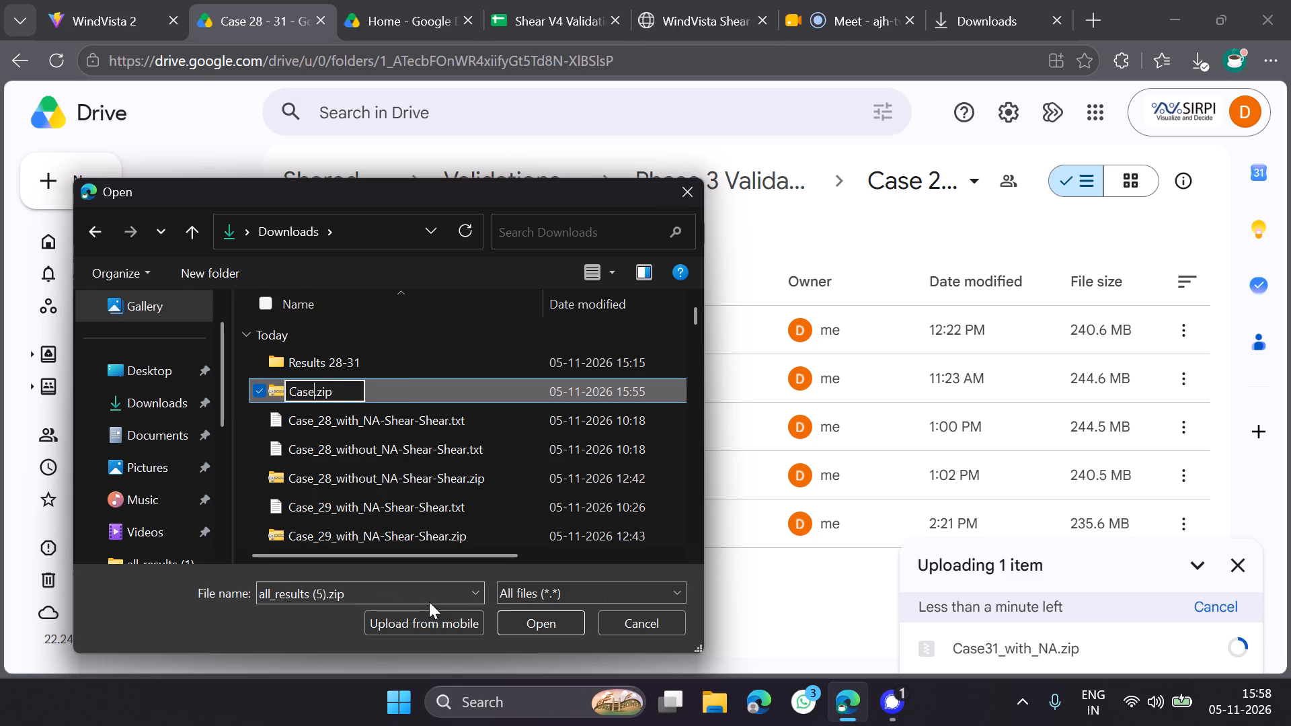
pyautogui.write('31')
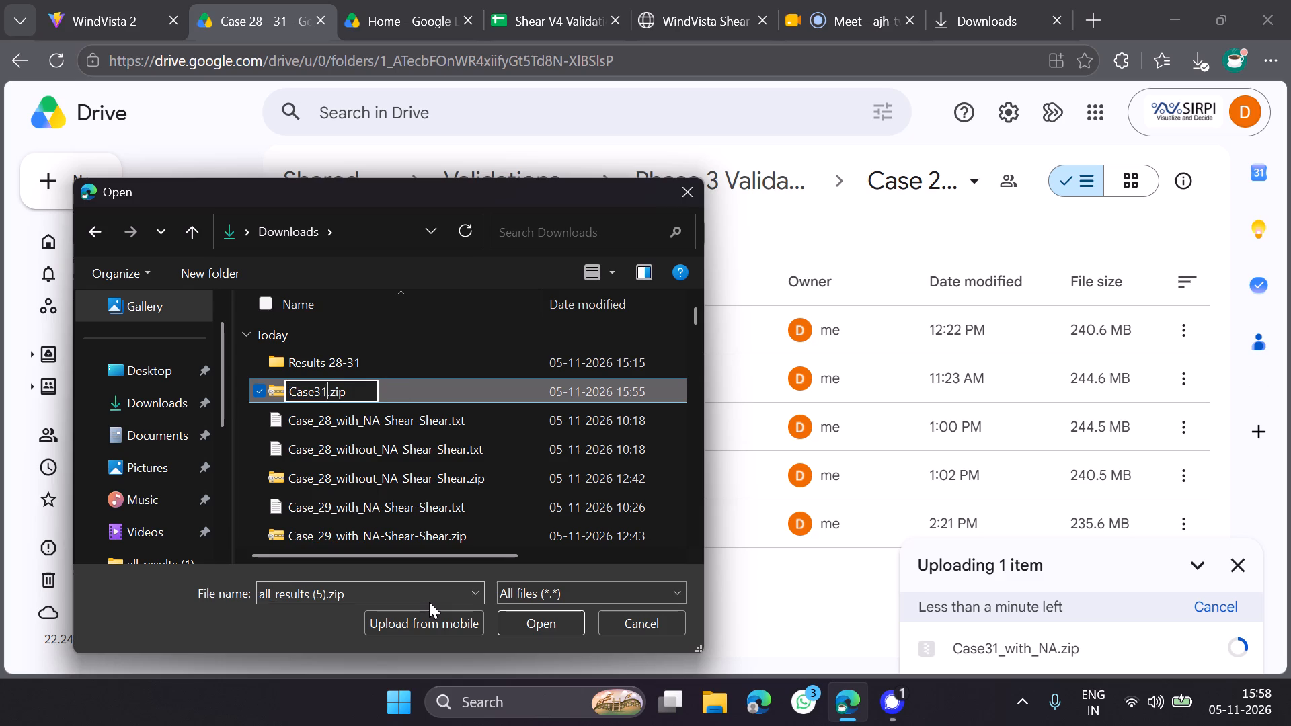
pyautogui.hotkey('shift', '_')
pyautogui.press('BackSpace')
pyautogui.hotkey('shift', '_')
pyautogui.write('without')
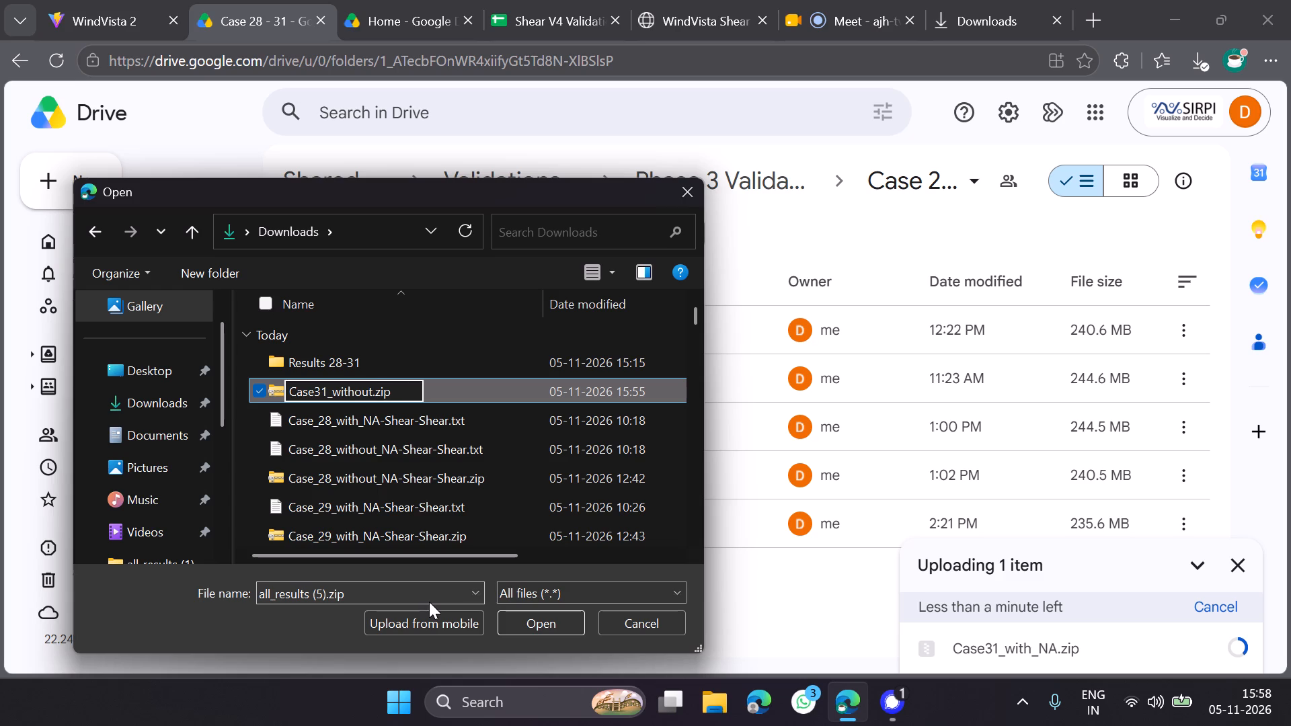
pyautogui.press('Return')
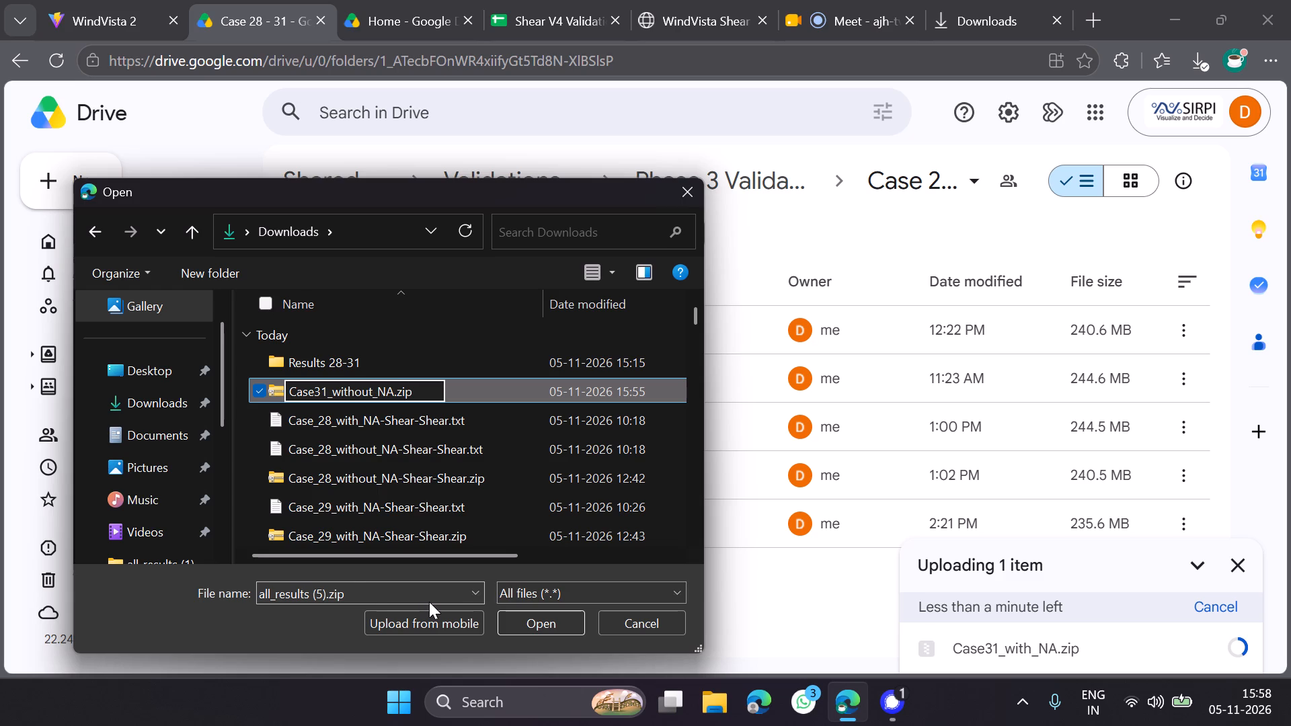
# Upload Case31_without_NA.zip to the Case 28 - 31 folder.
pyautogui.click(532, 606)
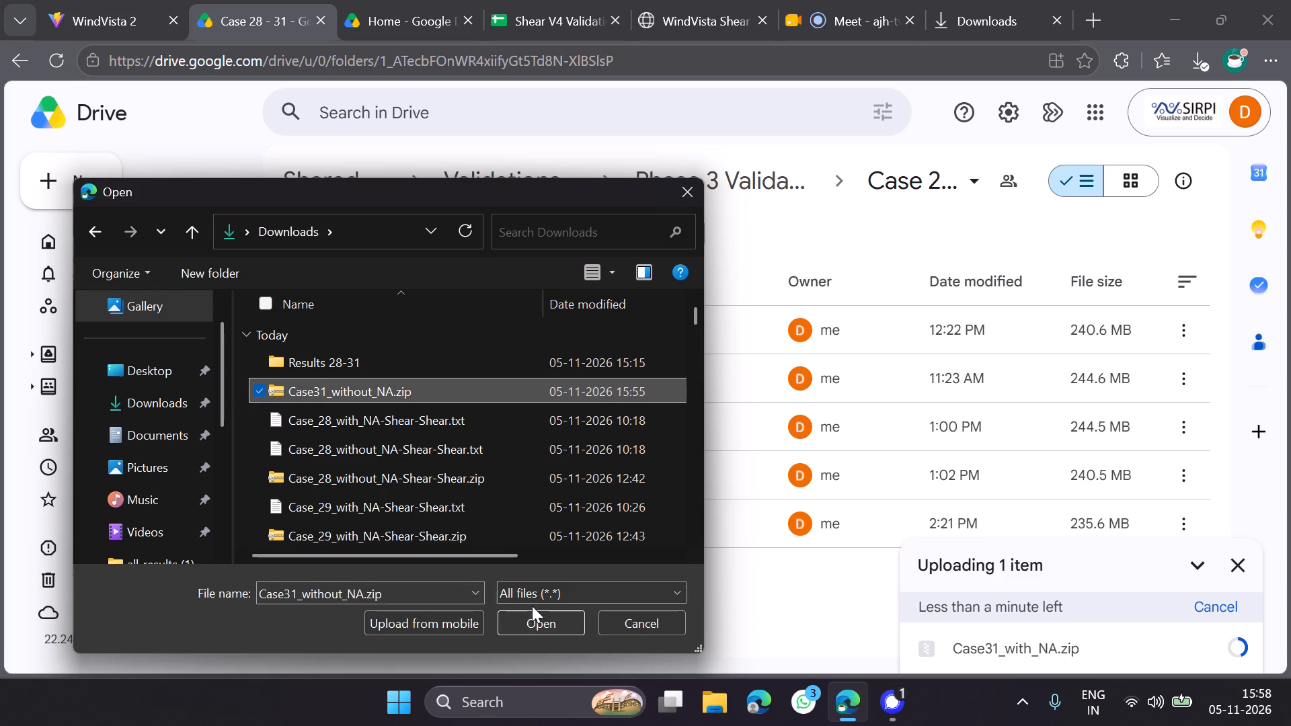
pyautogui.click(531, 617)
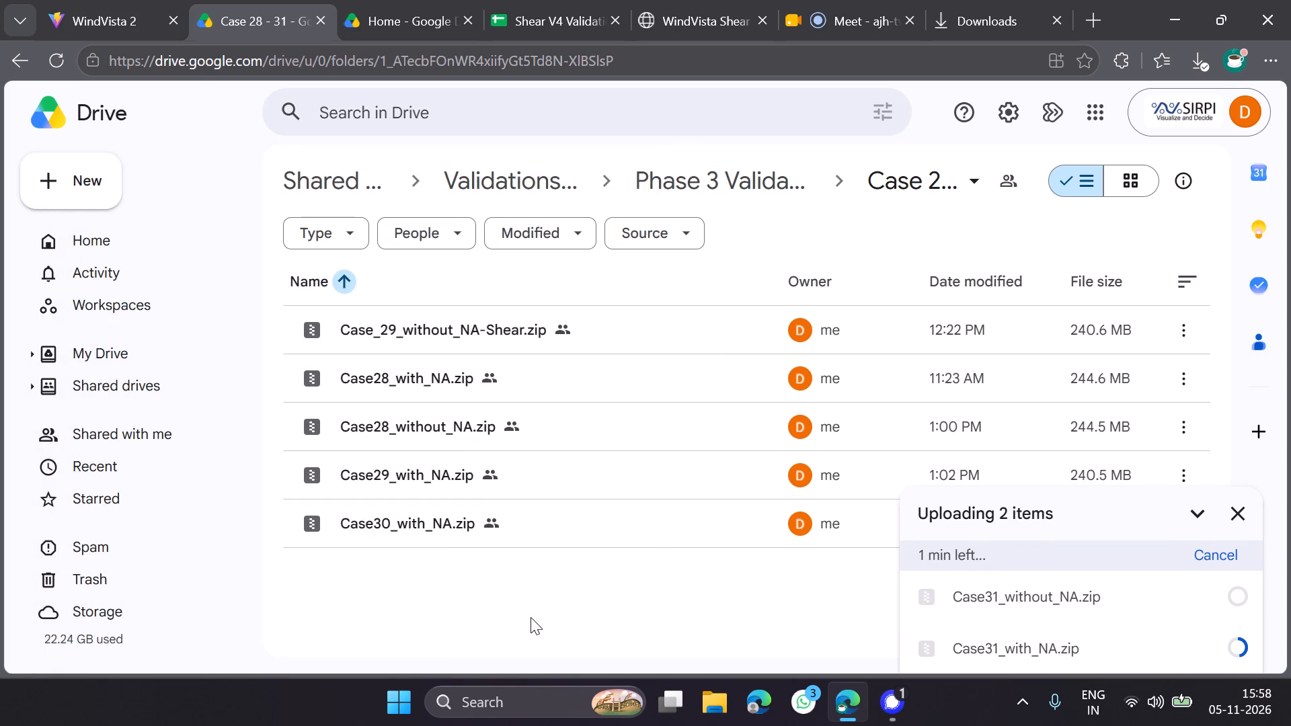
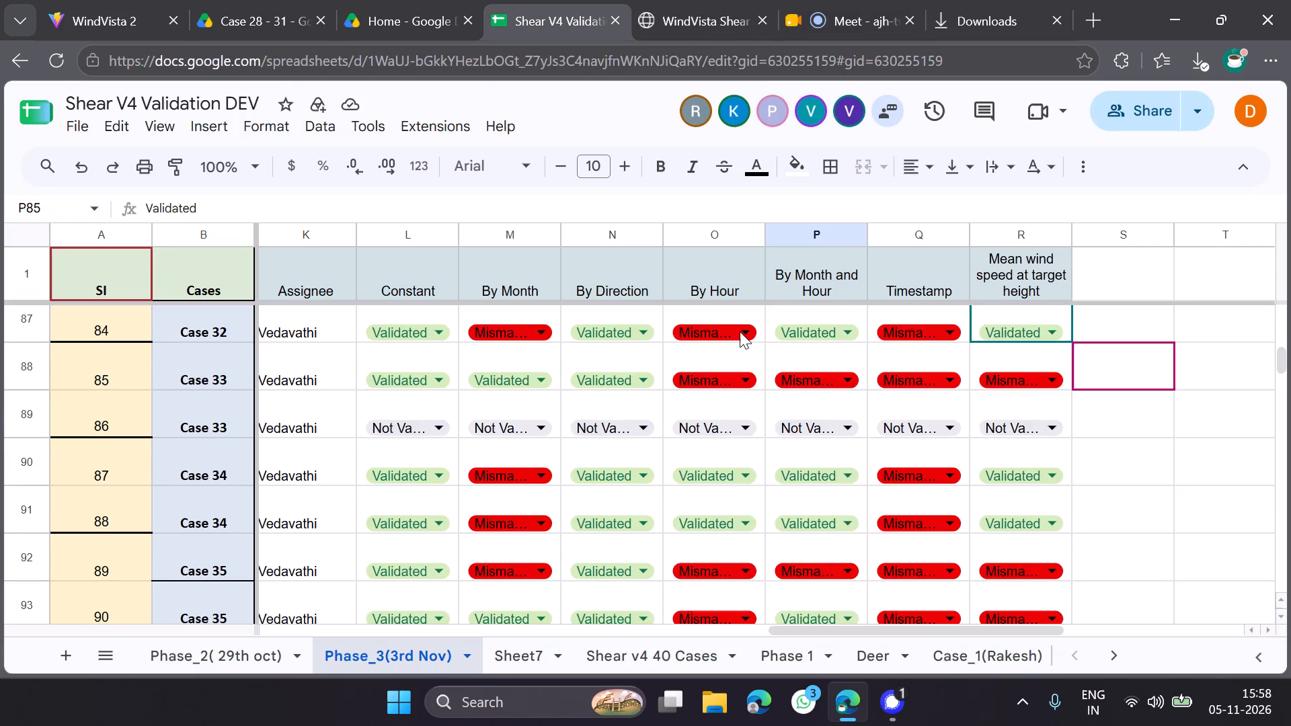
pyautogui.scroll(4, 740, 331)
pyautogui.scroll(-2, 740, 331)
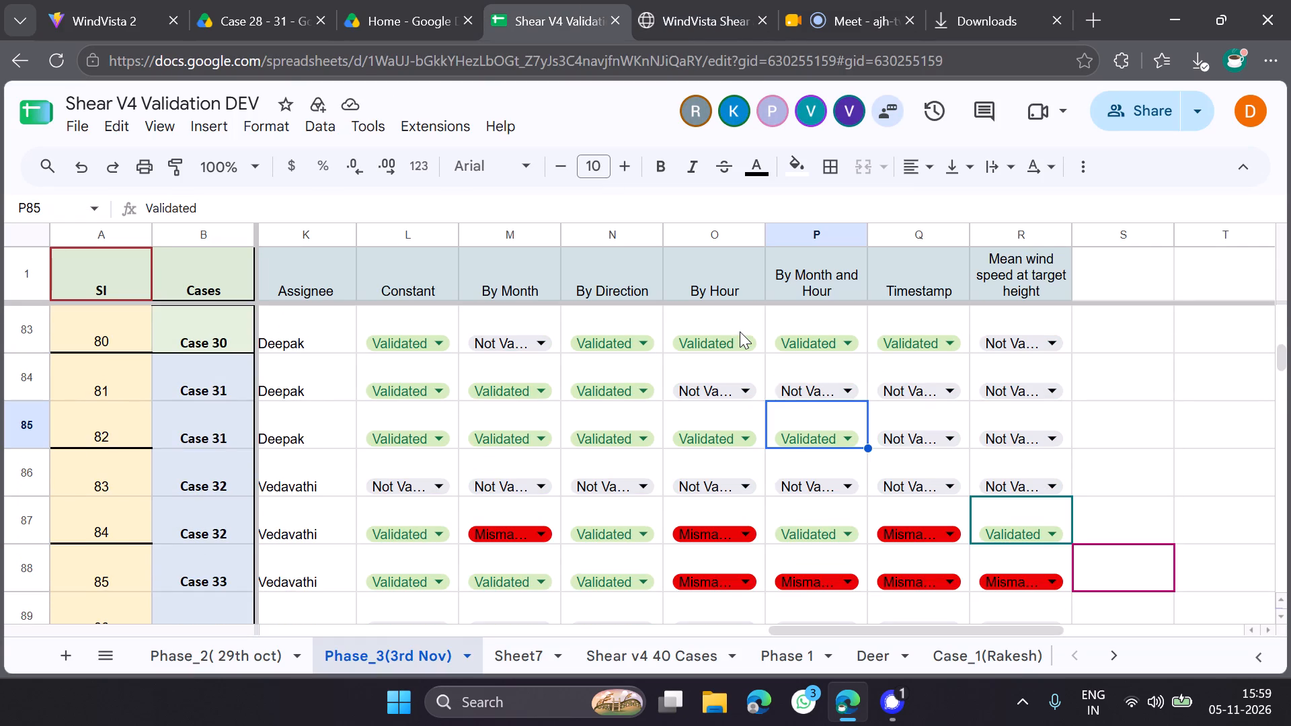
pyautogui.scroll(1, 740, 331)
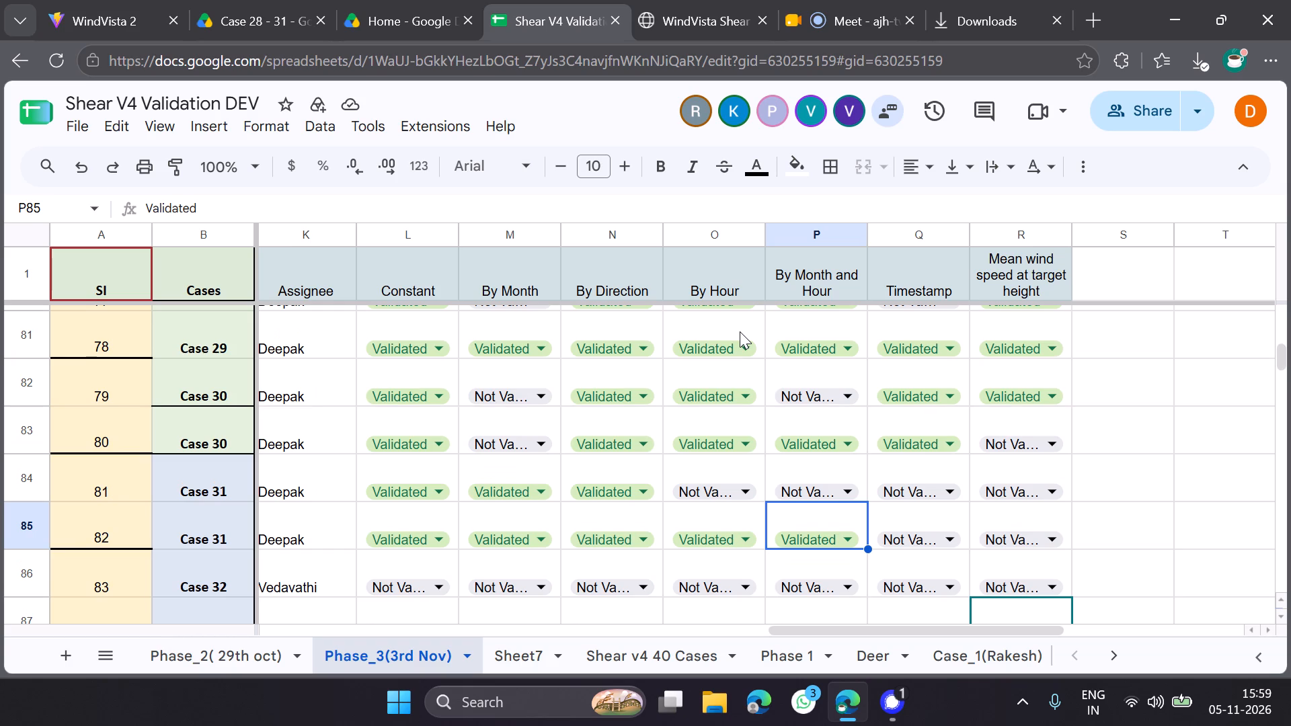
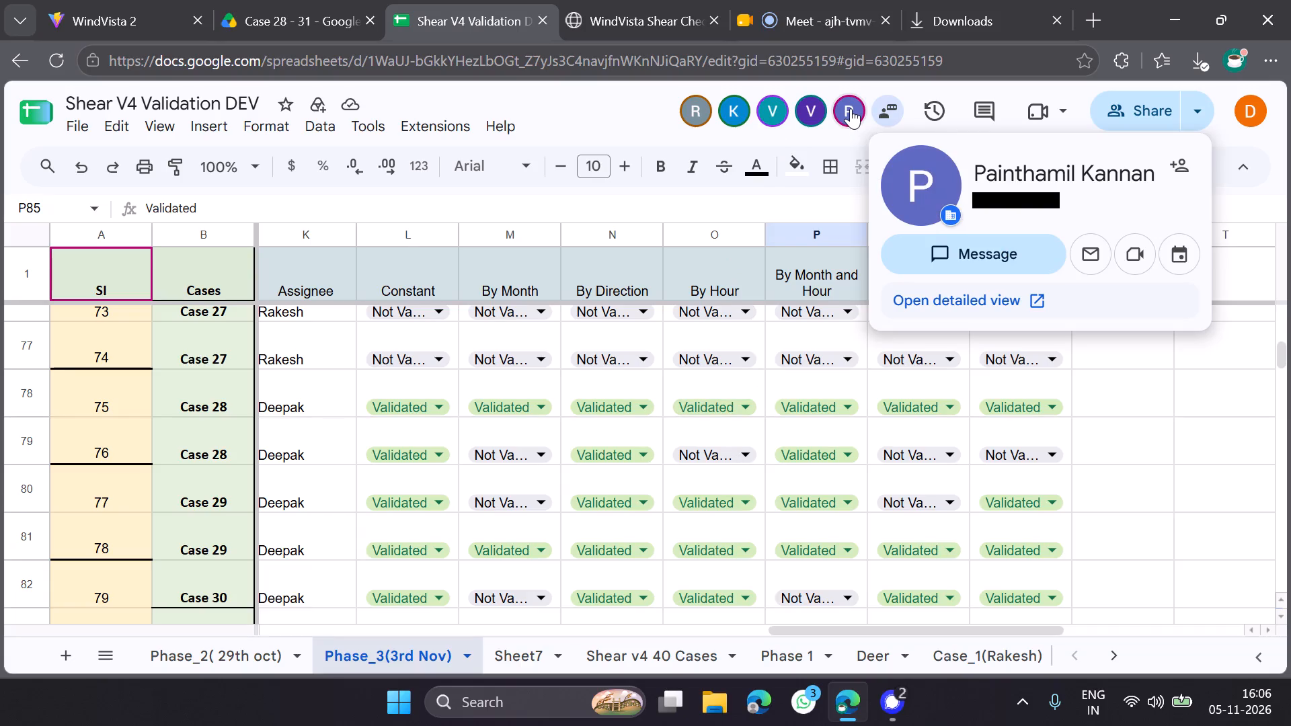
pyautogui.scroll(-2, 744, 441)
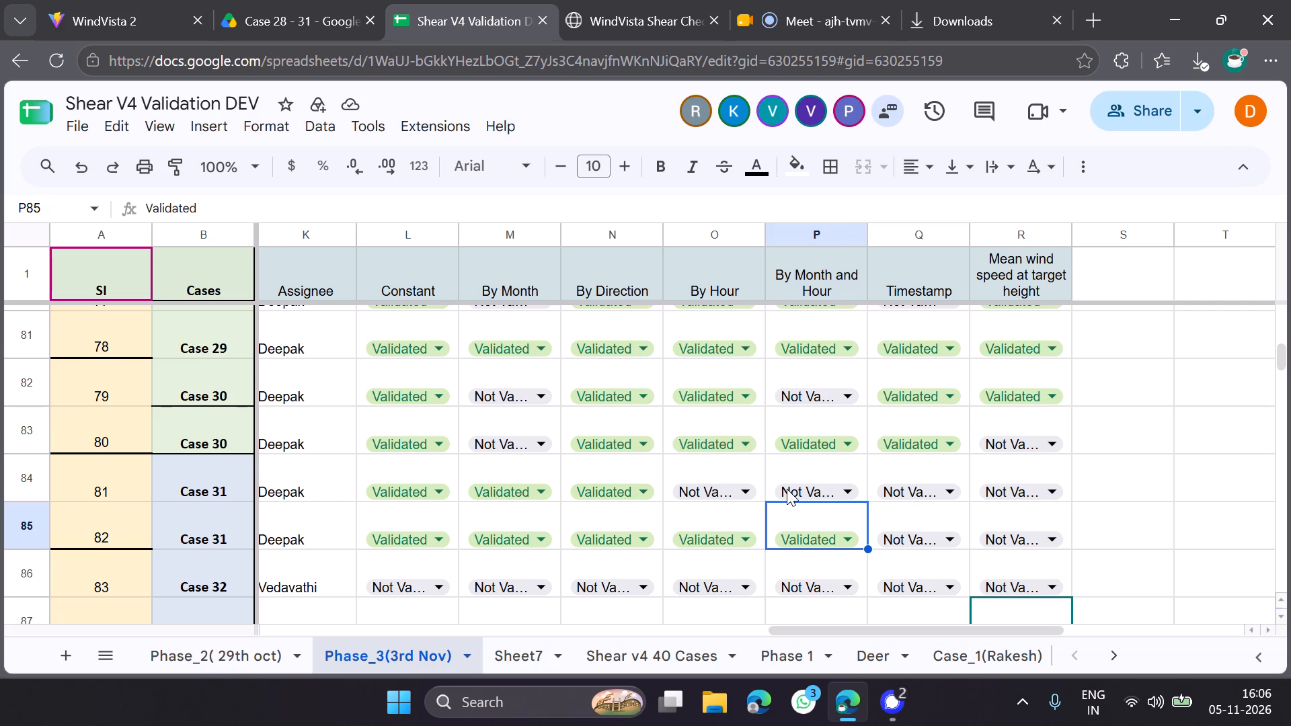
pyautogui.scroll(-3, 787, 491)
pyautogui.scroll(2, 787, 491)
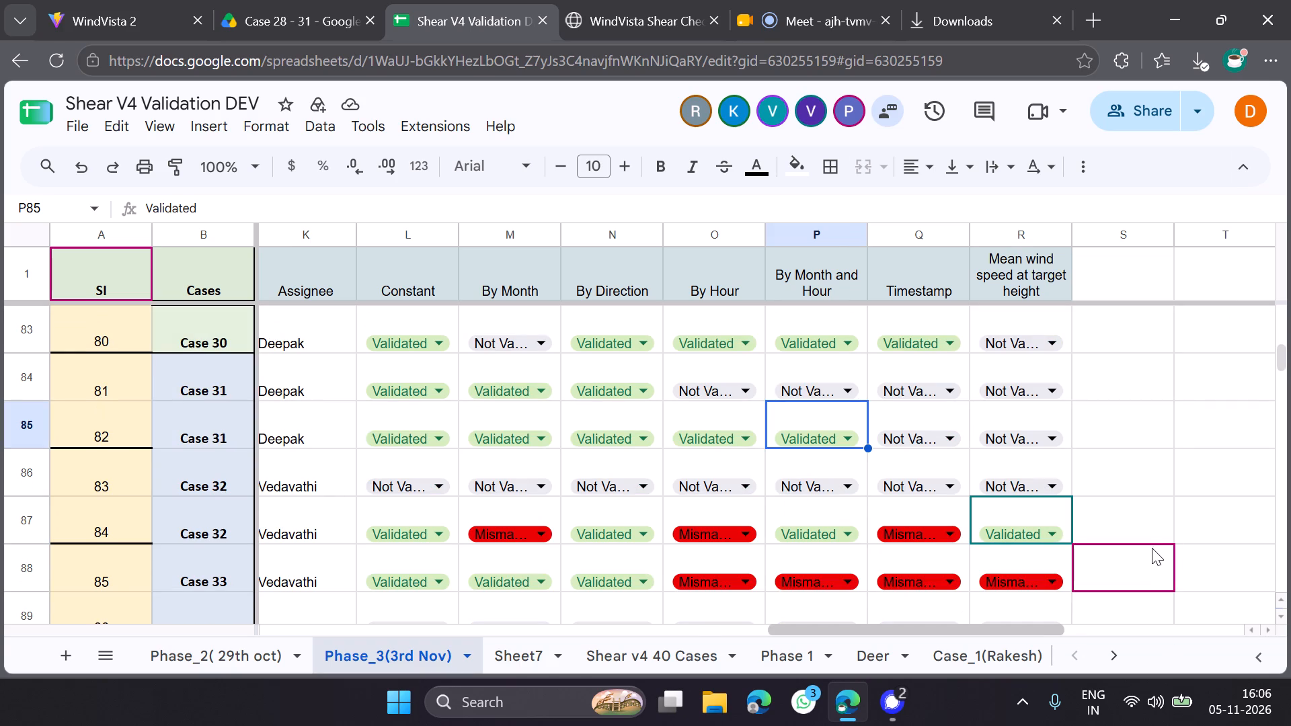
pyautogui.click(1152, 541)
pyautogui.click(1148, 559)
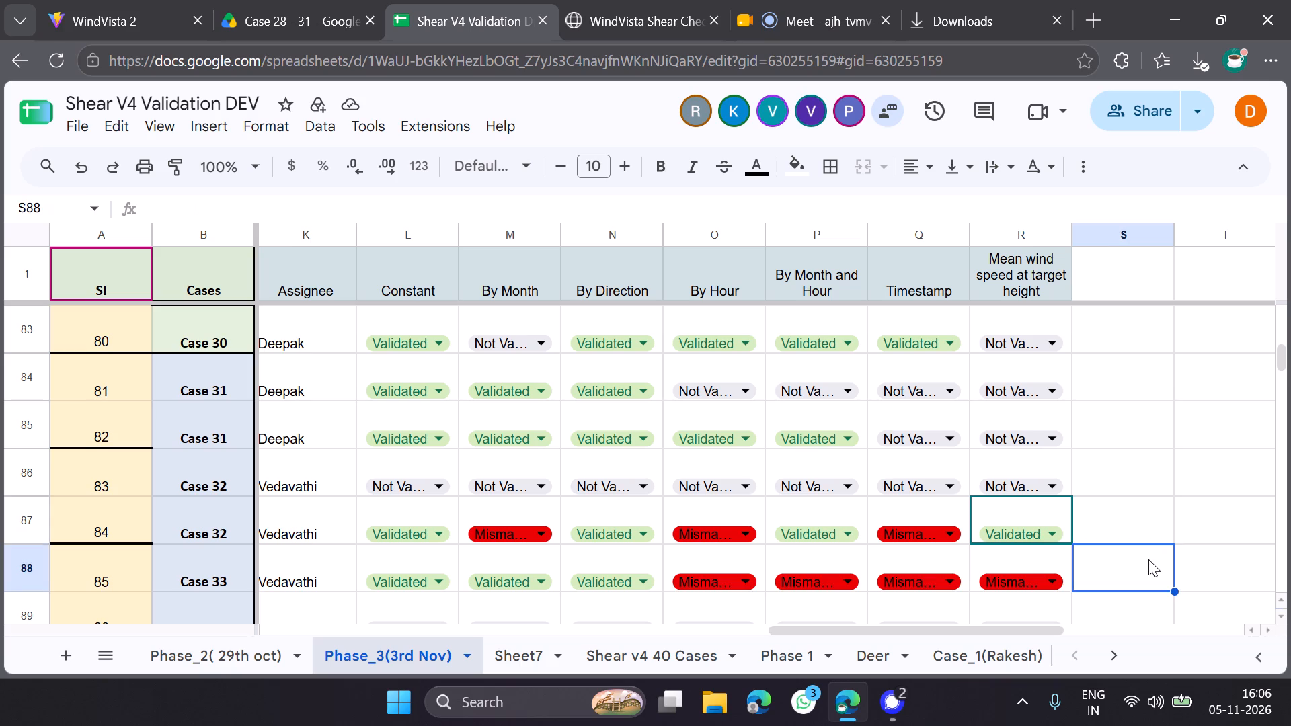
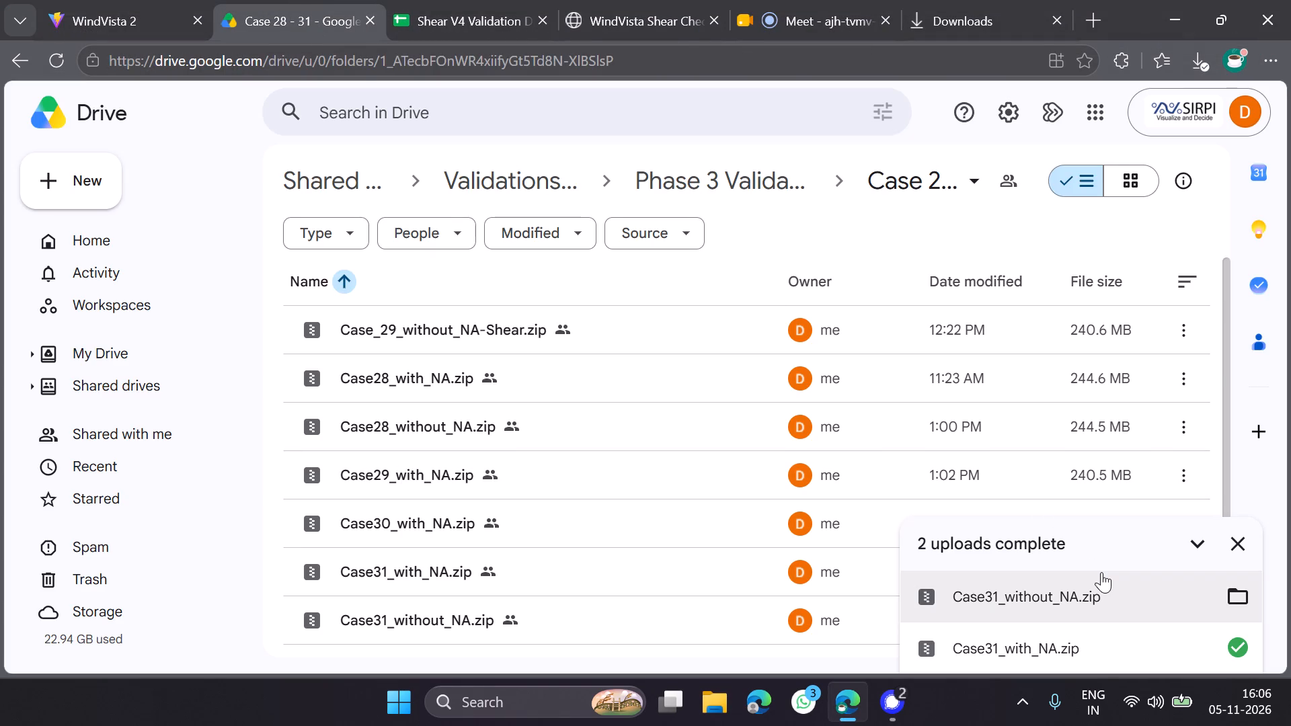
# Dismiss the completed uploads notice for the Case31 zip files.
pyautogui.click(1241, 541)
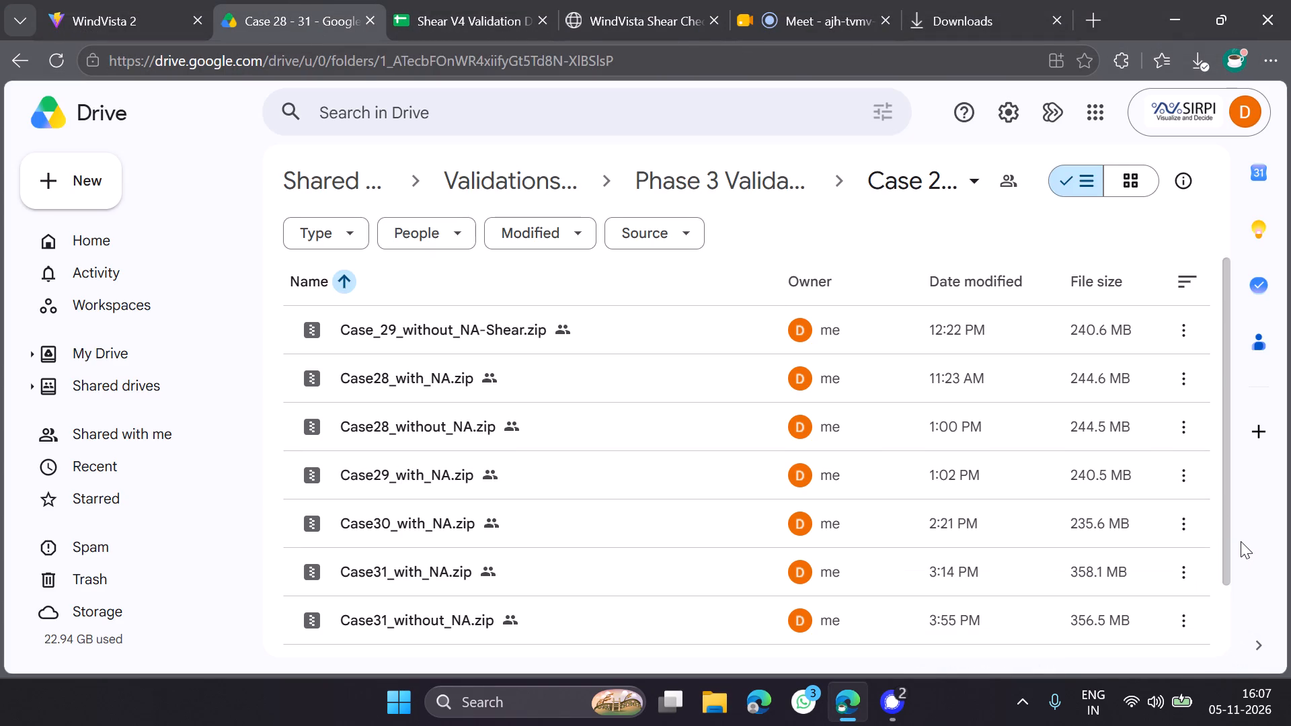
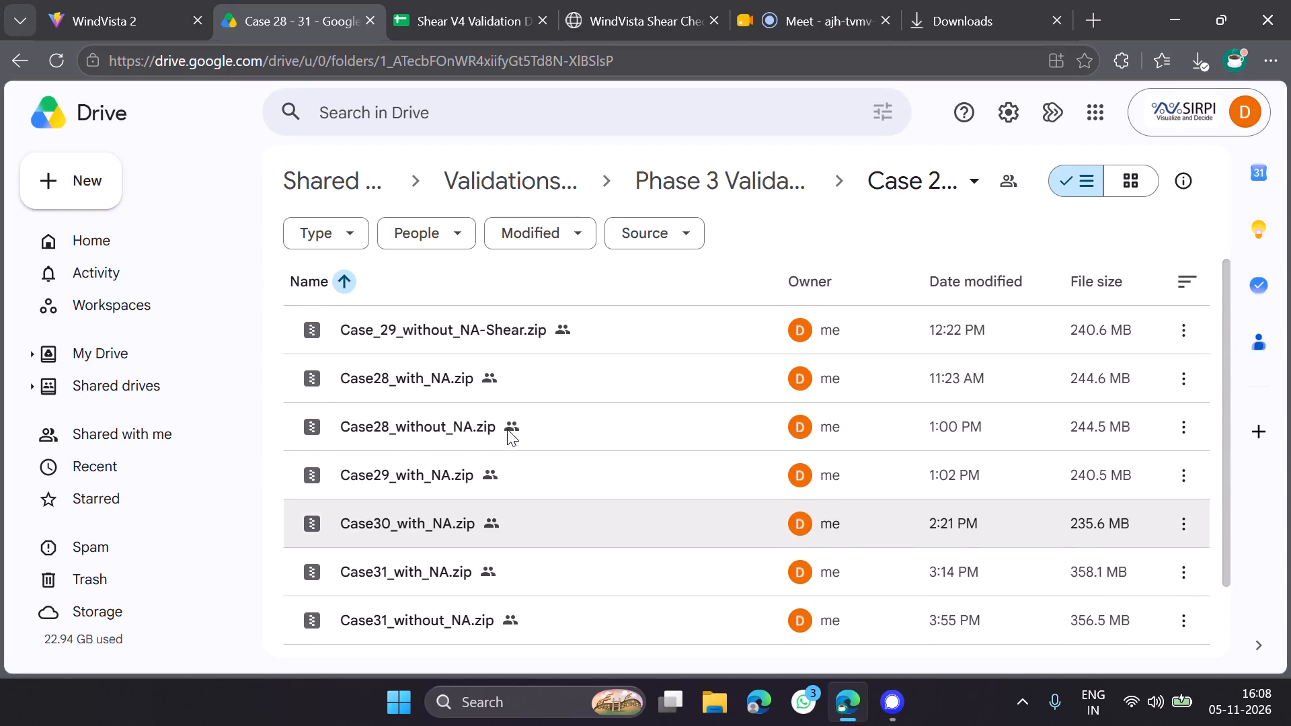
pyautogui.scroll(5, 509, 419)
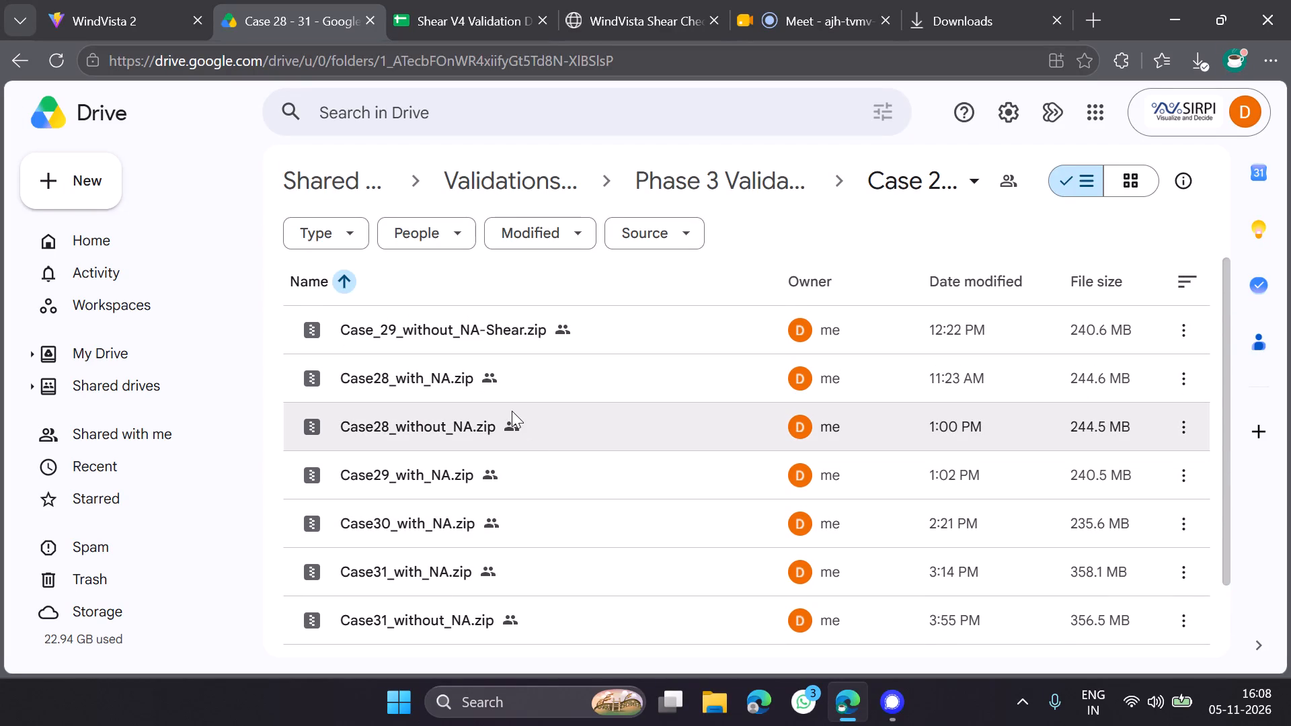
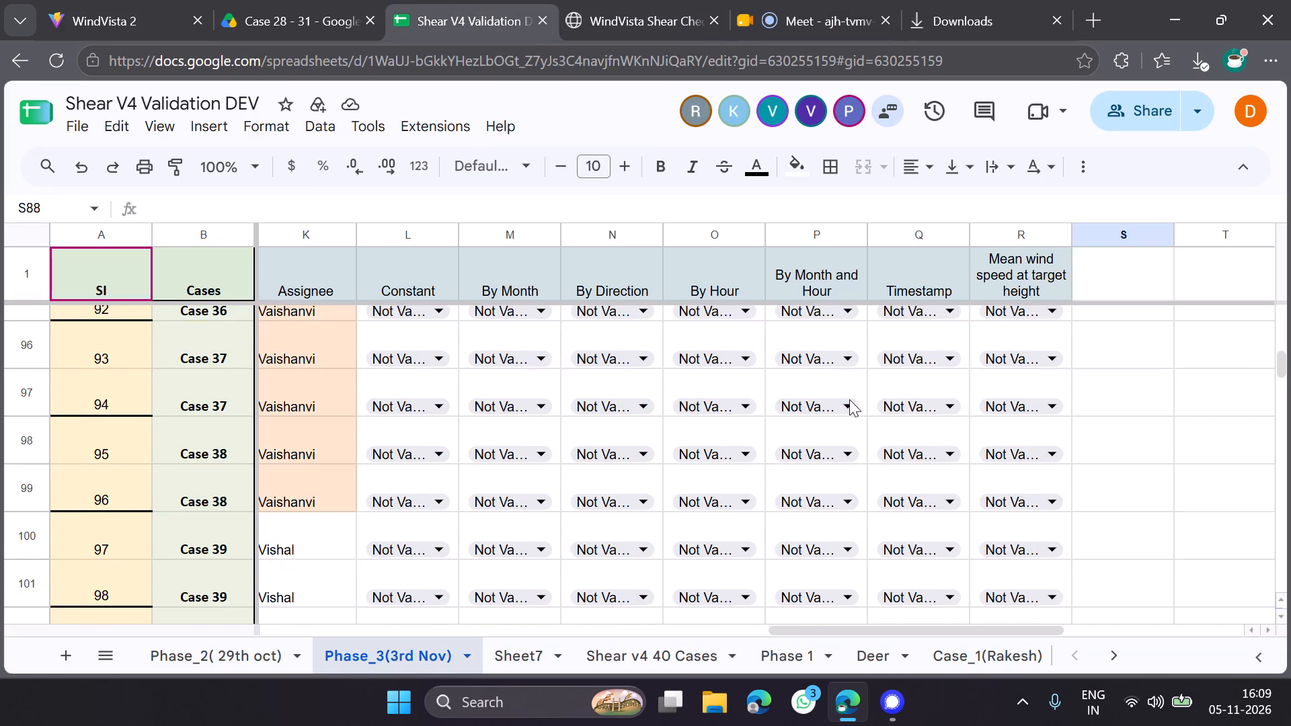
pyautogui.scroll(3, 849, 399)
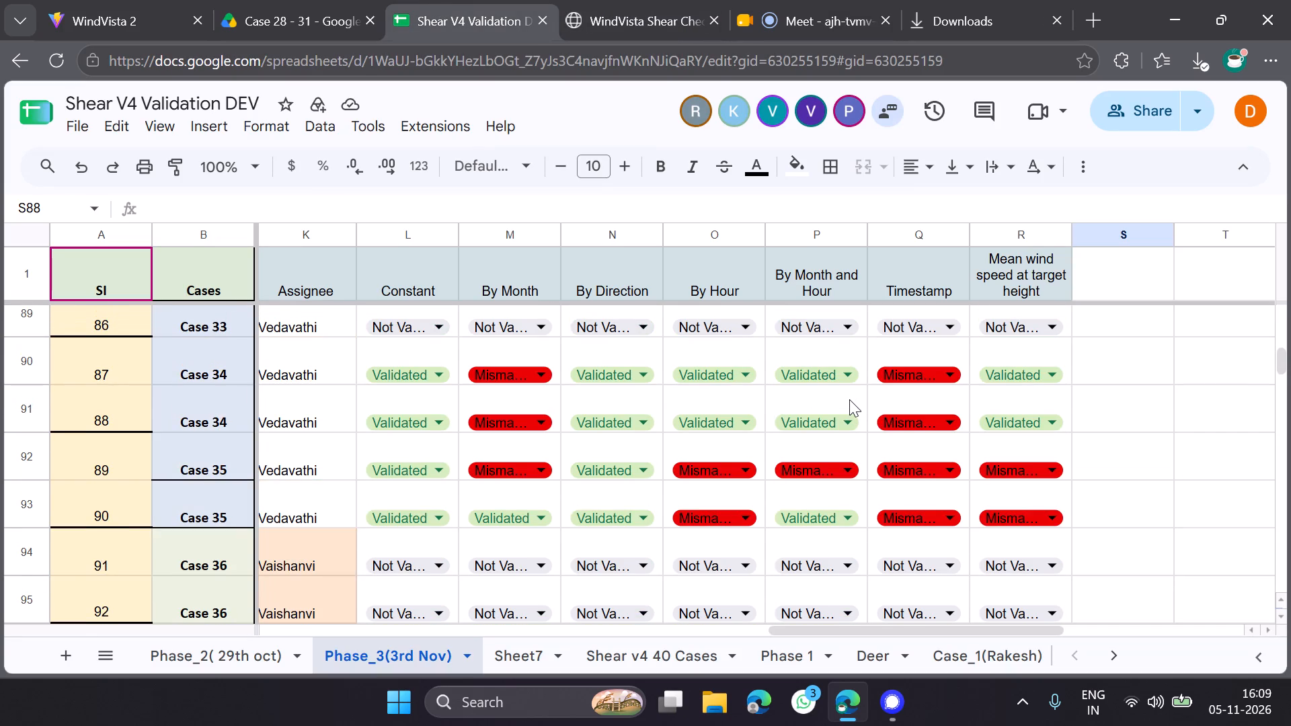
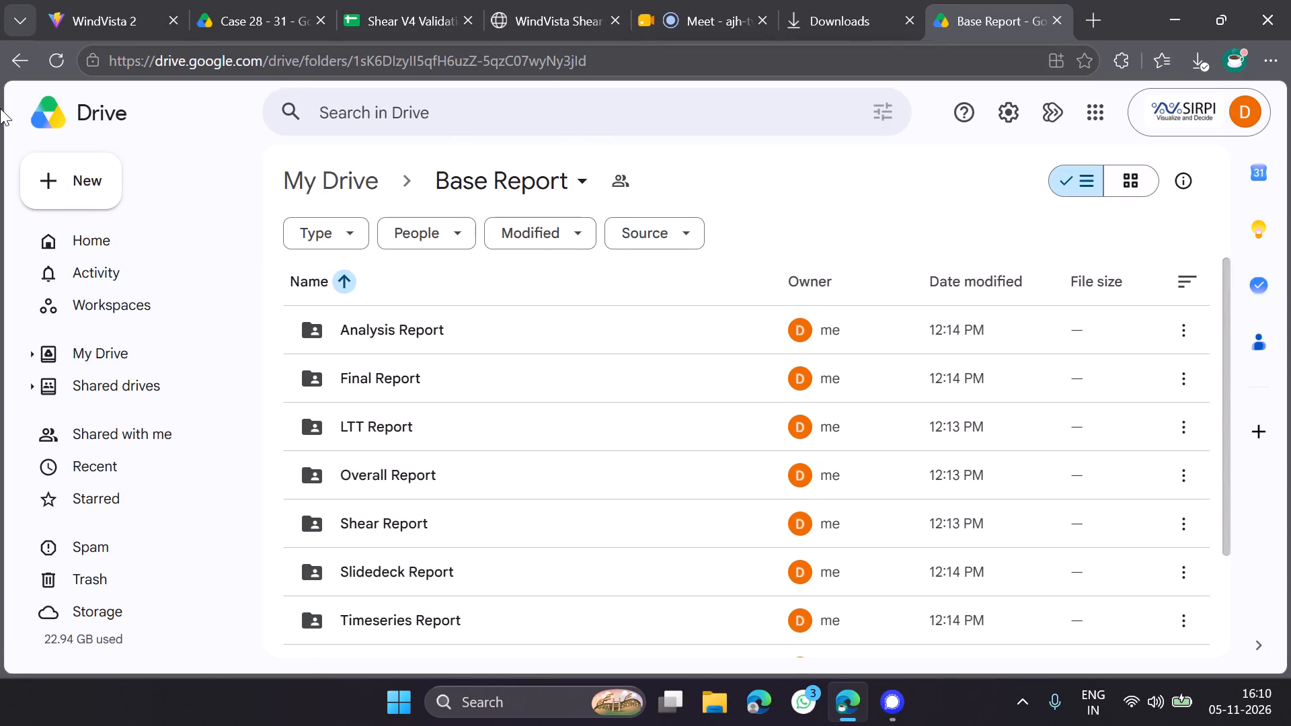
# Create a folder named Tab File inside the Base Report folder in Drive.
pyautogui.click(74, 171)
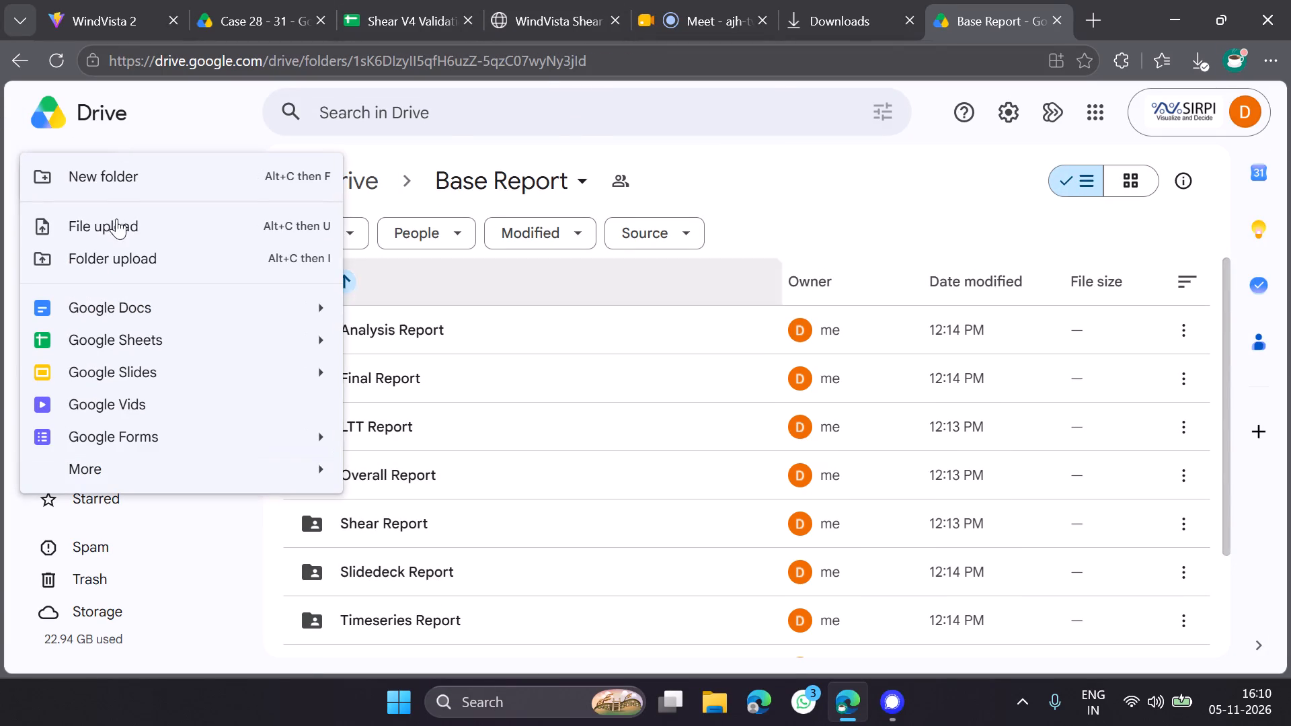
pyautogui.click(125, 175)
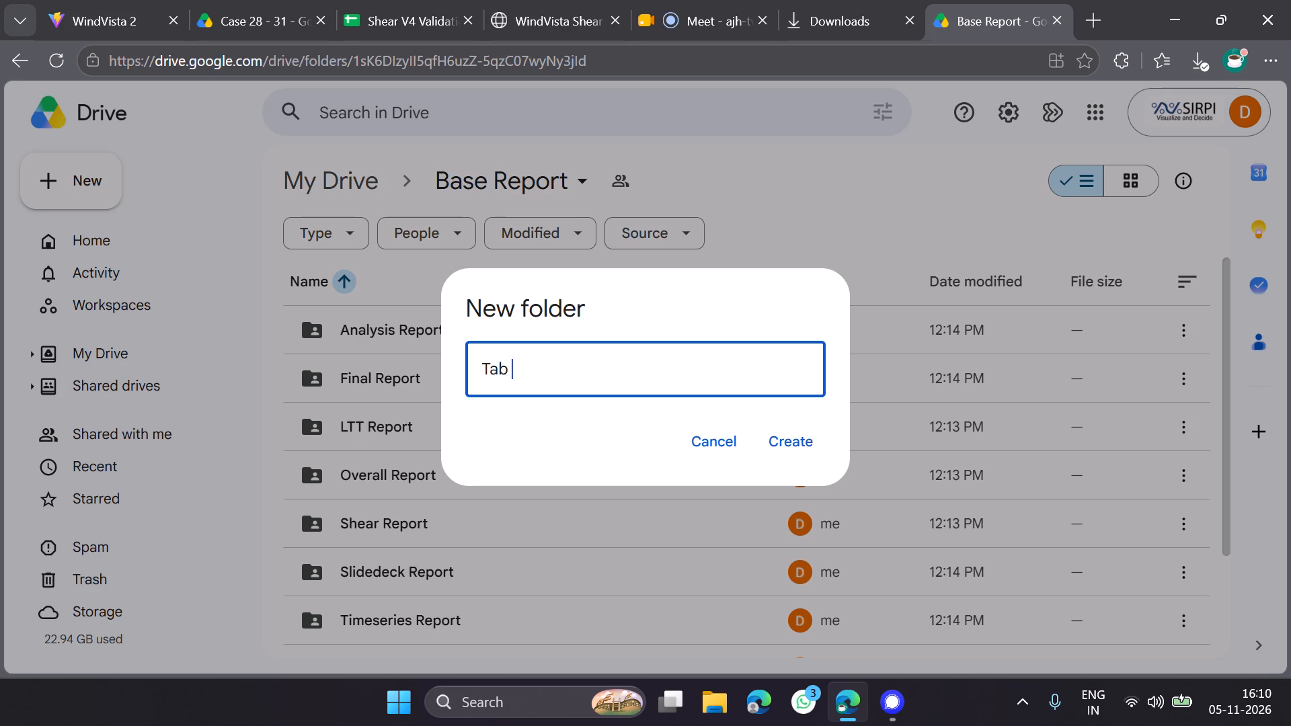
pyautogui.write('ile')
pyautogui.press('Return')
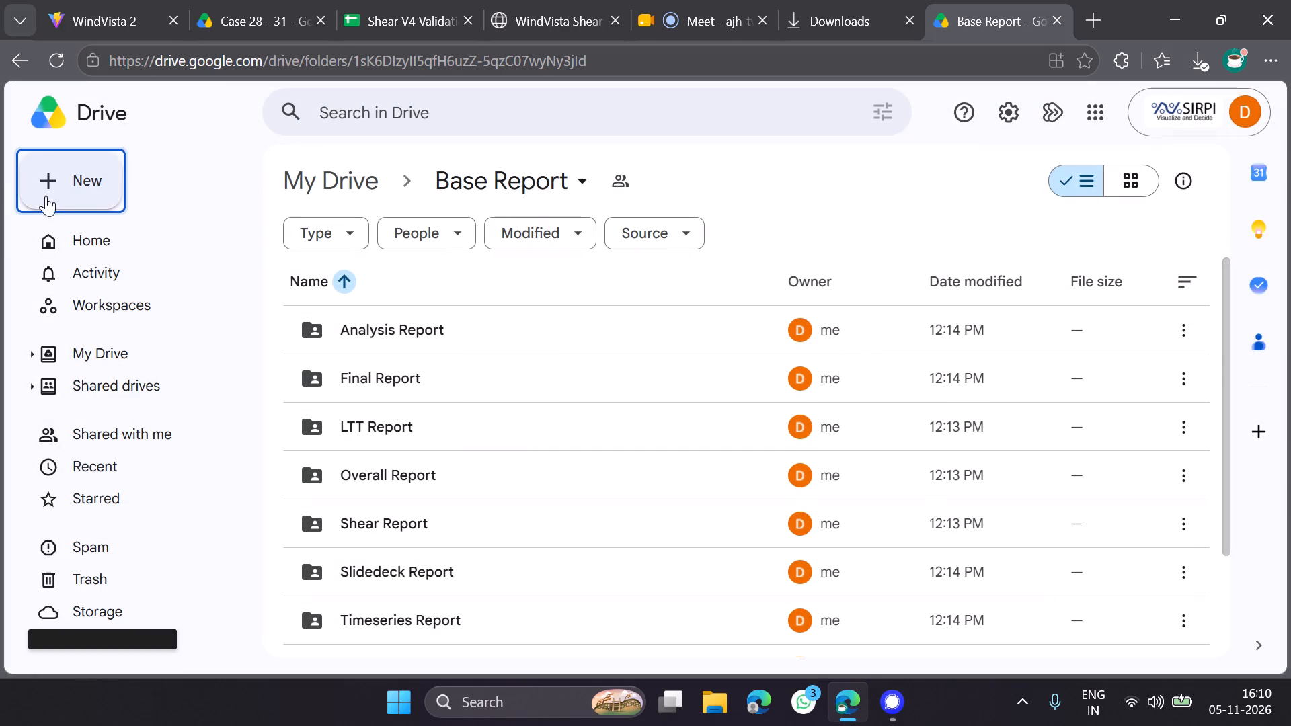
# Create another folder named Excel Summary inside the Base Report folder.
pyautogui.click(50, 176)
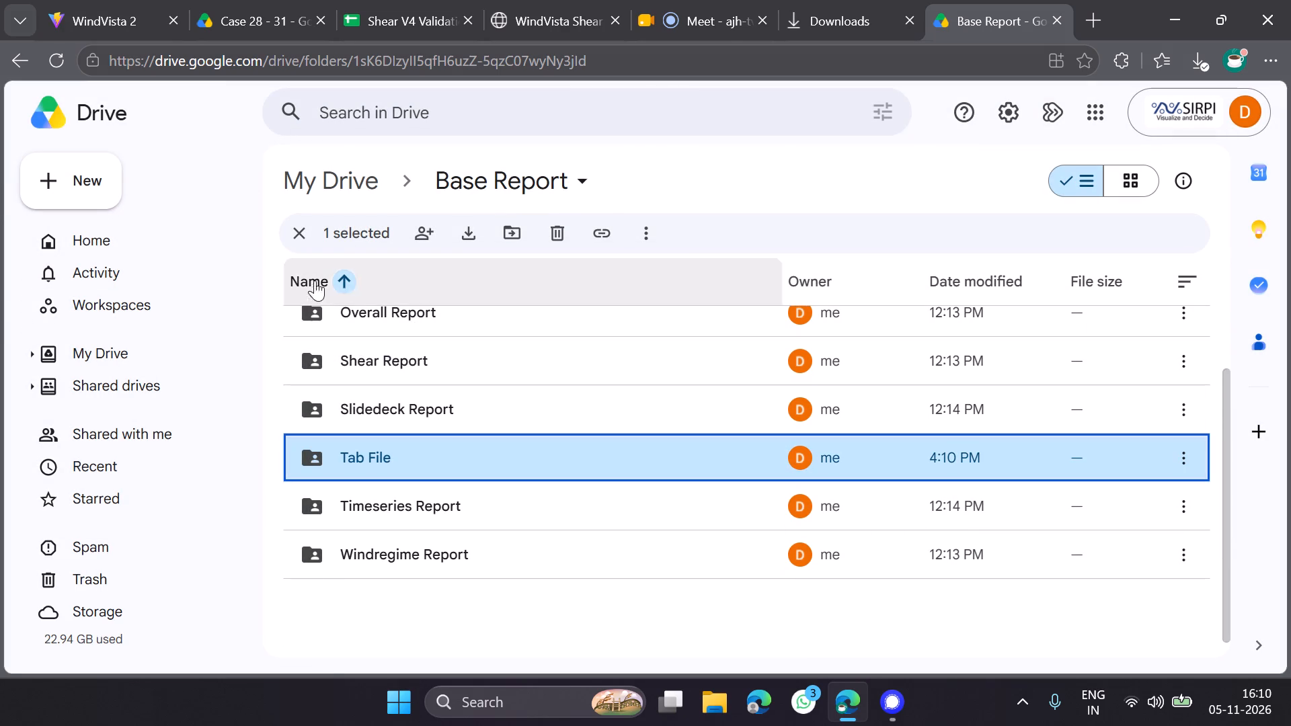
pyautogui.click(89, 168)
pyautogui.click(445, 628)
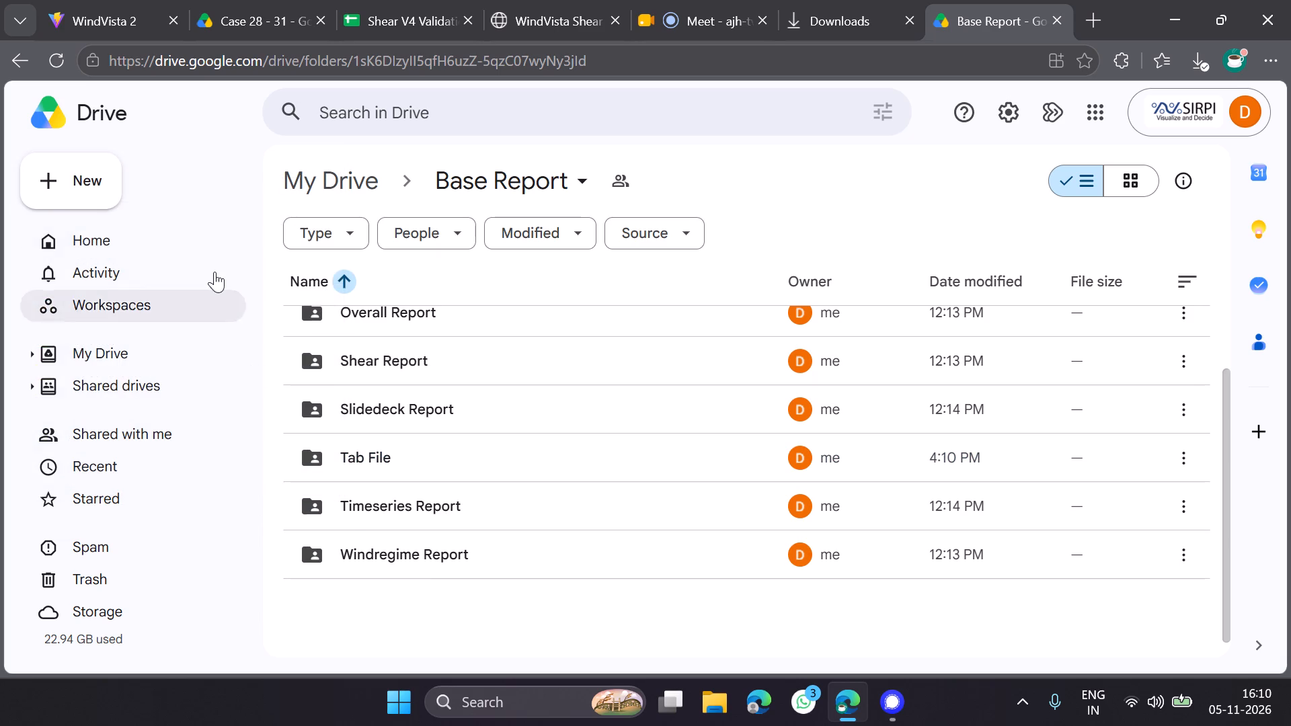
pyautogui.click(62, 163)
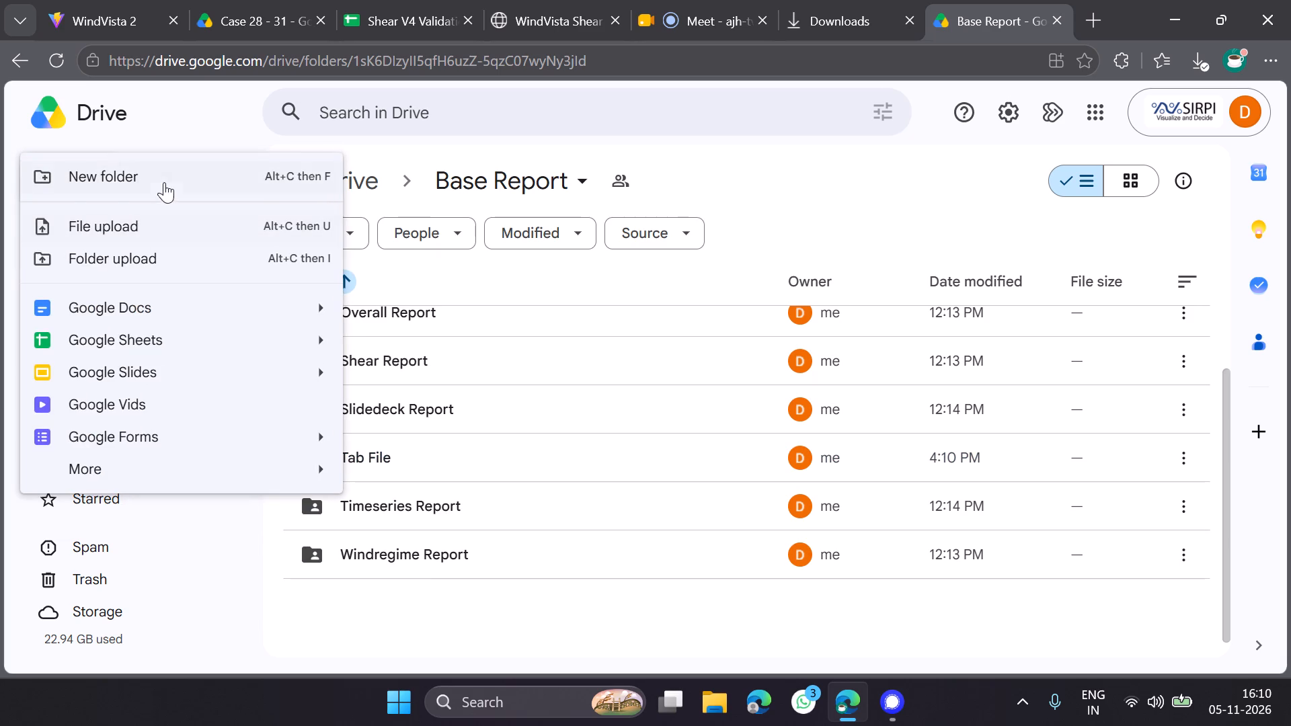
pyautogui.click(171, 167)
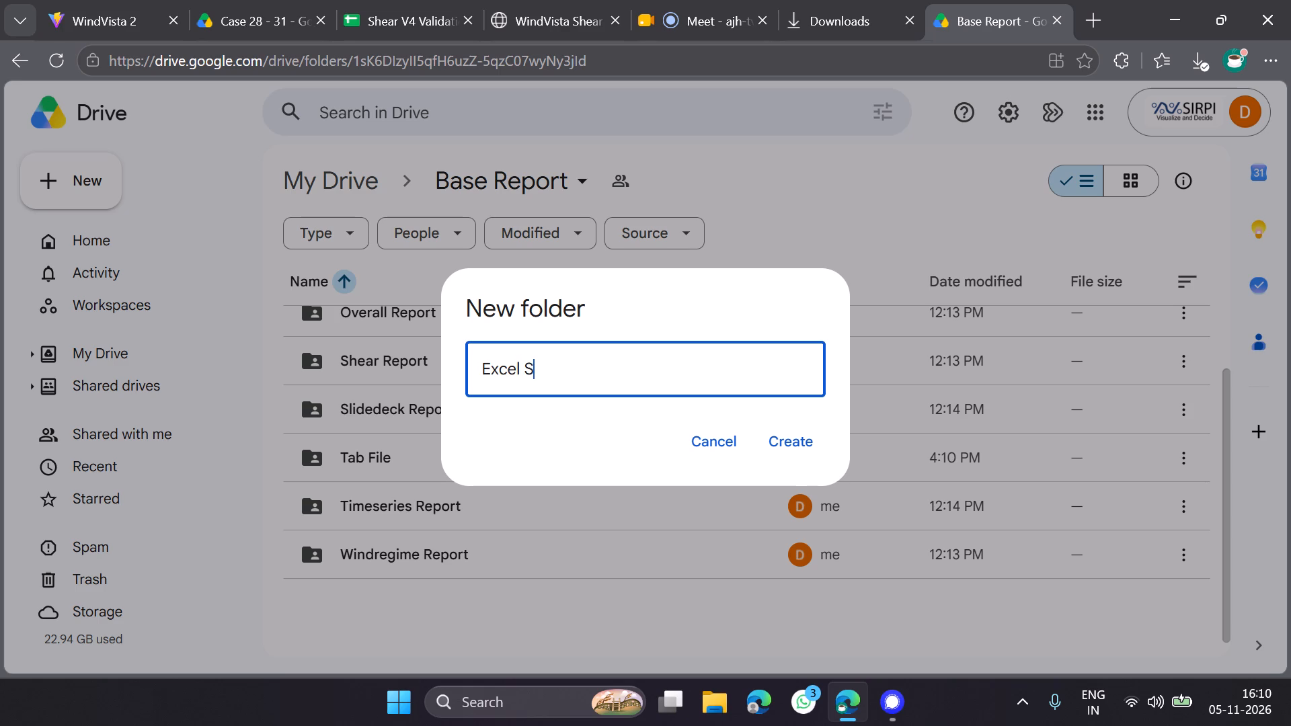
pyautogui.write('ummary')
pyautogui.press('space')
pyautogui.press('Return')
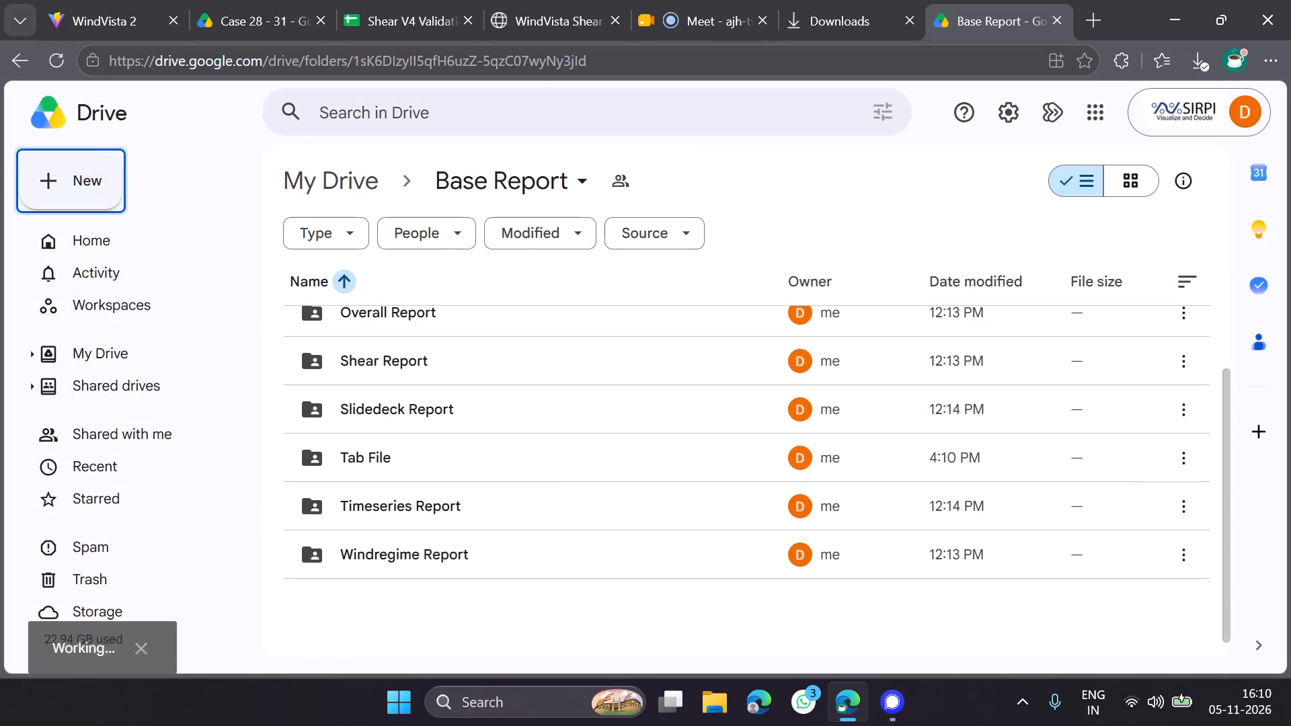
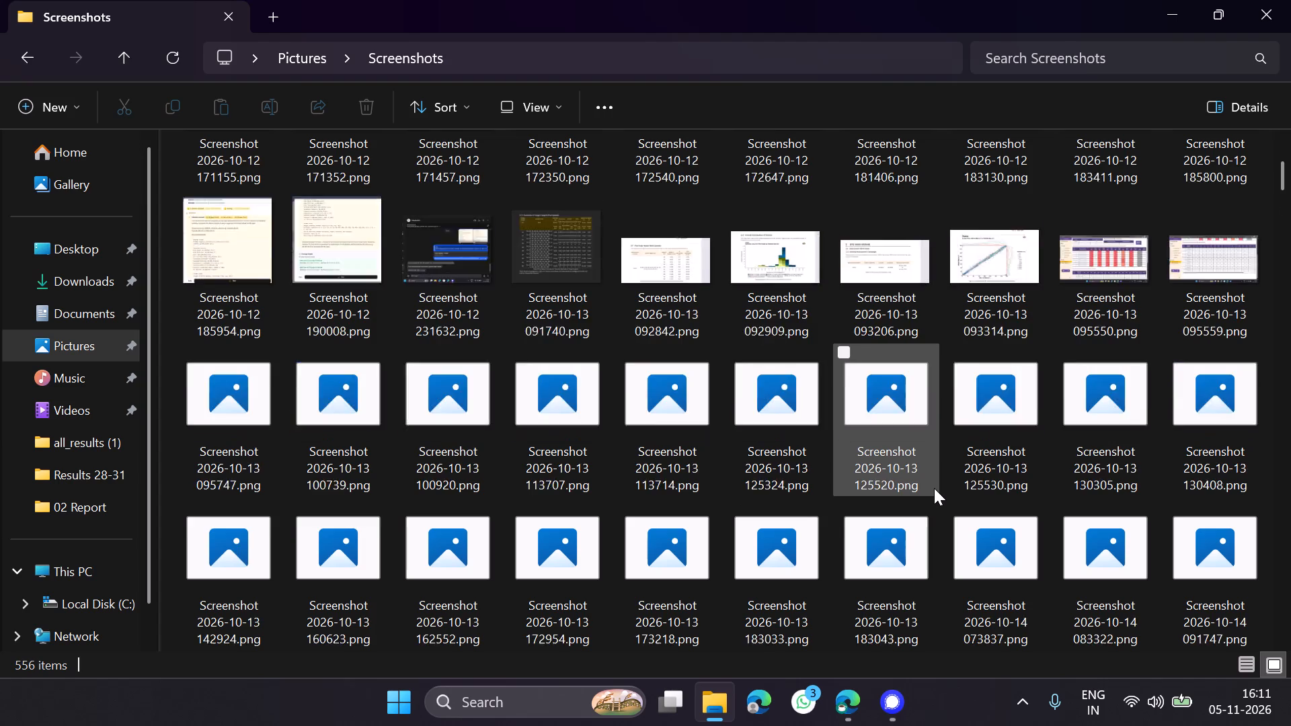
# Open the newest screenshot, Screenshot 2026-11-05 123534.png, from the Screenshots folder in the photo viewer.
pyautogui.scroll(-9, 934, 488)
pyautogui.scroll(-18, 934, 488)
pyautogui.scroll(-18, 934, 488)
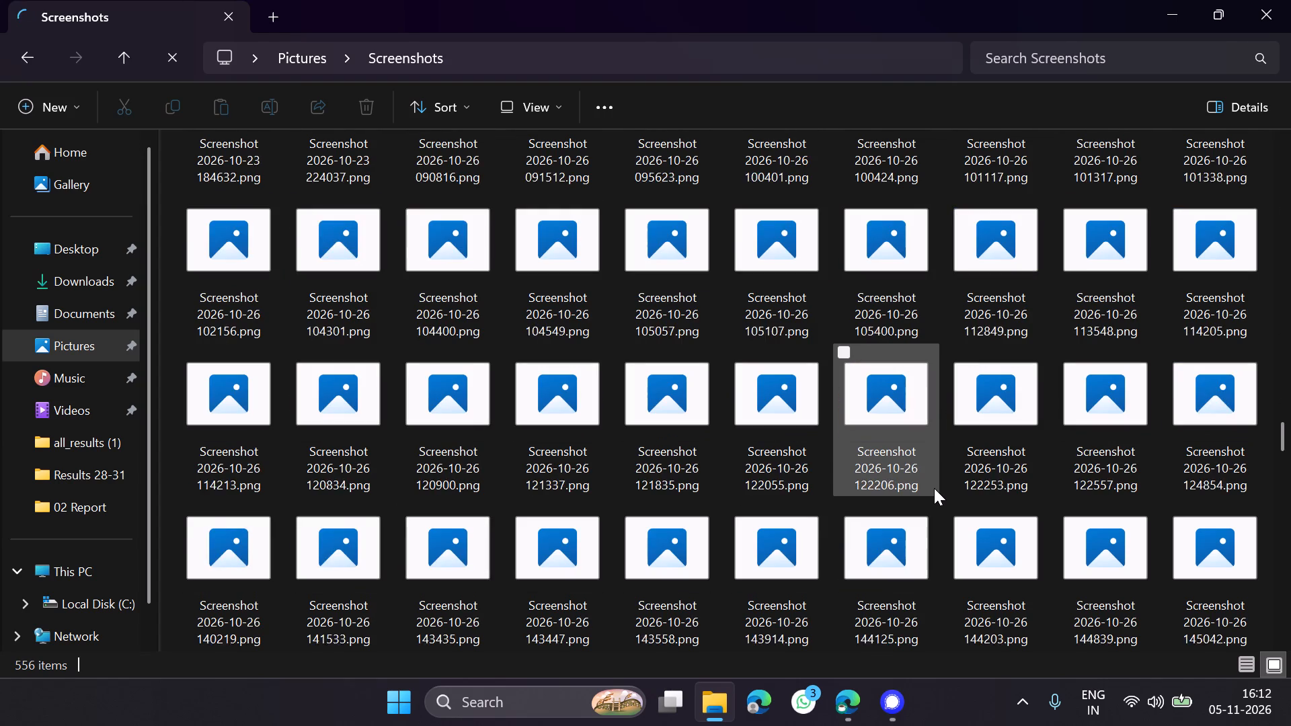
pyautogui.scroll(-18, 934, 488)
pyautogui.scroll(-16, 973, 507)
pyautogui.scroll(-8, 973, 507)
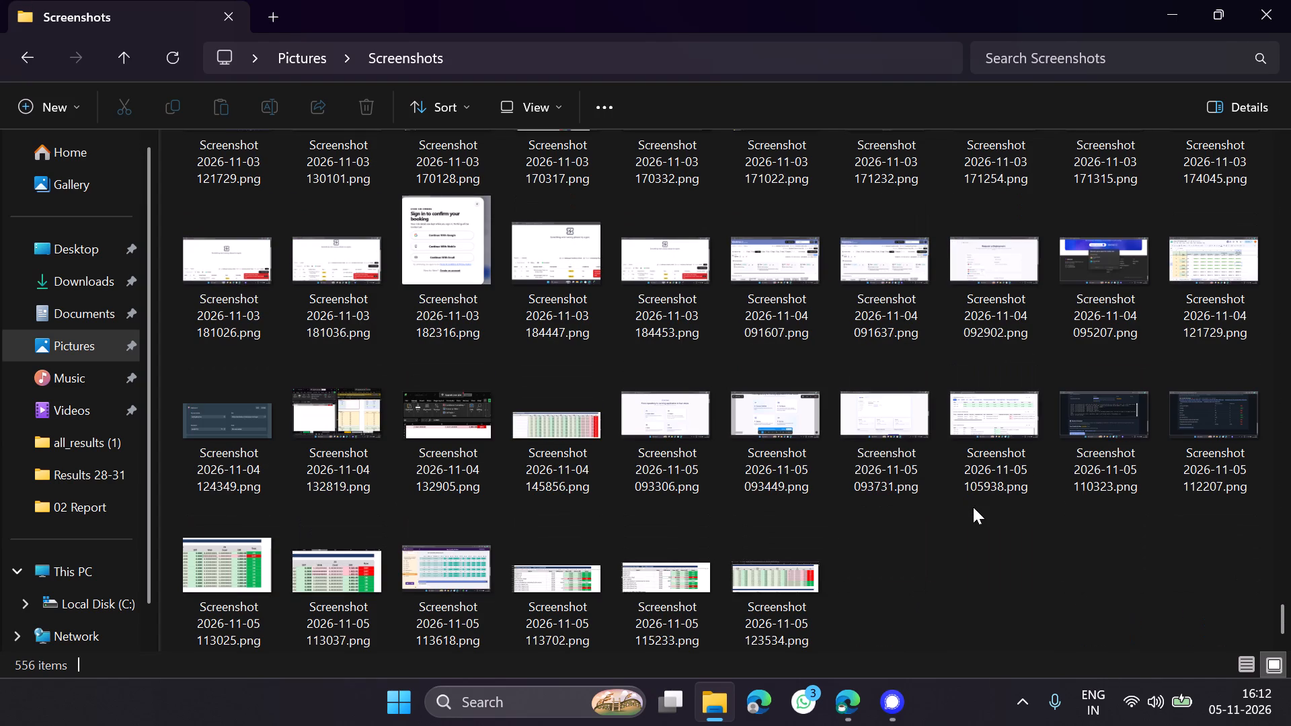
pyautogui.doubleClick(774, 563)
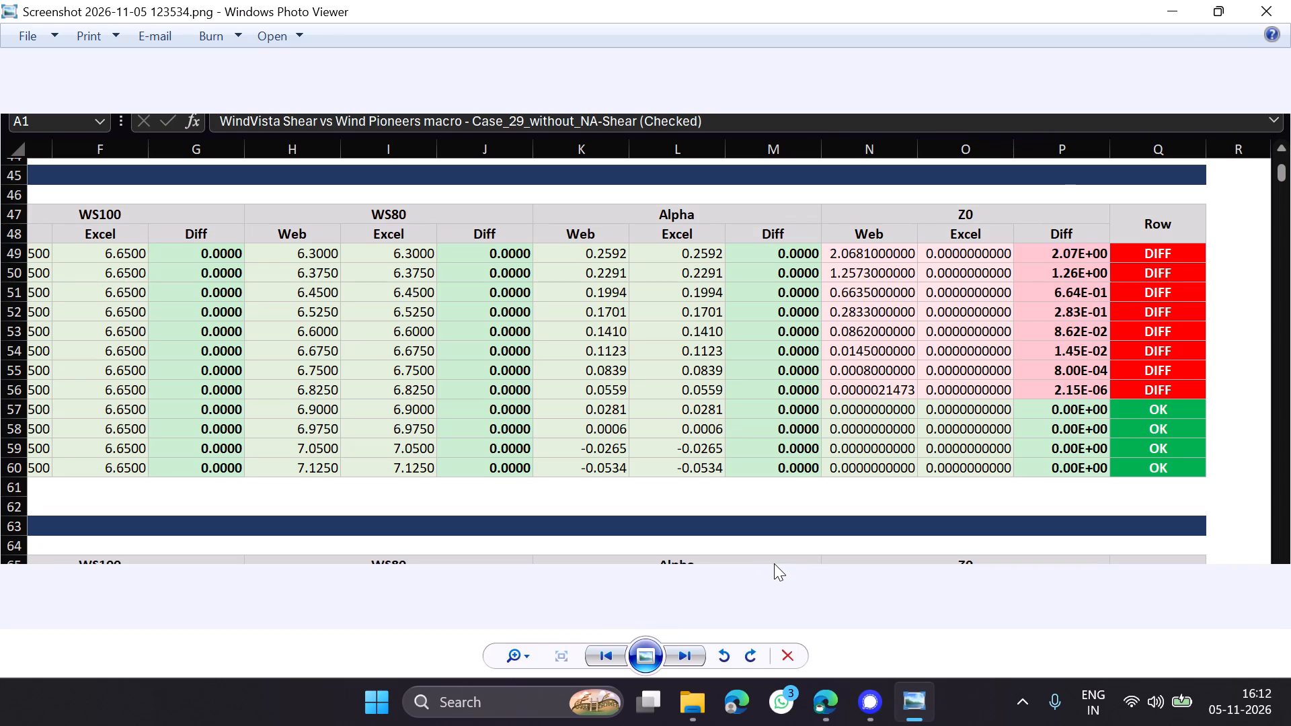
pyautogui.press('Left')
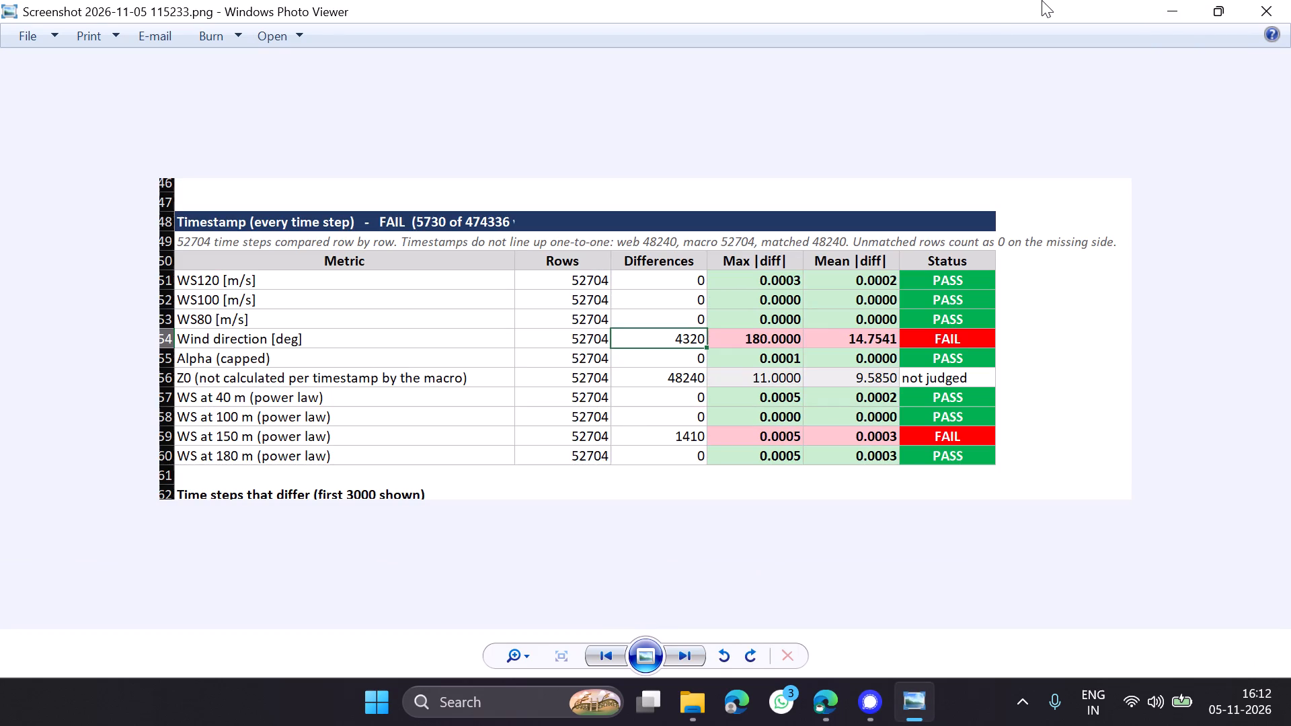
pyautogui.rightClick(551, 204)
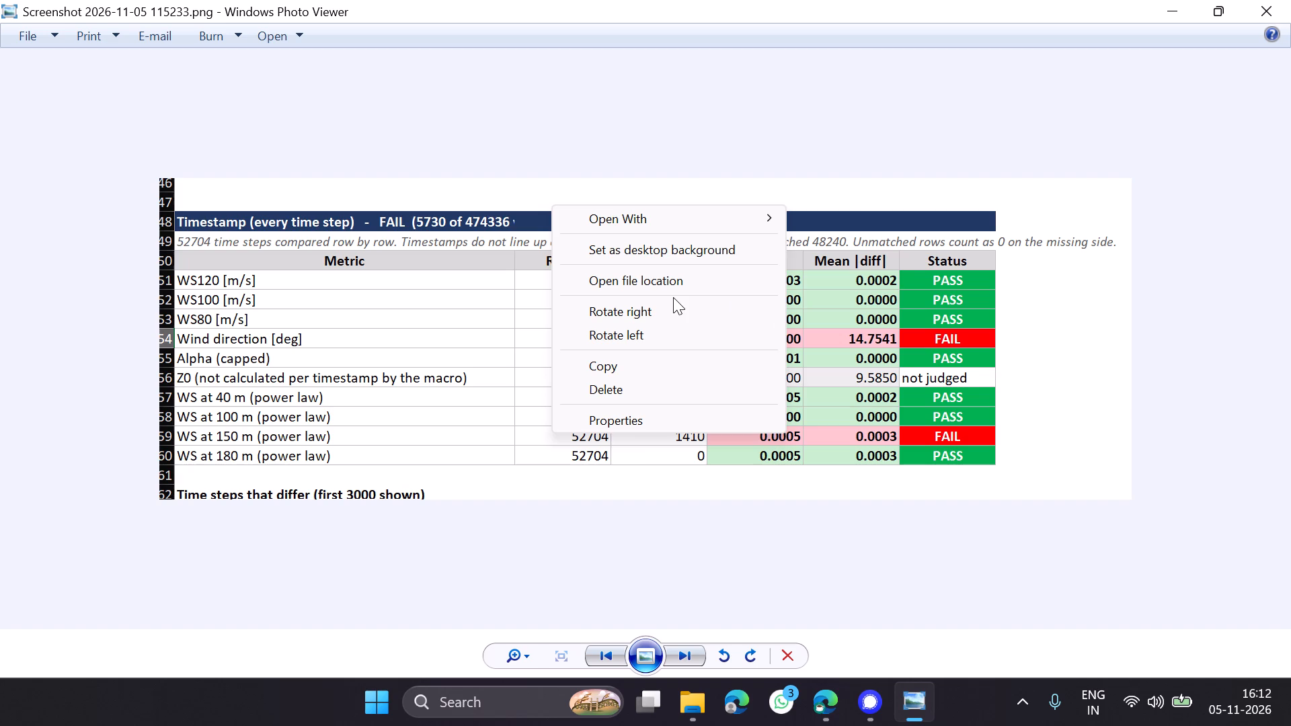
pyautogui.click(633, 371)
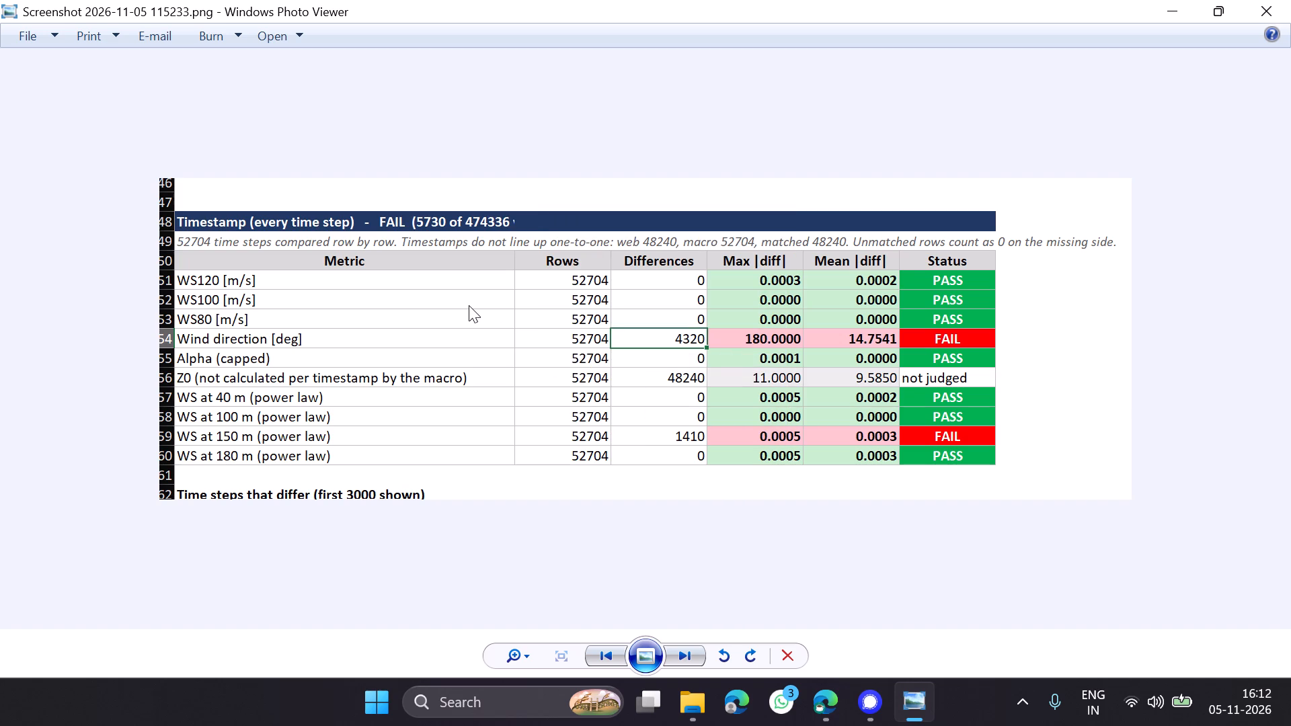
pyautogui.click(892, 396)
pyautogui.click(840, 272)
pyautogui.click(831, 319)
pyautogui.click(1290, 0)
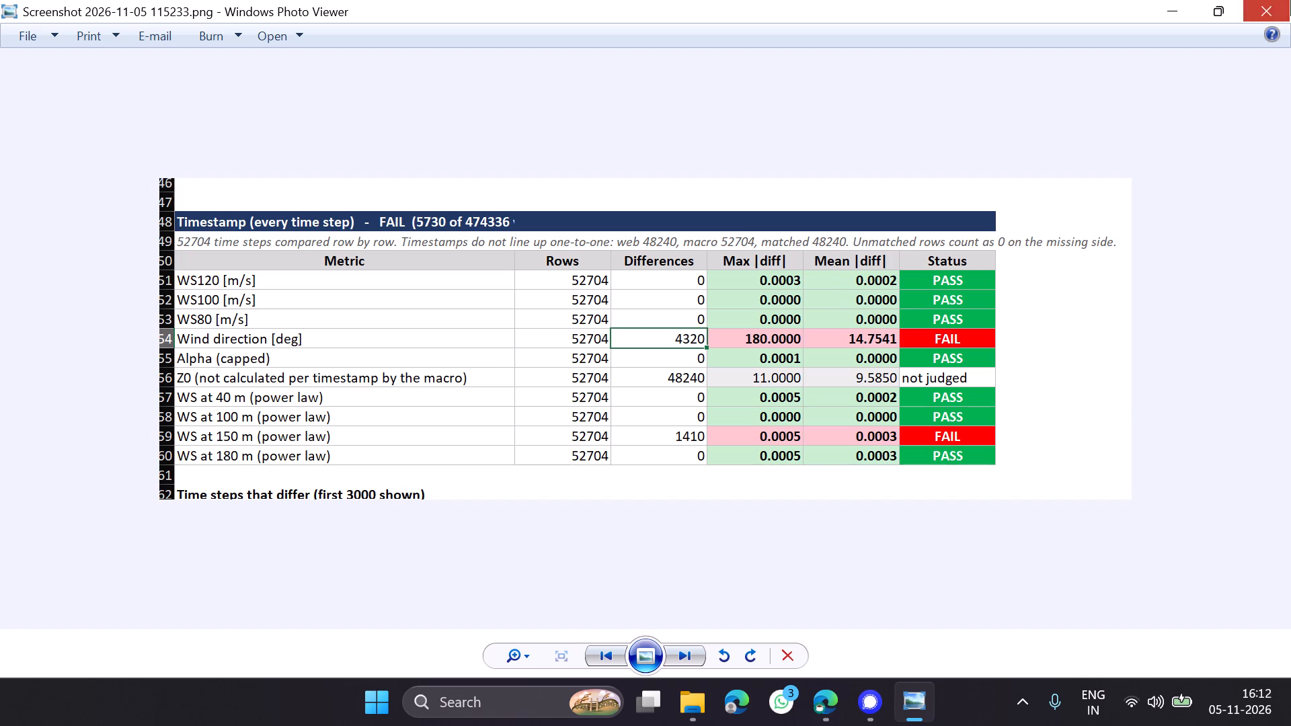
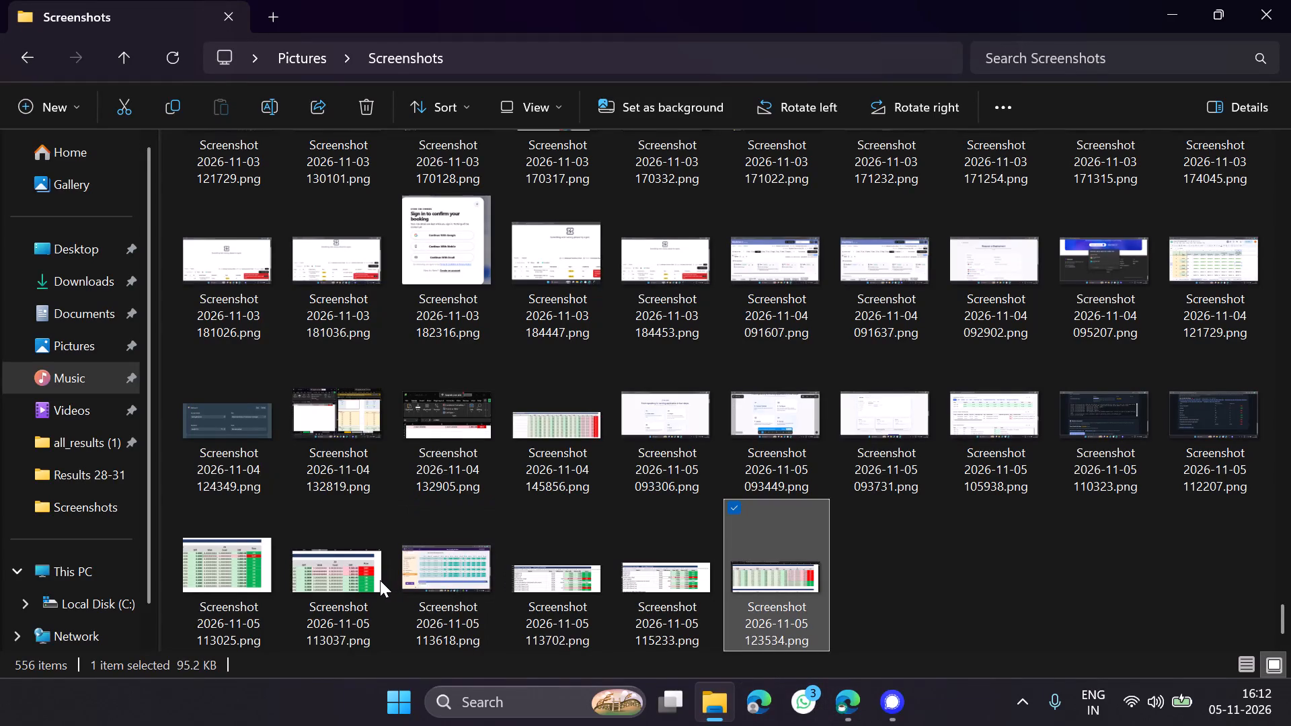
# Copy Screenshot 2026-11-05 113702.png, the Timestamp (every time step) comparison with WS120 to WS80 metrics, from the photo viewer and close it.
pyautogui.doubleClick(379, 580)
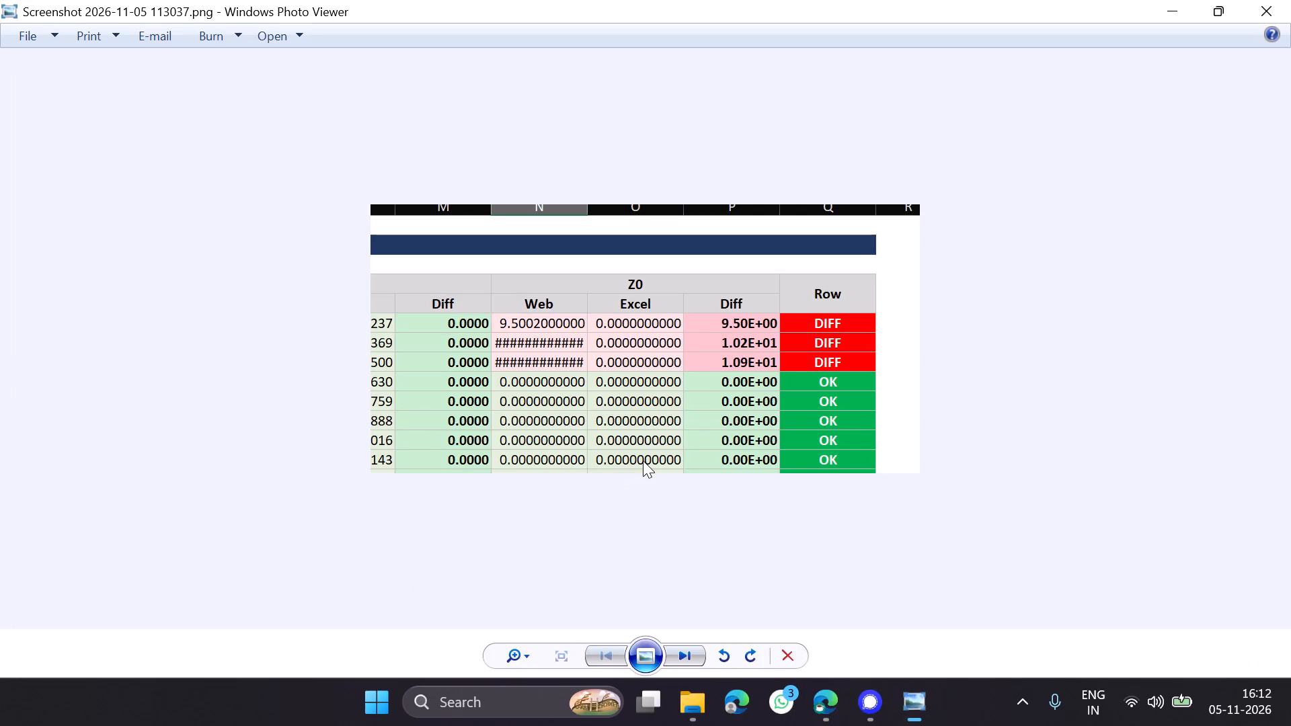
pyautogui.press('Right')
pyautogui.press('Right')
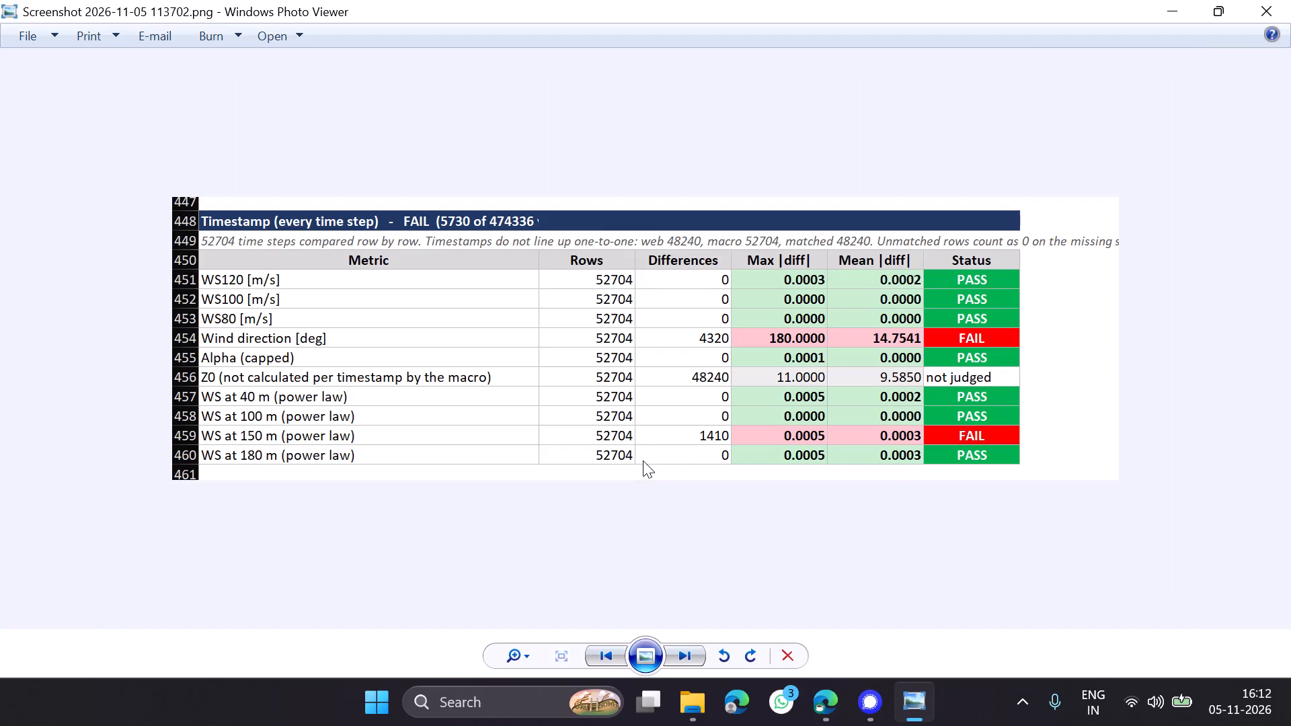
pyautogui.rightClick(649, 435)
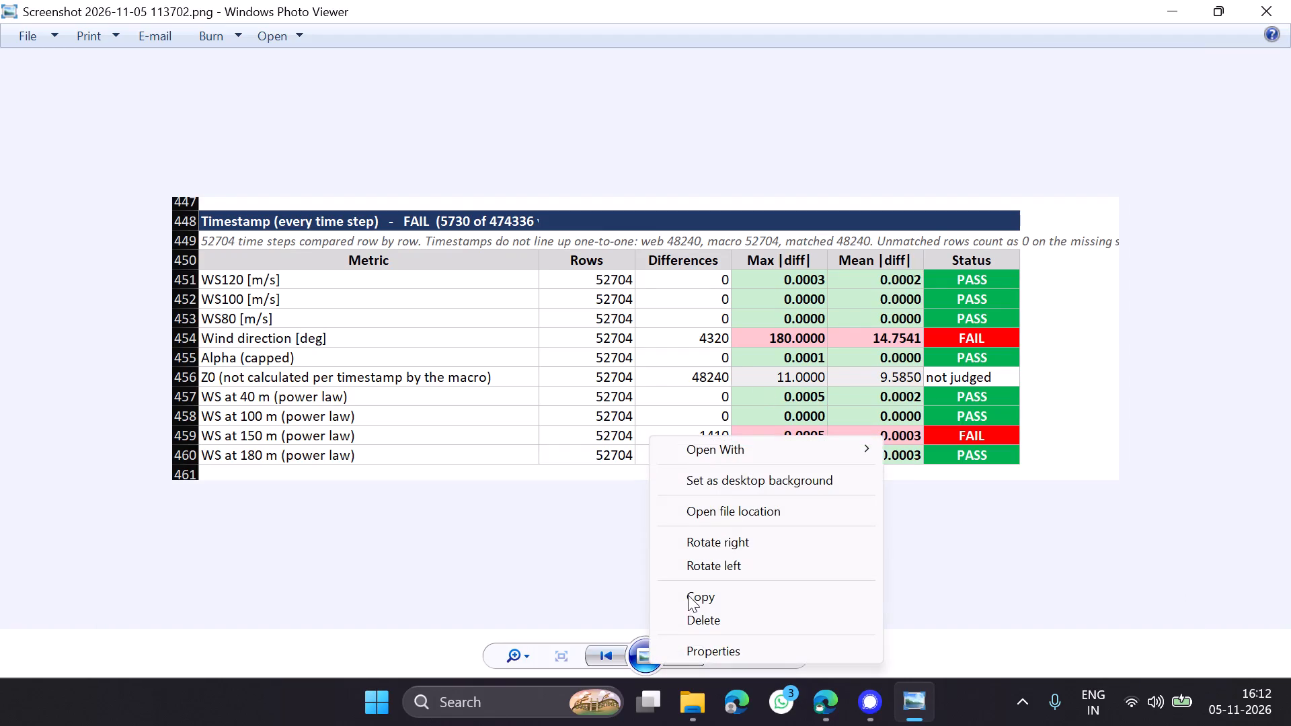
pyautogui.click(688, 595)
pyautogui.click(1290, 0)
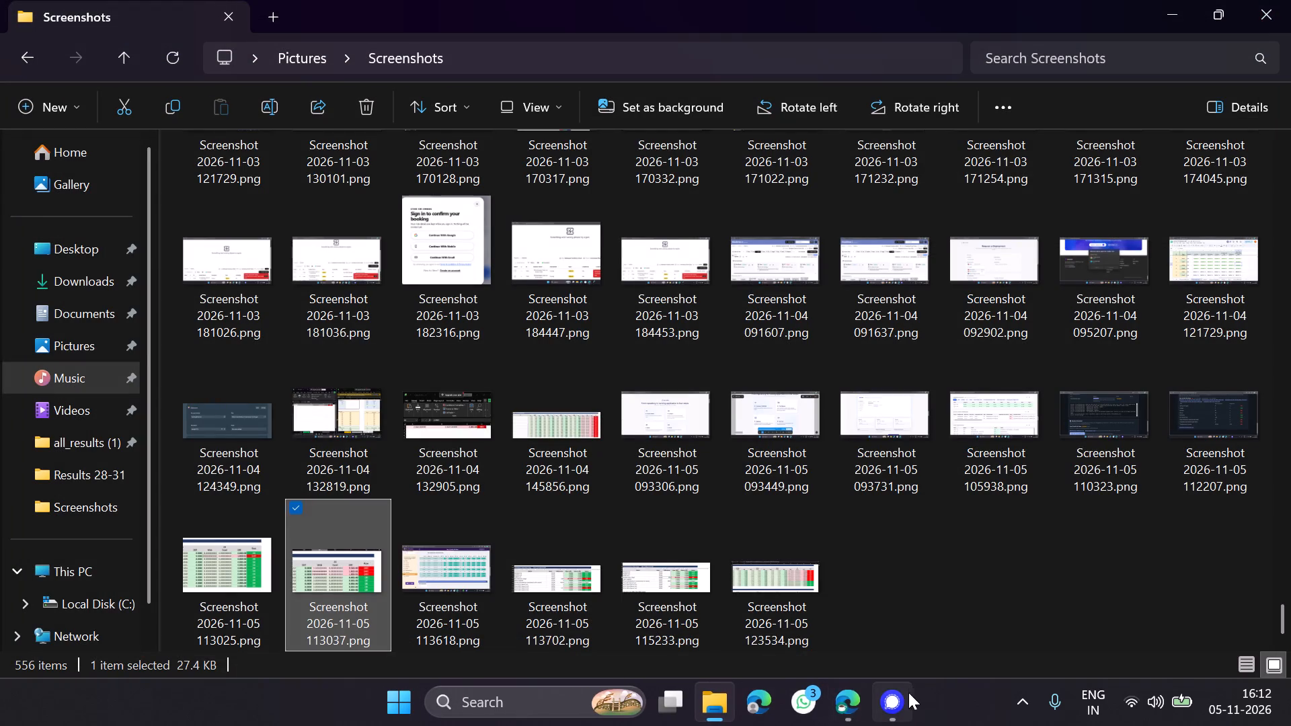
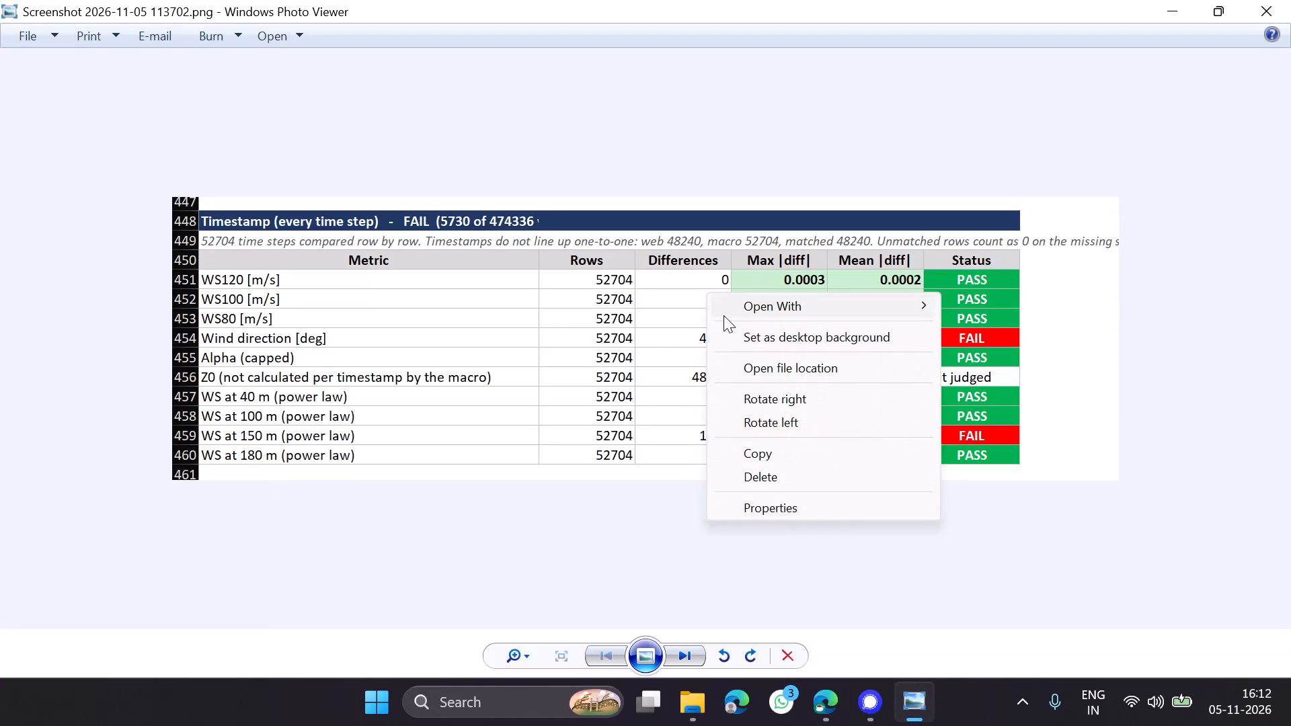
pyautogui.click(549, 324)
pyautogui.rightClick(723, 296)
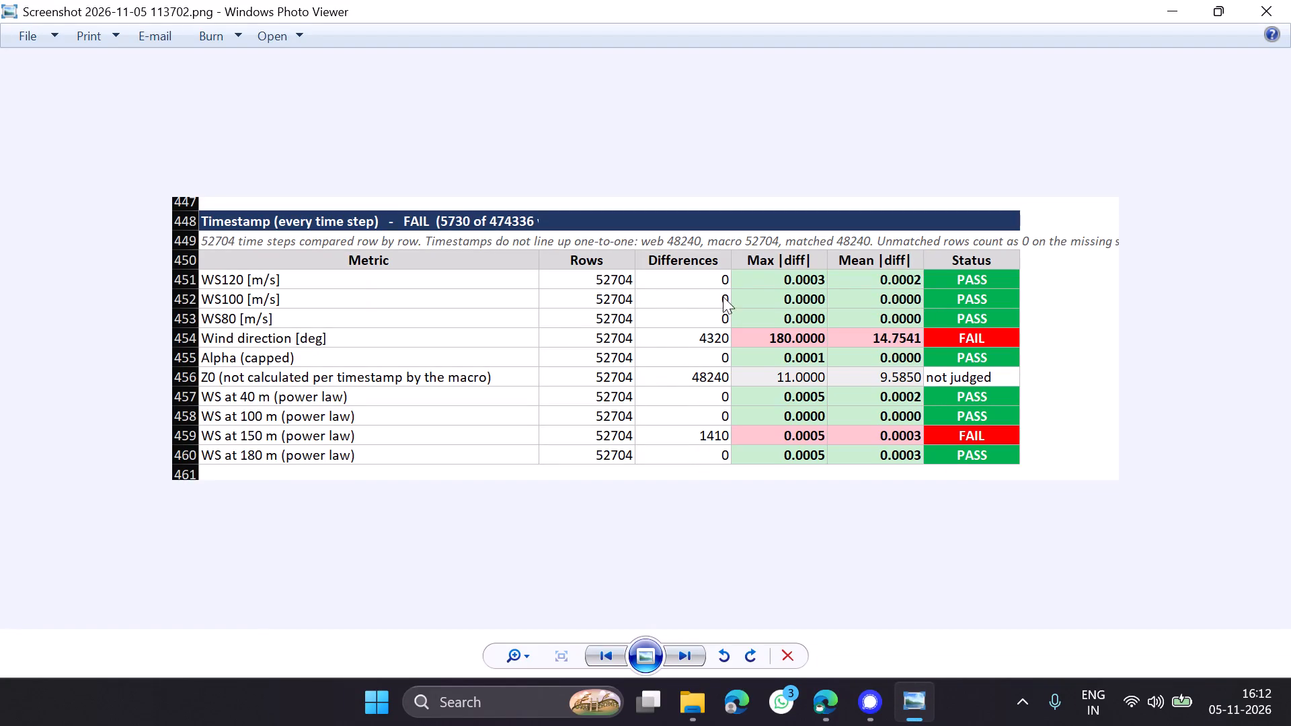
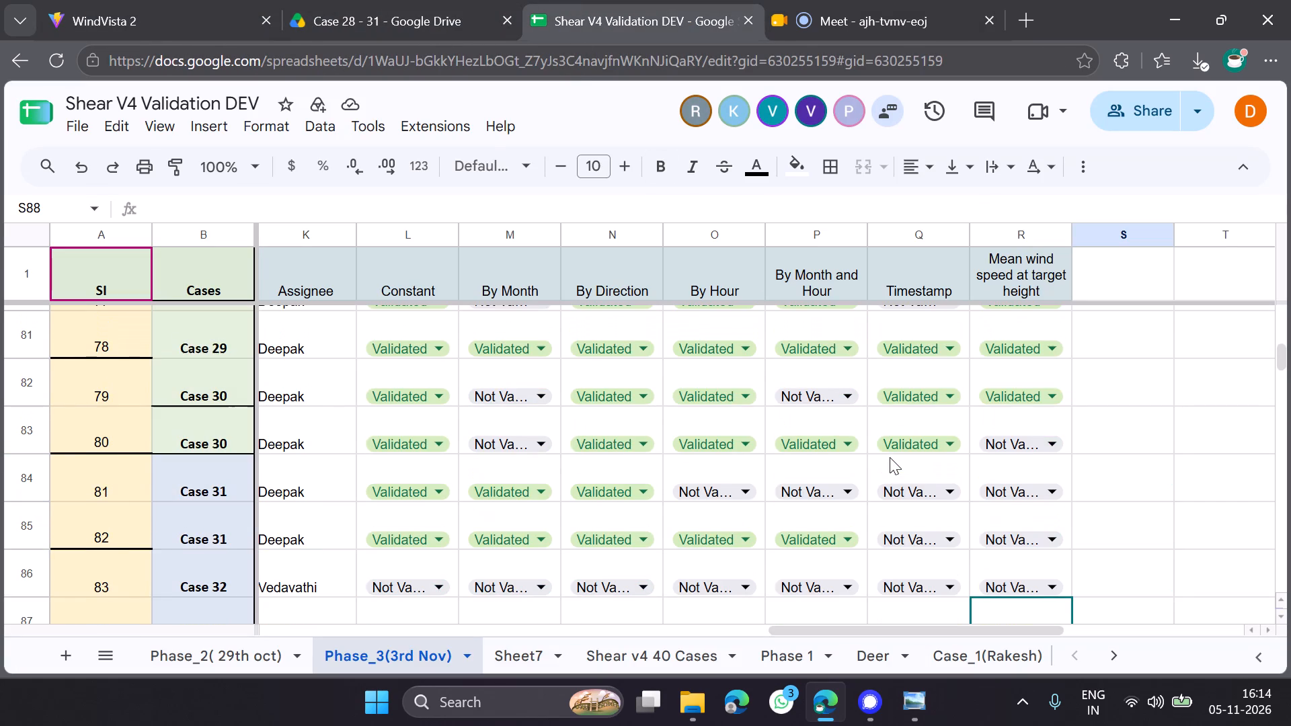
# Set the Timestamp status to Validated for both Case 31 rows, SI 81 and SI 82.
pyautogui.click(914, 487)
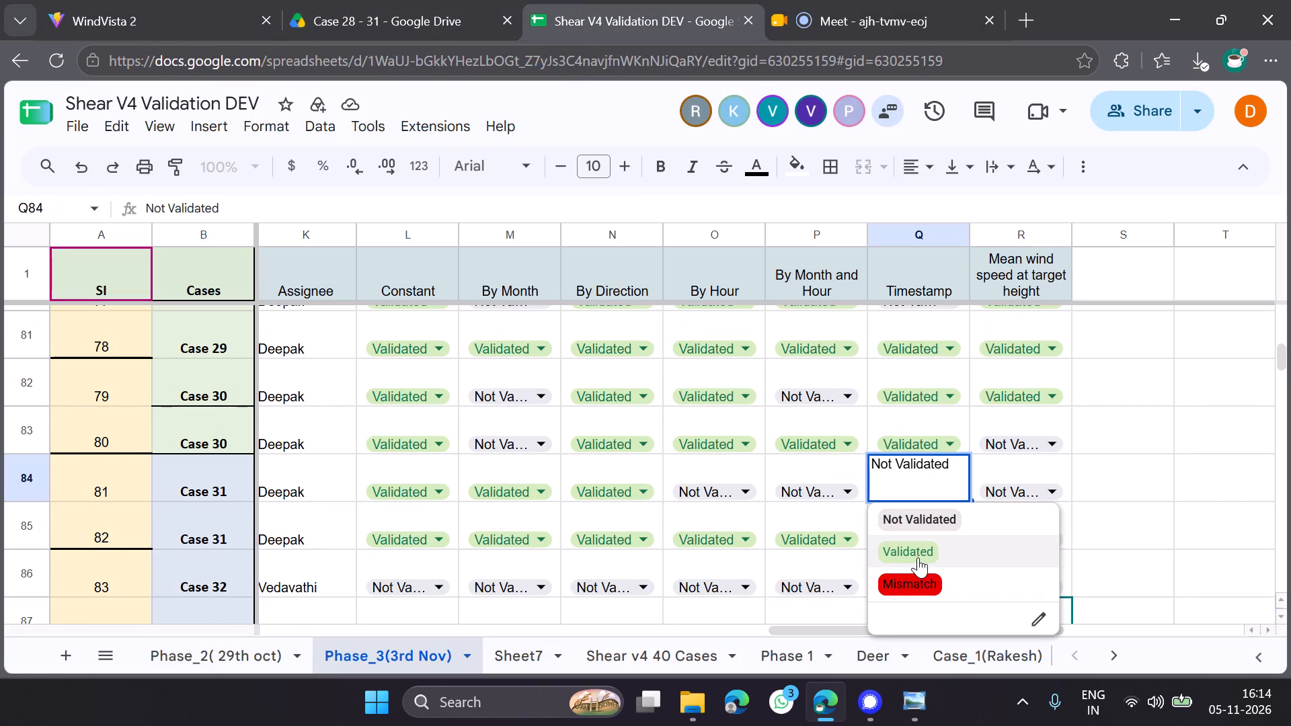
pyautogui.click(918, 557)
pyautogui.click(929, 531)
pyautogui.click(927, 540)
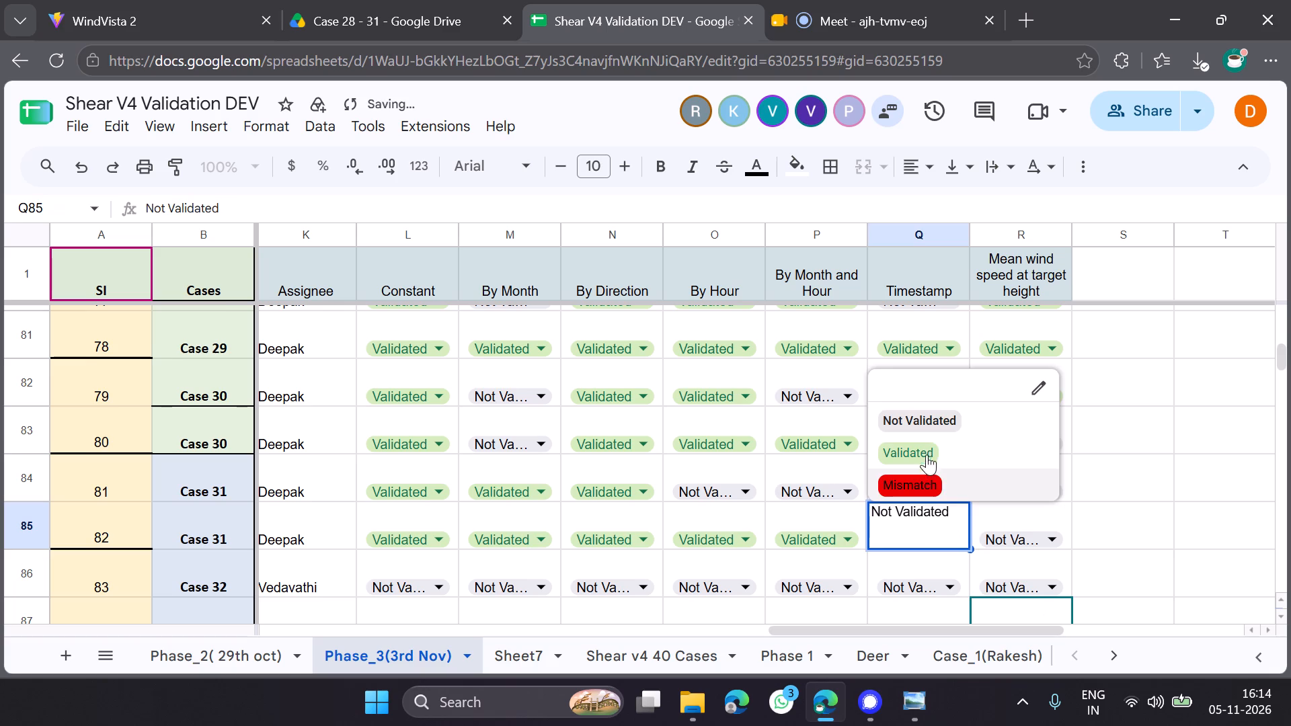
pyautogui.click(928, 447)
# Set the Timestamp status to Validated for Case 28, SI 76, and open the Timestamp status of Case 29, SI 77.
pyautogui.scroll(2, 928, 447)
pyautogui.click(928, 458)
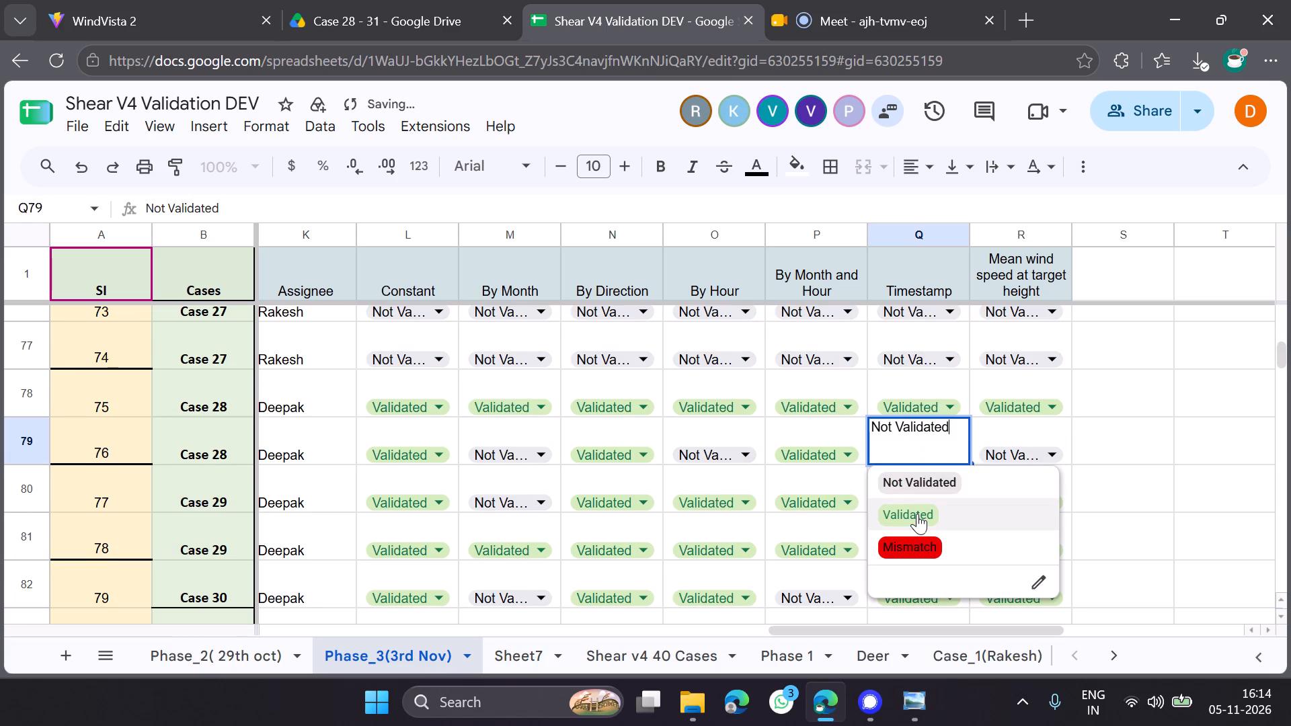
pyautogui.click(917, 514)
pyautogui.click(917, 509)
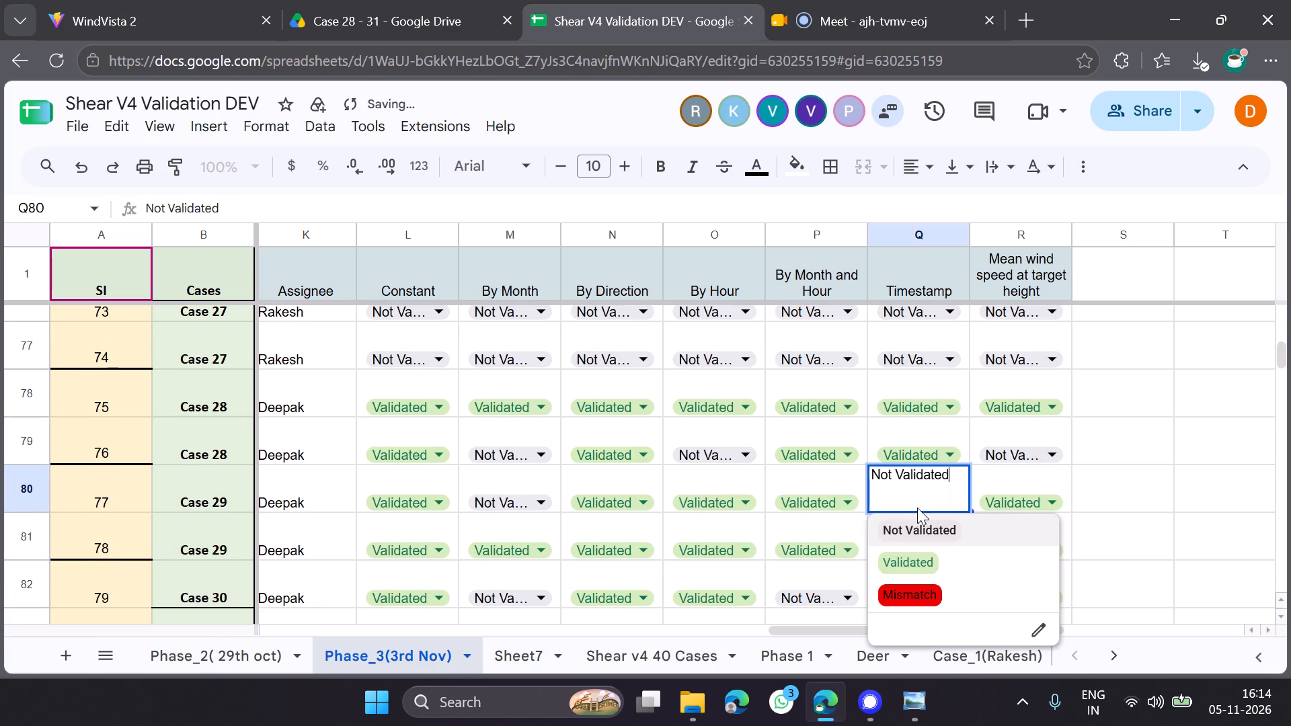
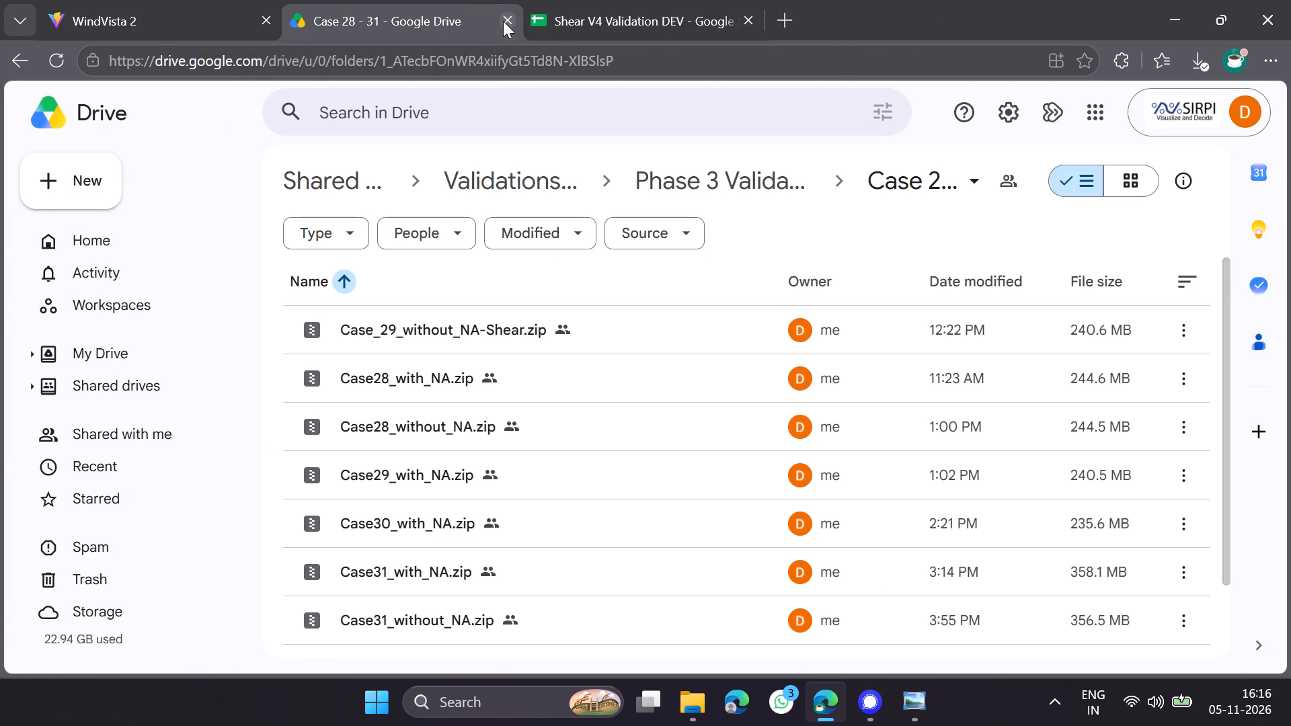
# Close the Case 28 - 31 Drive folder page and open a new blank browser tab.
pyautogui.click(503, 21)
pyautogui.click(149, 0)
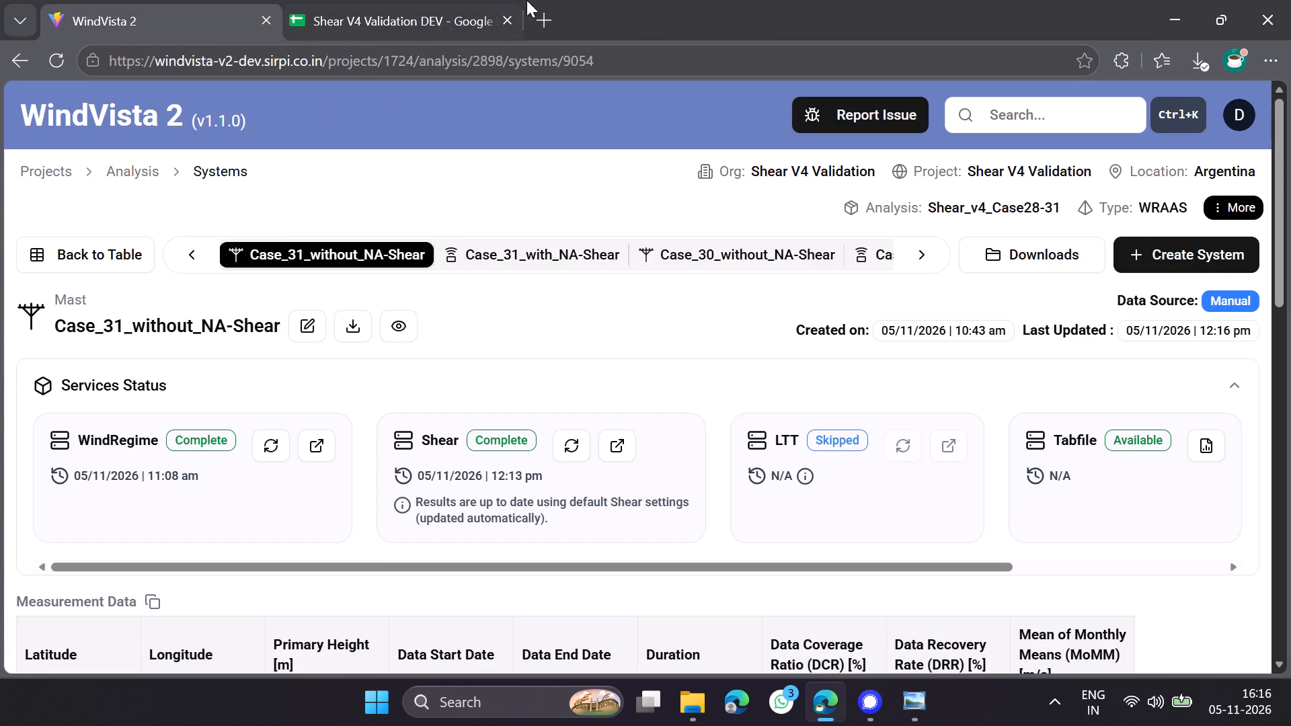
pyautogui.click(537, 12)
# Return to the Shear V4 Validation DEV sheet and review the validation statuses recorded for Cases 28 to 31.
pyautogui.click(432, 8)
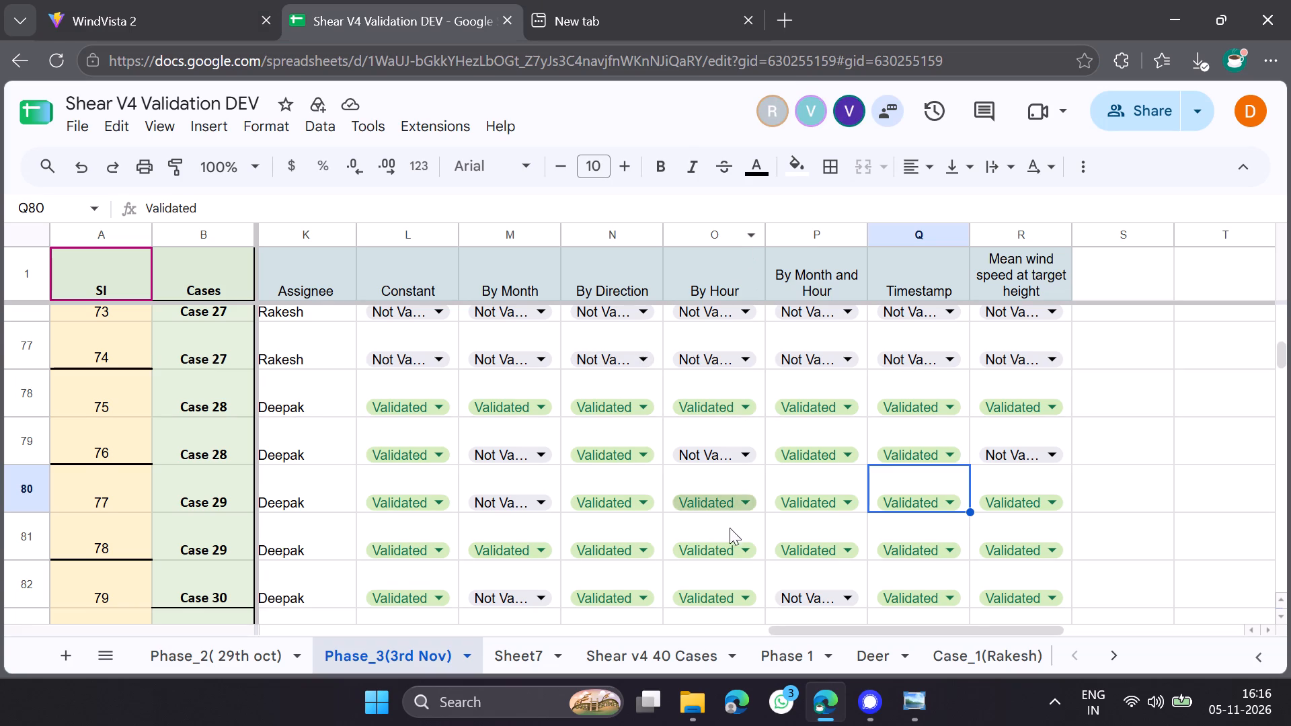
pyautogui.scroll(-4, 744, 534)
pyautogui.scroll(2, 744, 534)
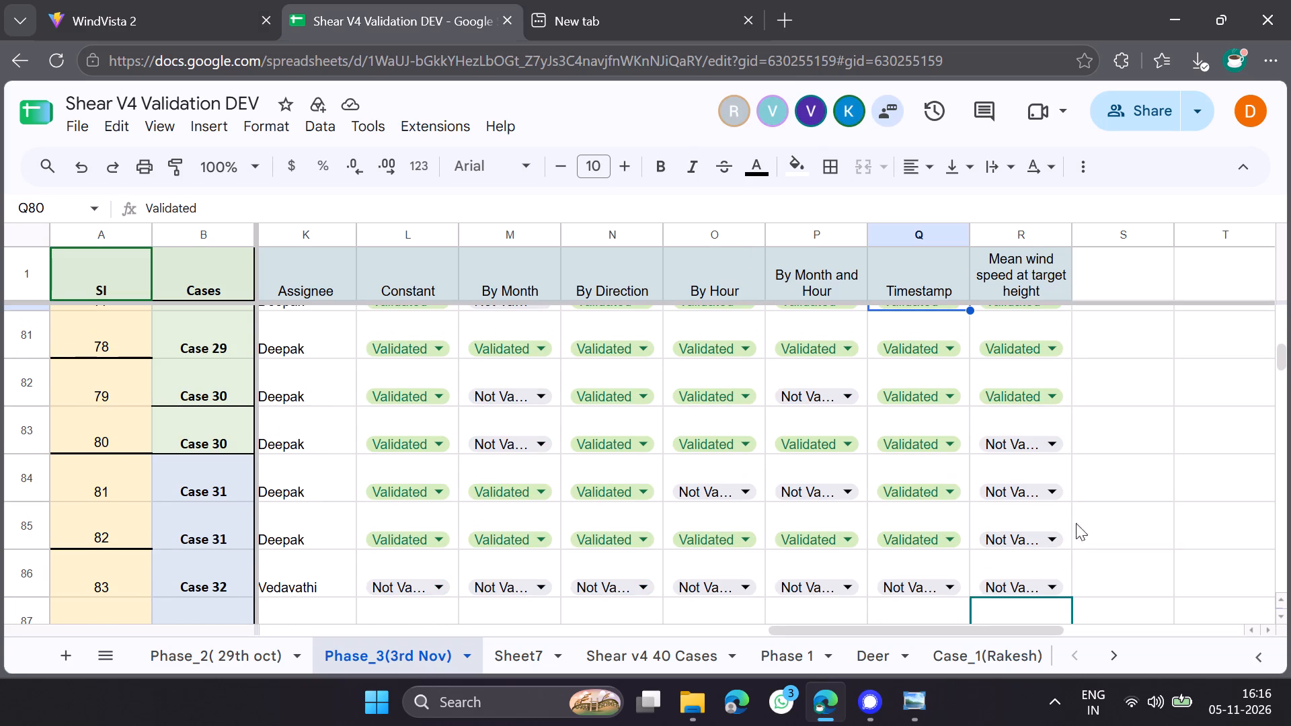
pyautogui.click(1124, 432)
pyautogui.click(1125, 374)
pyautogui.click(1125, 339)
pyautogui.click(1116, 467)
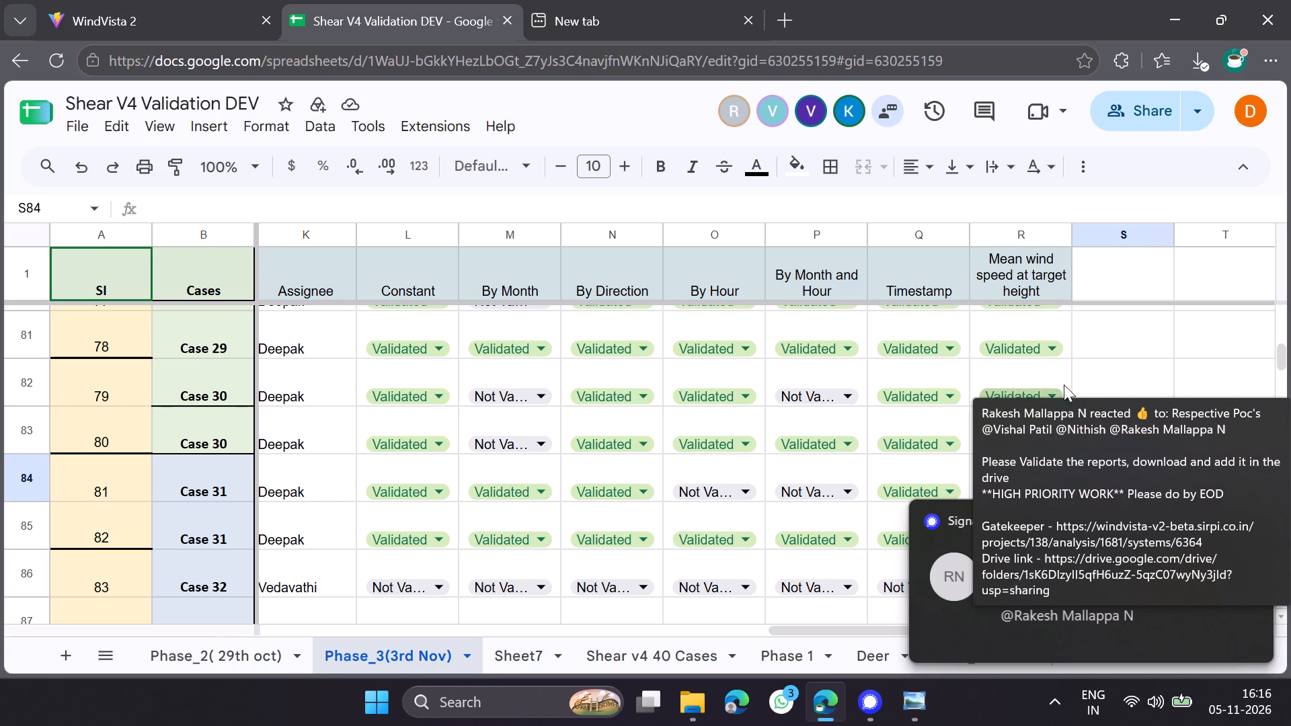
pyautogui.click(1150, 366)
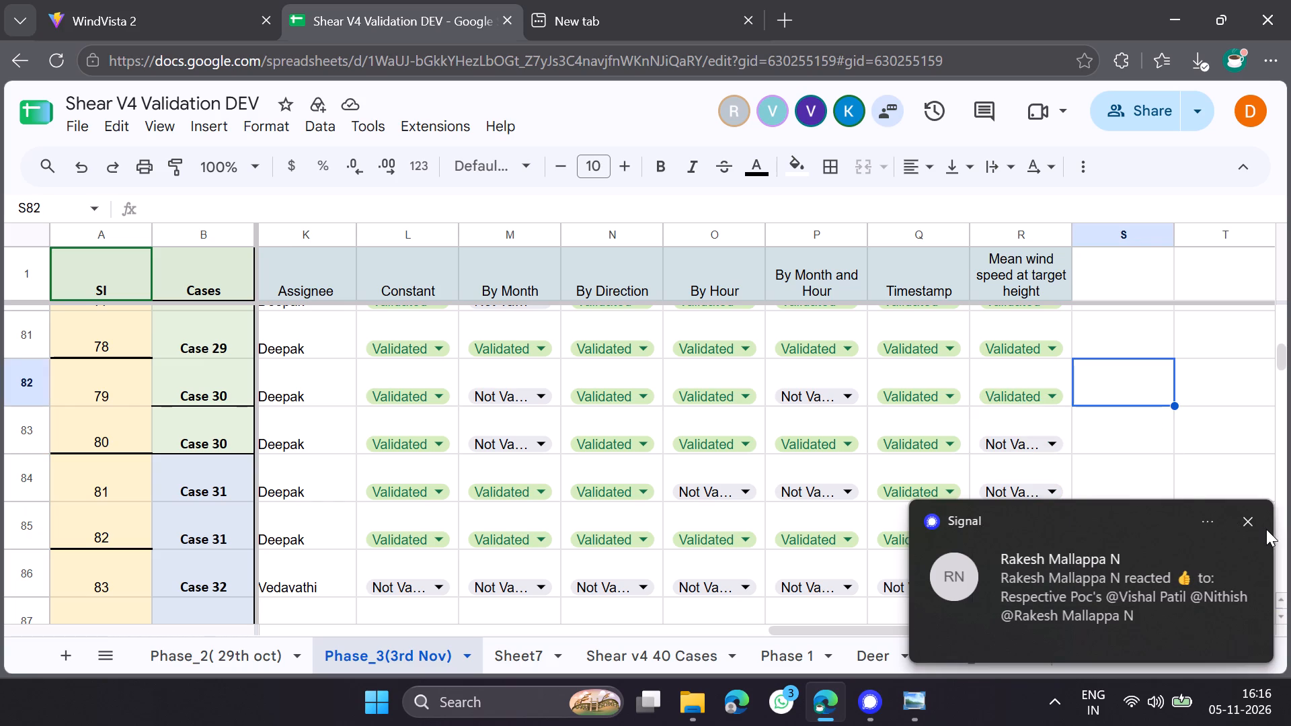
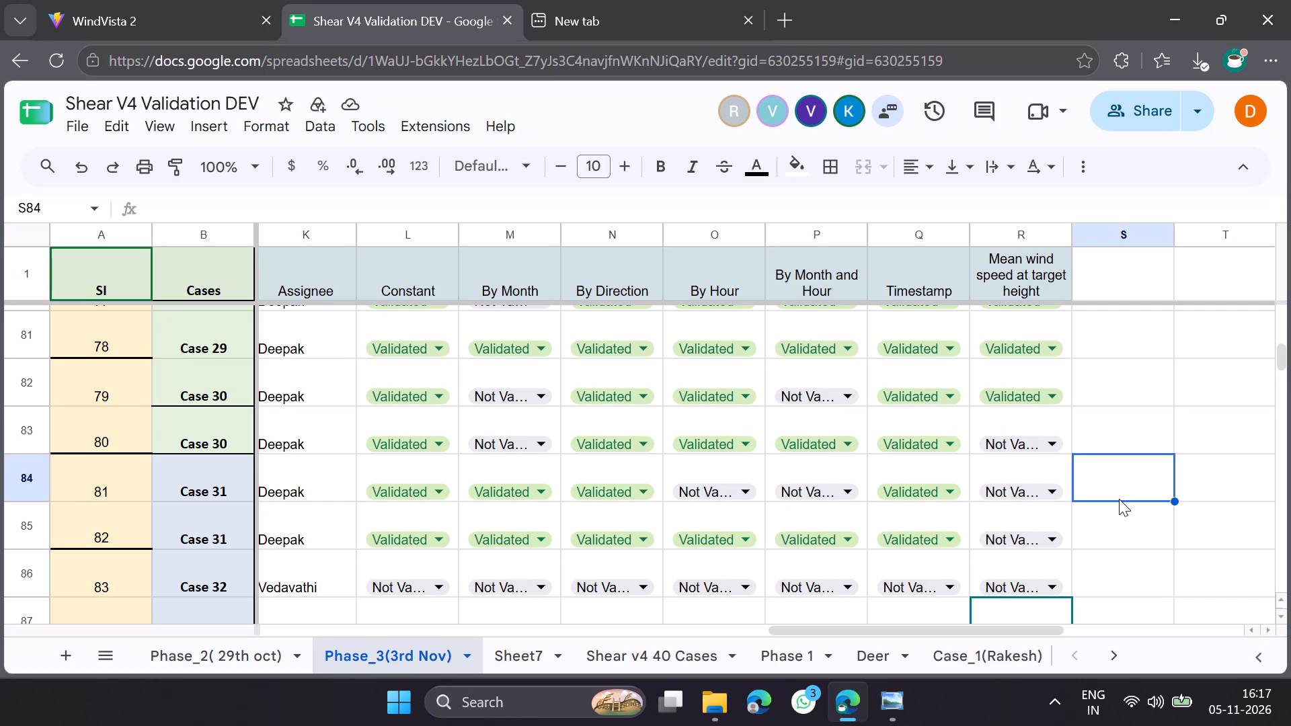
# Show the hidden background app icons in the Windows system tray.
pyautogui.click(1054, 694)
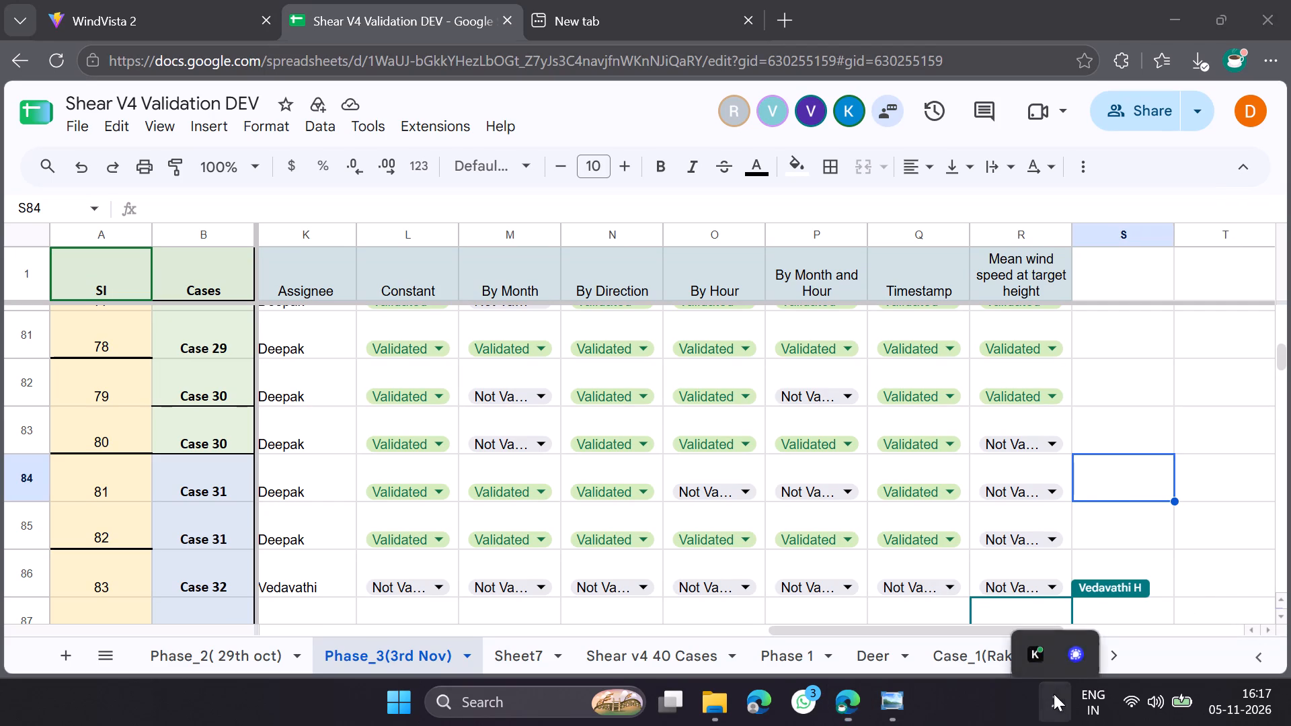